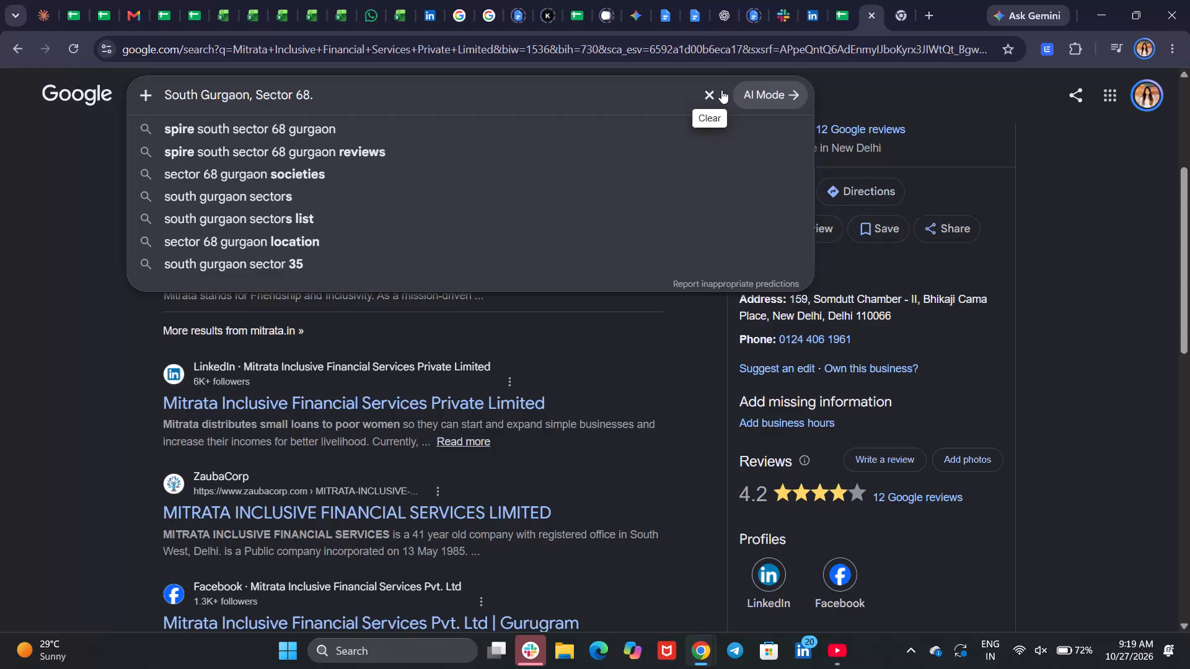
Copy the company name M1XCHANGE from cell J23 of the Gurgaon Gurugram sheet and search Google for it.
{"action": "left_click", "coordinate": [710, 89]}
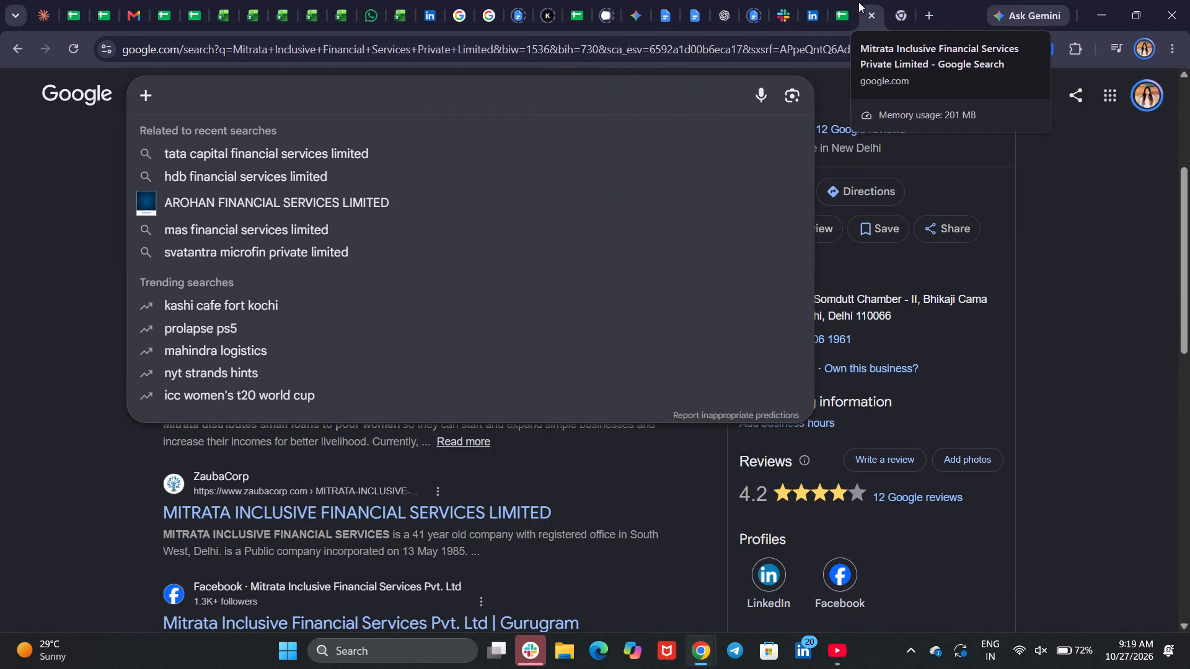
{"action": "left_click", "coordinate": [394, 15]}
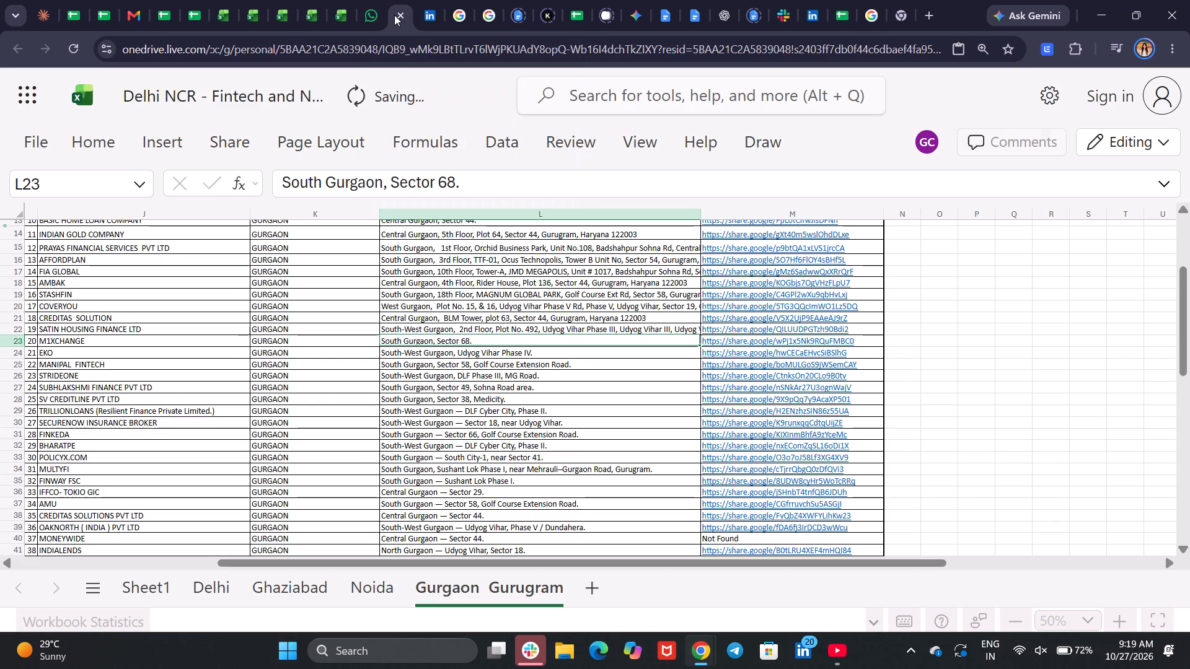
{"action": "scroll", "coordinate": [301, 444], "scroll_direction": "up", "scroll_amount": 3}
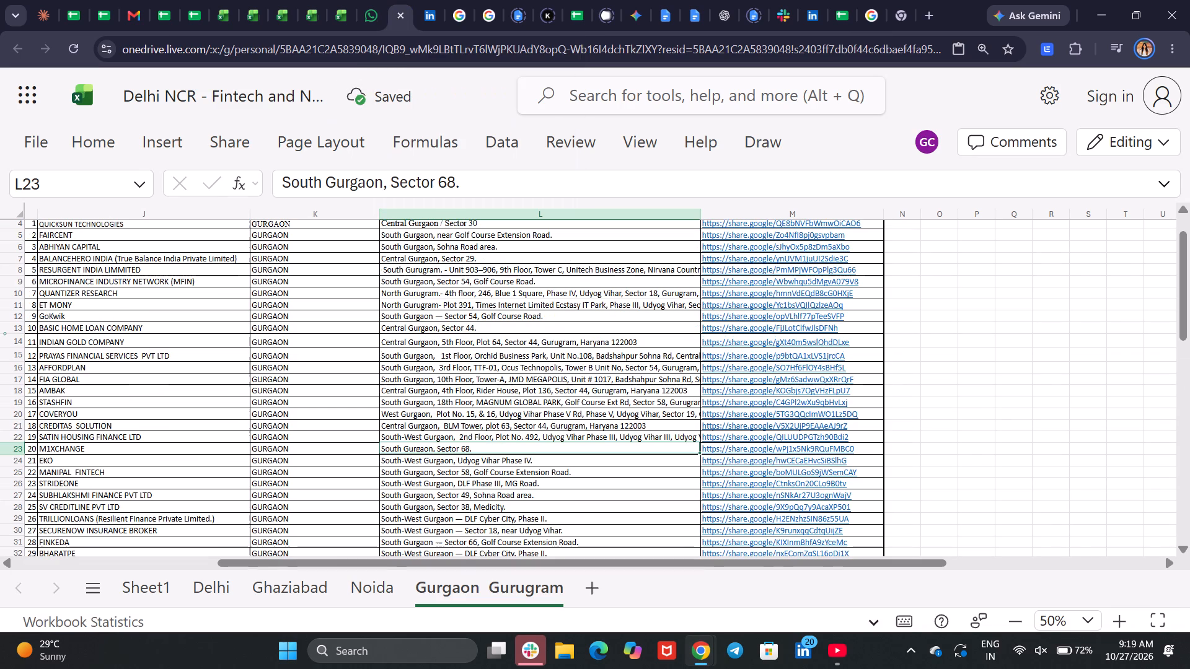
{"action": "scroll", "coordinate": [301, 444], "scroll_direction": "down", "scroll_amount": 1}
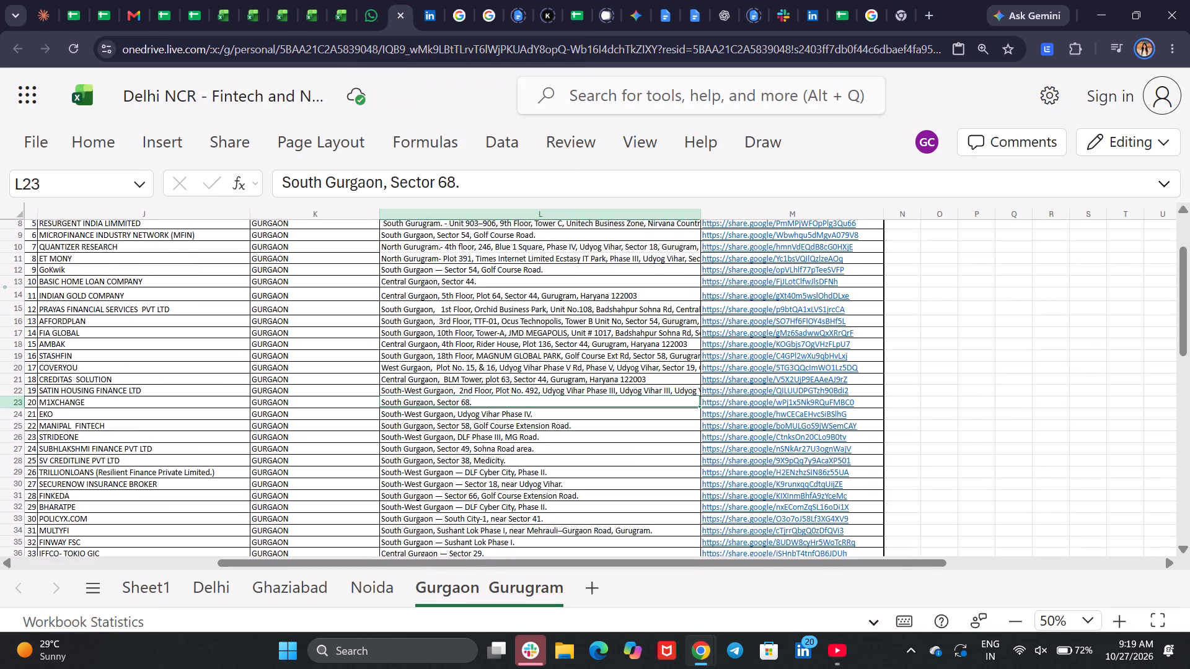
{"action": "triple_click", "coordinate": [113, 407]}
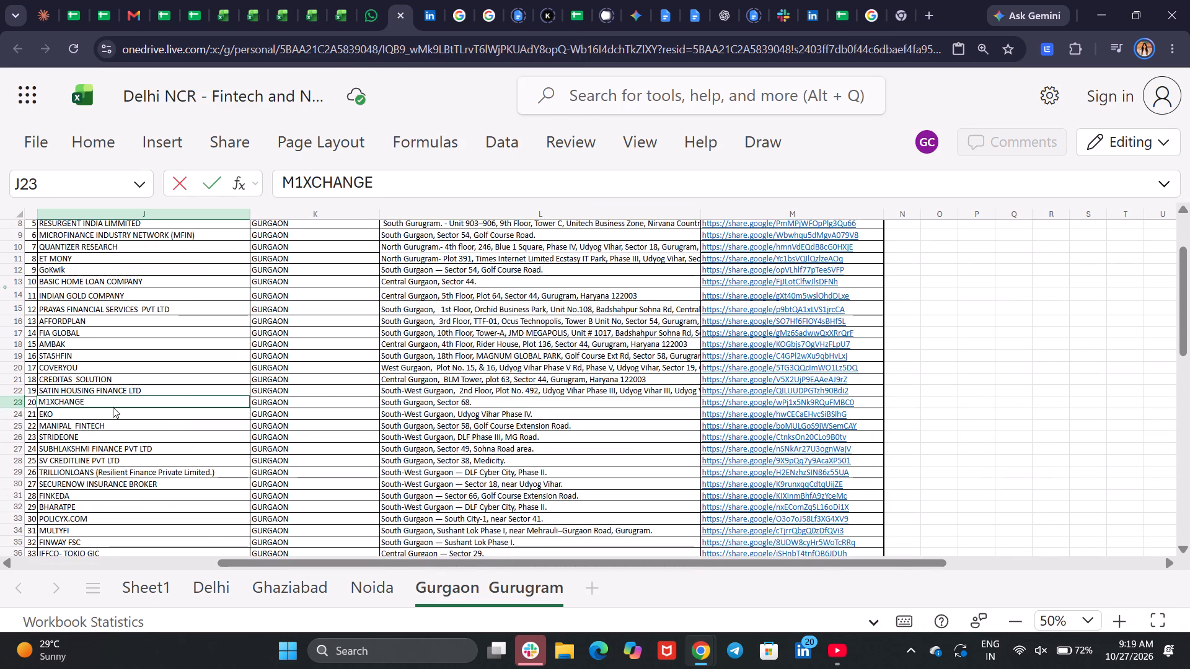
{"action": "triple_click", "coordinate": [113, 407]}
{"action": "triple_click", "coordinate": [78, 406]}
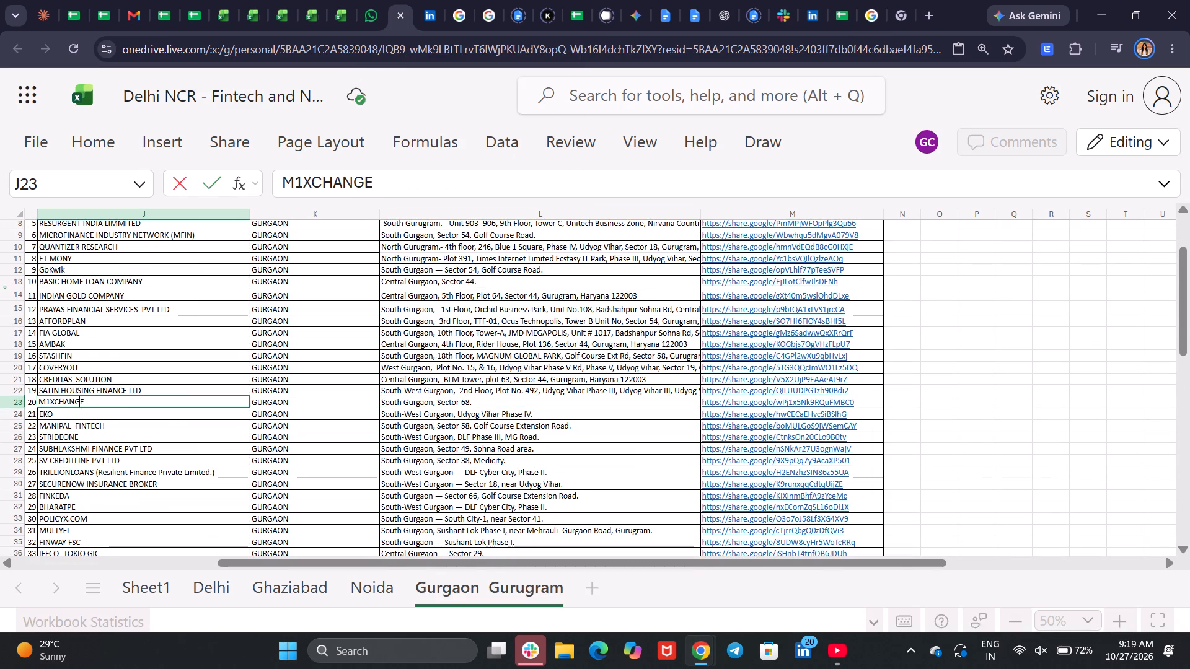
{"action": "key", "text": "ctrl+c"}
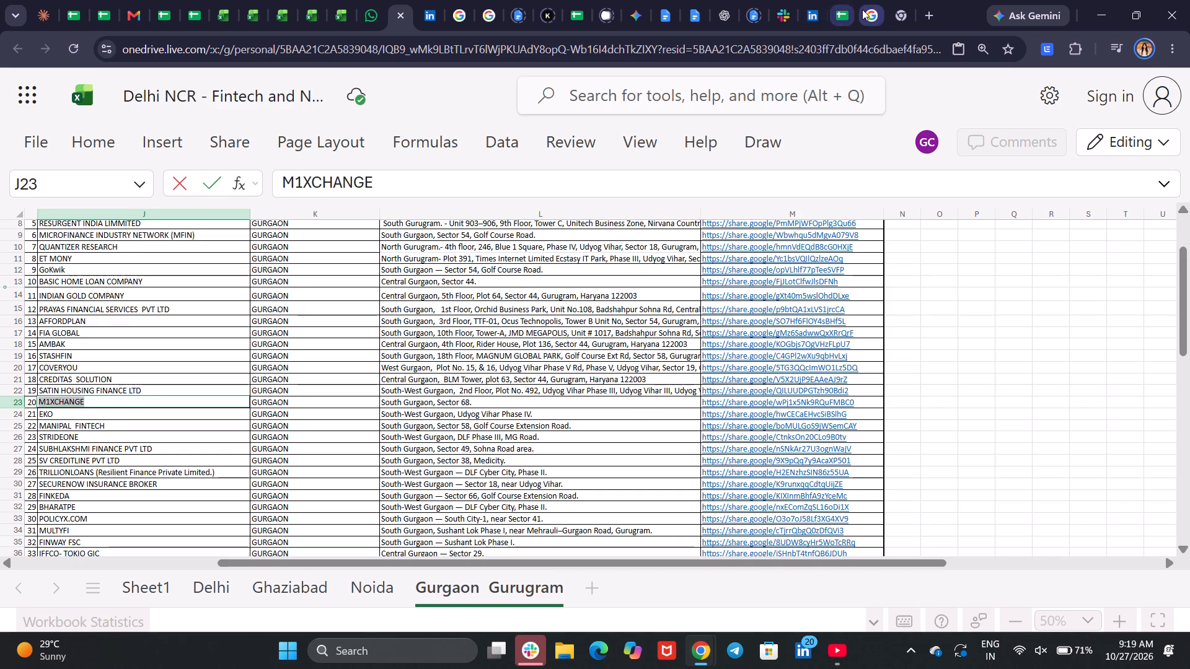
{"action": "left_click", "coordinate": [862, 9]}
{"action": "key", "text": "ctrl+v"}
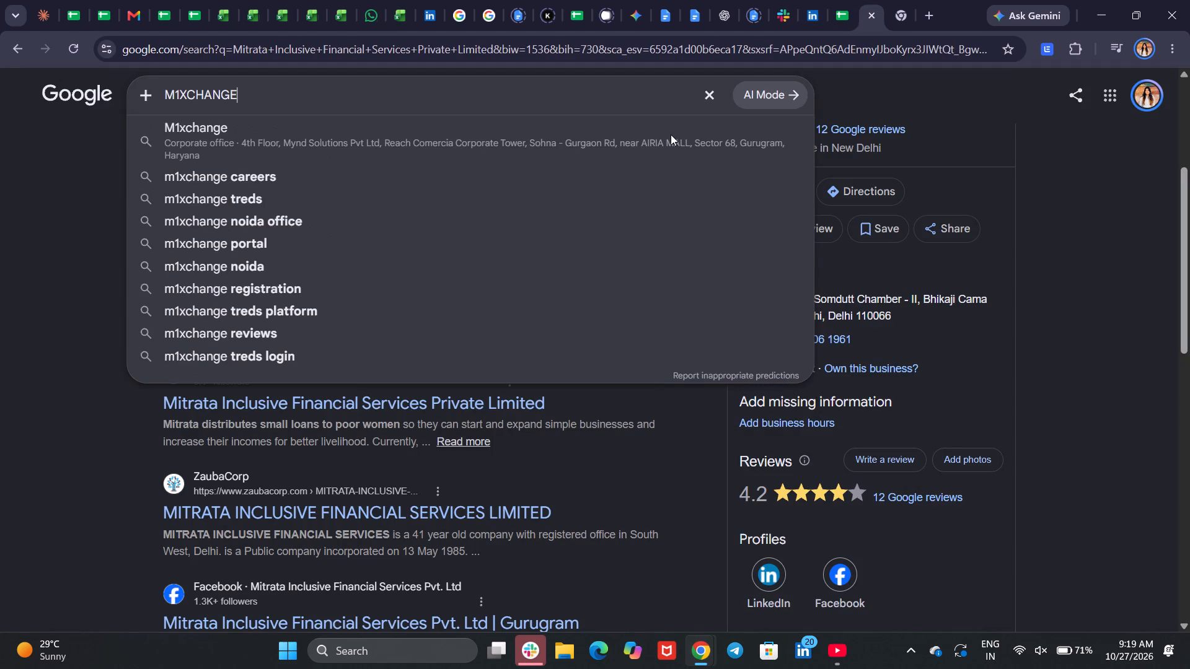
{"action": "key", "text": "Return"}
Copy M1xchange's full office address from its Google business listing and replace the location in cell L23 with it.
{"action": "scroll", "coordinate": [833, 551], "scroll_direction": "down", "scroll_amount": 1}
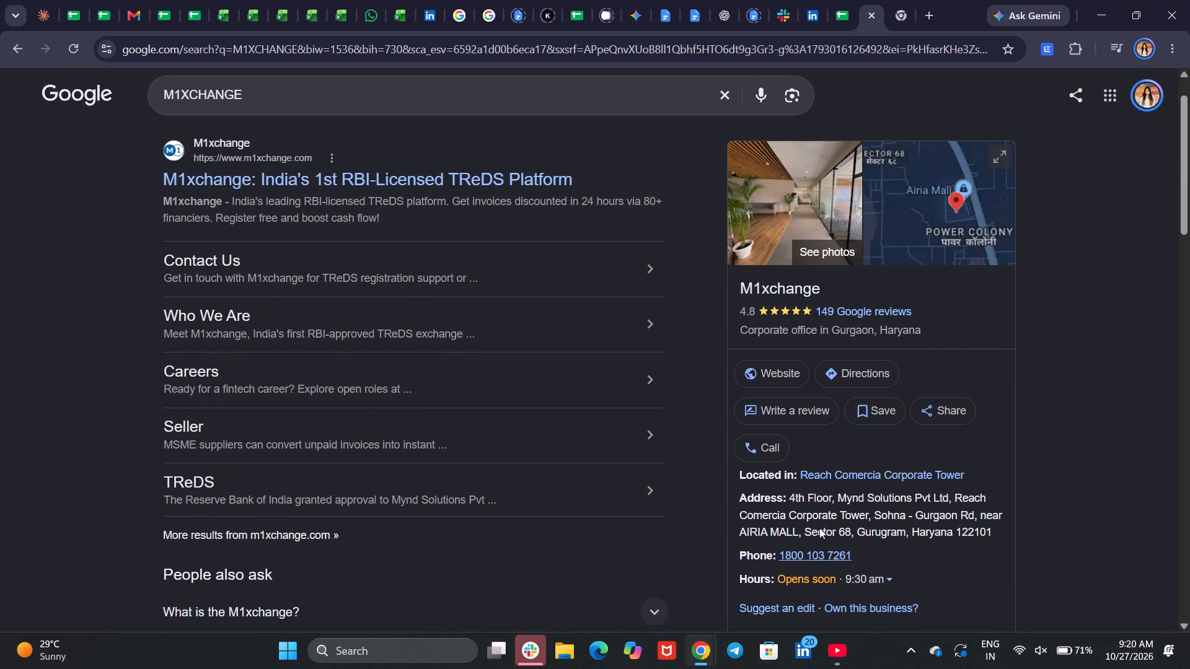
{"action": "left_click_drag", "start_coordinate": [791, 496], "coordinate": [998, 530]}
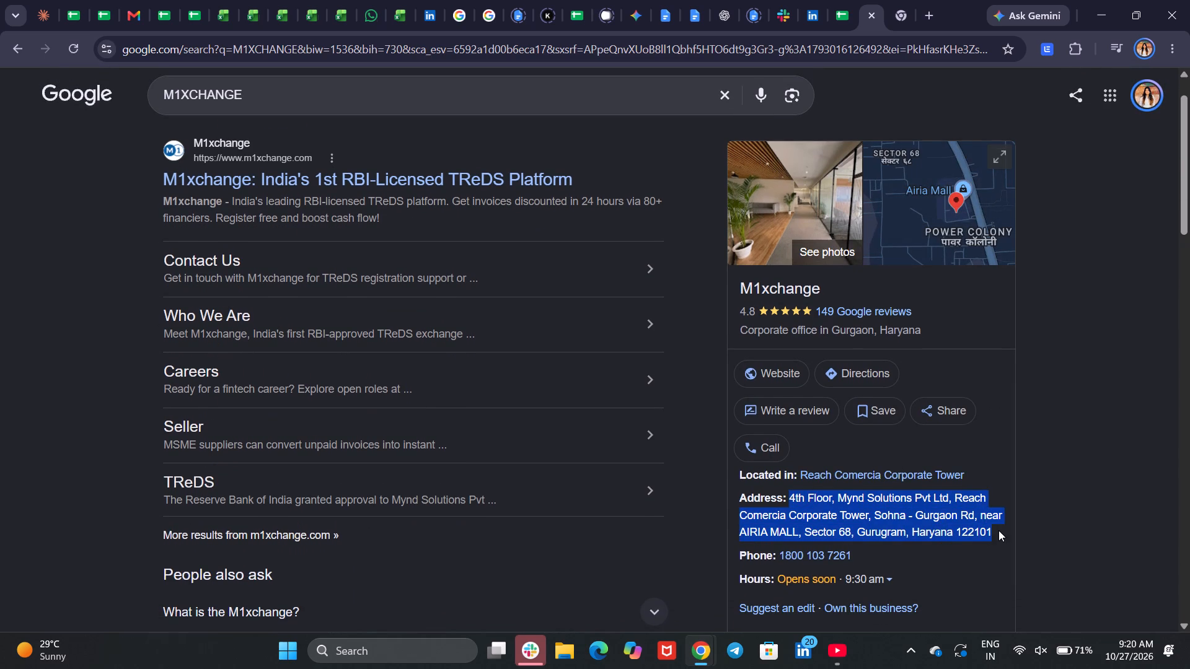
{"action": "left_click_drag", "start_coordinate": [998, 530], "coordinate": [1005, 520]}
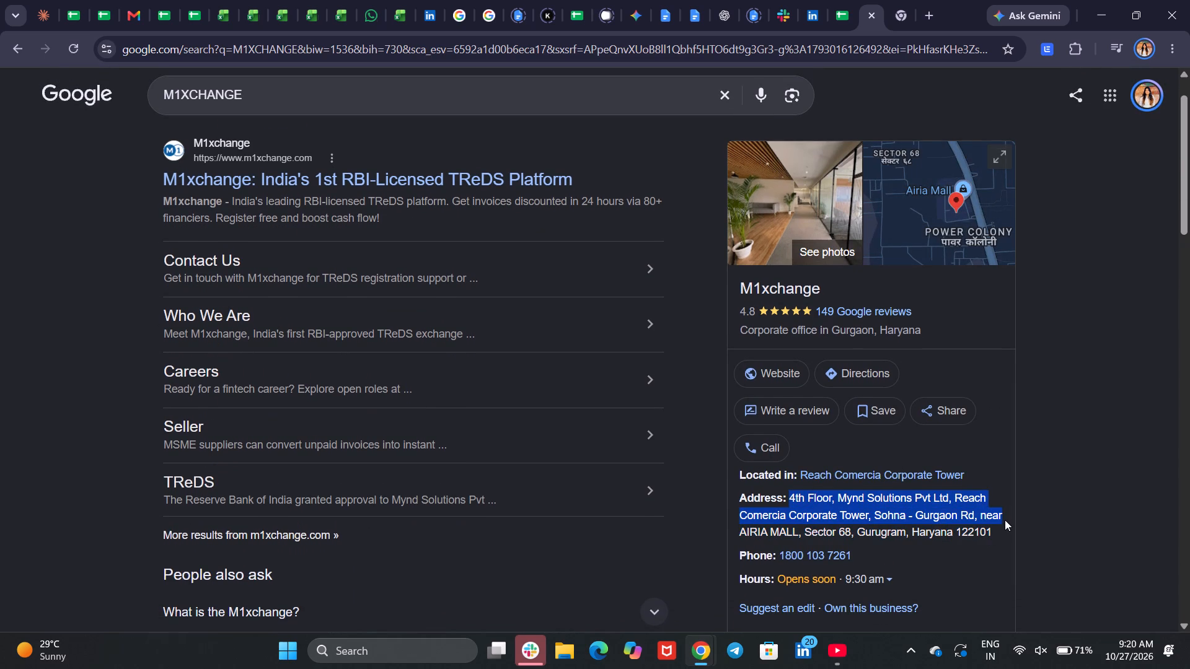
{"action": "key", "text": "ctrl+c"}
{"action": "left_click", "coordinate": [979, 550]}
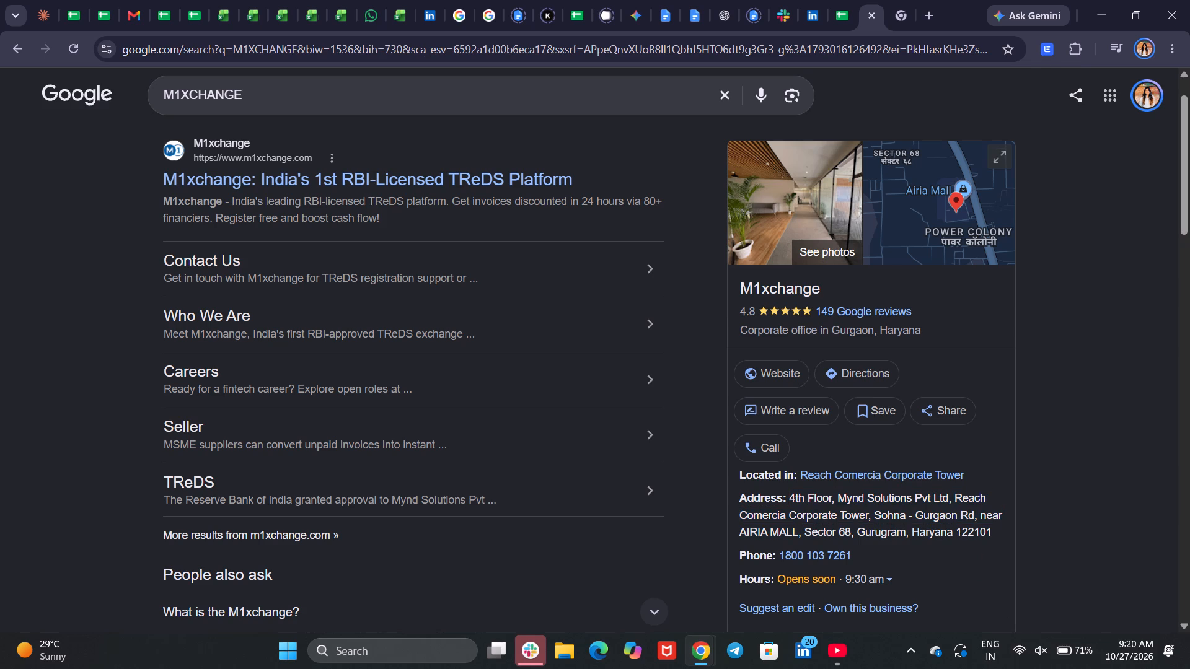
{"action": "left_click_drag", "start_coordinate": [791, 499], "coordinate": [995, 530]}
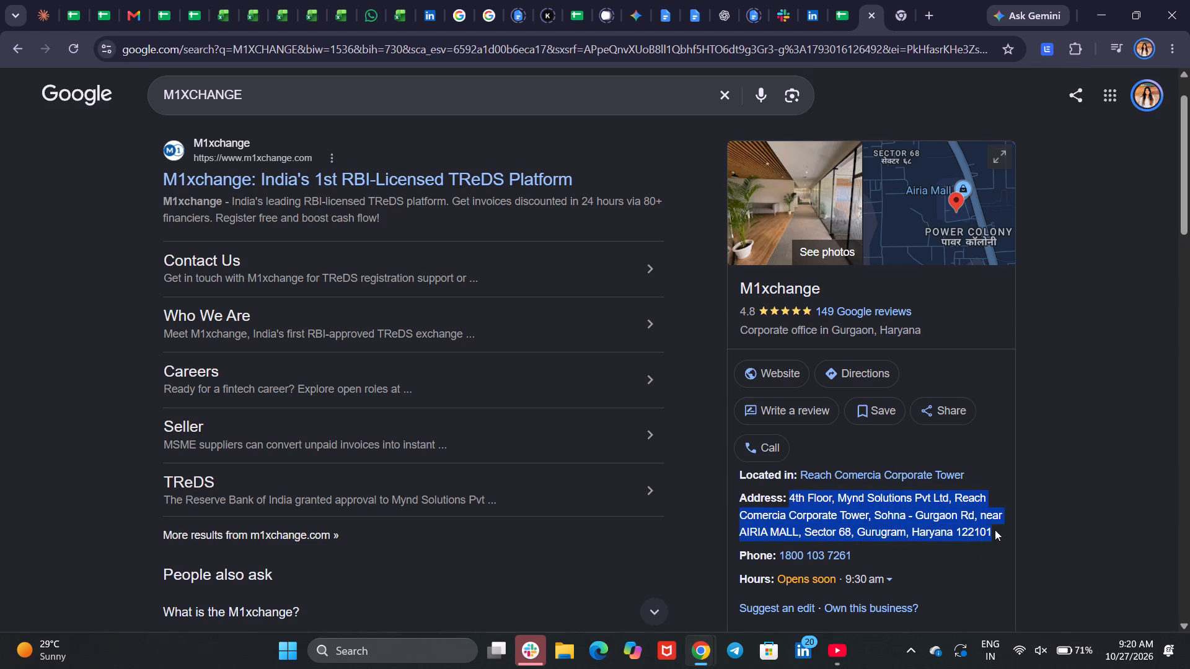
{"action": "left_click_drag", "start_coordinate": [995, 530], "coordinate": [996, 530]}
{"action": "key", "text": "ctrl+c"}
{"action": "left_click", "coordinate": [845, 15]}
{"action": "left_click", "coordinate": [399, 14]}
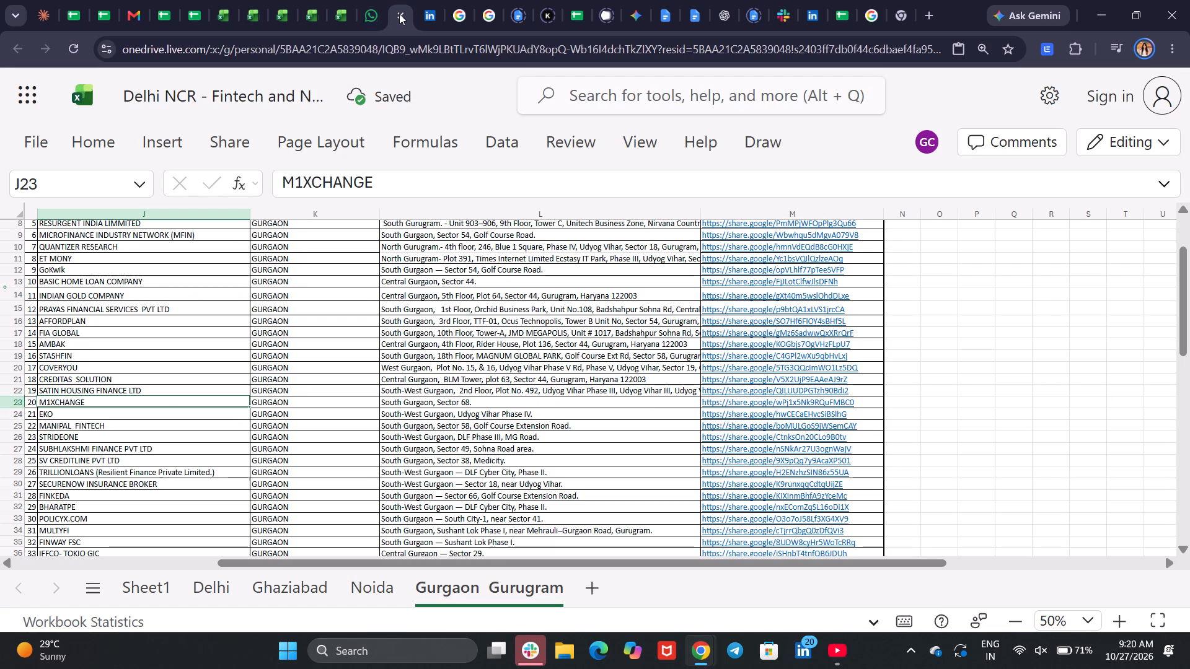
{"action": "double_click", "coordinate": [485, 403]}
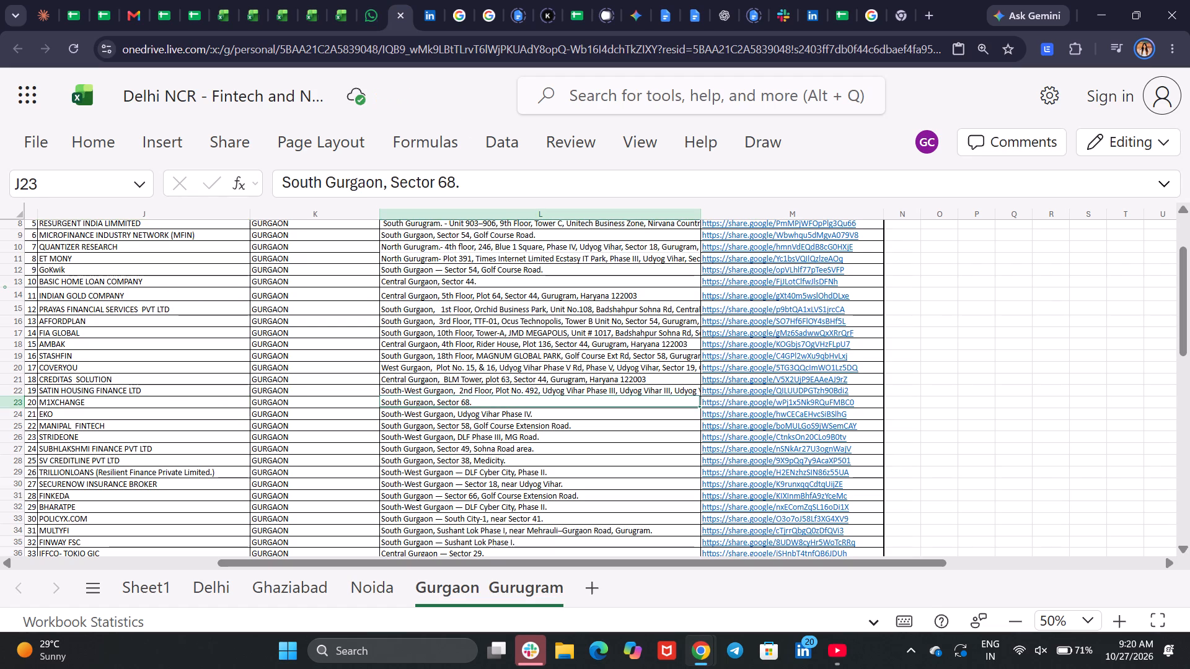
{"action": "triple_click", "coordinate": [485, 403]}
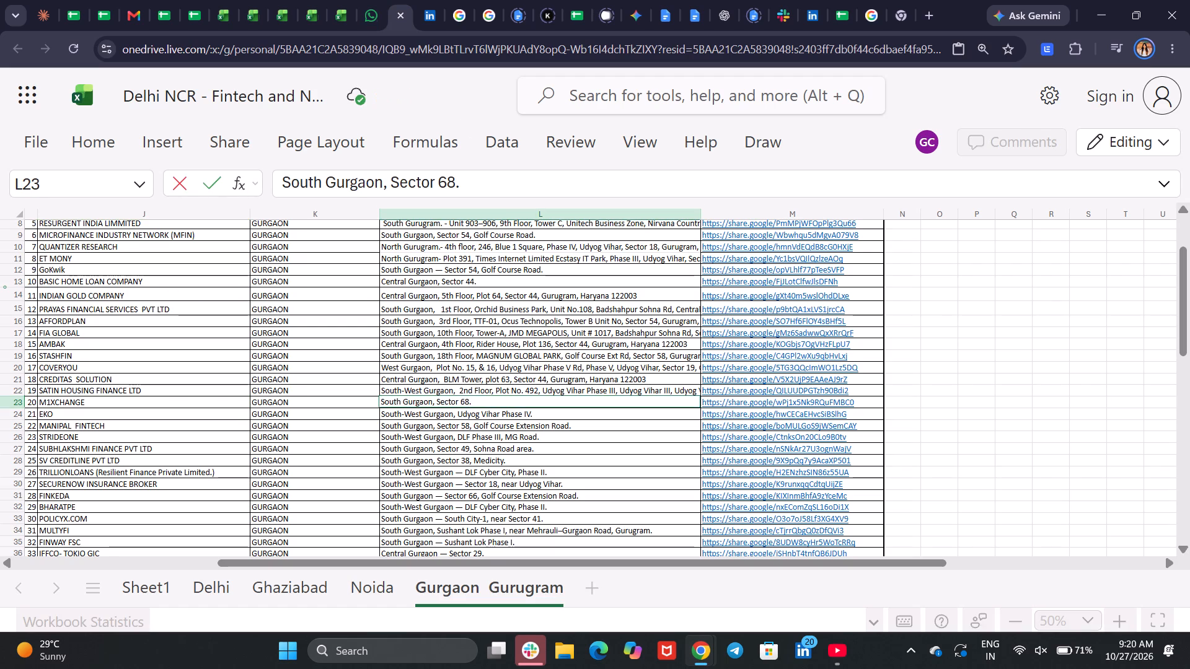
{"action": "key", "text": "ctrl+v"}
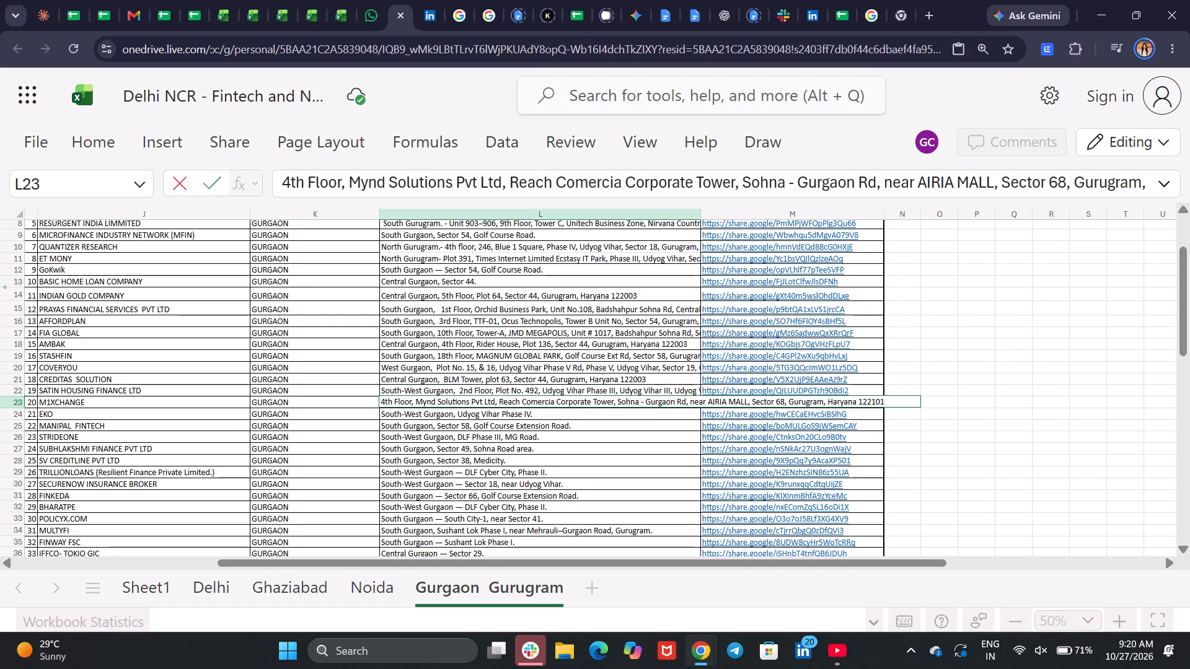
{"action": "left_click", "coordinate": [632, 356]}
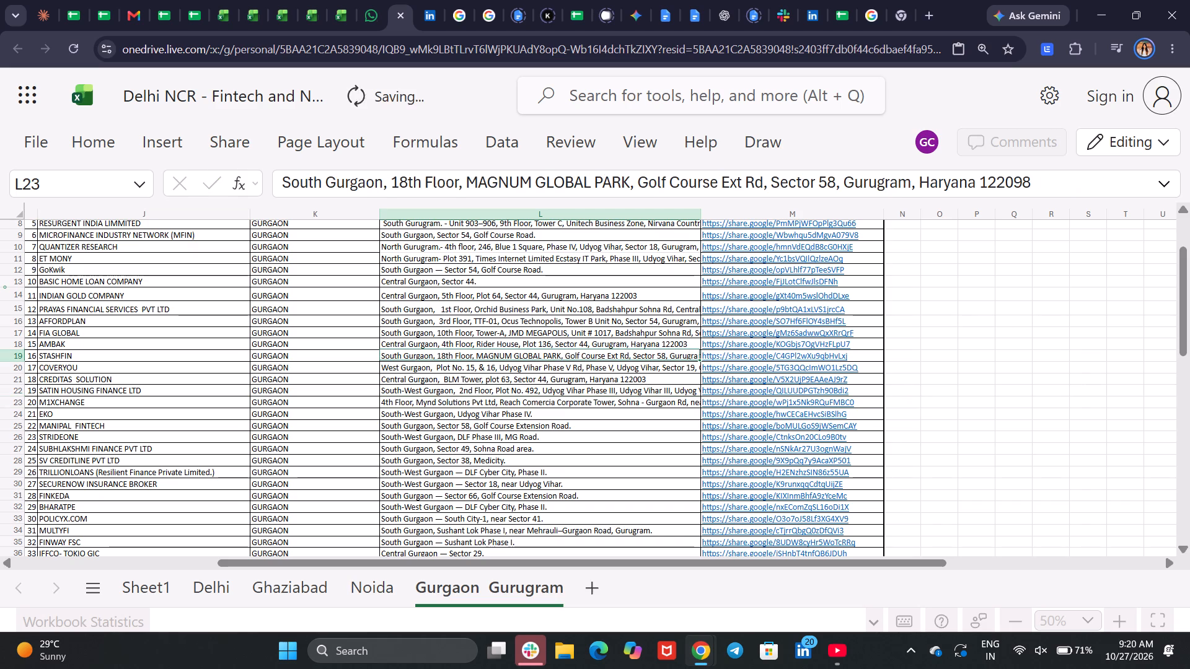
Open the STASHFIN address in L19 and the M1XCHANGE address in L23 to view their full text.
{"action": "left_click", "coordinate": [632, 356]}
{"action": "double_click", "coordinate": [632, 356]}
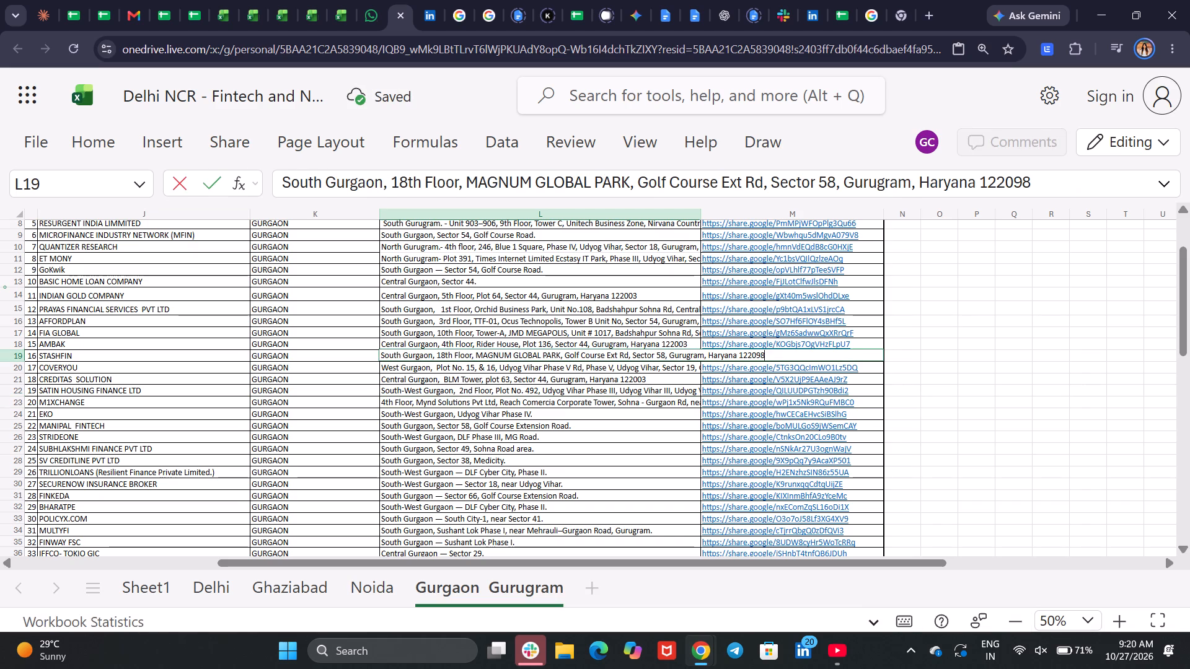
{"action": "double_click", "coordinate": [640, 406]}
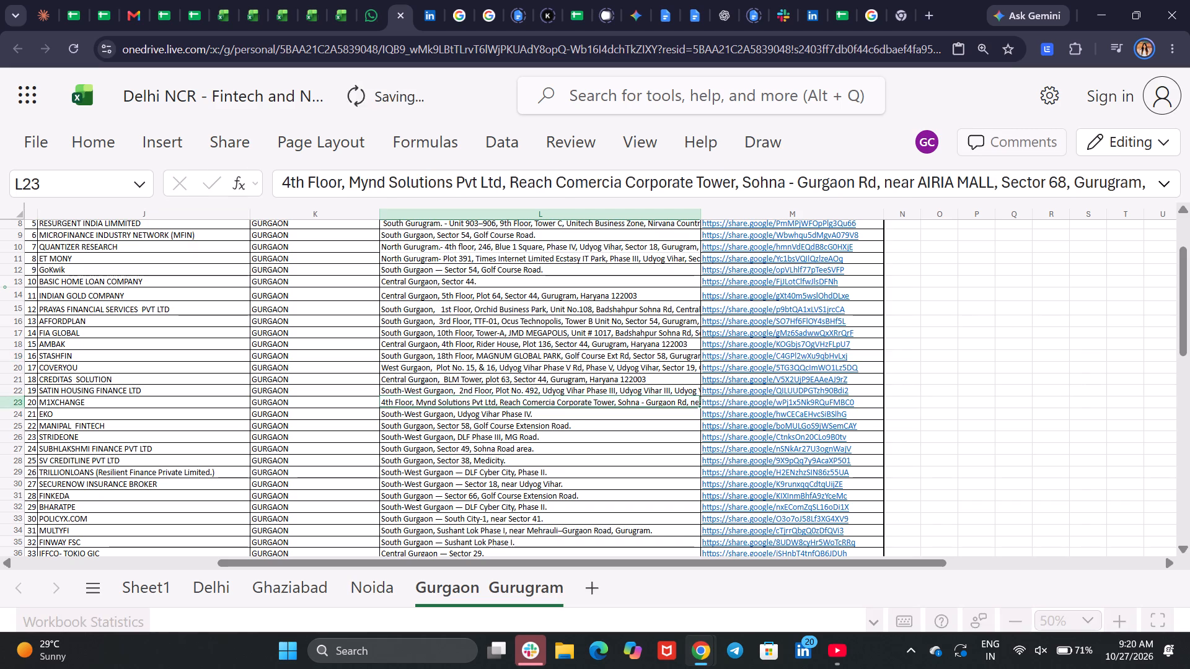
{"action": "triple_click", "coordinate": [640, 406]}
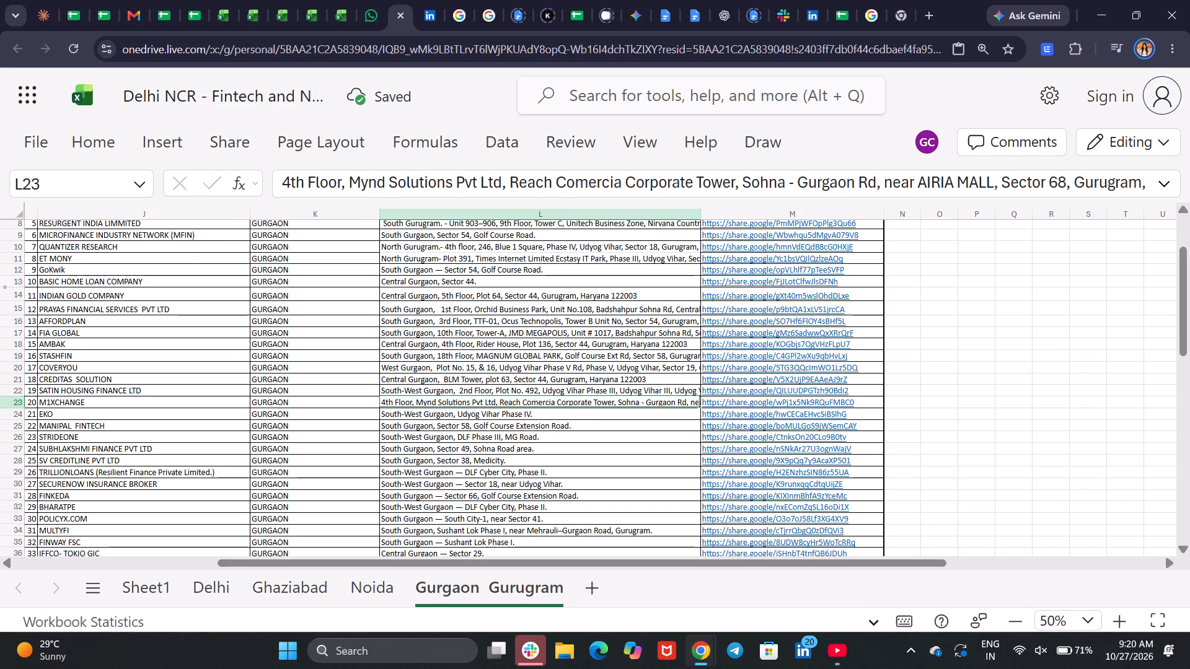
{"action": "double_click", "coordinate": [640, 401]}
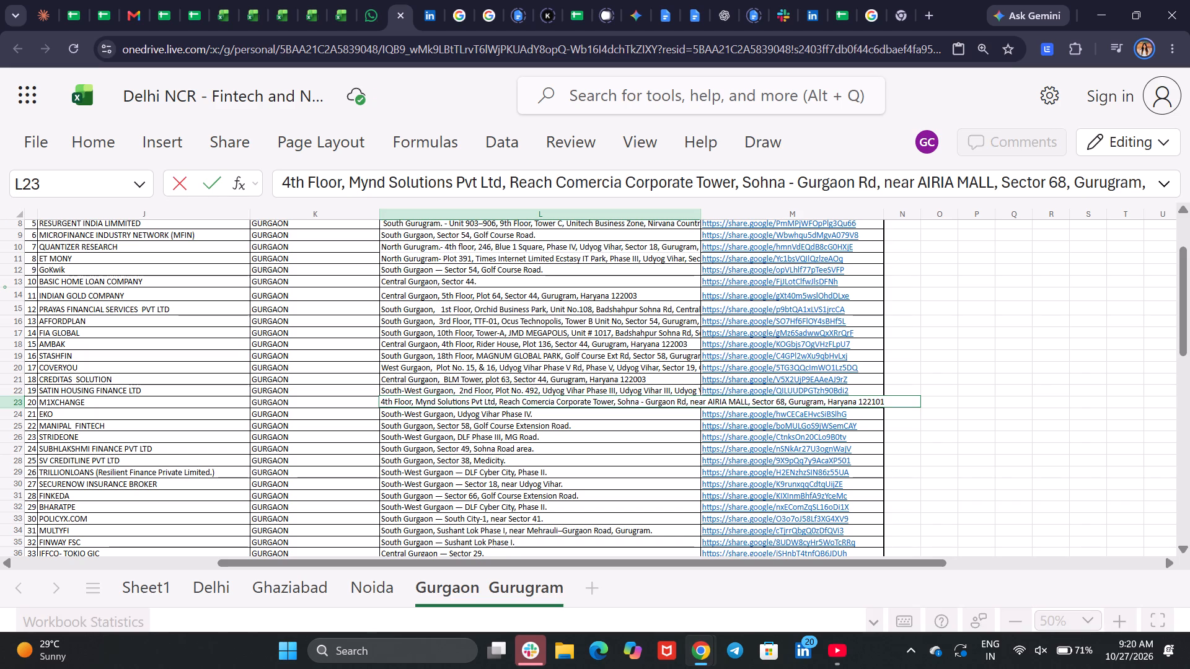
{"action": "left_click", "coordinate": [628, 416]}
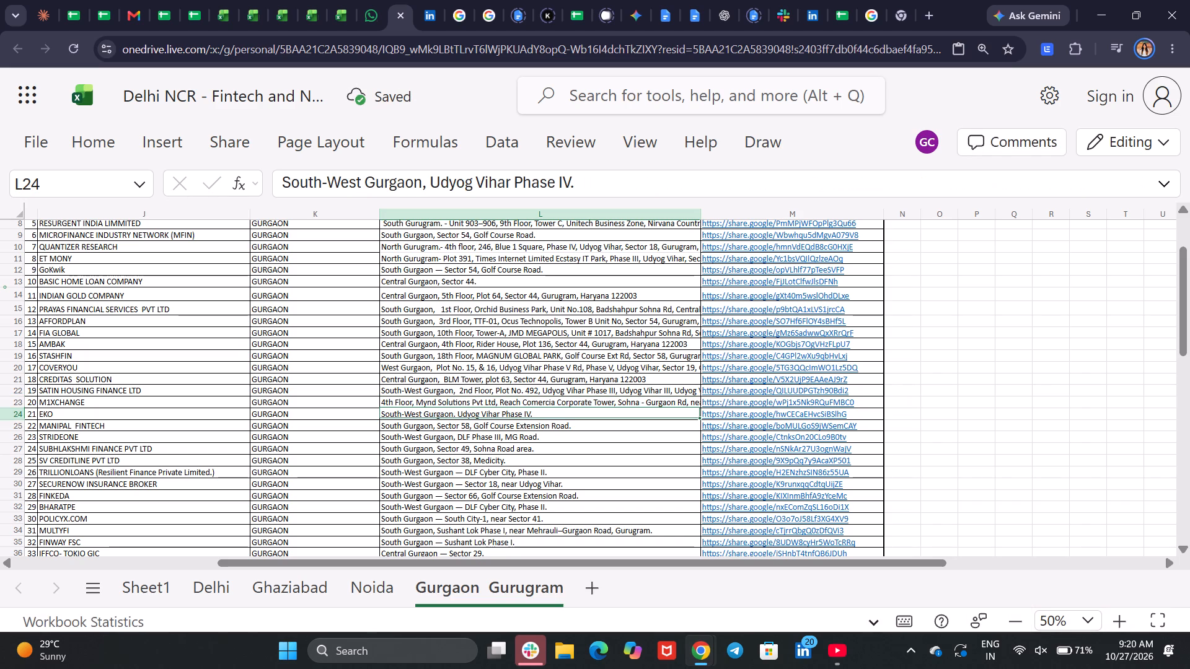
Copy the company name EKO from cell J24 and search Google for it.
{"action": "triple_click", "coordinate": [99, 415]}
{"action": "key", "text": "ctrl+c"}
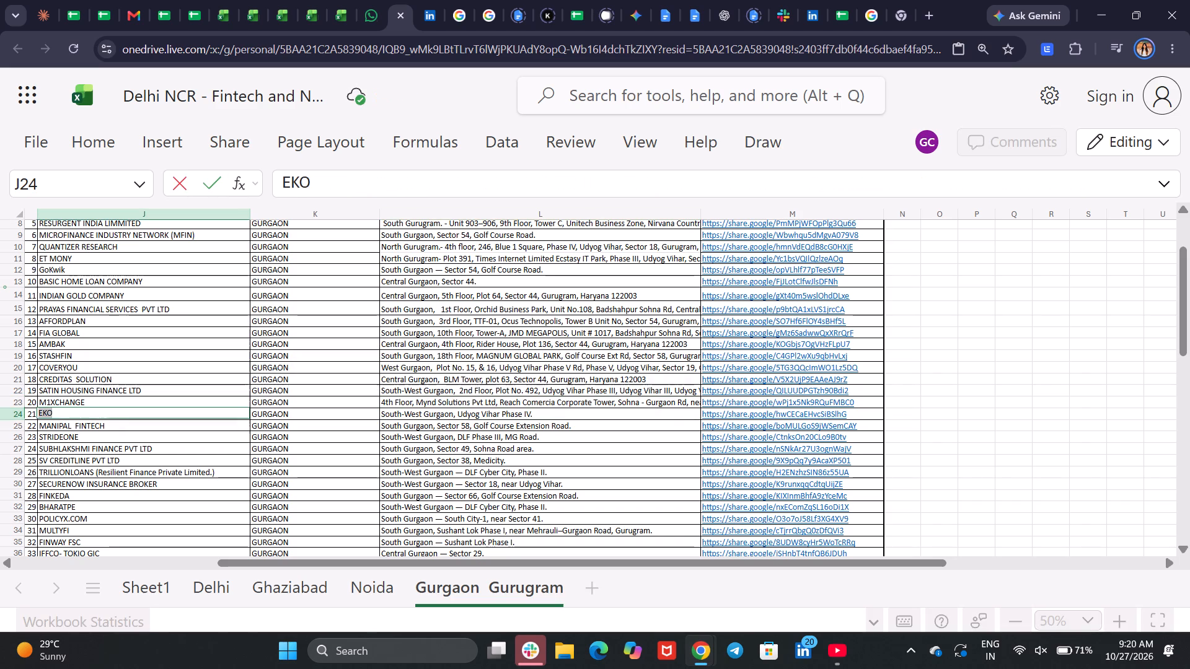
{"action": "left_click", "coordinate": [871, 13]}
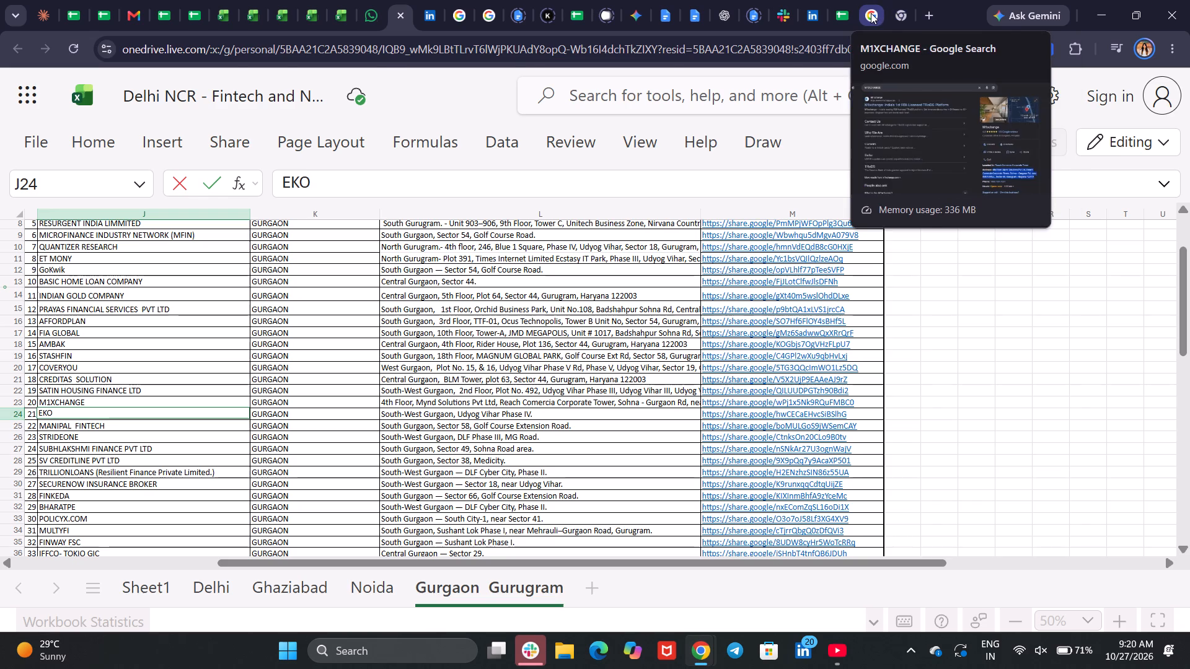
{"action": "left_click", "coordinate": [725, 90]}
{"action": "key", "text": "ctrl+v"}
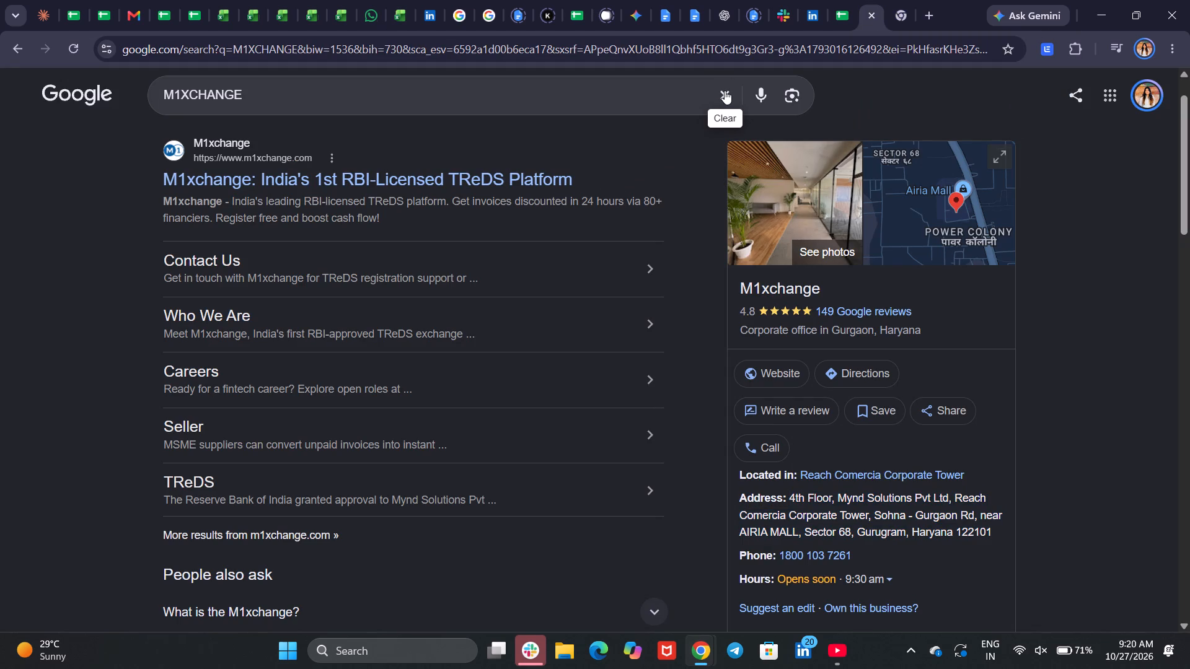
{"action": "left_click", "coordinate": [725, 90]}
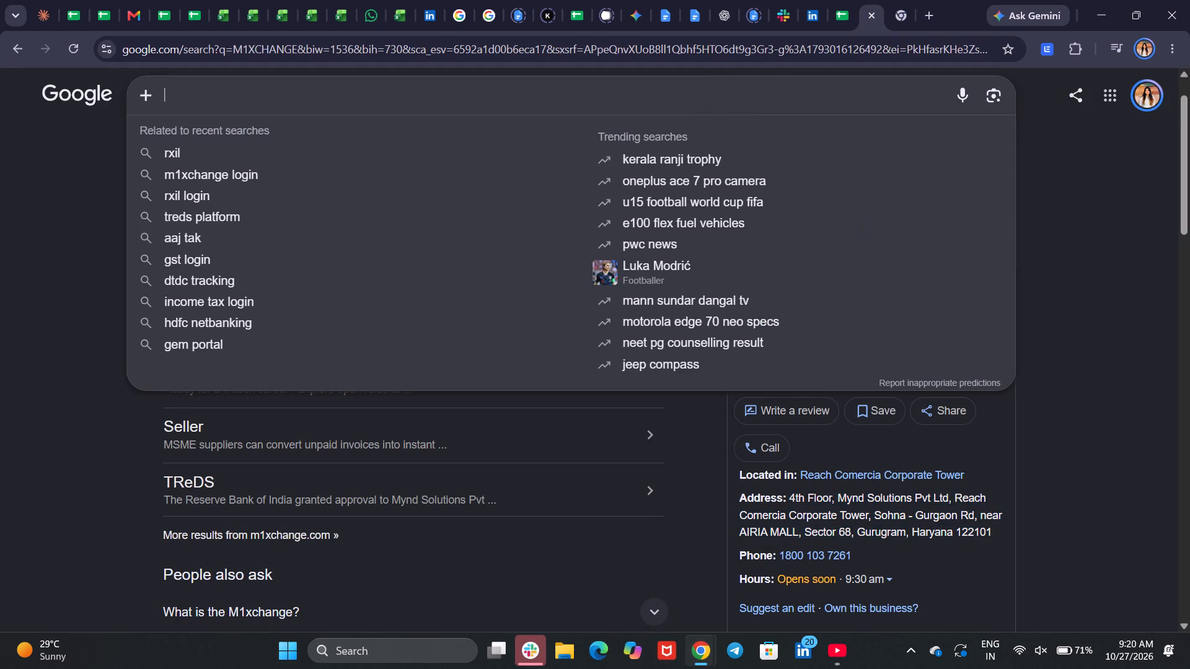
{"action": "key", "text": "ctrl+v"}
{"action": "key", "text": "Return"}
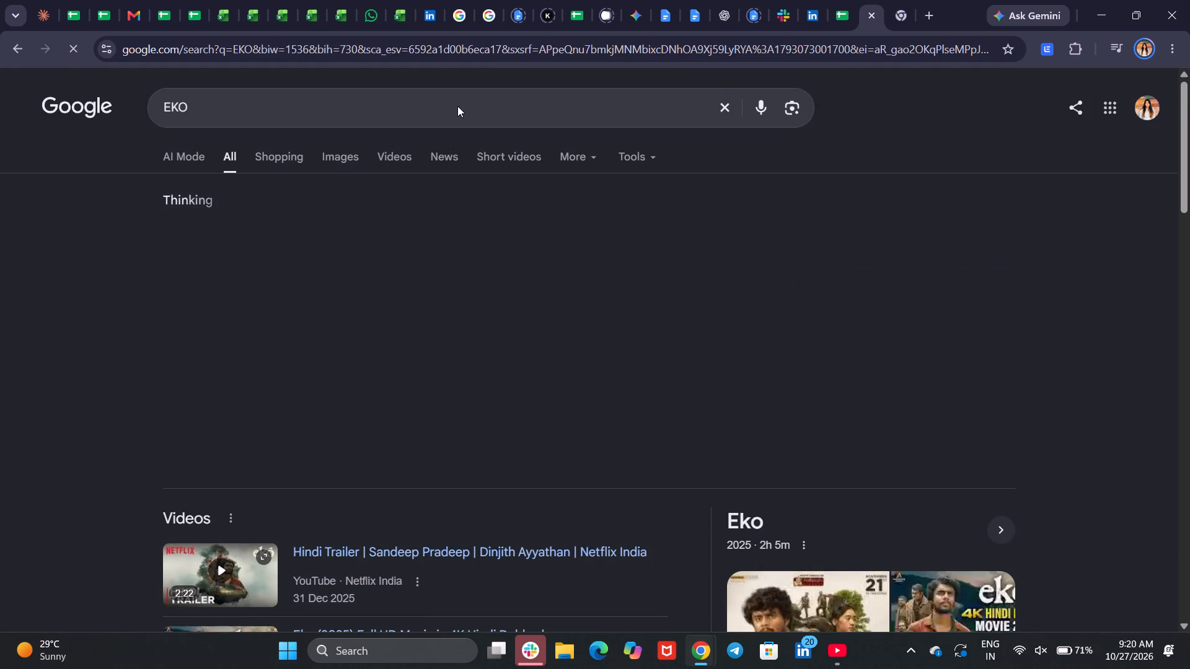
Refine the Google search for EKO to "eko company".
{"action": "left_click", "coordinate": [454, 113]}
{"action": "key", "text": "space"}
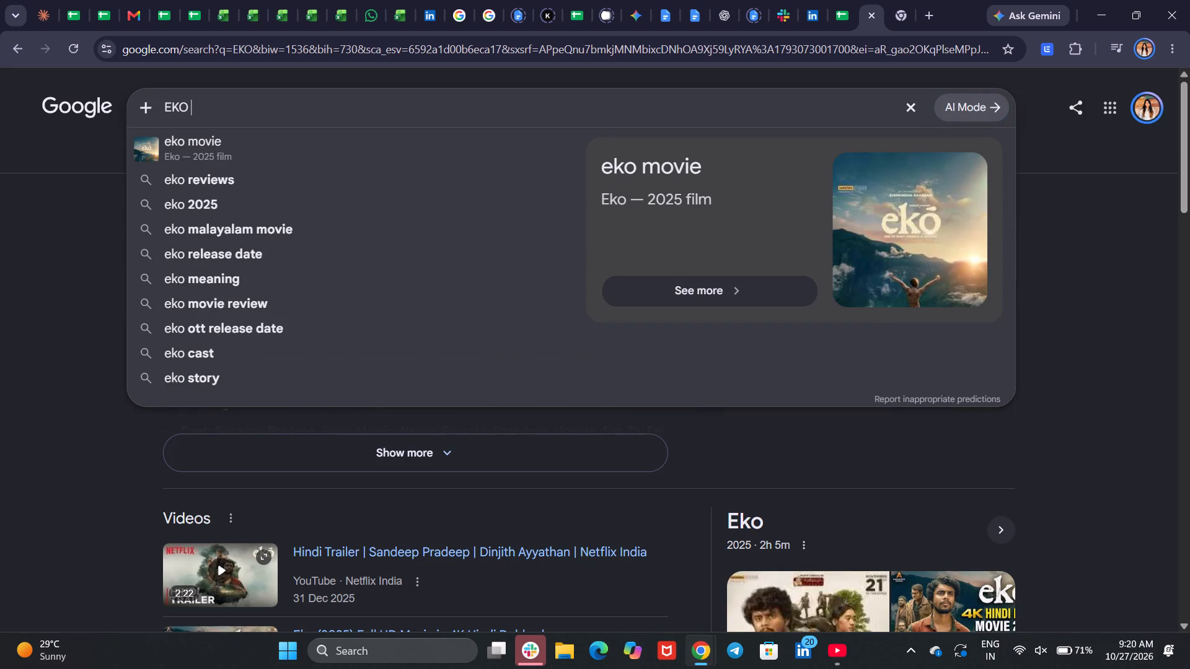
{"action": "type", "text": "co"}
{"action": "key", "text": "m"}
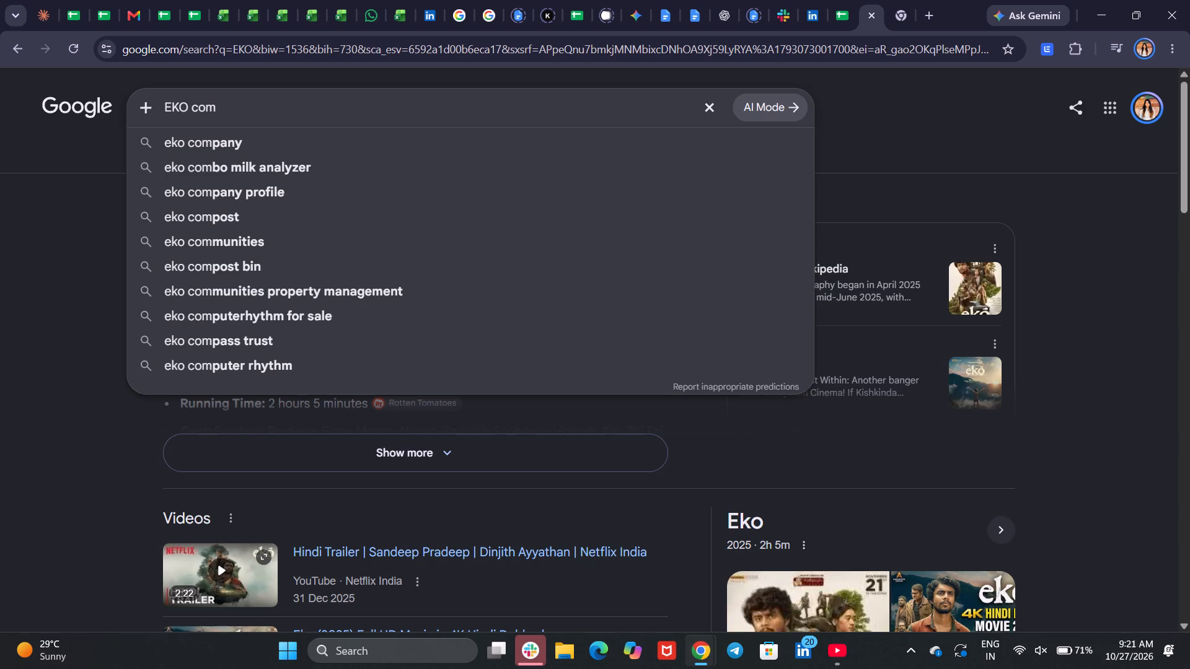
{"action": "left_click", "coordinate": [407, 134]}
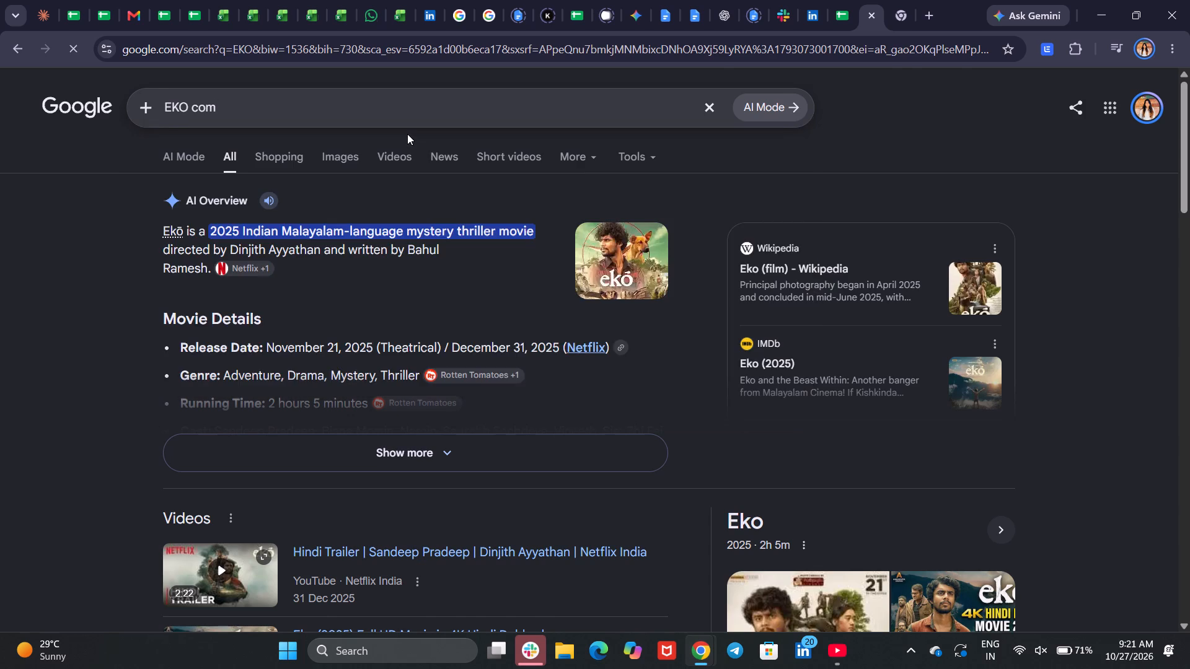
Refine the Google search for EKO to "eko company gurgaon".
{"action": "scroll", "coordinate": [703, 345], "scroll_direction": "down", "scroll_amount": 3}
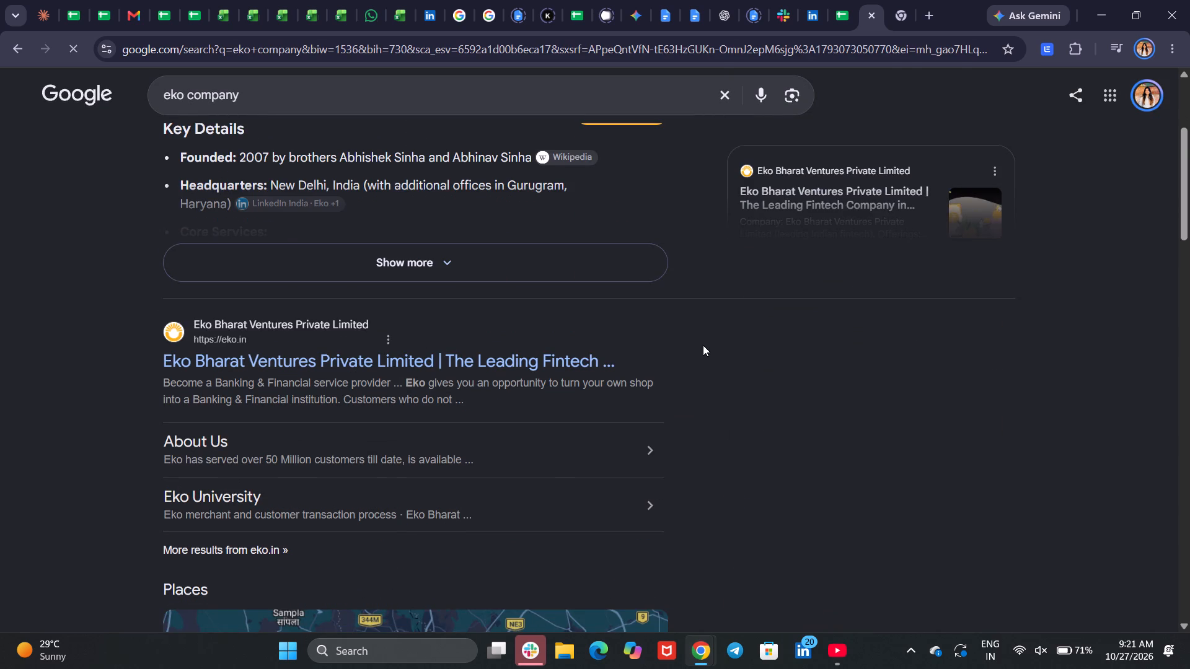
{"action": "scroll", "coordinate": [703, 345], "scroll_direction": "down", "scroll_amount": 4}
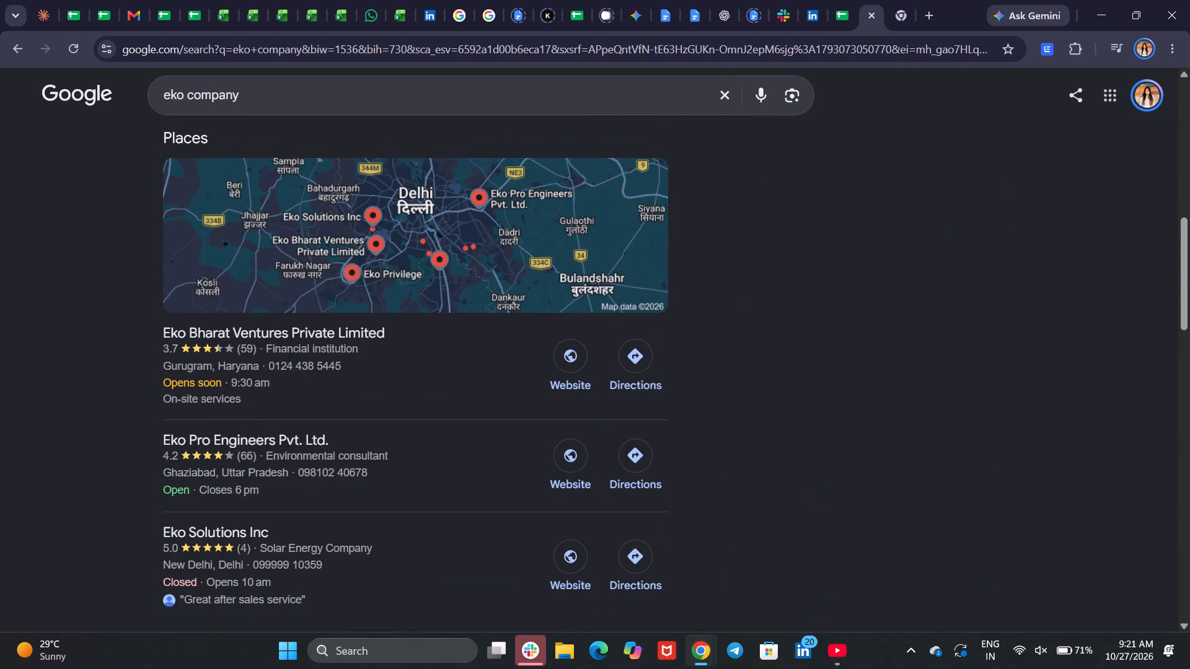
{"action": "left_click", "coordinate": [354, 103]}
{"action": "key", "text": "space"}
{"action": "type", "text": "gurg"}
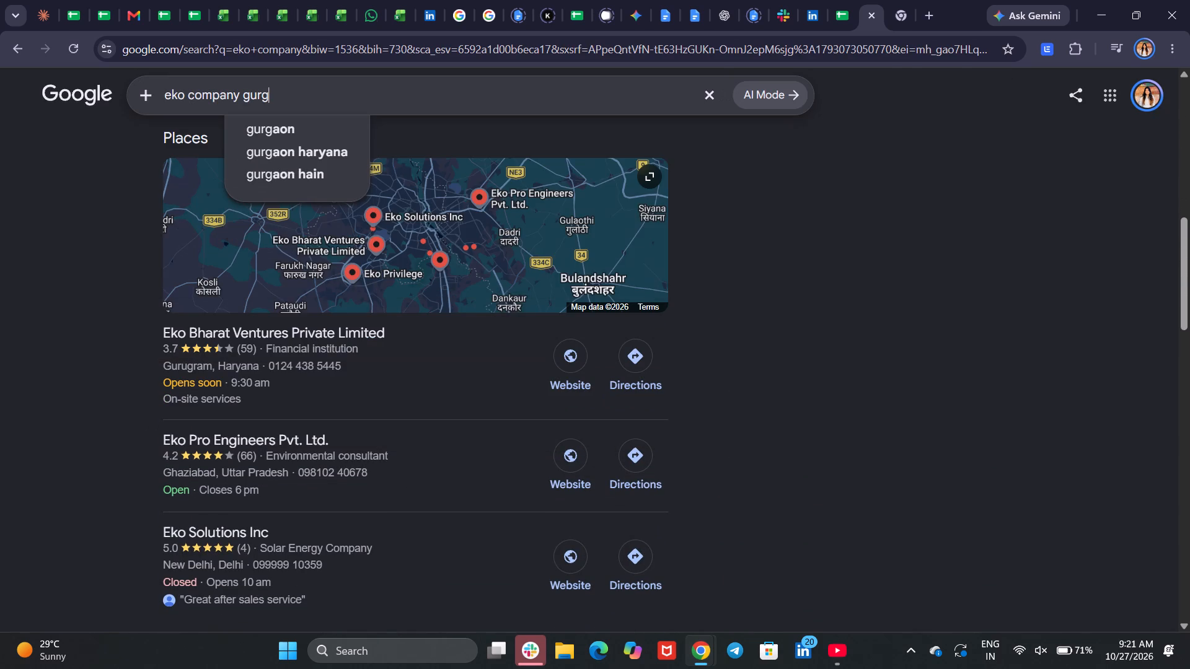
{"action": "left_click", "coordinate": [336, 123]}
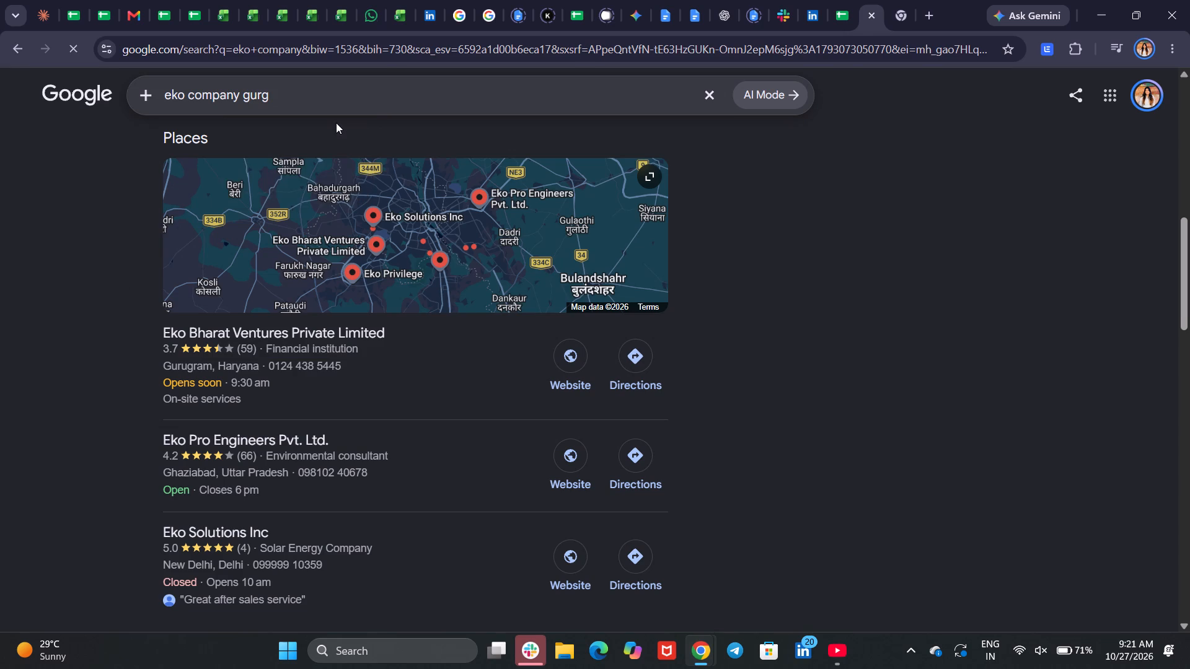
Replace EKO's location in L24 with "68, Phase IV, Udyog Vihar, Sector 18, Gurugram, Haryana 122015", copied from its Google business listing.
{"action": "scroll", "coordinate": [621, 330], "scroll_direction": "down", "scroll_amount": 2}
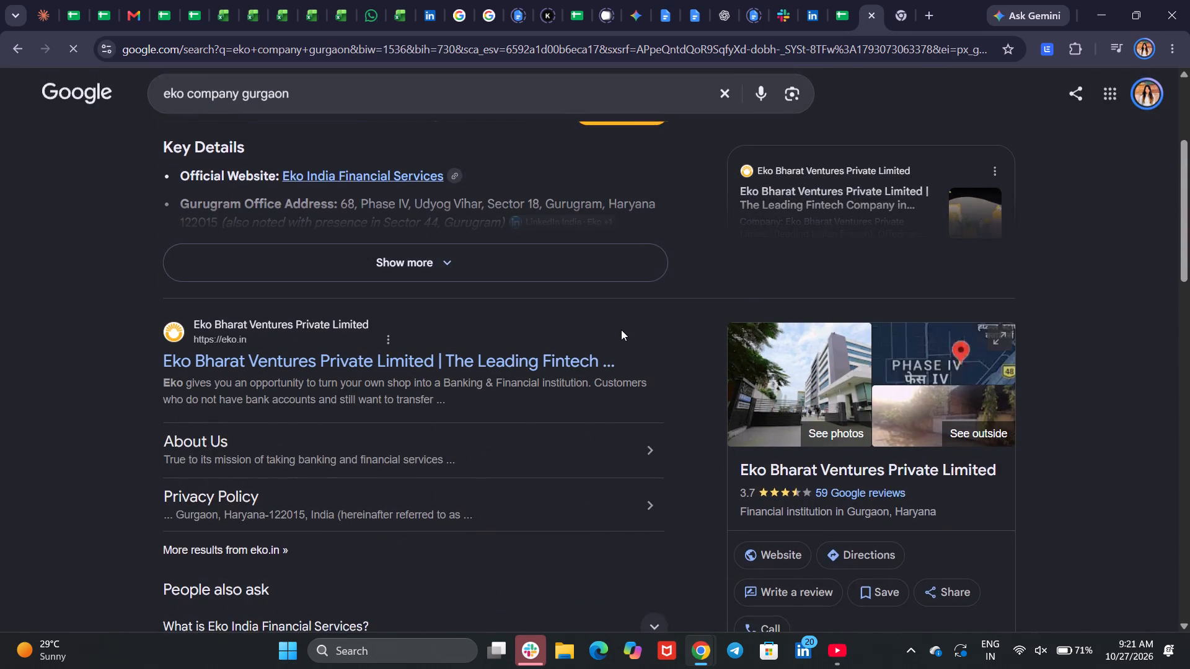
{"action": "scroll", "coordinate": [621, 330], "scroll_direction": "down", "scroll_amount": 3}
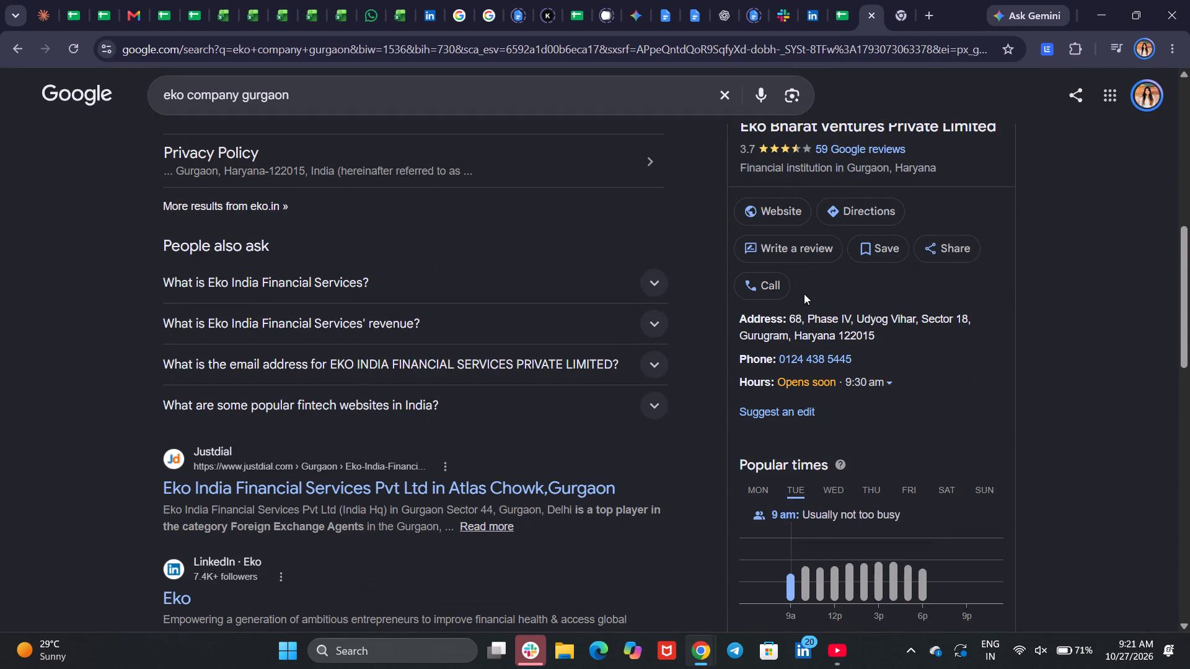
{"action": "left_click_drag", "start_coordinate": [790, 318], "coordinate": [887, 338]}
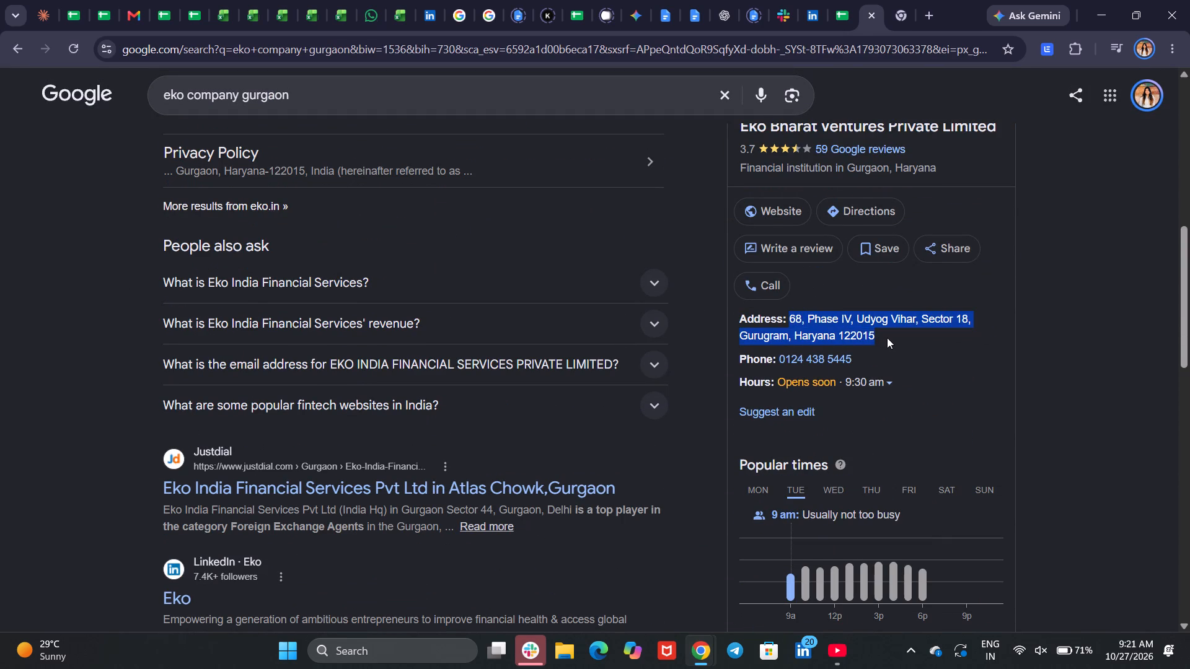
{"action": "left_click_drag", "start_coordinate": [887, 338], "coordinate": [888, 338]}
{"action": "key", "text": "ctrl+c"}
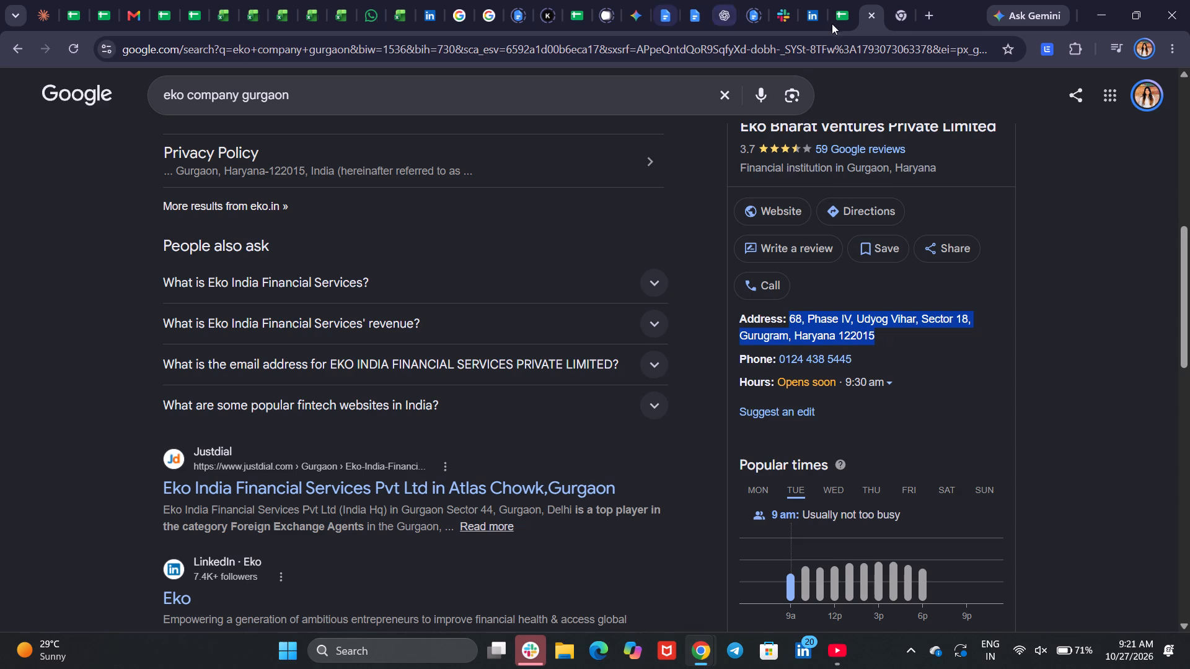
{"action": "left_click", "coordinate": [404, 14]}
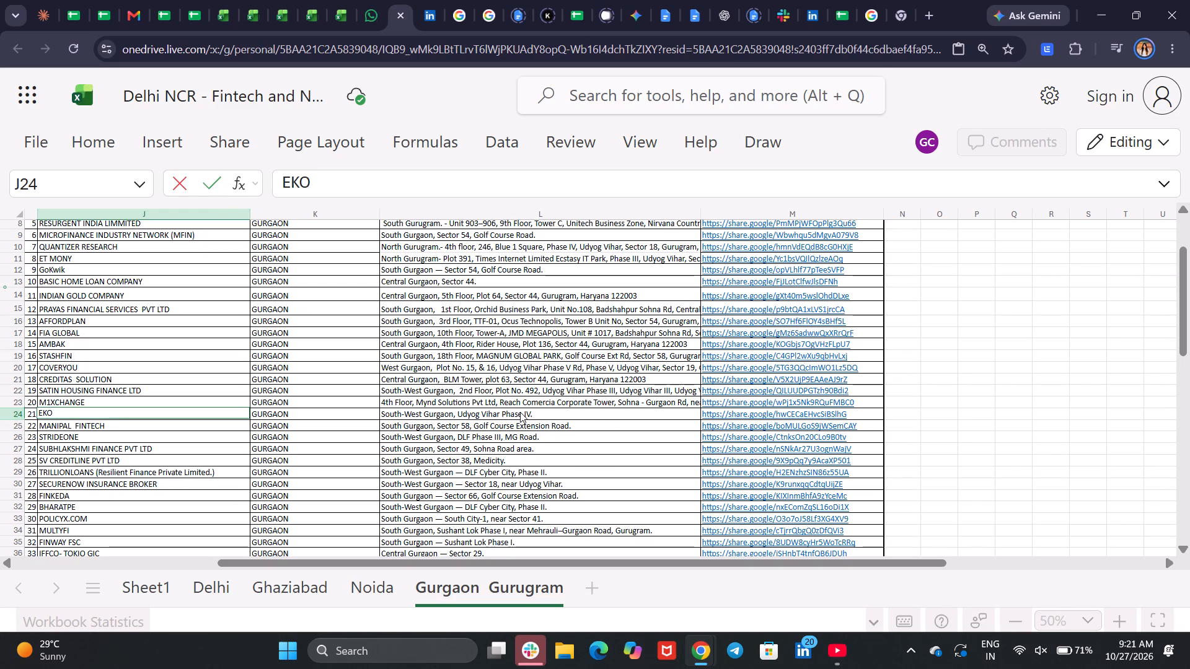
{"action": "triple_click", "coordinate": [520, 412]}
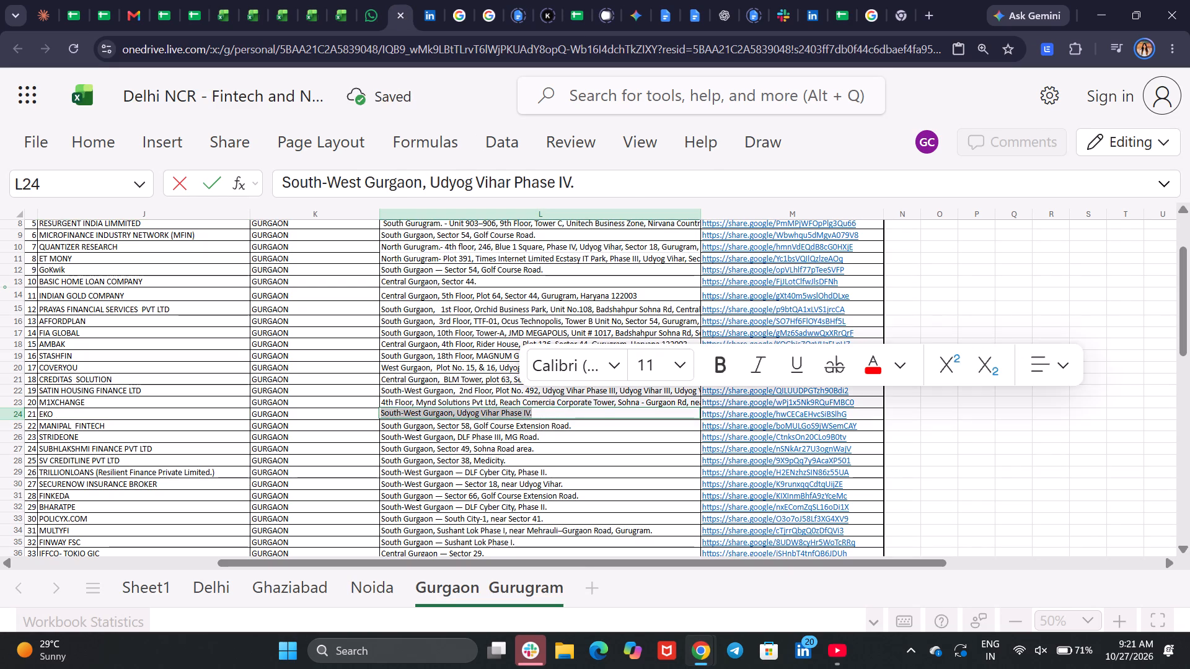
{"action": "key", "text": "ctrl+v"}
{"action": "left_click", "coordinate": [519, 430]}
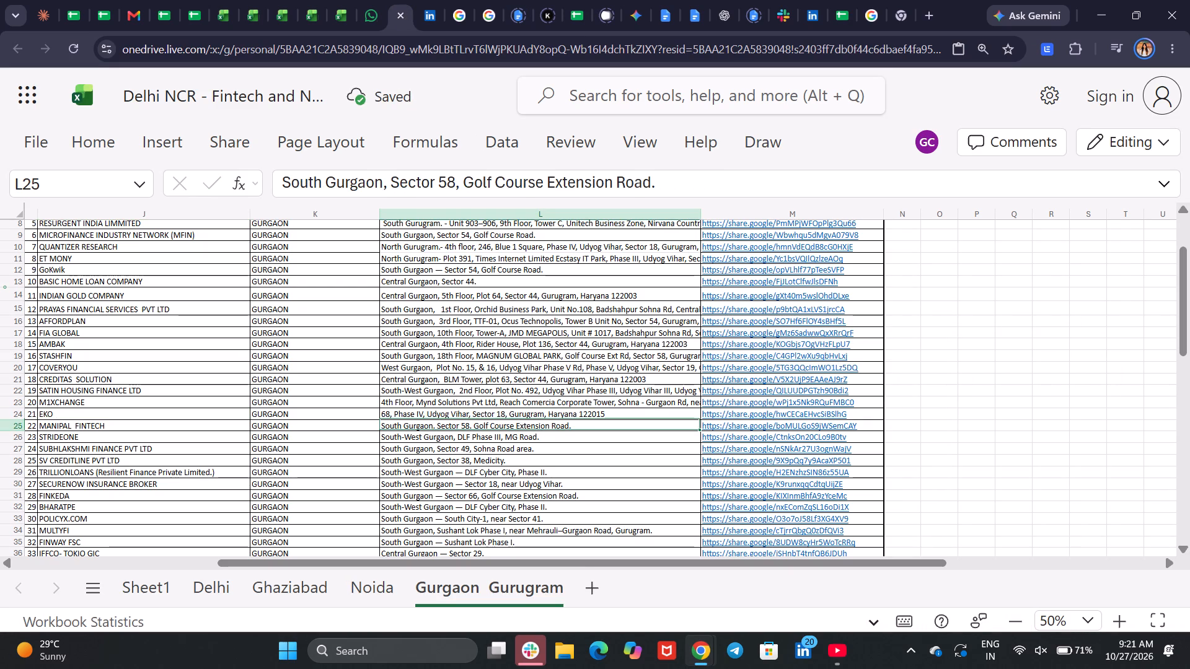
Copy the company name MANIPAL FINTECH from cell J25 and search Google for it.
{"action": "left_click", "coordinate": [177, 427]}
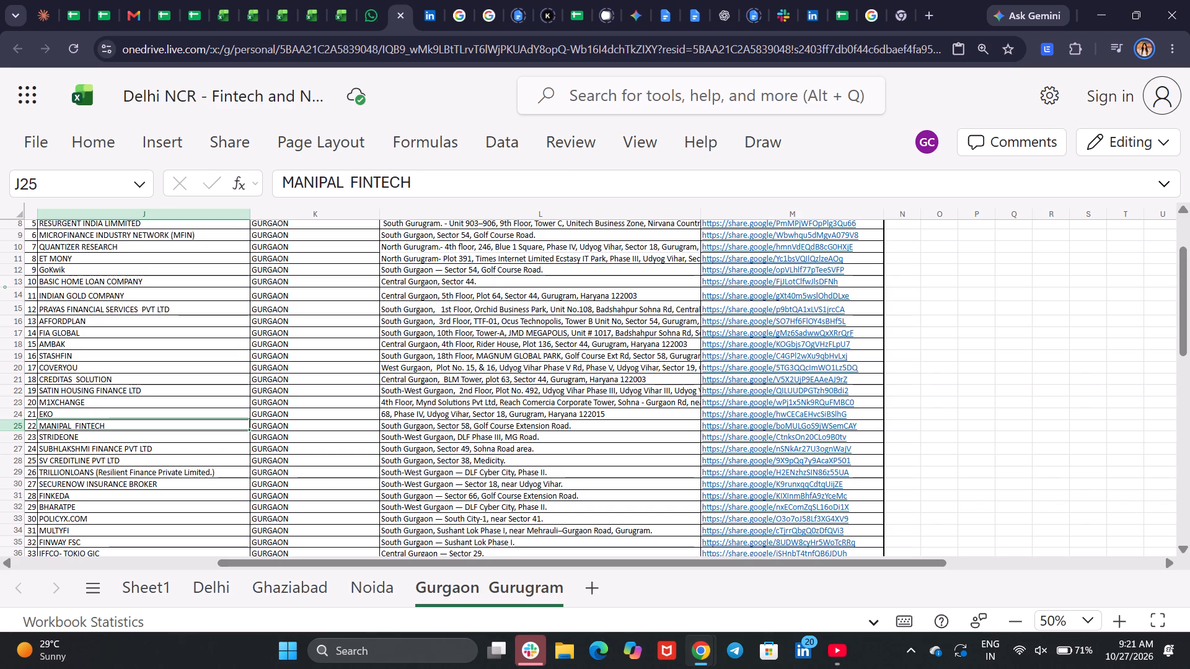
{"action": "triple_click", "coordinate": [95, 426]}
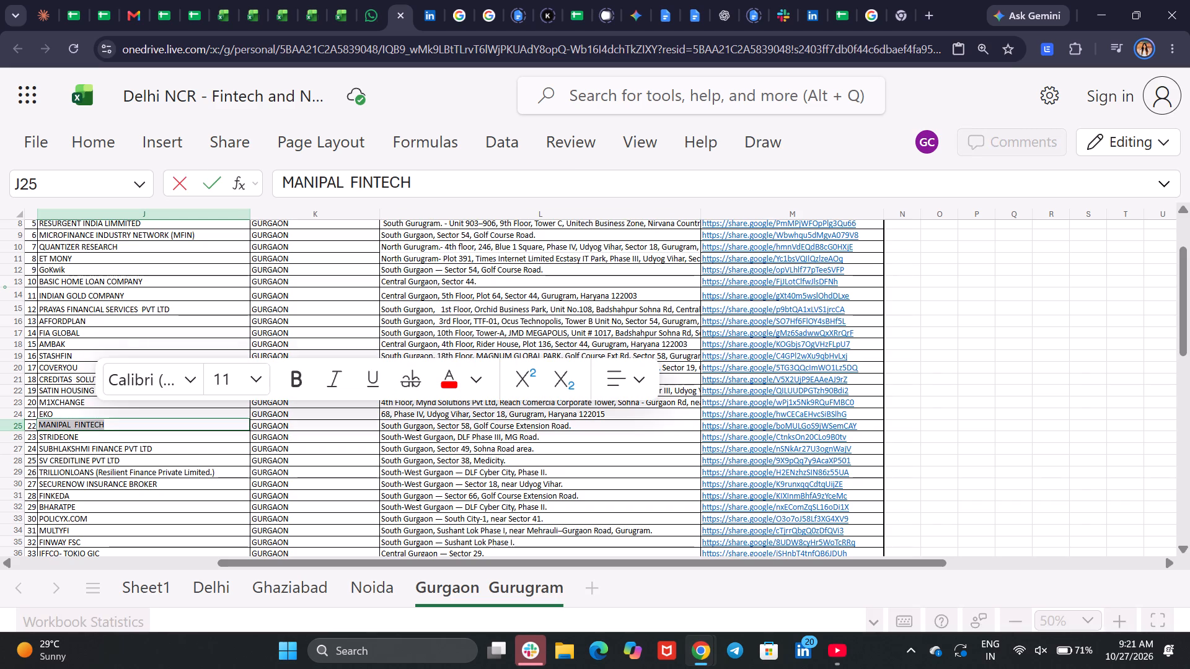
{"action": "key", "text": "ctrl+c"}
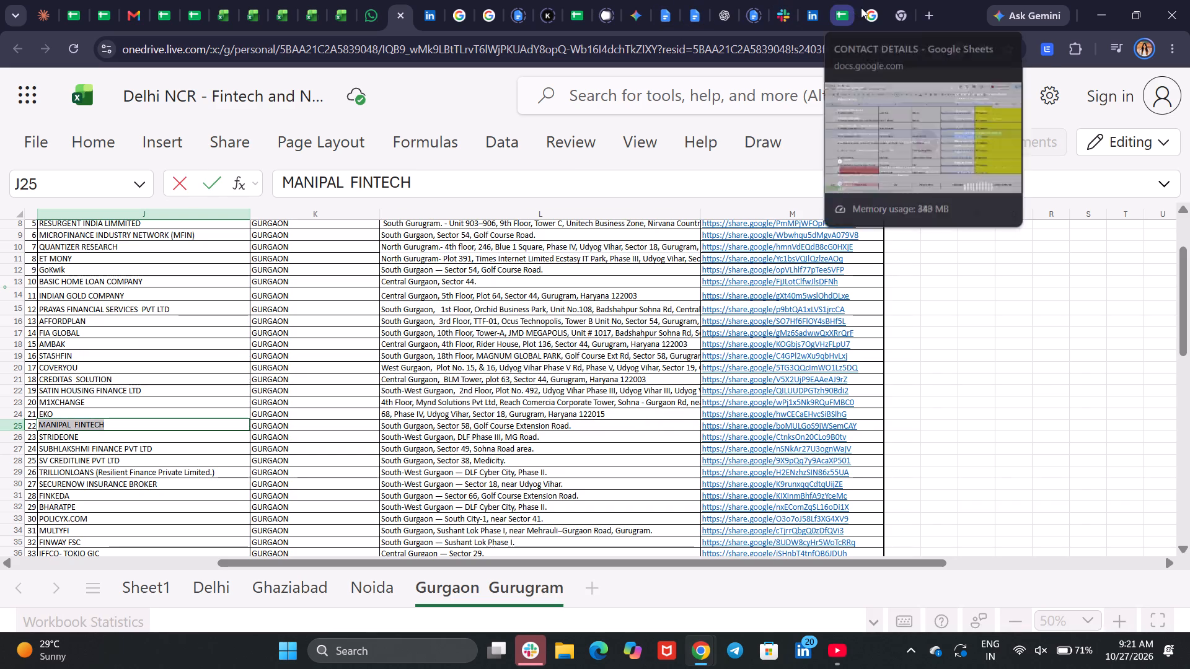
{"action": "left_click", "coordinate": [864, 7]}
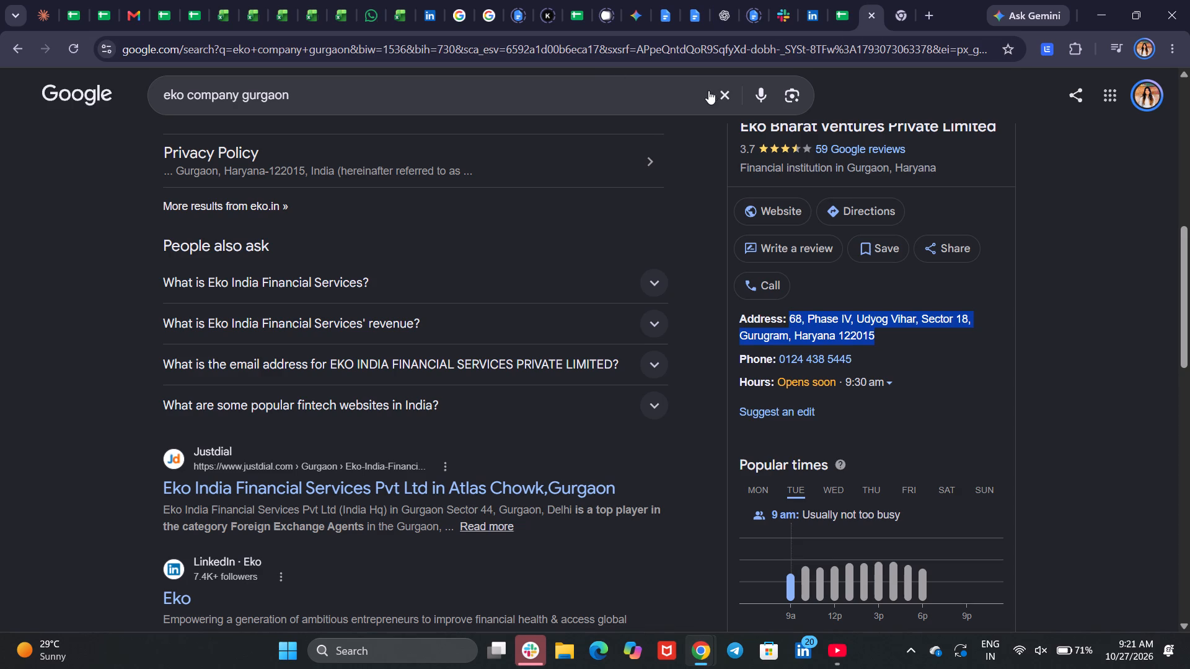
{"action": "left_click", "coordinate": [726, 90]}
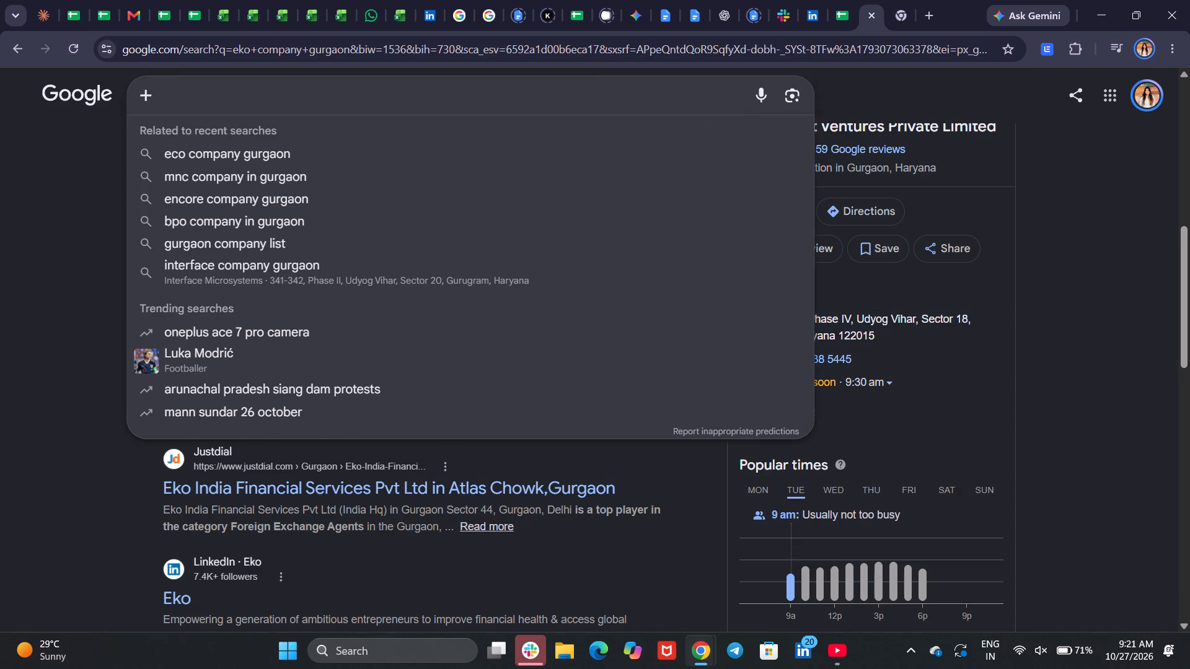
{"action": "key", "text": "ctrl+v"}
{"action": "key", "text": "Return"}
{"action": "key", "text": "backslash"}
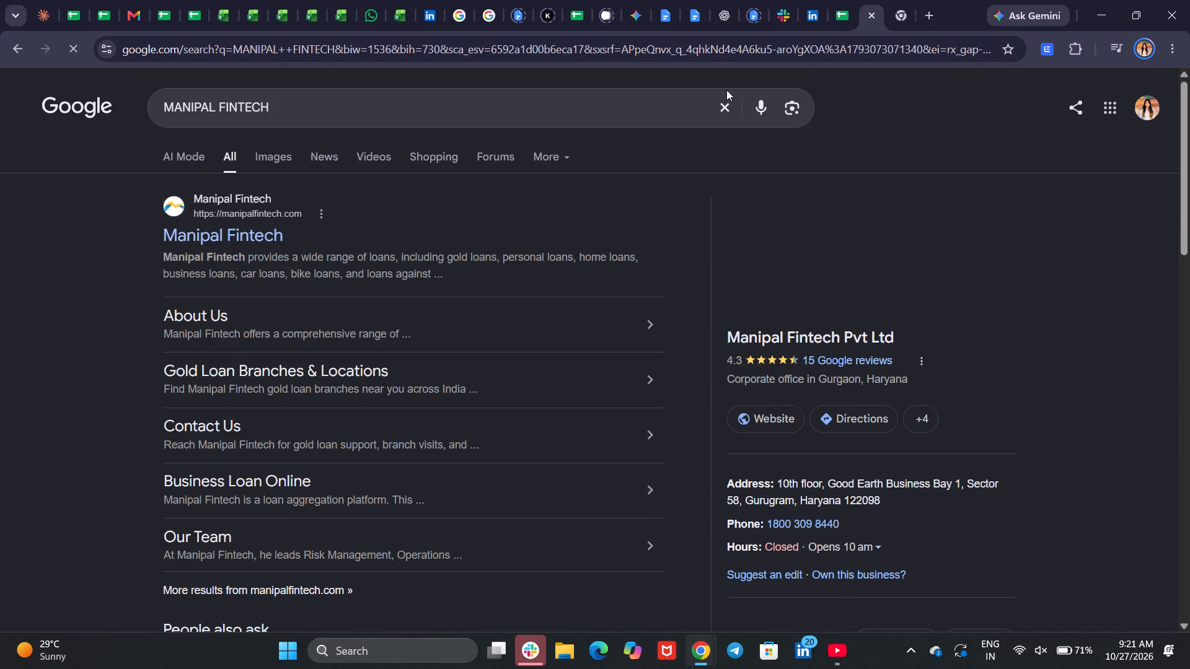
{"action": "key", "text": "BackSpace"}
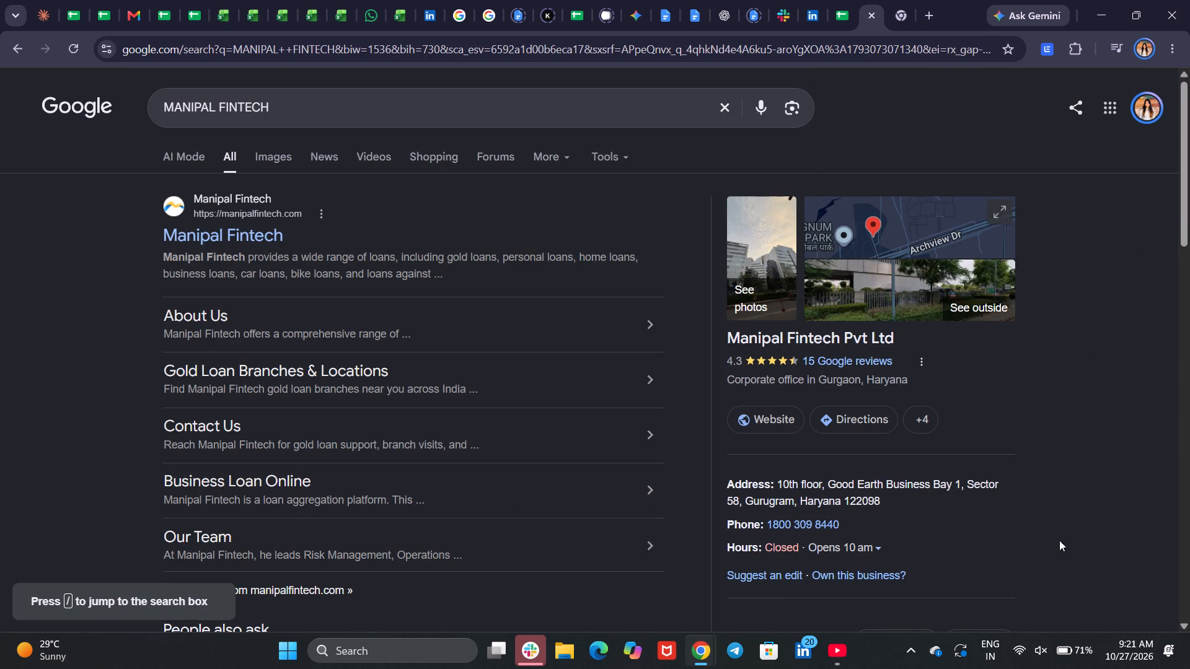
Replace Manipal Fintech's location in L25 with "10th floor, Good Earth Business Bay 1, Sector 58, Gurugram, Haryana 122098", copied from its Google listing.
{"action": "left_click_drag", "start_coordinate": [778, 485], "coordinate": [783, 485]}
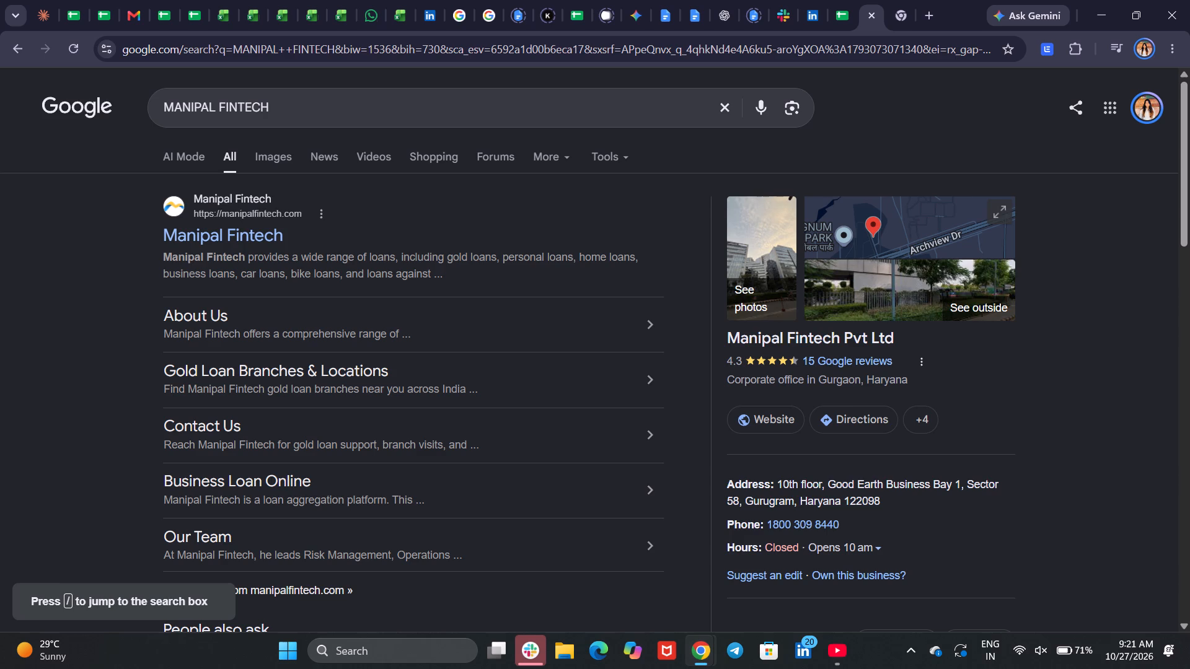
{"action": "left_click_drag", "start_coordinate": [783, 485], "coordinate": [900, 502]}
{"action": "key", "text": "ctrl+c"}
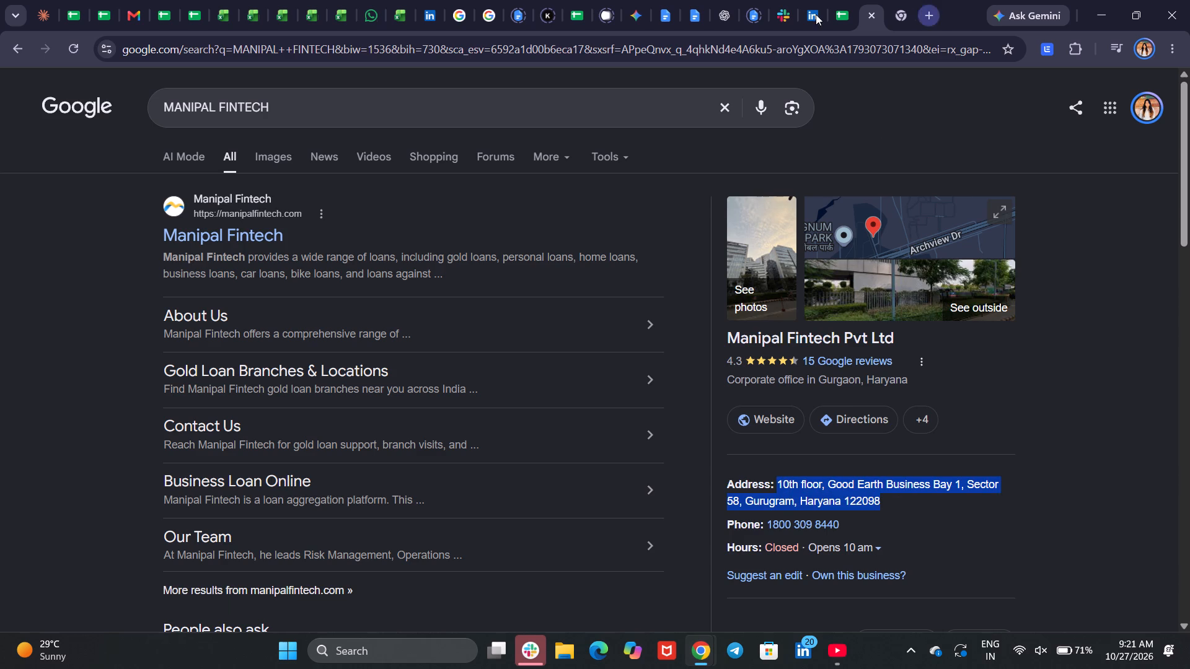
{"action": "left_click", "coordinate": [394, 10]}
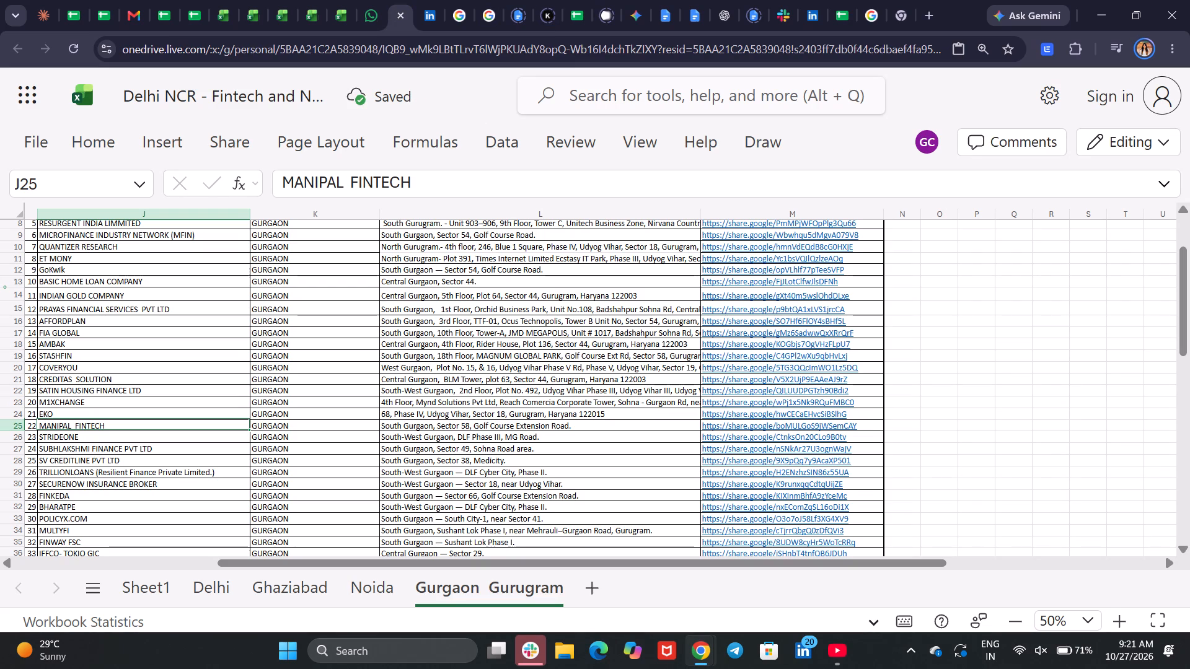
{"action": "triple_click", "coordinate": [633, 414]}
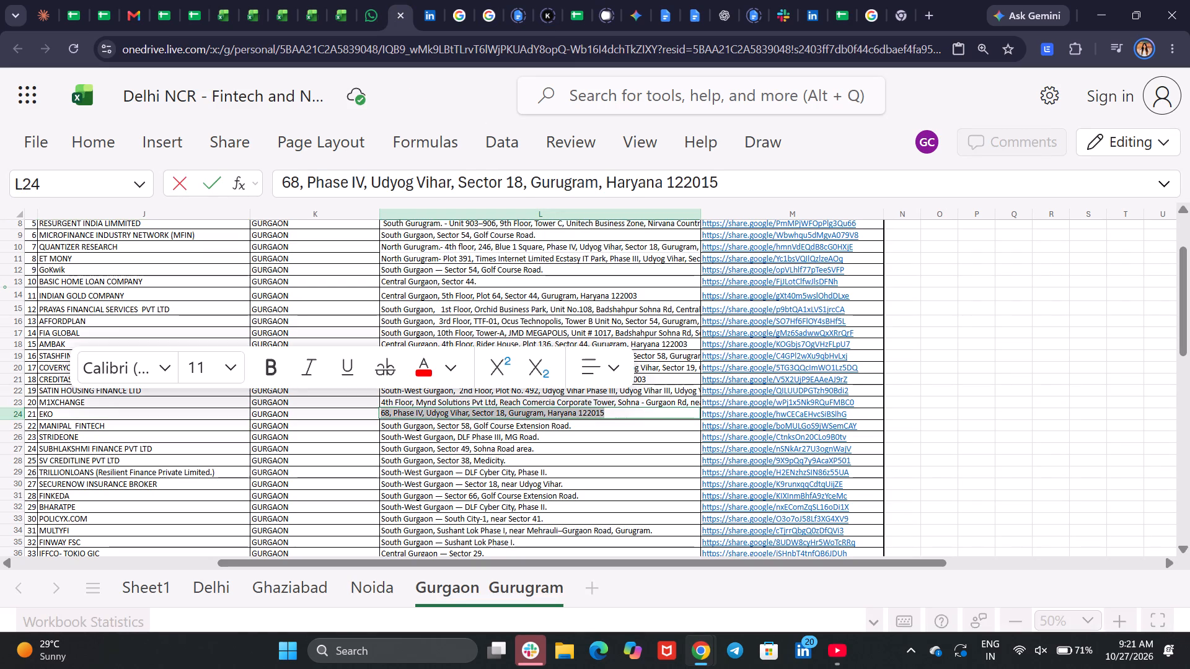
{"action": "triple_click", "coordinate": [548, 425]}
{"action": "key", "text": "ctrl+v"}
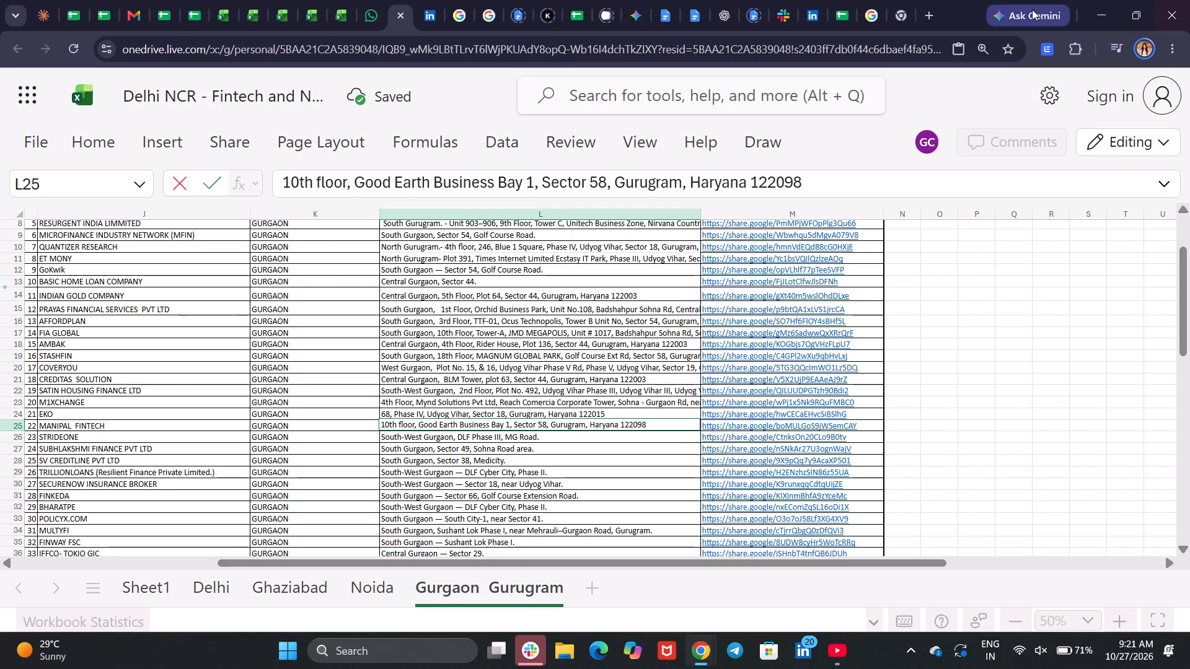
Minimise the spreadsheet's browser window and close the separate browser window showing the CRM leads page.
{"action": "left_click", "coordinate": [1096, 6]}
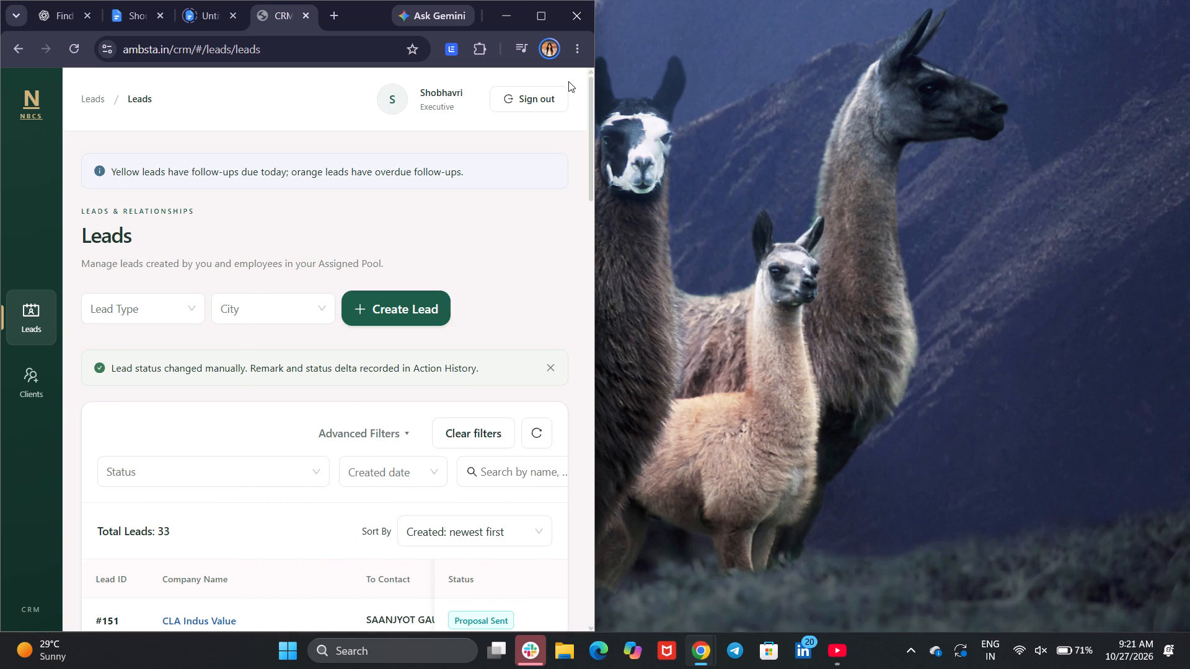
{"action": "left_click", "coordinate": [573, 13]}
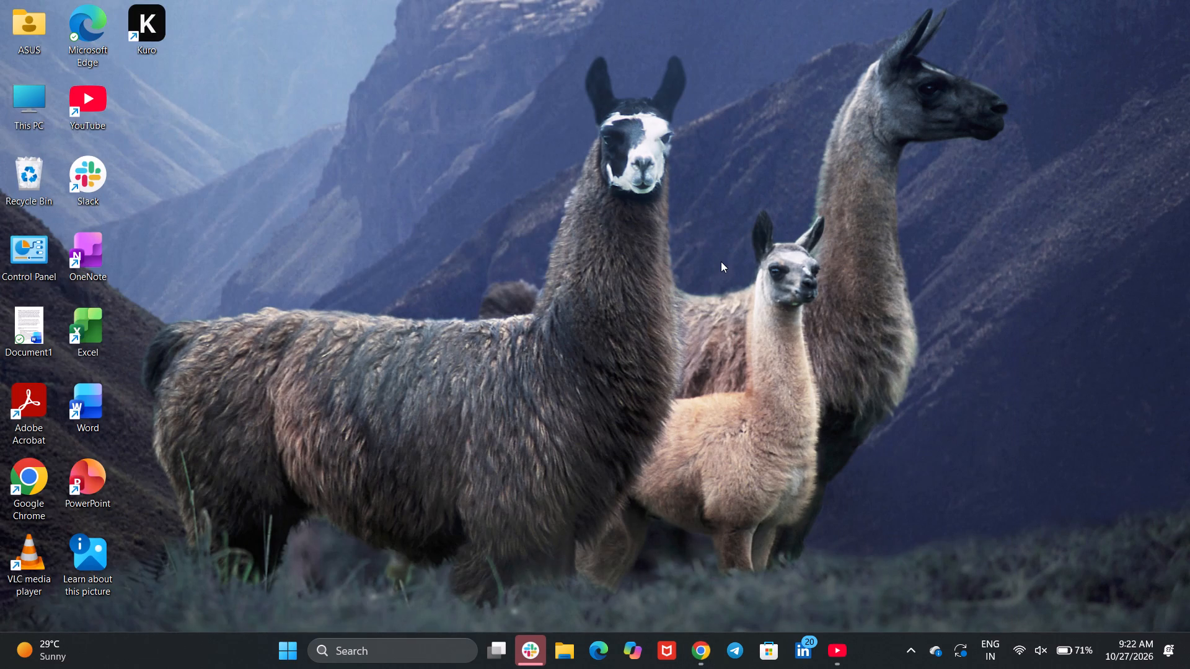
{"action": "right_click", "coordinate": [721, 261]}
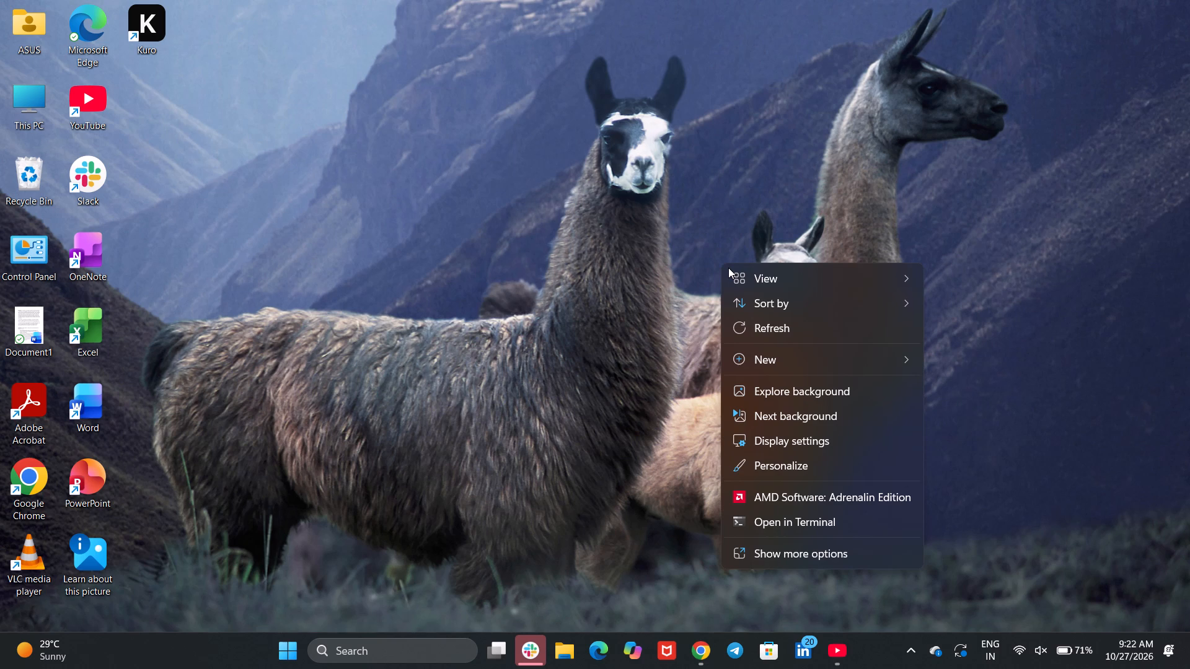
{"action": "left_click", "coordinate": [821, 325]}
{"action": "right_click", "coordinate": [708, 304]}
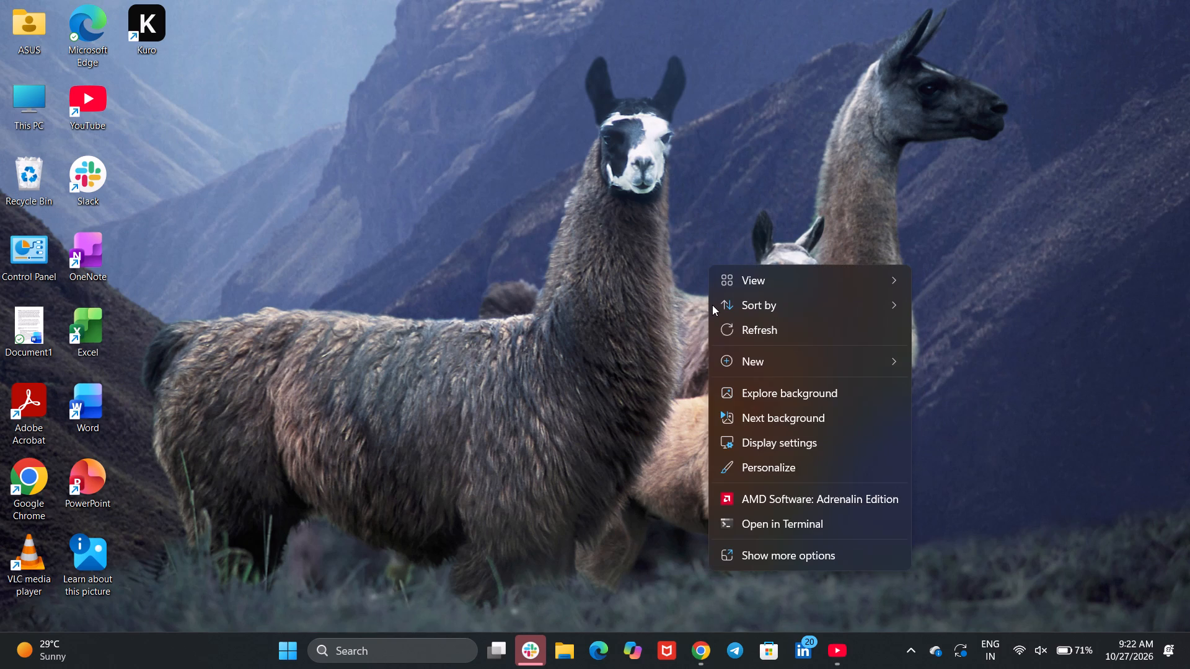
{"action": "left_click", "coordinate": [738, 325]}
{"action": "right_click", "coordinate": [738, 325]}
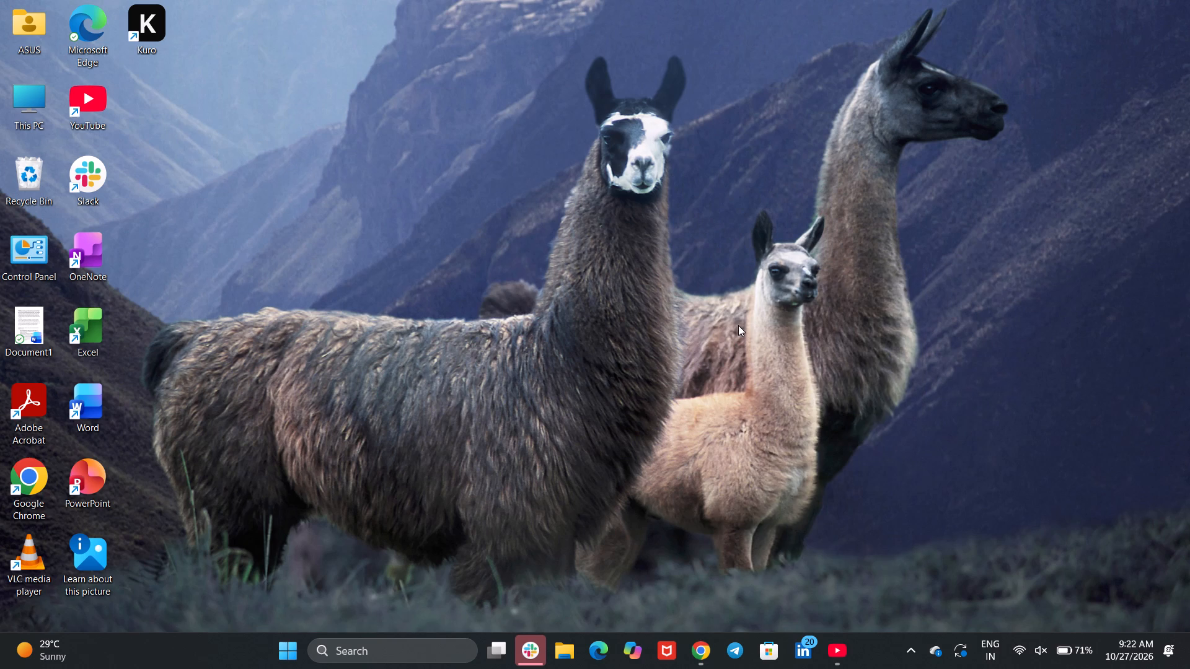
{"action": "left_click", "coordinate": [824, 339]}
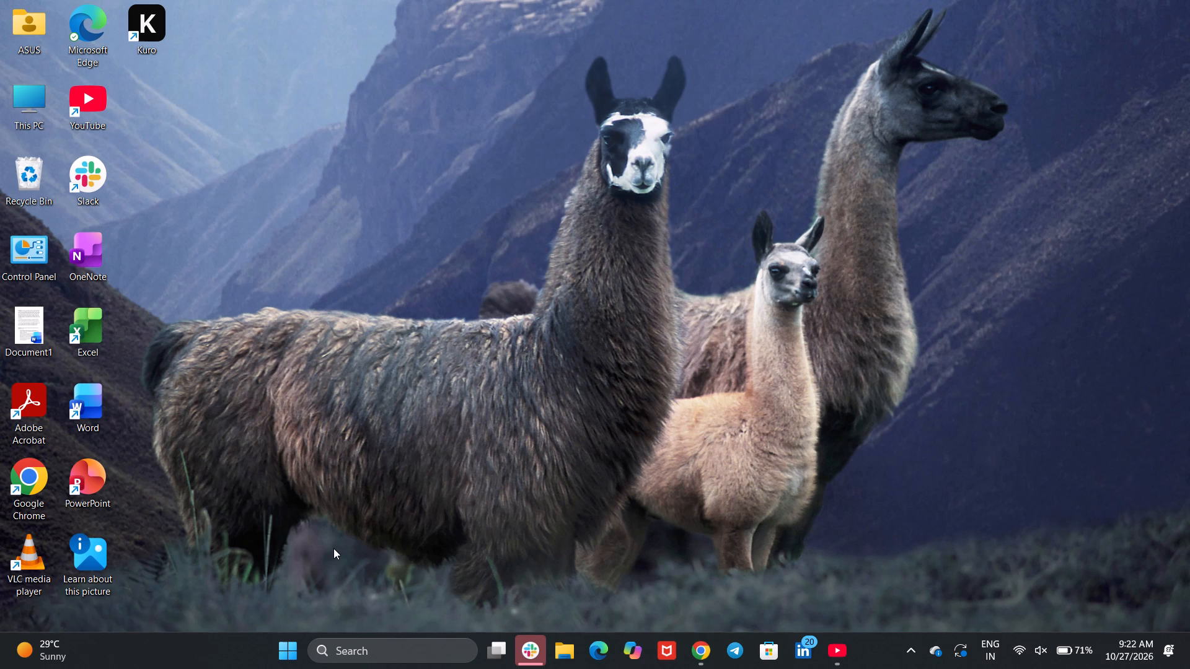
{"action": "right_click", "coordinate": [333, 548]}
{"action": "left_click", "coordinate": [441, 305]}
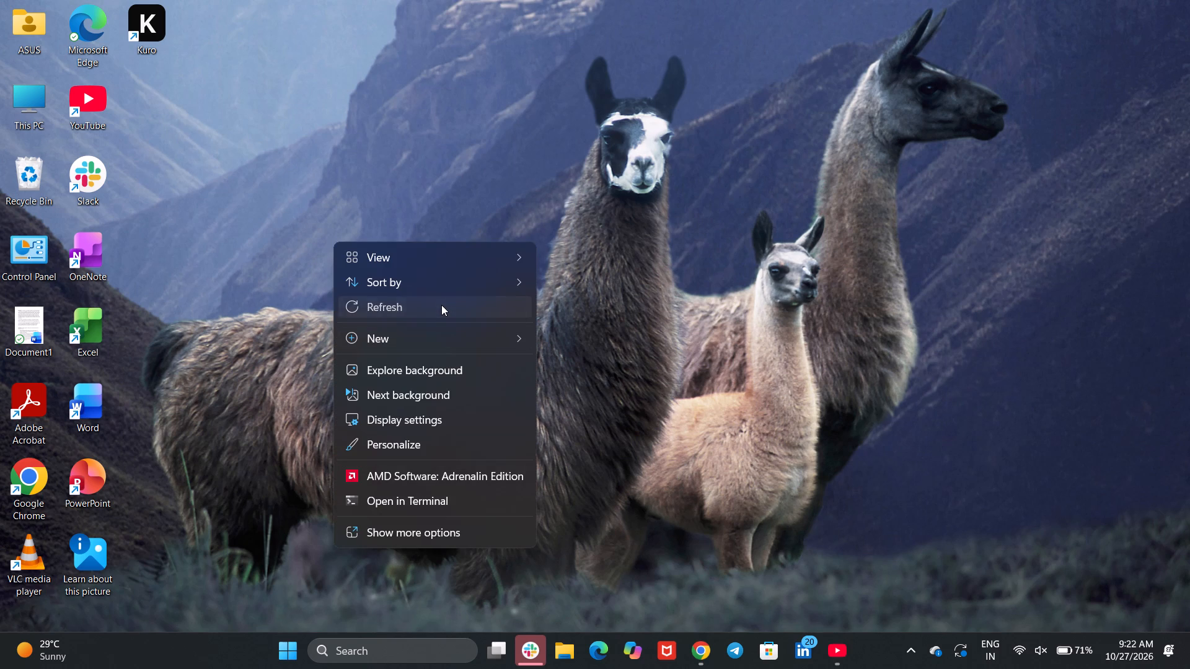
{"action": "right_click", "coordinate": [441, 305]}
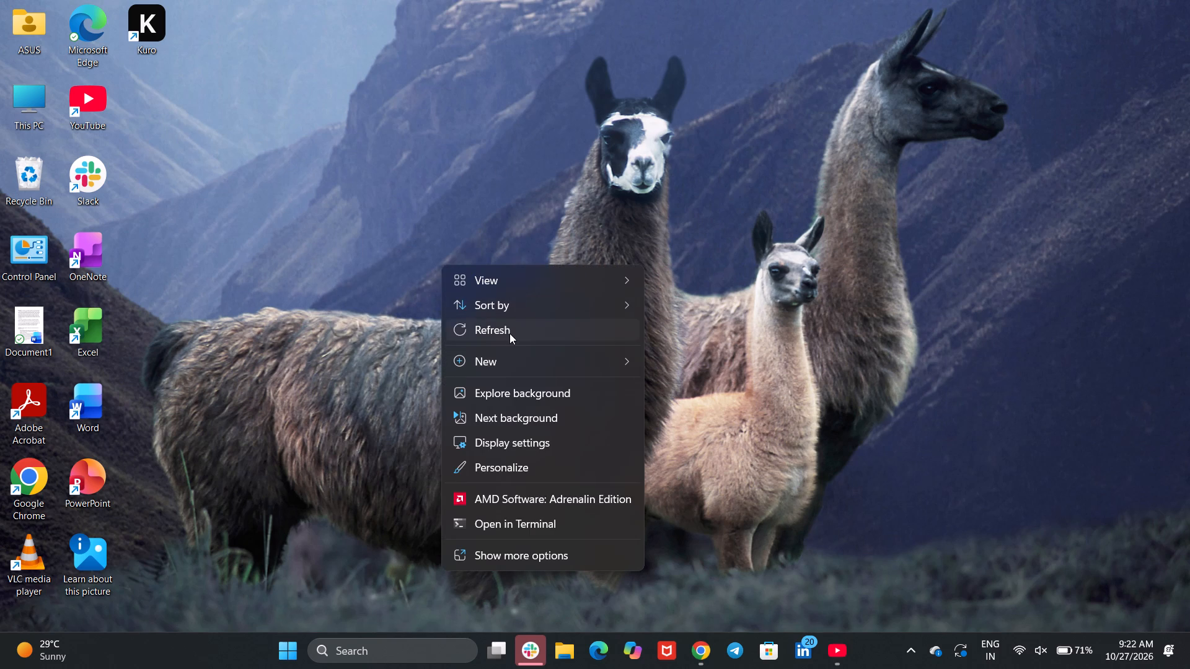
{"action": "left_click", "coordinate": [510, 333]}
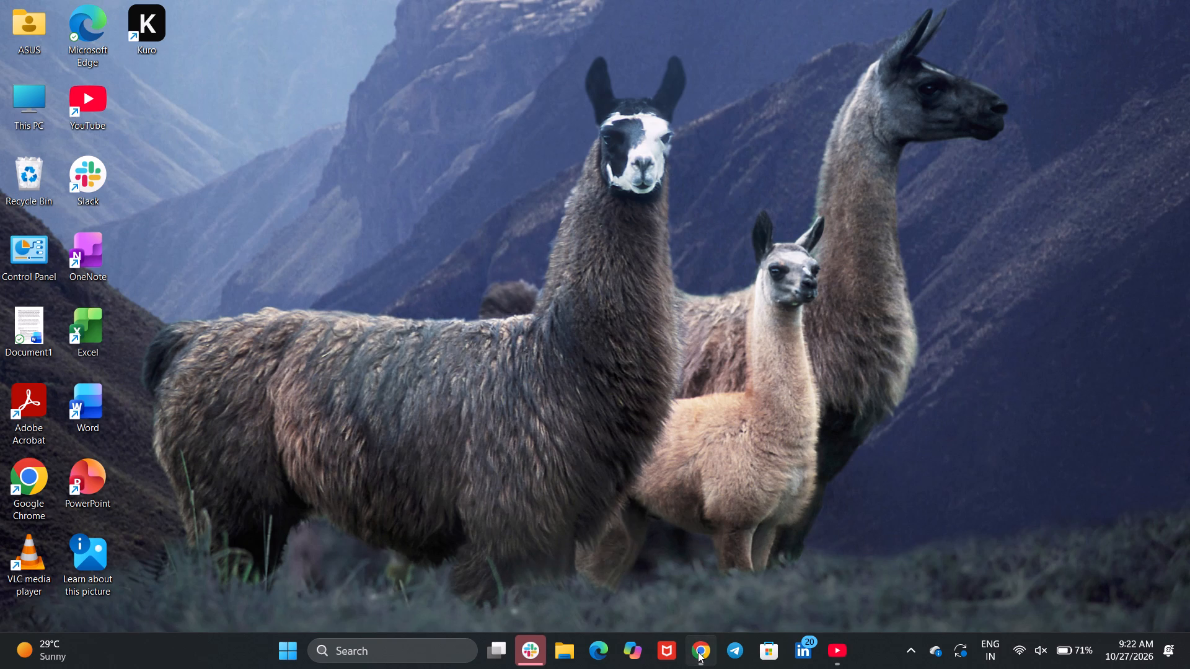
Switch back to the Delhi NCR fintech spreadsheet in Chrome at the Gurgaon company list.
{"action": "left_click", "coordinate": [697, 602]}
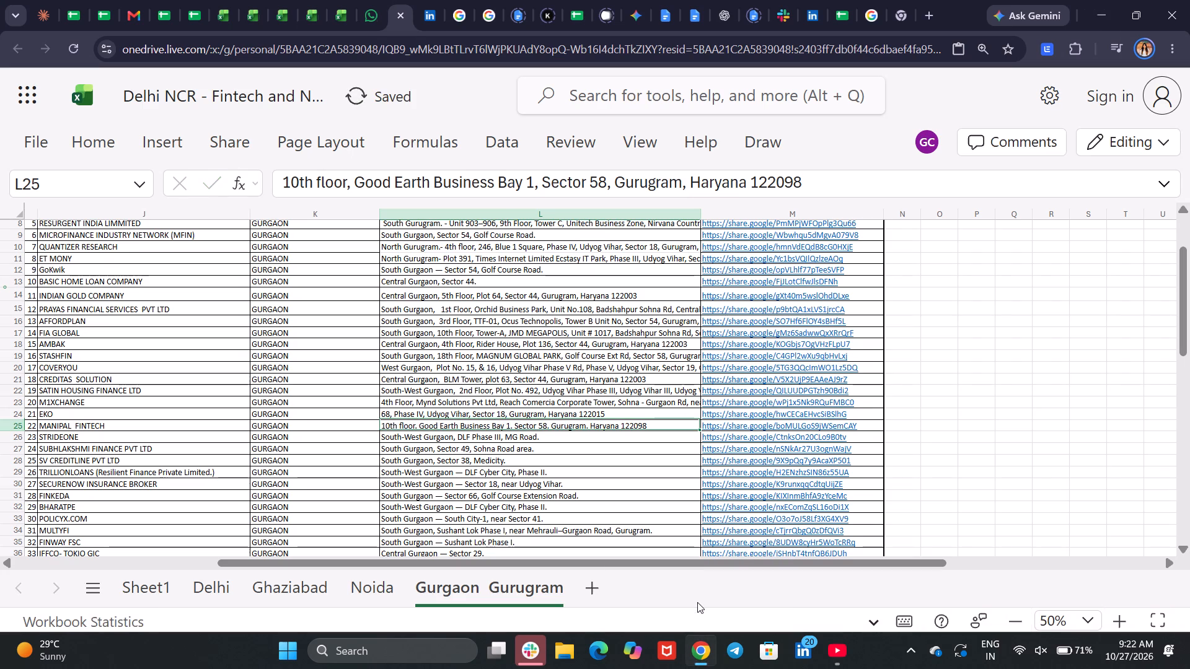
{"action": "scroll", "coordinate": [612, 346], "scroll_direction": "up", "scroll_amount": 1}
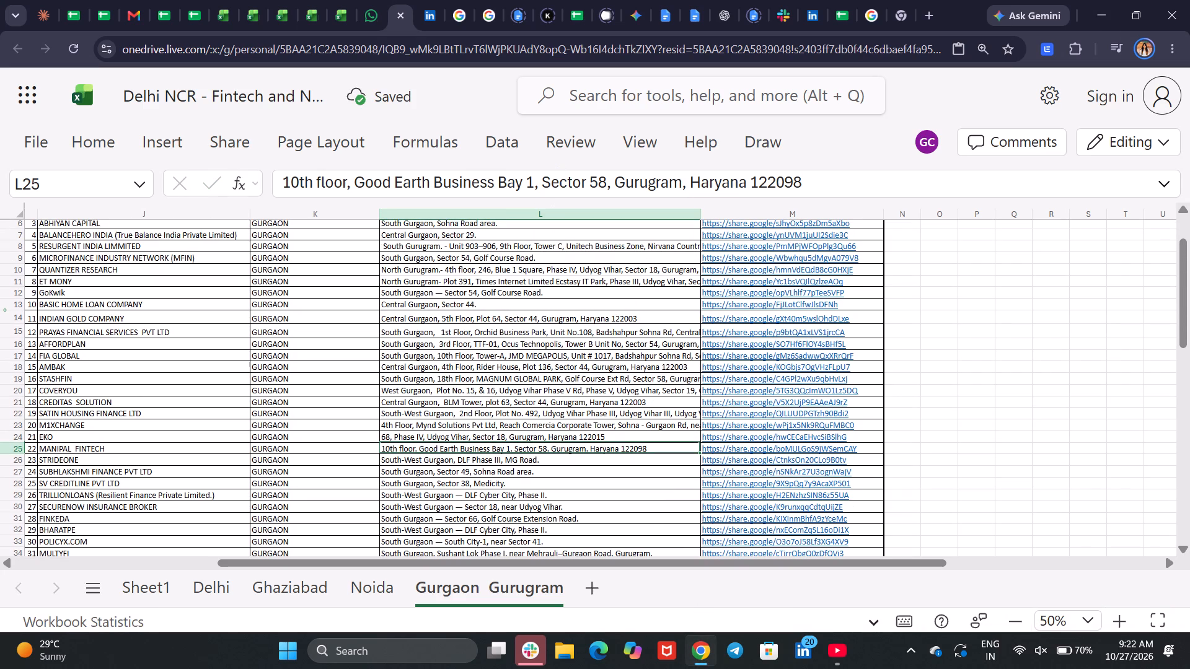
{"action": "scroll", "coordinate": [612, 346], "scroll_direction": "up", "scroll_amount": 1}
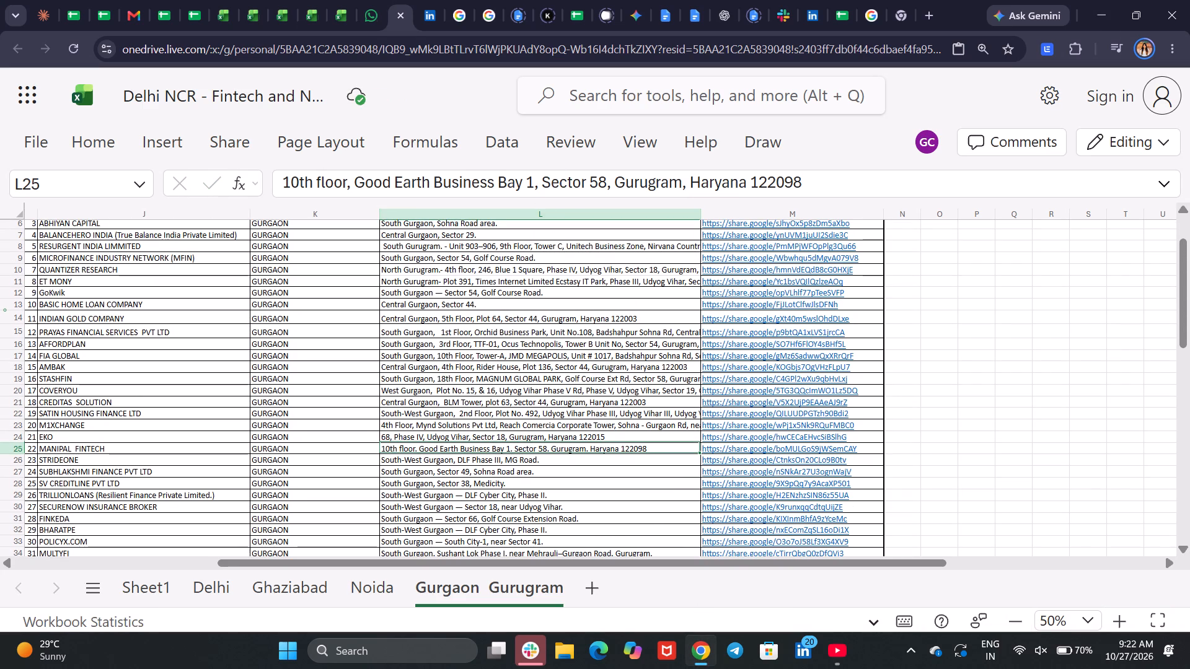
{"action": "scroll", "coordinate": [389, 422], "scroll_direction": "right", "scroll_amount": 1}
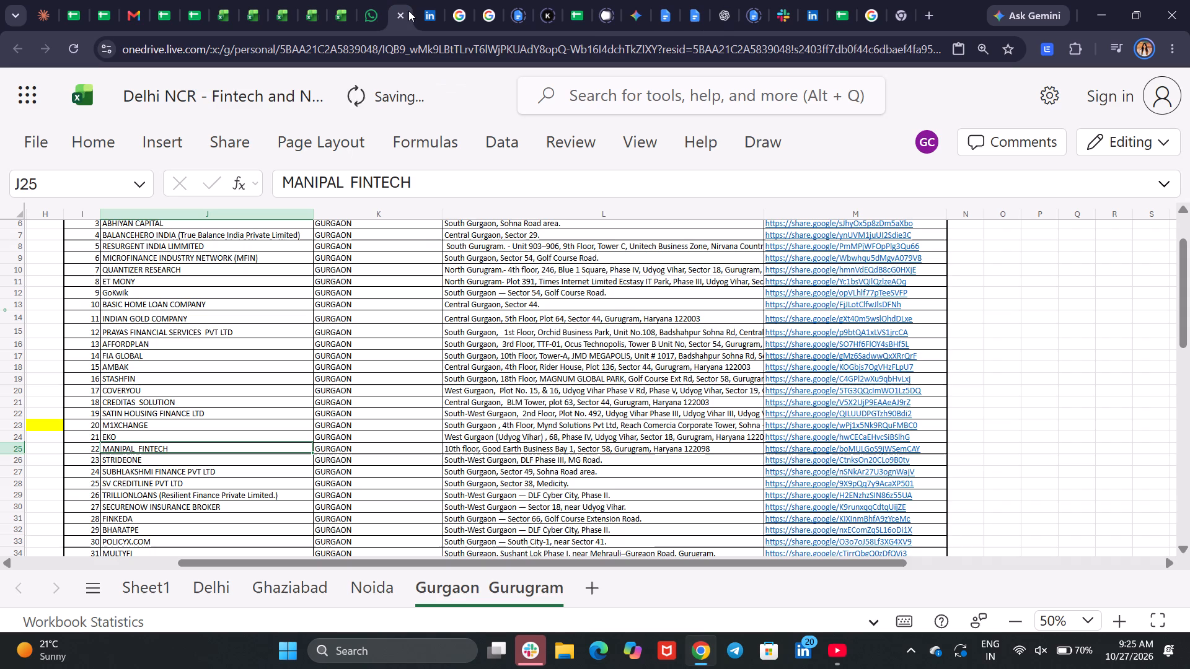
{"action": "triple_click", "coordinate": [457, 450]}
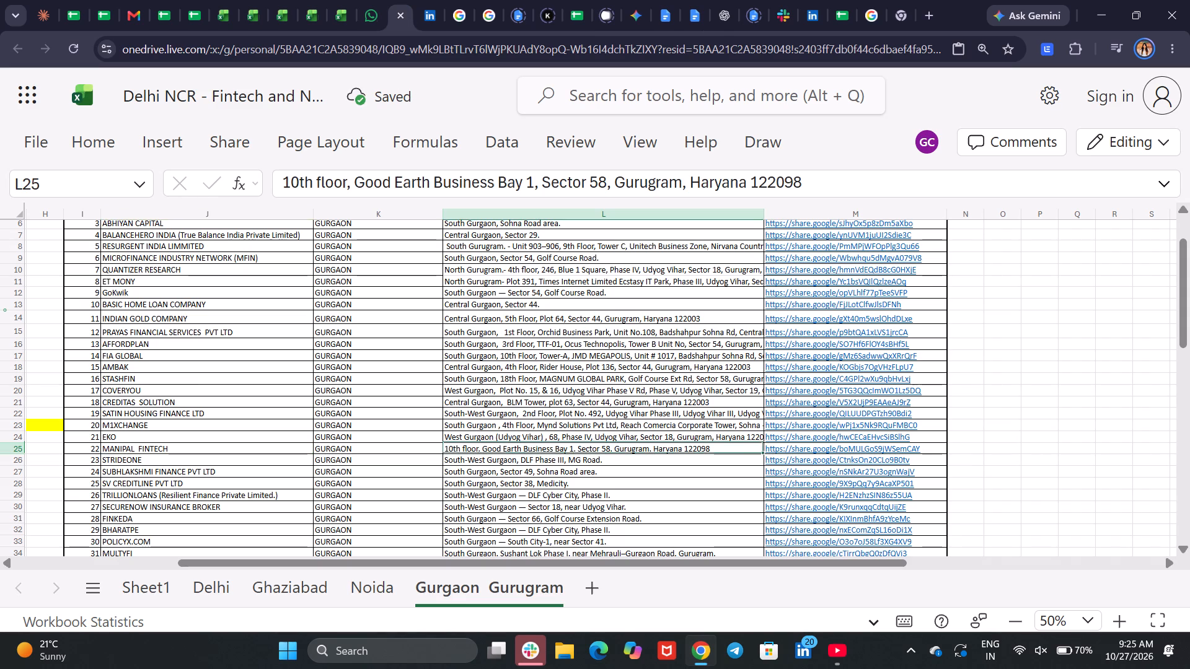
{"action": "left_click", "coordinate": [443, 450]}
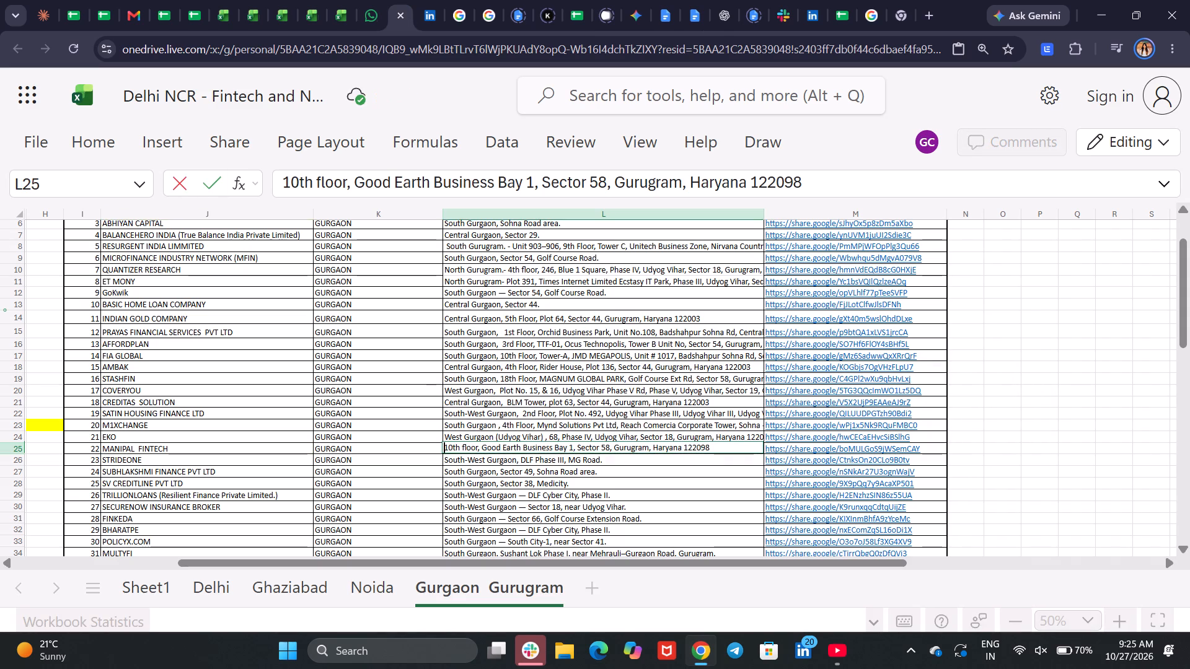
{"action": "key", "text": "ctrl+v"}
{"action": "key", "text": "space"}
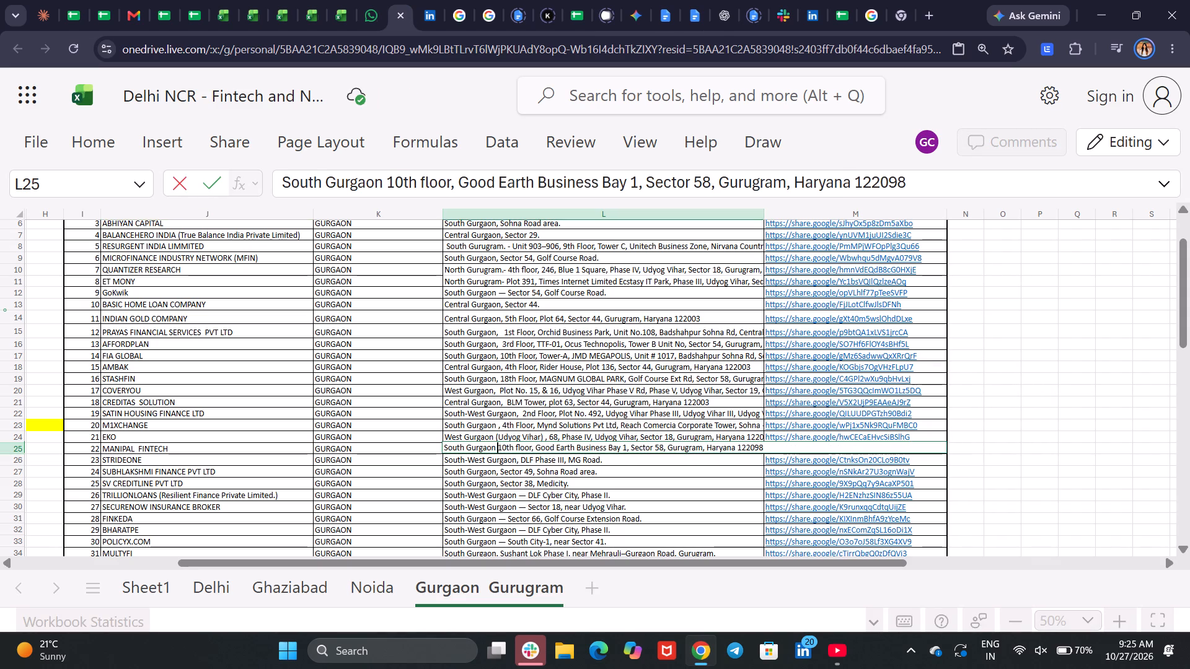
{"action": "left_click", "coordinate": [465, 464]}
Copy the company name STRIDEONE from cell J26 and search for it on Google in place of the previous query.
{"action": "scroll", "coordinate": [465, 464], "scroll_direction": "down", "scroll_amount": 1}
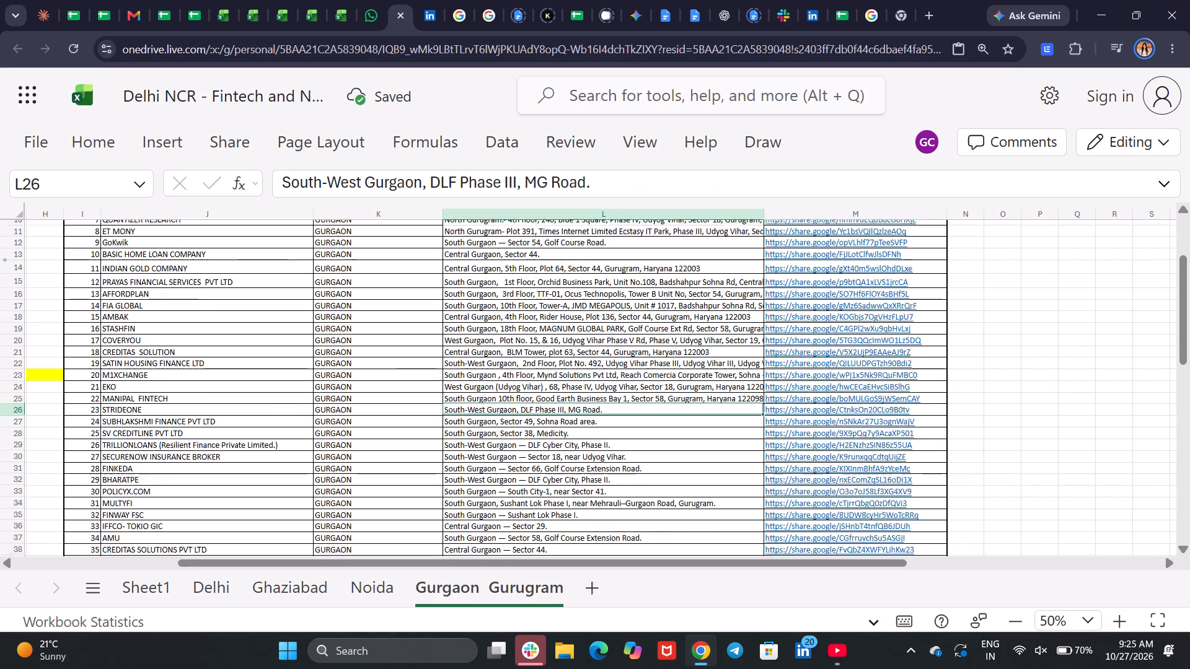
{"action": "scroll", "coordinate": [465, 464], "scroll_direction": "down", "scroll_amount": 1}
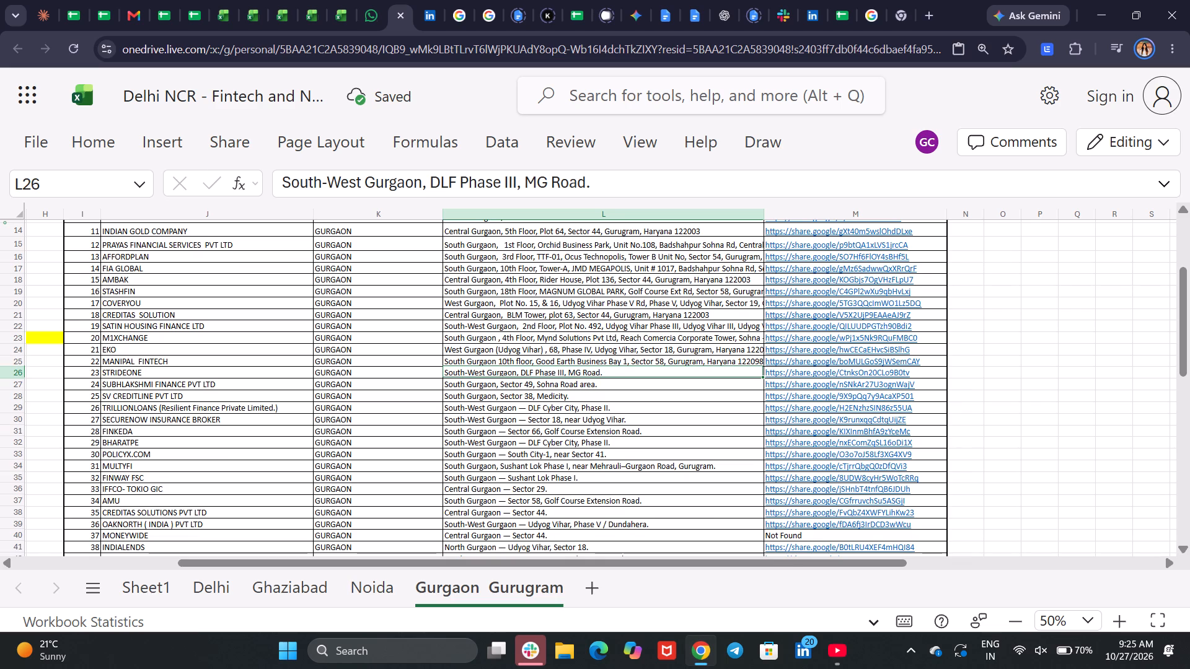
{"action": "triple_click", "coordinate": [247, 375]}
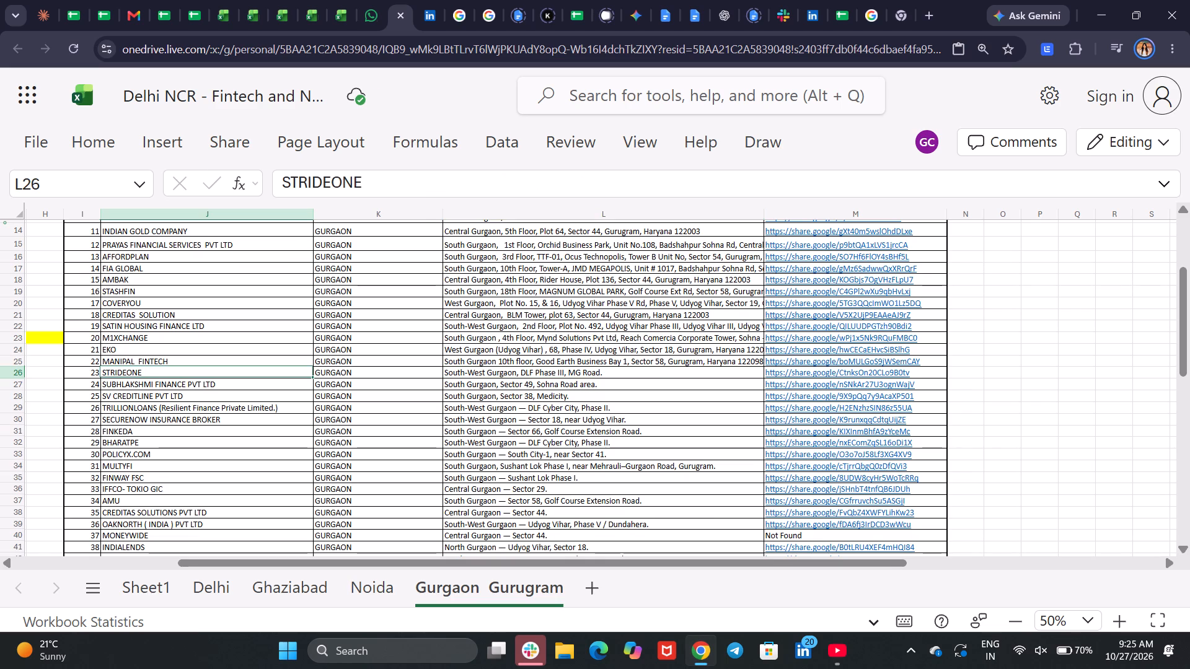
{"action": "key", "text": "ctrl+c"}
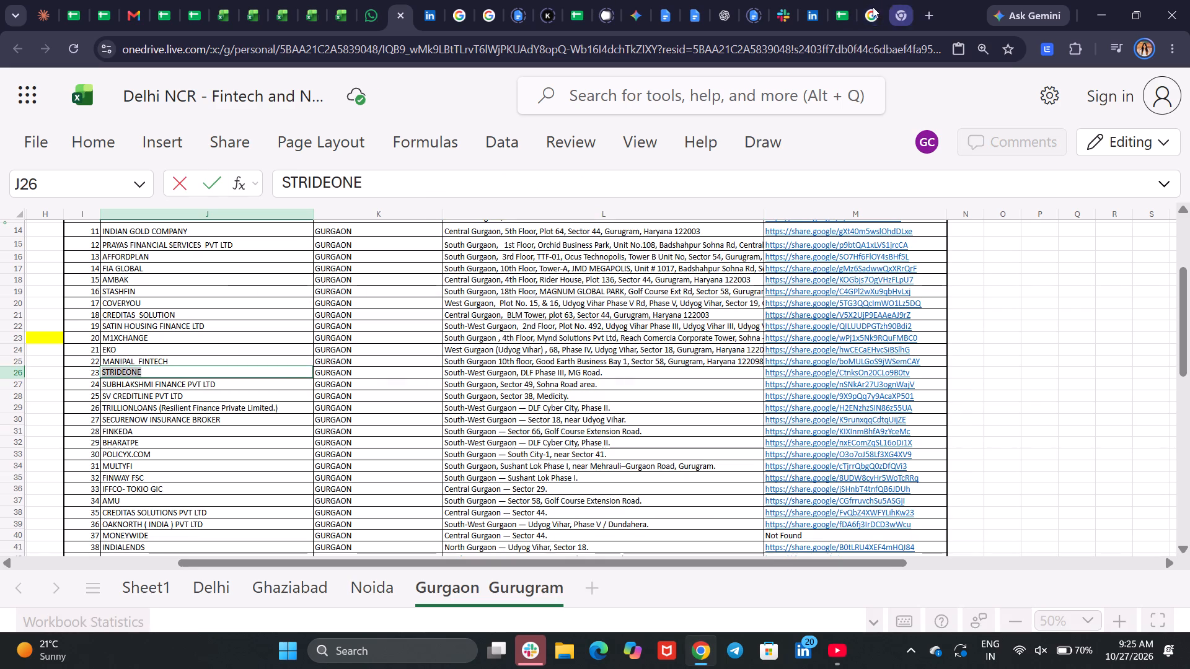
{"action": "left_click", "coordinate": [870, 7]}
{"action": "left_click", "coordinate": [730, 103]}
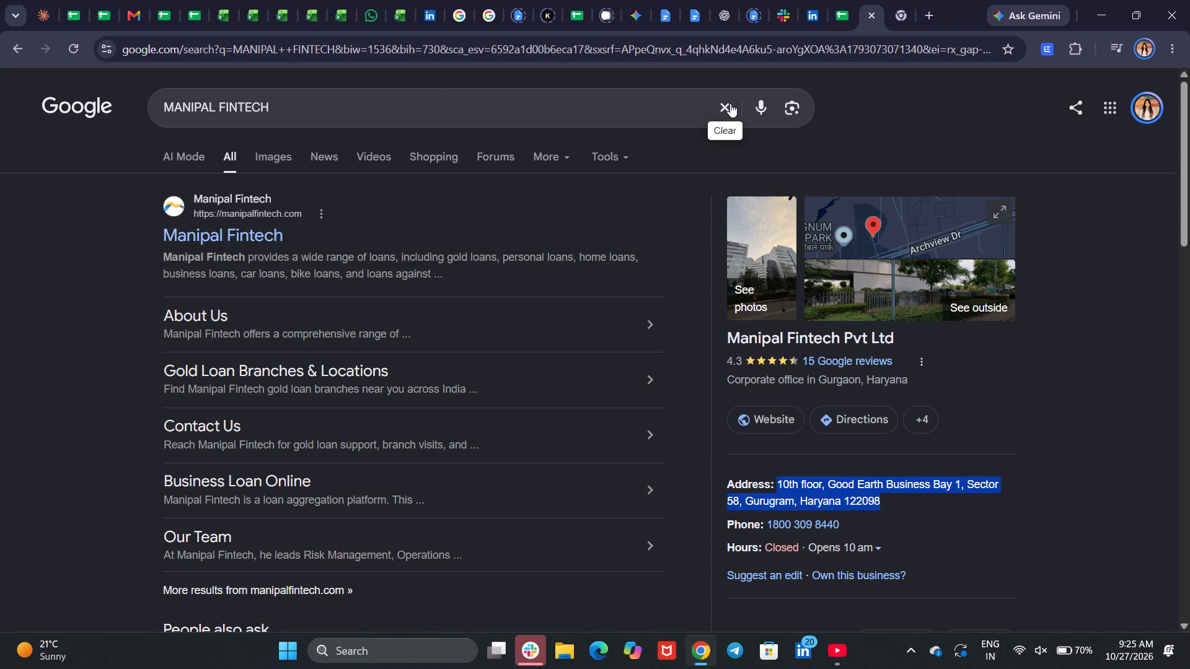
{"action": "key", "text": "ctrl+v"}
{"action": "key", "text": "Return"}
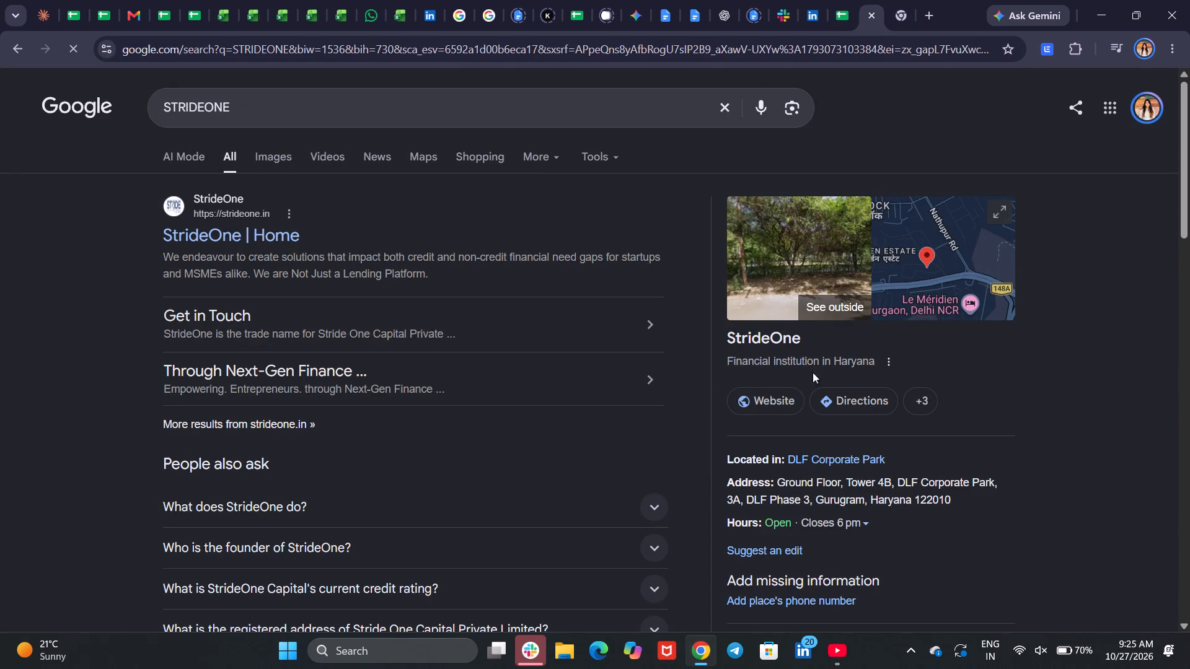
Copy StrideOne's full office address from Google and paste it over "DLF Phase III, MG Road." in L26, keeping the "South-West Gurgaon," prefix.
{"action": "left_click_drag", "start_coordinate": [776, 482], "coordinate": [1059, 497]}
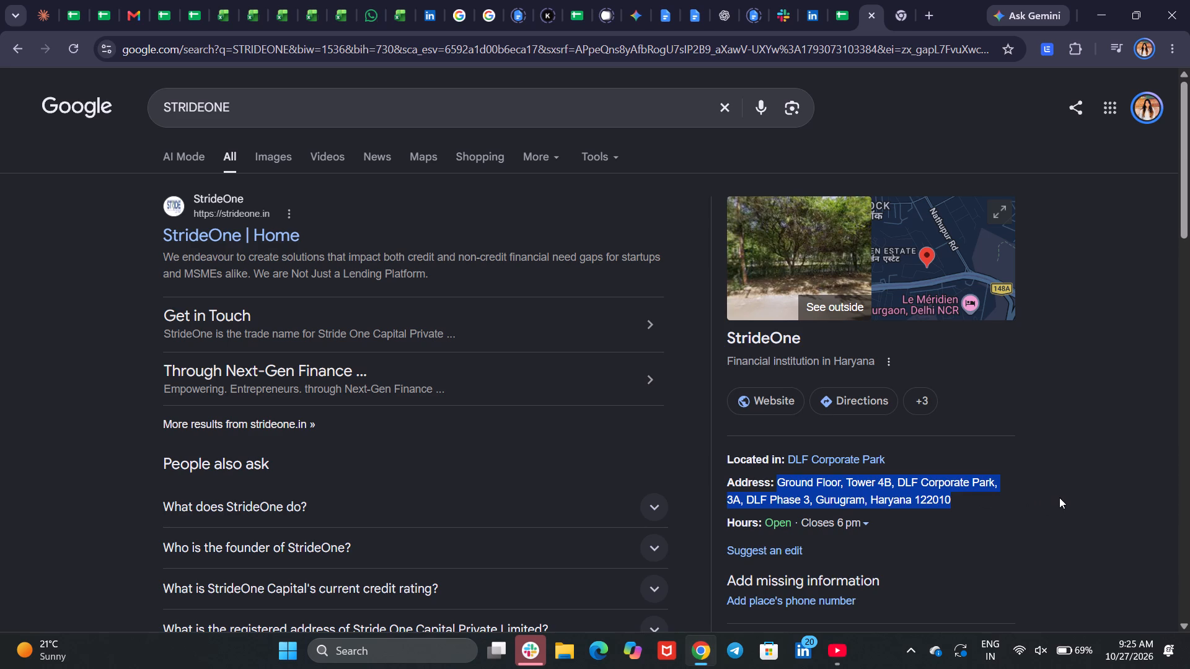
{"action": "key", "text": "ctrl+c"}
{"action": "left_click", "coordinate": [403, 12]}
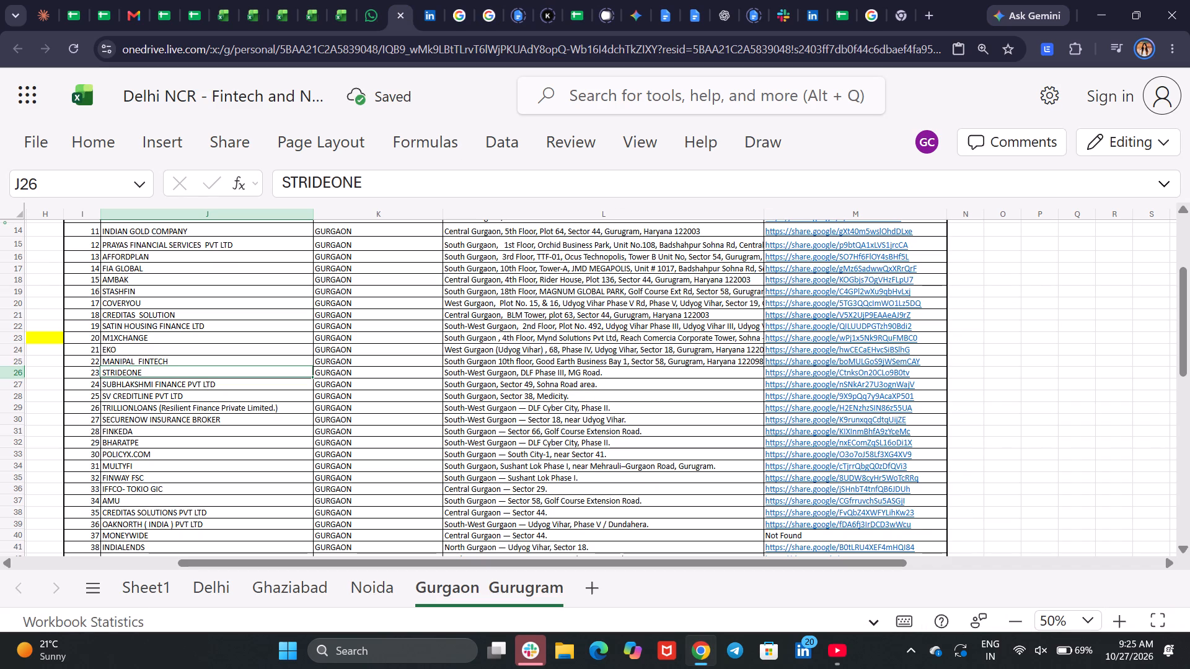
{"action": "triple_click", "coordinate": [571, 375]}
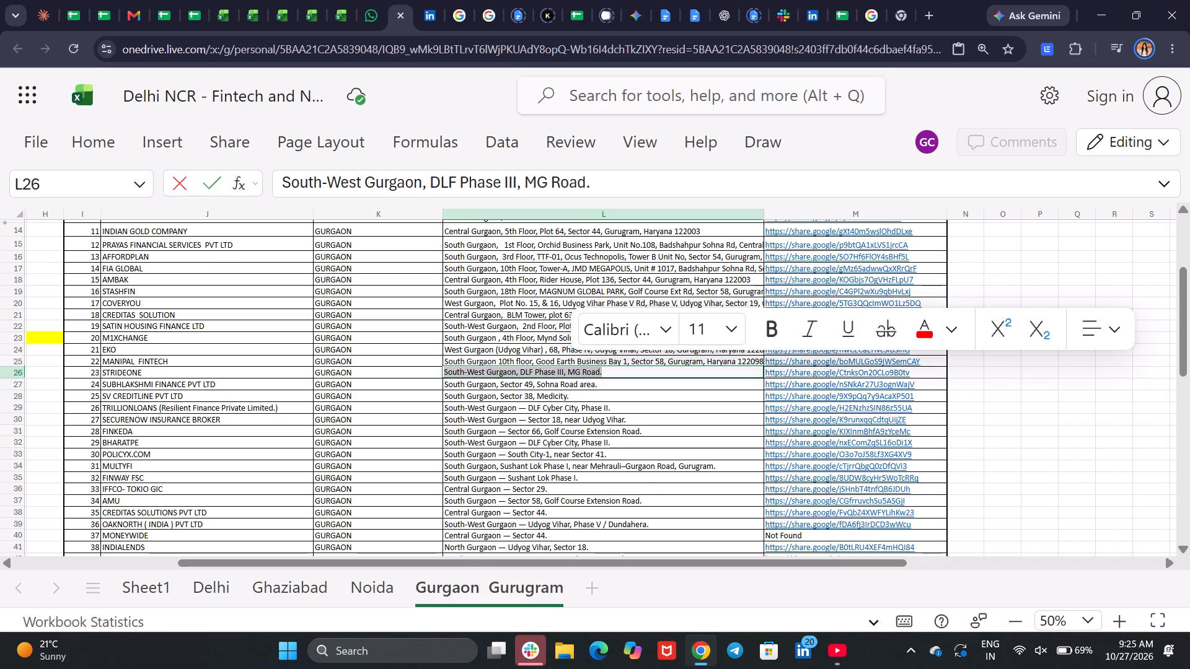
{"action": "left_click", "coordinate": [522, 378]}
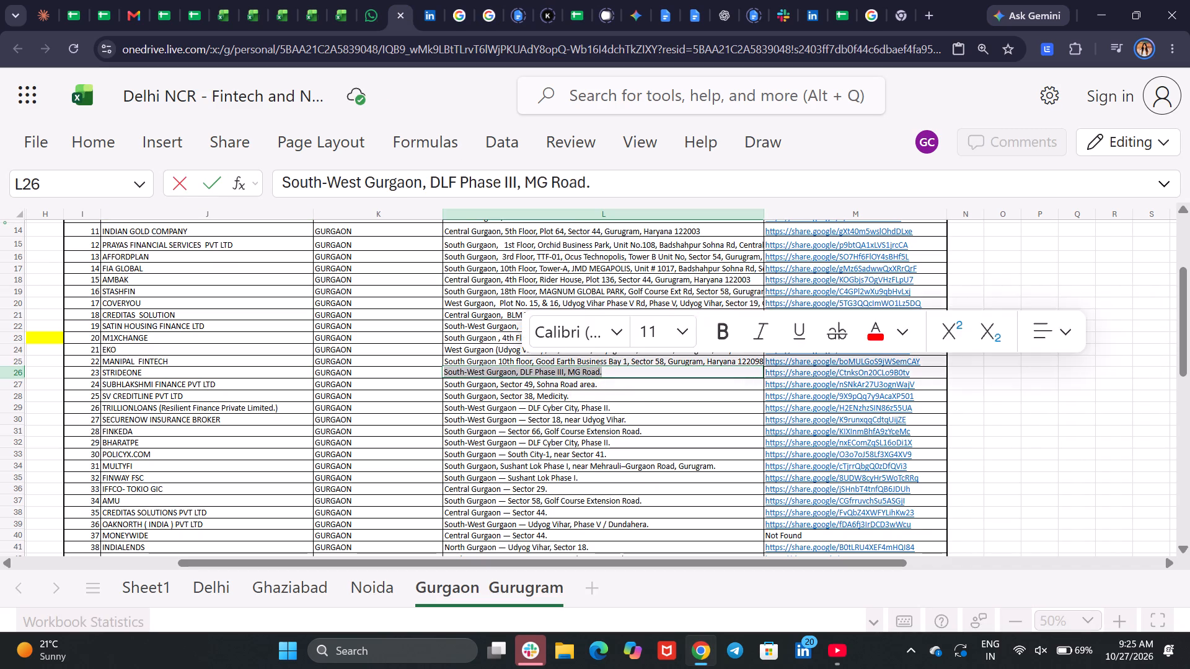
{"action": "left_click", "coordinate": [522, 378]}
{"action": "left_click", "coordinate": [665, 375]}
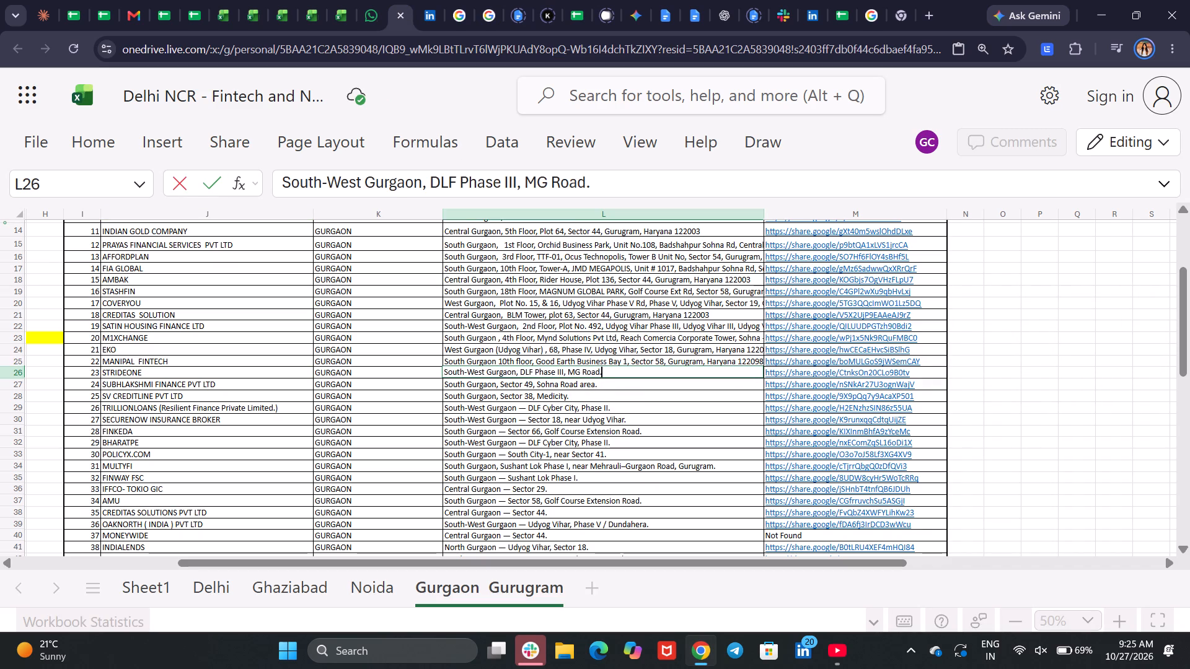
{"action": "left_click_drag", "start_coordinate": [610, 370], "coordinate": [522, 372]}
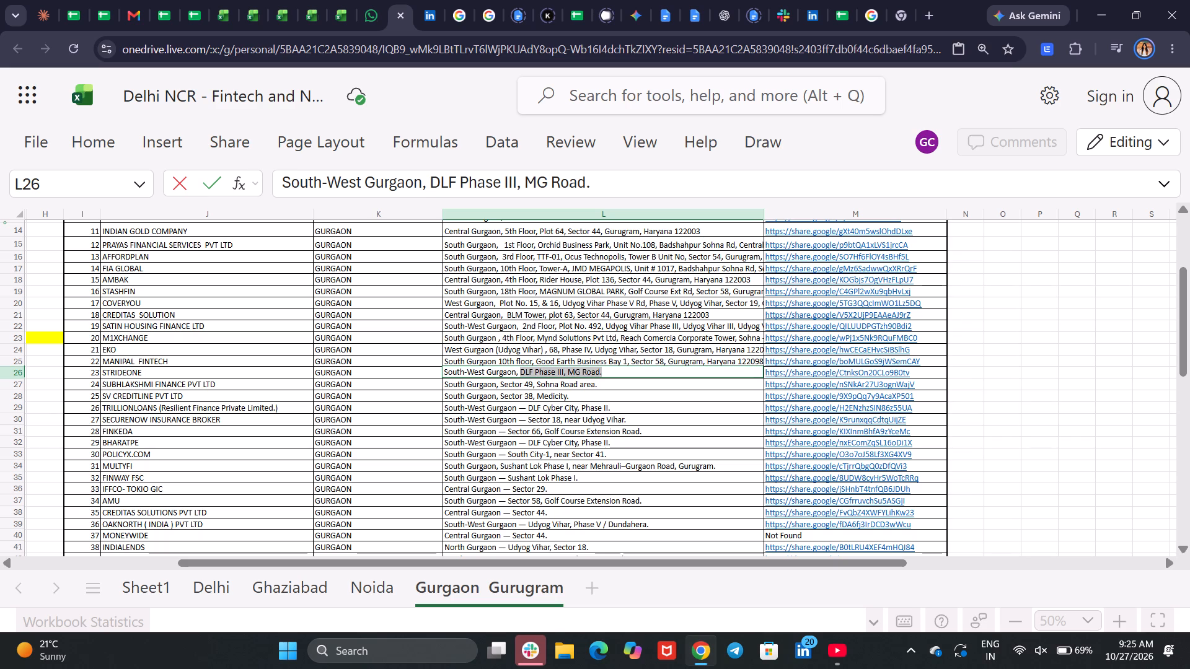
{"action": "left_click_drag", "start_coordinate": [522, 372], "coordinate": [522, 372]}
{"action": "key", "text": "ctrl+v"}
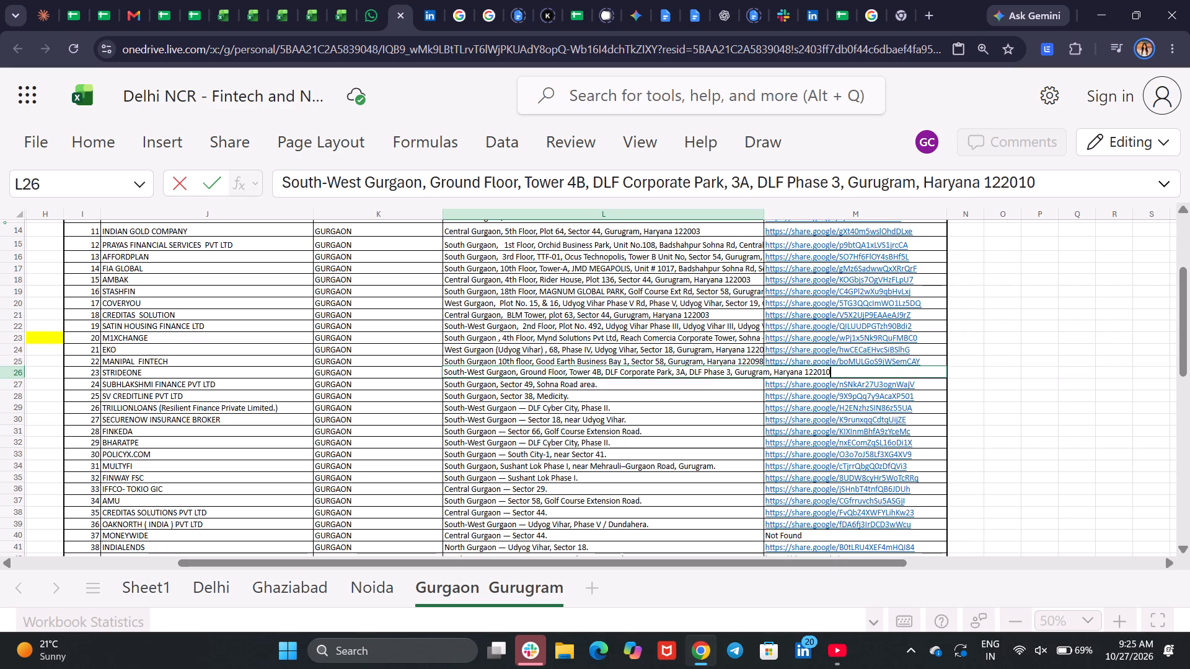
Copy the company name SUBHLAKSHMI FINANCE PVT LTD from cell J27 and search for it on Google in place of the previous query.
{"action": "left_click", "coordinate": [549, 383]}
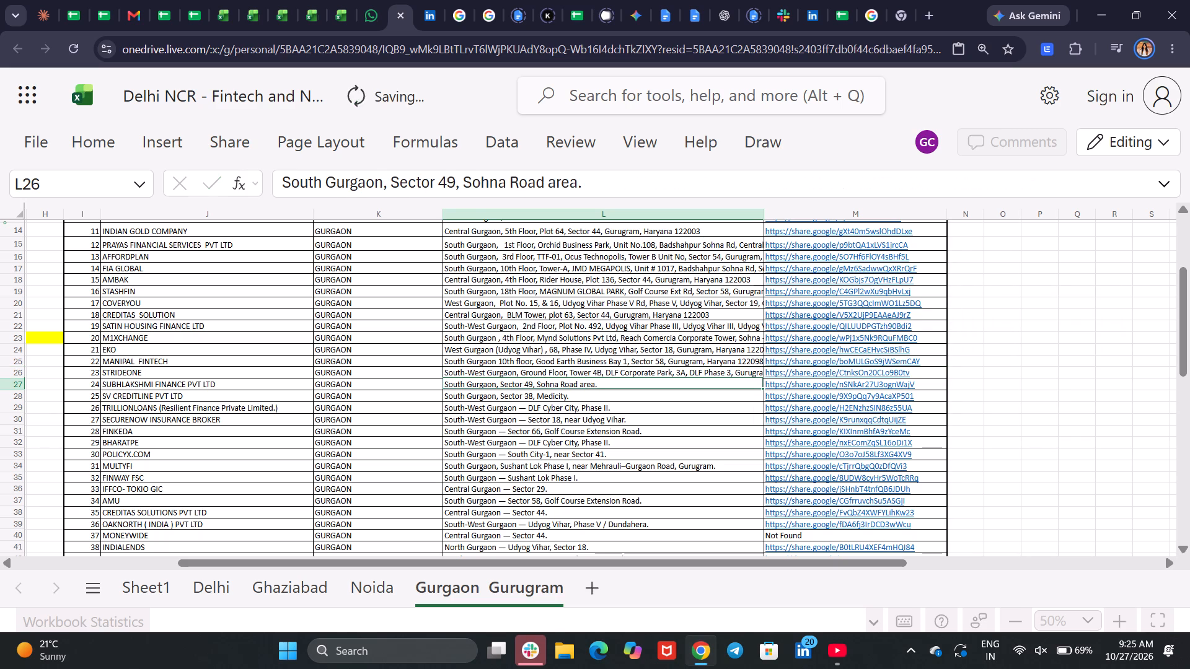
{"action": "triple_click", "coordinate": [181, 384]}
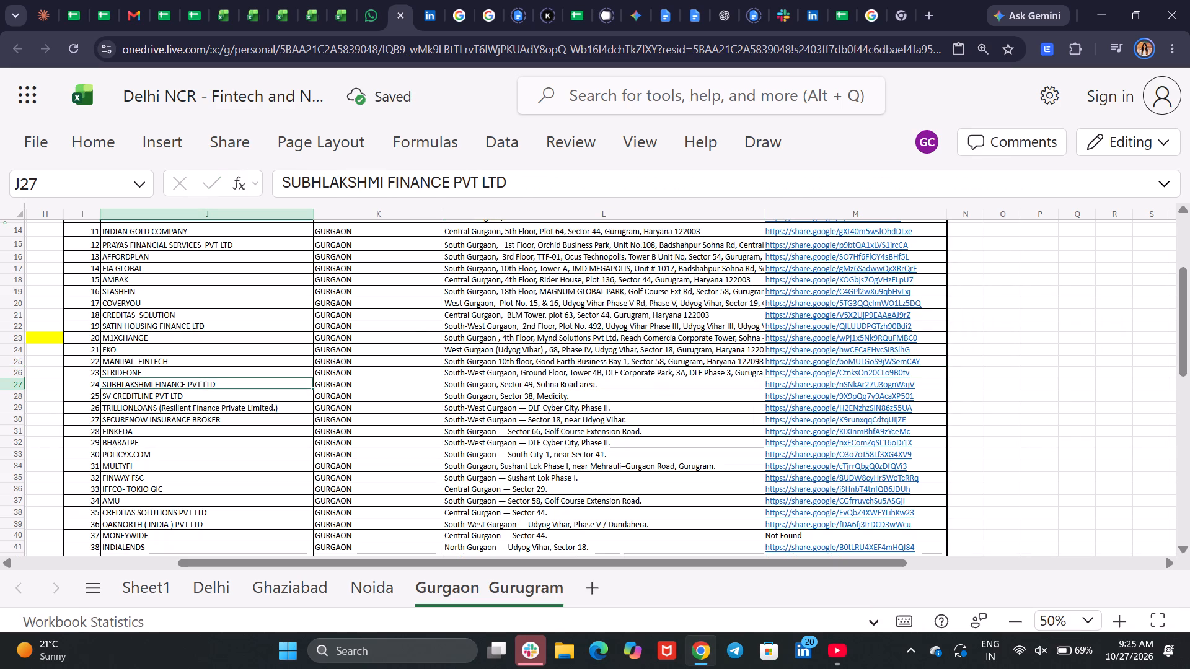
{"action": "key", "text": "ctrl+c"}
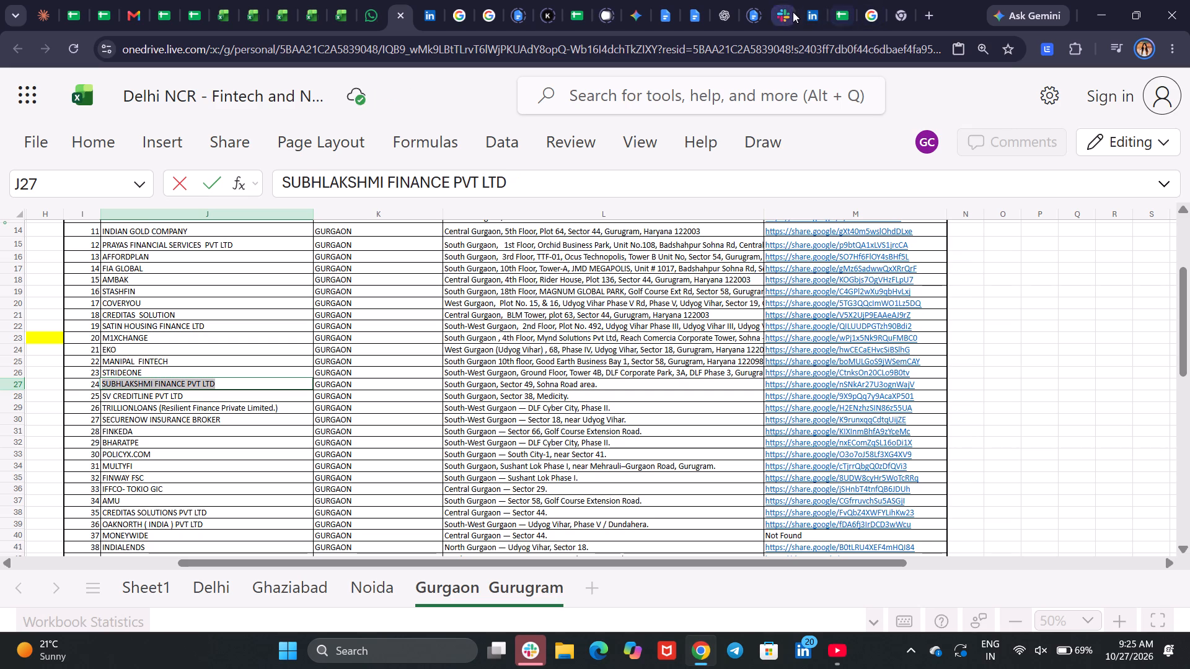
{"action": "left_click", "coordinate": [881, 15]}
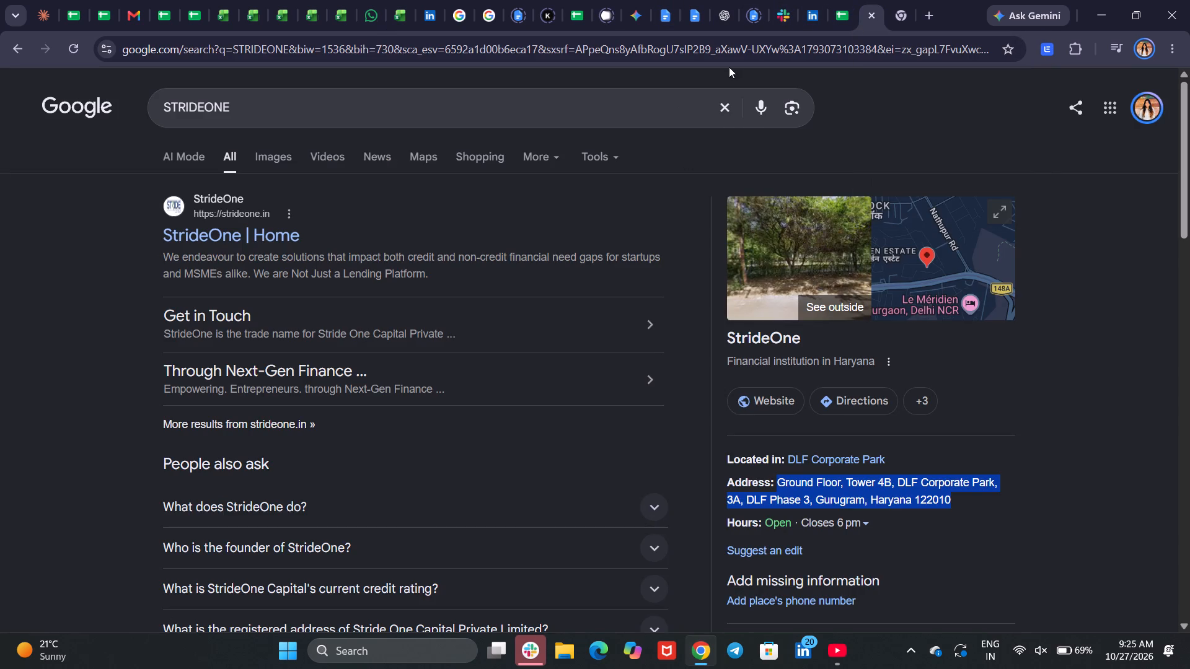
{"action": "left_click", "coordinate": [722, 102]}
{"action": "key", "text": "ctrl+v"}
{"action": "key", "text": "Return"}
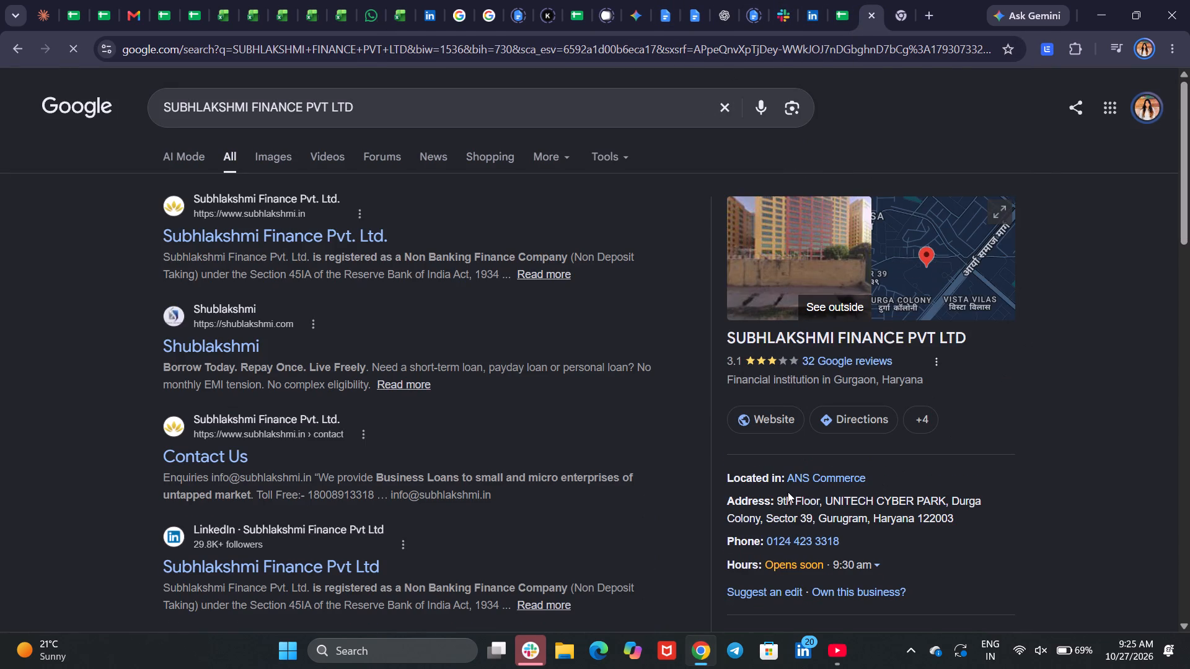
Copy Subhlakshmi Finance's full office address from Google and paste it over "Sector 49, Sohna Road area." in L27, keeping the "South Gurgaon," prefix.
{"action": "left_click_drag", "start_coordinate": [778, 499], "coordinate": [961, 531]}
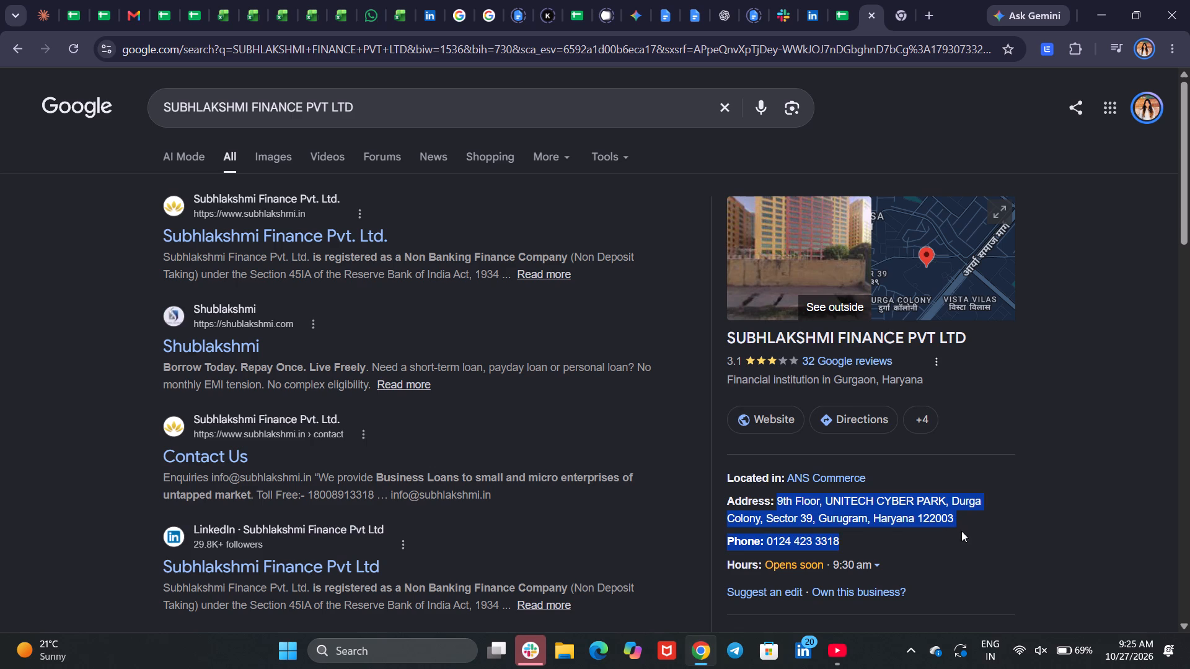
{"action": "left_click_drag", "start_coordinate": [961, 531], "coordinate": [978, 519]}
{"action": "key", "text": "ctrl+c"}
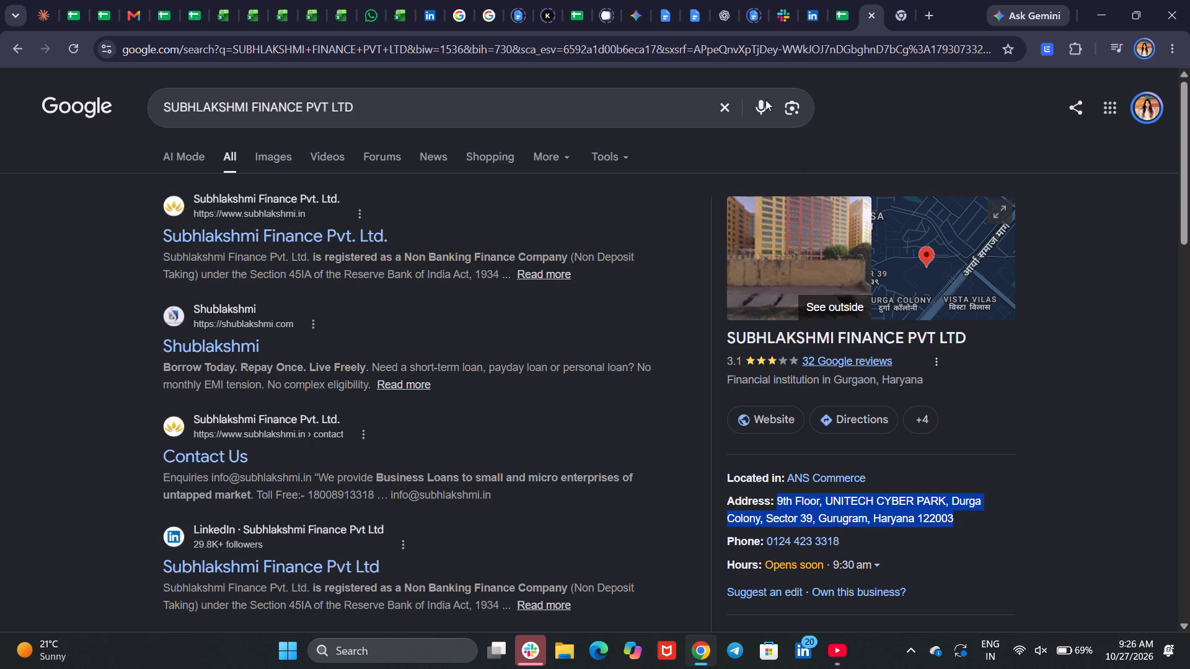
{"action": "left_click", "coordinate": [733, 10]}
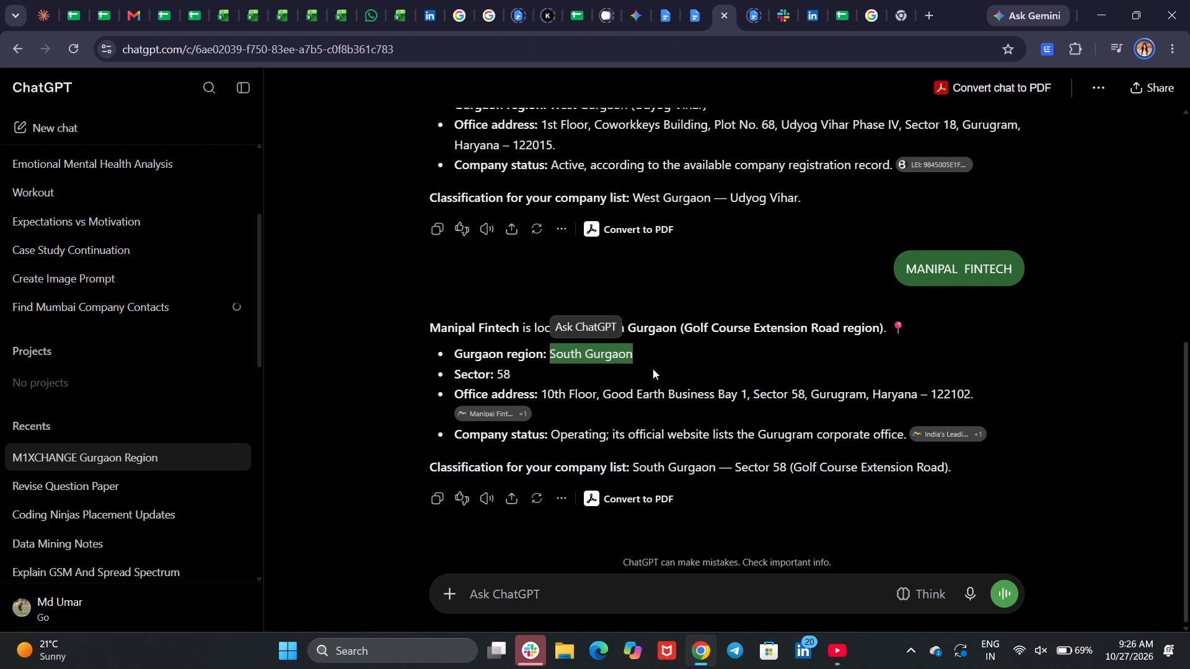
{"action": "left_click", "coordinate": [404, 10]}
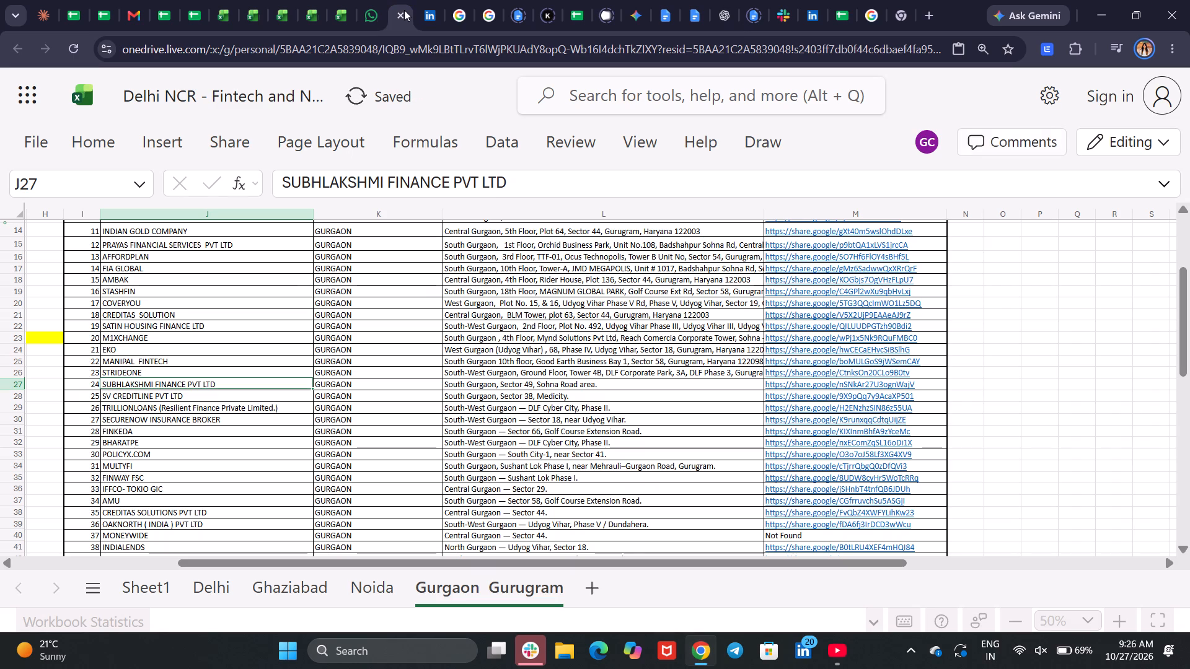
{"action": "triple_click", "coordinate": [514, 384]}
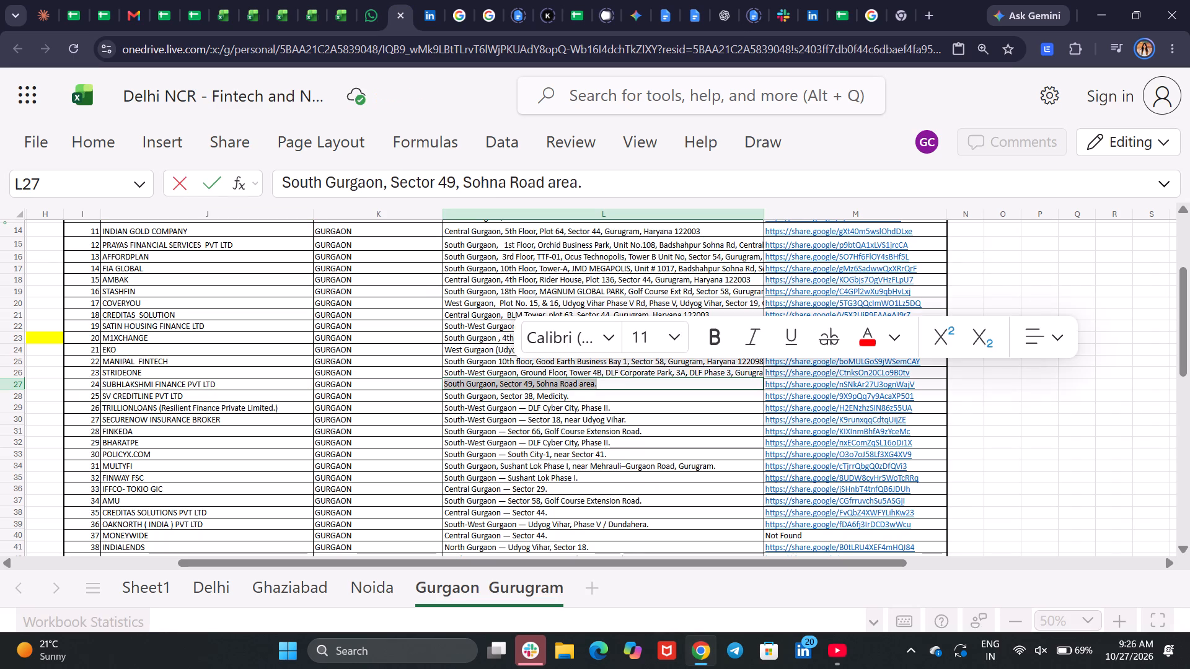
{"action": "left_click_drag", "start_coordinate": [604, 382], "coordinate": [528, 377]}
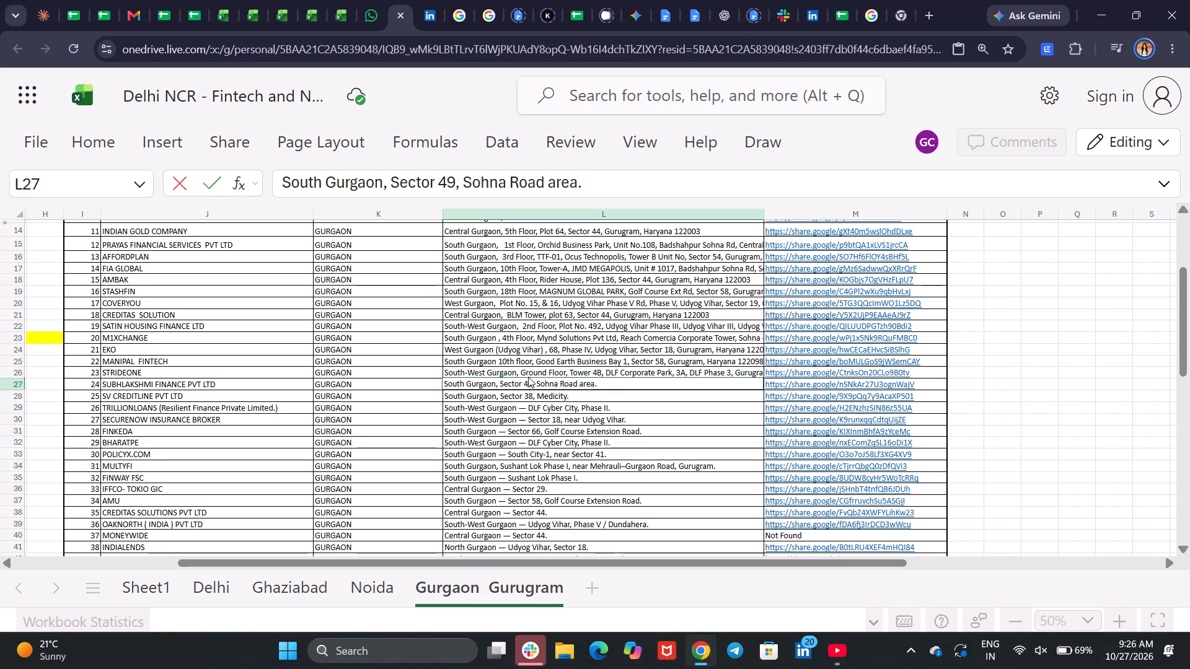
{"action": "left_click_drag", "start_coordinate": [528, 377], "coordinate": [529, 377]}
{"action": "left_click_drag", "start_coordinate": [597, 382], "coordinate": [524, 383]}
{"action": "double_click", "coordinate": [597, 385]}
{"action": "left_click_drag", "start_coordinate": [597, 385], "coordinate": [560, 380]}
{"action": "left_click", "coordinate": [560, 380]}
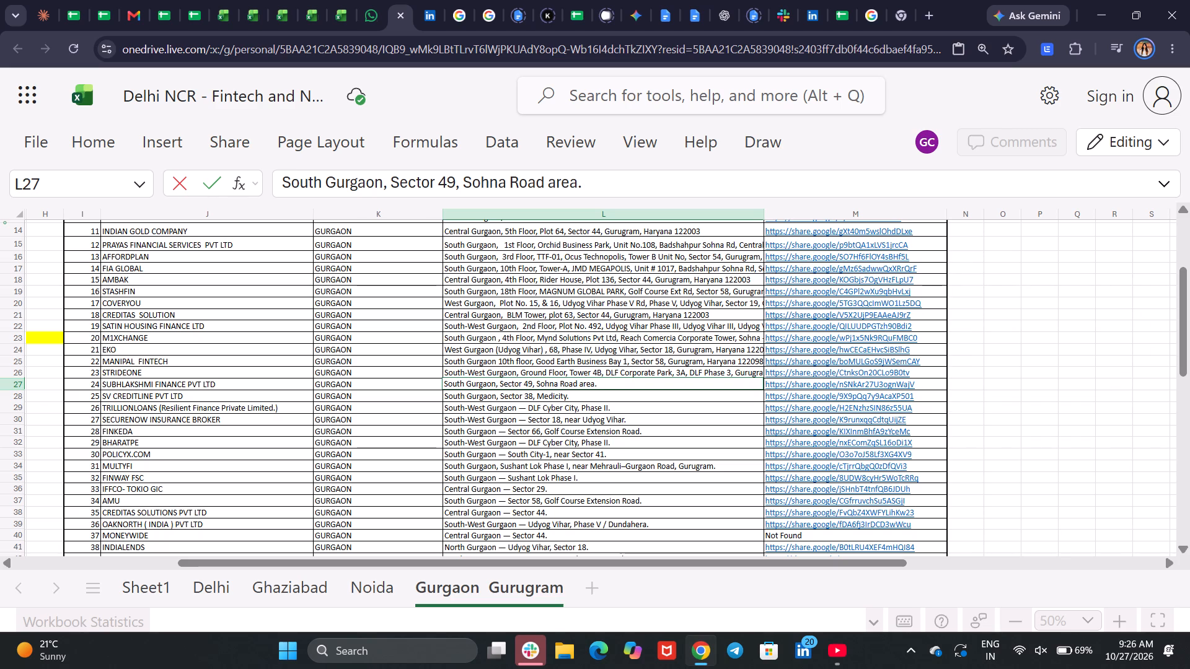
{"action": "left_click_drag", "start_coordinate": [501, 385], "coordinate": [600, 380]}
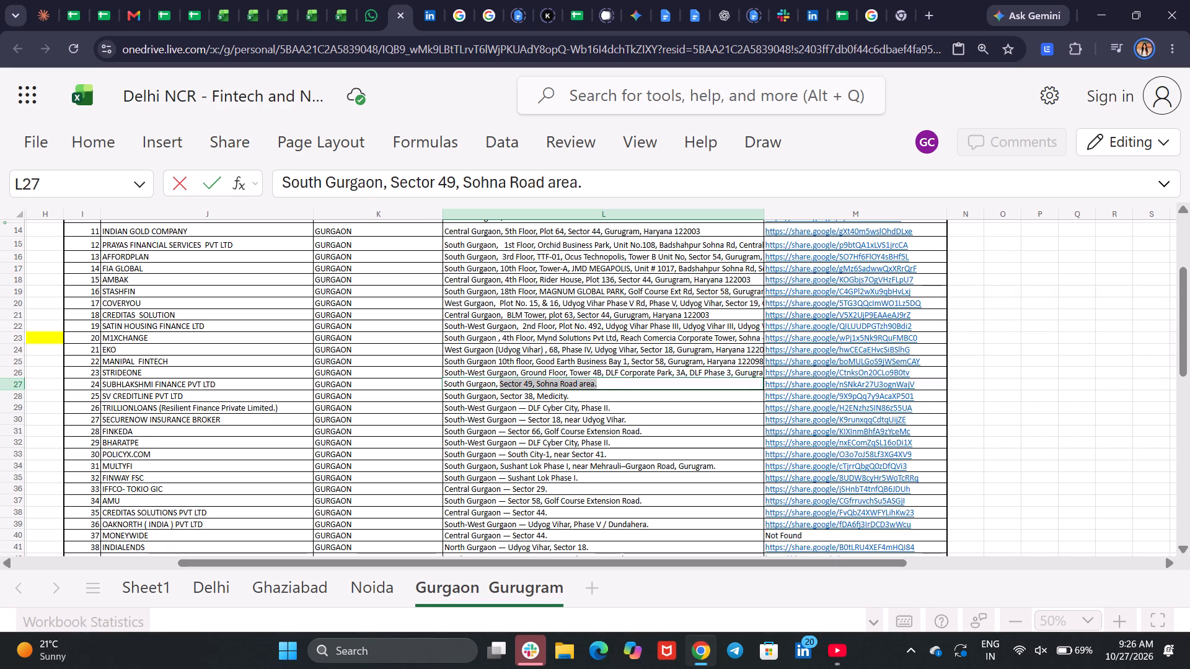
{"action": "key", "text": "ctrl+v"}
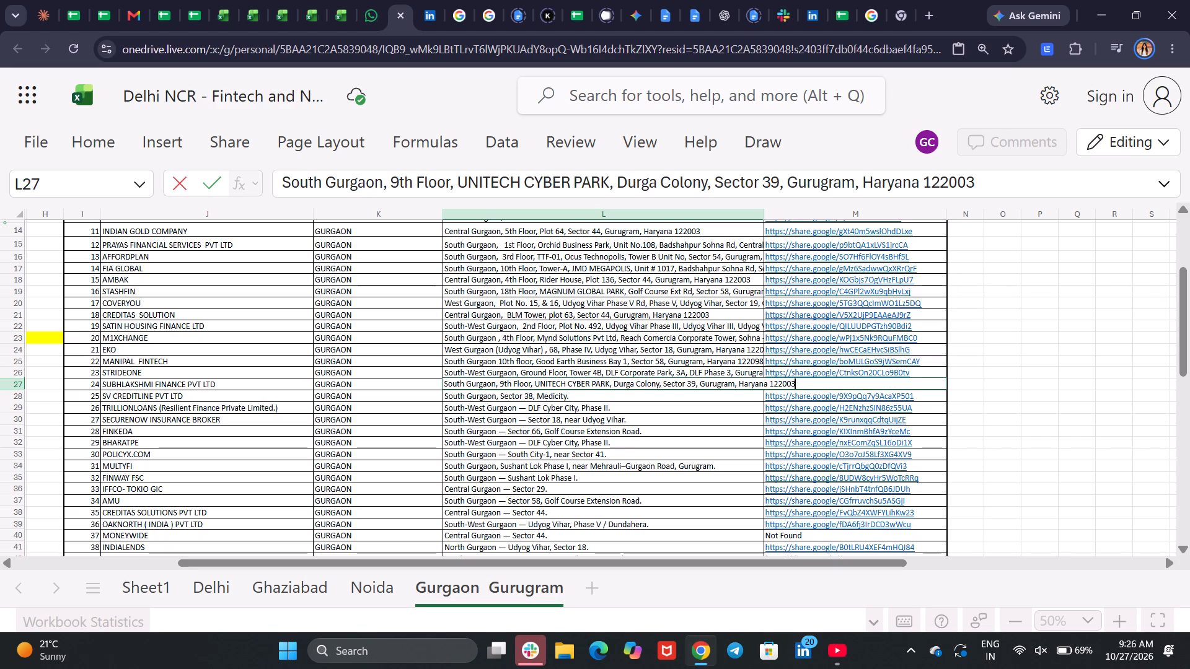
Copy the company name SV CREDITLINE PVT LTD from cell J28 and search for it on Google in place of the previous query.
{"action": "triple_click", "coordinate": [550, 396]}
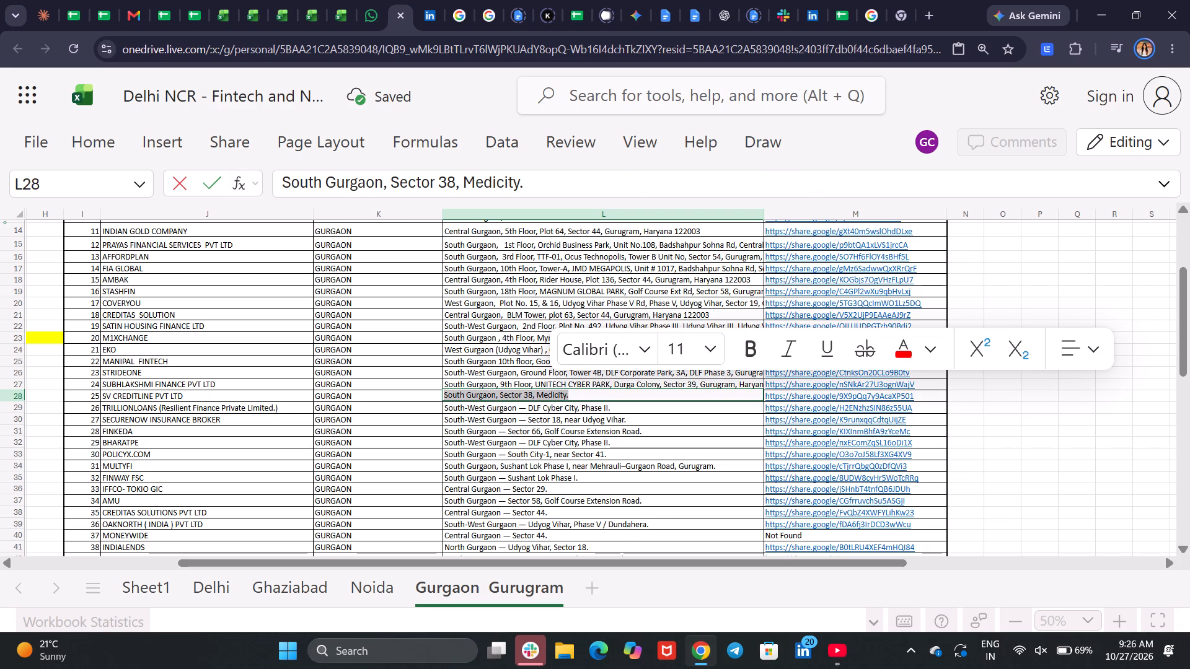
{"action": "left_click", "coordinate": [550, 396]}
{"action": "triple_click", "coordinate": [198, 396]}
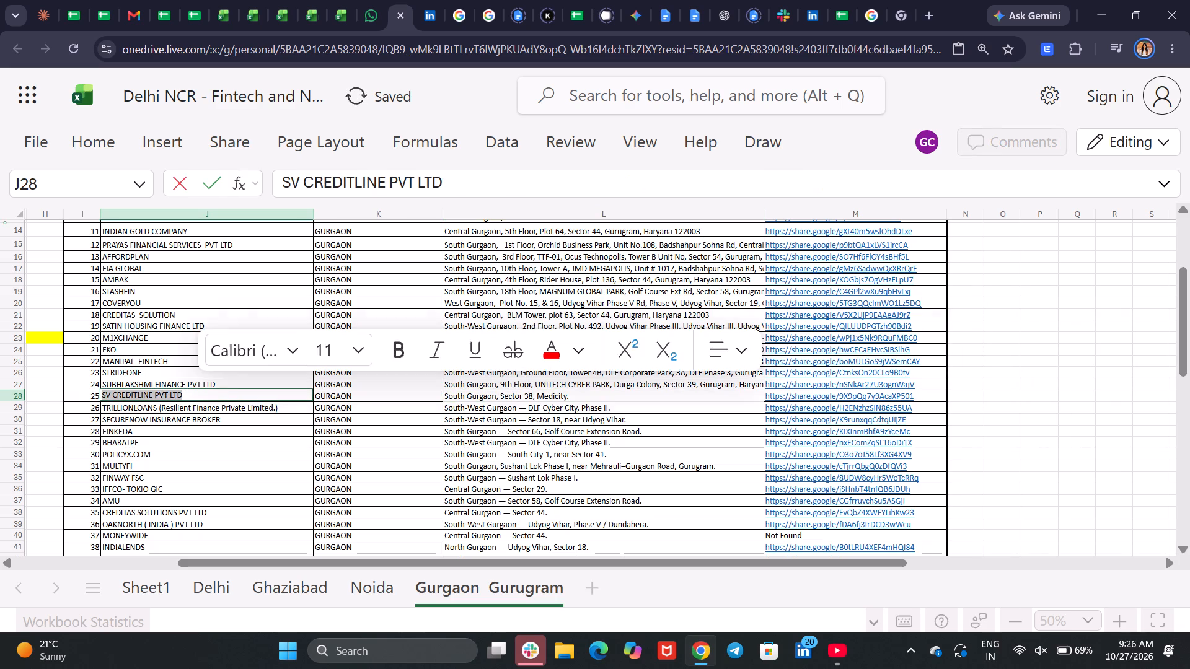
{"action": "key", "text": "ctrl+c"}
{"action": "left_click", "coordinate": [874, 10]}
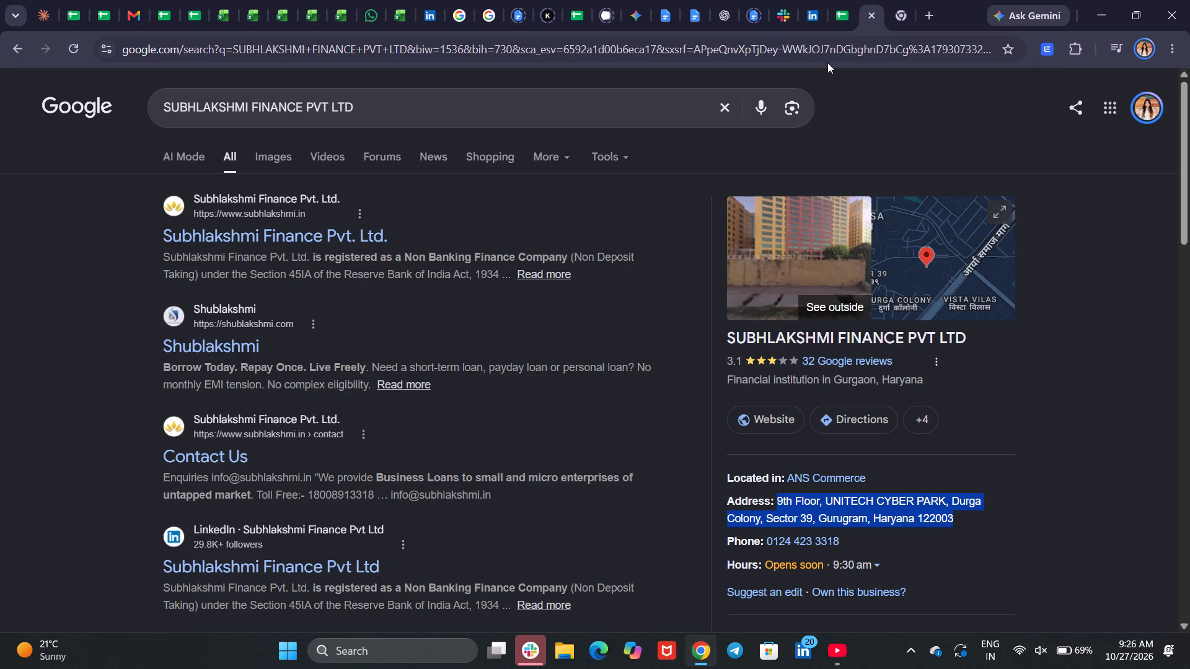
{"action": "left_click", "coordinate": [729, 105]}
{"action": "key", "text": "ctrl+v"}
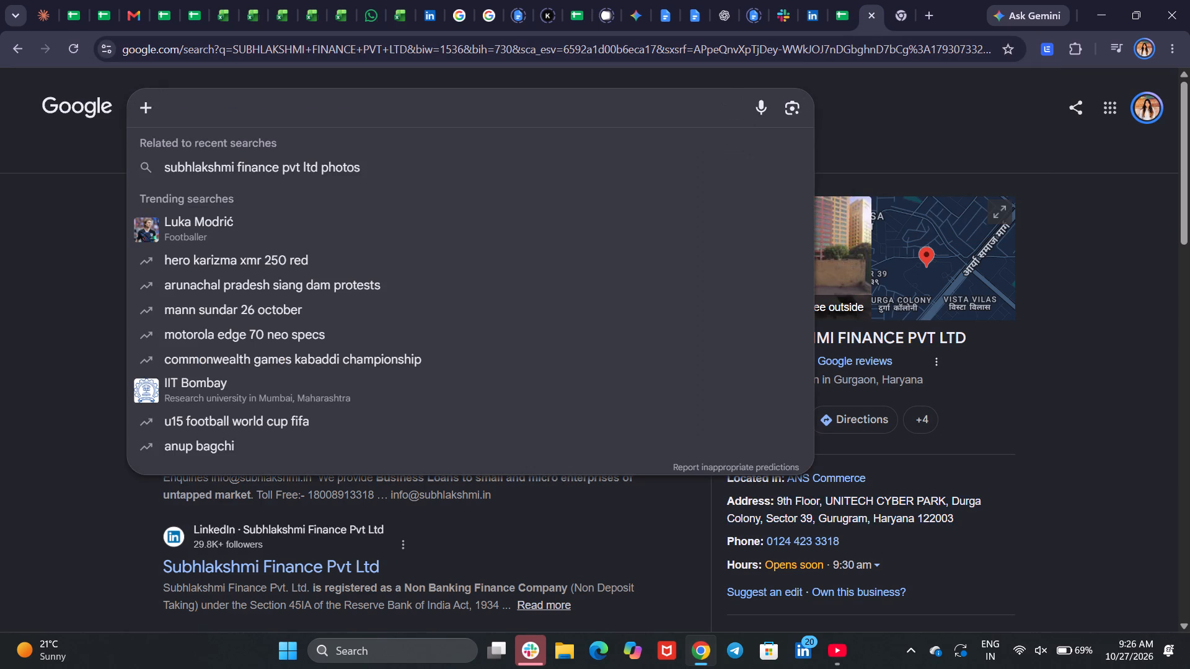
{"action": "key", "text": "Return"}
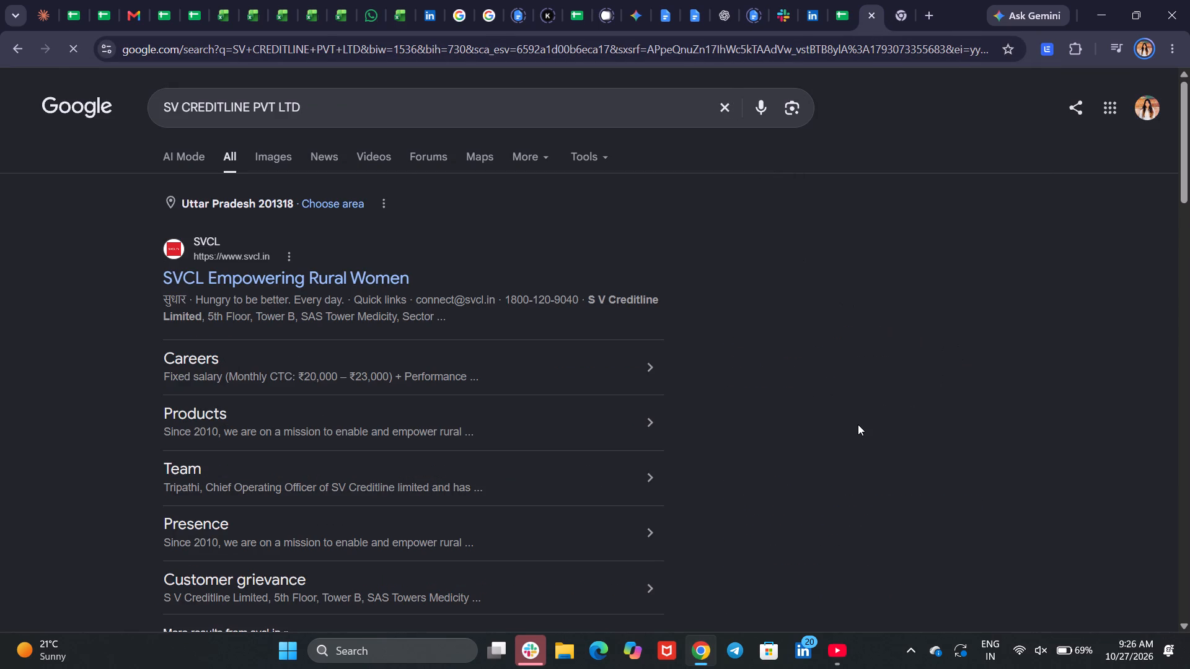
{"action": "scroll", "coordinate": [858, 424], "scroll_direction": "down", "scroll_amount": 4}
{"action": "scroll", "coordinate": [858, 424], "scroll_direction": "up", "scroll_amount": 1}
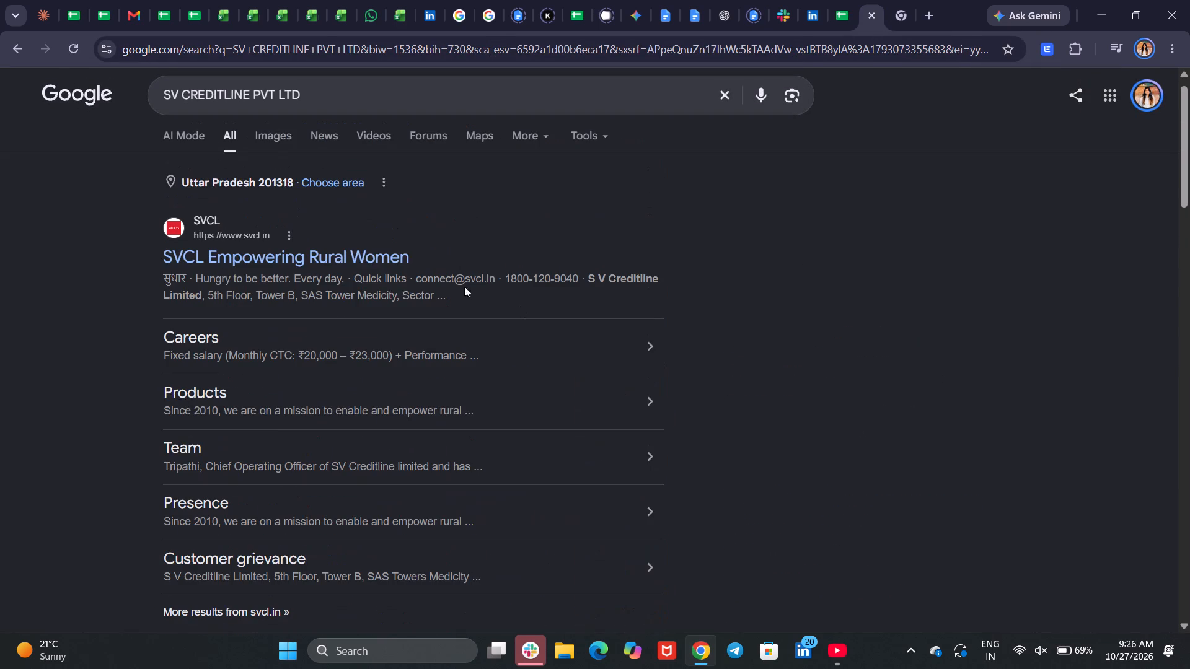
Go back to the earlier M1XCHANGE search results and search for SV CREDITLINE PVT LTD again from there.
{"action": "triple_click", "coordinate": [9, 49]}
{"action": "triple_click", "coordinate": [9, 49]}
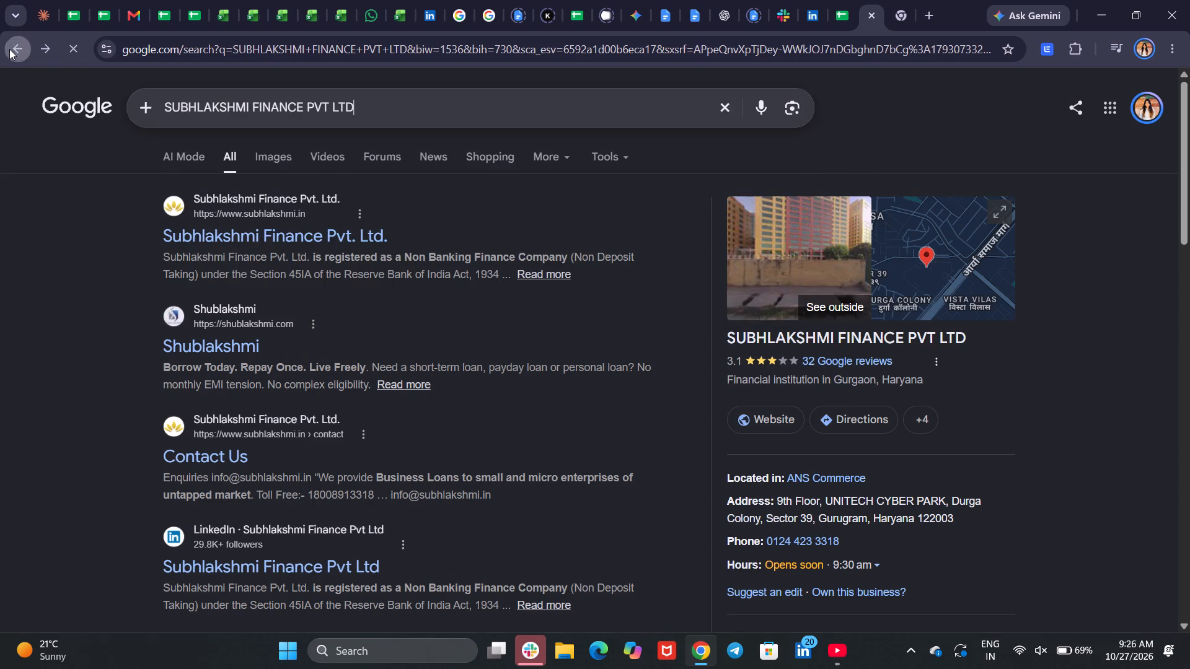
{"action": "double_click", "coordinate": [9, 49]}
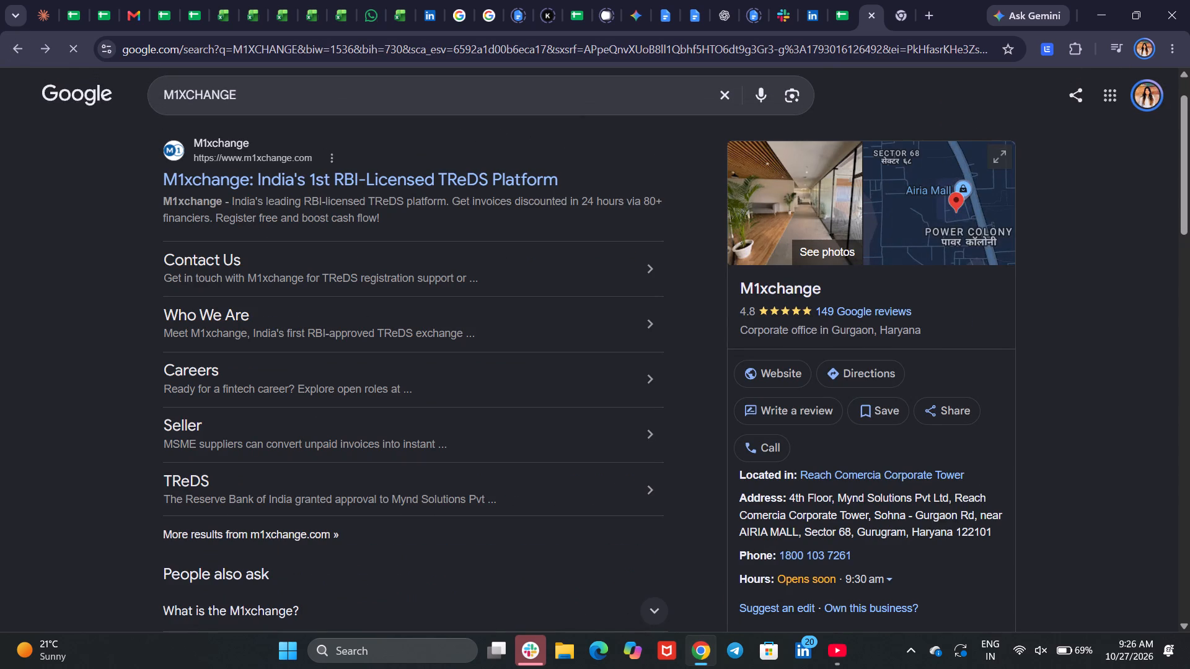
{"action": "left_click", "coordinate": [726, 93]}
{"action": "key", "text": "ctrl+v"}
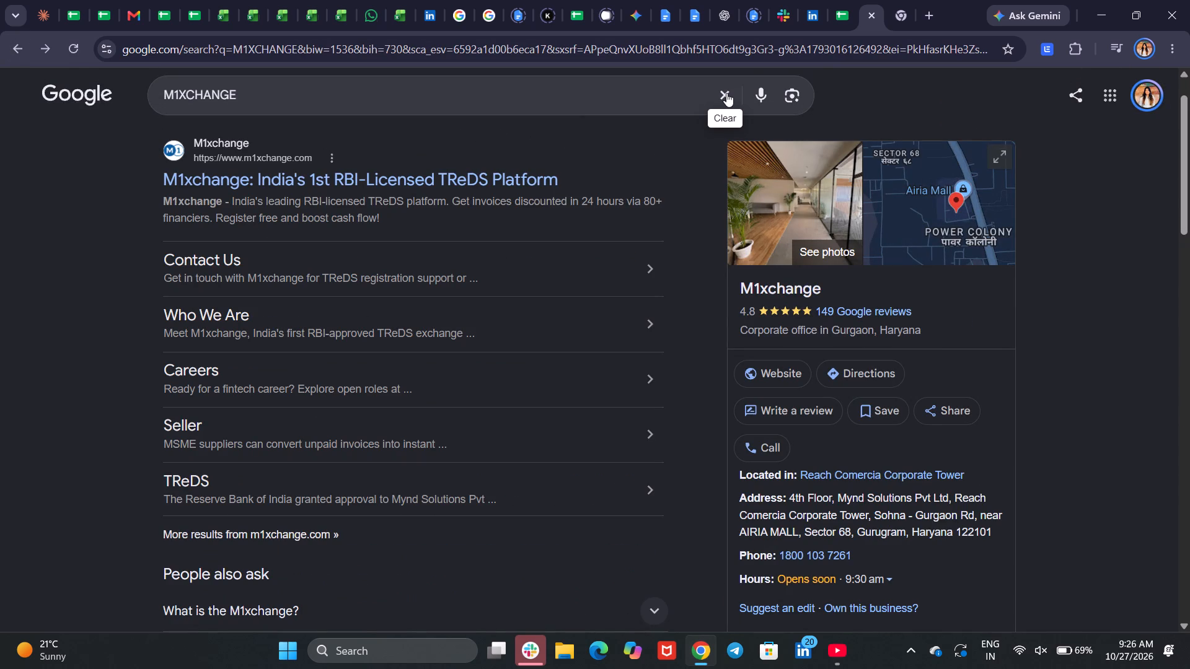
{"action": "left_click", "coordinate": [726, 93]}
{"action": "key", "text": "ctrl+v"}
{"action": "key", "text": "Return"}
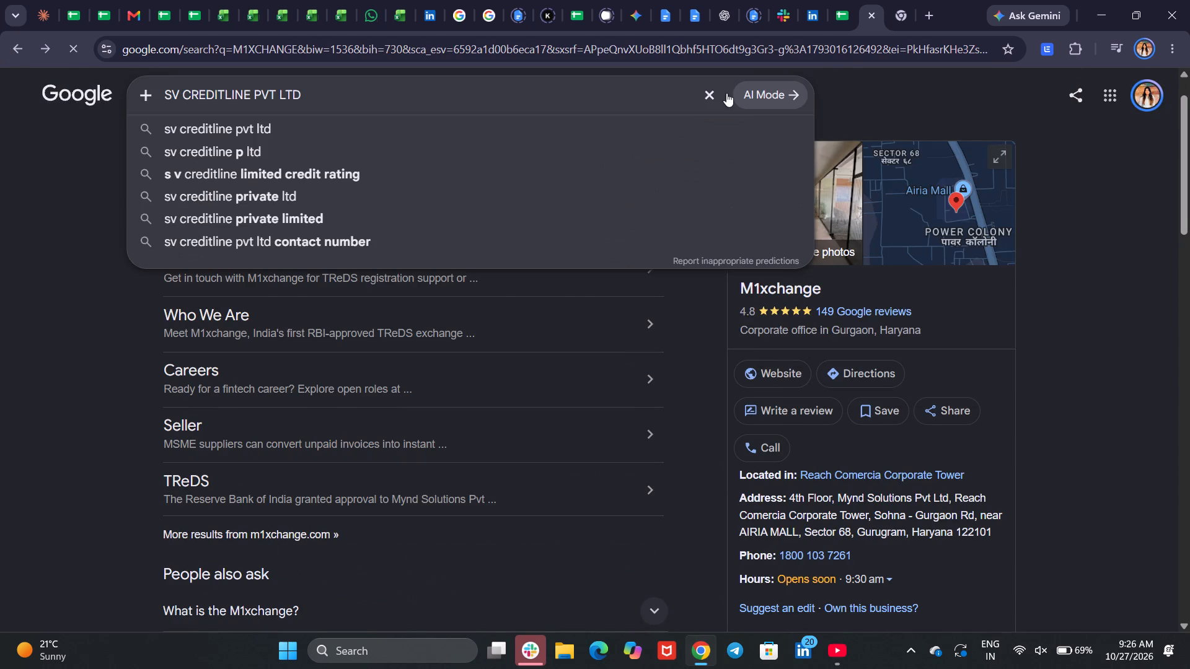
Open the place listing of S V Creditline Limited in Gurugram from the Google results and find its office address.
{"action": "scroll", "coordinate": [893, 501], "scroll_direction": "down", "scroll_amount": 5}
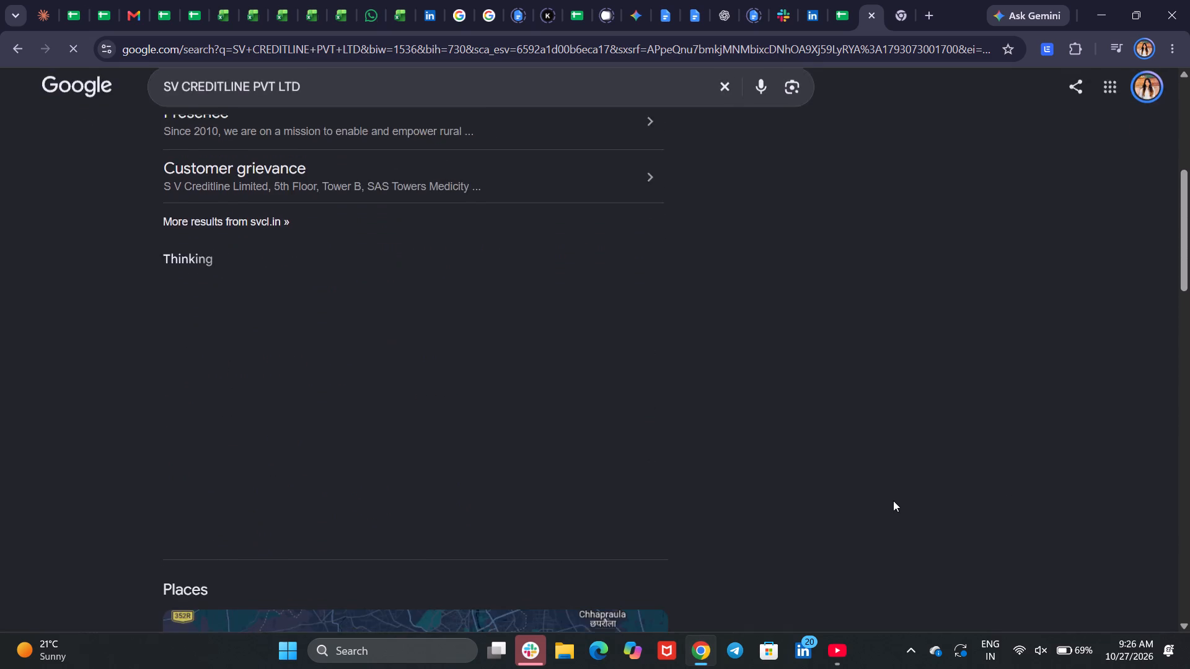
{"action": "scroll", "coordinate": [893, 501], "scroll_direction": "up", "scroll_amount": 4}
{"action": "scroll", "coordinate": [893, 501], "scroll_direction": "down", "scroll_amount": 5}
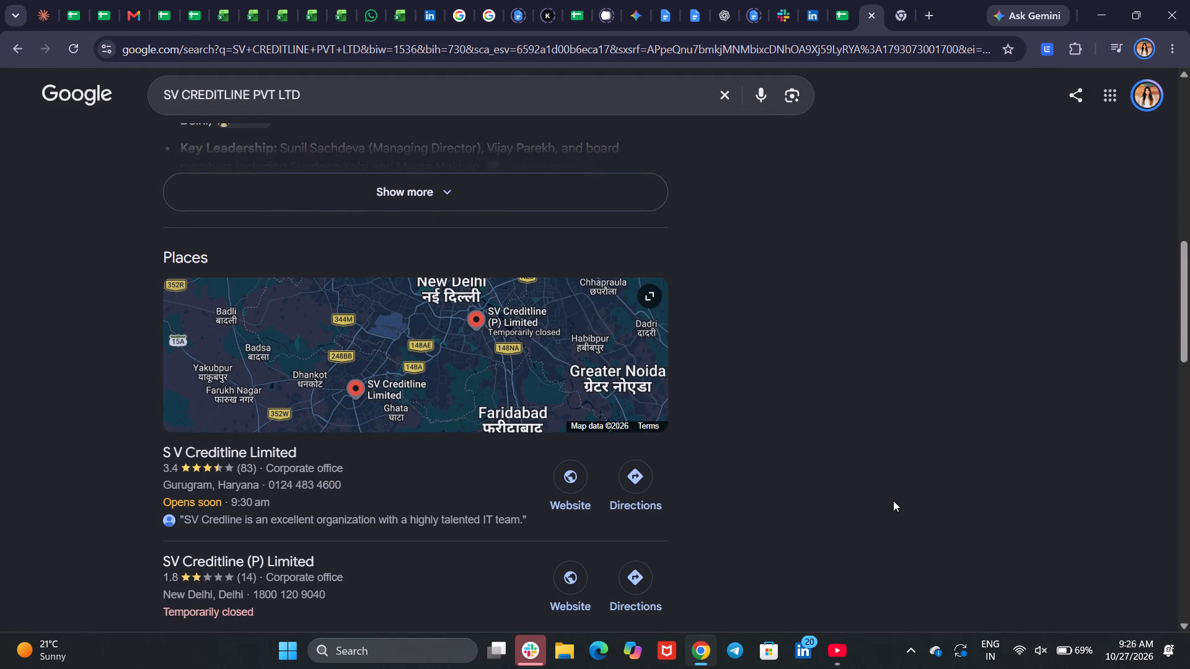
{"action": "scroll", "coordinate": [893, 501], "scroll_direction": "down", "scroll_amount": 2}
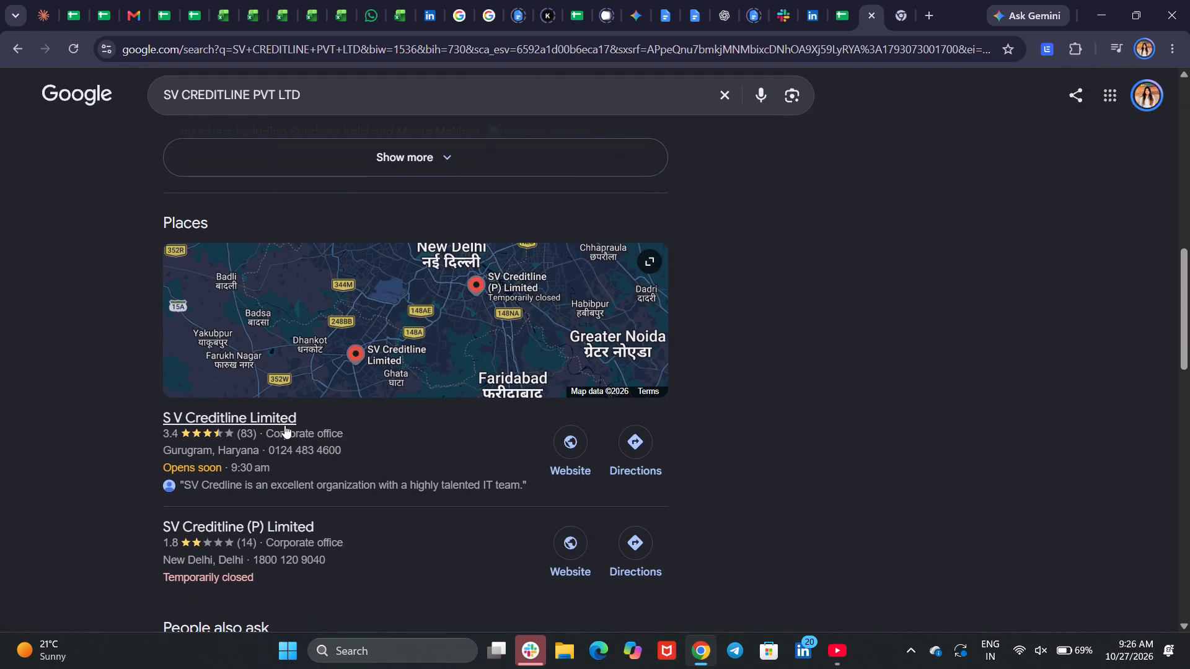
{"action": "left_click", "coordinate": [284, 425]}
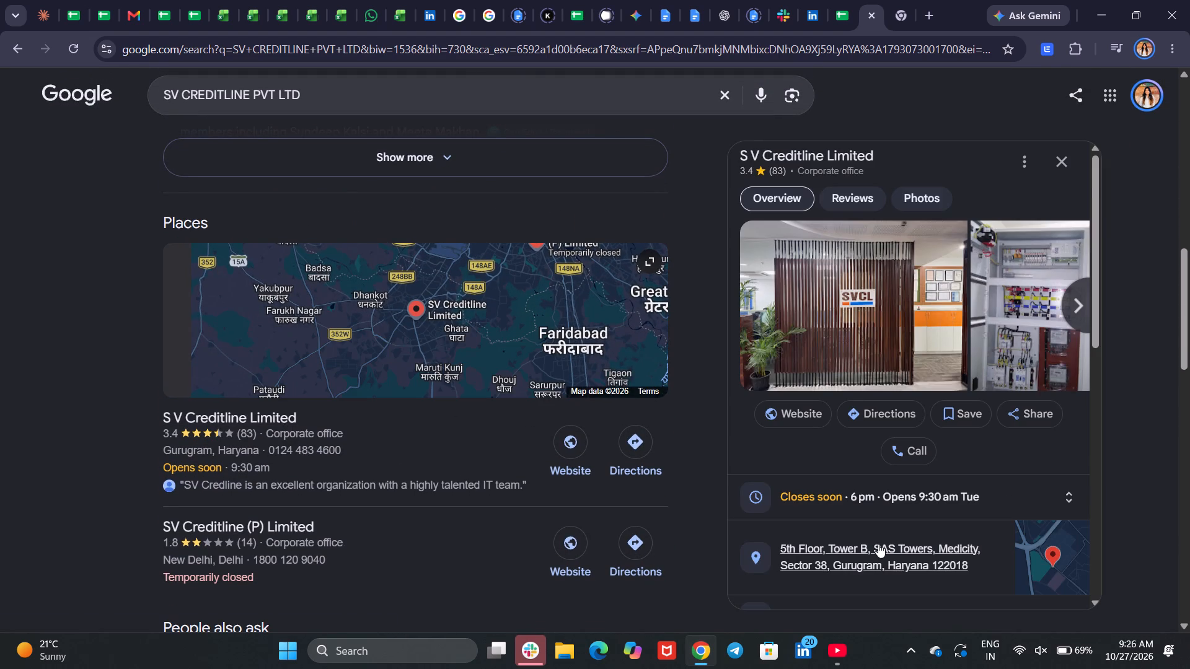
{"action": "scroll", "coordinate": [878, 544], "scroll_direction": "down", "scroll_amount": 1}
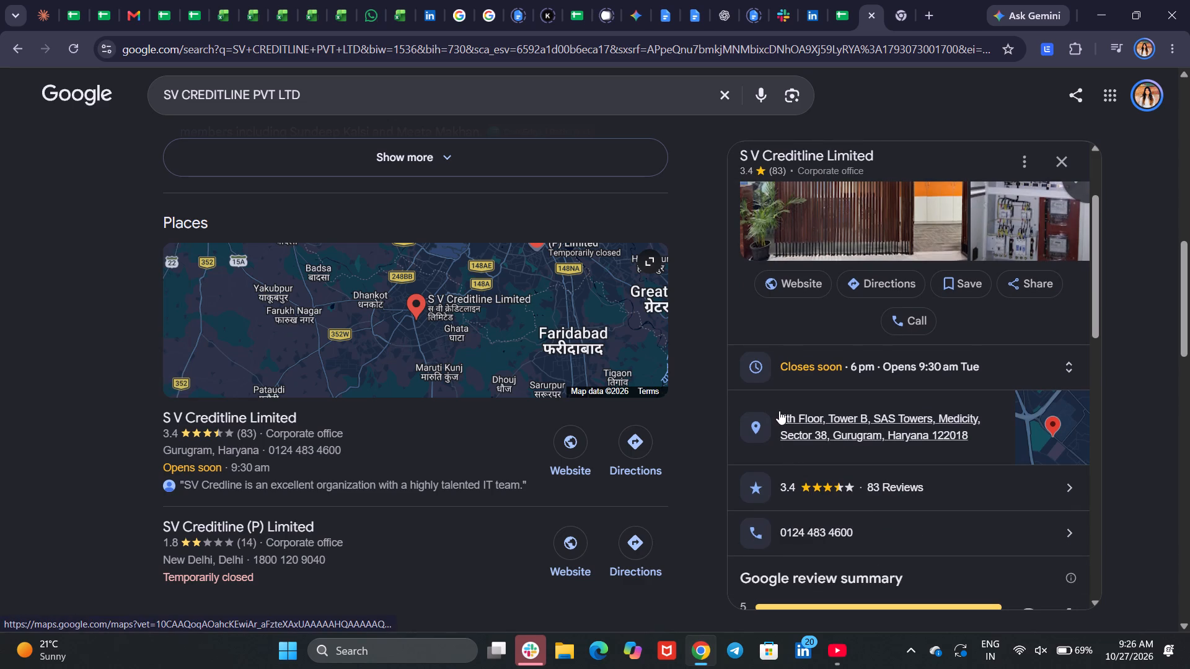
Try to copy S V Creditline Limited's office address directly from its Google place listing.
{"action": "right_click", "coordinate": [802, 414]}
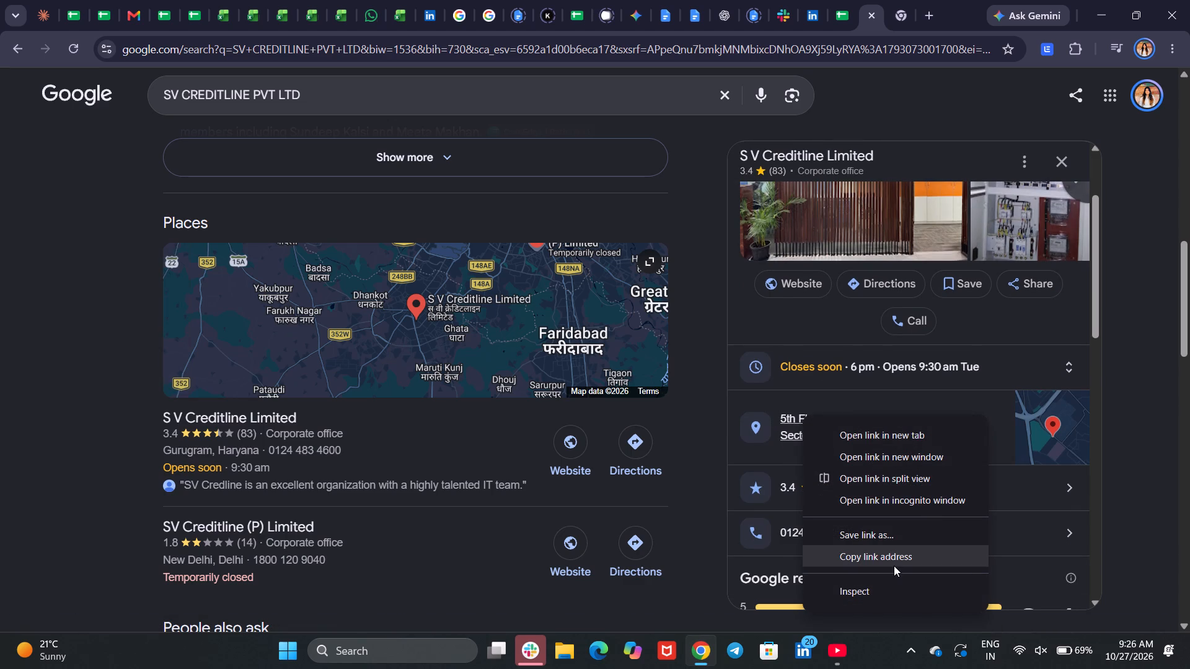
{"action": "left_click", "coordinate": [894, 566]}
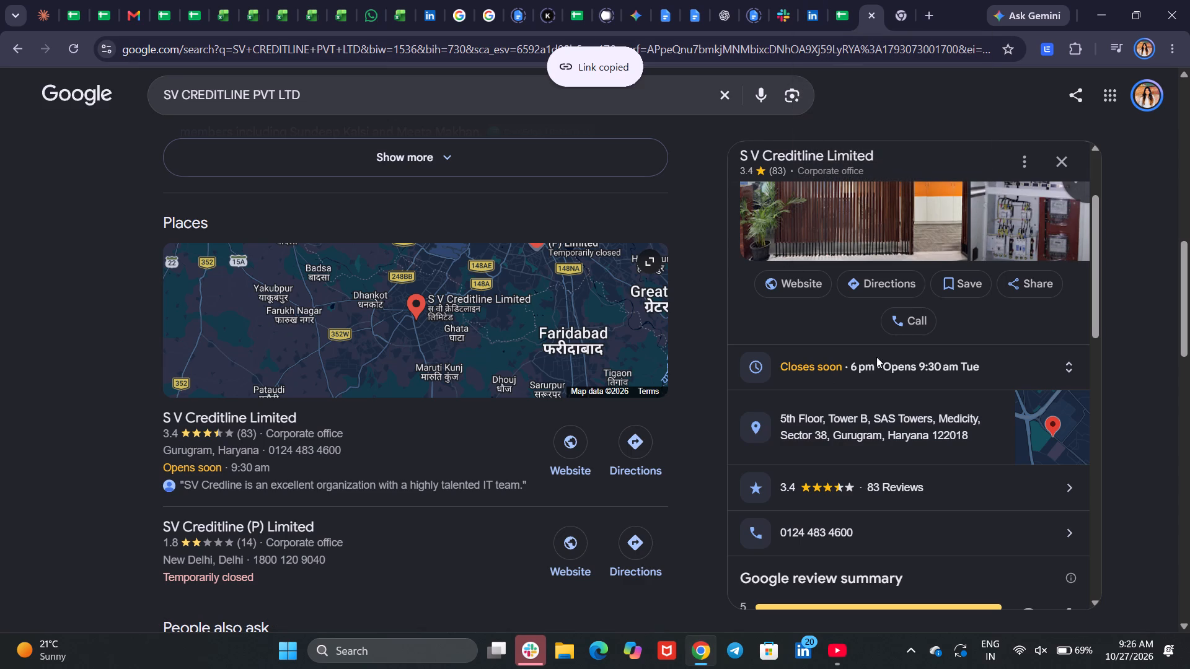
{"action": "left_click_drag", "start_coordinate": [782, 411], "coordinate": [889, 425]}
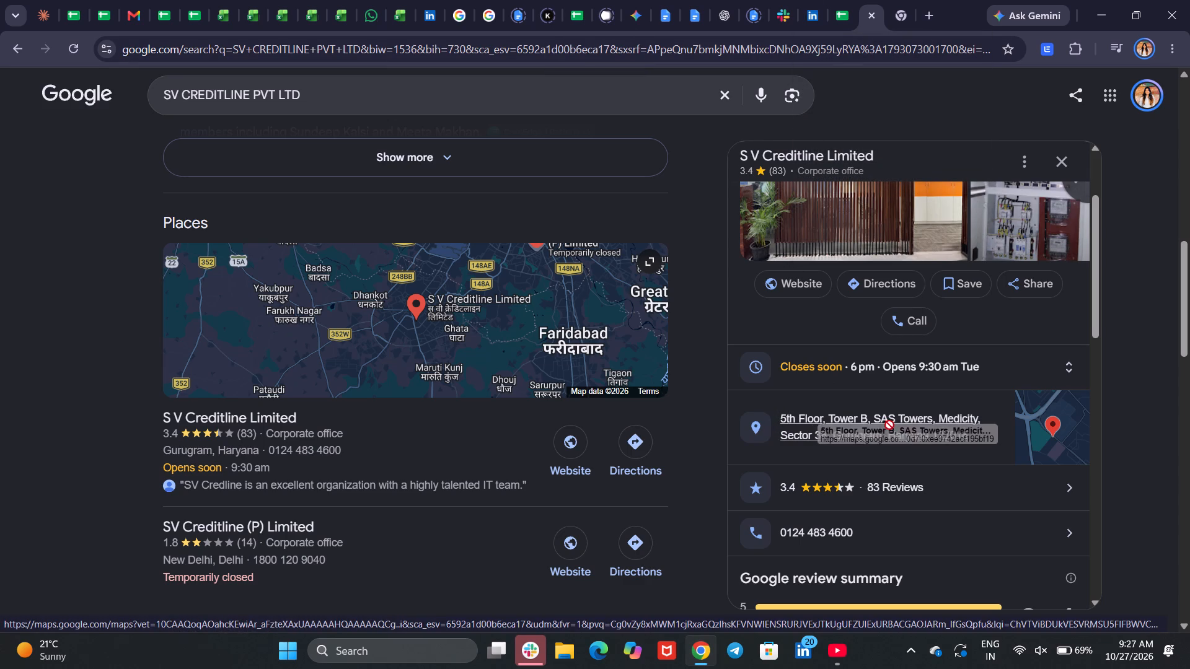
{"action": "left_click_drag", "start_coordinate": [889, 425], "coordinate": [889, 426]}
Open S V Creditline Limited's address in Google Maps and copy the full office address from there.
{"action": "left_click", "coordinate": [889, 426]}
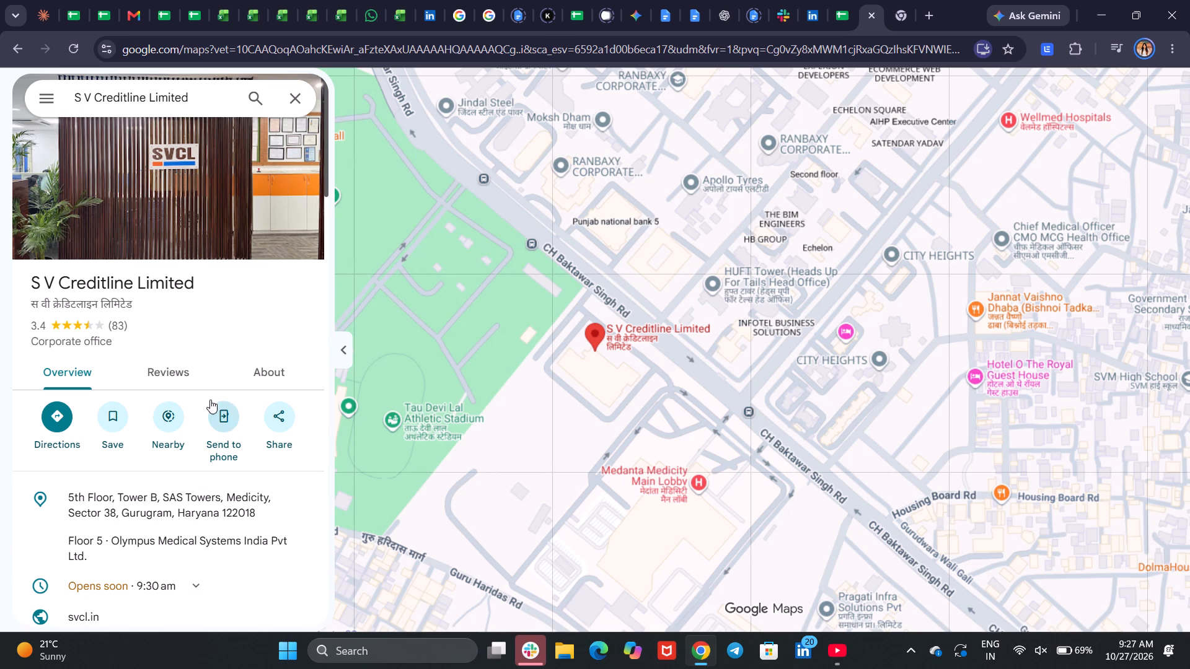
{"action": "left_click_drag", "start_coordinate": [66, 491], "coordinate": [240, 496]}
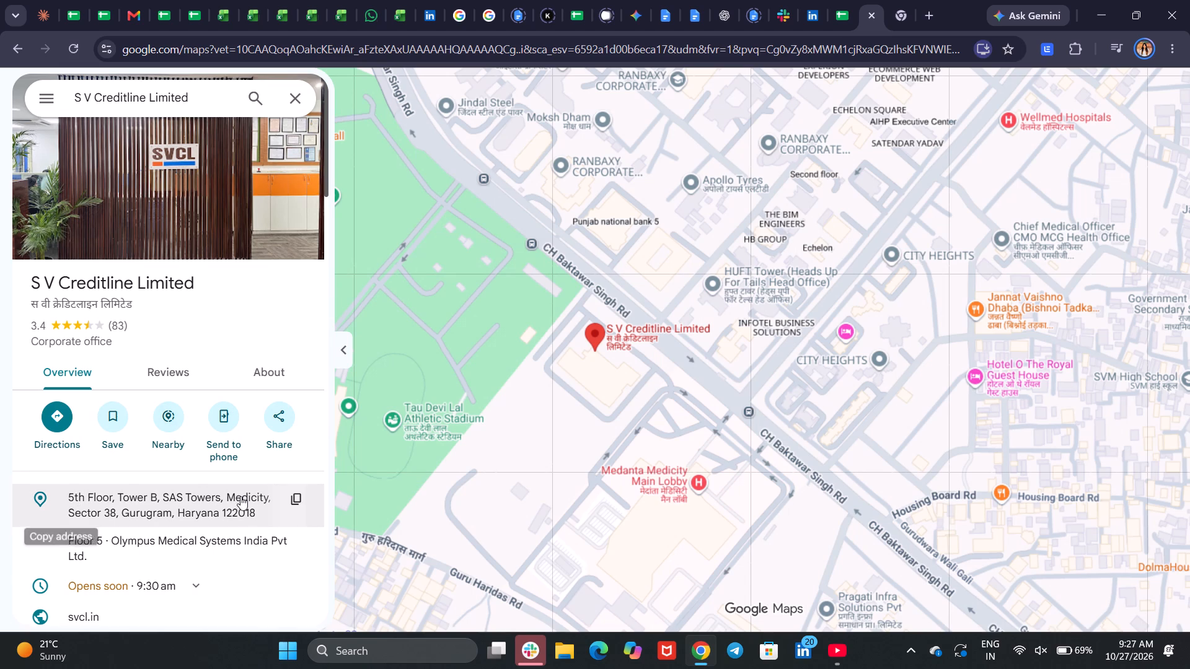
{"action": "left_click_drag", "start_coordinate": [240, 496], "coordinate": [260, 509]}
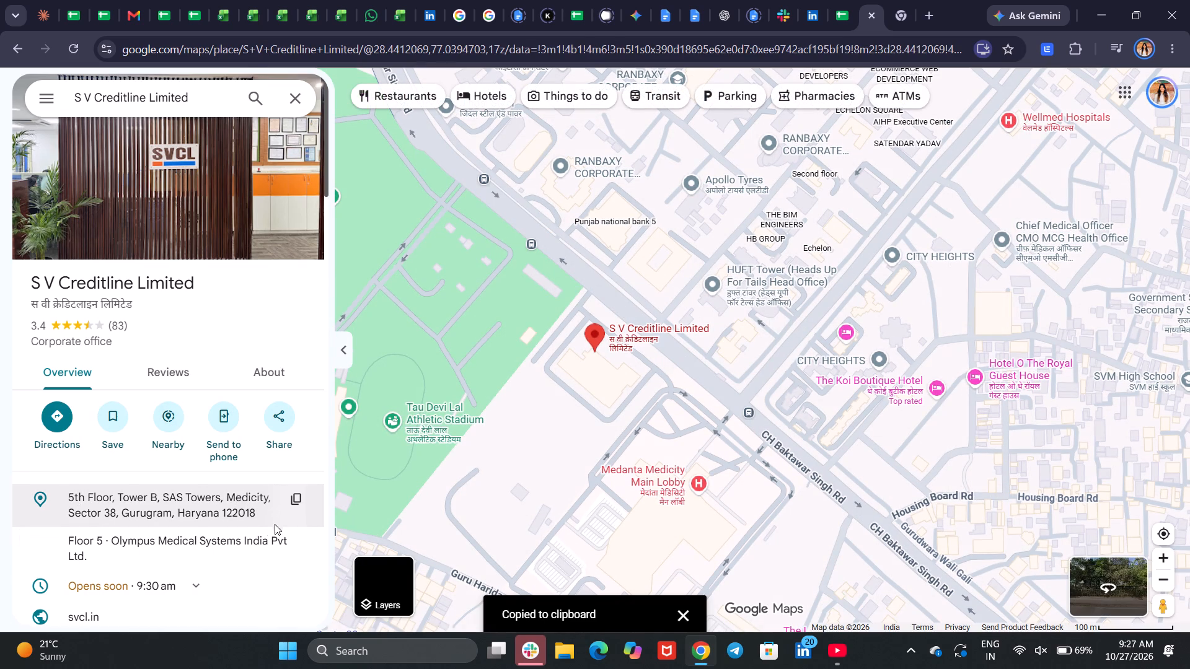
{"action": "left_click_drag", "start_coordinate": [254, 512], "coordinate": [188, 494]}
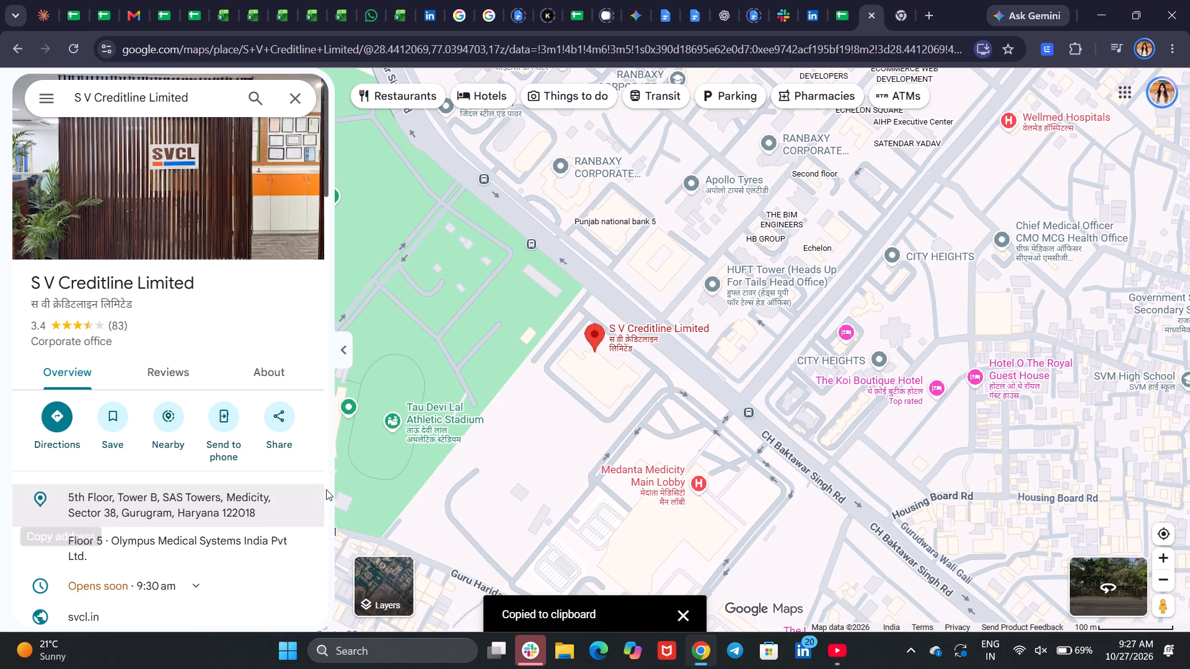
{"action": "left_click_drag", "start_coordinate": [324, 493], "coordinate": [157, 487]}
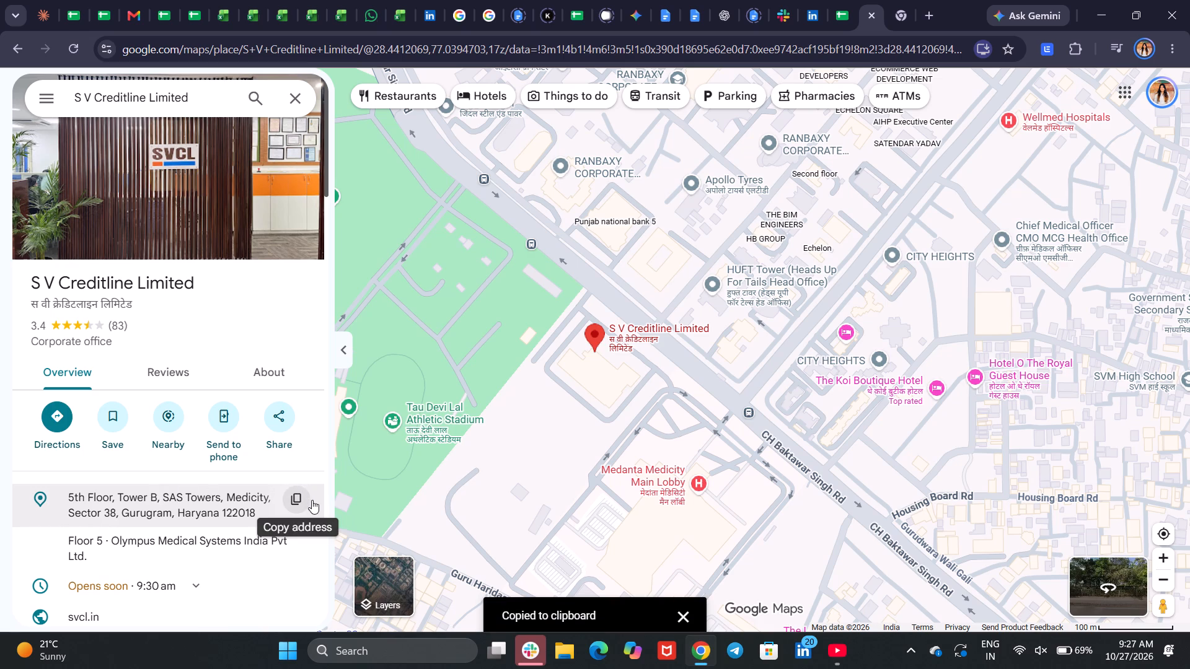
{"action": "left_click", "coordinate": [298, 494]}
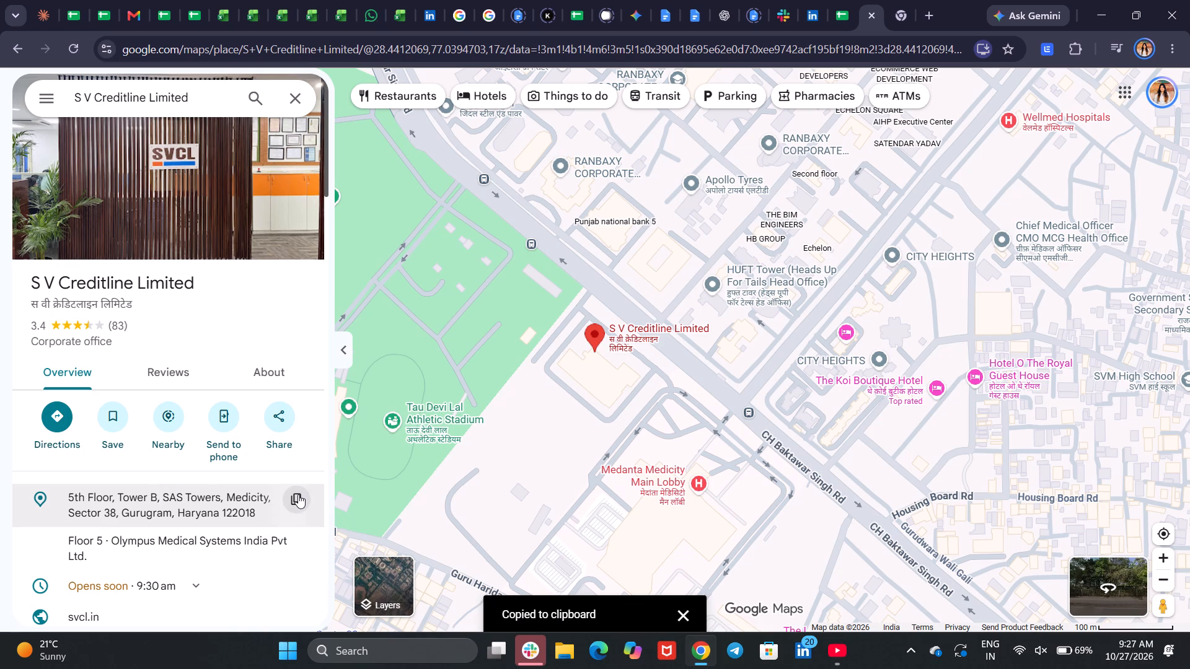
In the Delhi NCR workbook, replace the text after "South Gurgaon," in L28 with 5th Floor, Tower B, SAS Towers, Medicity, Sector 38, Gurugram, Haryana 122018.
{"action": "left_click", "coordinate": [846, 6]}
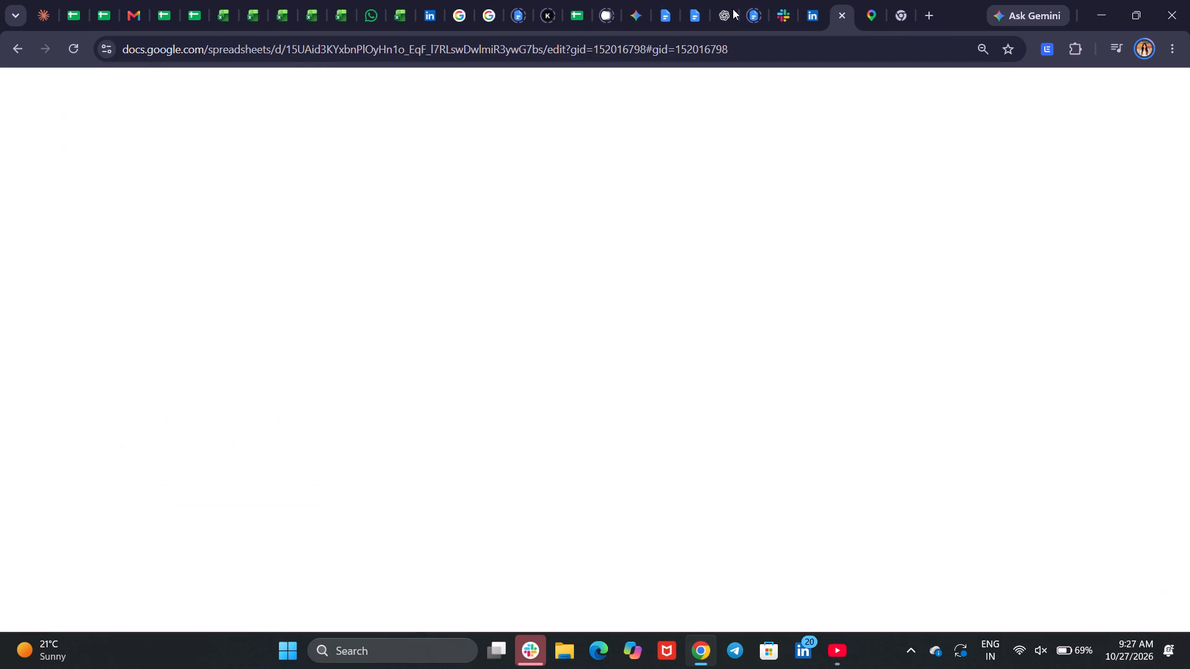
{"action": "left_click", "coordinate": [406, 10]}
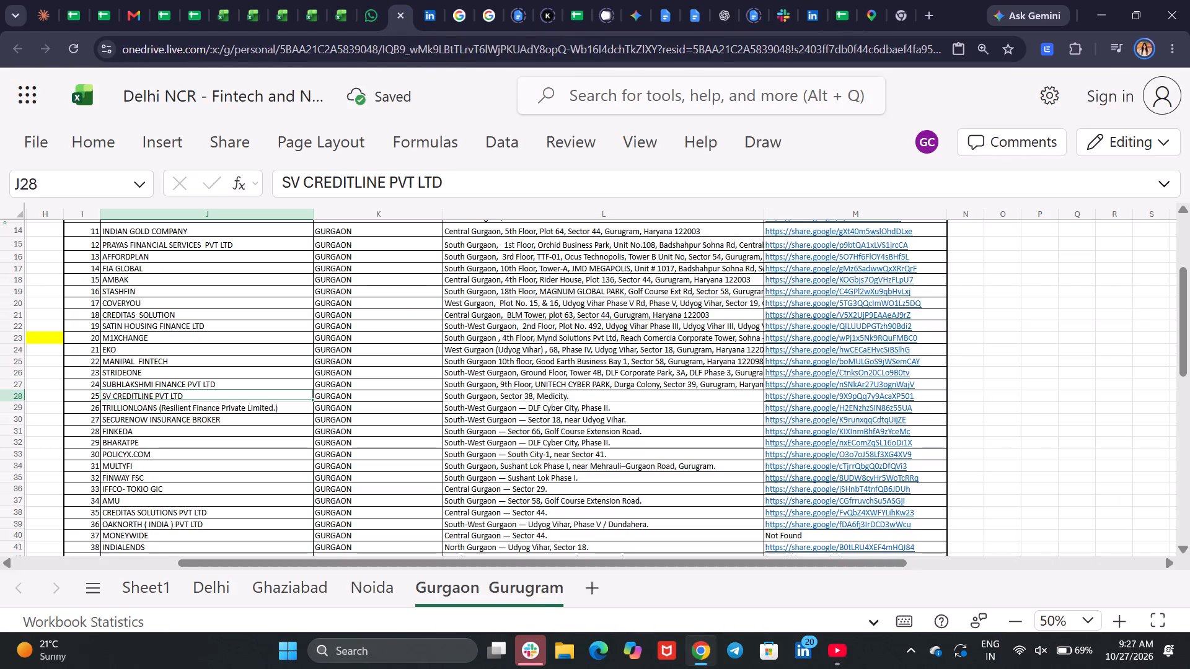
{"action": "left_click", "coordinate": [544, 401]}
{"action": "double_click", "coordinate": [508, 395]}
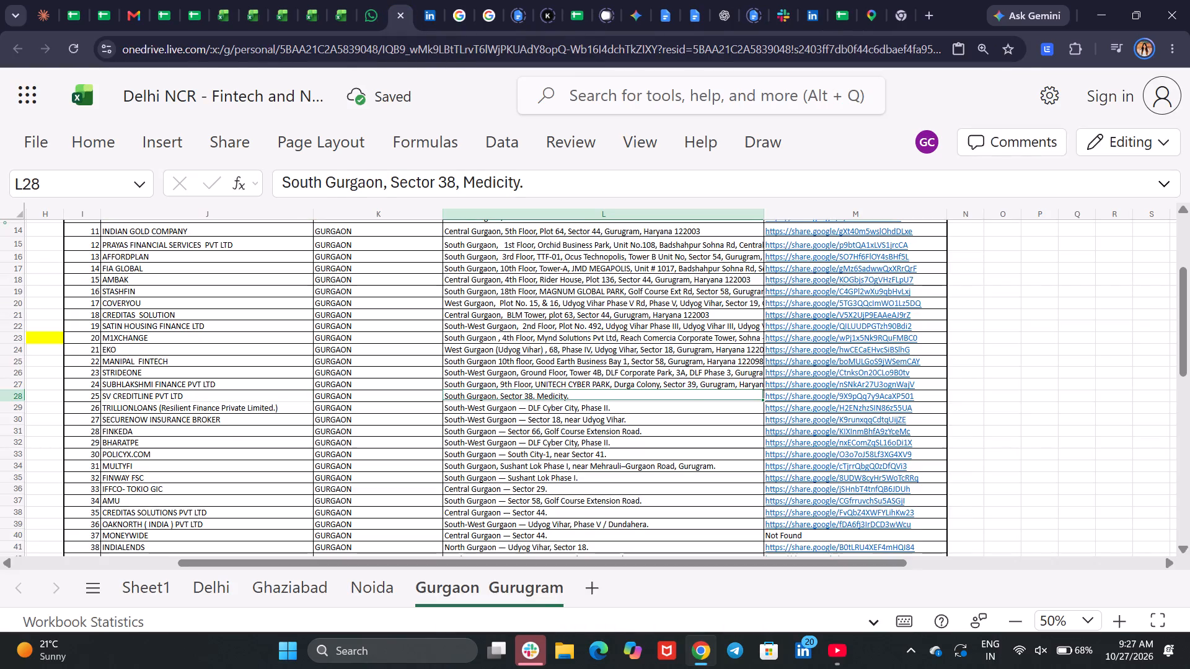
{"action": "left_click_drag", "start_coordinate": [498, 395], "coordinate": [566, 397]}
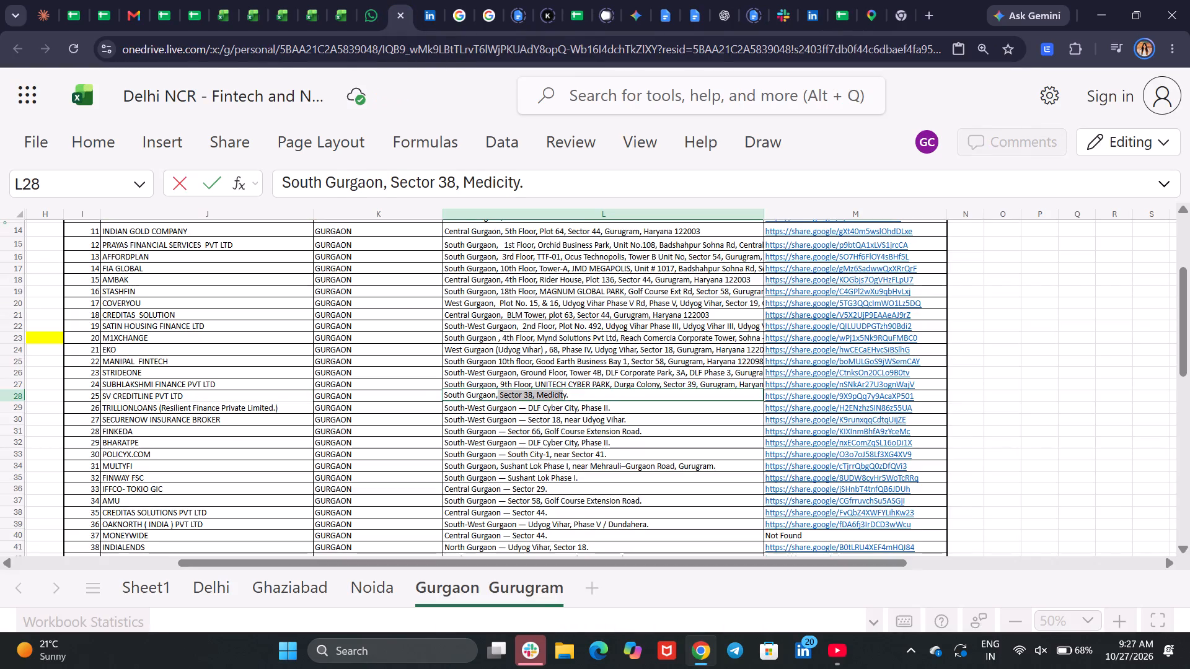
{"action": "left_click_drag", "start_coordinate": [566, 397], "coordinate": [576, 397]}
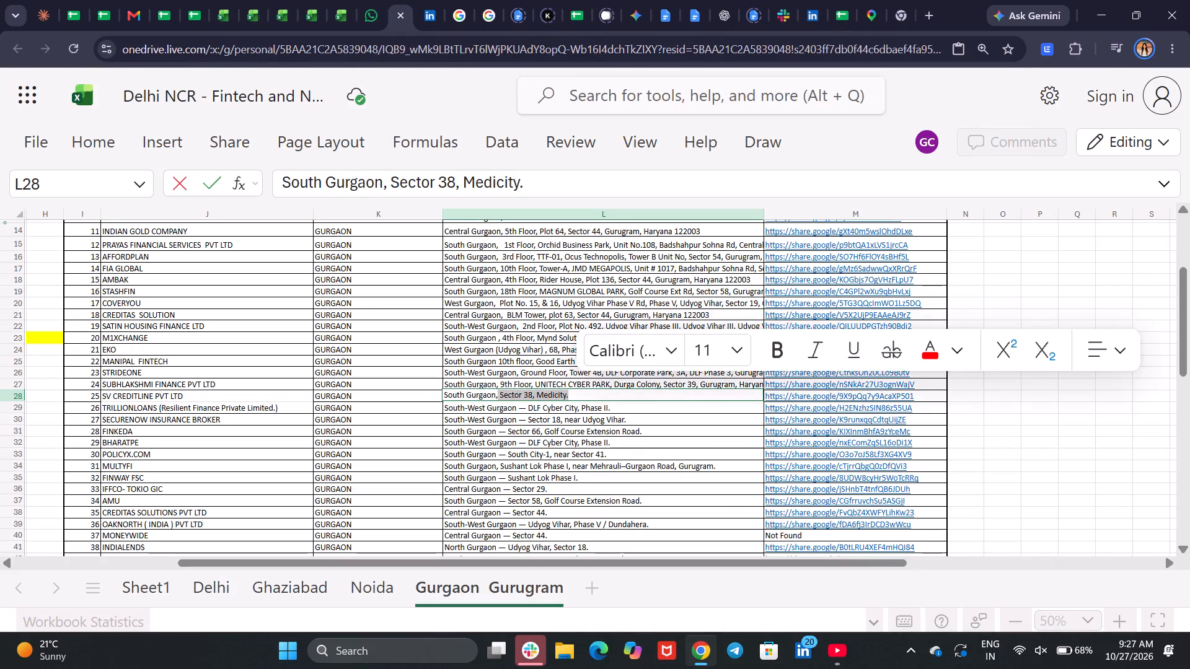
{"action": "key", "text": "ctrl+v"}
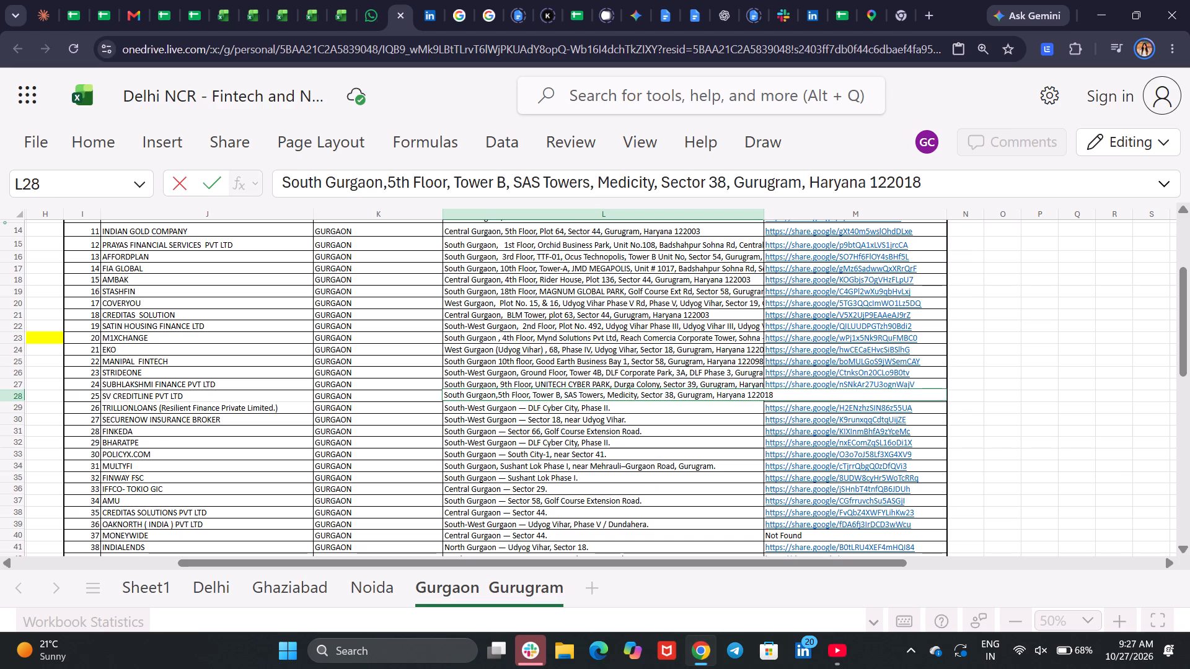
{"action": "left_click", "coordinate": [568, 407]}
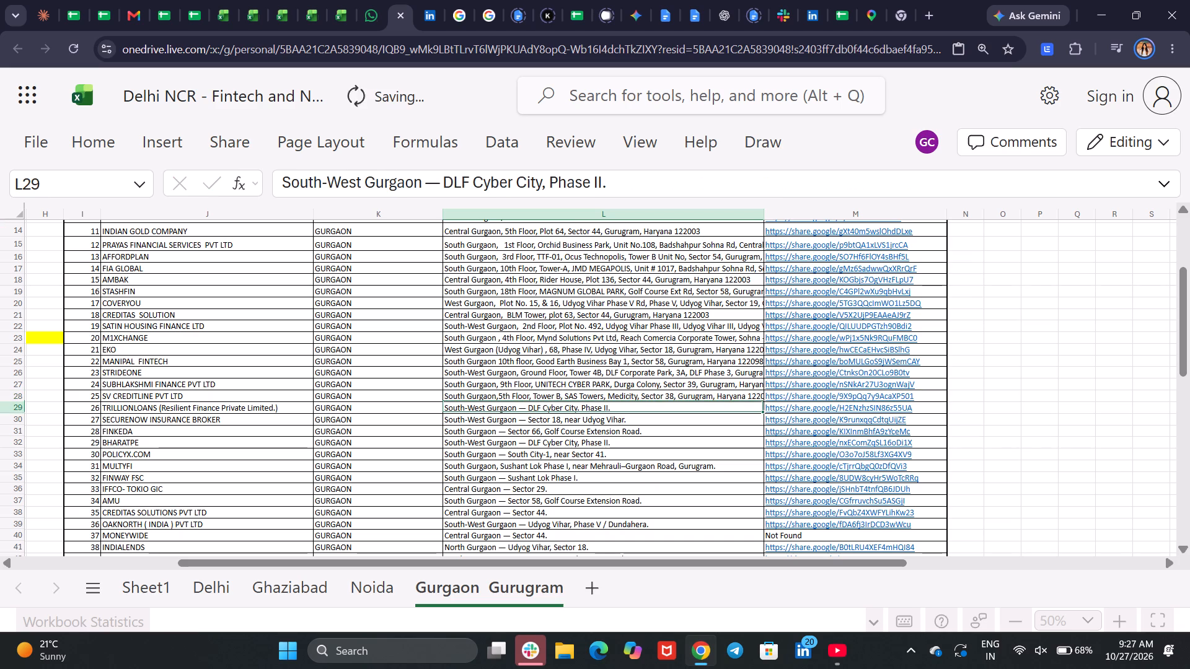
Copy the company name TRILLIONLOANS (Resilient Finance Private Limited.) from cell J29 and search for it on Google in place of the previous query.
{"action": "triple_click", "coordinate": [240, 411]}
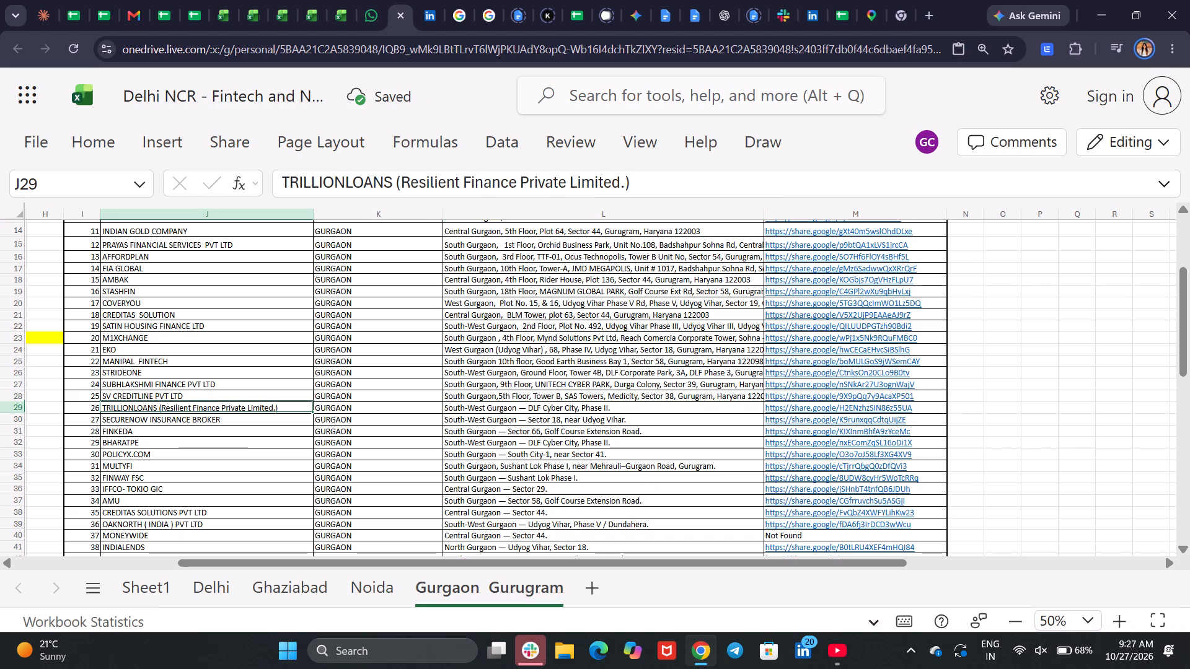
{"action": "triple_click", "coordinate": [240, 411]}
{"action": "triple_click", "coordinate": [234, 408]}
{"action": "key", "text": "ctrl+c"}
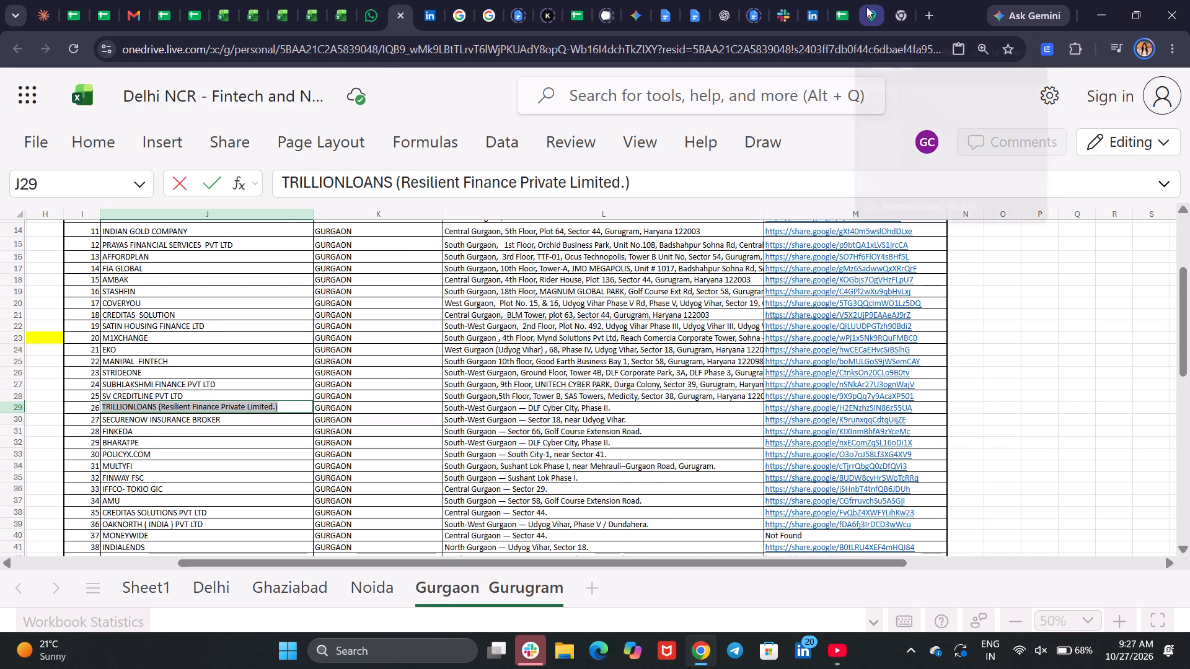
{"action": "left_click", "coordinate": [866, 7]}
{"action": "left_click", "coordinate": [25, 43]}
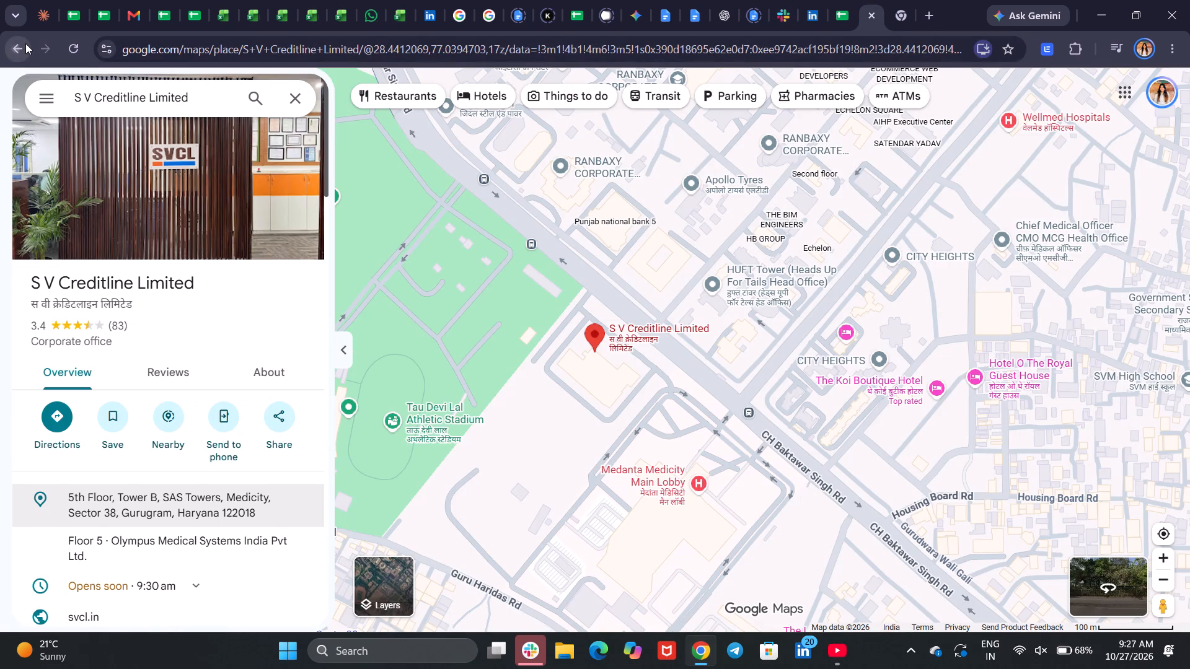
{"action": "left_click", "coordinate": [25, 43]}
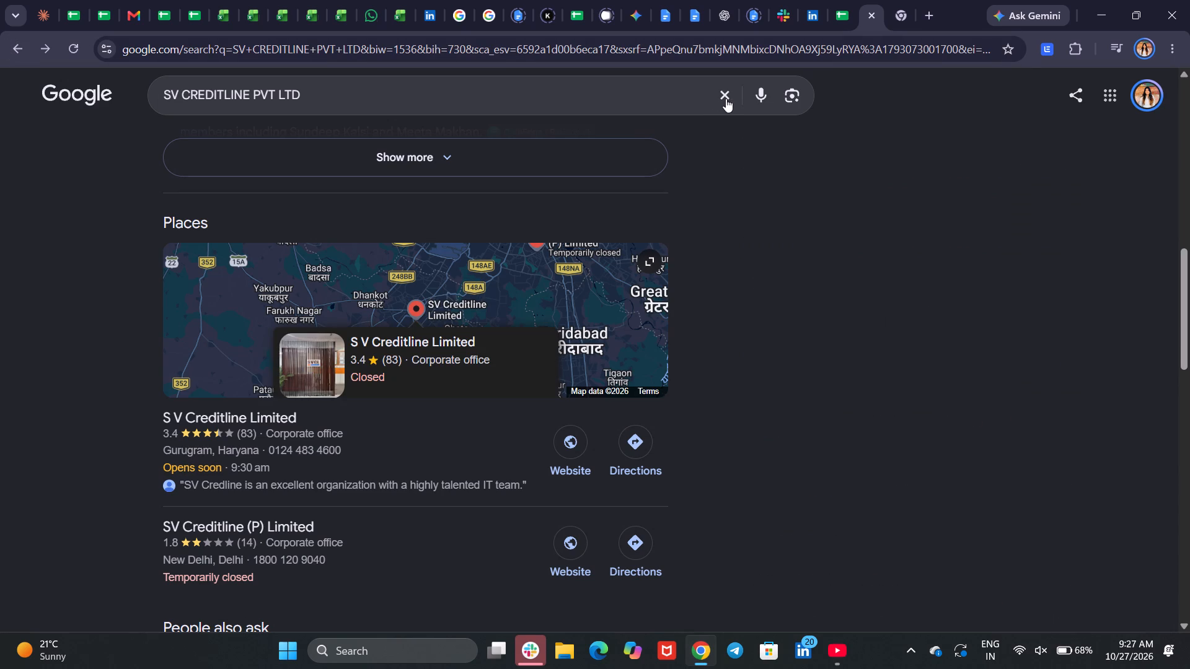
{"action": "left_click", "coordinate": [726, 98]}
{"action": "key", "text": "ctrl+v"}
{"action": "key", "text": "Return"}
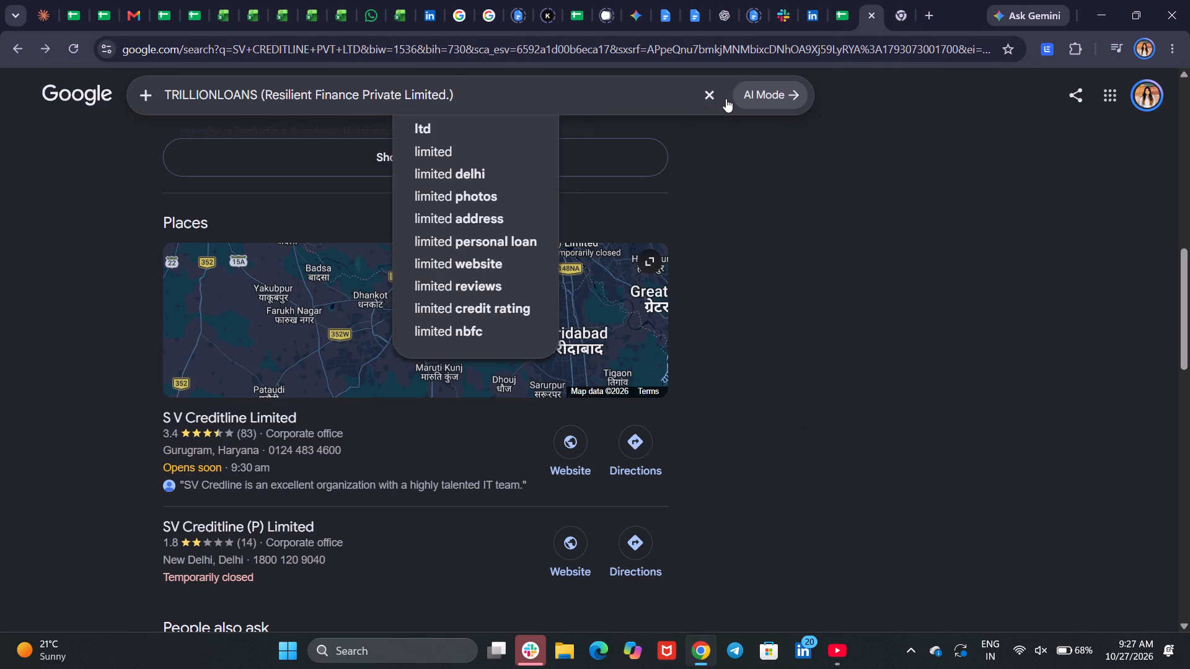
Examine the Google results for TRILLIONLOANS and the address in its business listing for a Gurgaon office.
{"action": "scroll", "coordinate": [749, 329], "scroll_direction": "down", "scroll_amount": 2}
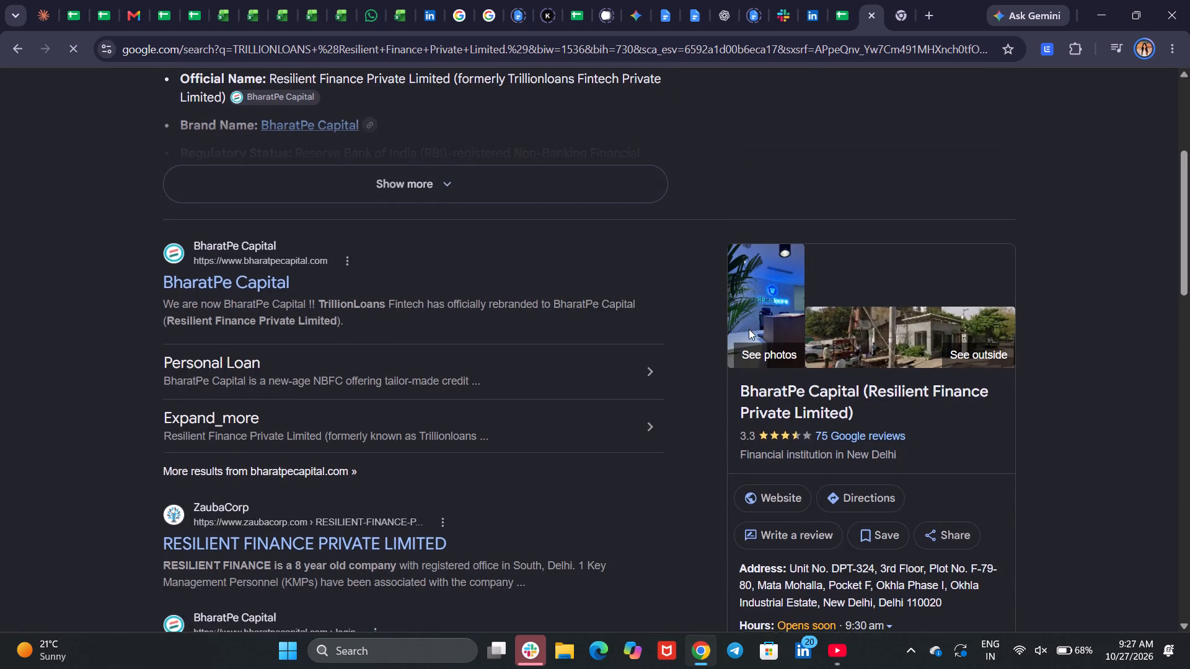
{"action": "scroll", "coordinate": [749, 329], "scroll_direction": "down", "scroll_amount": 1}
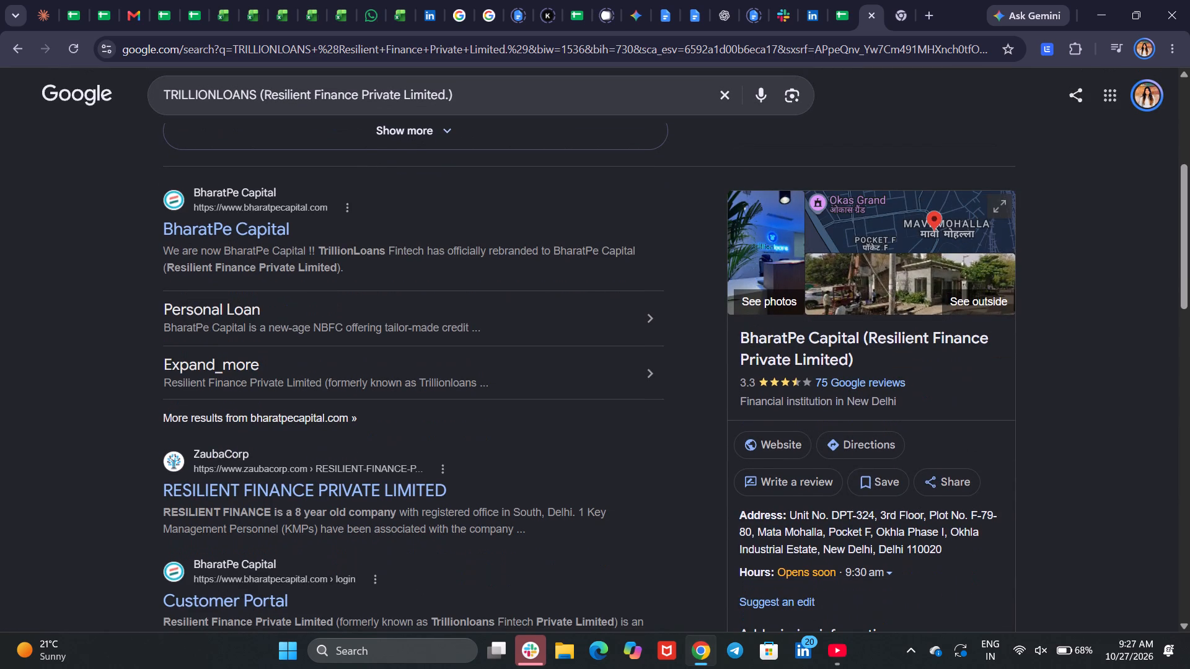
{"action": "scroll", "coordinate": [749, 329], "scroll_direction": "up", "scroll_amount": 6}
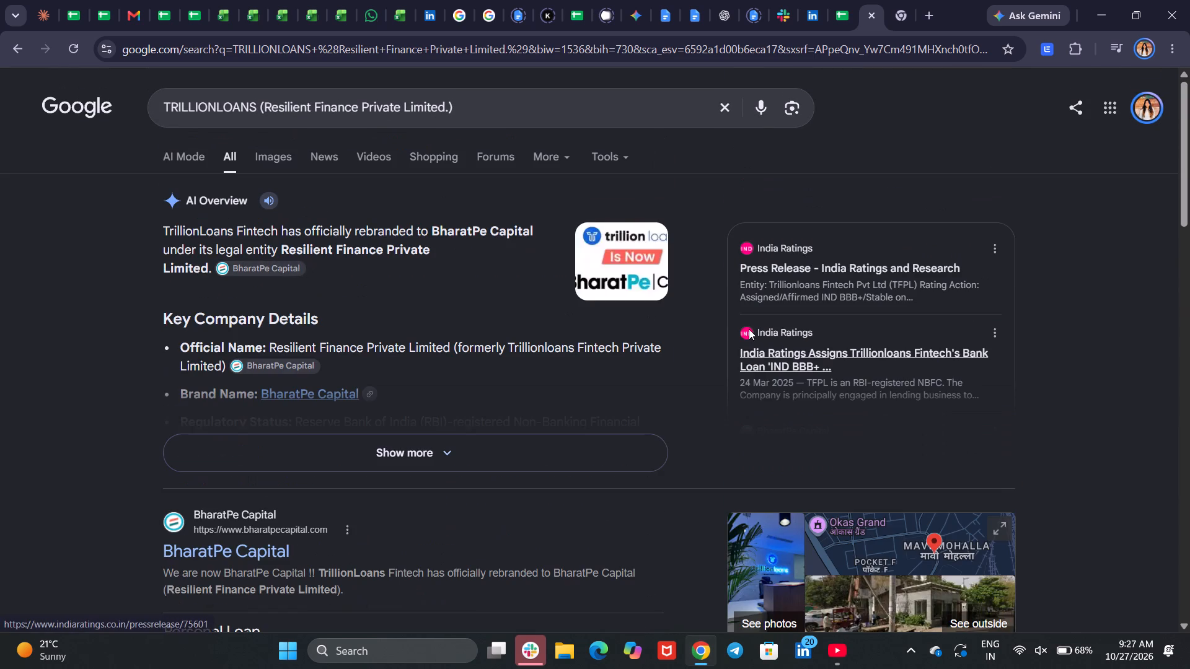
{"action": "scroll", "coordinate": [749, 329], "scroll_direction": "down", "scroll_amount": 1}
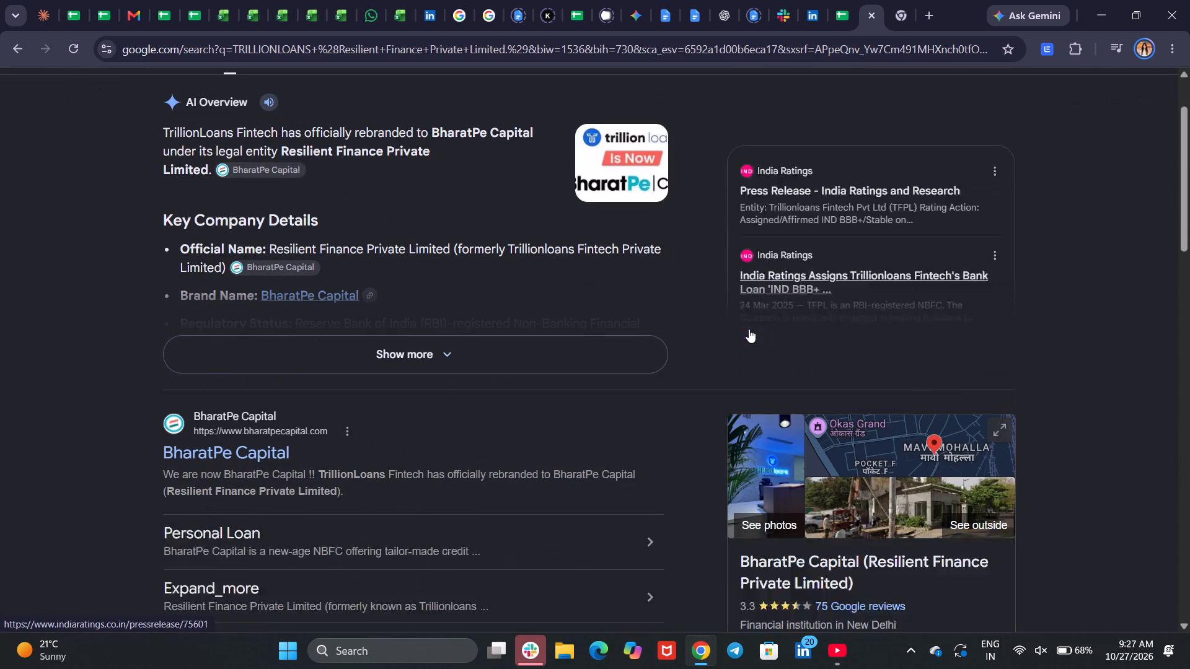
{"action": "scroll", "coordinate": [749, 329], "scroll_direction": "down", "scroll_amount": 4}
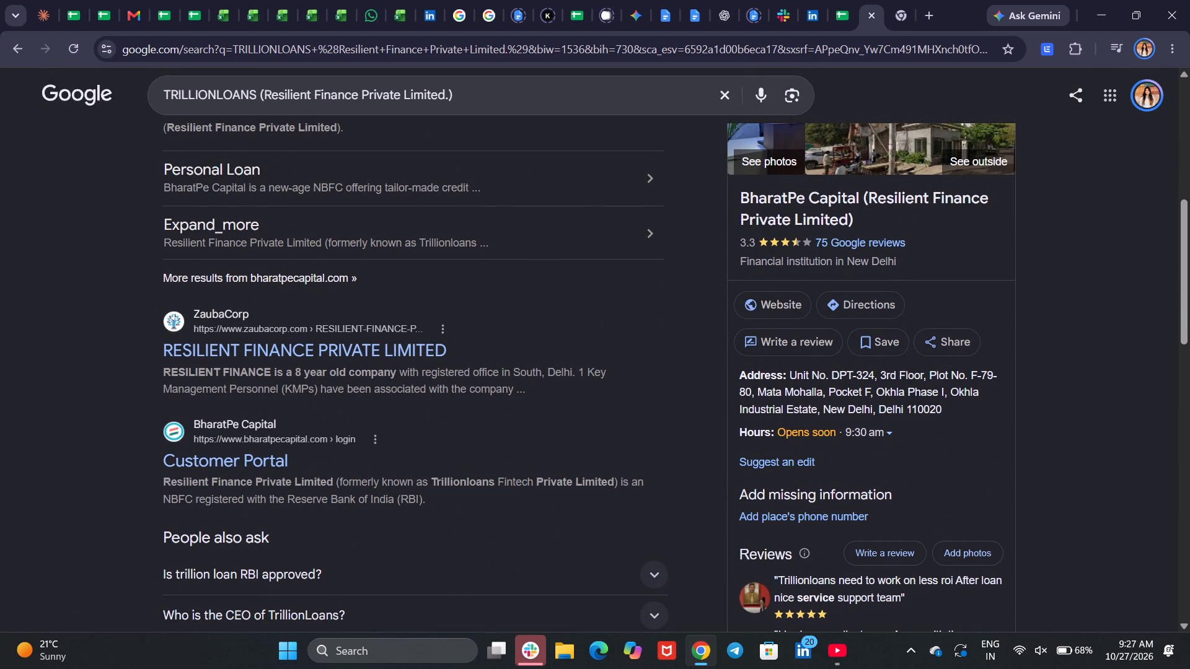
{"action": "left_click_drag", "start_coordinate": [791, 375], "coordinate": [954, 412]}
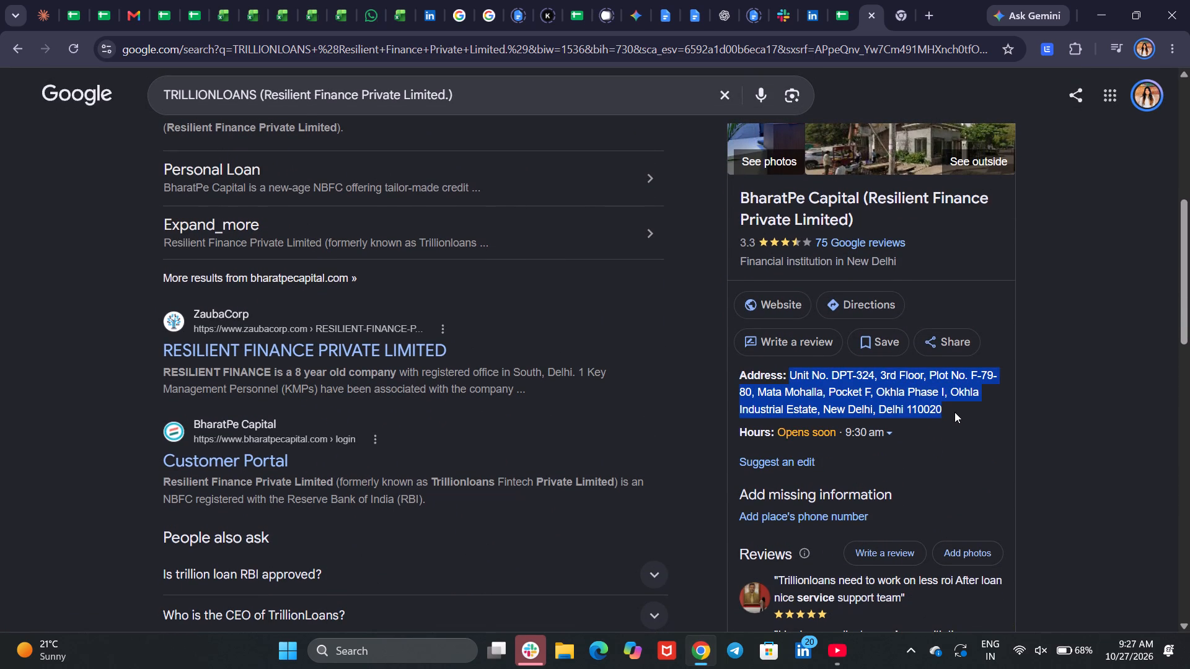
{"action": "left_click", "coordinate": [976, 453]}
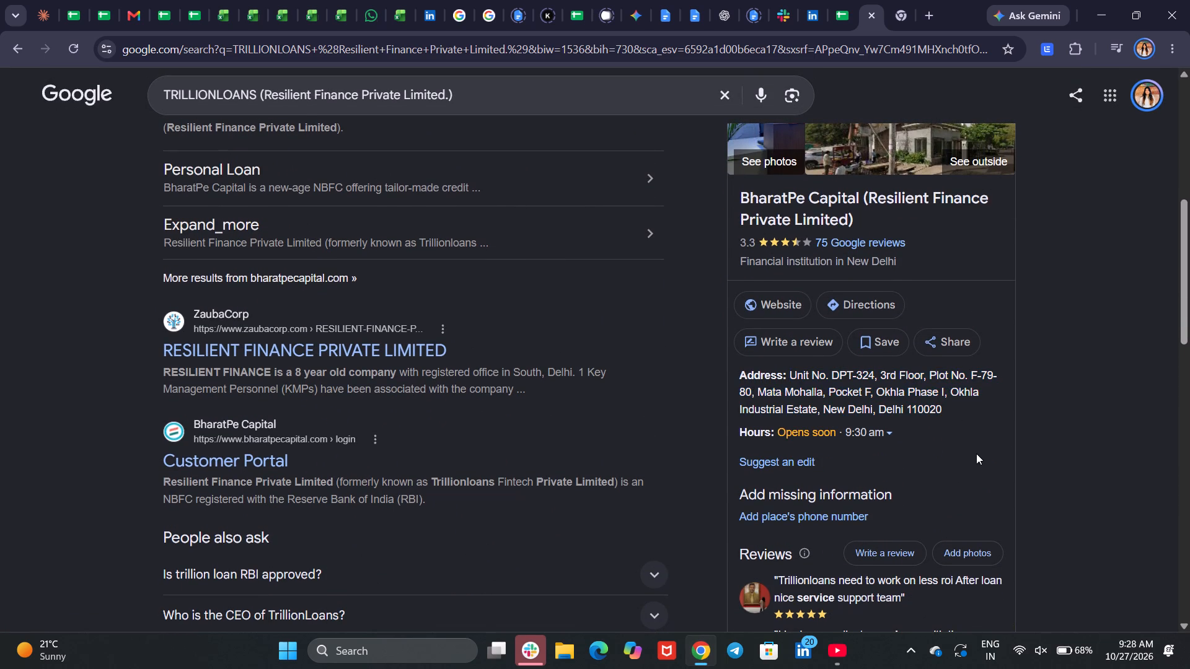
{"action": "scroll", "coordinate": [976, 453], "scroll_direction": "up", "scroll_amount": 6}
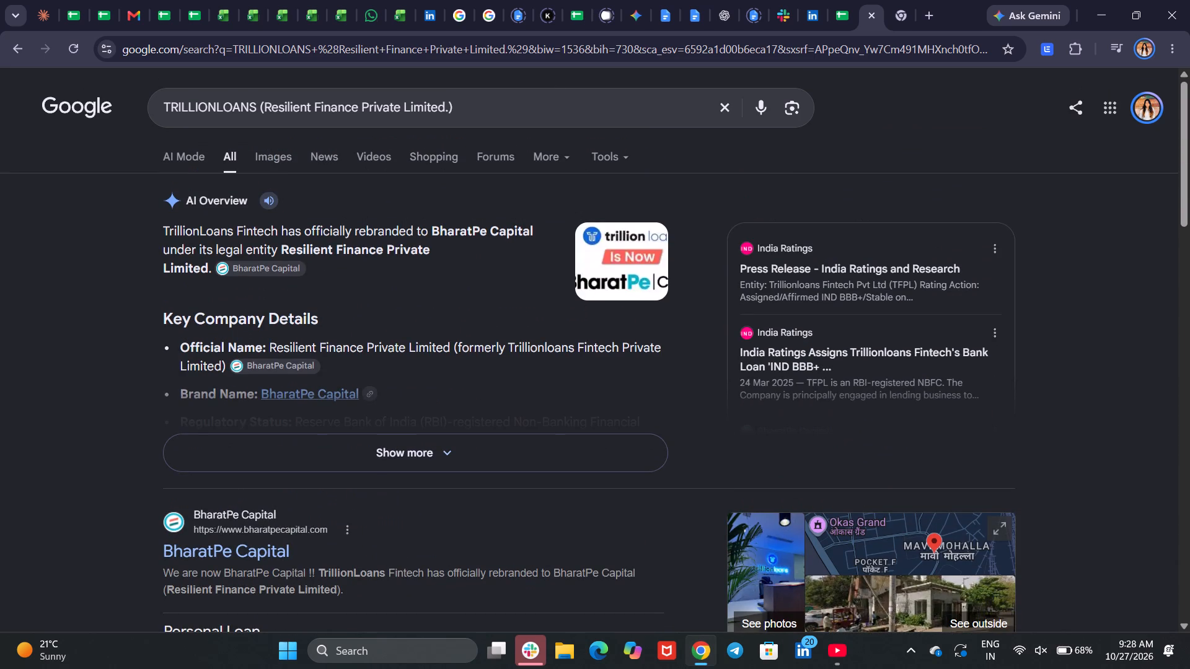
Remove the bracketed company name from the Google query and search for "trillionloans gurgaon office" instead.
{"action": "left_click", "coordinate": [527, 102]}
{"action": "key", "text": "space"}
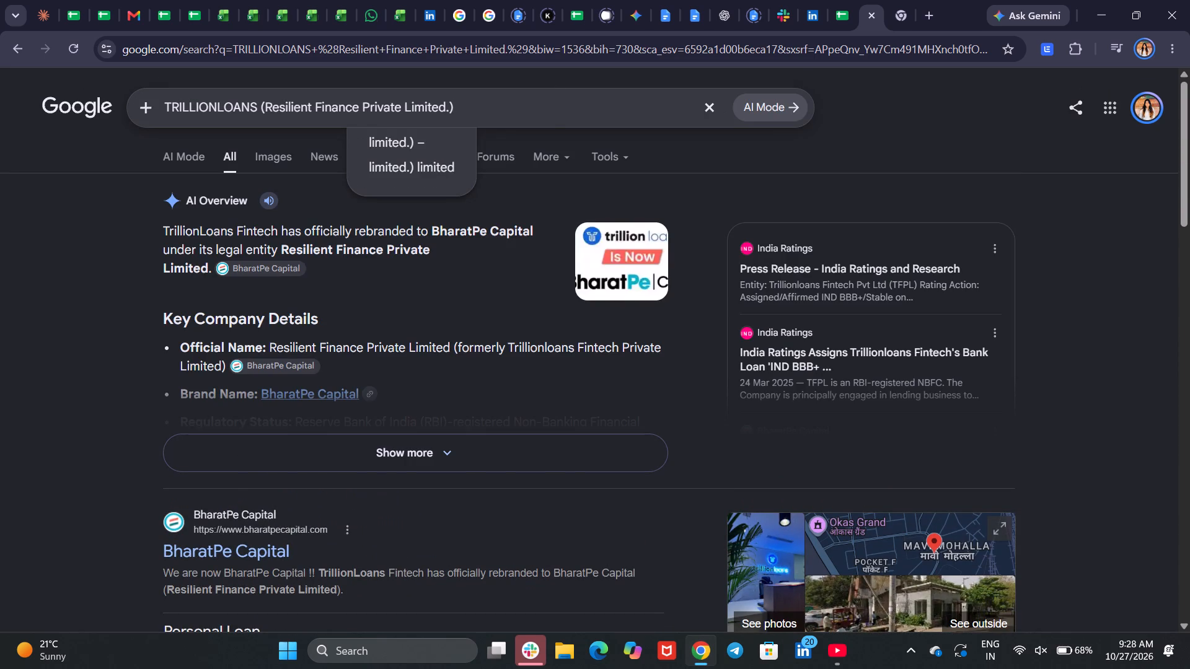
{"action": "type", "text": "gu"}
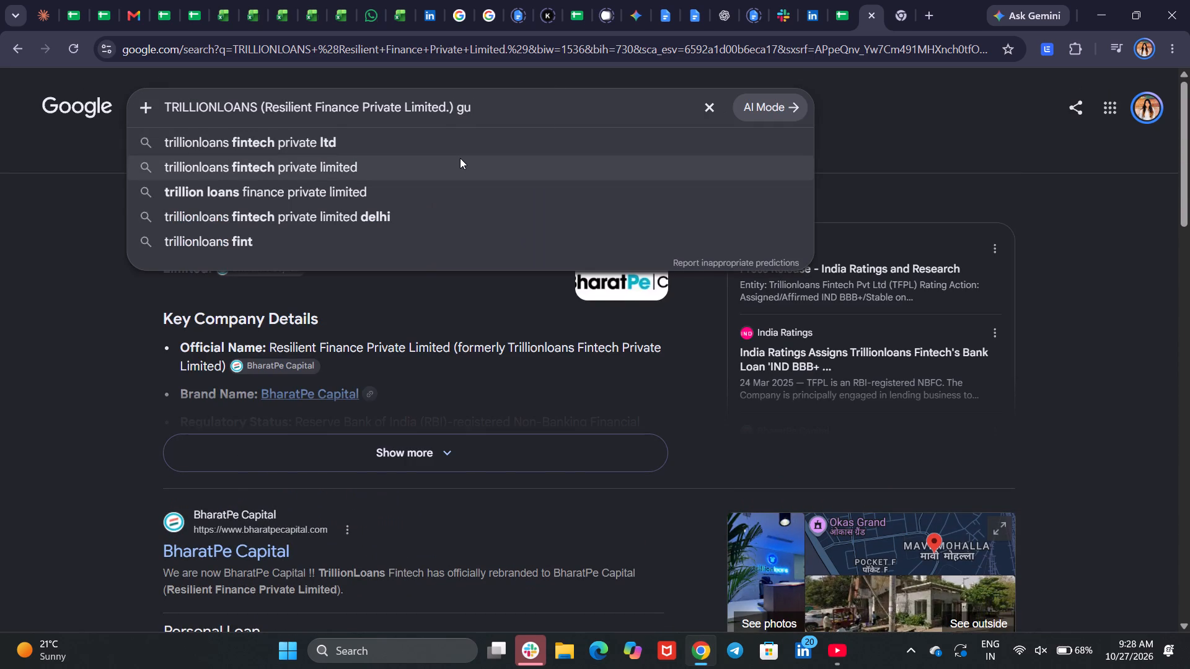
{"action": "key", "text": "r"}
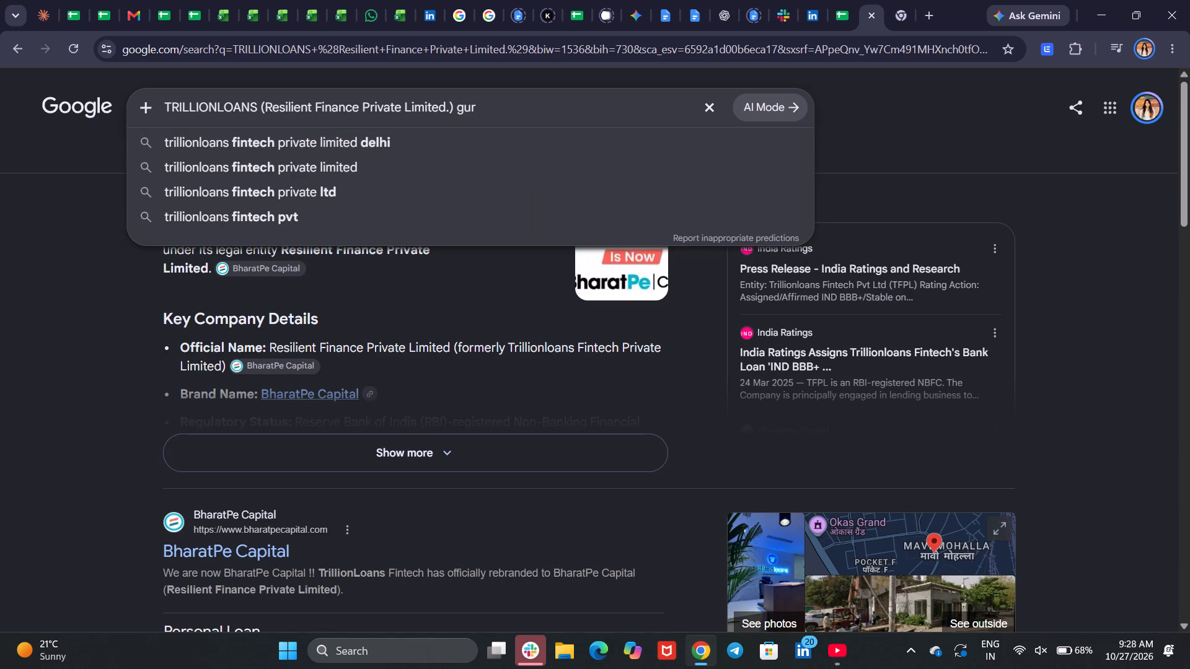
{"action": "left_click_drag", "start_coordinate": [454, 103], "coordinate": [260, 101]}
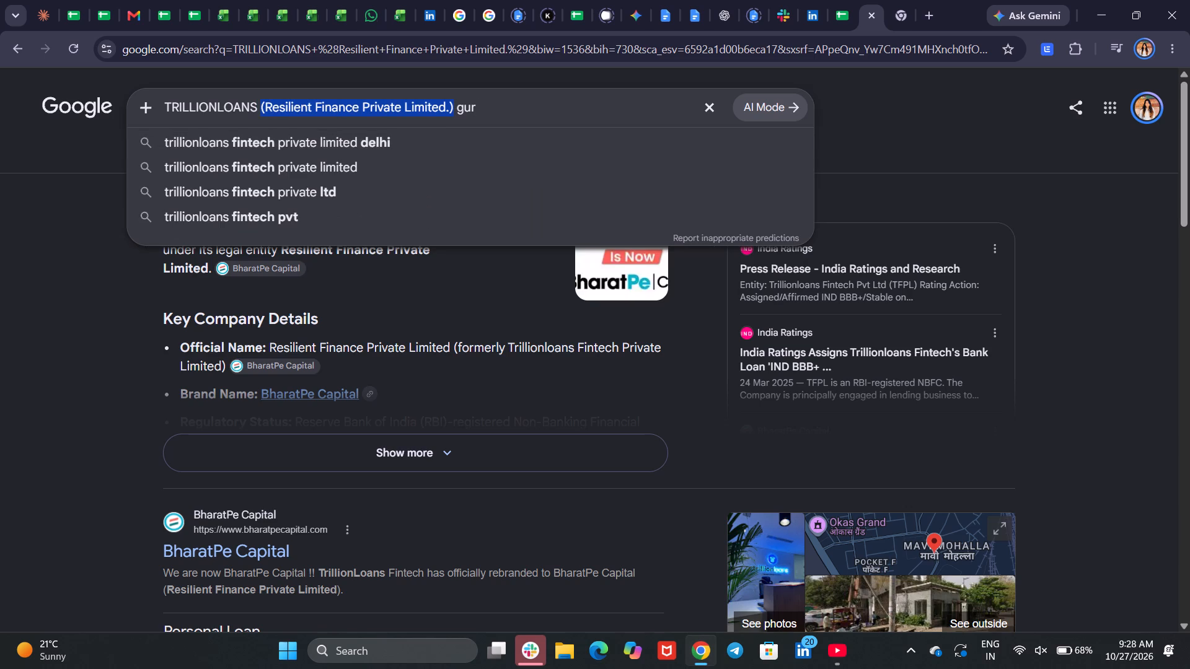
{"action": "key", "text": "BackSpace"}
{"action": "key", "text": "BackSpace"}
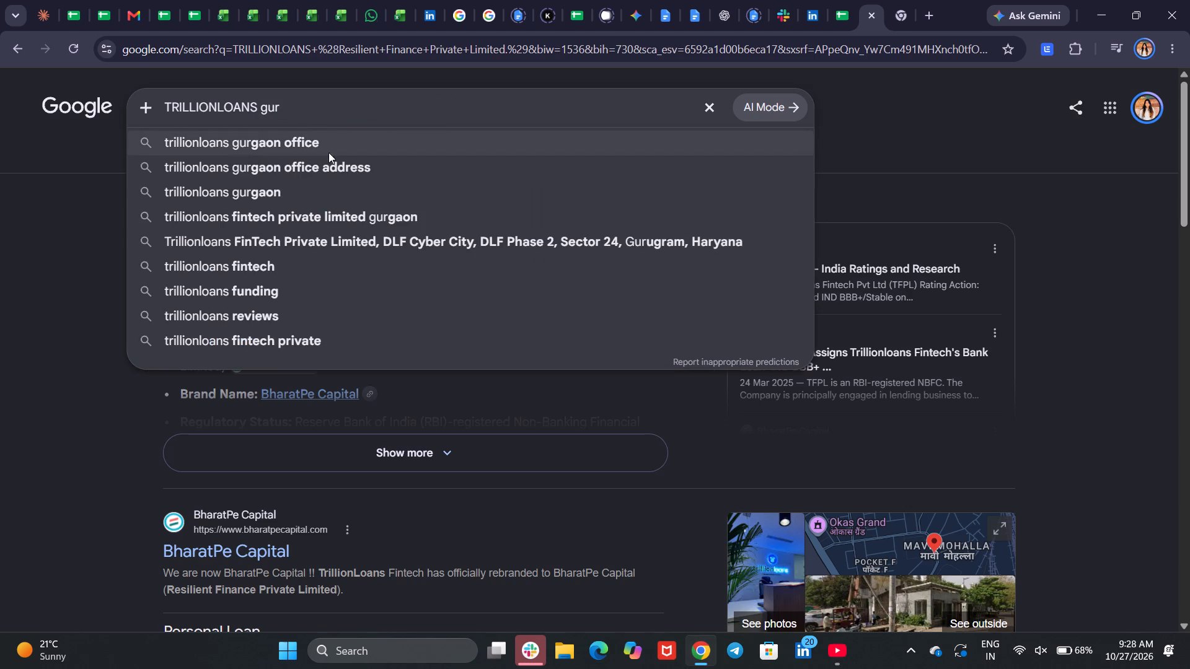
{"action": "left_click", "coordinate": [363, 134]}
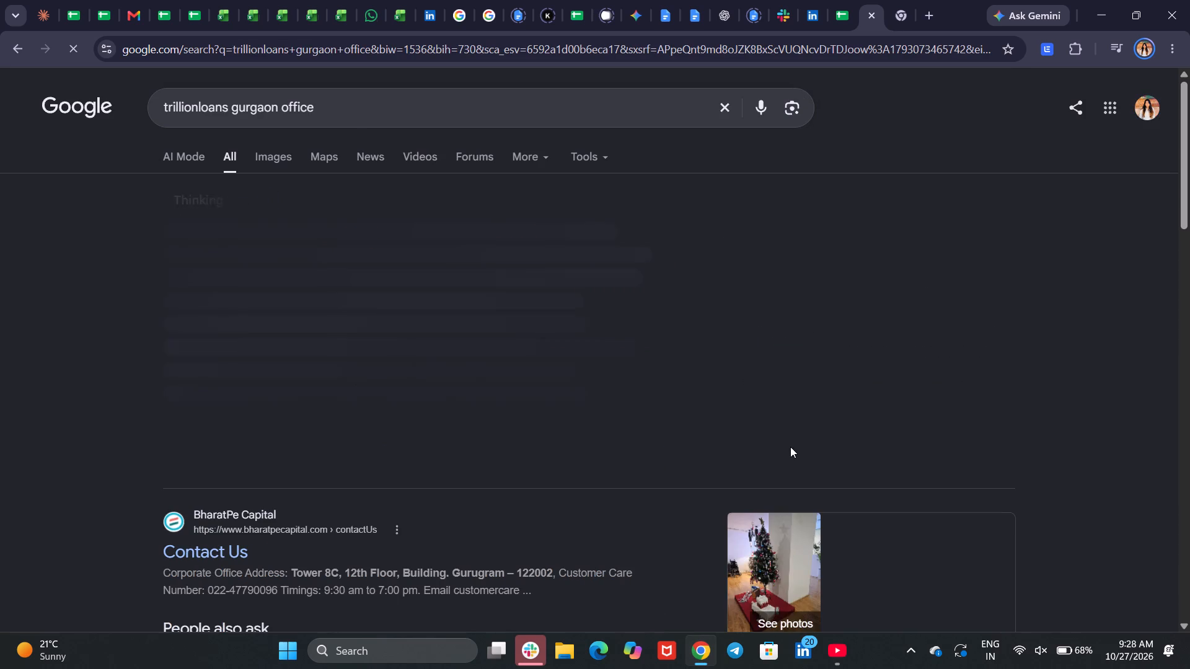
{"action": "scroll", "coordinate": [790, 447], "scroll_direction": "down", "scroll_amount": 3}
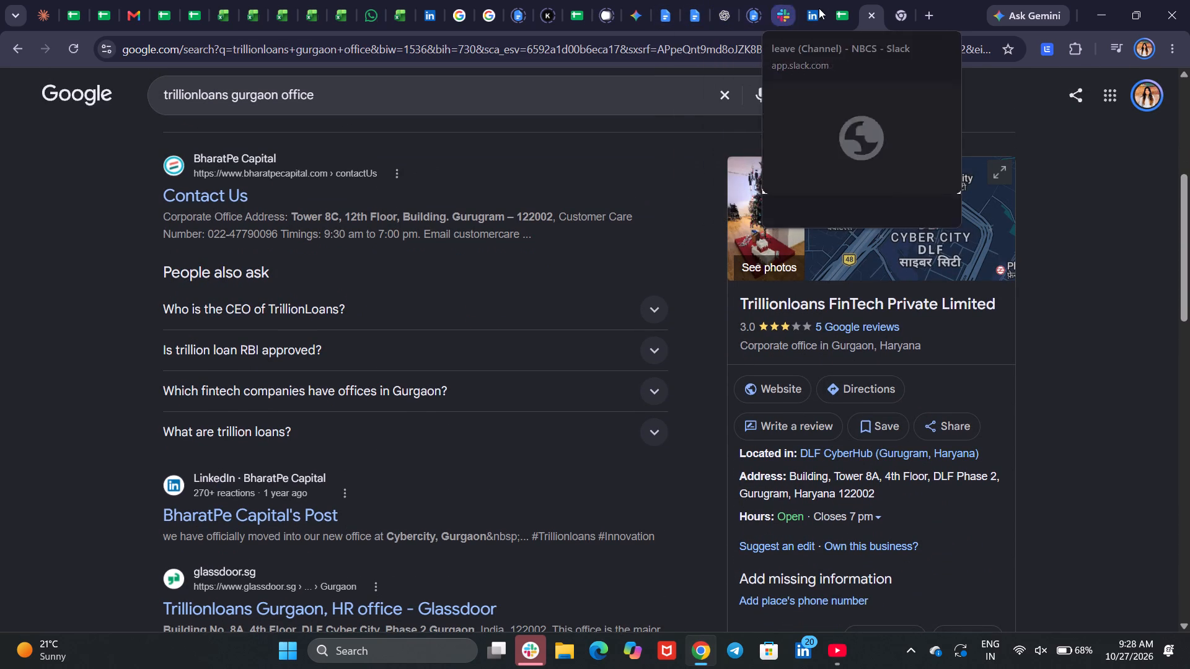
{"action": "left_click", "coordinate": [402, 15]}
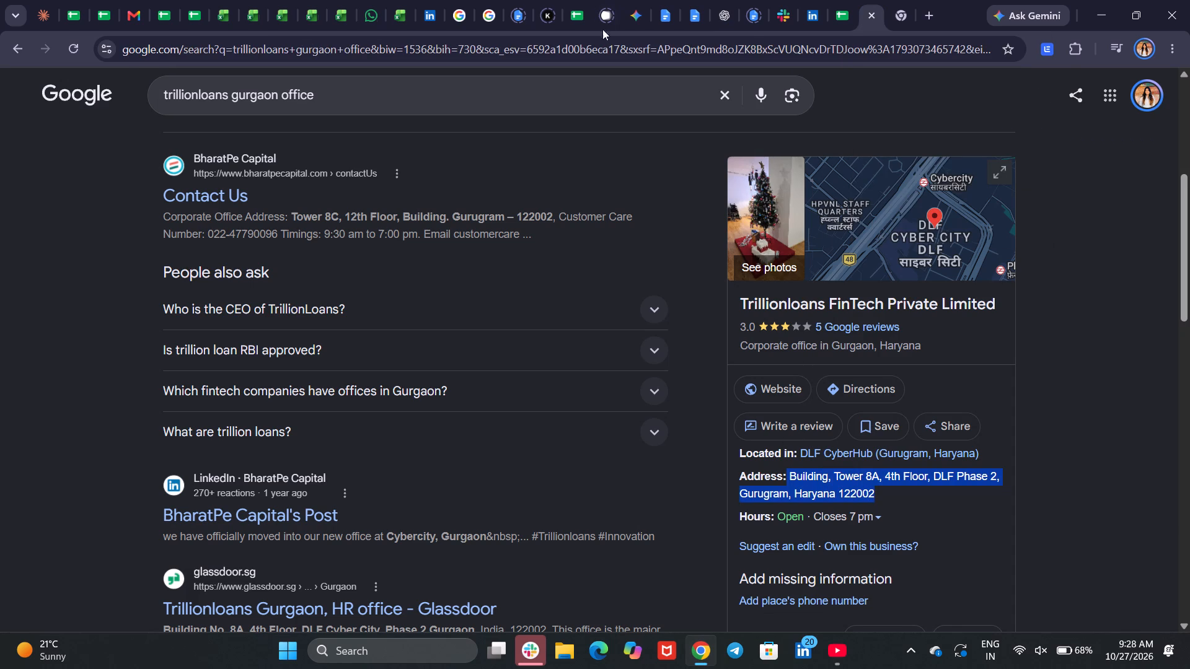
In L29 of the Delhi NCR workbook, replace the text after "South-West Gurgaon —" with Building, Tower 8A, 4th Floor, DLF Phase 2, Gurugram, Haryana 122002.
{"action": "left_click", "coordinate": [403, 12]}
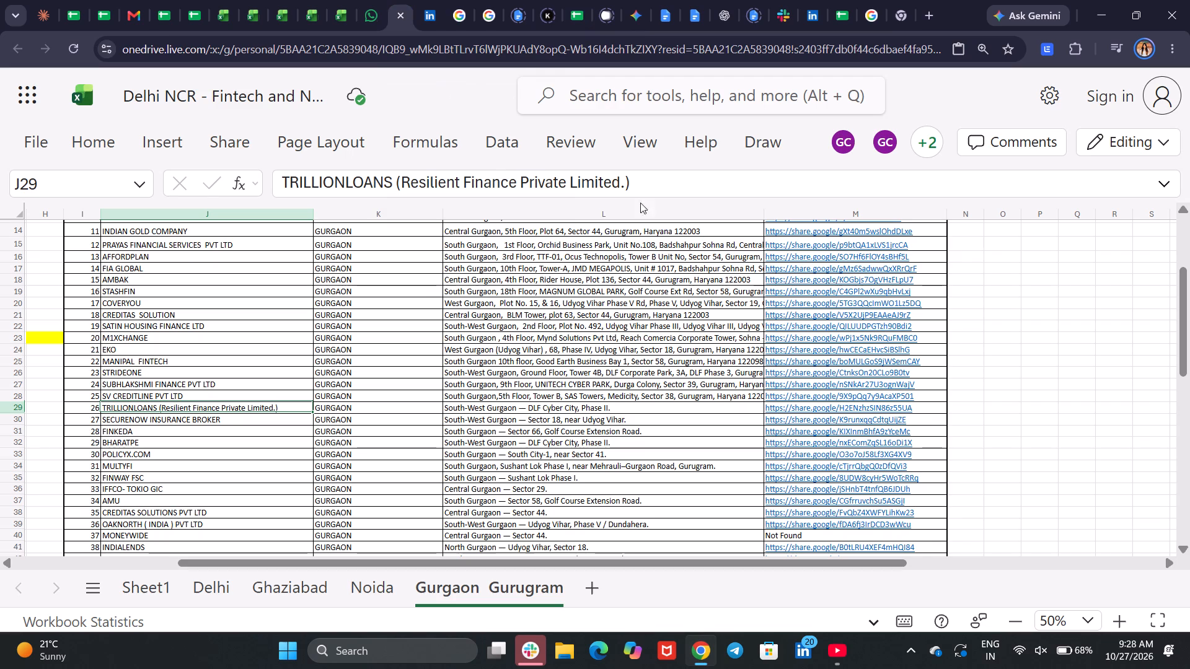
{"action": "double_click", "coordinate": [544, 410]}
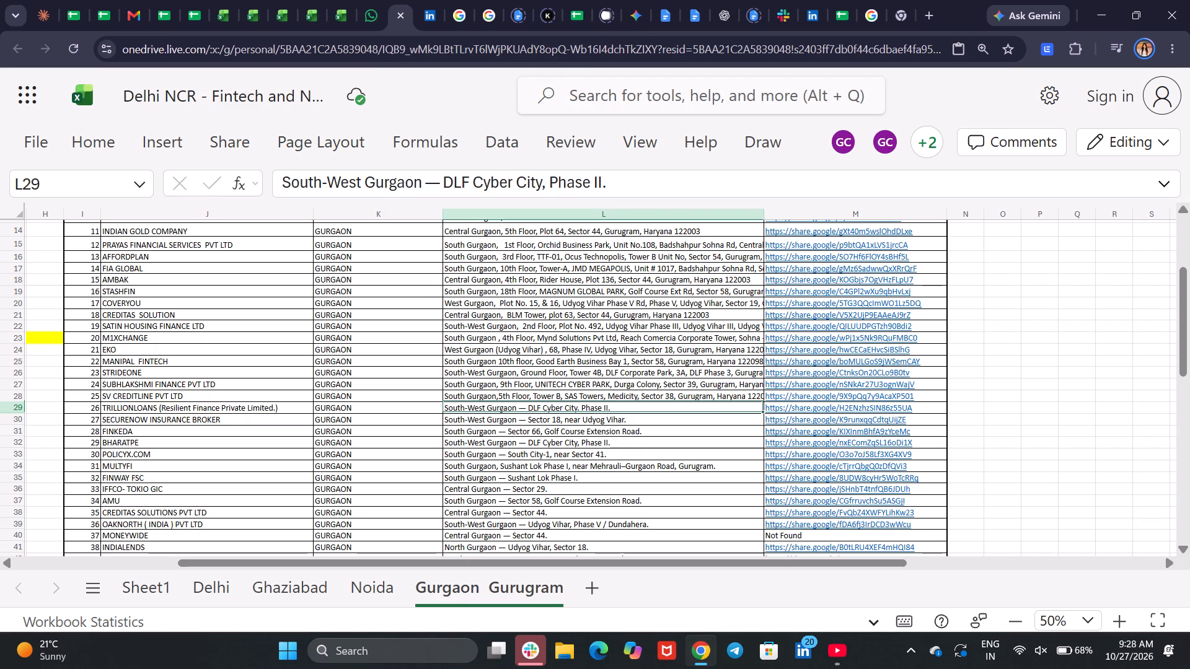
{"action": "left_click_drag", "start_coordinate": [526, 407], "coordinate": [624, 407]}
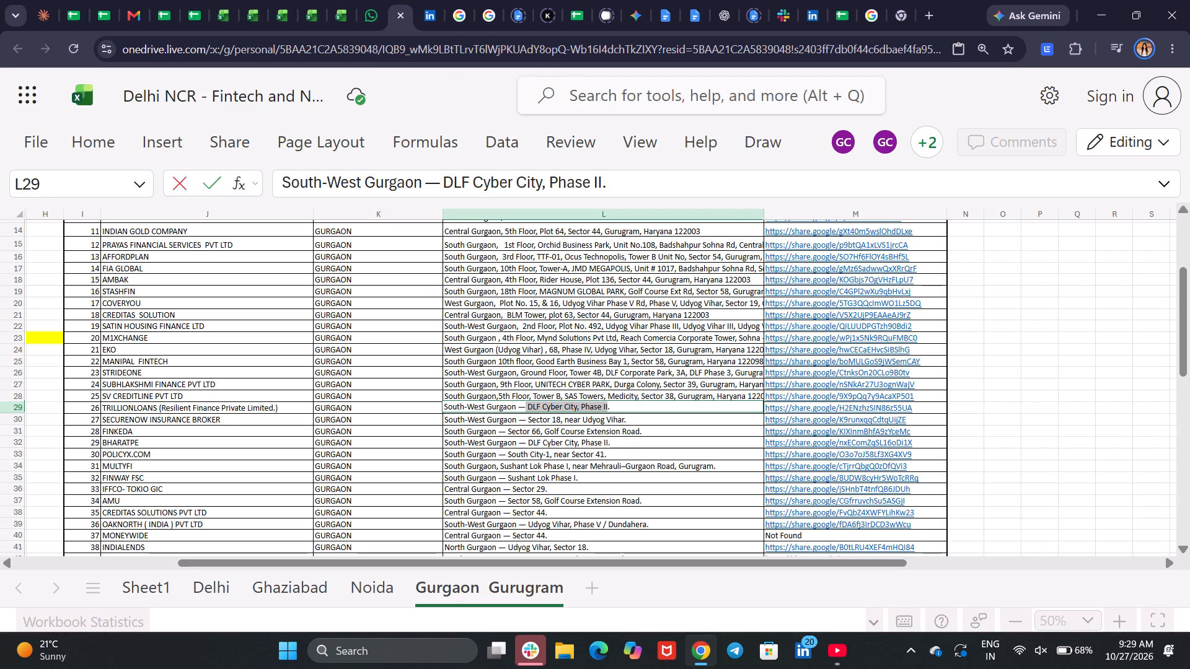
{"action": "left_click_drag", "start_coordinate": [624, 407], "coordinate": [622, 407]}
{"action": "key", "text": "ctrl+v"}
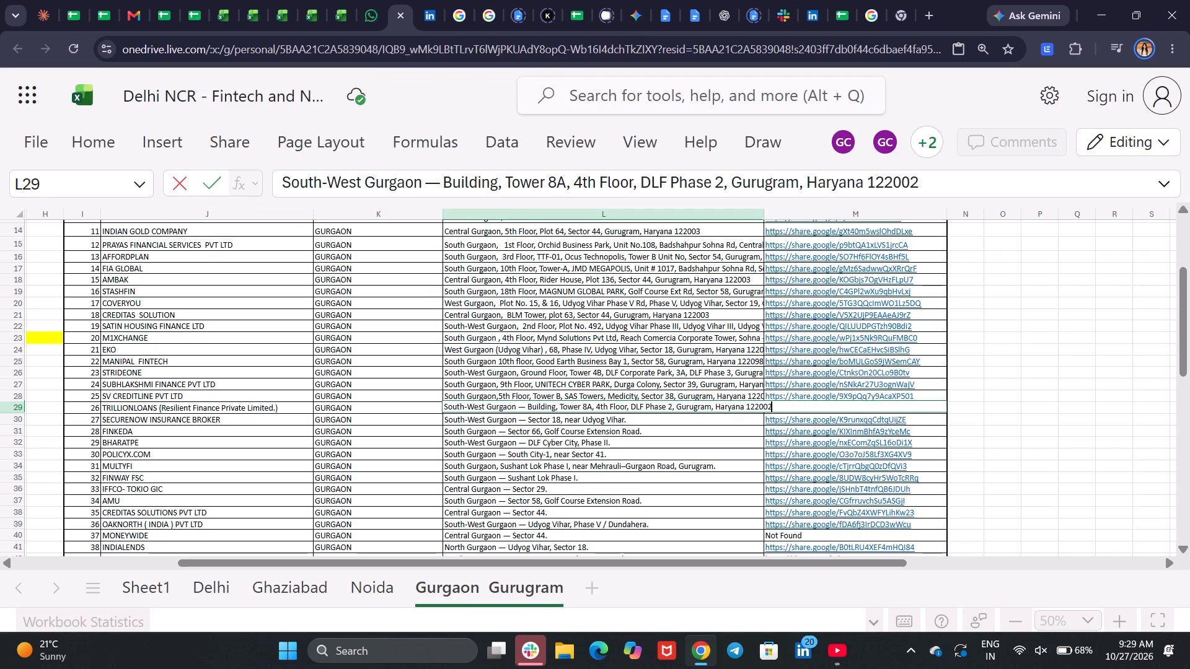
{"action": "left_click", "coordinate": [591, 421]}
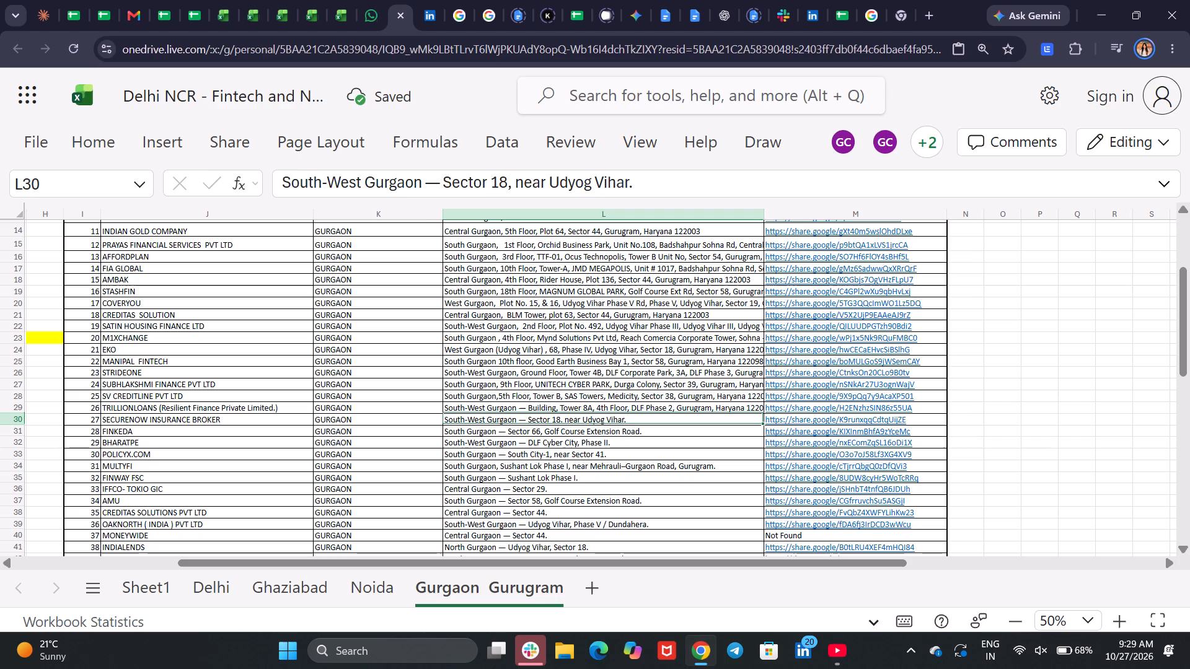
Copy the company name SECURENOW INSURANCE BROKER from cell J30 and search for it on Google in place of the previous query.
{"action": "triple_click", "coordinate": [224, 422]}
{"action": "key", "text": "ctrl+c"}
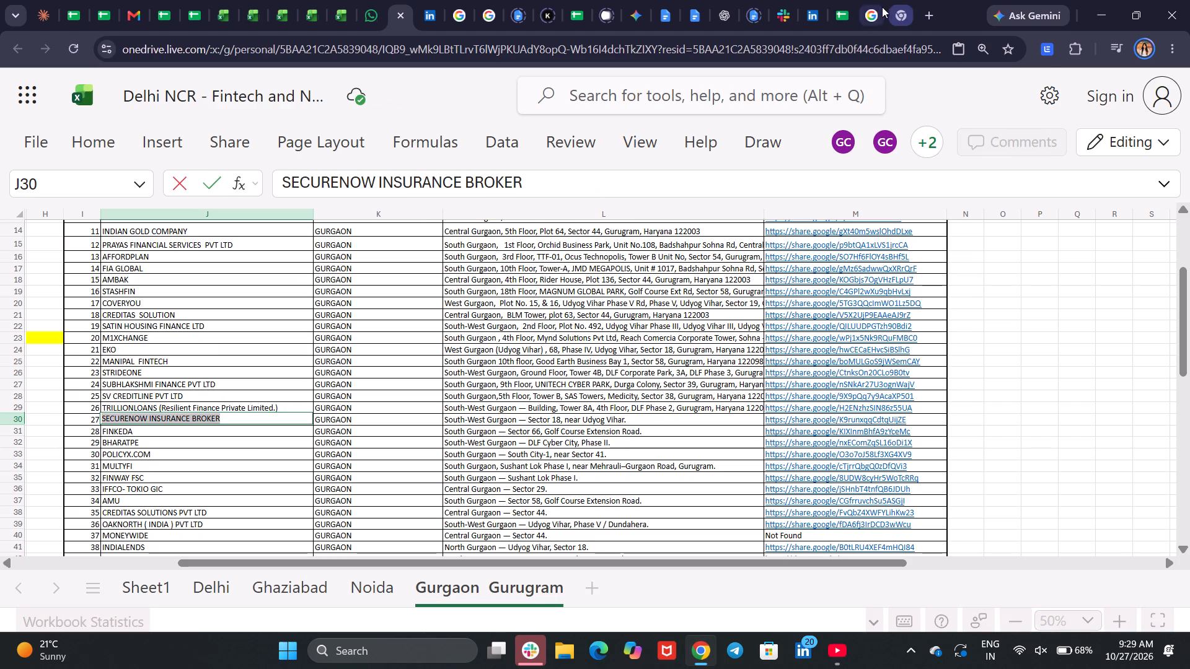
{"action": "left_click", "coordinate": [864, 11]}
{"action": "left_click", "coordinate": [725, 98]}
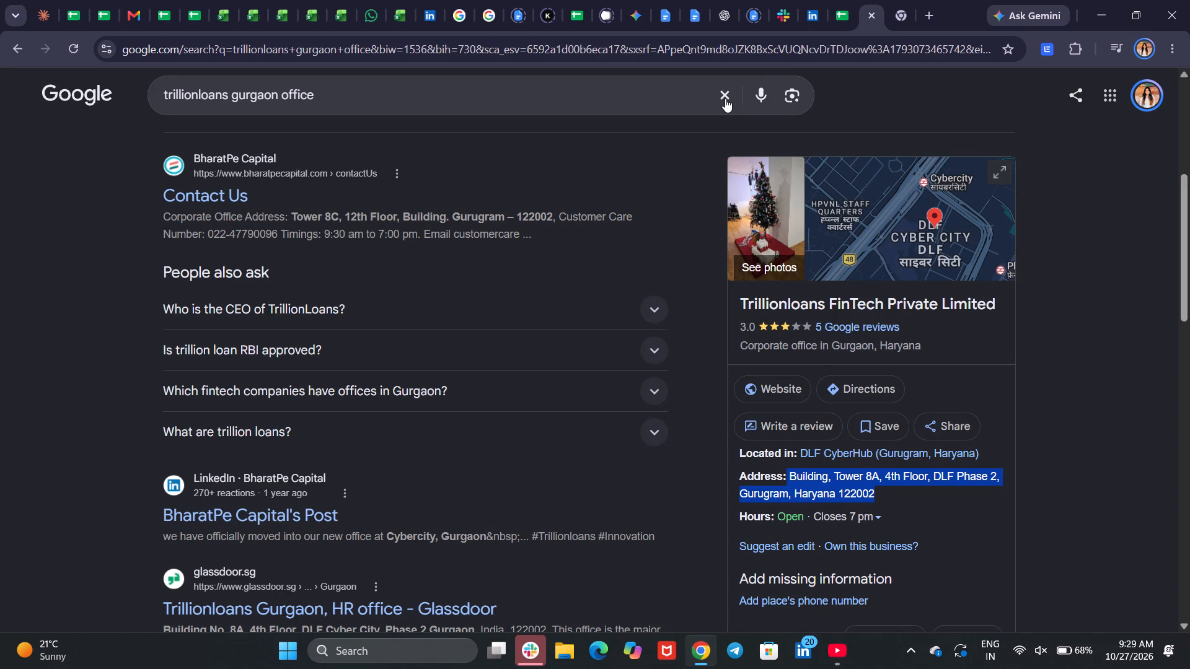
{"action": "key", "text": "ctrl+v"}
{"action": "key", "text": "Return"}
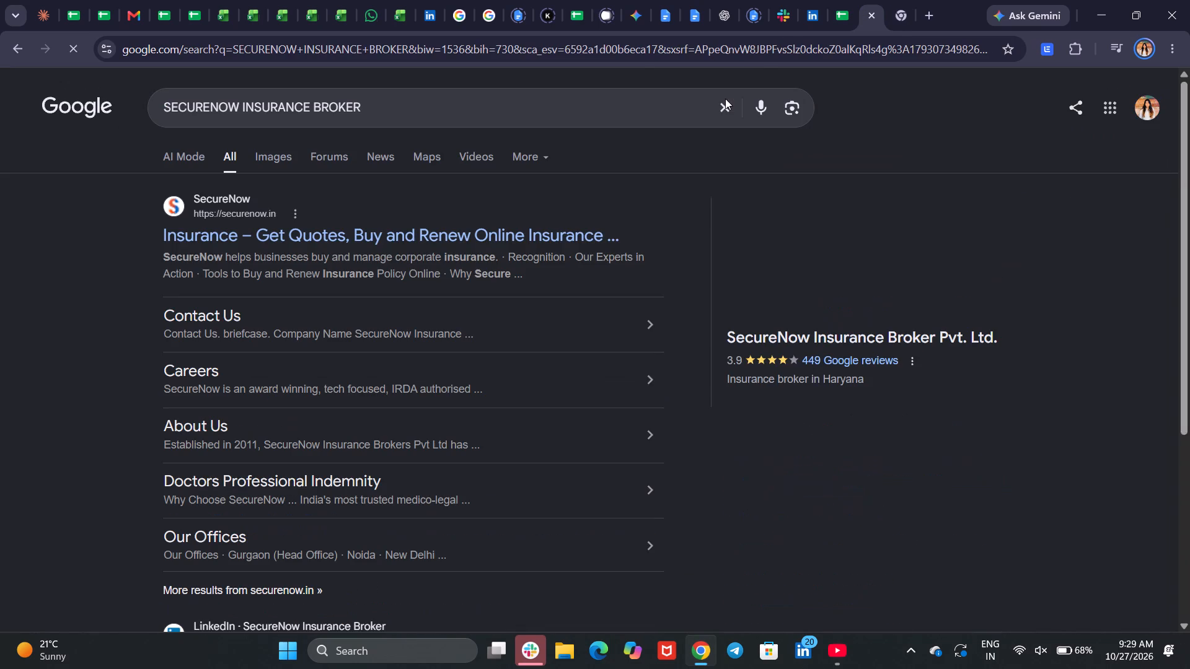
Replace the text after "South-West Gurgaon —" in L30 with SecureNow's Google listing address: No, 68 Plot, Sarhaul, Sector 18, Gurugram, Sarhol, Haryana 122015.
{"action": "scroll", "coordinate": [881, 501], "scroll_direction": "down", "scroll_amount": 1}
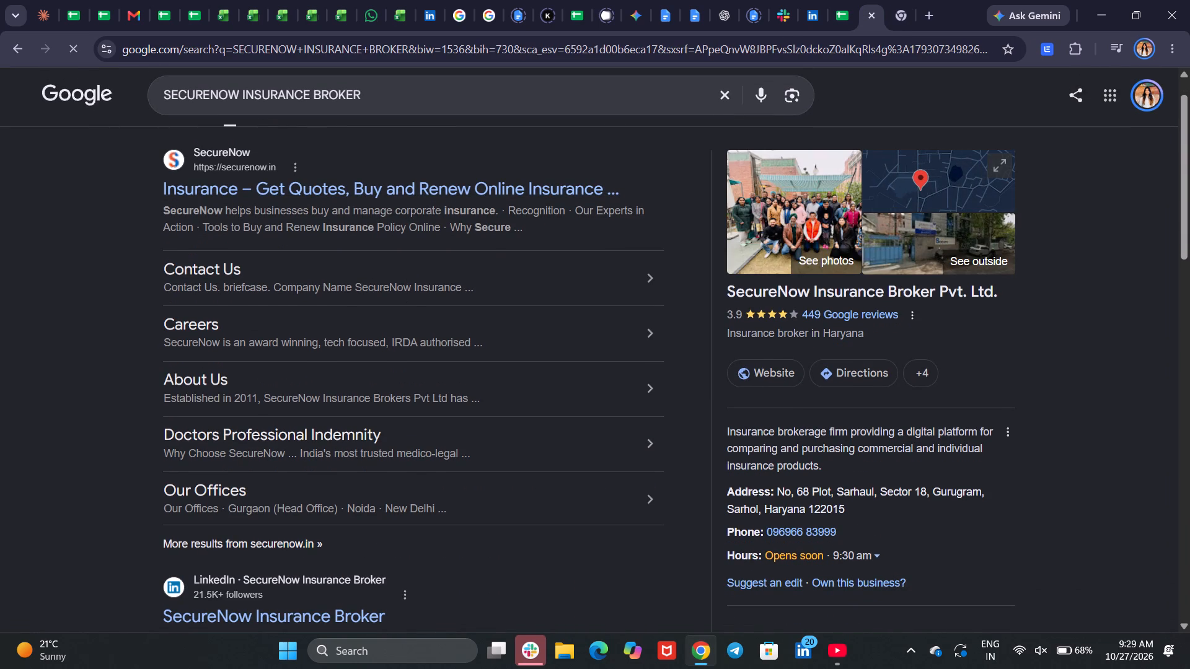
{"action": "left_click_drag", "start_coordinate": [777, 491], "coordinate": [853, 510]}
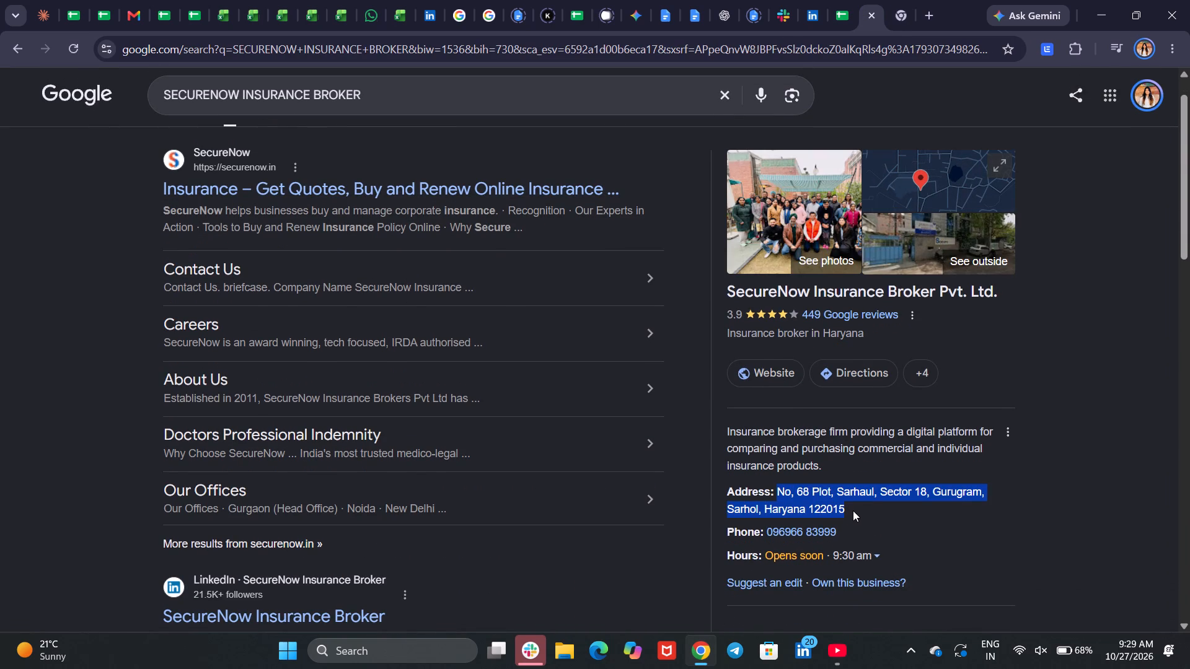
{"action": "key", "text": "ctrl+c"}
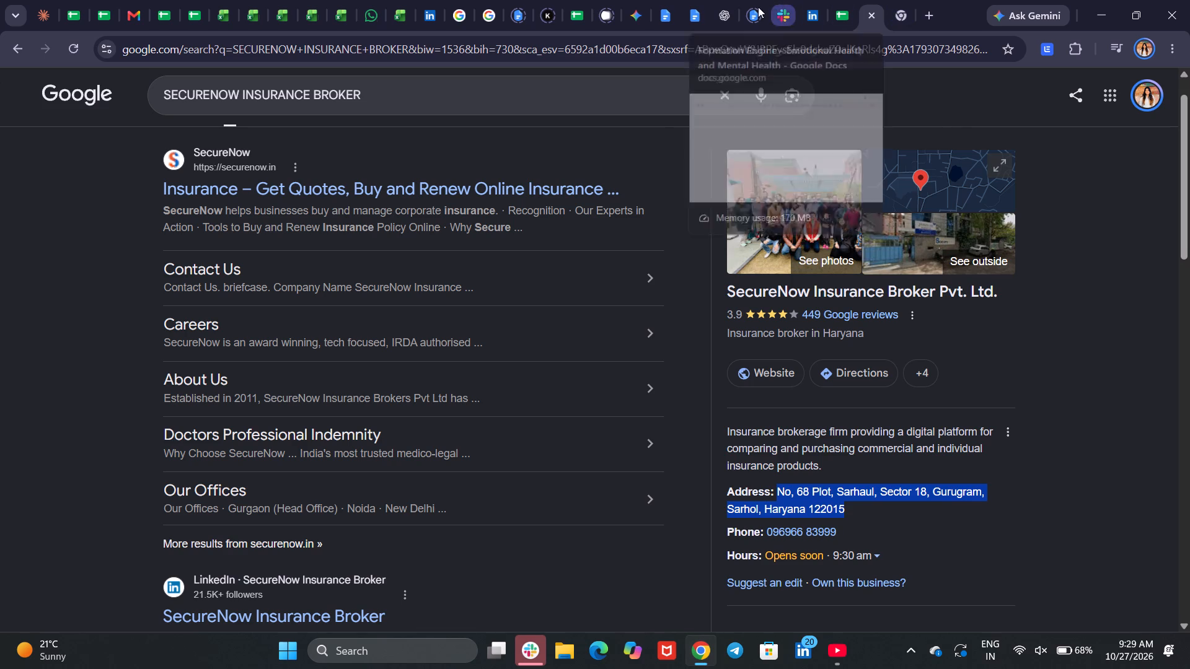
{"action": "left_click", "coordinate": [405, 9]}
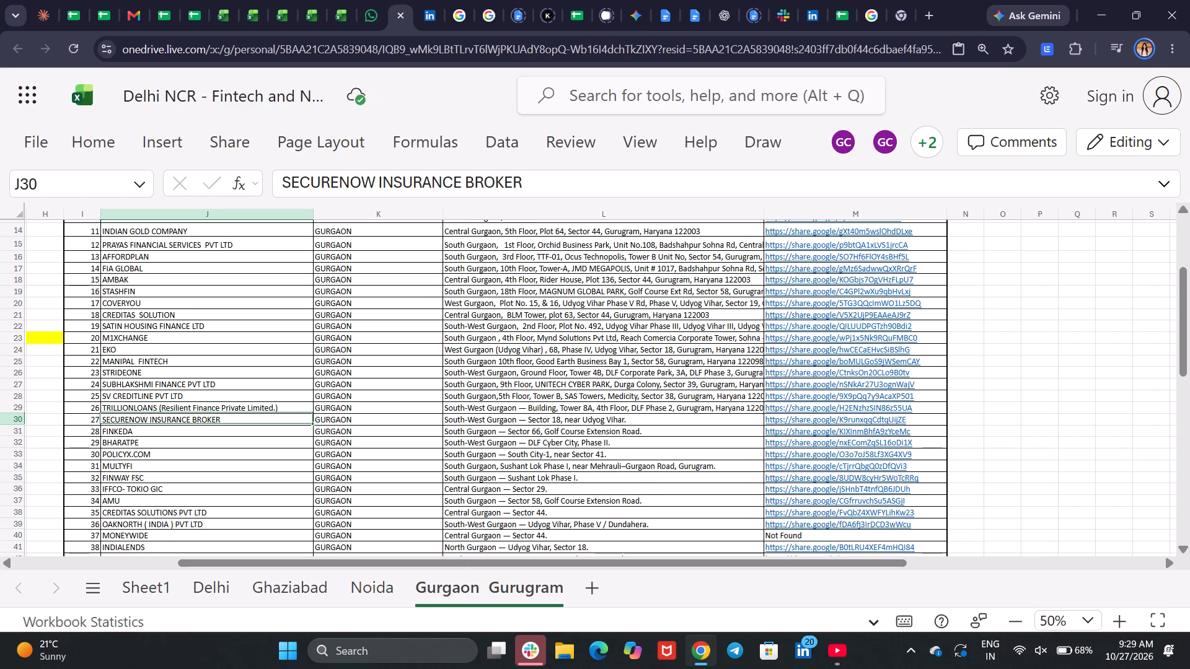
{"action": "triple_click", "coordinate": [591, 421]}
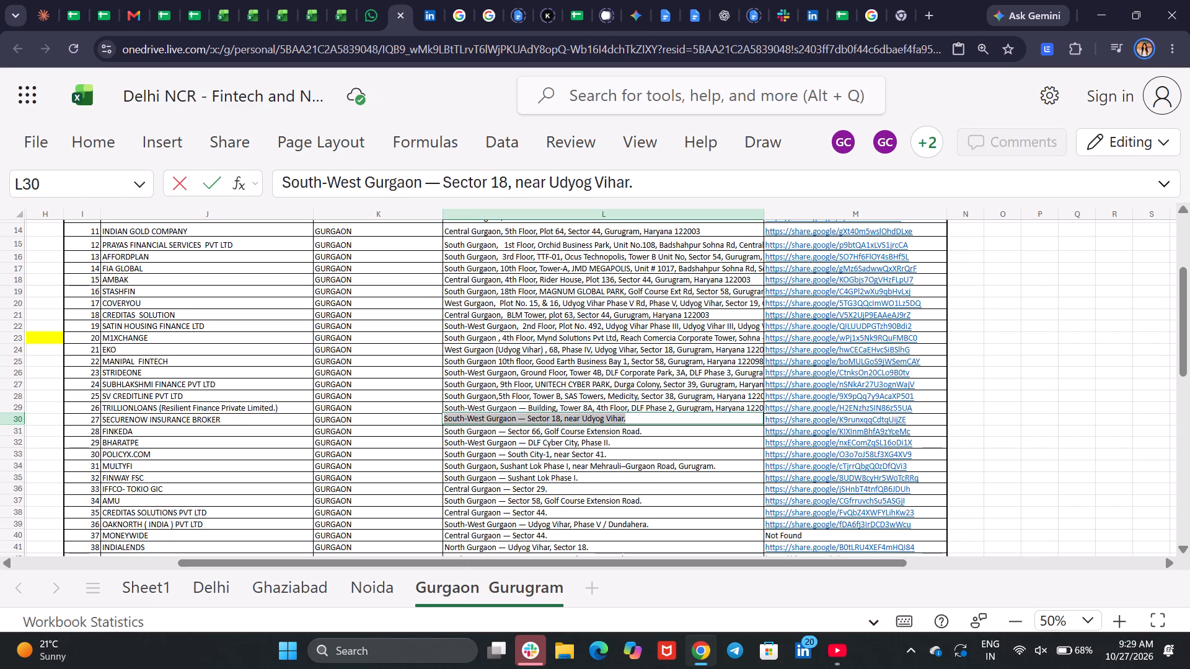
{"action": "left_click", "coordinate": [528, 421]}
{"action": "left_click_drag", "start_coordinate": [528, 421], "coordinate": [547, 421]}
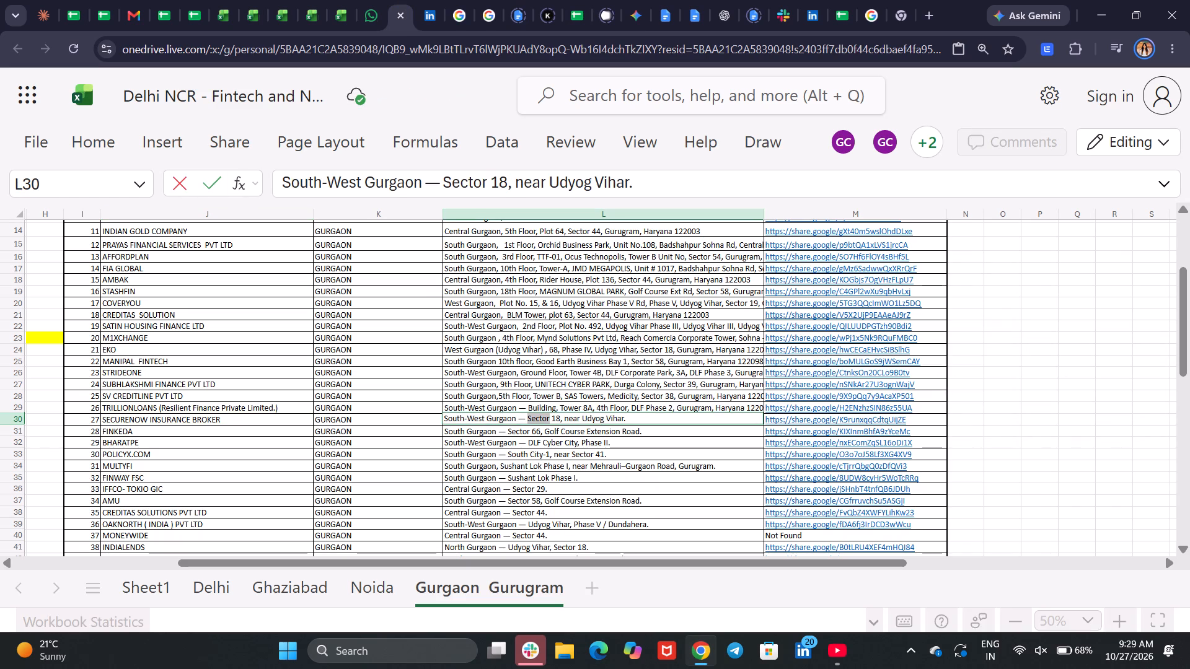
{"action": "left_click_drag", "start_coordinate": [547, 421], "coordinate": [627, 423]}
{"action": "key", "text": "ctrl+v"}
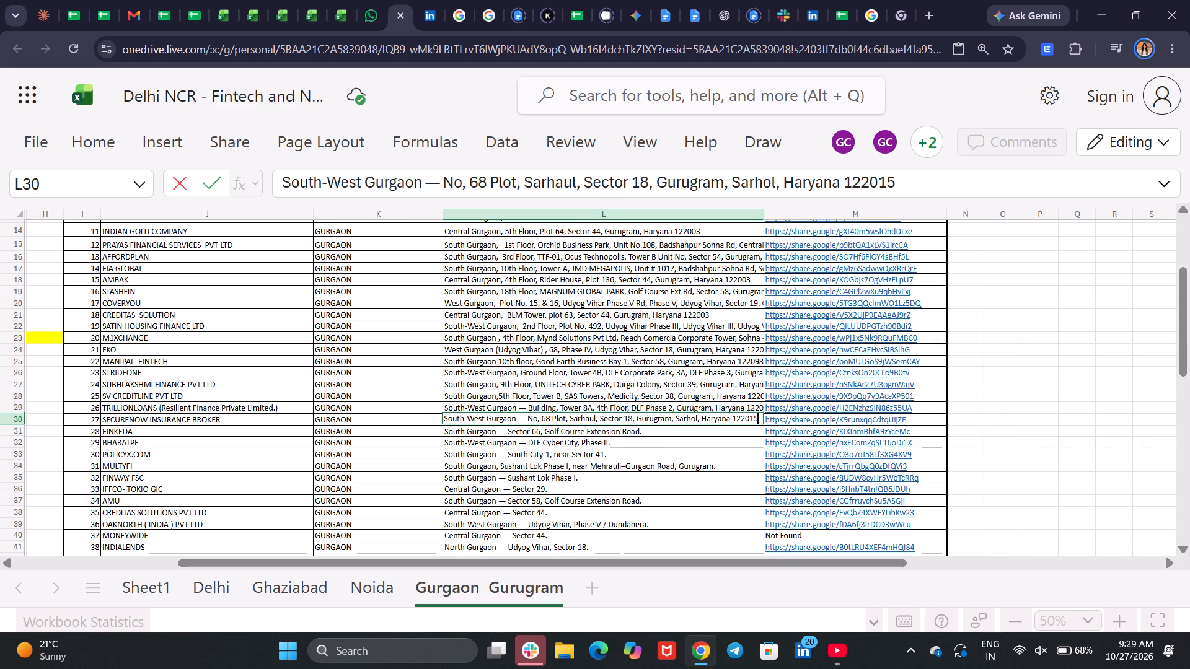
{"action": "left_click", "coordinate": [624, 439]}
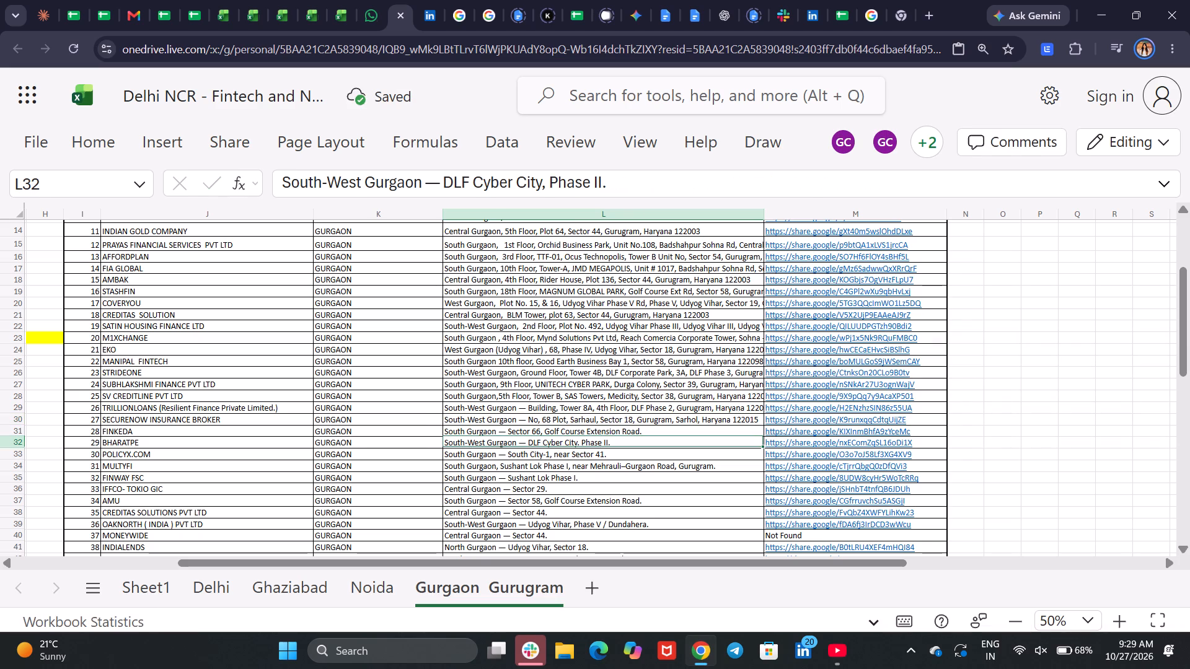
Copy the company name FINKEDA from cell J31 and search for it on Google in place of the previous query.
{"action": "left_click", "coordinate": [529, 431]}
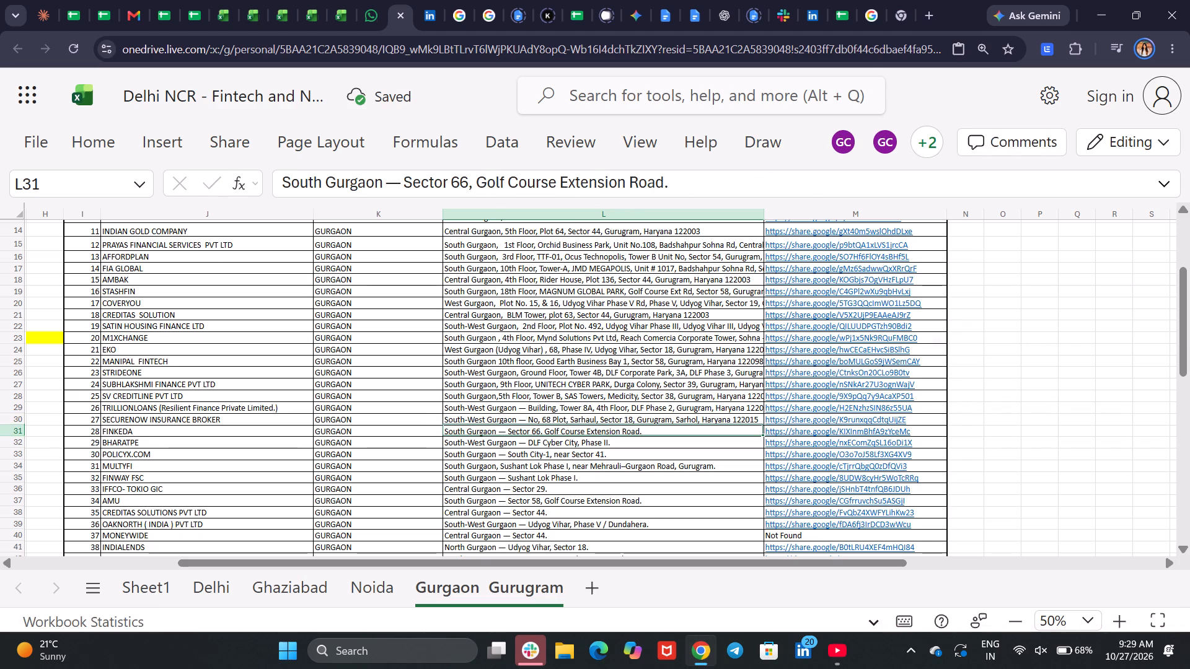
{"action": "triple_click", "coordinate": [121, 434]}
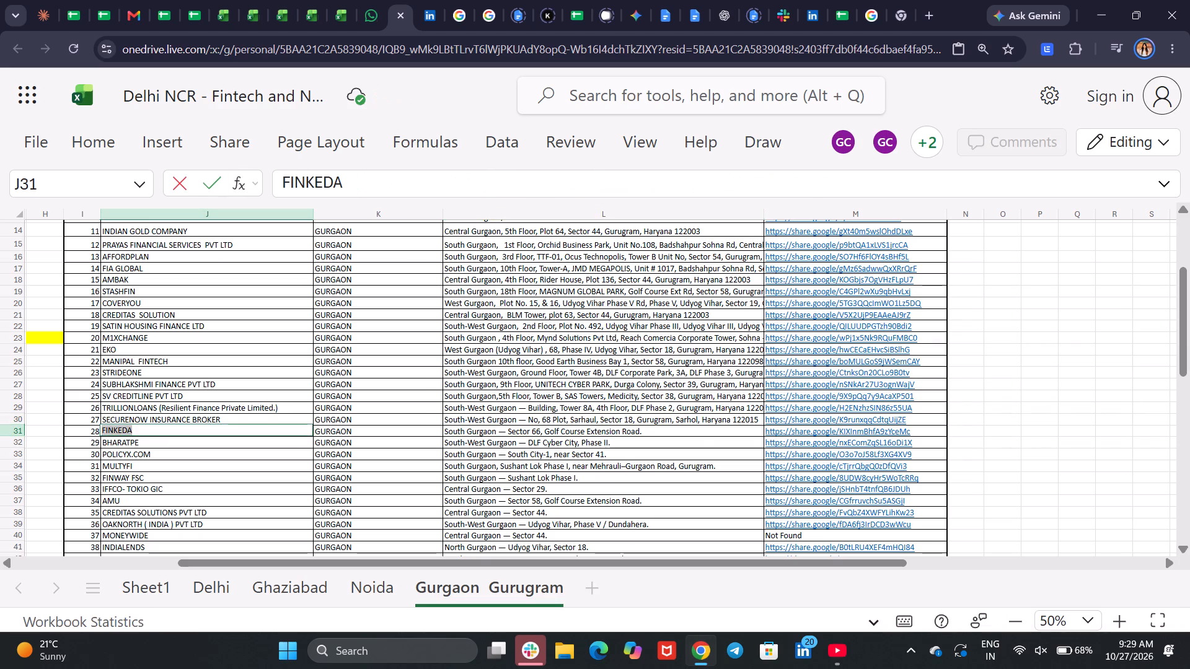
{"action": "key", "text": "ctrl+c"}
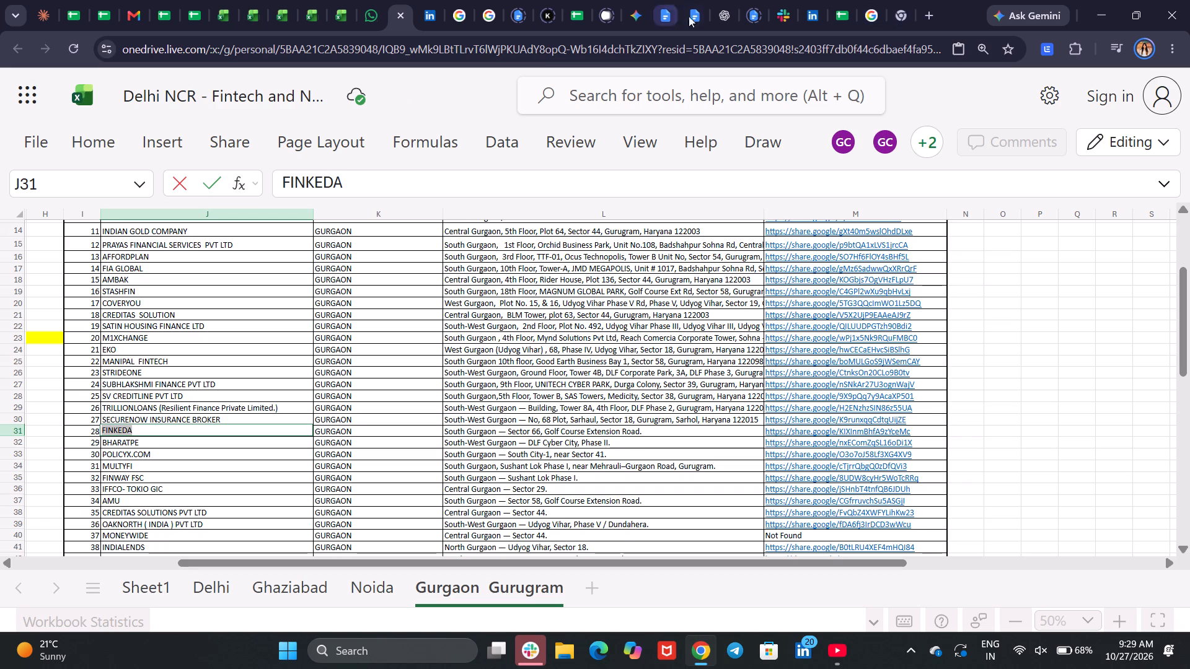
{"action": "left_click", "coordinate": [860, 1]}
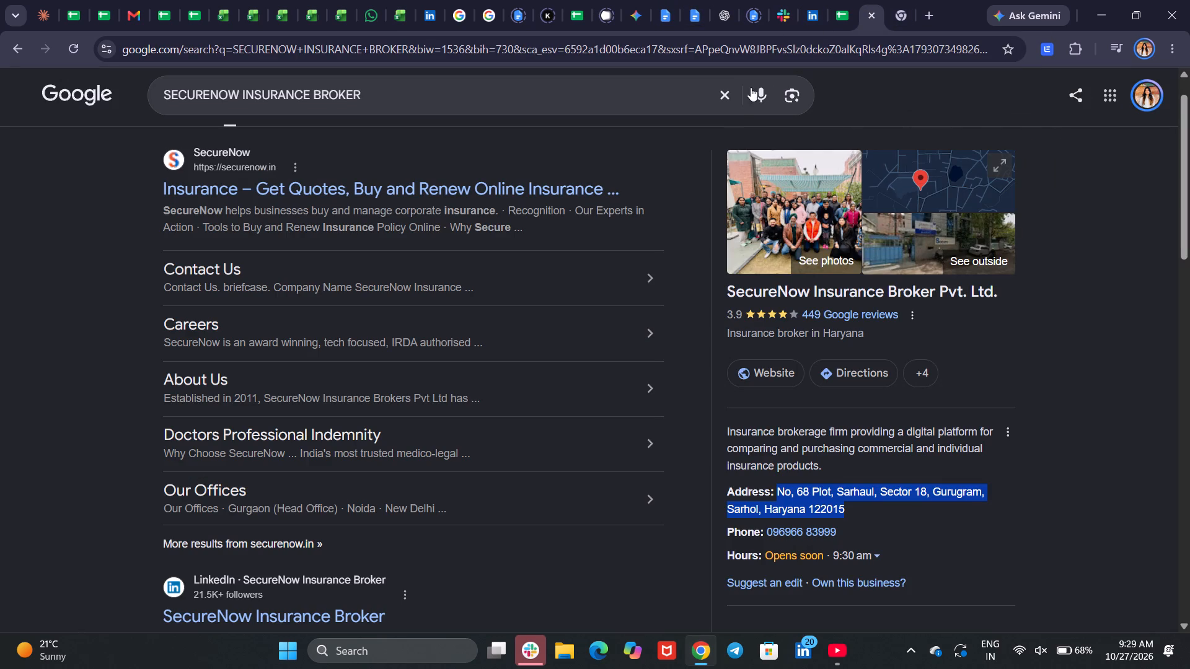
{"action": "left_click", "coordinate": [727, 90]}
{"action": "key", "text": "ctrl+v"}
{"action": "key", "text": "Return"}
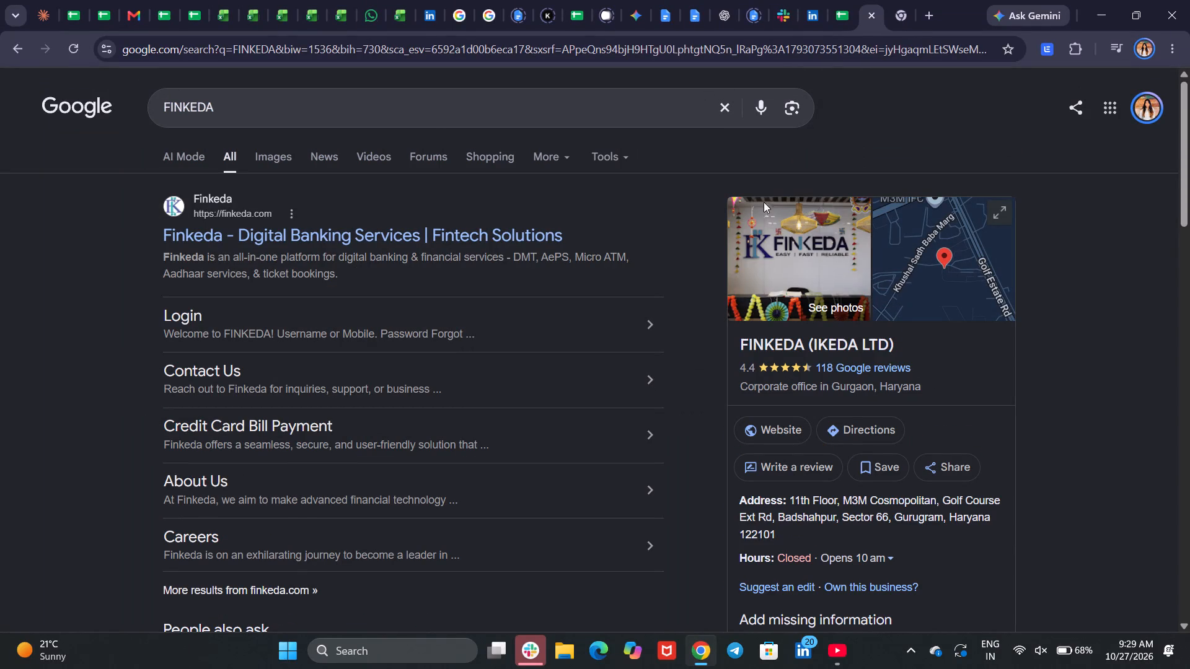
Replace the text after "South Gurgaon —" in L31 with Finkeda's Google address: 11th Floor, M3M Cosmopolitan, Golf Course Ext Rd, Badshahpur, Sector 66, Gurugram, Haryana 122101.
{"action": "left_click_drag", "start_coordinate": [790, 499], "coordinate": [816, 530]}
{"action": "key", "text": "ctrl+c"}
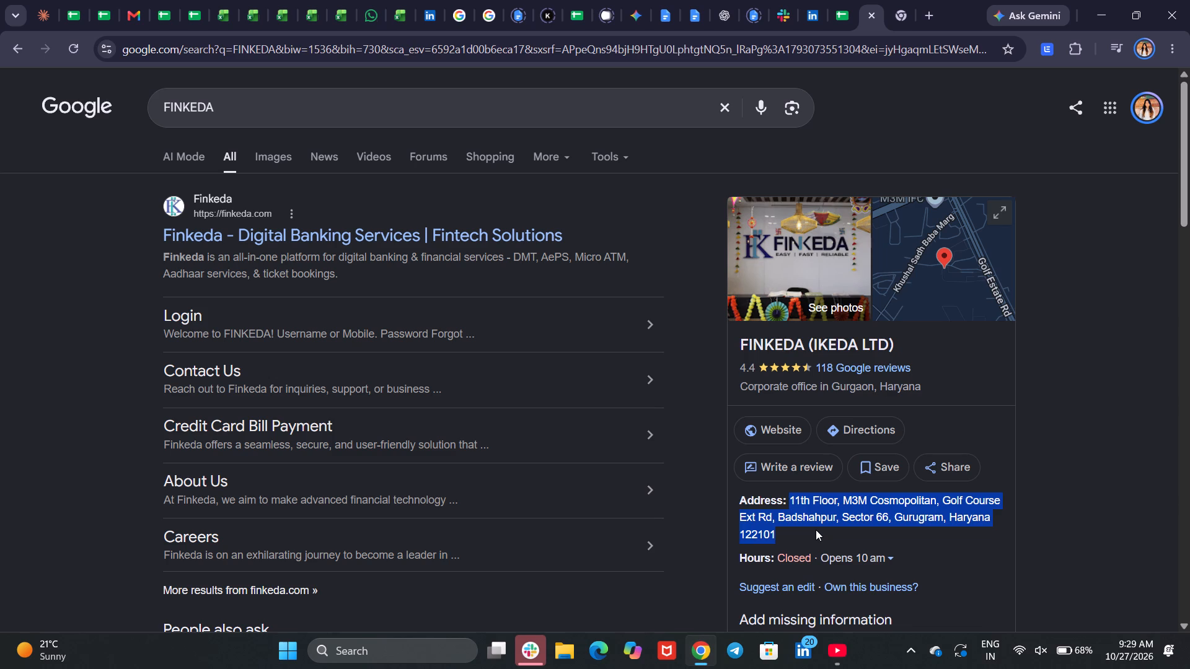
{"action": "left_click", "coordinate": [410, 6]}
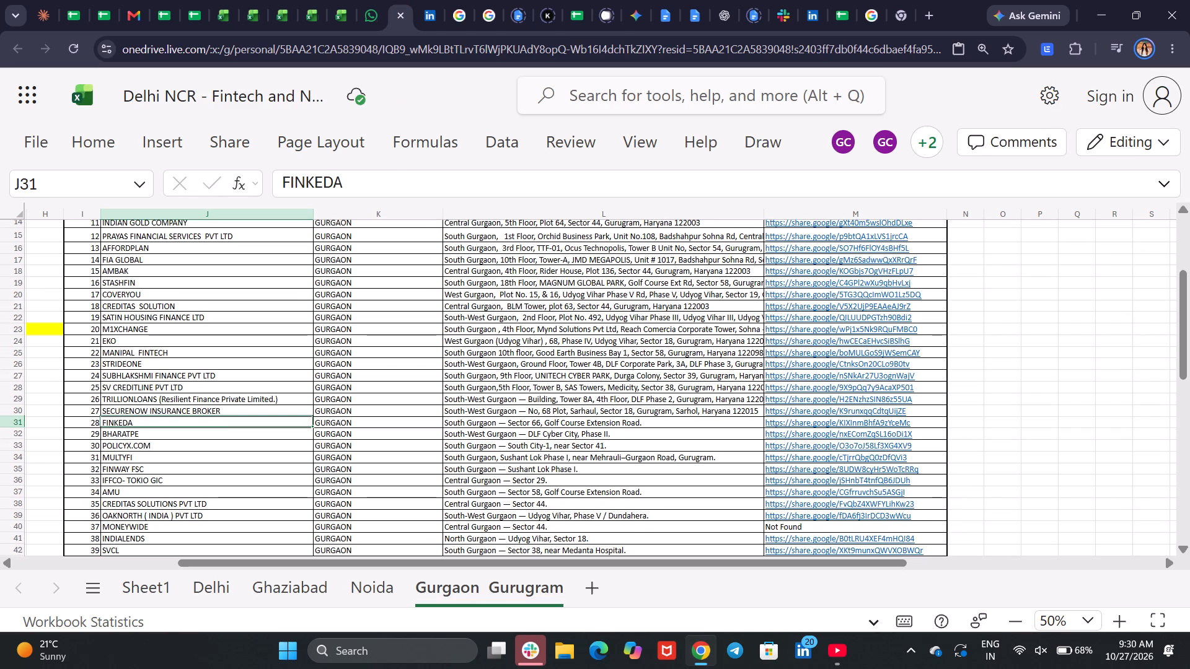
{"action": "triple_click", "coordinate": [542, 425]}
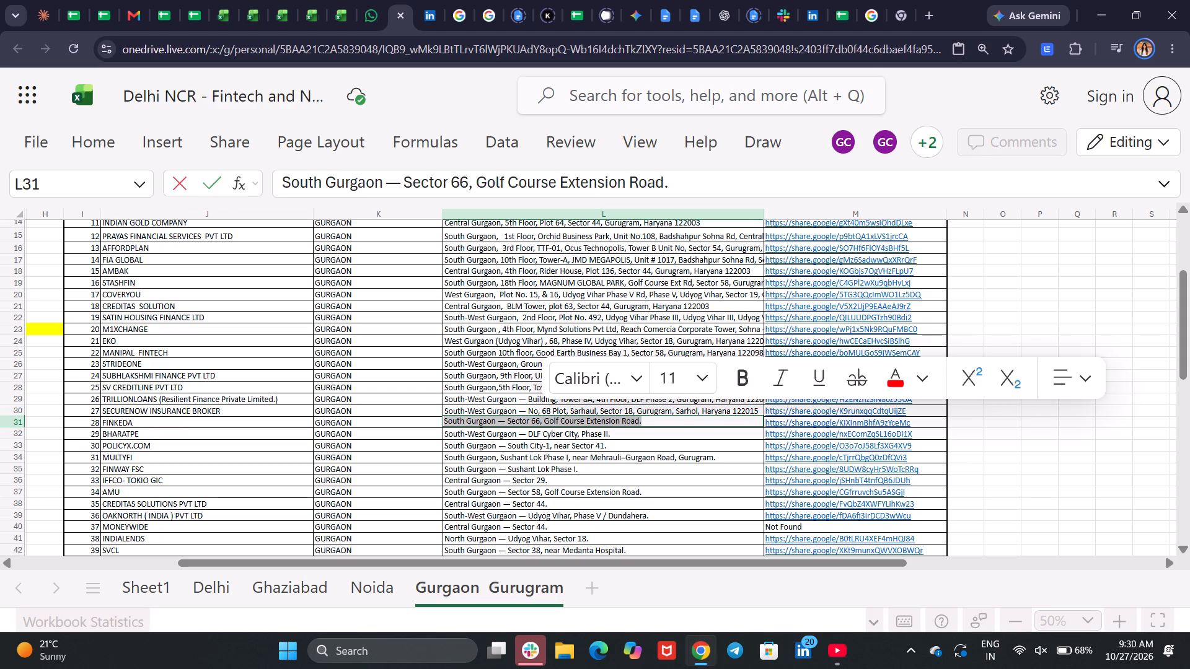
{"action": "left_click", "coordinate": [509, 421]}
{"action": "left_click_drag", "start_coordinate": [509, 421], "coordinate": [588, 425]}
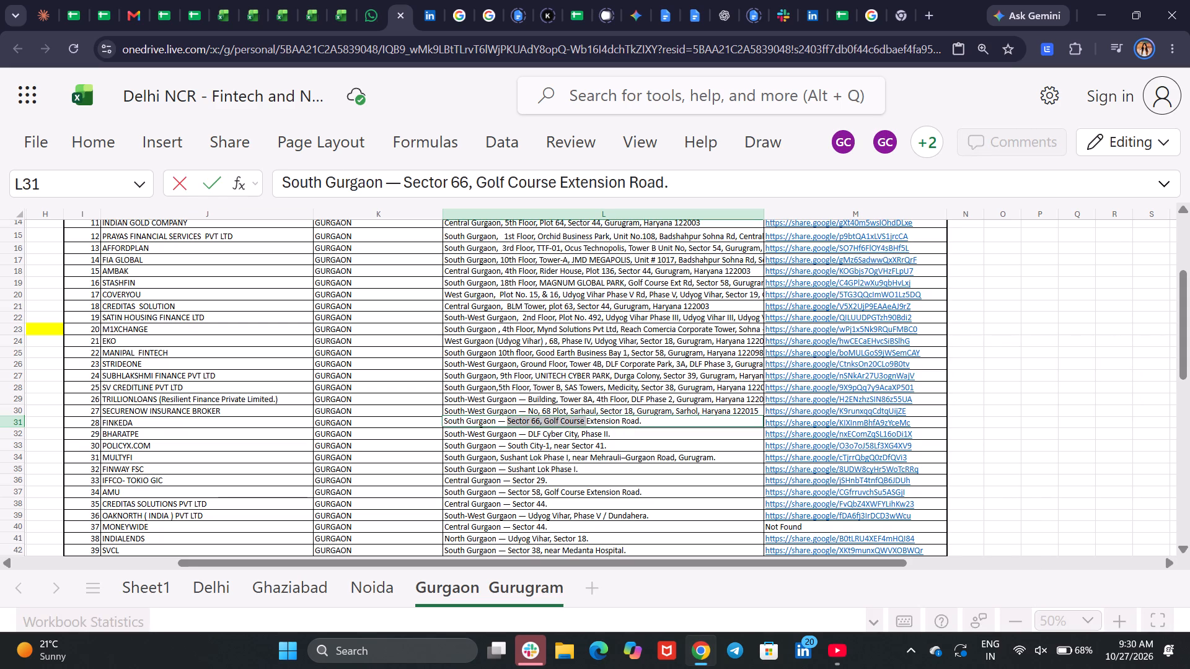
{"action": "left_click_drag", "start_coordinate": [588, 425], "coordinate": [641, 422]}
{"action": "key", "text": "ctrl+v"}
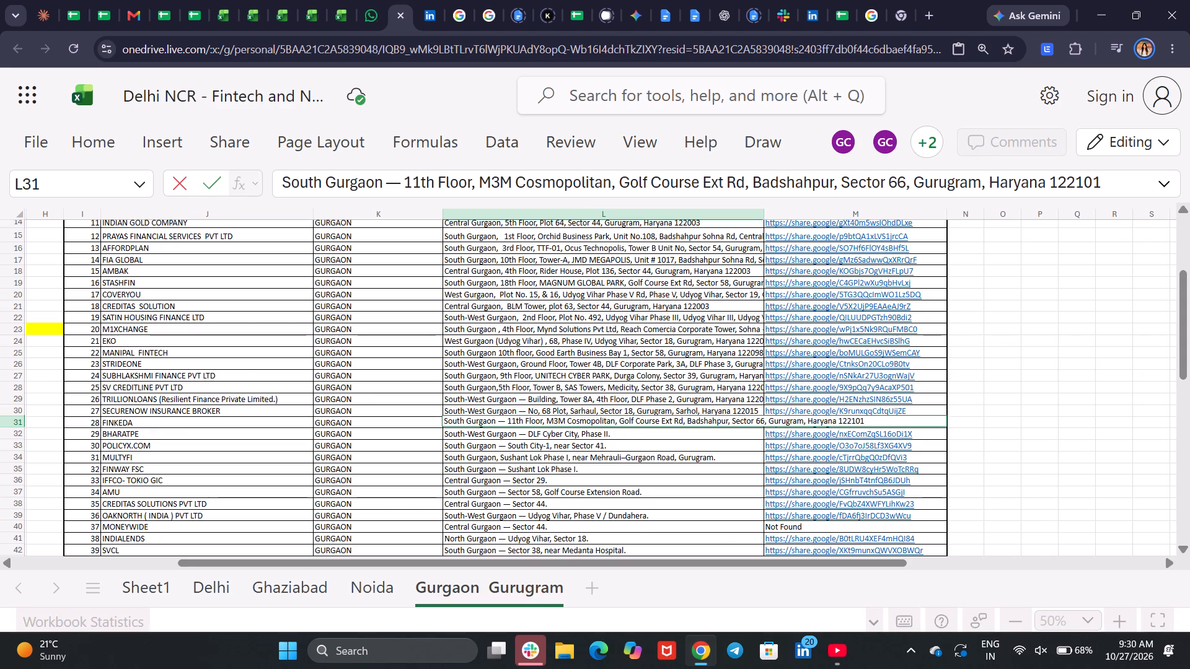
{"action": "left_click", "coordinate": [608, 437]}
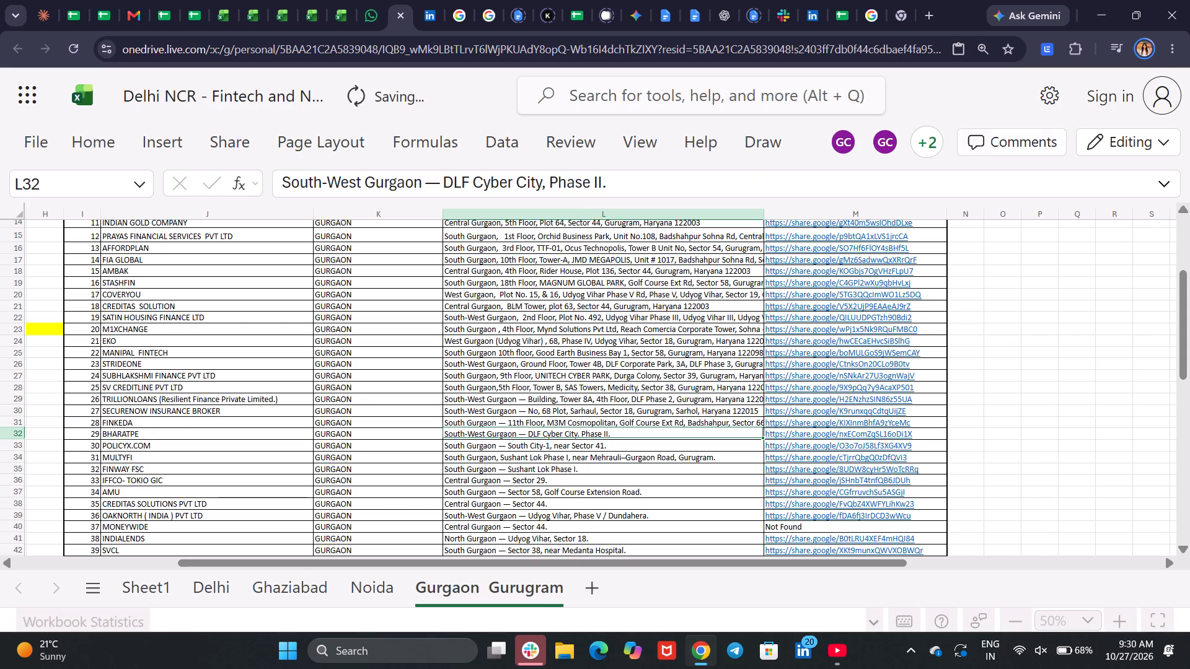
Copy the company name BHARATPE from cell J32 and search for it on Google in place of the previous query.
{"action": "triple_click", "coordinate": [133, 437]}
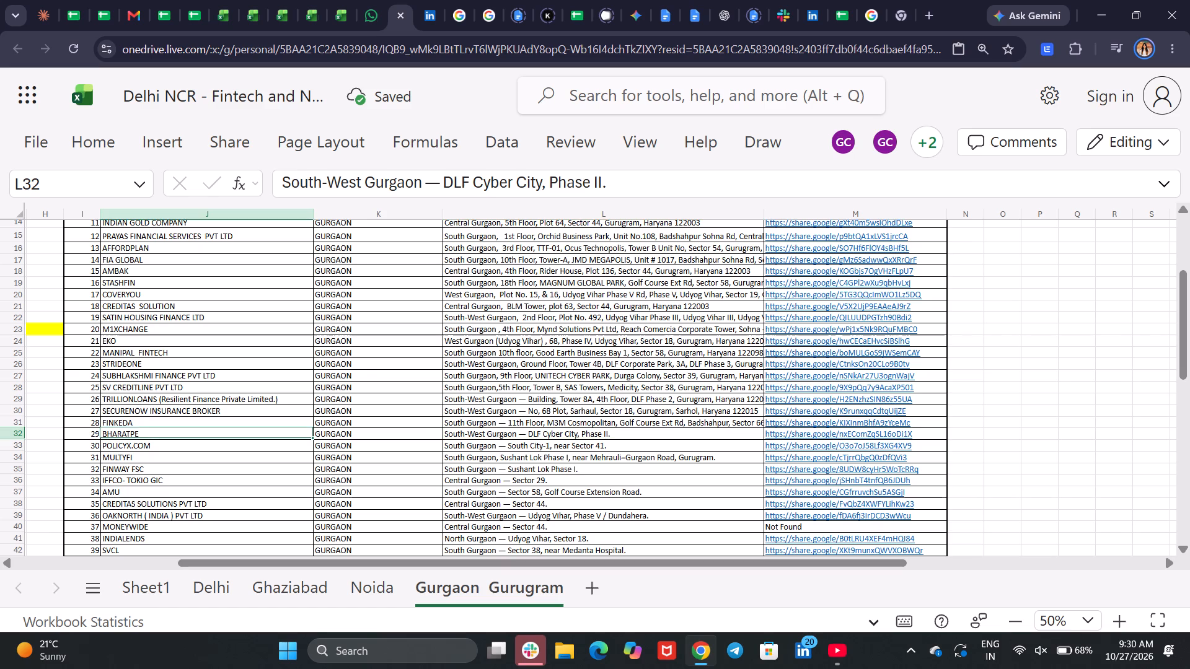
{"action": "key", "text": "ctrl+c"}
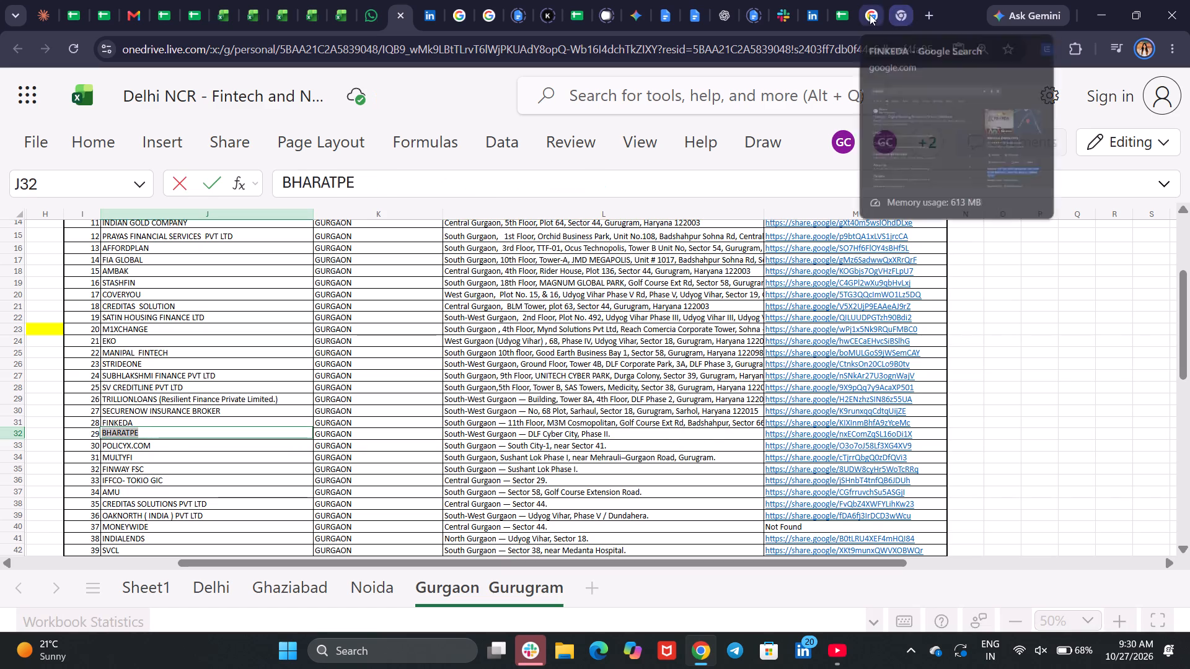
{"action": "left_click", "coordinate": [869, 12]}
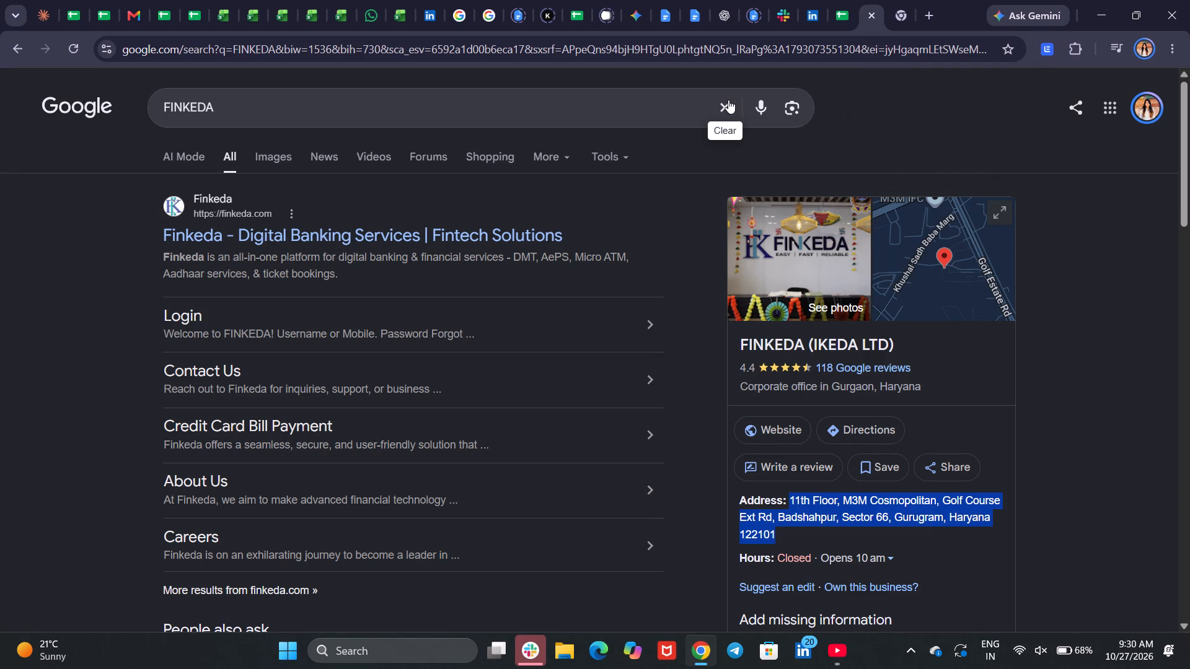
{"action": "left_click", "coordinate": [728, 100]}
{"action": "key", "text": "ctrl+v"}
{"action": "key", "text": "Return"}
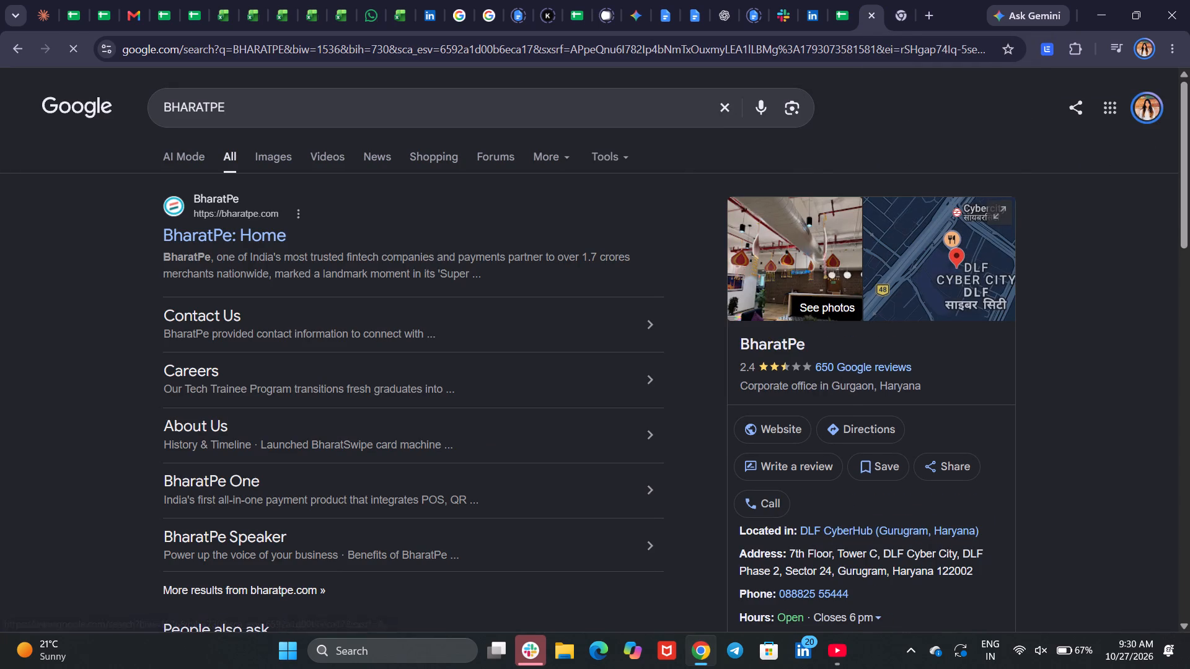
Replace the text after "South-West Gurgaon —" in L32 with BharatPe's Google address: 7th Floor, Tower C, DLF Cyber City, DLF Phase 2, Sector 24, Gurugram, Haryana 122002.
{"action": "left_click_drag", "start_coordinate": [790, 554], "coordinate": [981, 565]}
{"action": "key", "text": "ctrl+c"}
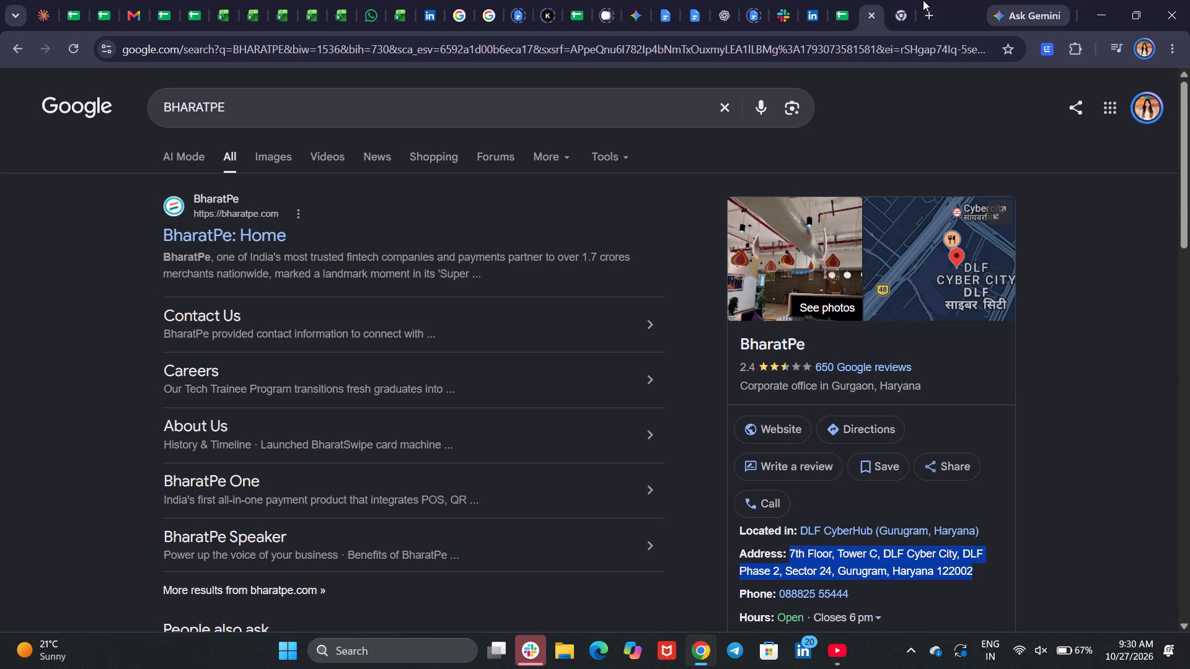
{"action": "left_click", "coordinate": [403, 17]}
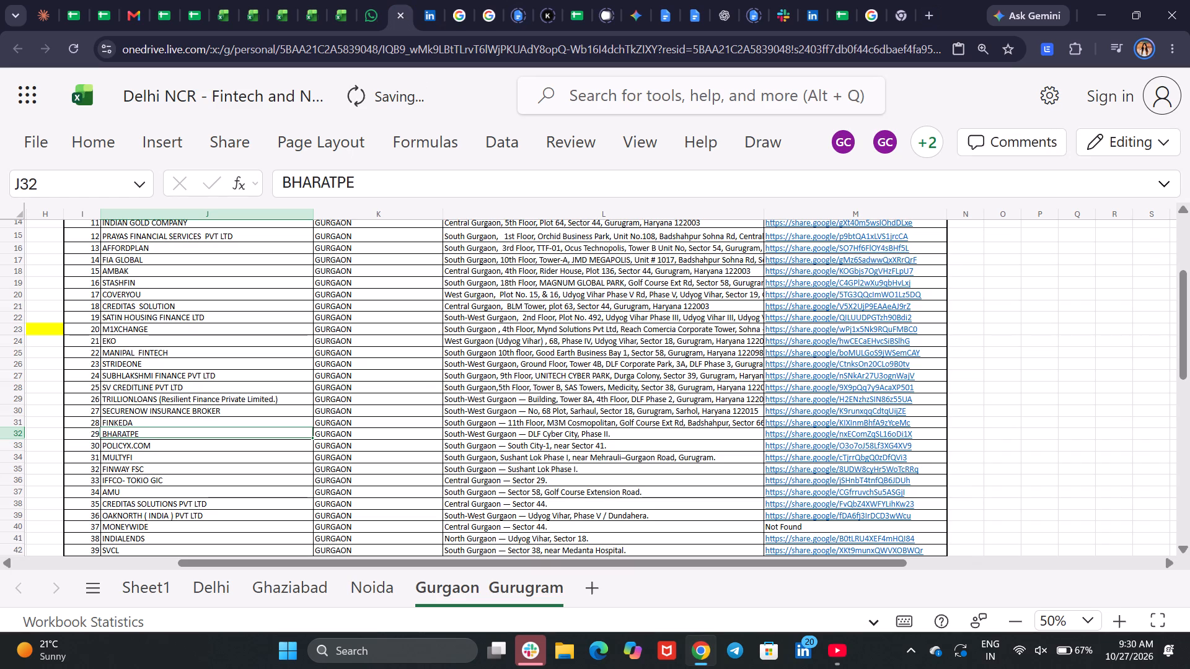
{"action": "triple_click", "coordinate": [552, 437]}
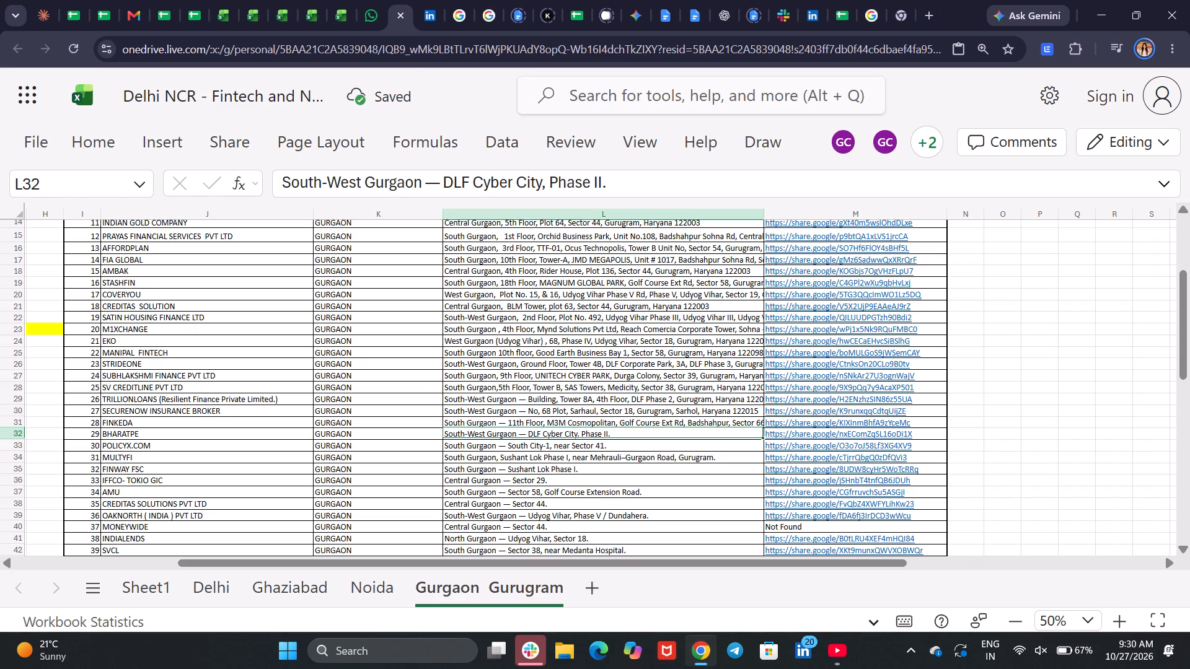
{"action": "double_click", "coordinate": [545, 434]}
{"action": "left_click_drag", "start_coordinate": [527, 432], "coordinate": [611, 438]}
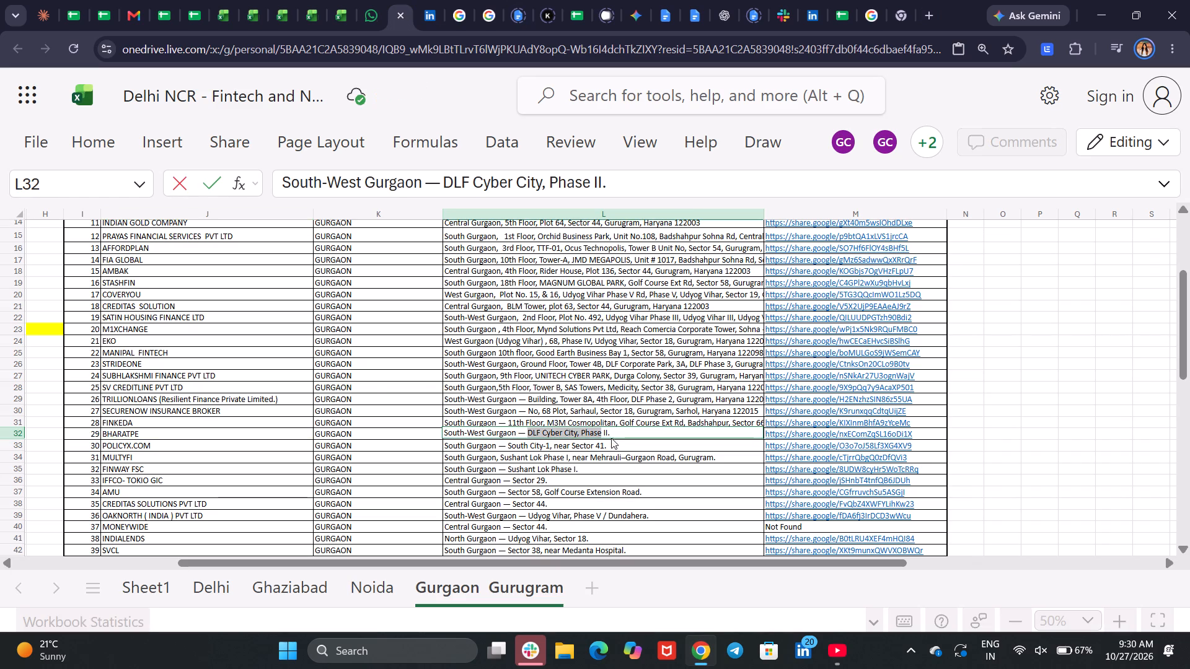
{"action": "left_click_drag", "start_coordinate": [611, 438], "coordinate": [637, 439]}
{"action": "key", "text": "ctrl+v"}
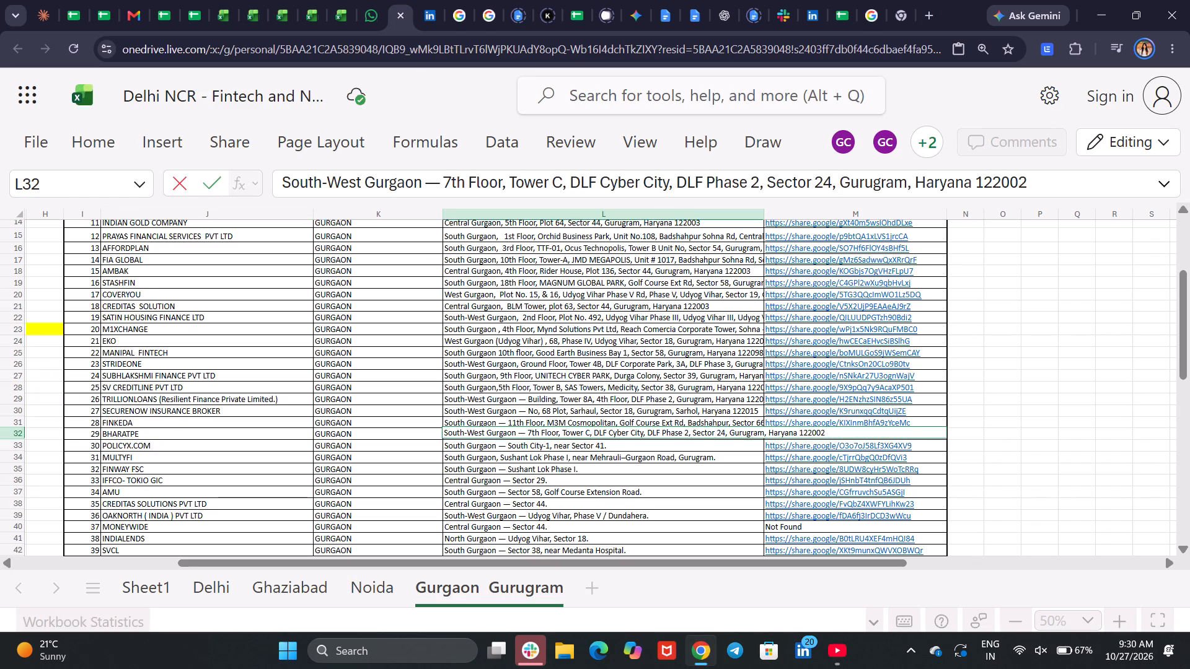
{"action": "left_click", "coordinate": [585, 449]}
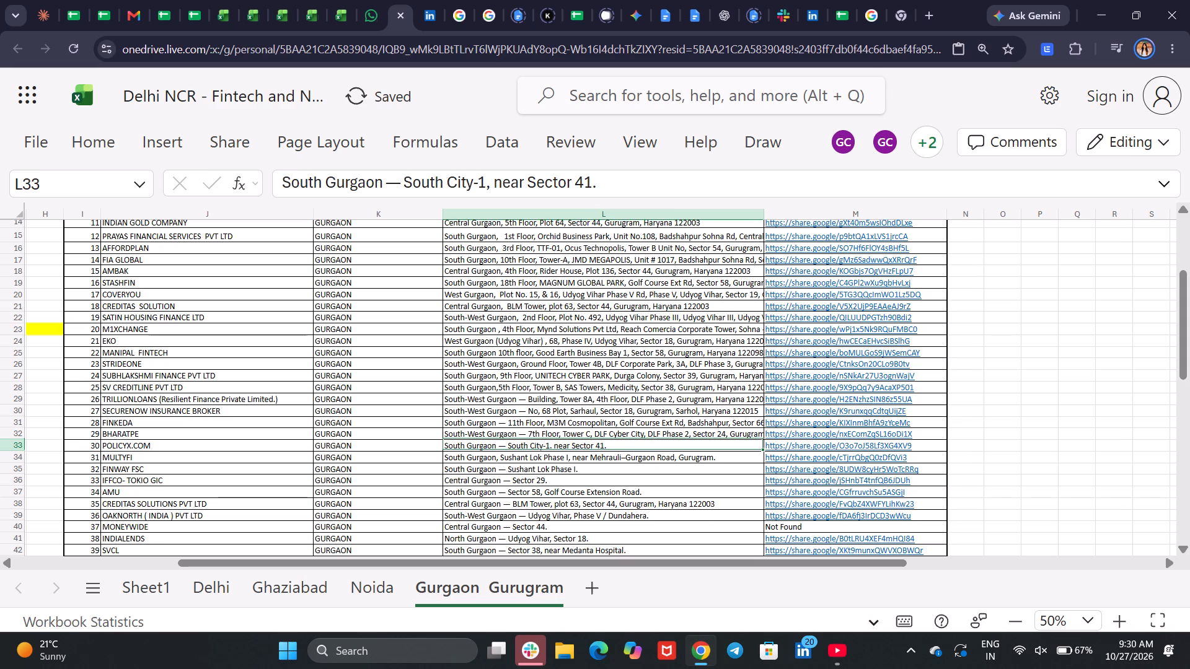
Copy the company name POLICYX.COM from cell J33 and search for it on Google in place of the previous query.
{"action": "triple_click", "coordinate": [202, 447]}
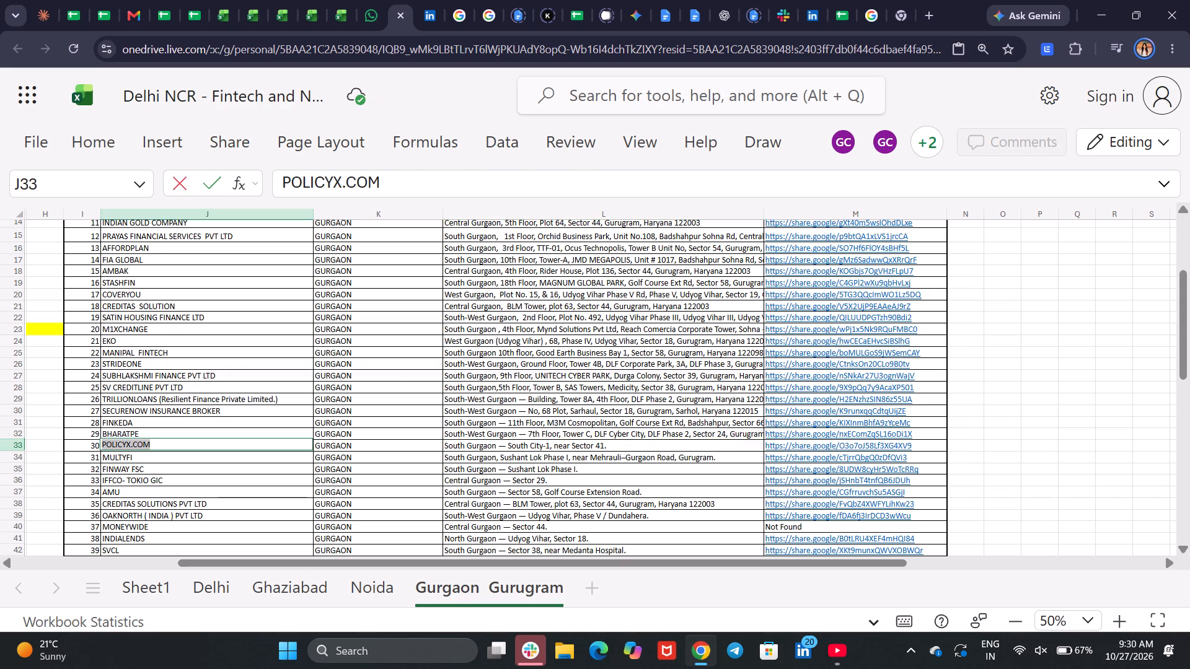
{"action": "key", "text": "ctrl+c"}
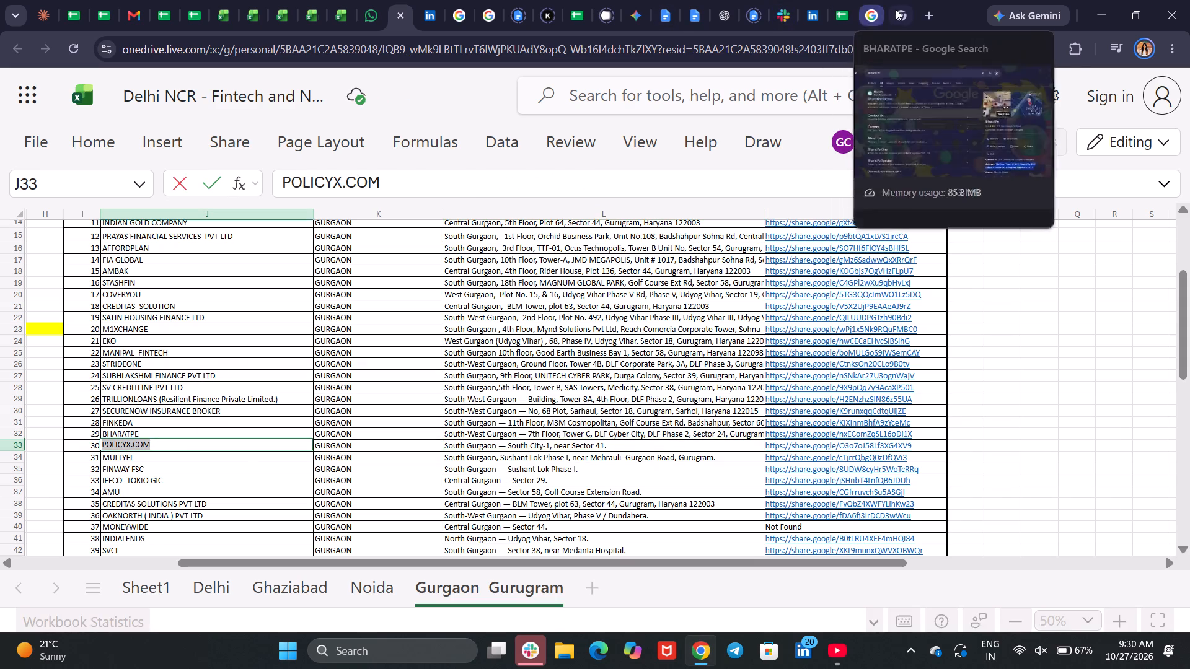
{"action": "left_click", "coordinate": [869, 12]}
{"action": "left_click", "coordinate": [721, 107]}
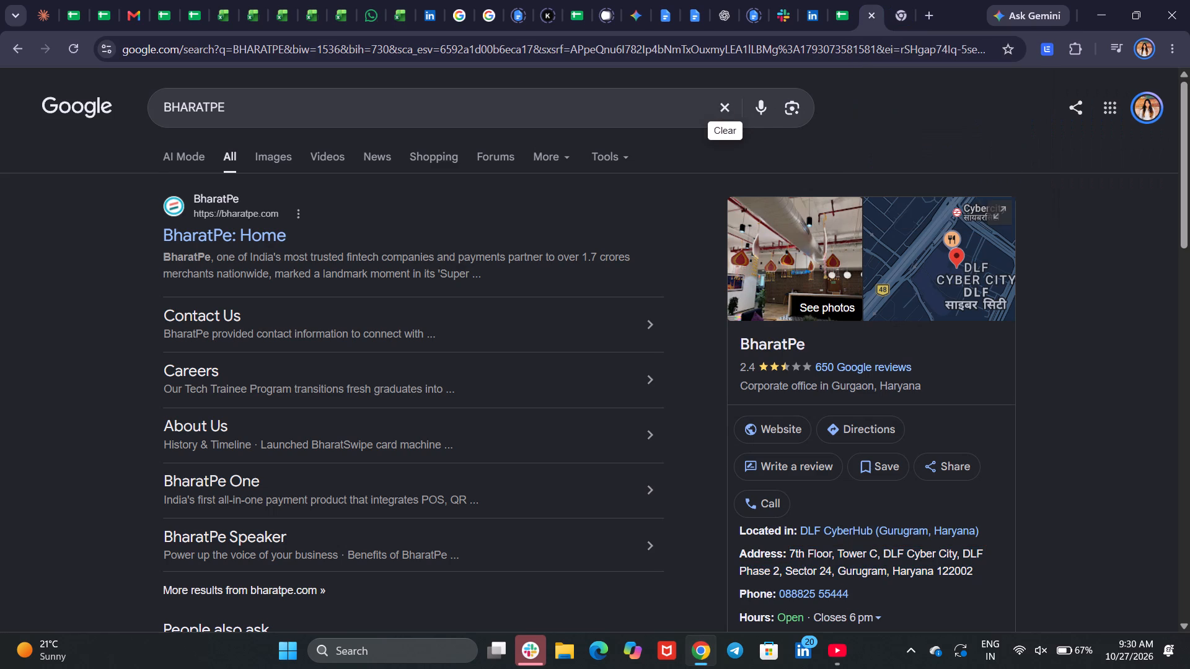
{"action": "key", "text": "ctrl+v"}
{"action": "key", "text": "Return"}
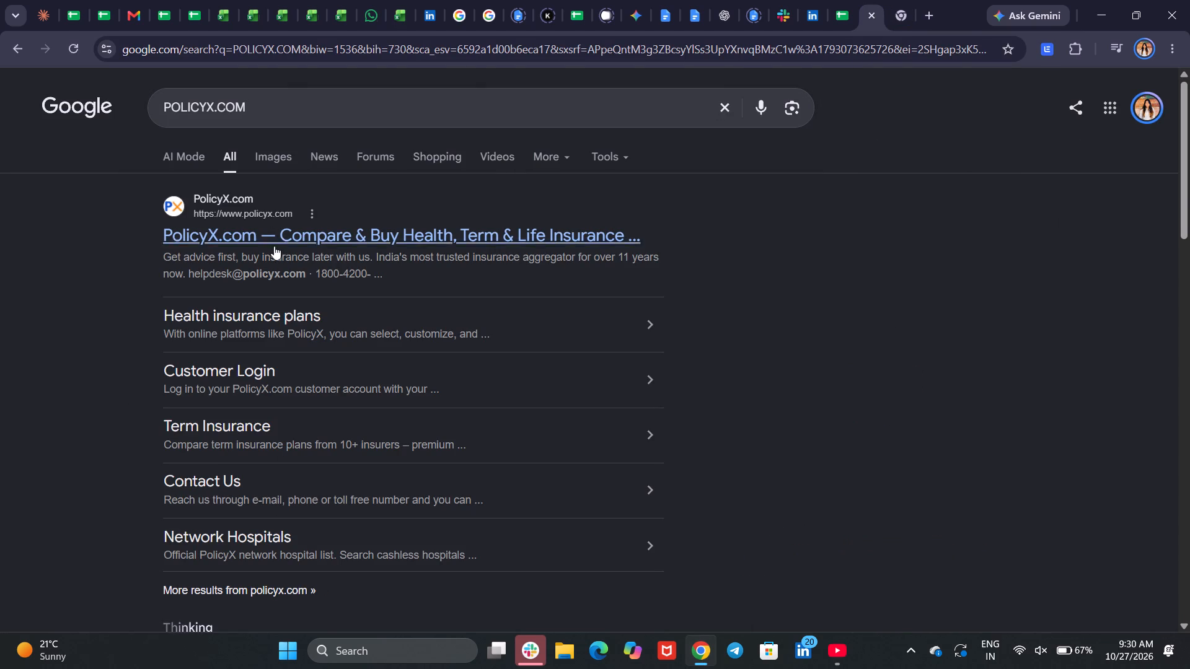
Check the results for an office address and refine the Google search to "policyx.com location".
{"action": "scroll", "coordinate": [326, 396], "scroll_direction": "down", "scroll_amount": 4}
{"action": "scroll", "coordinate": [326, 396], "scroll_direction": "up", "scroll_amount": 1}
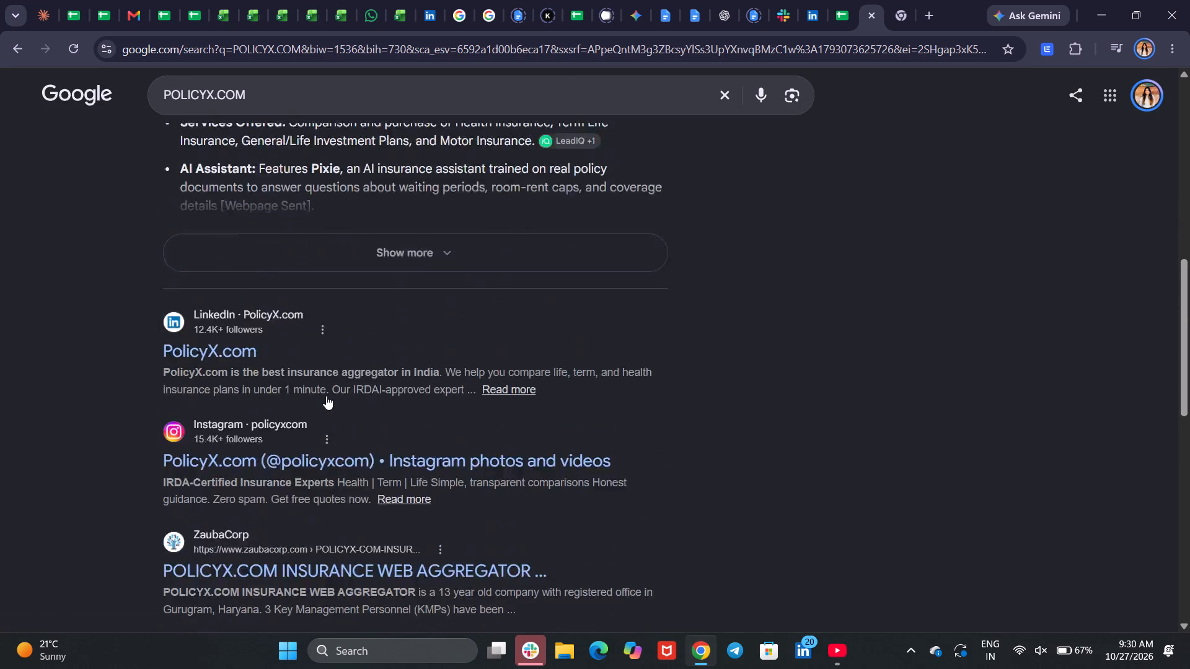
{"action": "left_click", "coordinate": [337, 97]}
{"action": "key", "text": "space"}
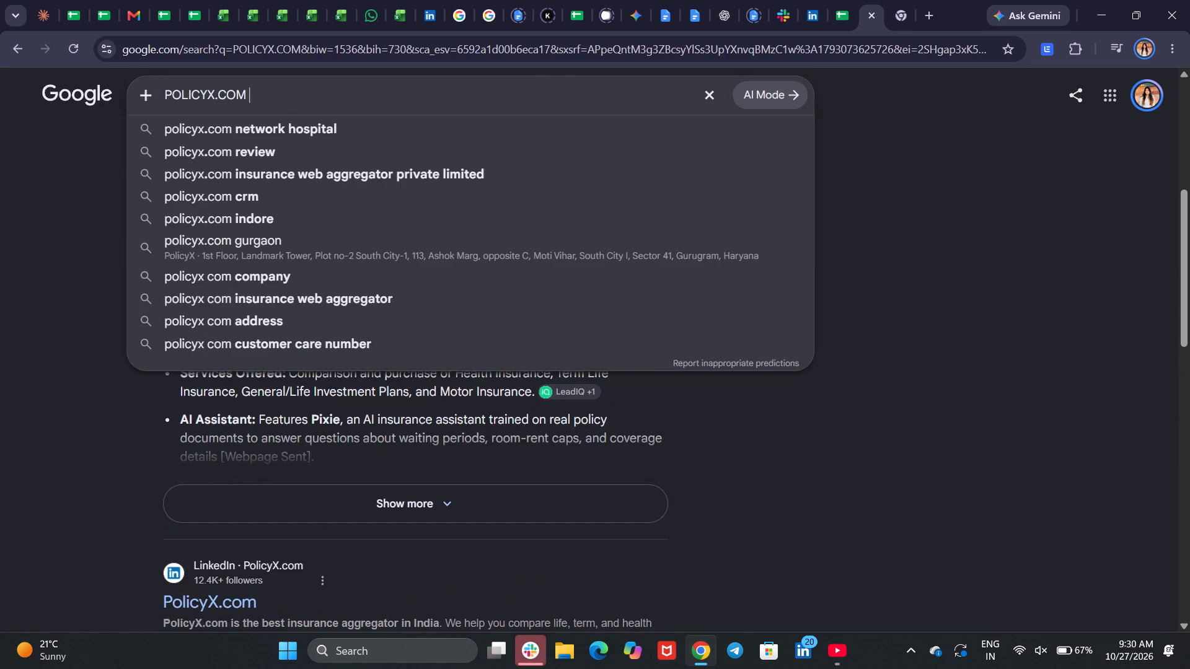
{"action": "type", "text": "loca"}
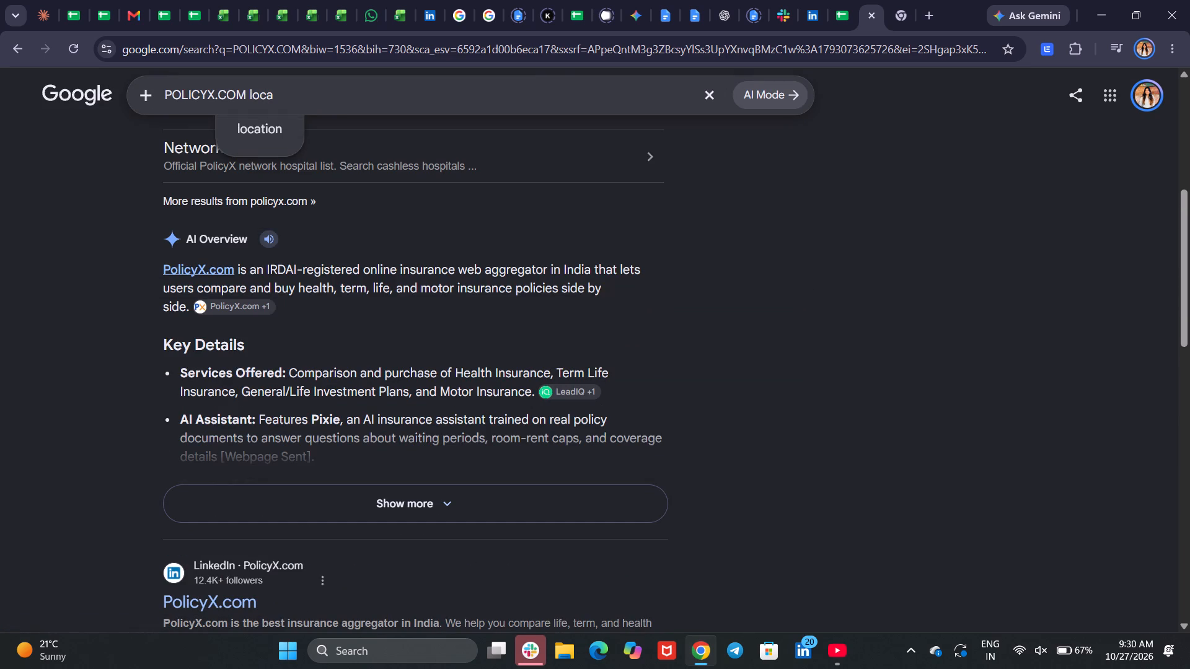
{"action": "left_click", "coordinate": [258, 120]}
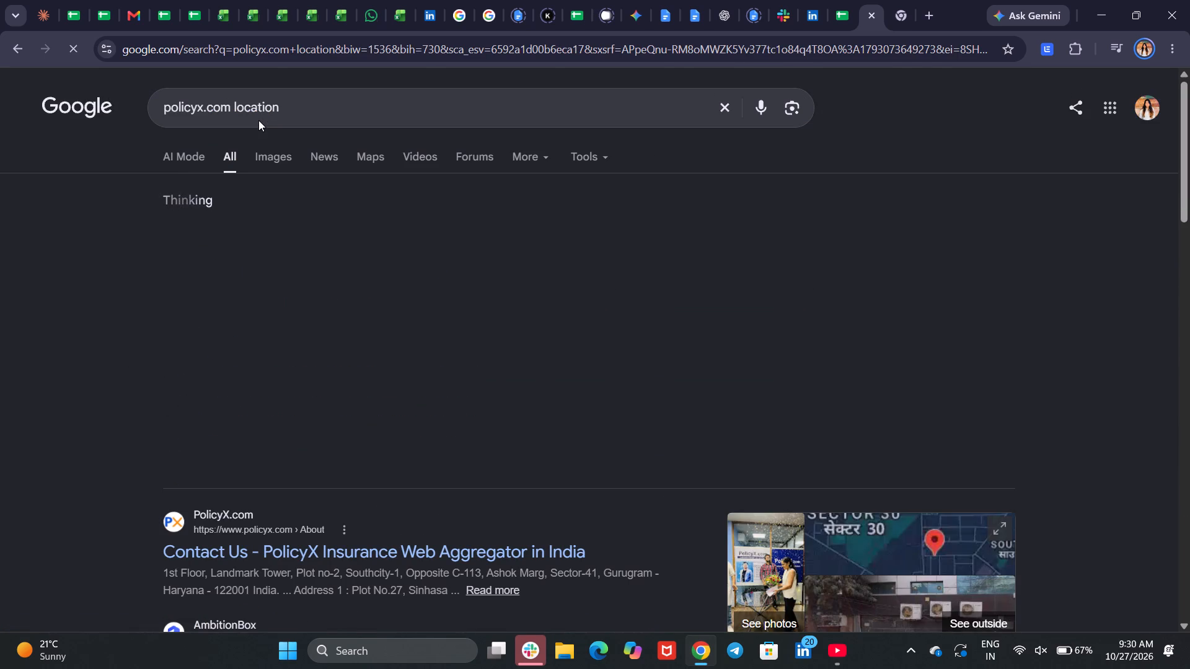
Replace the text after "South Gurgaon —" in L33 with PolicyX's address: 1st Floor, Landmark Tower, Plot no-2 South City-1, 113, Ashok Marg, opposite C, Gurugram, Haryana 122003.
{"action": "scroll", "coordinate": [736, 367], "scroll_direction": "down", "scroll_amount": 4}
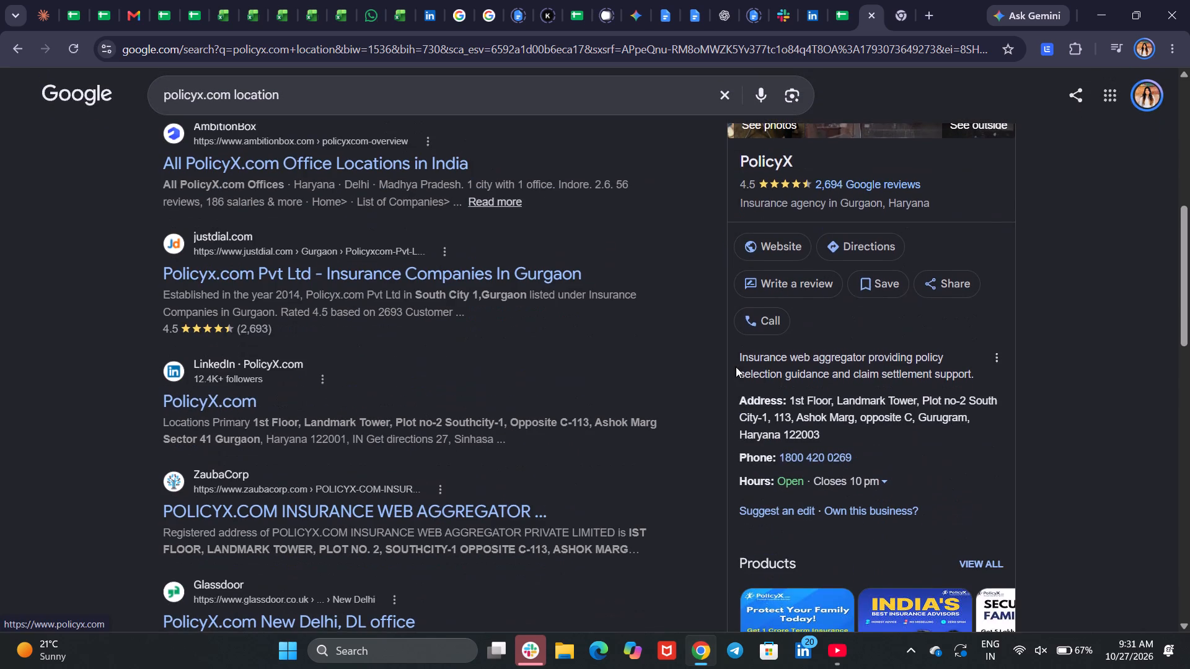
{"action": "left_click_drag", "start_coordinate": [791, 400], "coordinate": [838, 433]}
{"action": "key", "text": "ctrl+c"}
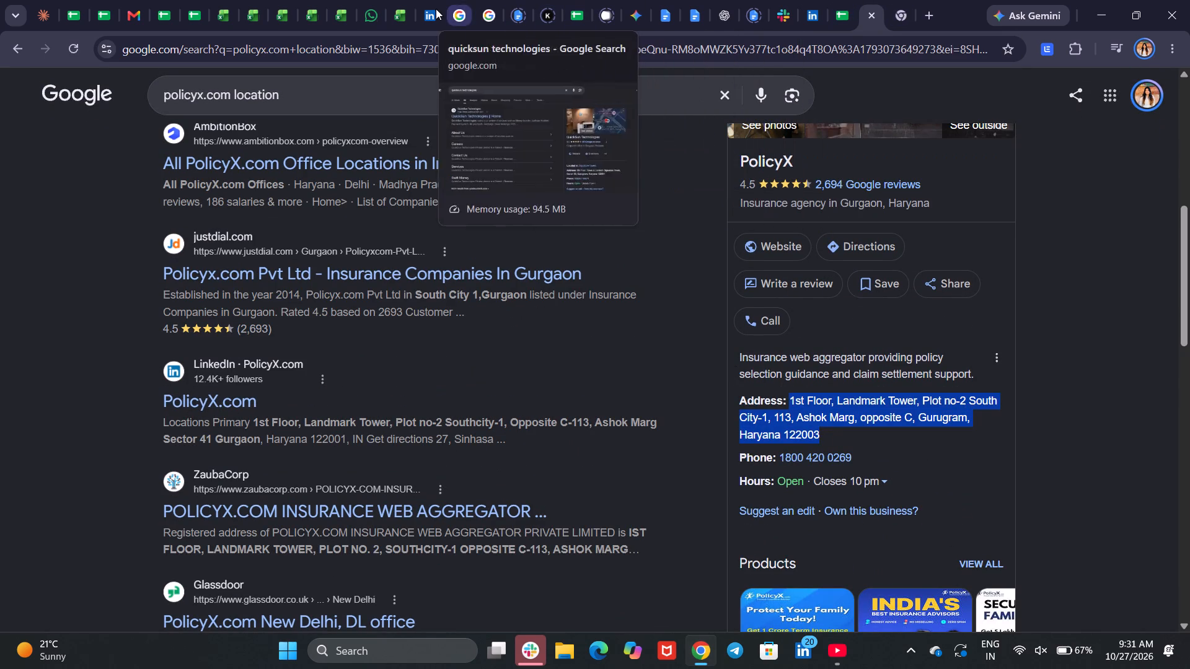
{"action": "left_click", "coordinate": [402, 10]}
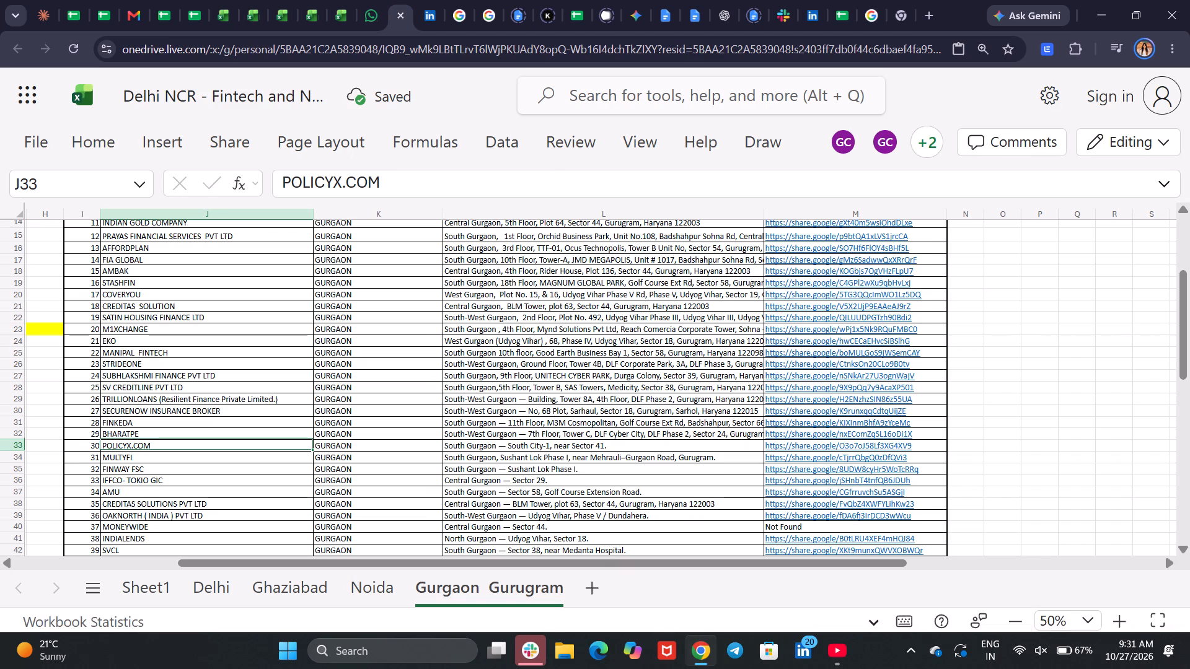
{"action": "scroll", "coordinate": [583, 447], "scroll_direction": "down", "scroll_amount": 1}
{"action": "triple_click", "coordinate": [535, 309]}
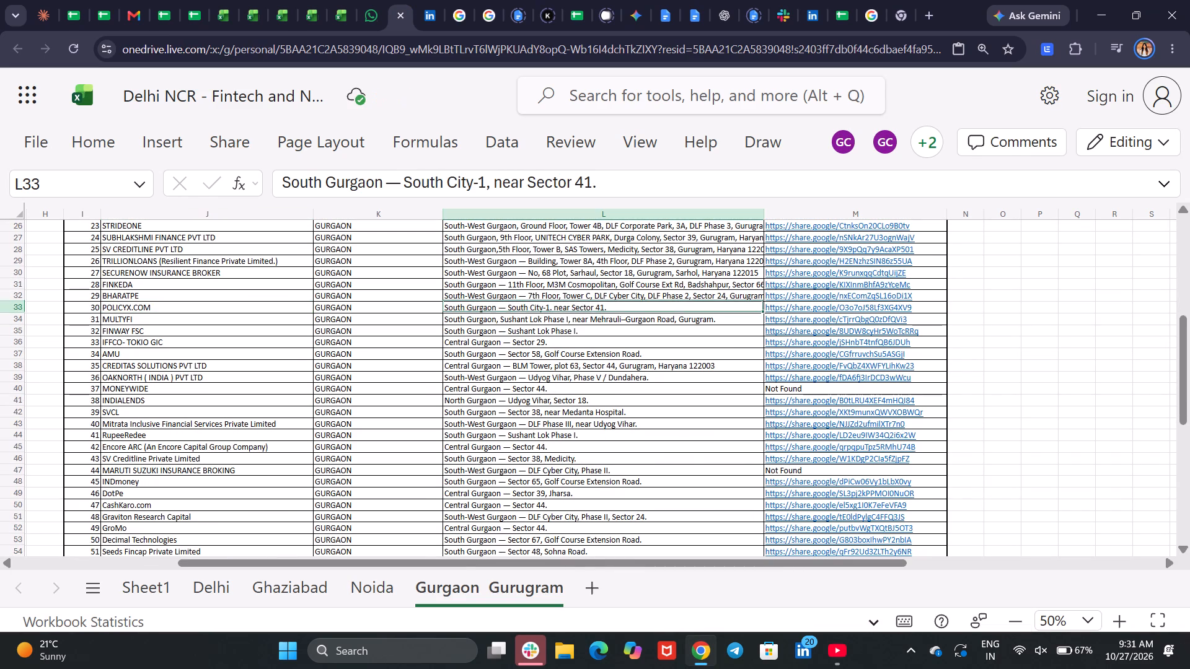
{"action": "left_click", "coordinate": [509, 310]}
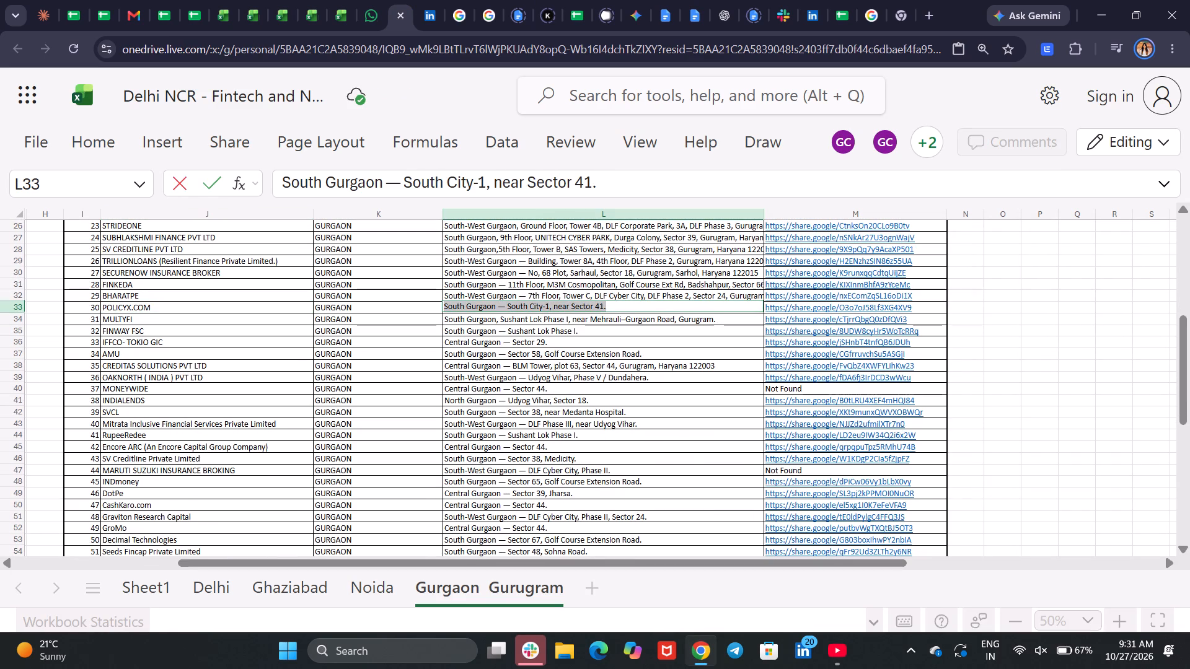
{"action": "left_click", "coordinate": [506, 307]}
{"action": "left_click_drag", "start_coordinate": [506, 307], "coordinate": [602, 313]}
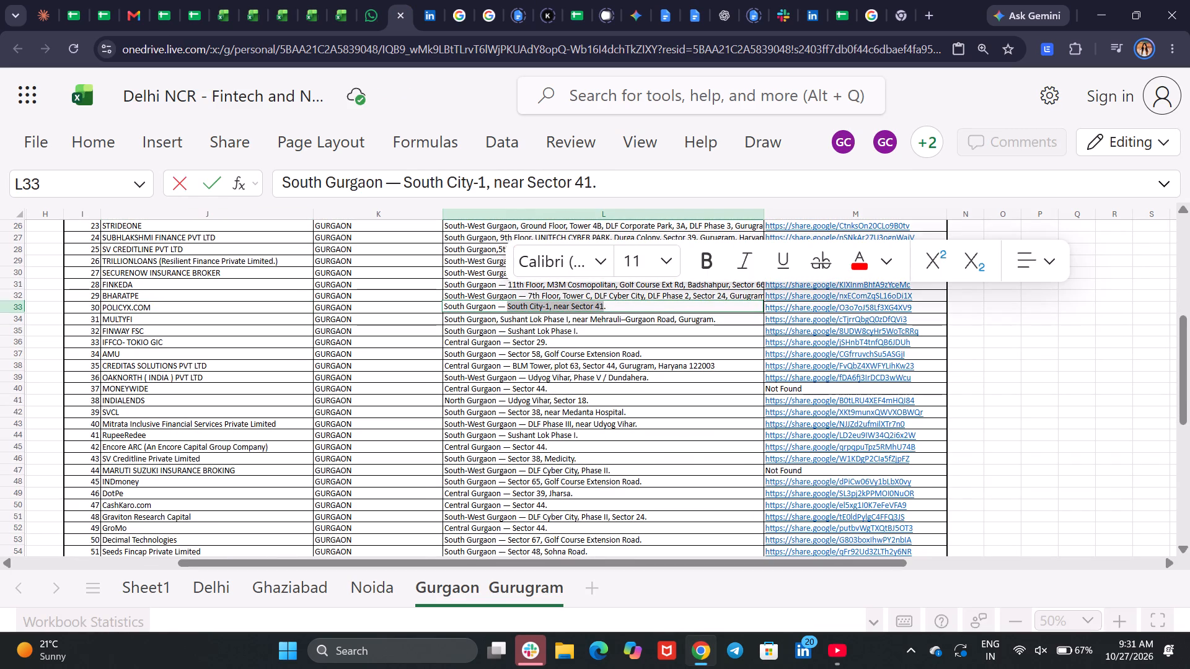
{"action": "left_click_drag", "start_coordinate": [602, 313], "coordinate": [614, 312]}
{"action": "key", "text": "ctrl+v"}
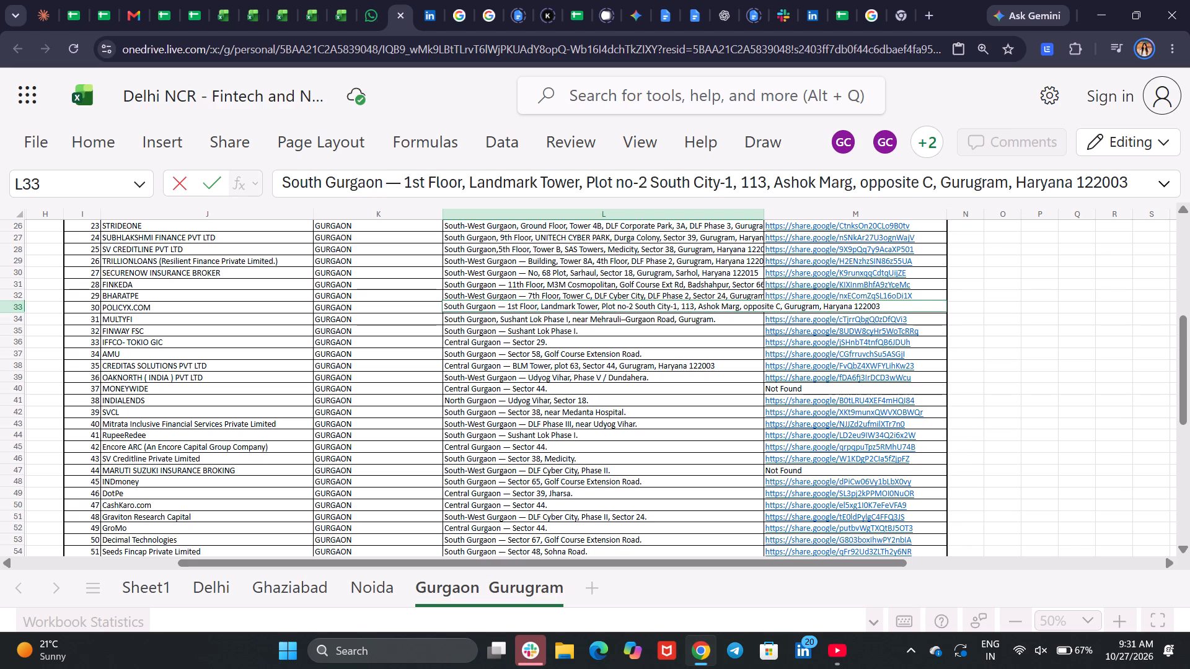
{"action": "left_click", "coordinate": [597, 321]}
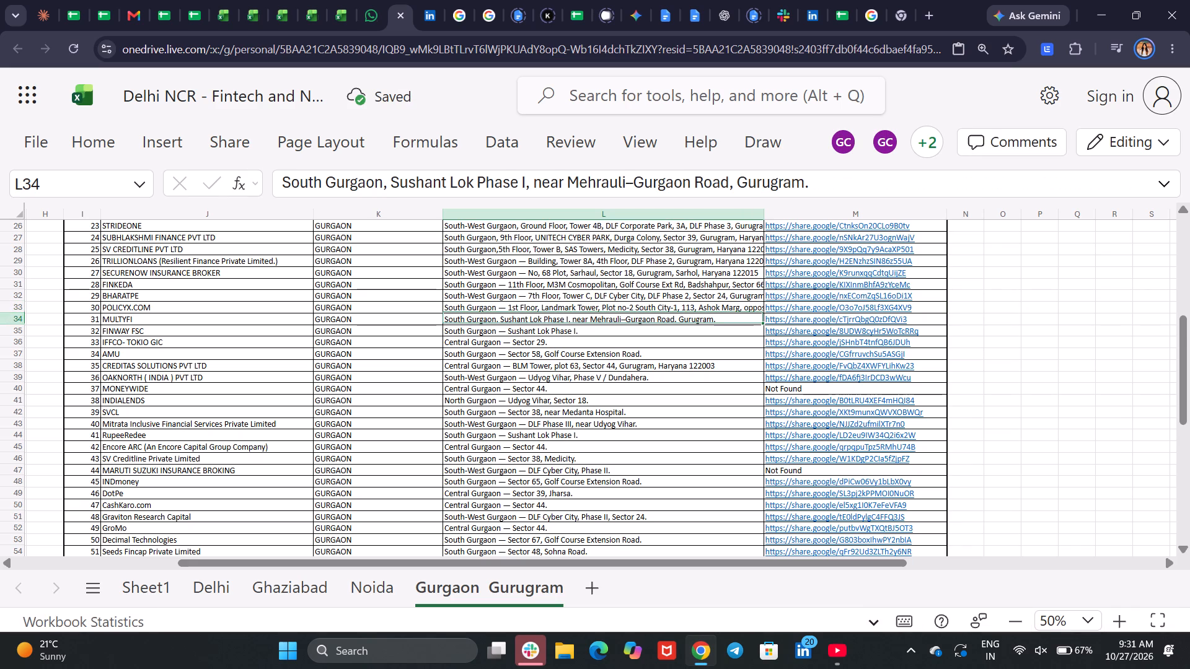
Copy the company name MULTYFI from cell J34 and search for it on Google in place of the previous query.
{"action": "triple_click", "coordinate": [279, 317]}
{"action": "left_click", "coordinate": [279, 317]}
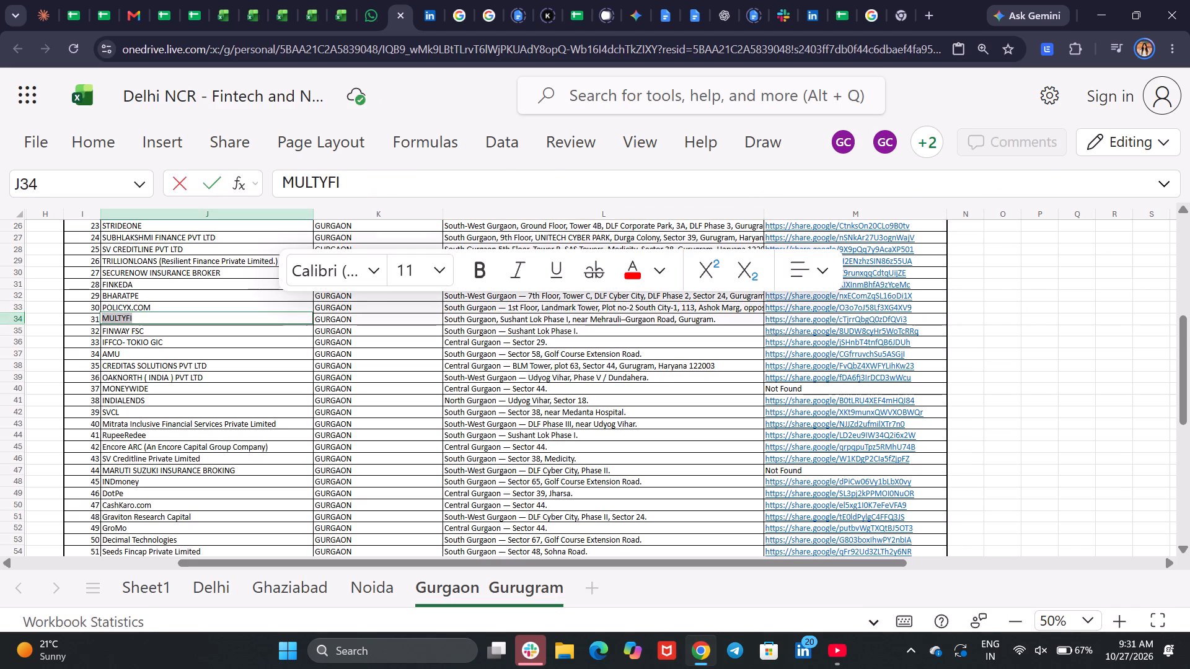
{"action": "key", "text": "ctrl+c"}
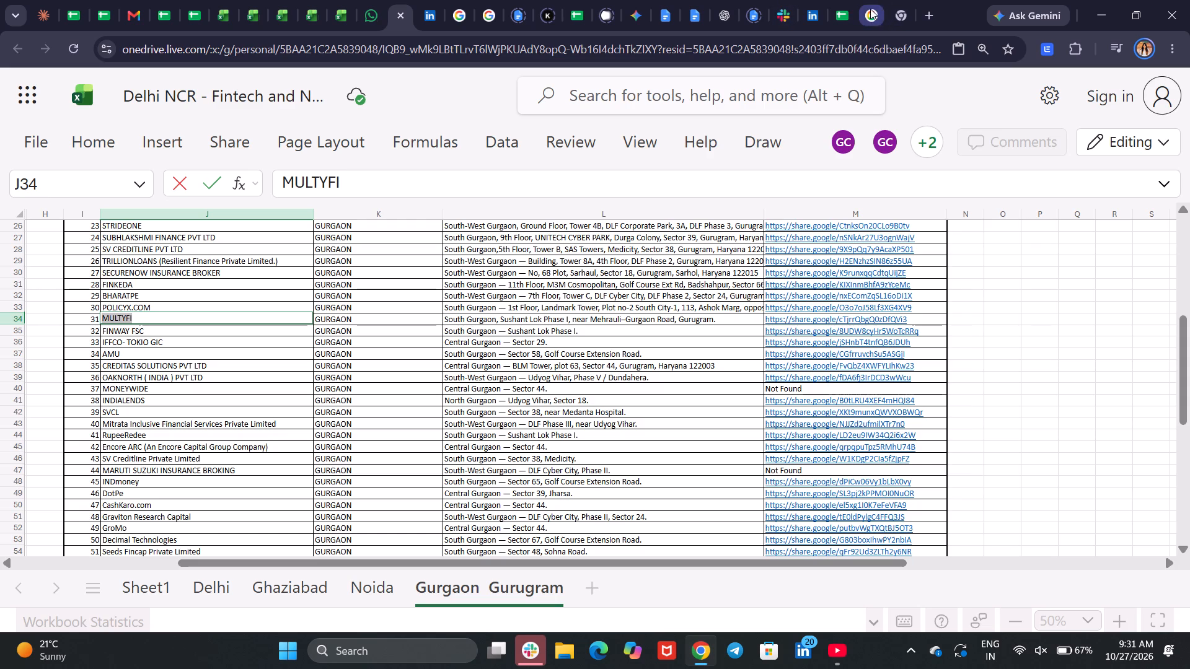
{"action": "left_click", "coordinate": [870, 9]}
{"action": "left_click", "coordinate": [725, 89]}
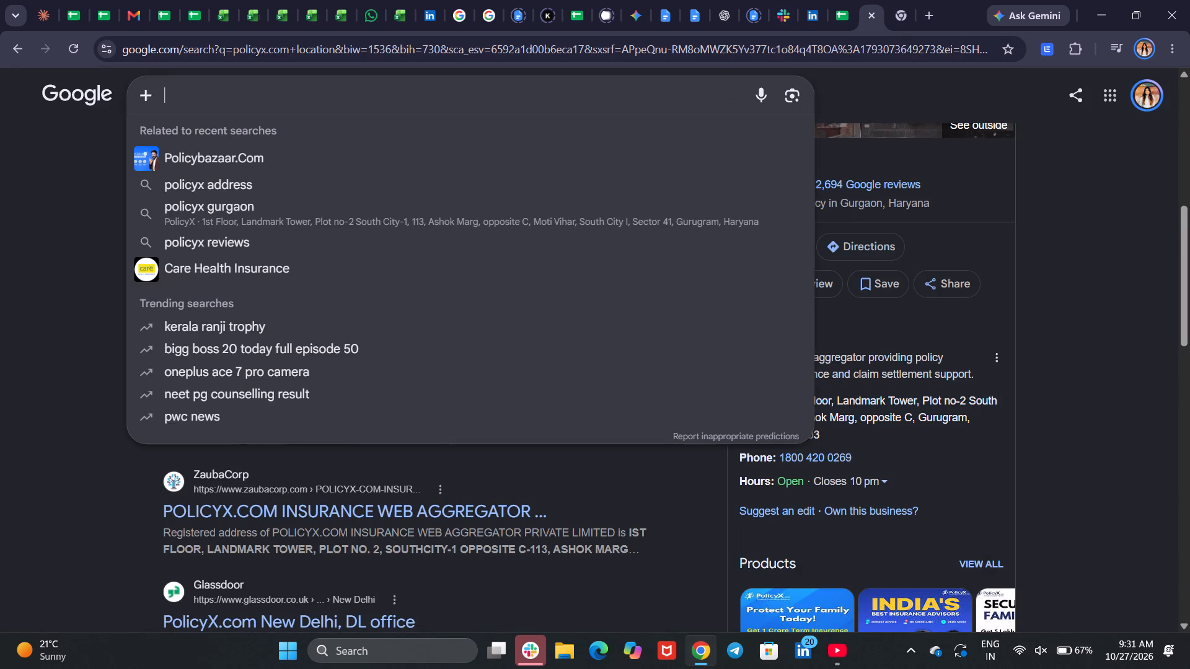
{"action": "key", "text": "ctrl+v"}
{"action": "key", "text": "Return"}
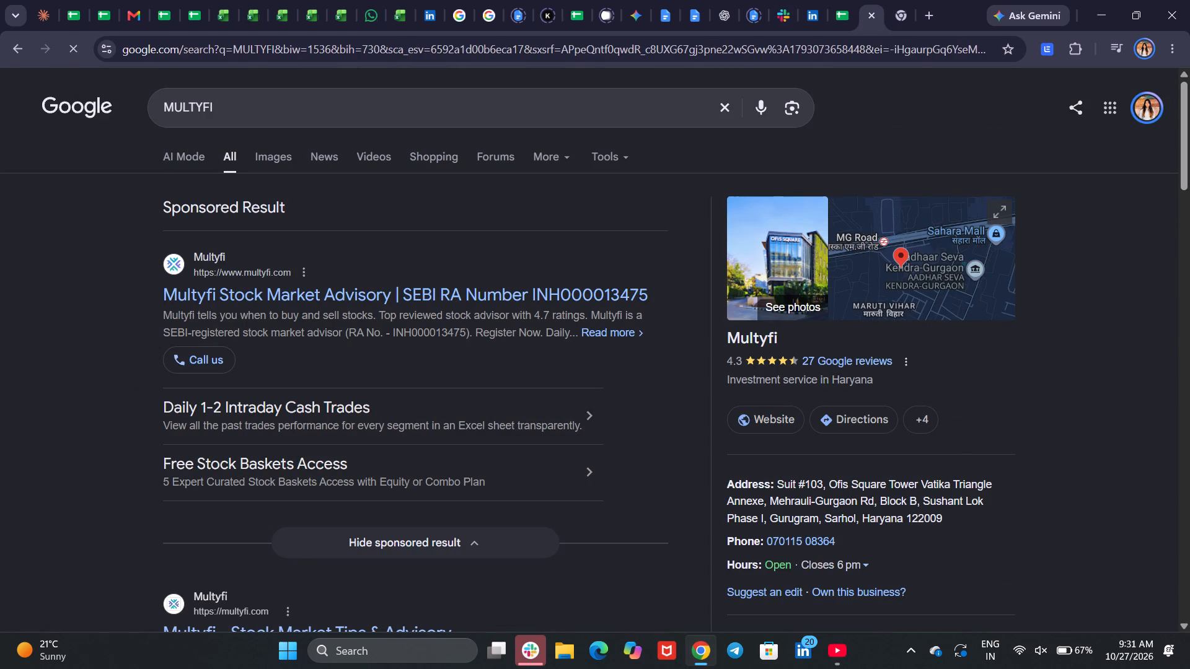
Replace L35's text after "South Gurgaon —" with Multyfi's Google address, from Suite #103, Ofis Square Tower Vatika Triangle Annexe through Haryana 122009.
{"action": "left_click_drag", "start_coordinate": [778, 483], "coordinate": [931, 528]}
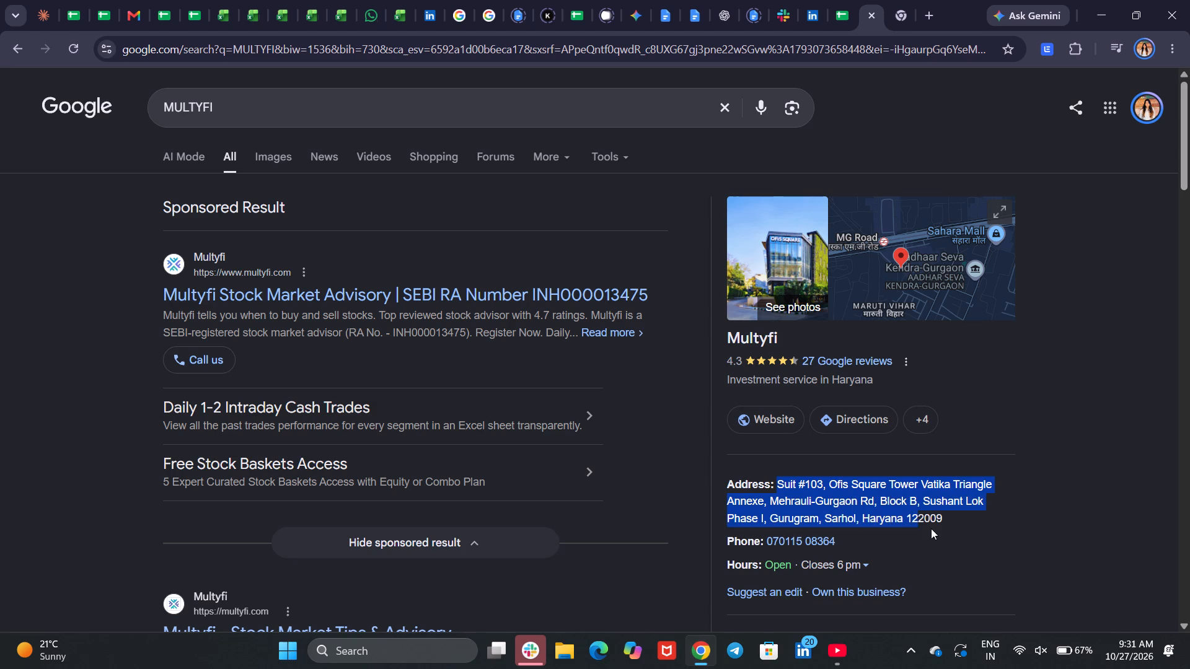
{"action": "left_click_drag", "start_coordinate": [931, 528], "coordinate": [974, 517]}
{"action": "key", "text": "ctrl+c"}
{"action": "left_click", "coordinate": [397, 14]}
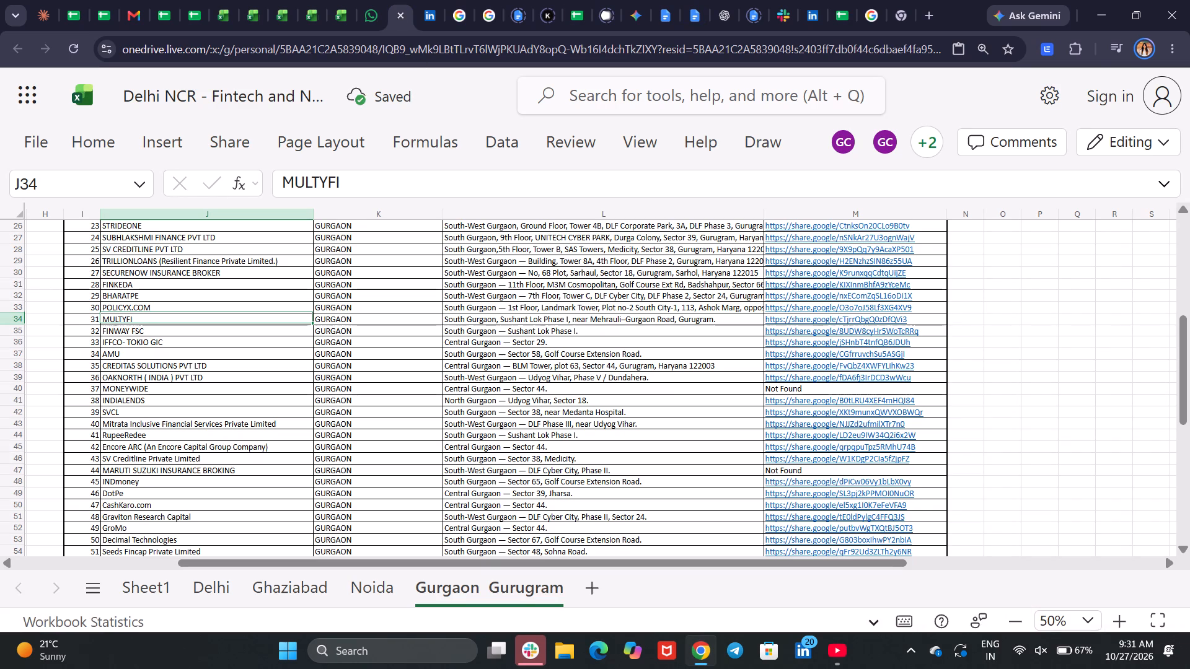
{"action": "triple_click", "coordinate": [560, 331]}
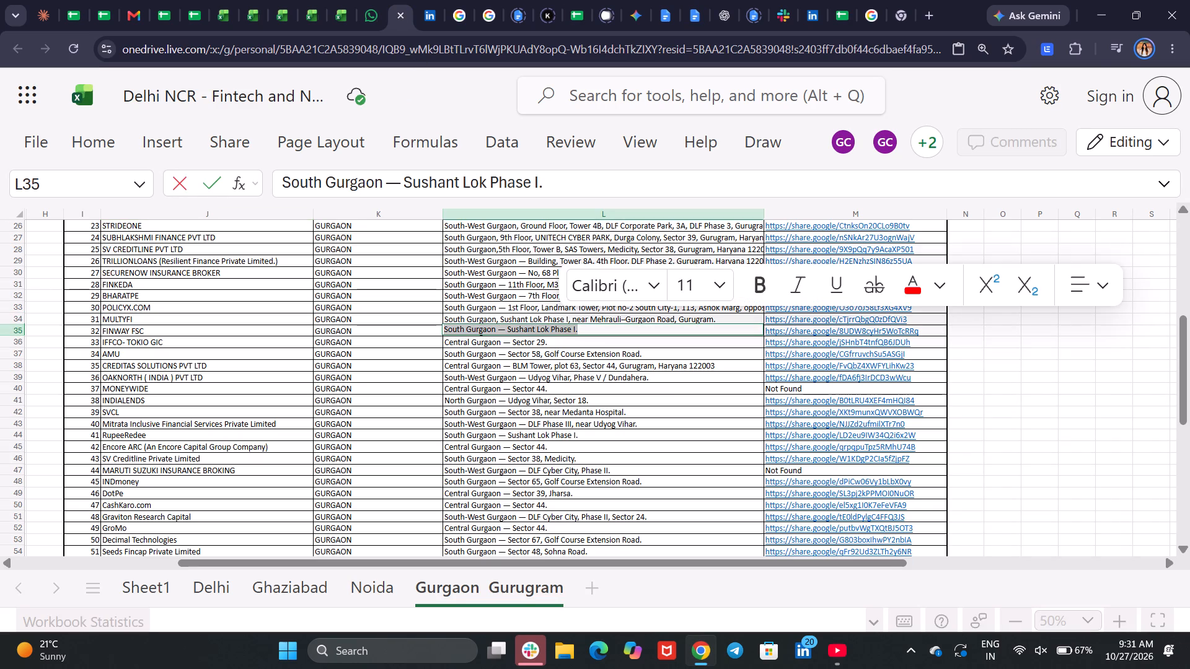
{"action": "left_click_drag", "start_coordinate": [509, 331], "coordinate": [557, 330]}
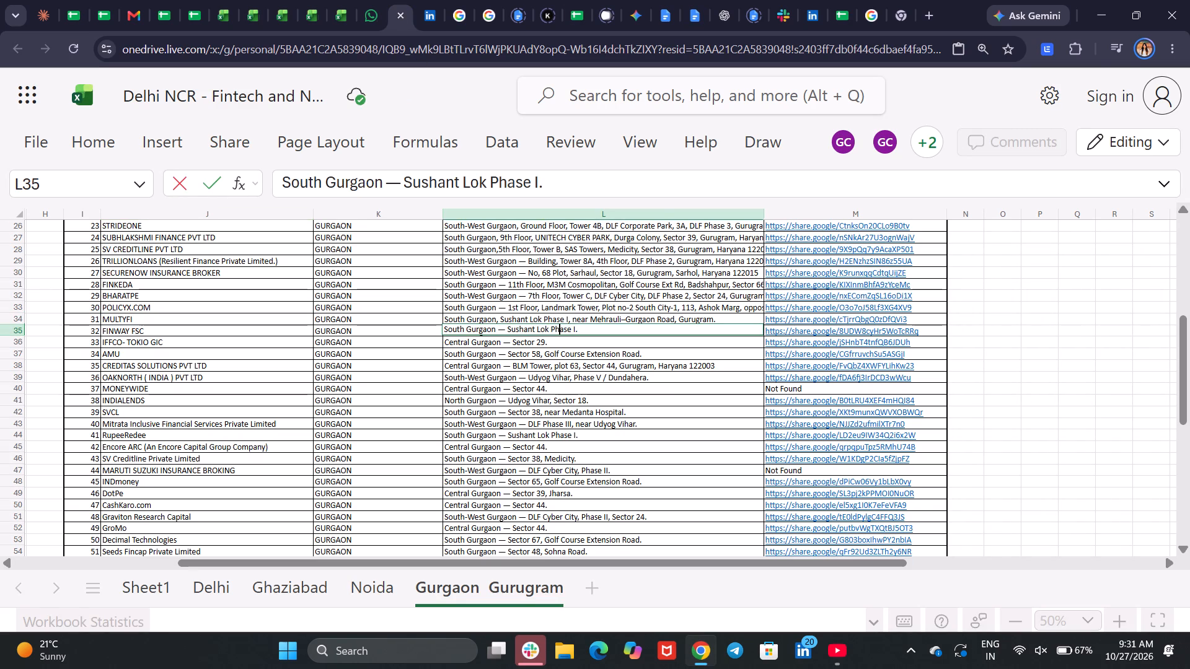
{"action": "left_click_drag", "start_coordinate": [508, 328], "coordinate": [580, 327]}
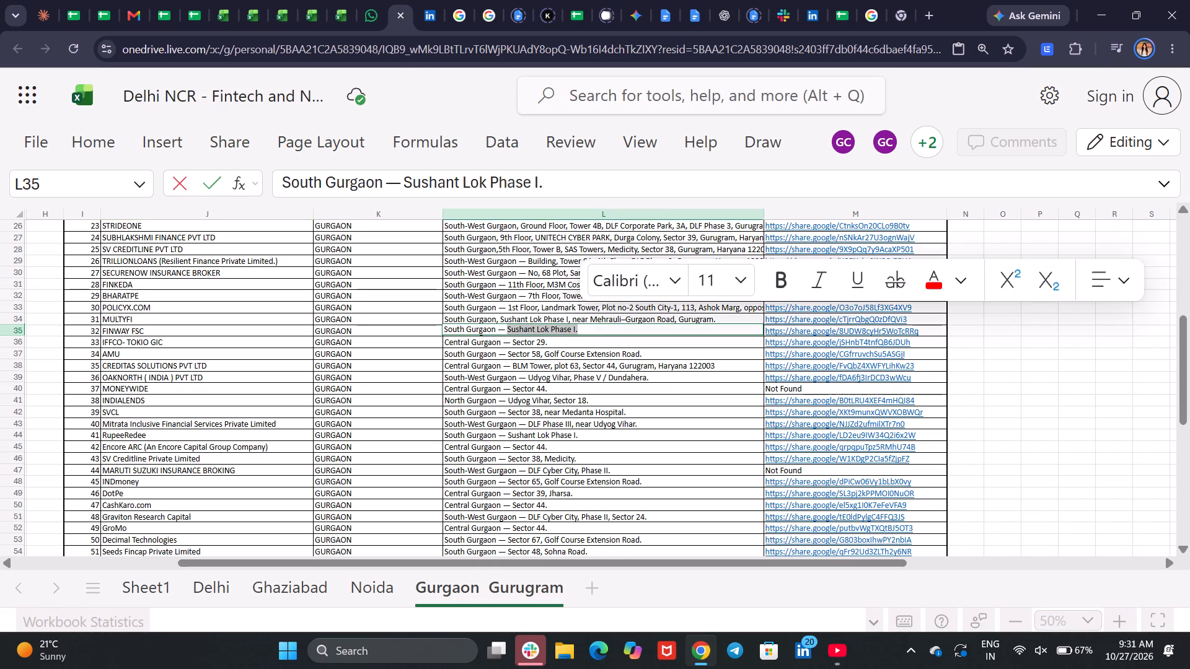
{"action": "key", "text": "ctrl+v"}
{"action": "left_click", "coordinate": [544, 343]}
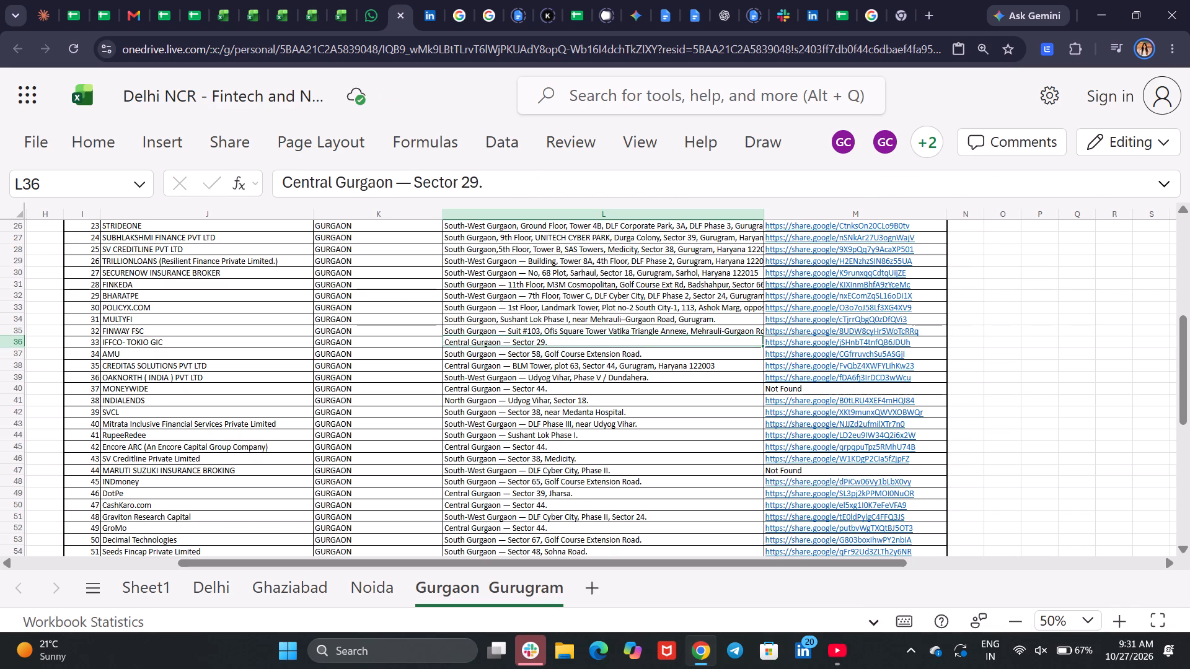
Copy the company name IFFCO- TOKIO GIC from cell J36 and search for it on Google in place of the previous query.
{"action": "triple_click", "coordinate": [216, 343]}
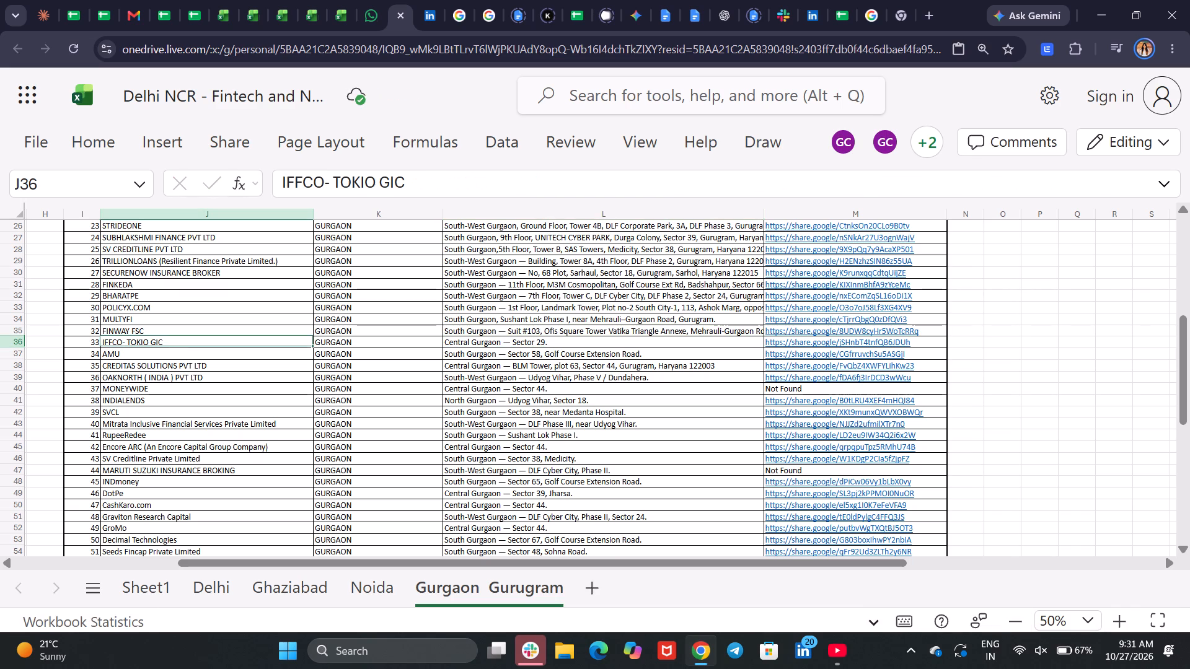
{"action": "key", "text": "ctrl+c"}
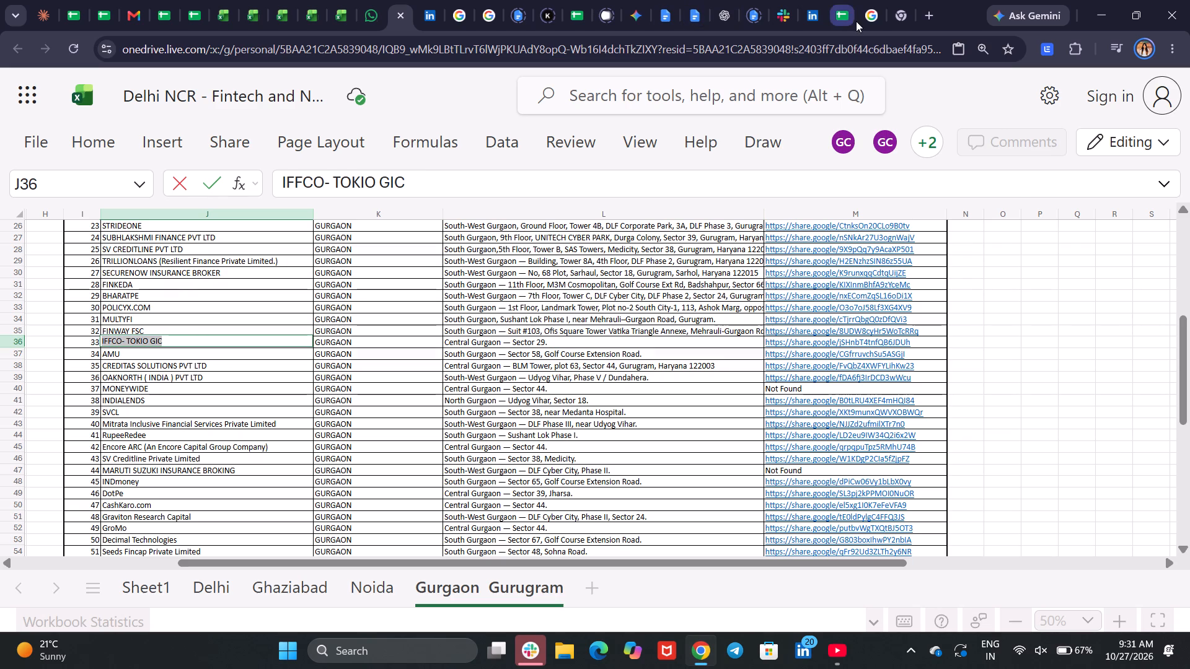
{"action": "left_click", "coordinate": [733, 9]}
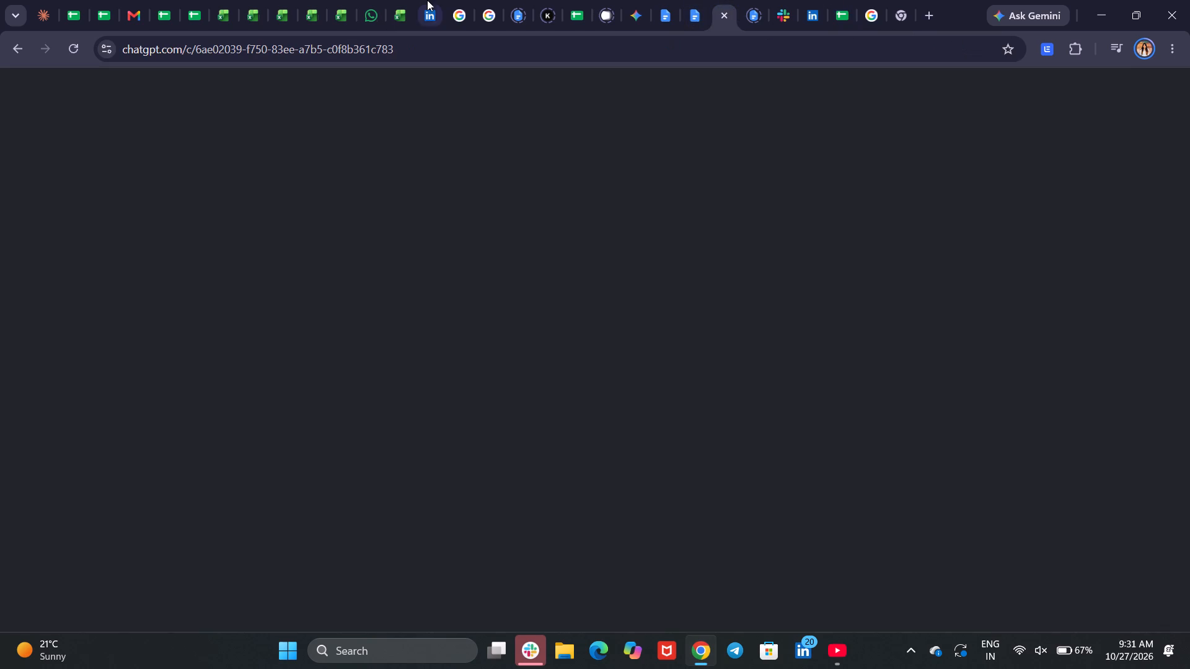
{"action": "left_click", "coordinate": [876, 14]}
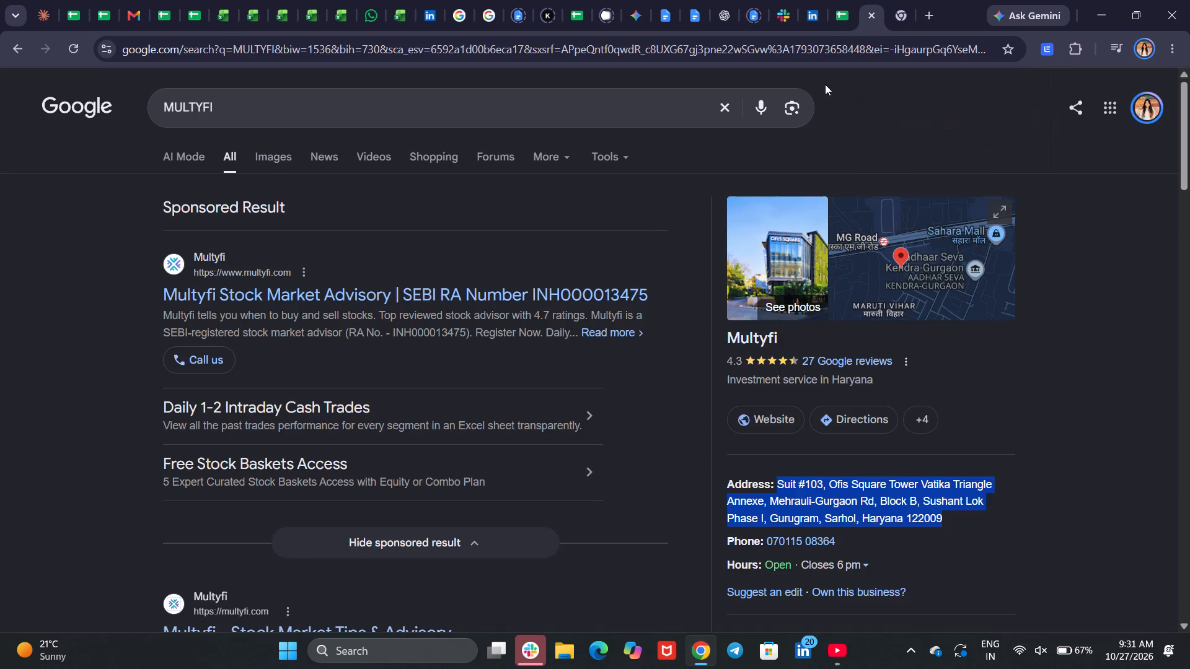
{"action": "left_click", "coordinate": [729, 107]}
{"action": "key", "text": "ctrl+v"}
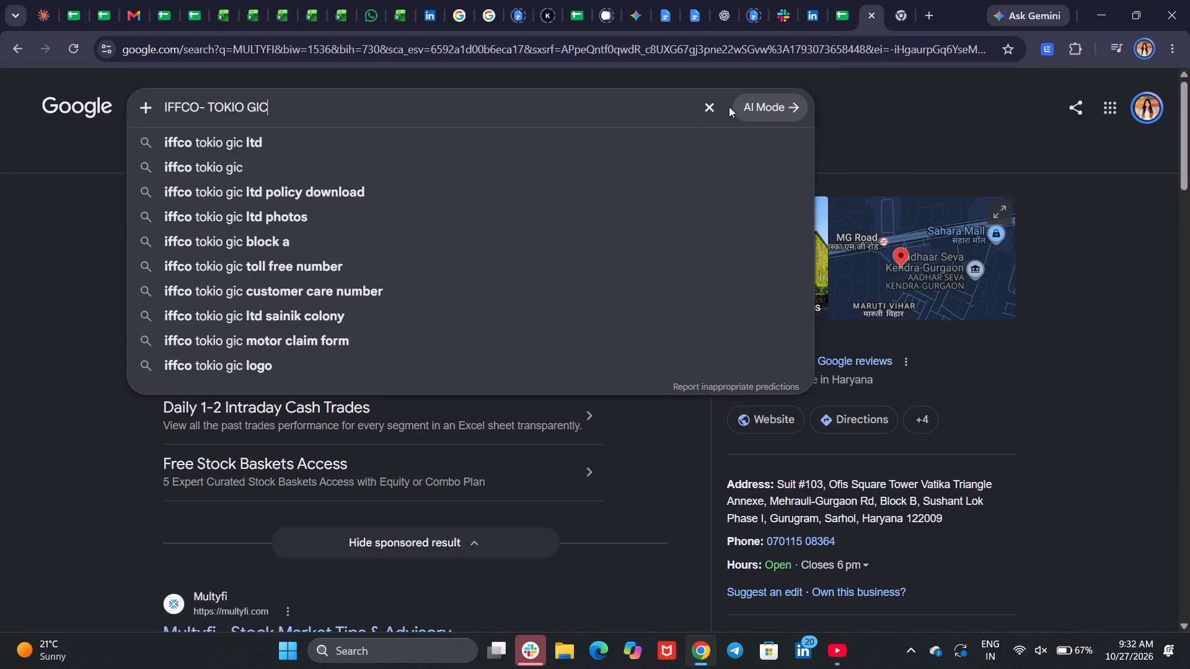
{"action": "key", "text": "Return"}
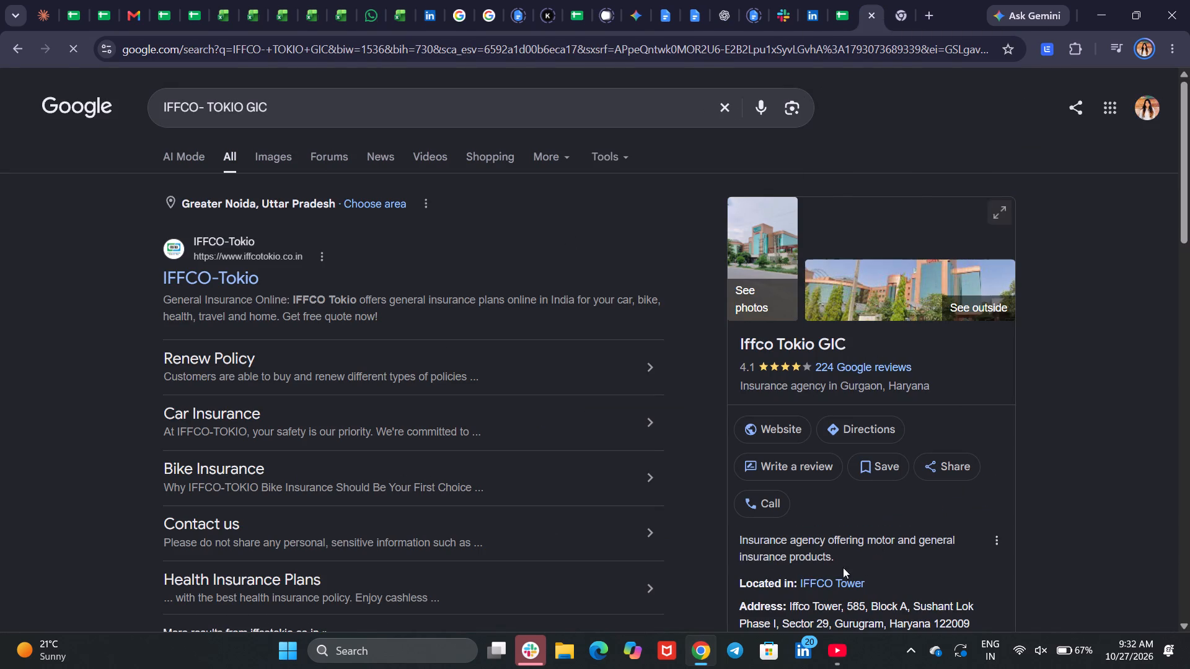
Replace the text after "Central Gurgaon —" in L36 with IFFCO Tokio's address: Iffco Tower, 585, Block A, Sushant Lok Phase I, Sector 29, Gurugram, Haryana 122009.
{"action": "scroll", "coordinate": [813, 577], "scroll_direction": "down", "scroll_amount": 2}
{"action": "left_click_drag", "start_coordinate": [788, 450], "coordinate": [983, 465]}
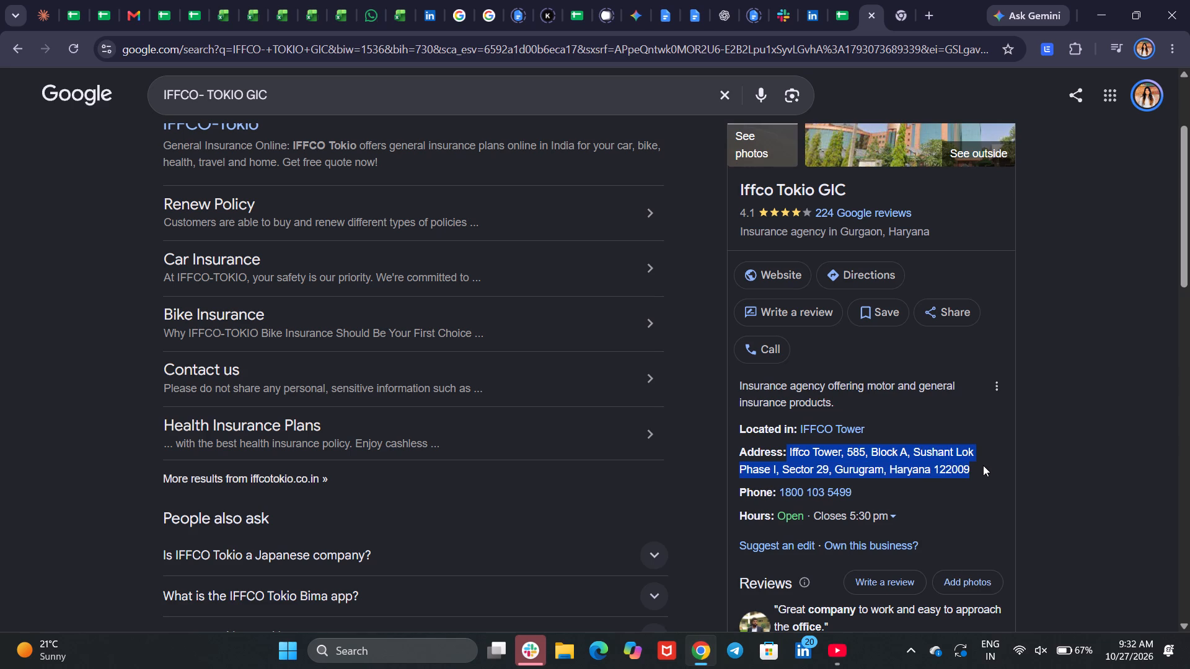
{"action": "key", "text": "ctrl+c"}
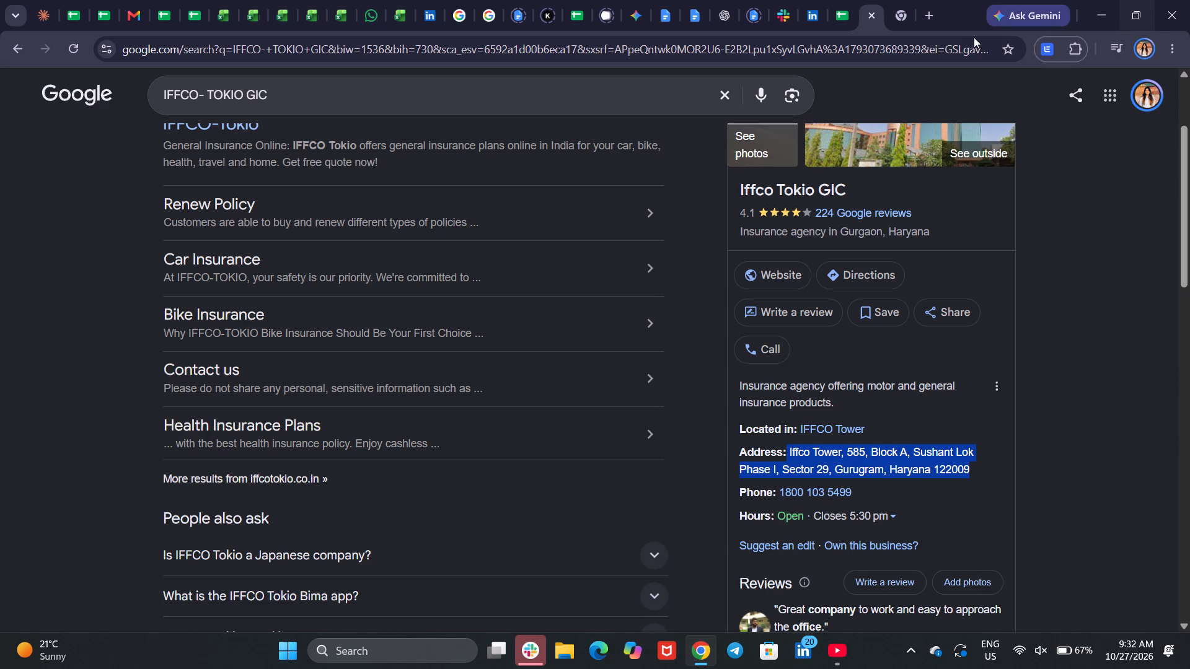
{"action": "left_click", "coordinate": [400, 18]}
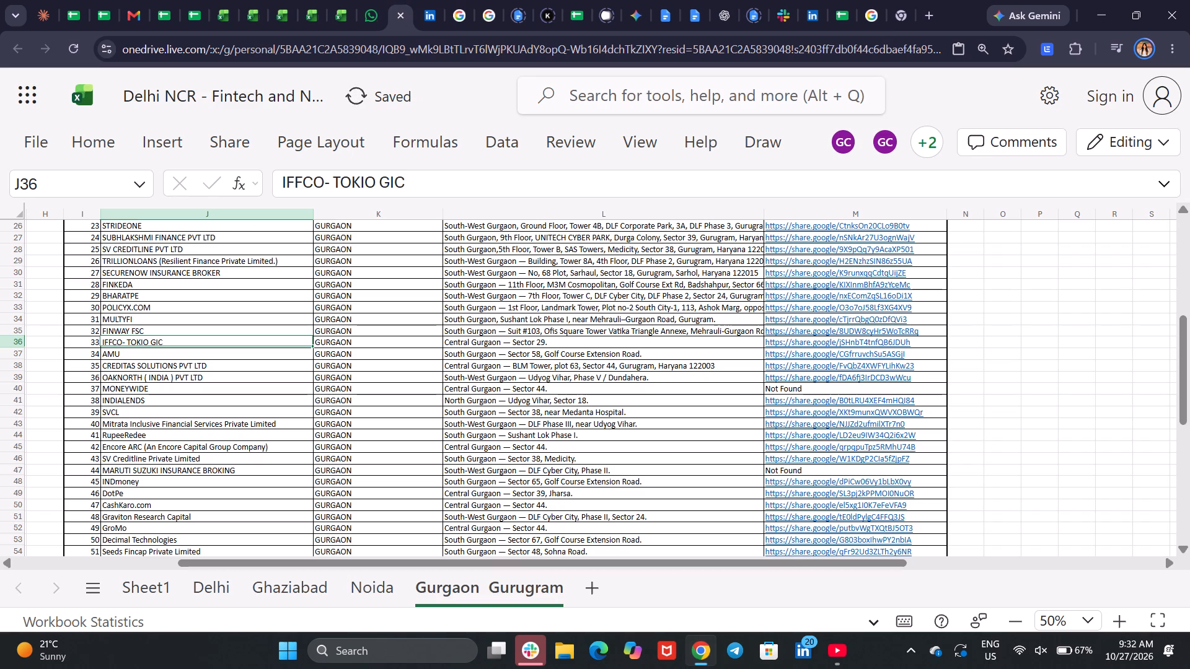
{"action": "triple_click", "coordinate": [536, 345]}
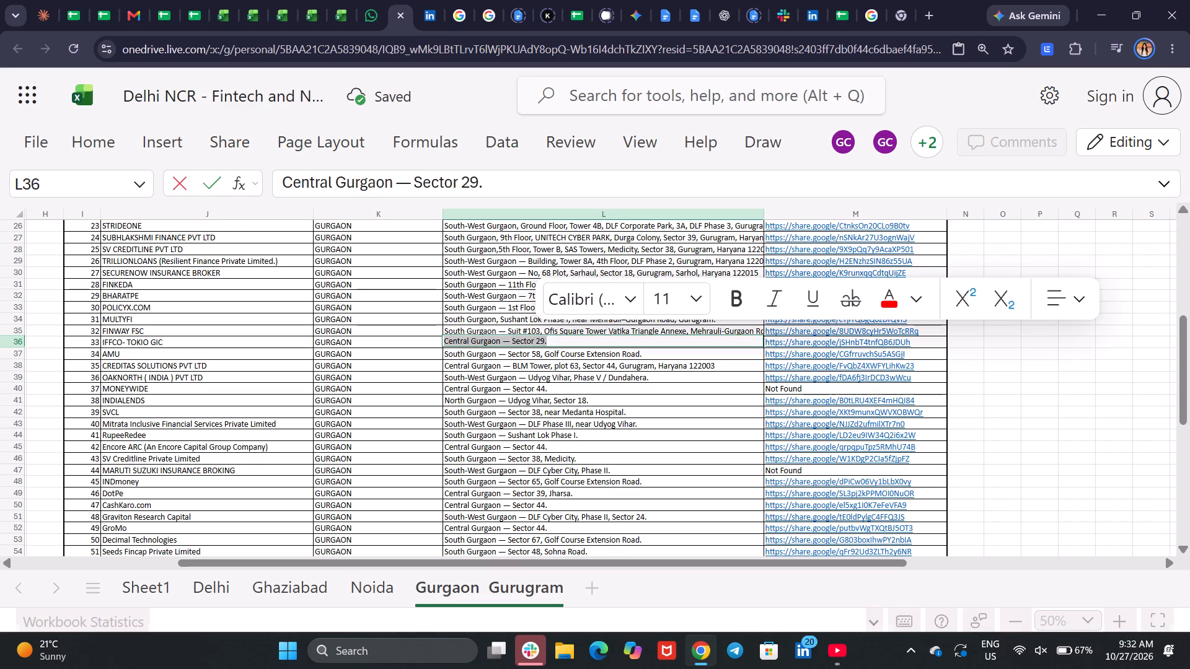
{"action": "left_click", "coordinate": [511, 343]}
{"action": "left_click_drag", "start_coordinate": [511, 343], "coordinate": [550, 341]}
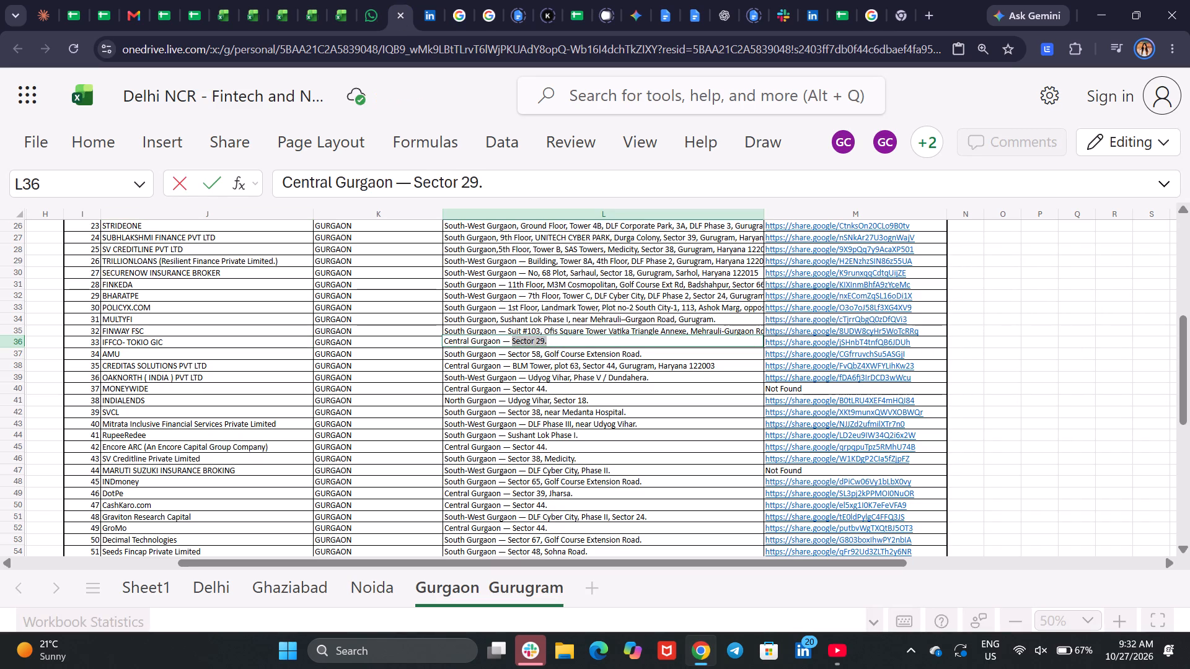
{"action": "key", "text": "ctrl+v"}
{"action": "left_click", "coordinate": [540, 356]}
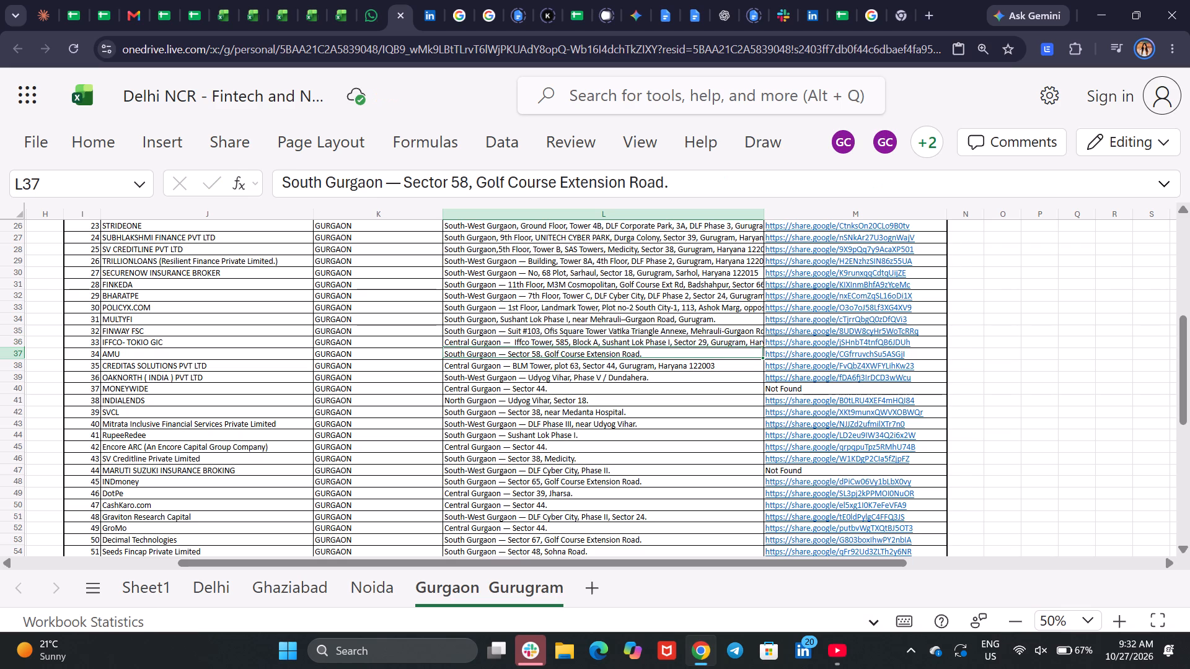
Copy the company name AMU from cell J37 and search Google for "amu gurgaon" in place of the previous query.
{"action": "left_click", "coordinate": [535, 365]}
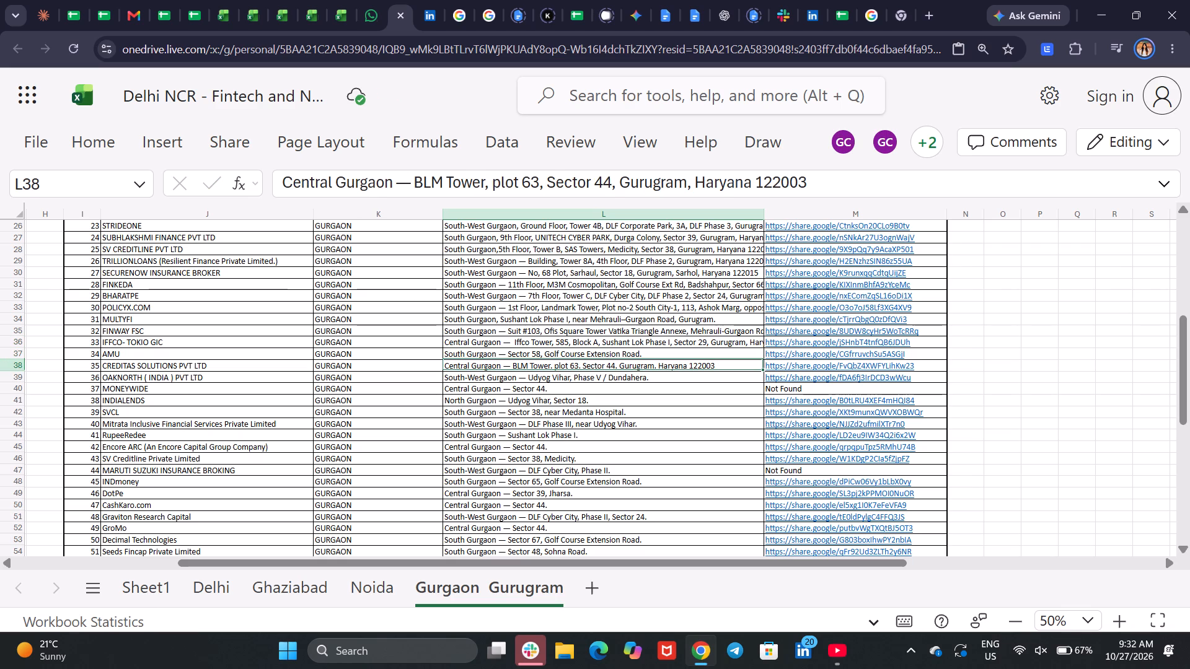
{"action": "triple_click", "coordinate": [208, 365]}
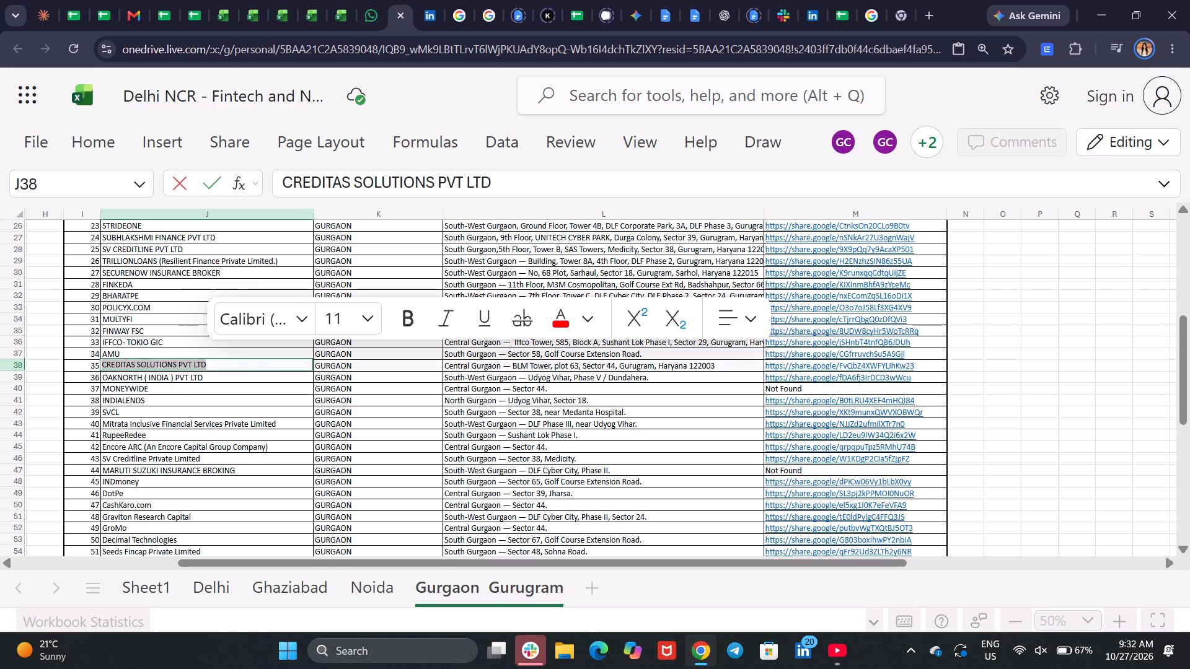
{"action": "triple_click", "coordinate": [188, 353]}
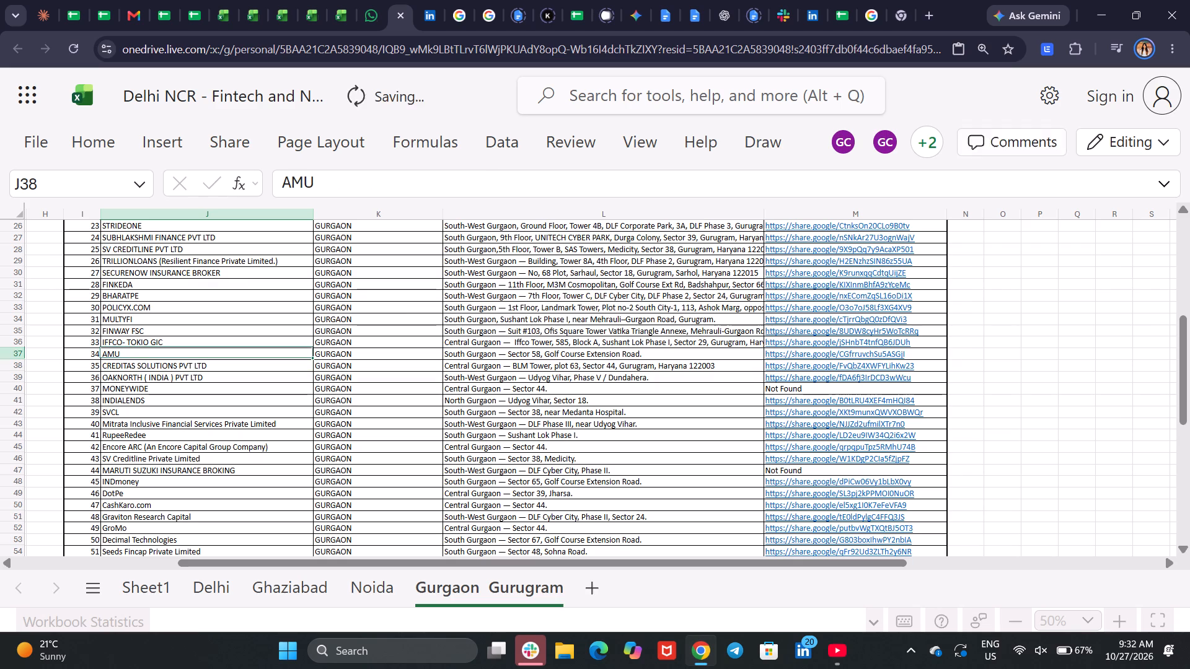
{"action": "left_click", "coordinate": [188, 353]}
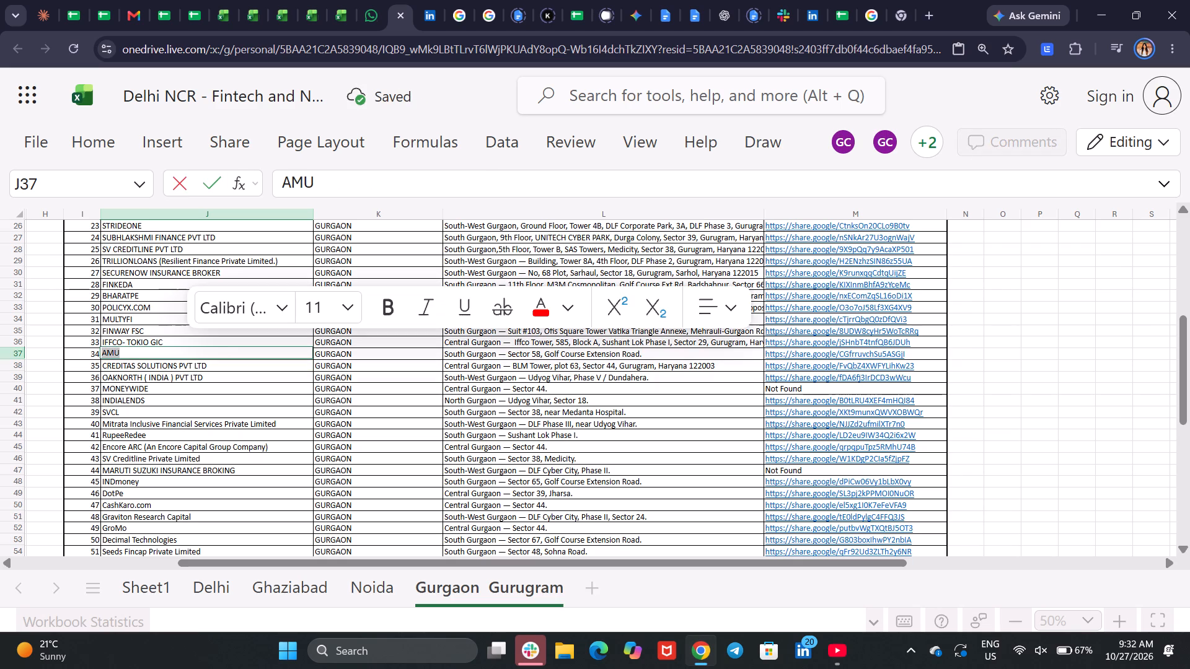
{"action": "key", "text": "ctrl+c"}
{"action": "left_click", "coordinate": [876, 12]}
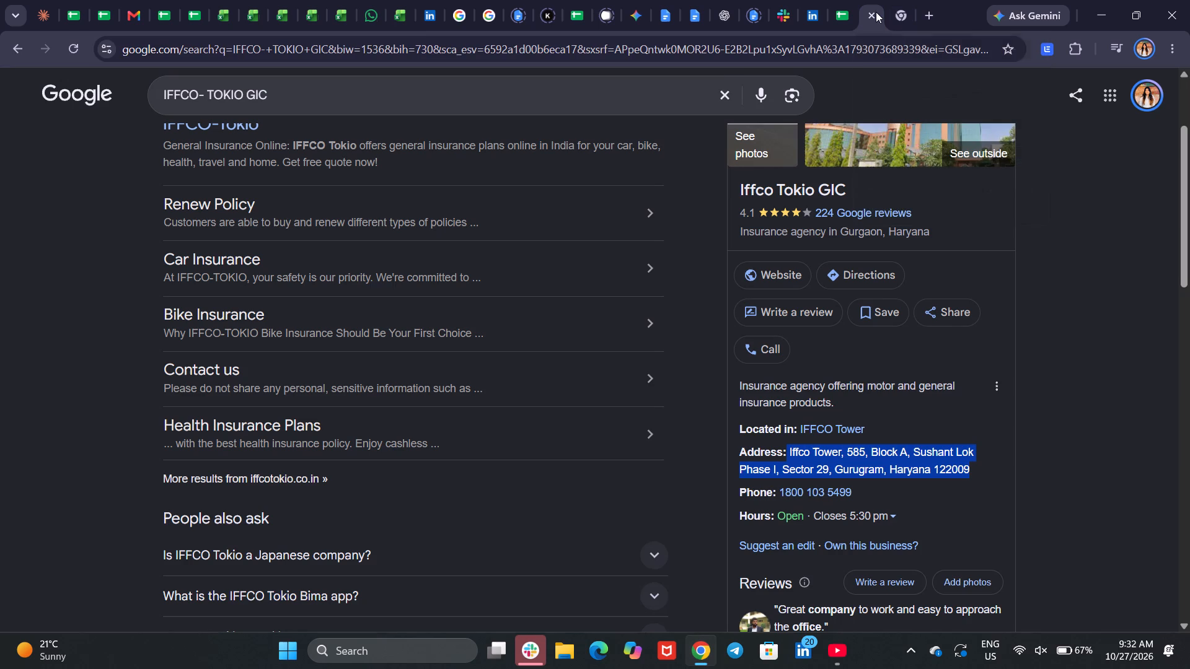
{"action": "left_click", "coordinate": [727, 92]}
{"action": "key", "text": "ctrl+v"}
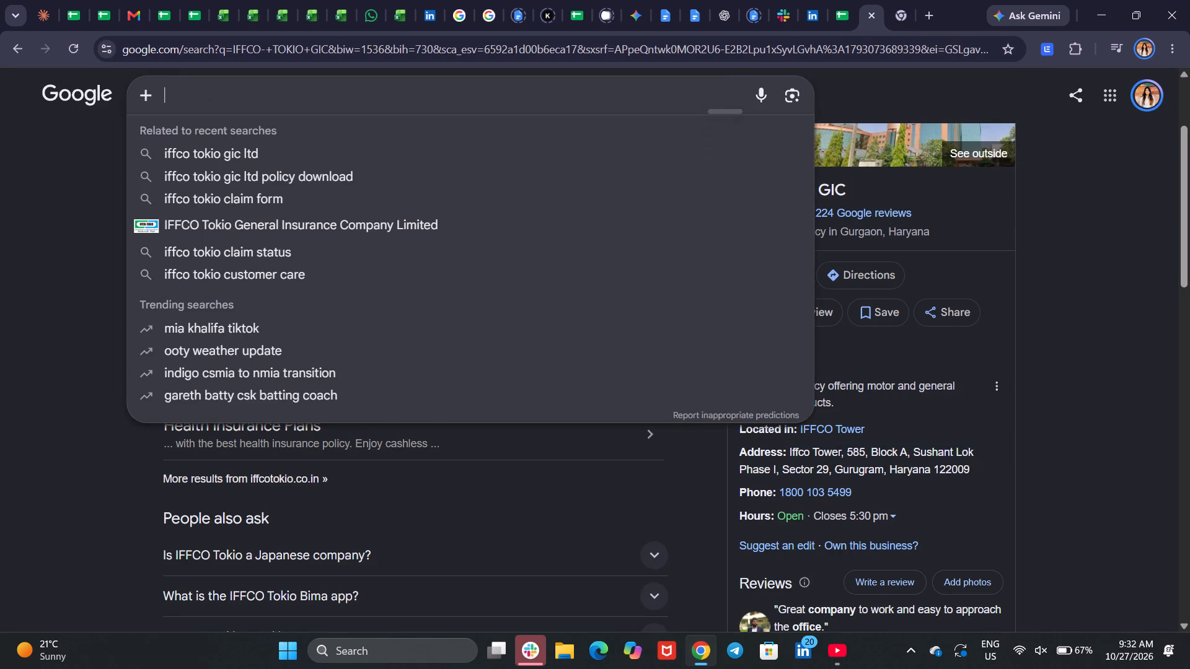
{"action": "key", "text": "space"}
{"action": "type", "text": "gur"}
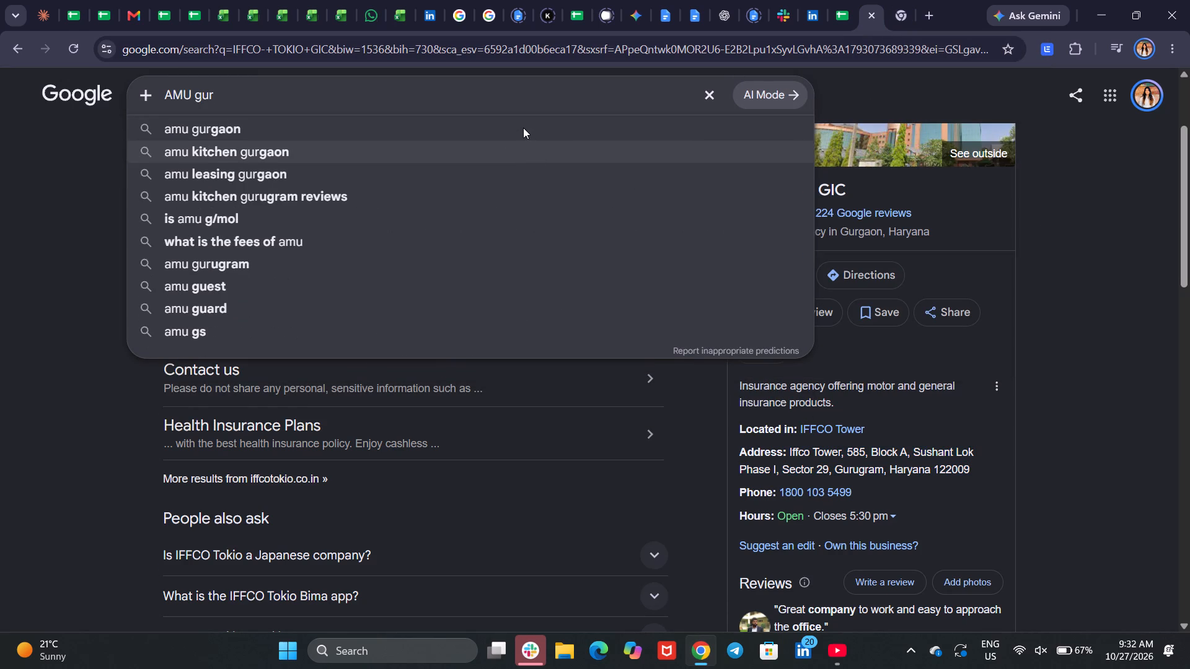
{"action": "left_click", "coordinate": [526, 126]}
Examine the "amu gurgaon" results for AMU Leasing's full office address and check it against the spreadsheet's AMU row.
{"action": "scroll", "coordinate": [863, 325], "scroll_direction": "down", "scroll_amount": 1}
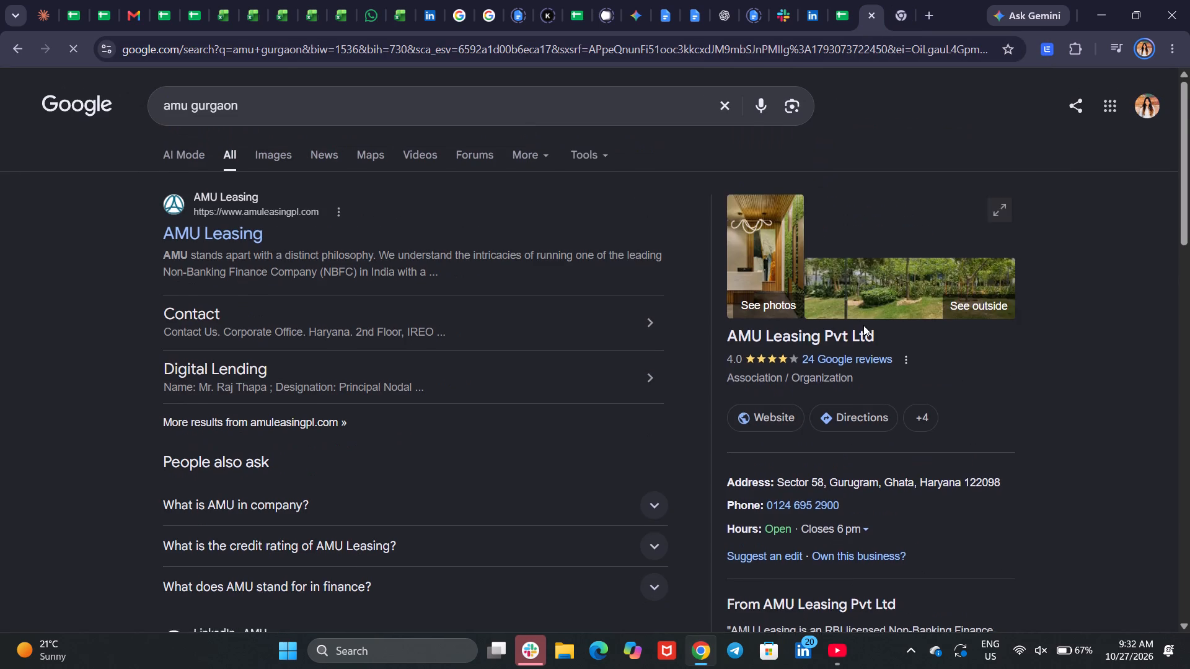
{"action": "scroll", "coordinate": [863, 325], "scroll_direction": "down", "scroll_amount": 1}
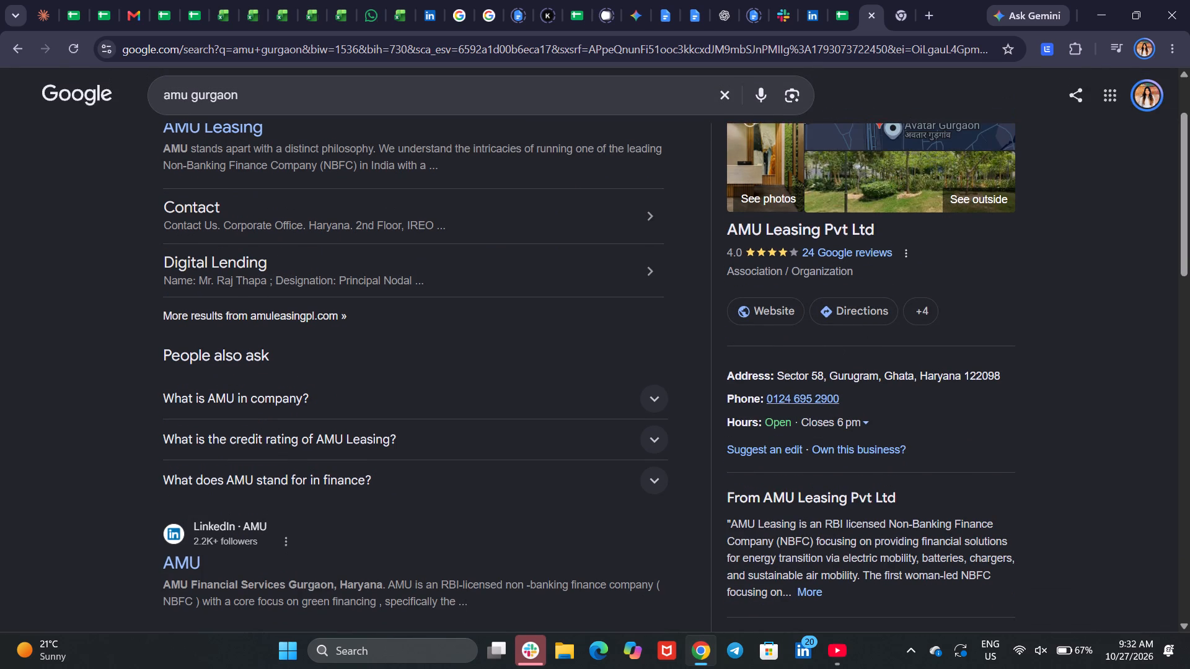
{"action": "scroll", "coordinate": [708, 191], "scroll_direction": "up", "scroll_amount": 2}
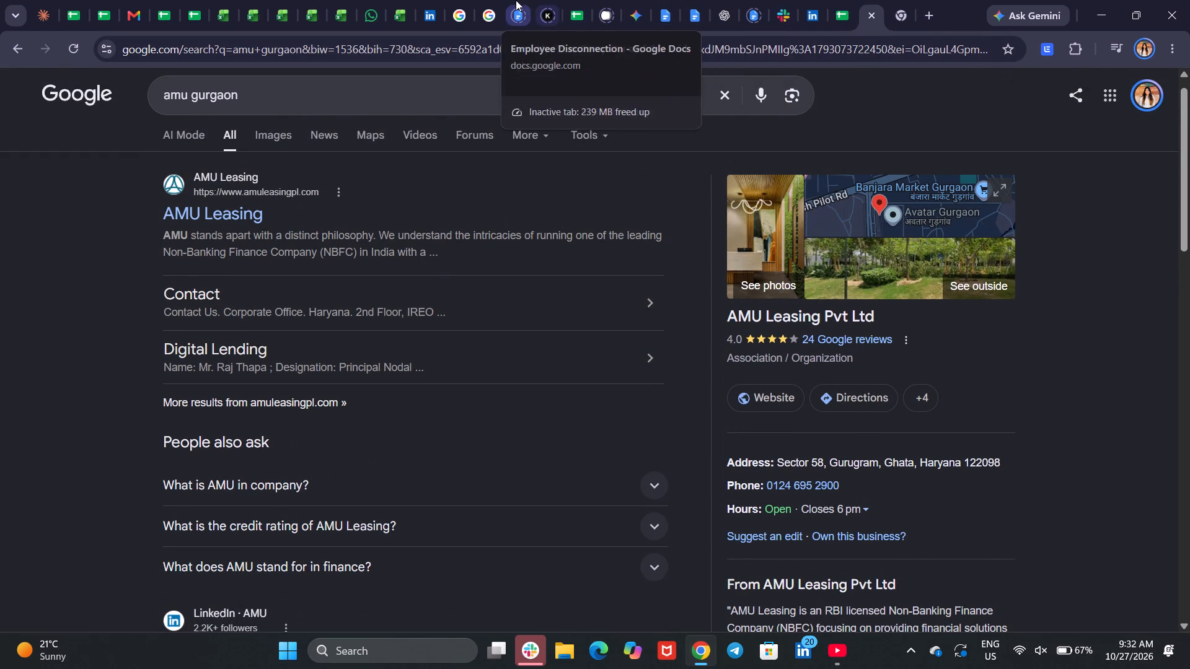
{"action": "left_click", "coordinate": [395, 17]}
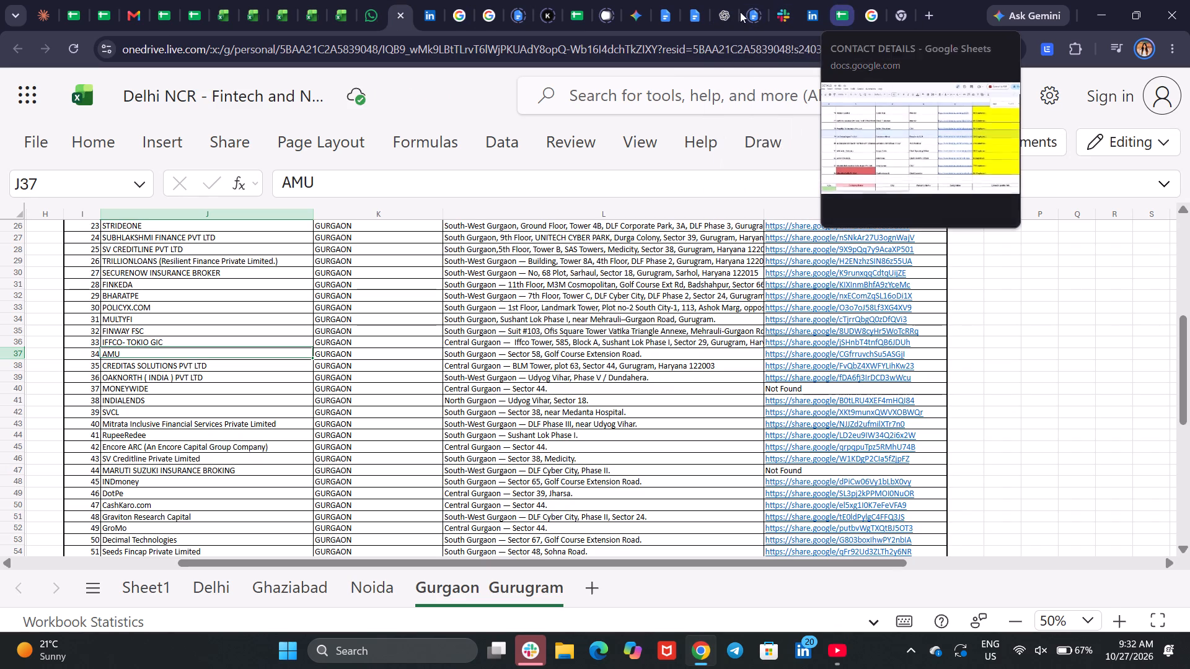
{"action": "left_click", "coordinate": [866, 19]}
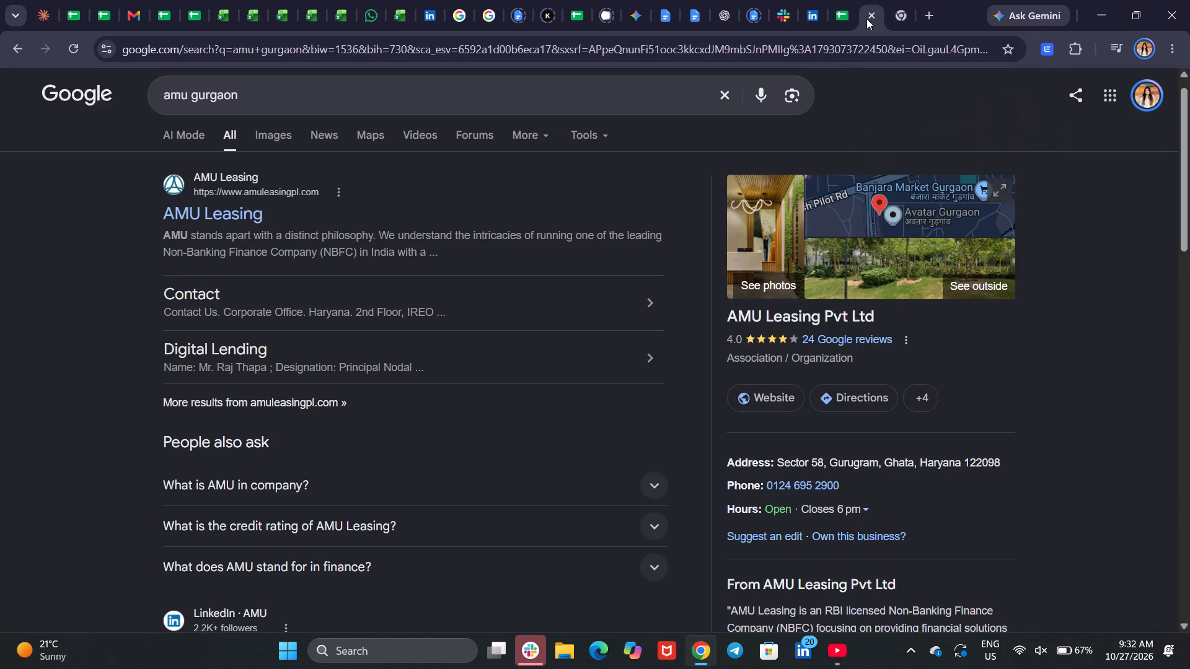
{"action": "scroll", "coordinate": [897, 402], "scroll_direction": "down", "scroll_amount": 3}
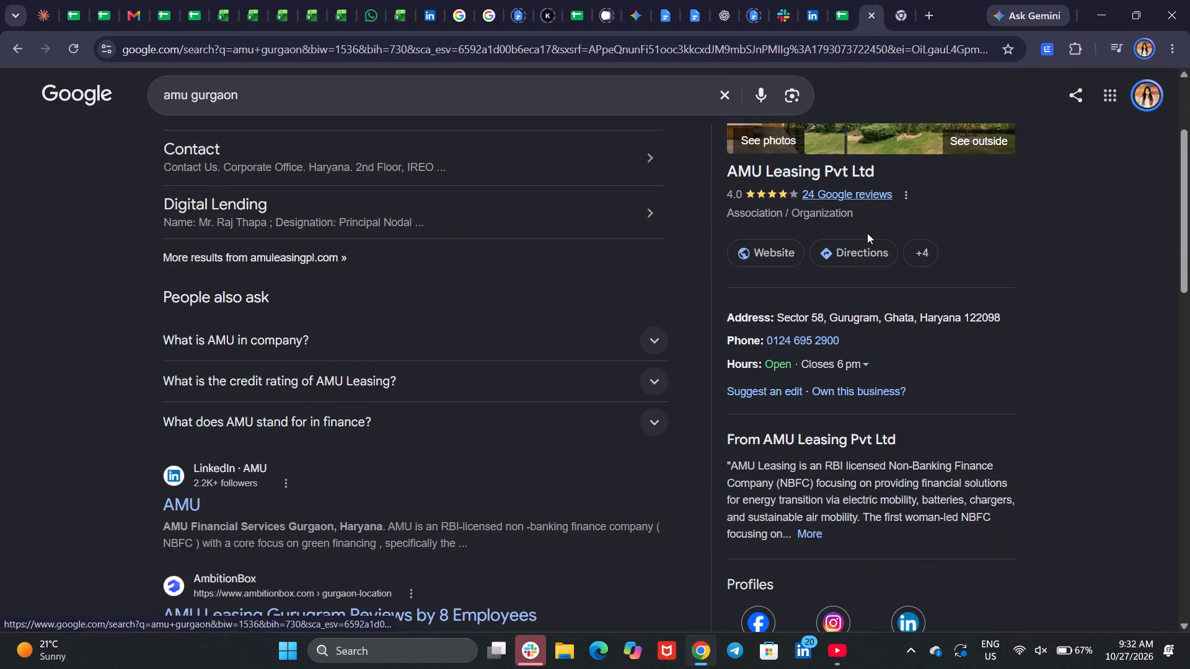
{"action": "scroll", "coordinate": [867, 233], "scroll_direction": "up", "scroll_amount": 1}
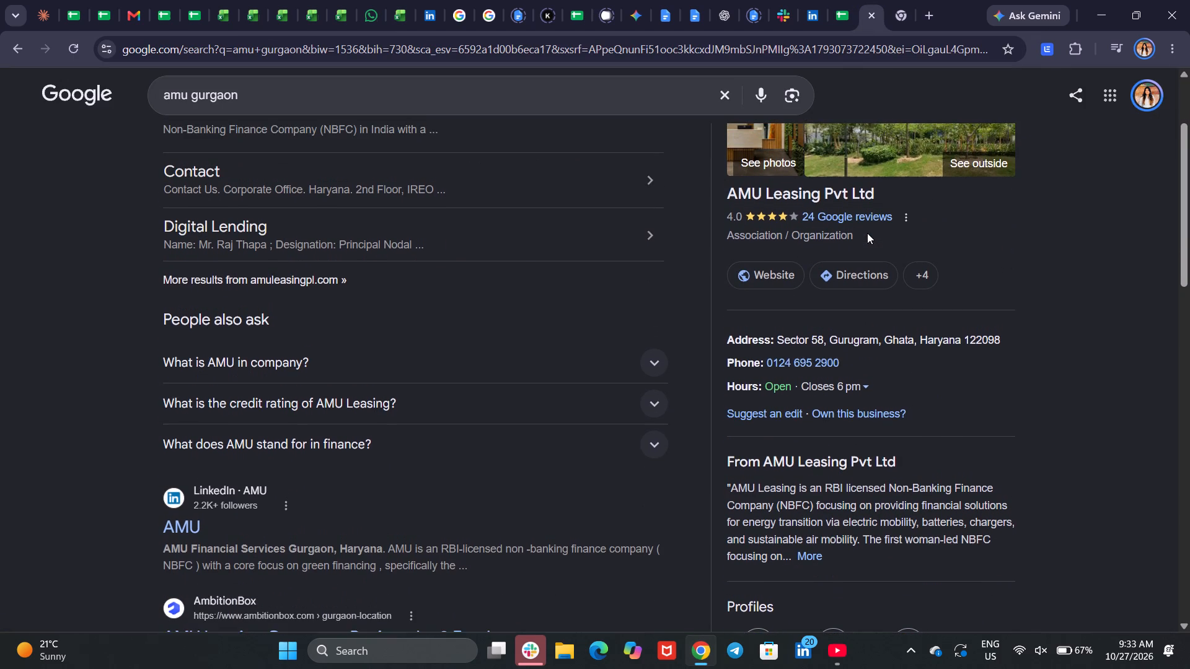
{"action": "scroll", "coordinate": [867, 233], "scroll_direction": "up", "scroll_amount": 3}
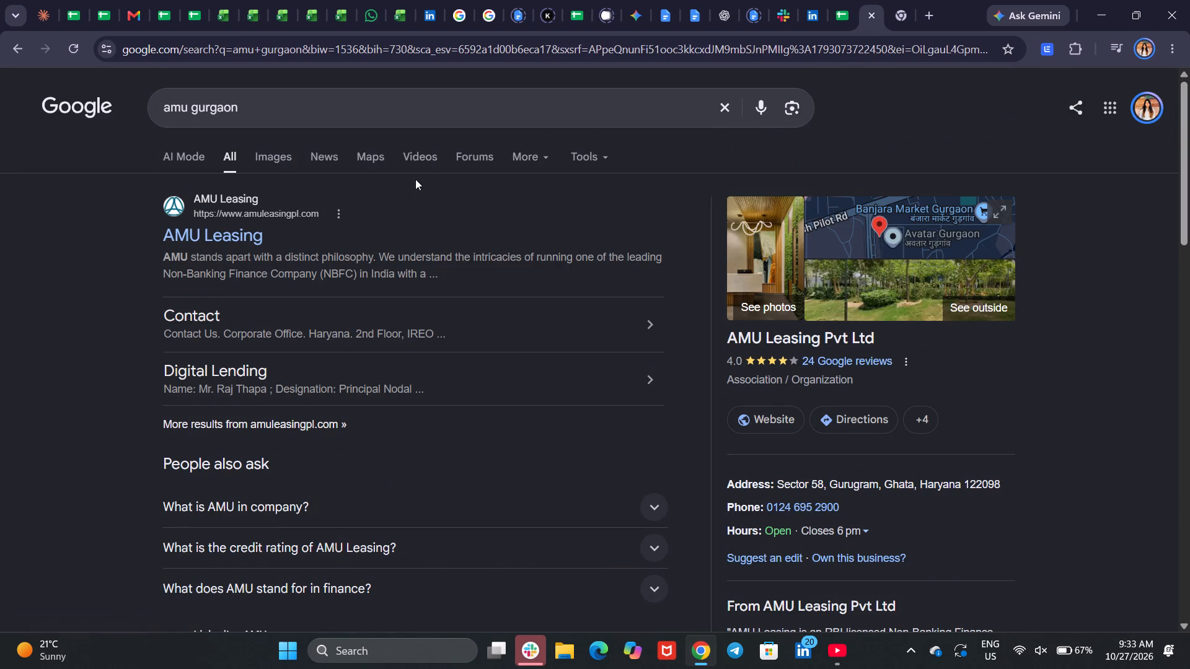
Refine the Google query for AMU to "amu gurgaon company" and run the search.
{"action": "left_click", "coordinate": [436, 105]}
{"action": "key", "text": "space"}
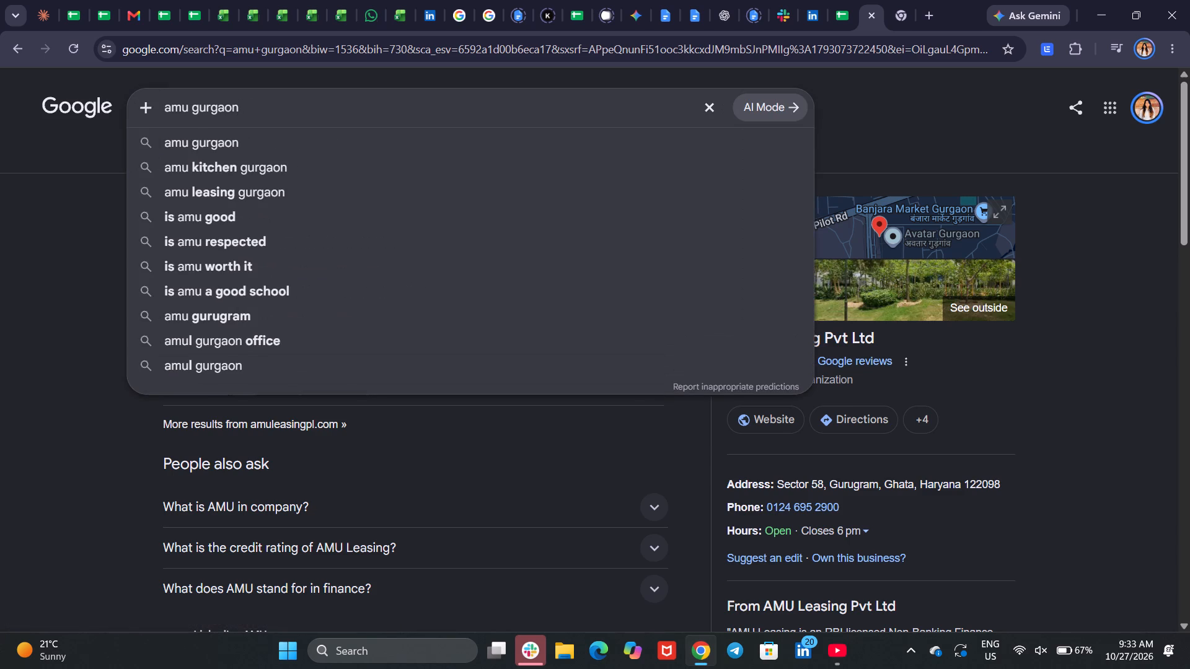
{"action": "type", "text": "co"}
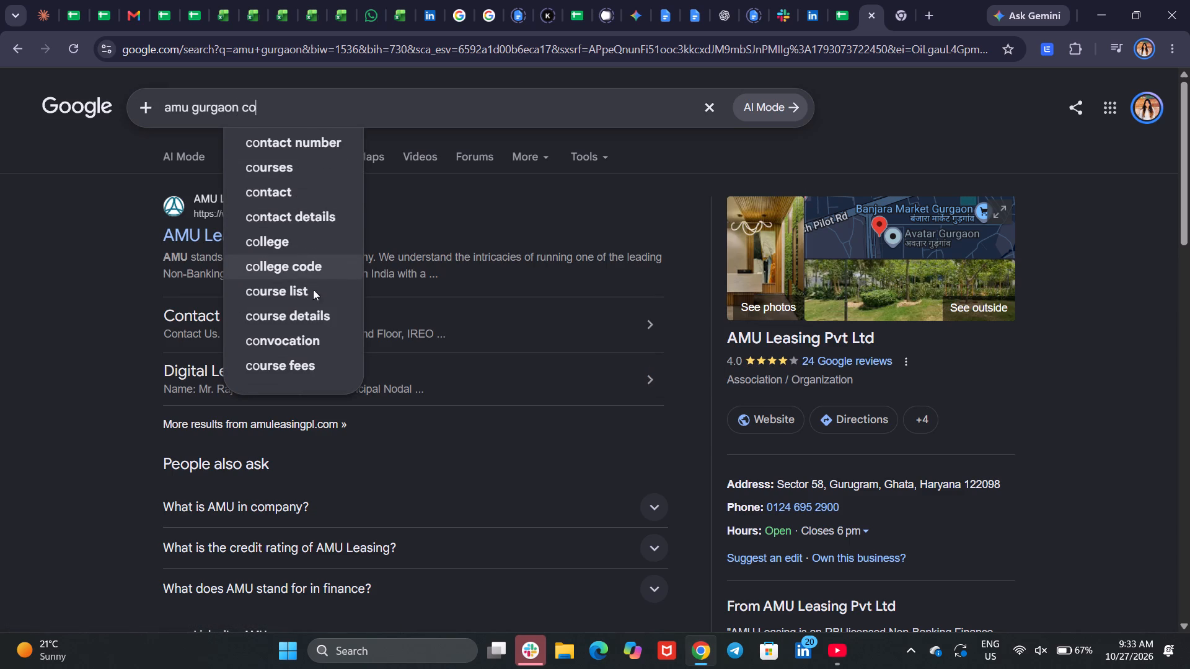
{"action": "key", "text": "m"}
{"action": "type", "text": "pa"}
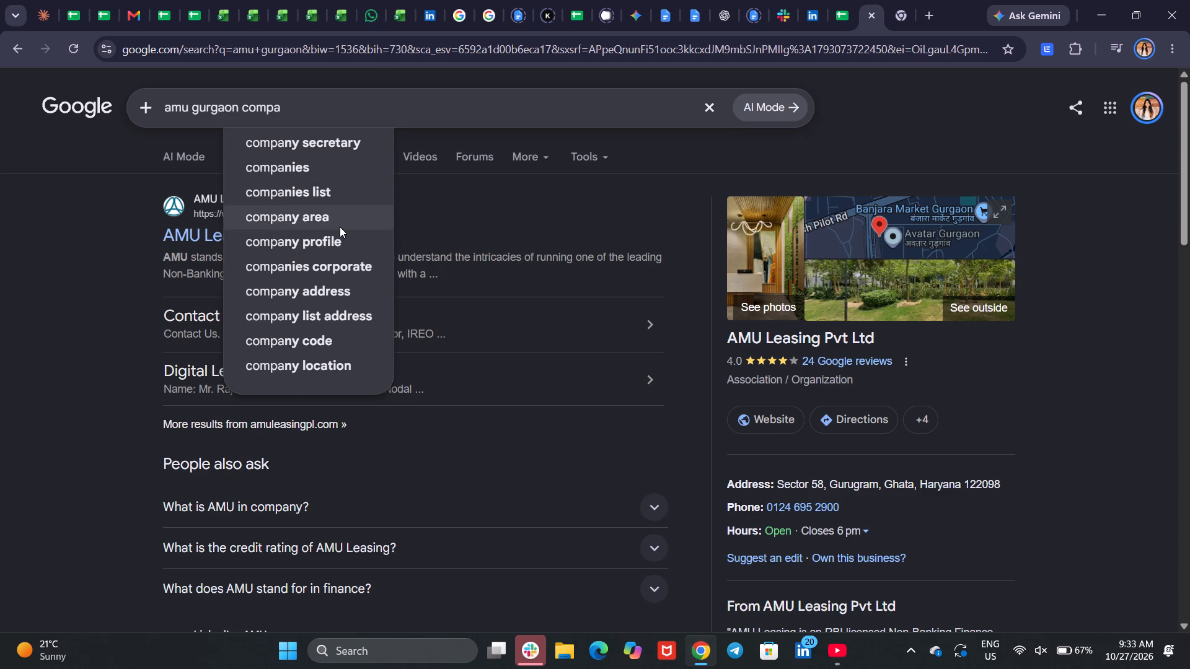
{"action": "type", "text": "ny"}
{"action": "key", "text": "Return"}
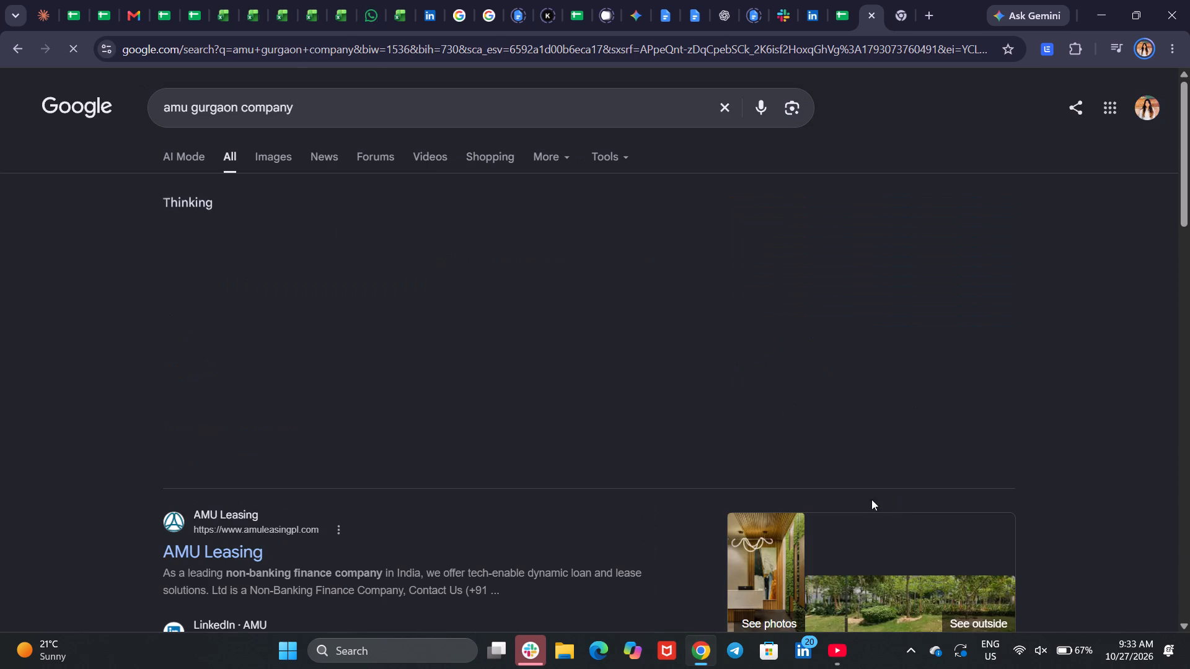
Replace the text after "South Gurgaon —" in L37 with AMU Leasing's Google address: Sector 58, Gurugram, Ghata, Haryana 122098.
{"action": "scroll", "coordinate": [692, 404], "scroll_direction": "down", "scroll_amount": 3}
{"action": "scroll", "coordinate": [692, 404], "scroll_direction": "up", "scroll_amount": 1}
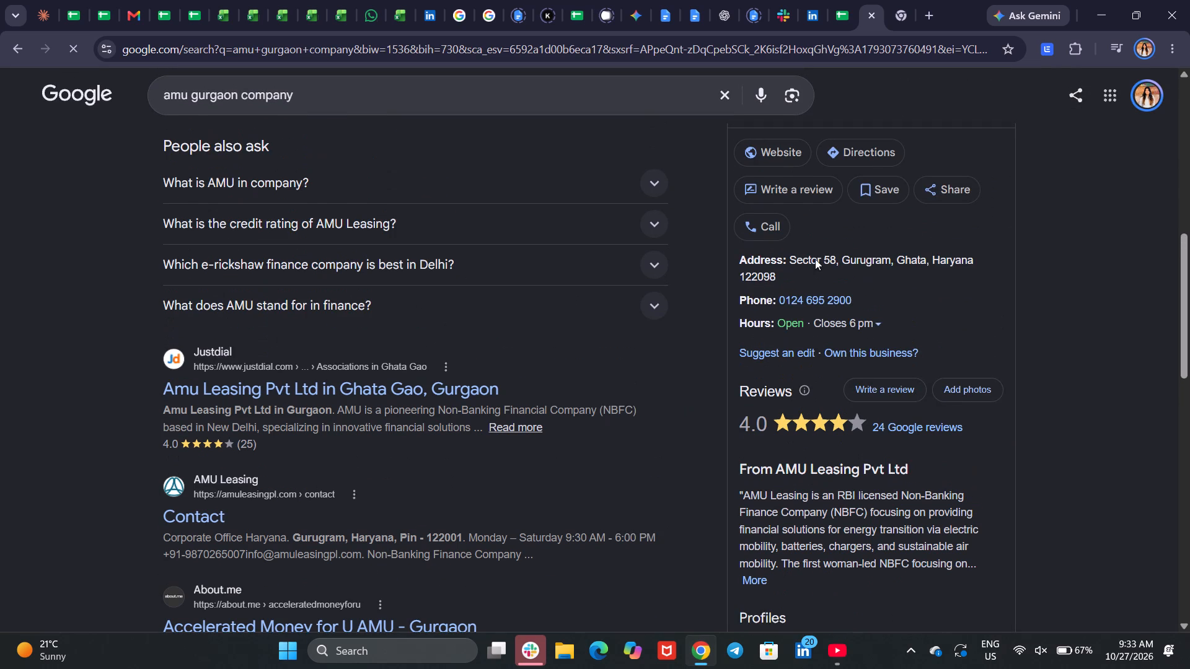
{"action": "left_click_drag", "start_coordinate": [789, 257], "coordinate": [820, 274]}
{"action": "key", "text": "ctrl+c"}
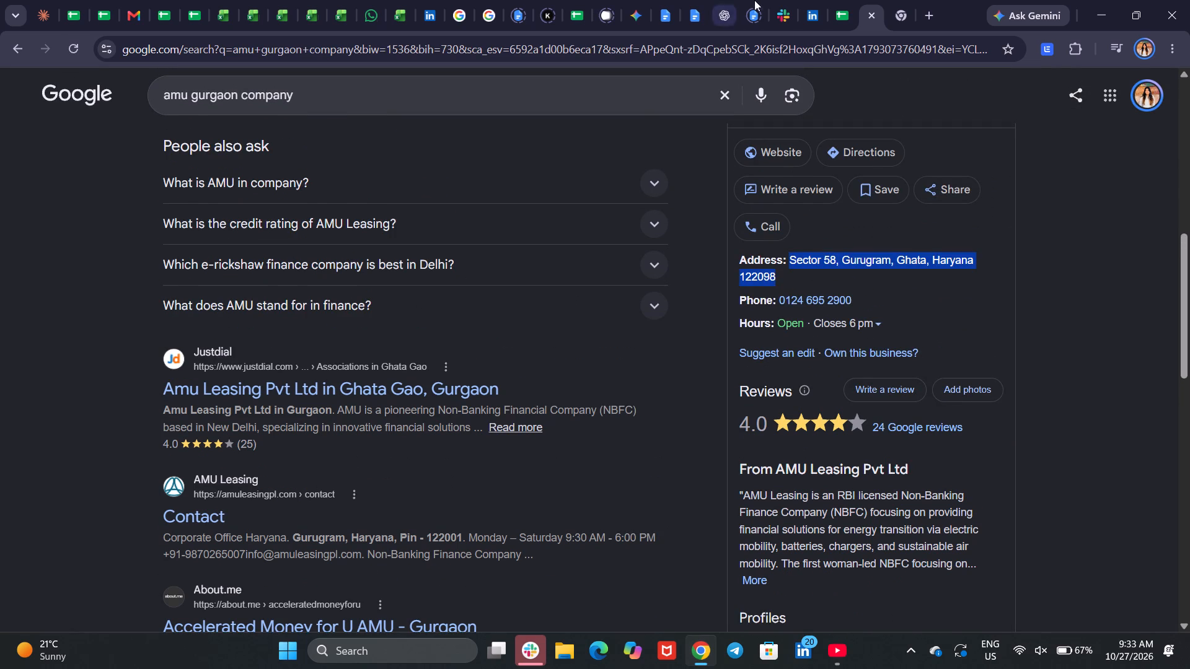
{"action": "left_click", "coordinate": [398, 9]}
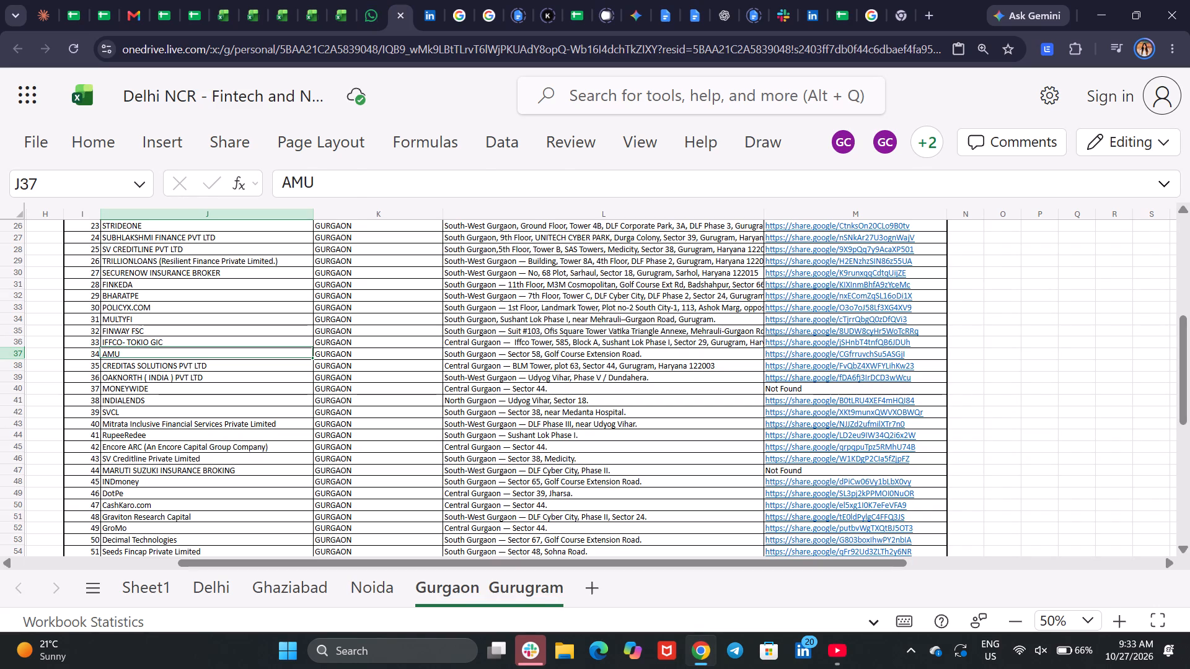
{"action": "triple_click", "coordinate": [567, 354]}
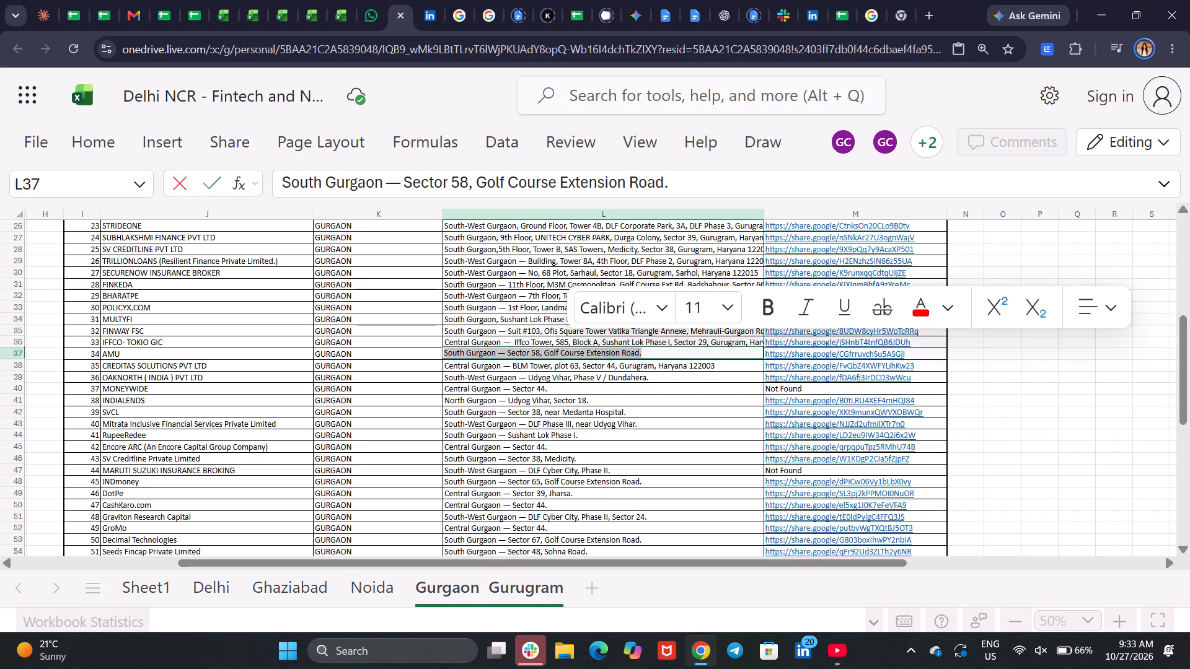
{"action": "left_click", "coordinate": [508, 353]}
{"action": "left_click_drag", "start_coordinate": [508, 353], "coordinate": [539, 354]}
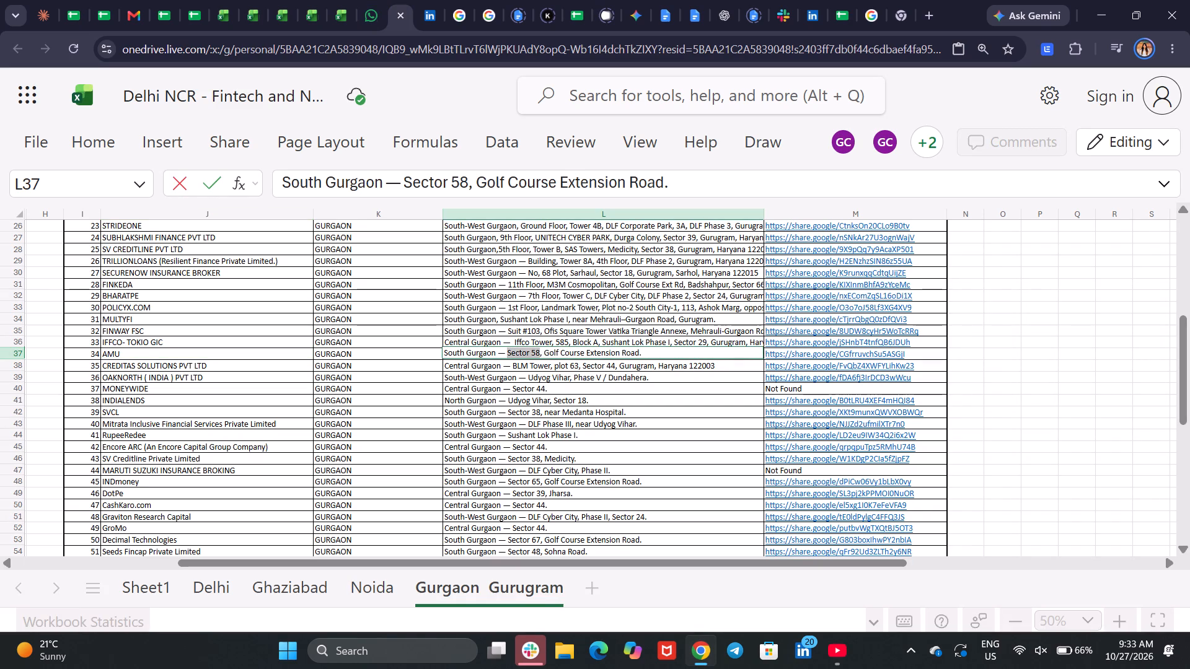
{"action": "left_click_drag", "start_coordinate": [539, 354], "coordinate": [541, 354]}
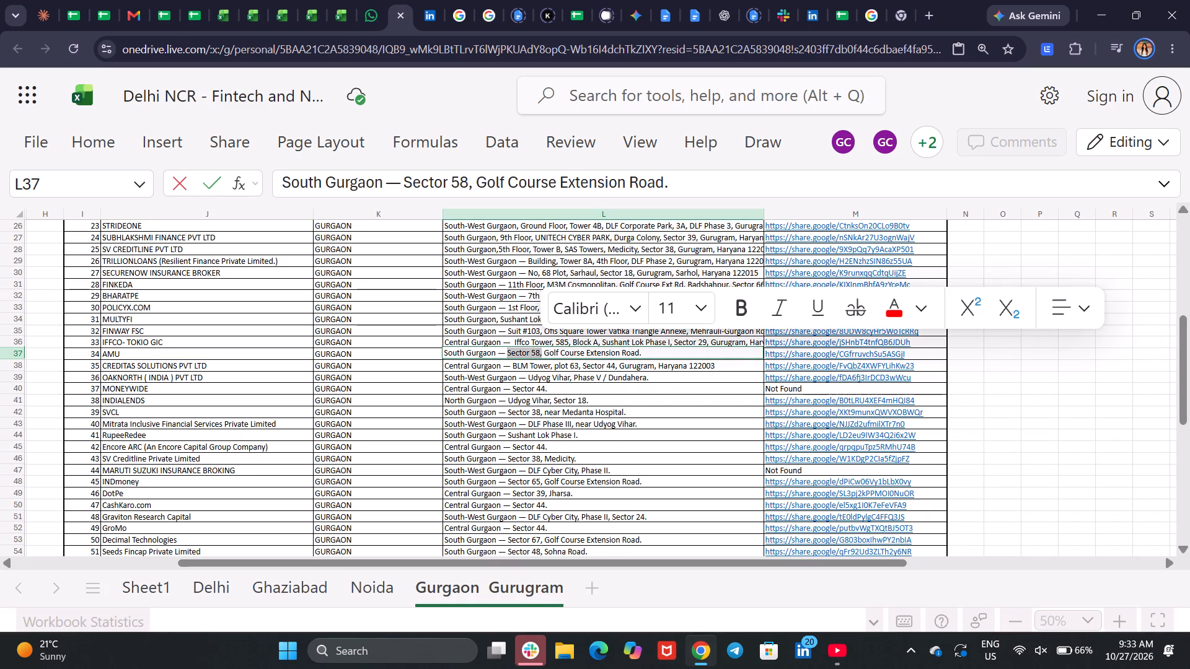
{"action": "key", "text": "ctrl+v"}
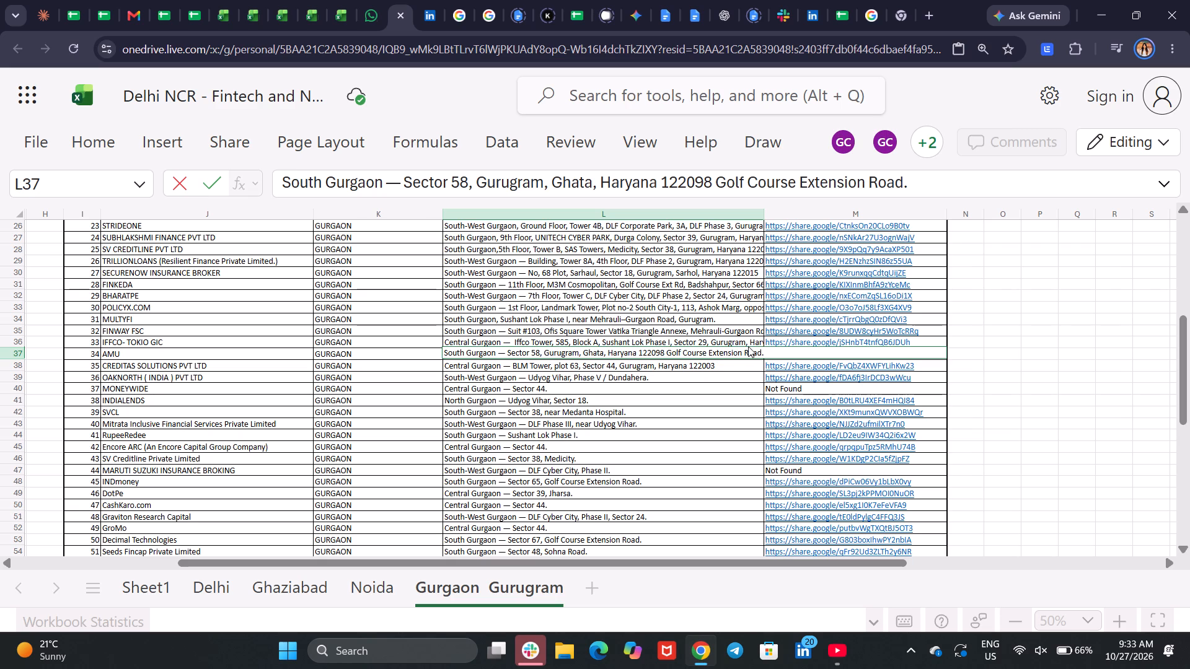
{"action": "left_click_drag", "start_coordinate": [768, 354], "coordinate": [666, 356]}
{"action": "key", "text": "ctrl+c"}
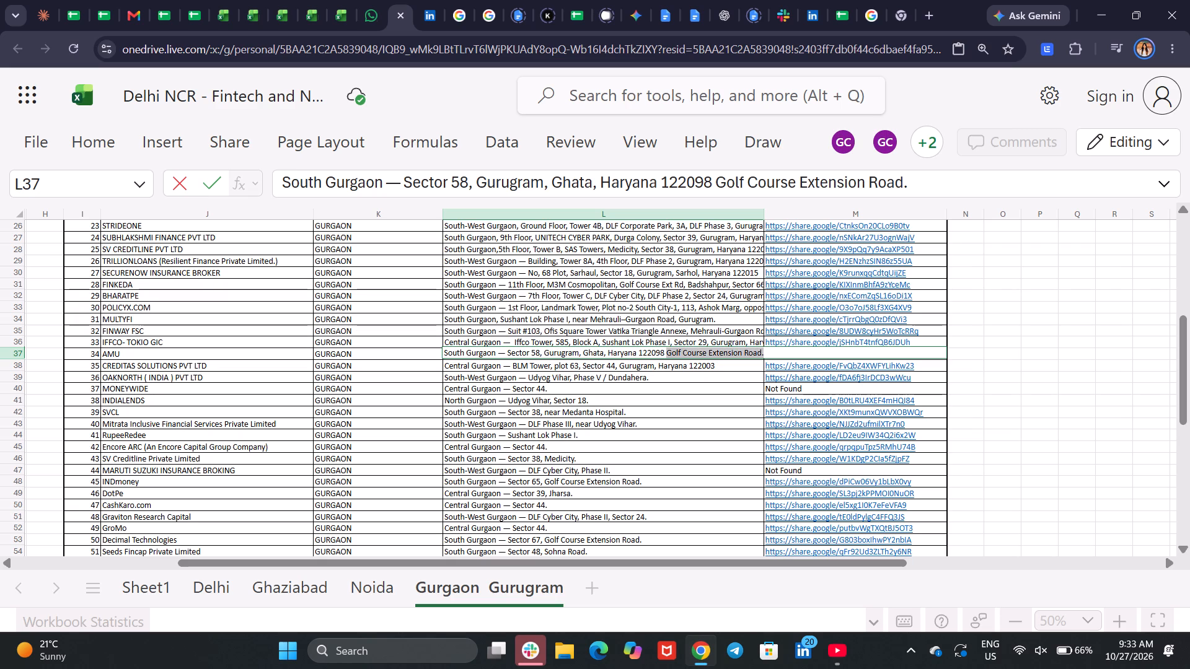
{"action": "key", "text": "BackSpace"}
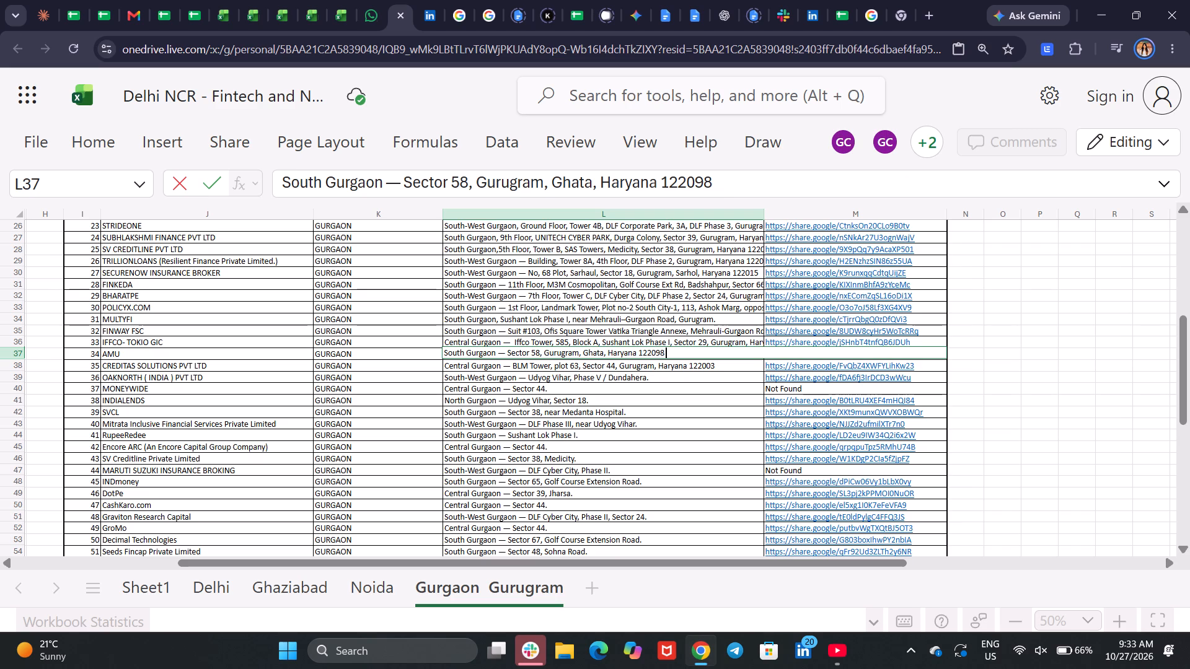
{"action": "left_click", "coordinate": [643, 369]}
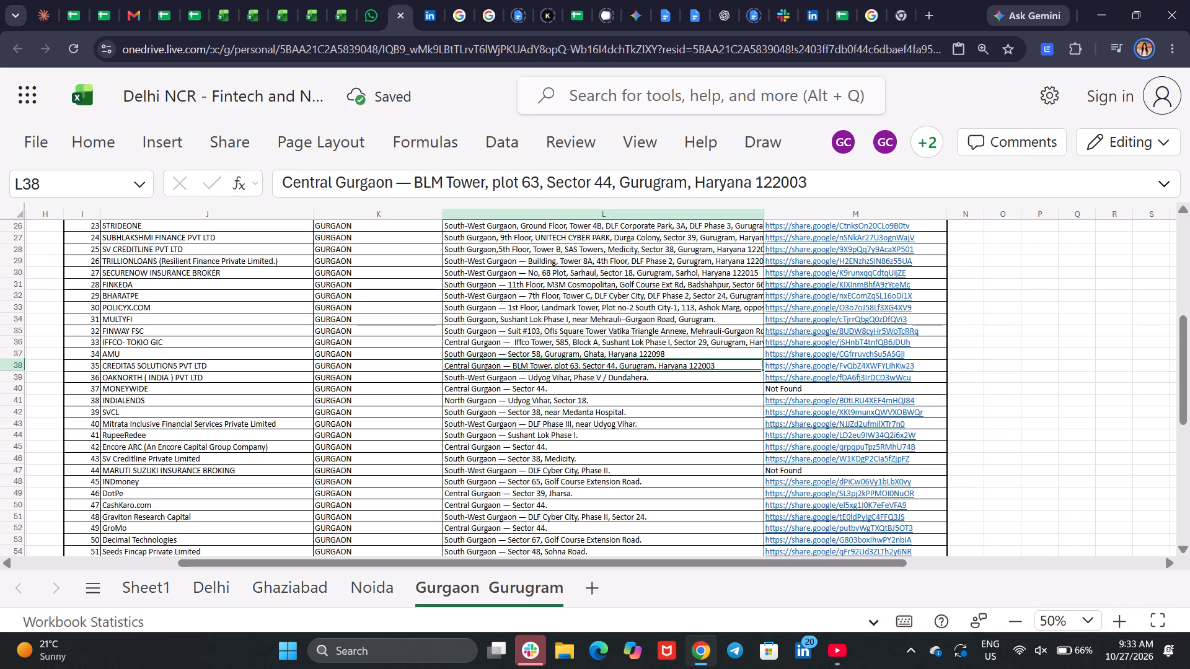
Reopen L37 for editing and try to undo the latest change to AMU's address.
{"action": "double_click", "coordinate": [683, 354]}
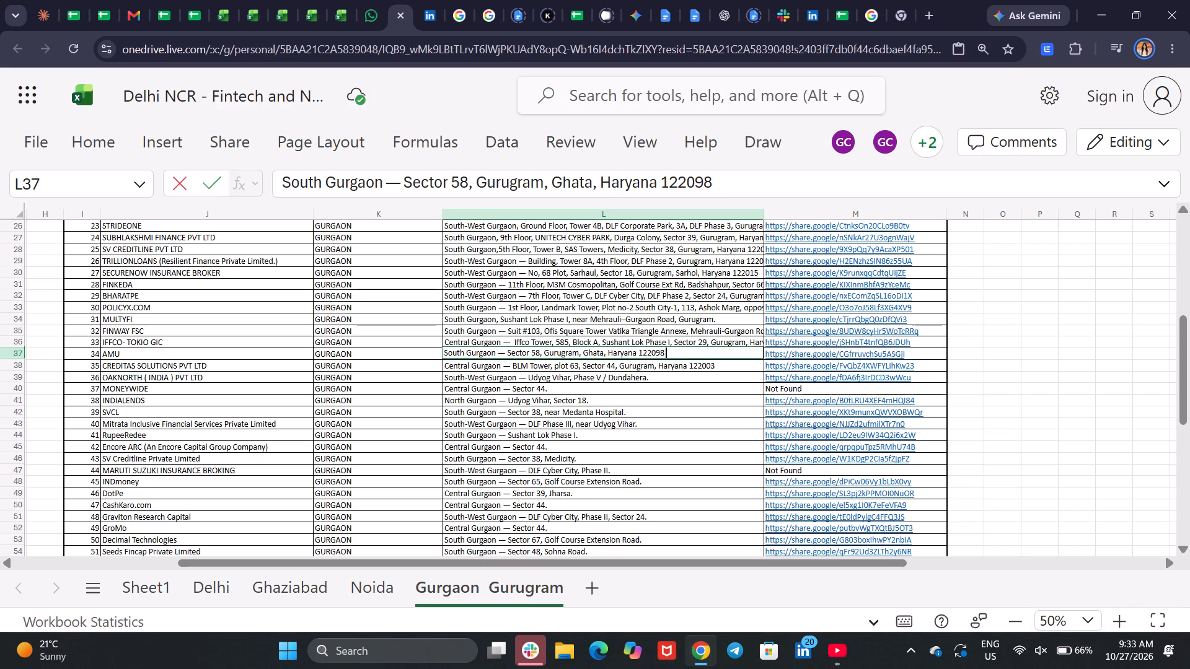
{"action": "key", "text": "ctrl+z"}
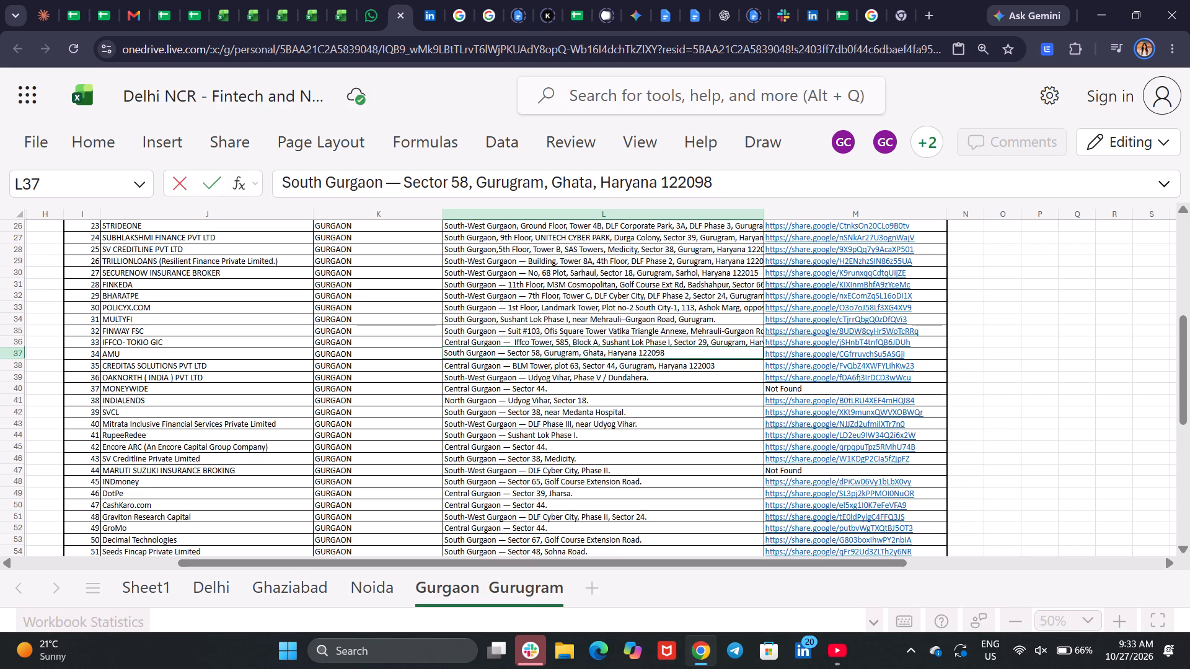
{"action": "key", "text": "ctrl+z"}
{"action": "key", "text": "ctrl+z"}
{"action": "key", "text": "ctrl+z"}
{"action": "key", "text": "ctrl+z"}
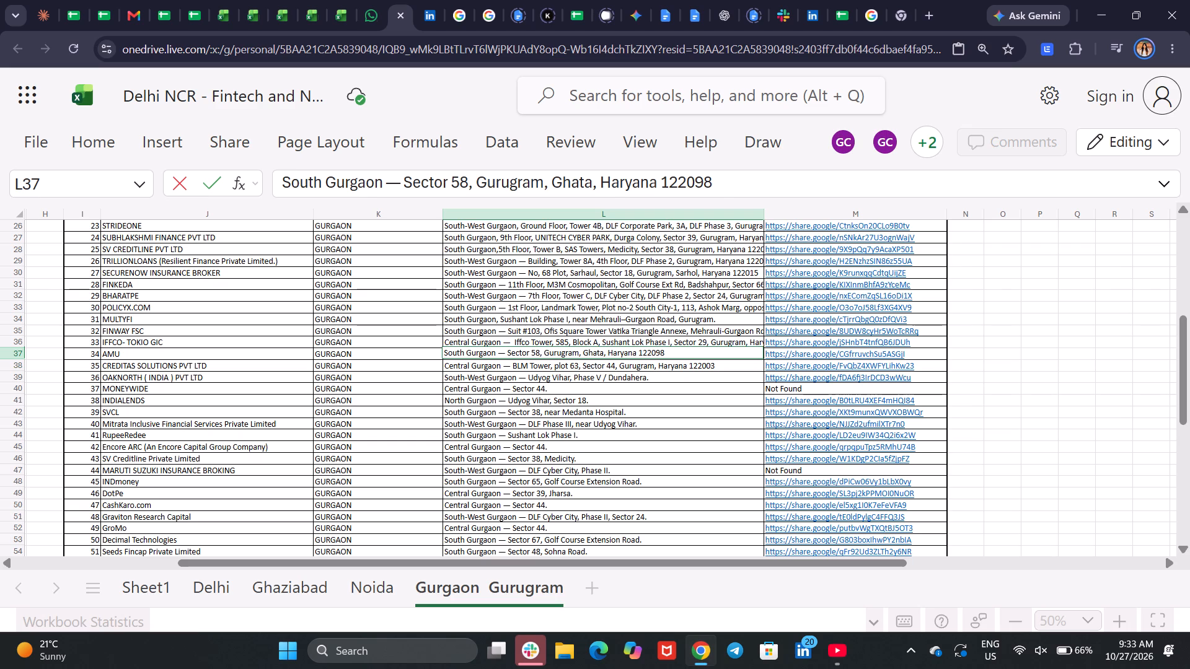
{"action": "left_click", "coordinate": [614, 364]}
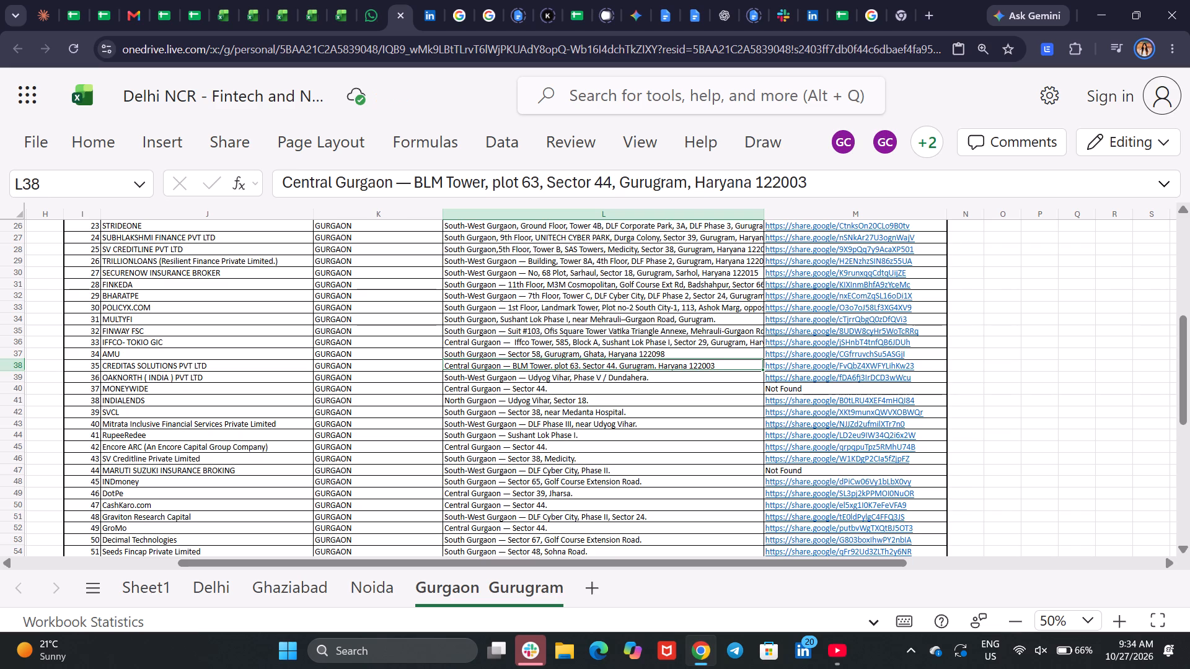
Copy the company name CREDITAS SOLUTIONS PVT LTD from cell J38 and search for it on Google in place of the previous query.
{"action": "triple_click", "coordinate": [256, 369]}
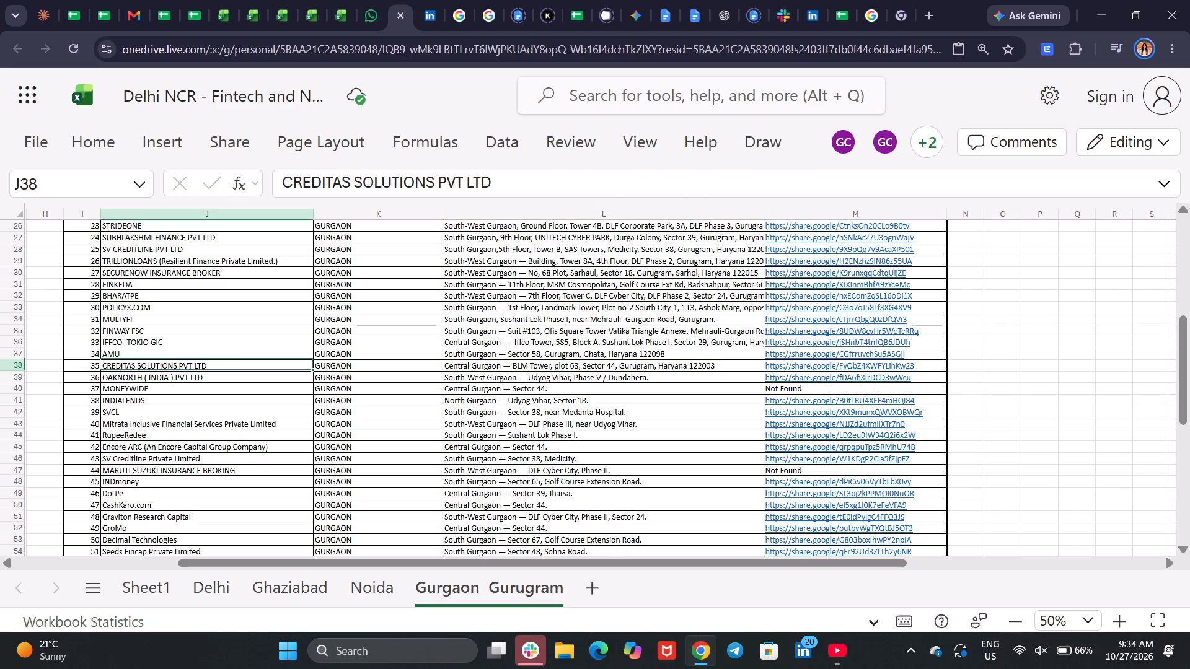
{"action": "triple_click", "coordinate": [206, 369]}
{"action": "triple_click", "coordinate": [188, 368]}
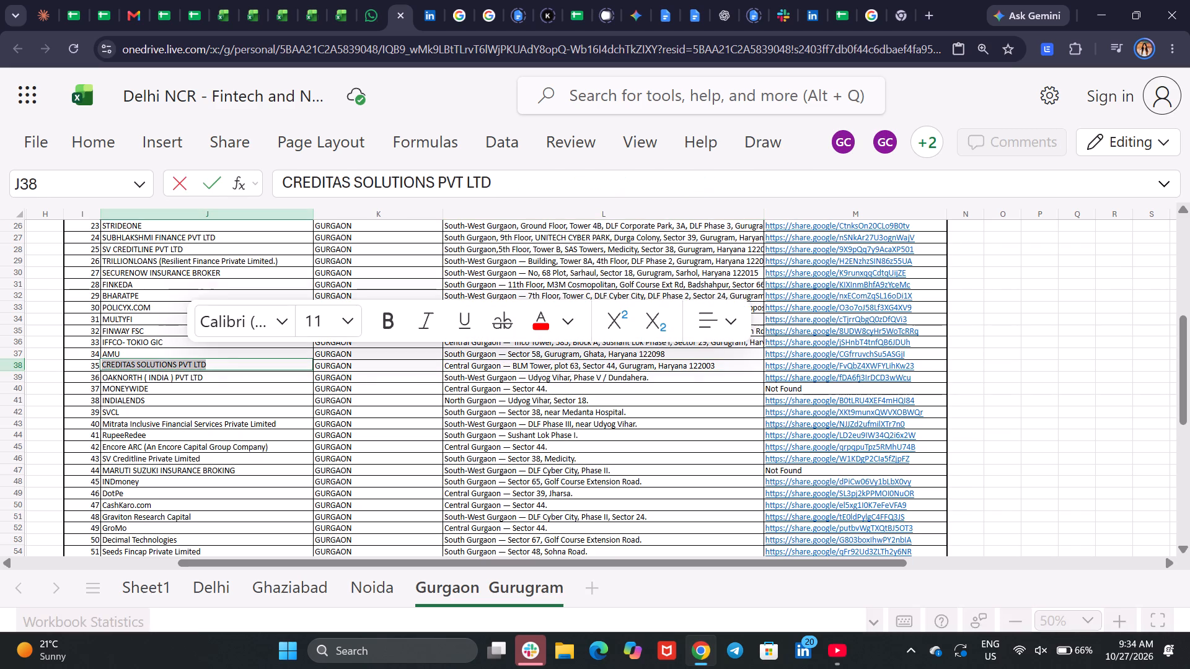
{"action": "key", "text": "ctrl+c"}
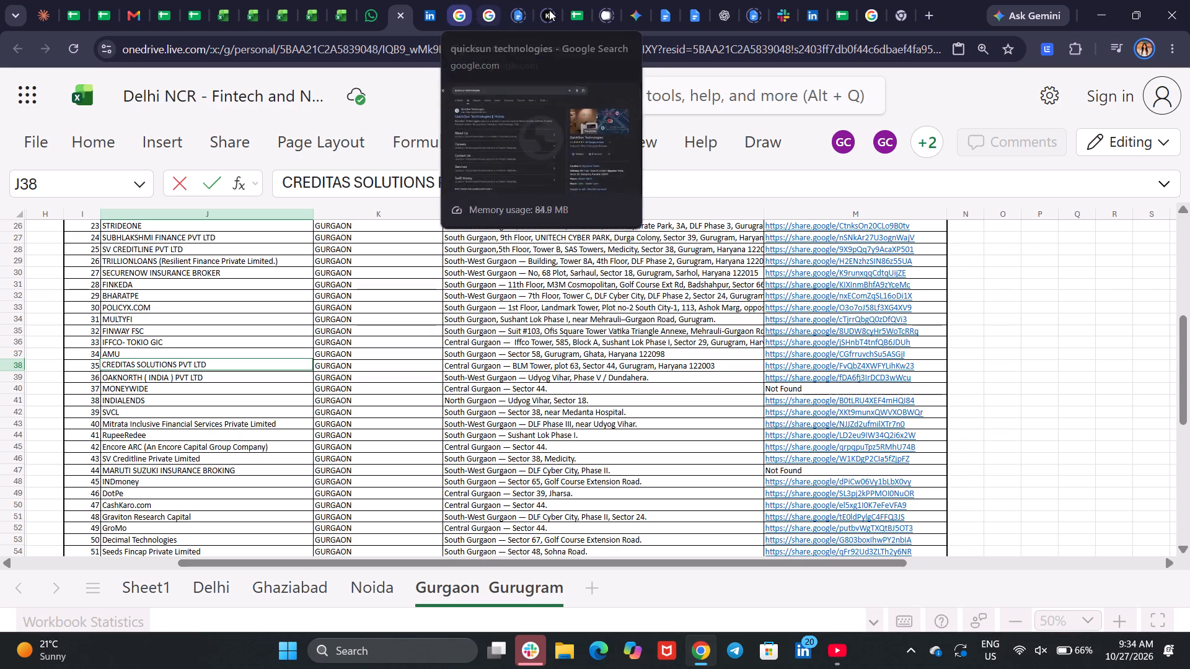
{"action": "left_click", "coordinate": [870, 9]}
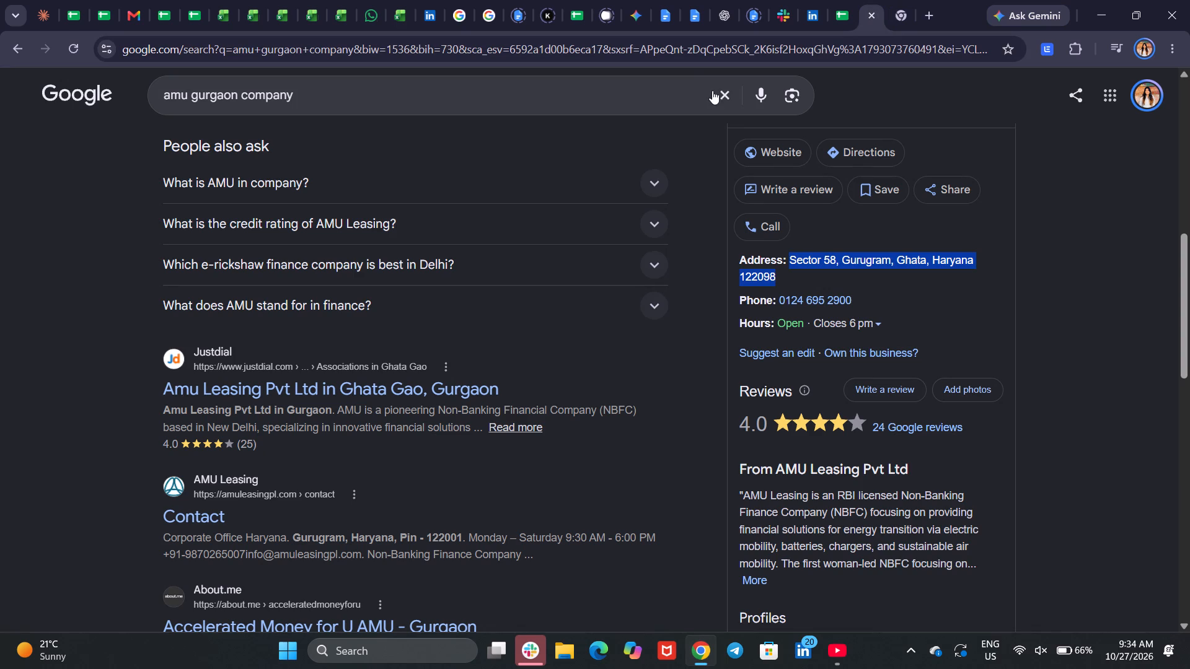
{"action": "left_click", "coordinate": [725, 93]}
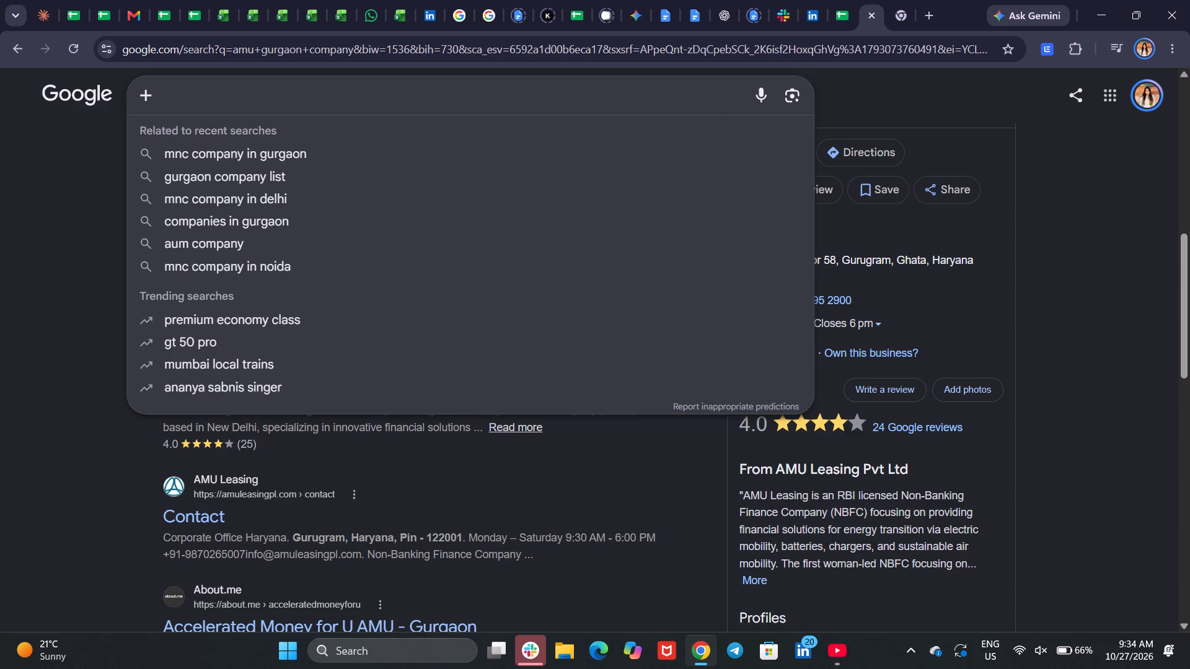
{"action": "key", "text": "ctrl+v"}
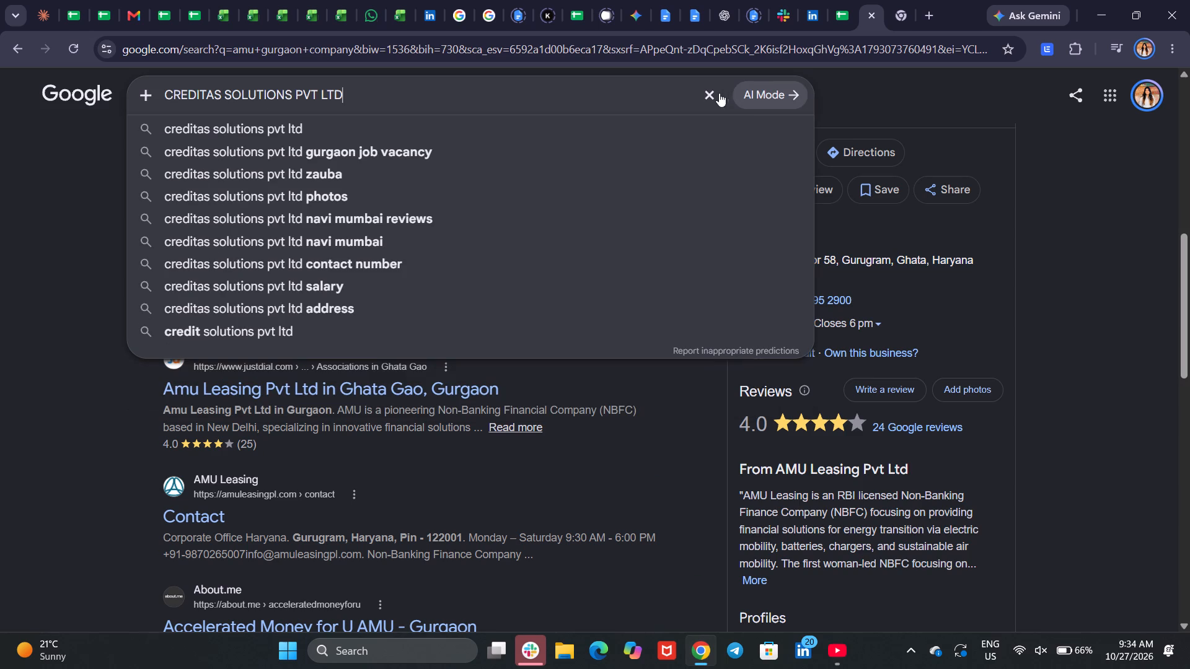
{"action": "key", "text": "Return"}
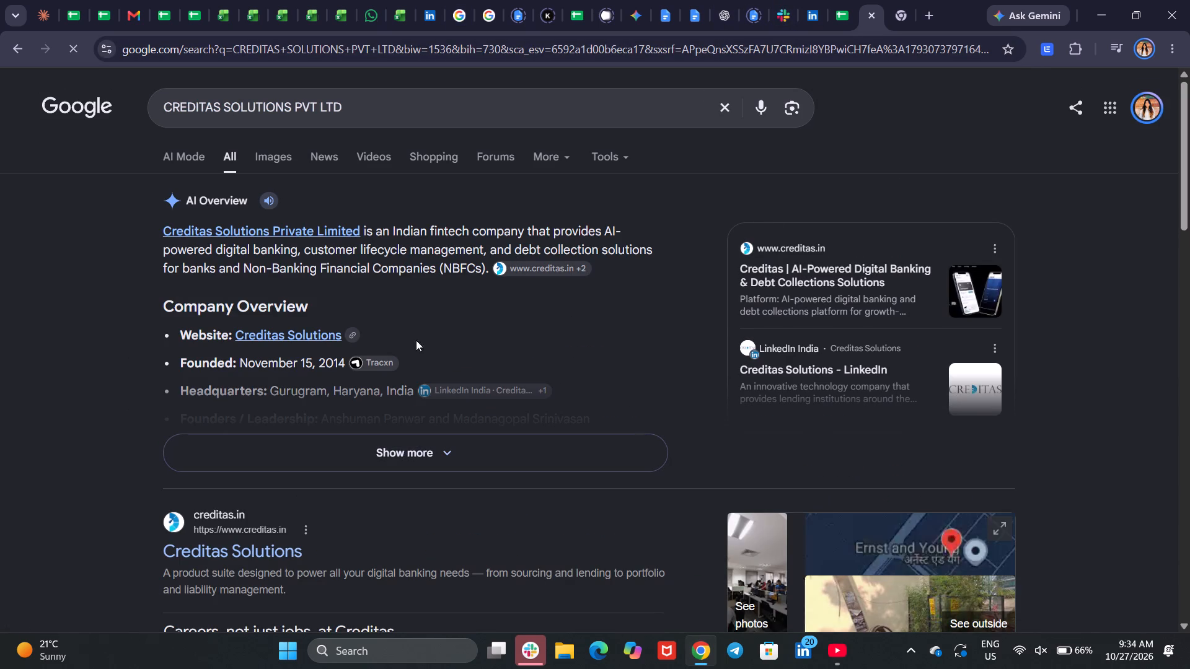
Replace the text after "Central Gurgaon —" in L38 with Creditas Solutions' Google address: BLM Tower, plot 63, Sector 44, Gurugram, Haryana 122003.
{"action": "scroll", "coordinate": [881, 287], "scroll_direction": "down", "scroll_amount": 4}
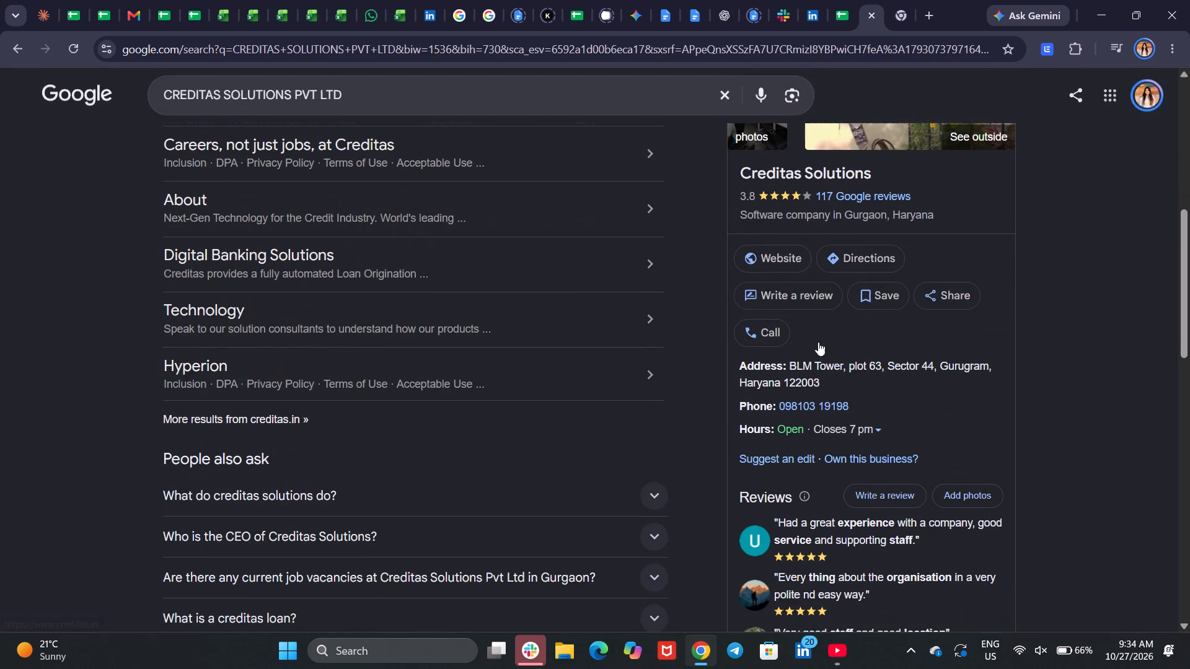
{"action": "left_click_drag", "start_coordinate": [789, 367], "coordinate": [835, 383]}
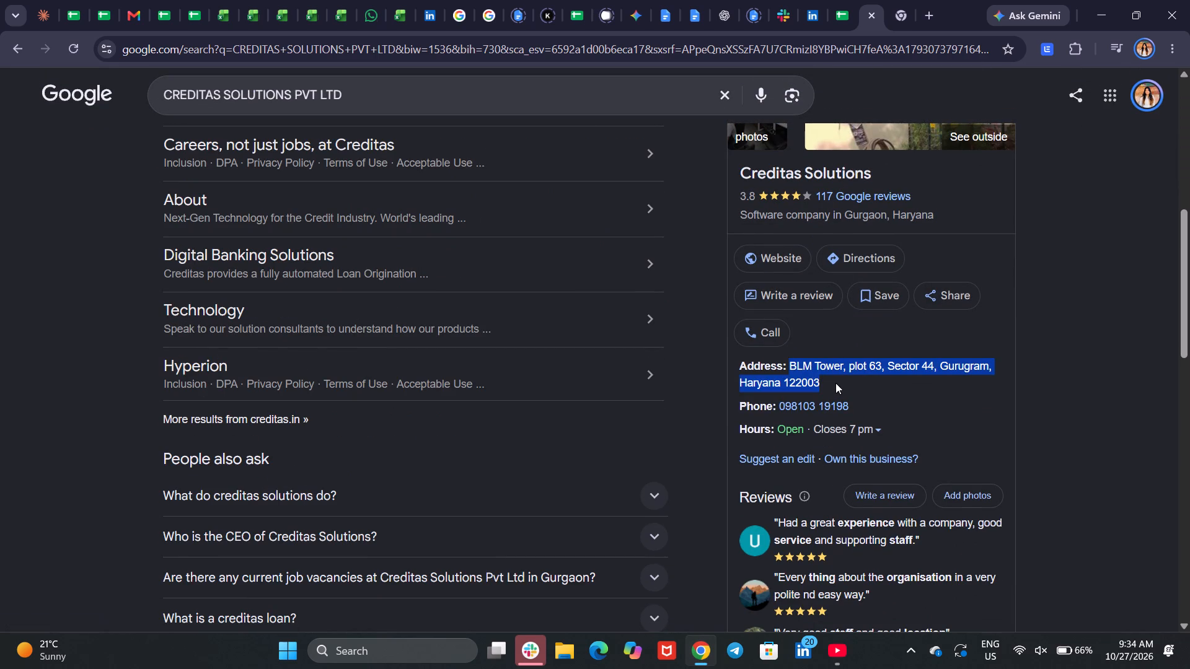
{"action": "key", "text": "ctrl+c"}
{"action": "left_click", "coordinate": [407, 0]}
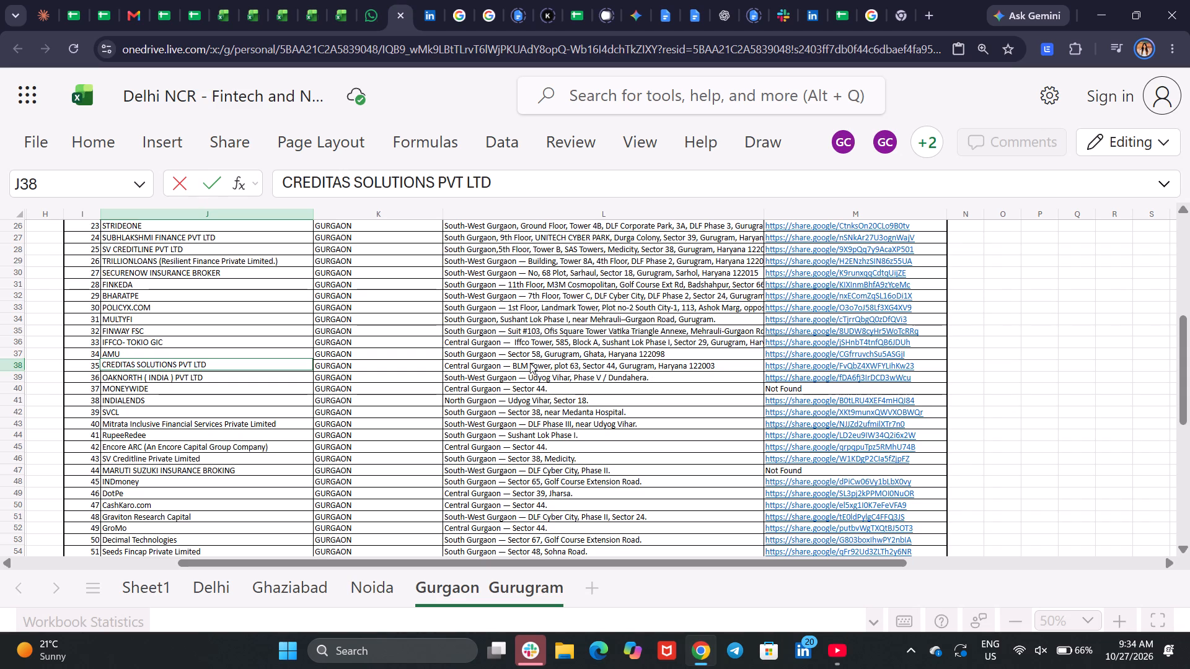
{"action": "triple_click", "coordinate": [530, 363]}
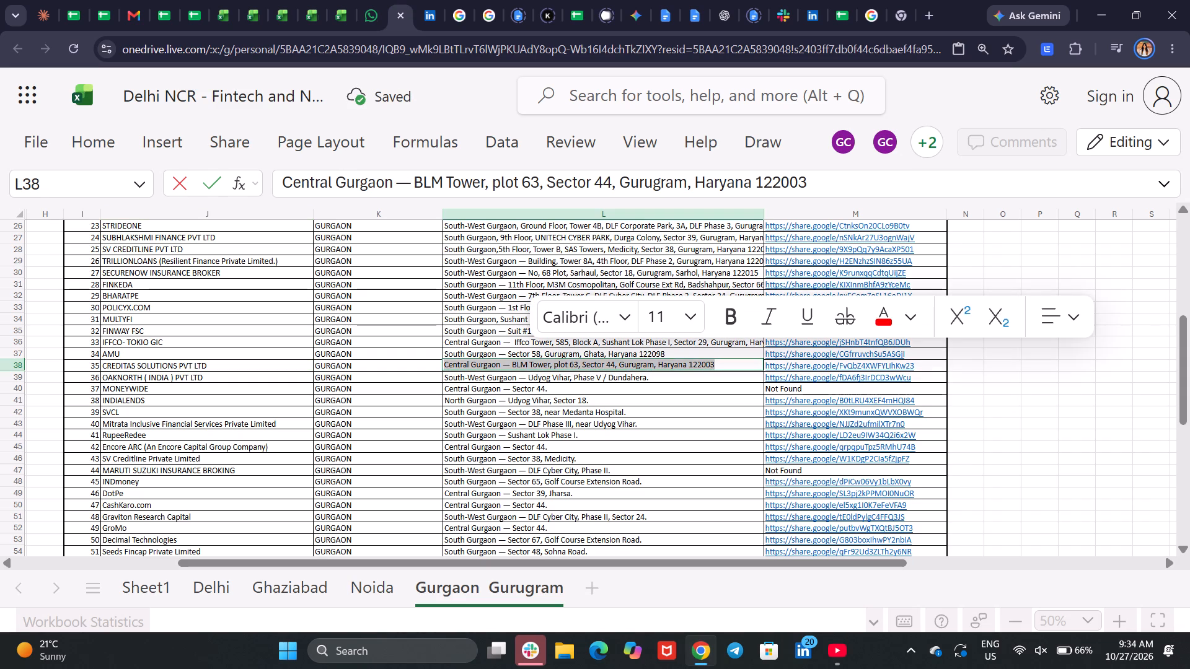
{"action": "left_click", "coordinate": [511, 362]}
{"action": "left_click_drag", "start_coordinate": [511, 362], "coordinate": [734, 362]}
{"action": "key", "text": "ctrl+v"}
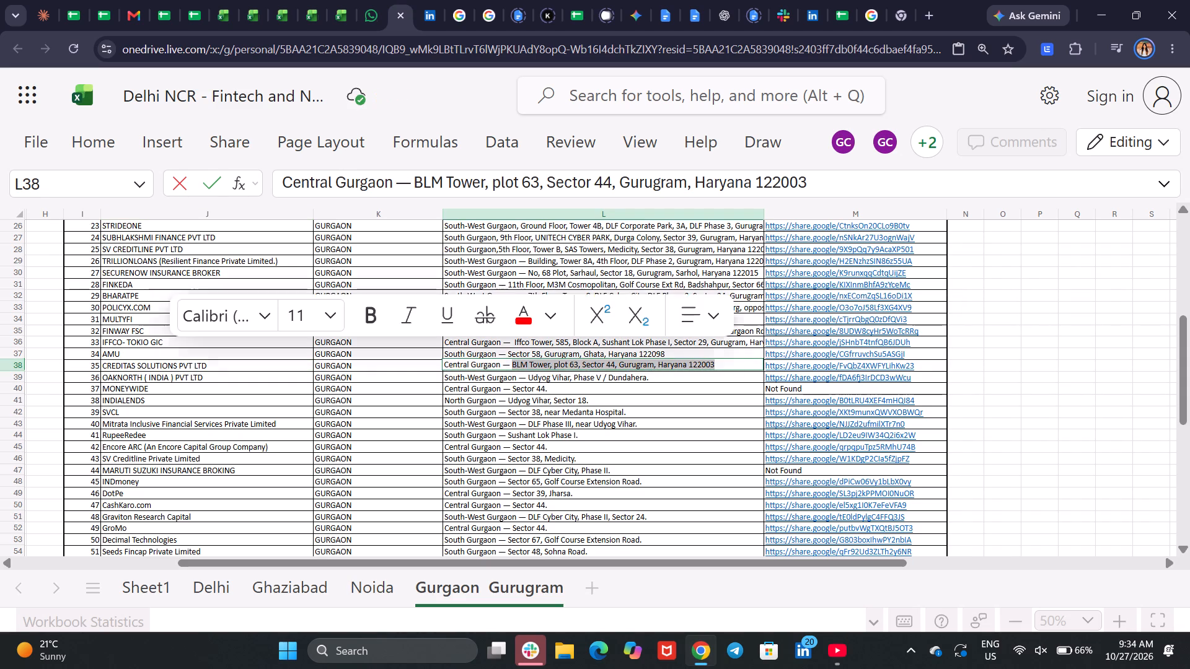
{"action": "left_click", "coordinate": [646, 384]}
{"action": "left_click", "coordinate": [591, 382]}
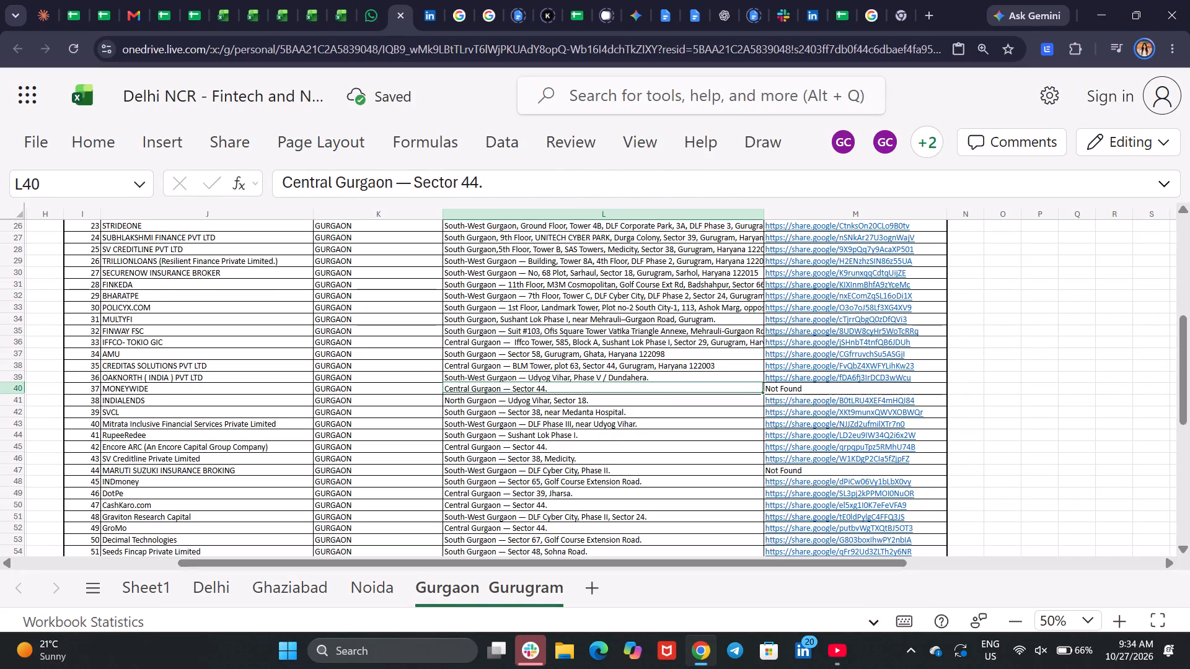
Copy the company name OAKNORTH ( INDIA ) PVT LTD from cell J39 and search for it on Google in place of the previous query.
{"action": "left_click", "coordinate": [576, 379]}
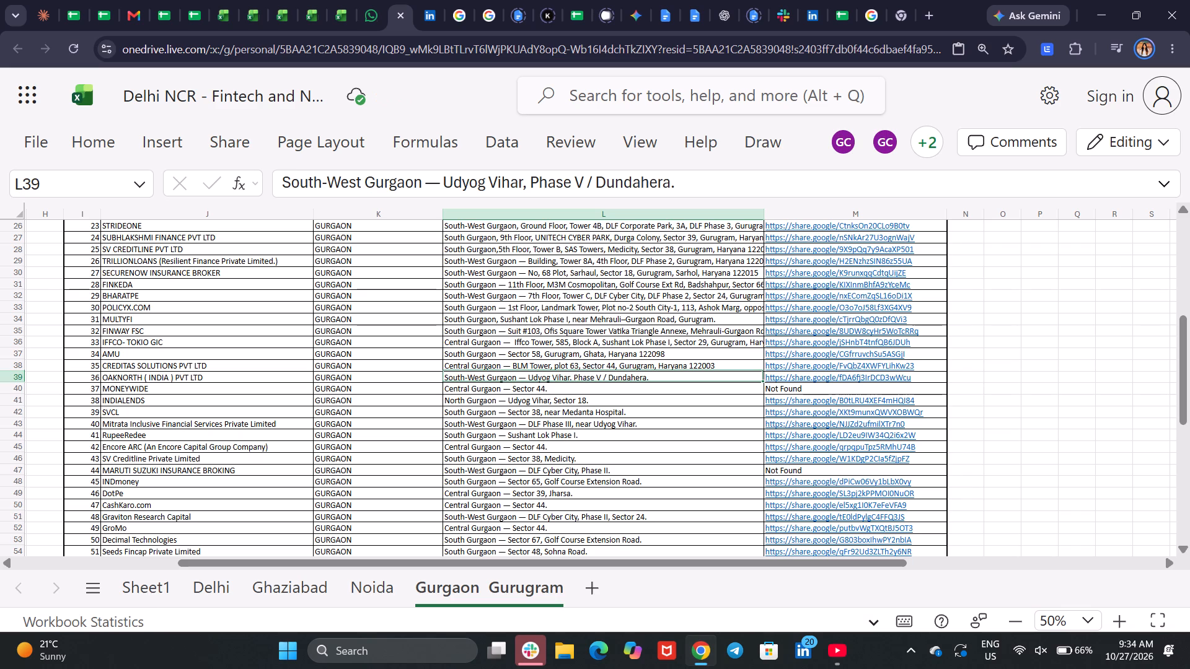
{"action": "triple_click", "coordinate": [185, 380]}
{"action": "triple_click", "coordinate": [174, 379]}
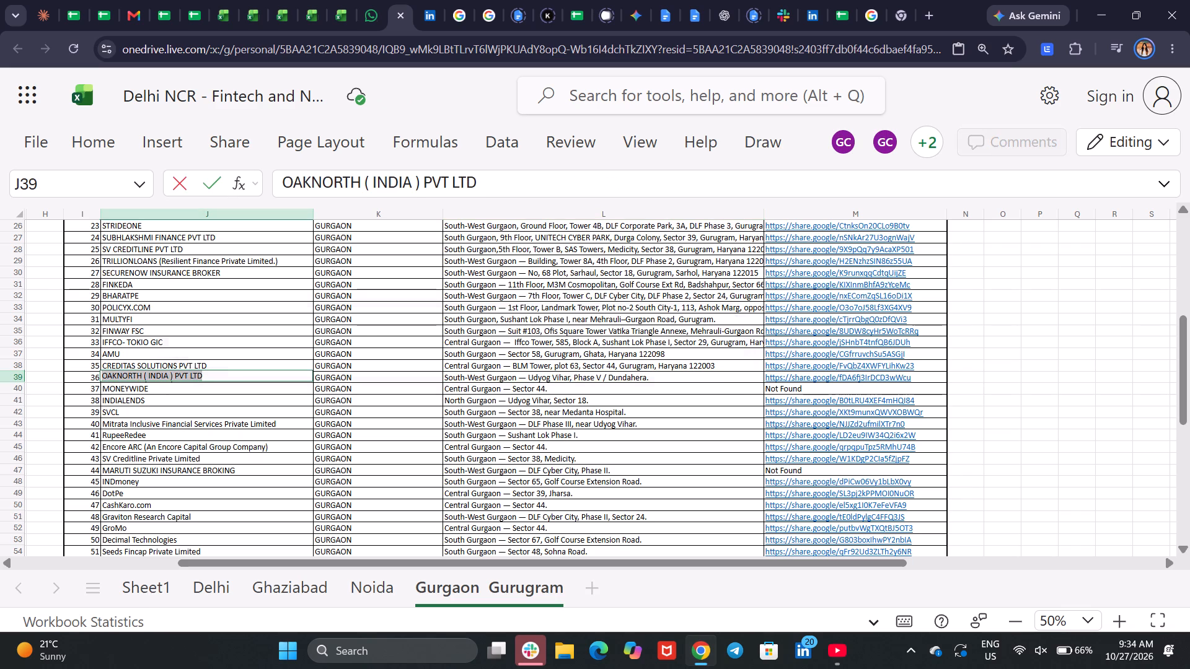
{"action": "key", "text": "ctrl+c"}
{"action": "left_click", "coordinate": [875, 14]}
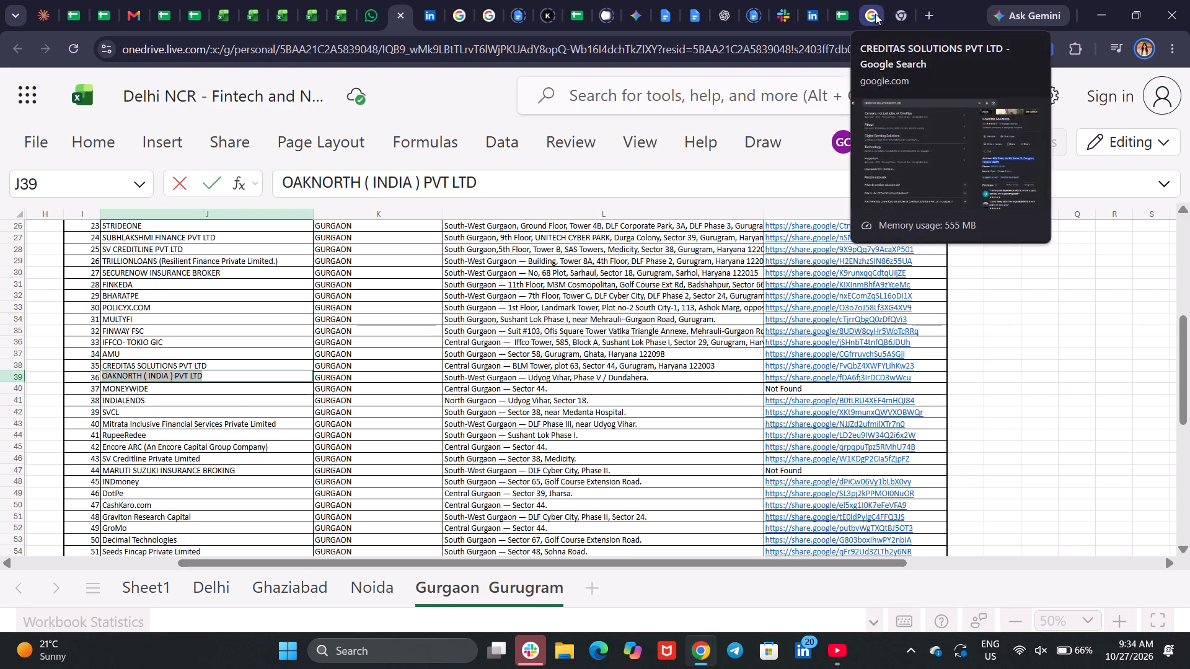
{"action": "left_click", "coordinate": [729, 85]}
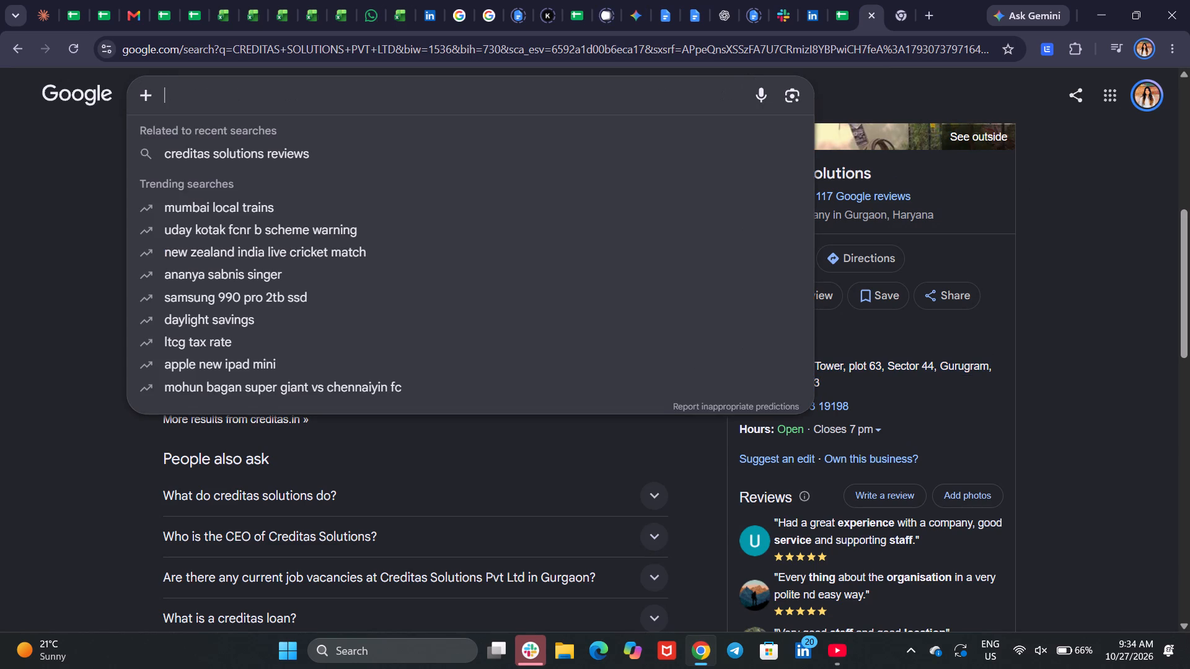
{"action": "key", "text": "ctrl+v"}
{"action": "key", "text": "Return"}
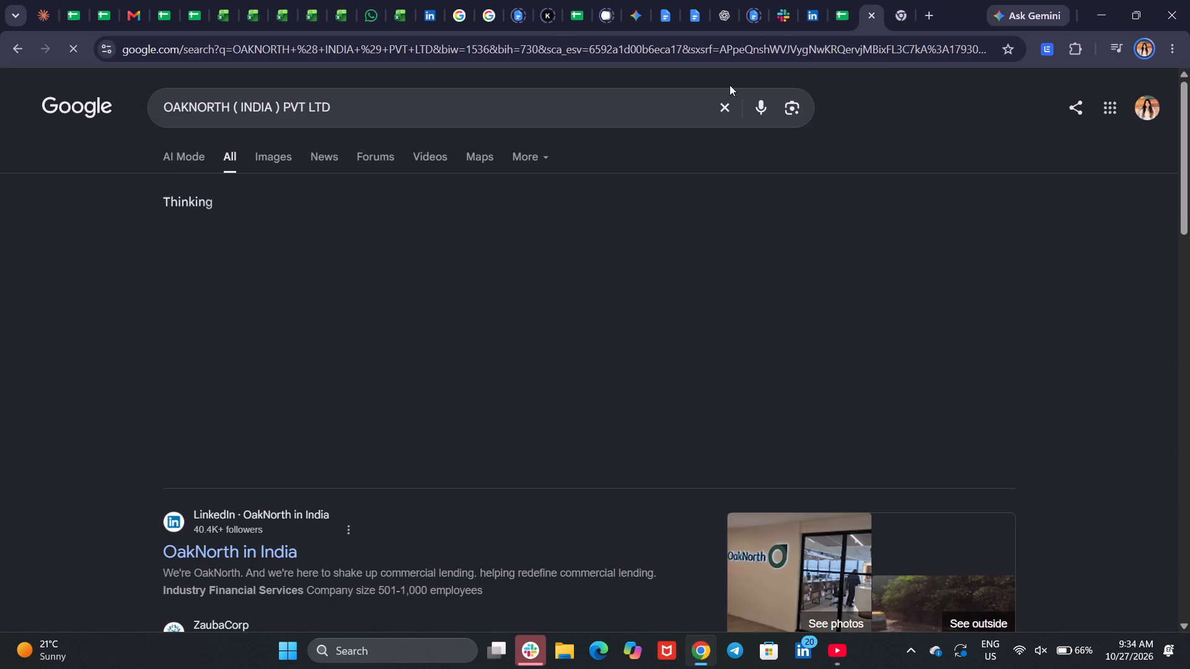
Replace the text after "South-West Gurgaon —" in L39 with OakNorth's Google address: 9th Floor, Tower-3, DLF Atrium Place, Phase V, Udyog Vihar, Sector 19, Gurugram, Haryana 122016.
{"action": "scroll", "coordinate": [653, 447], "scroll_direction": "down", "scroll_amount": 3}
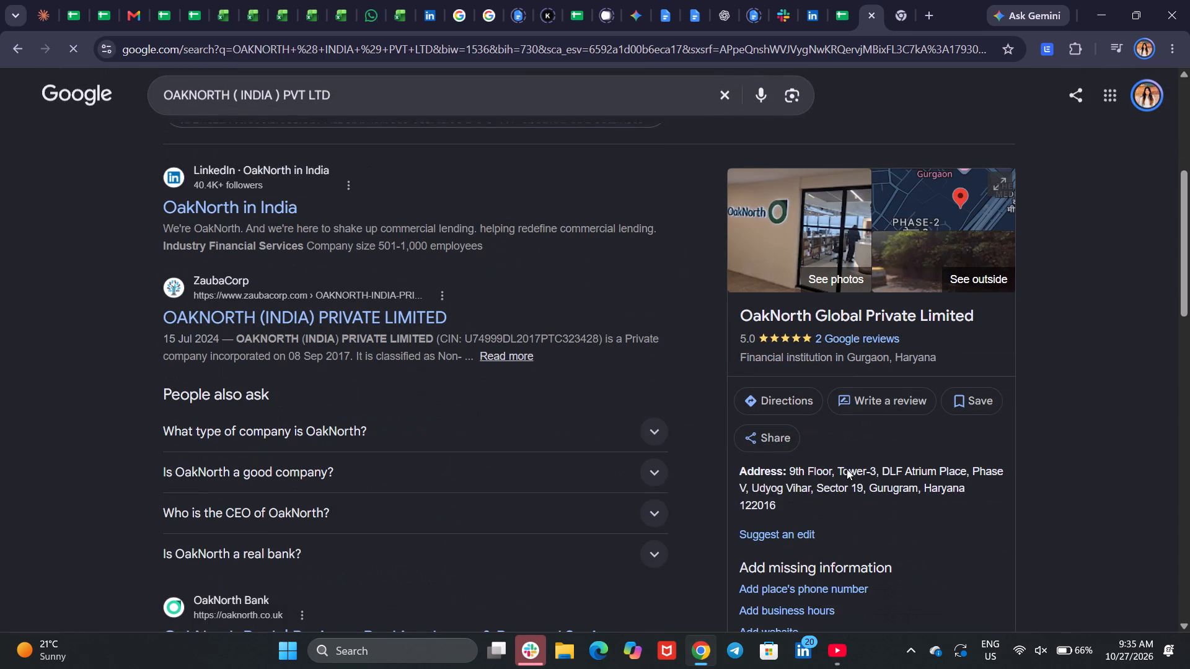
{"action": "left_click_drag", "start_coordinate": [789, 471], "coordinate": [834, 504]}
{"action": "key", "text": "ctrl+c"}
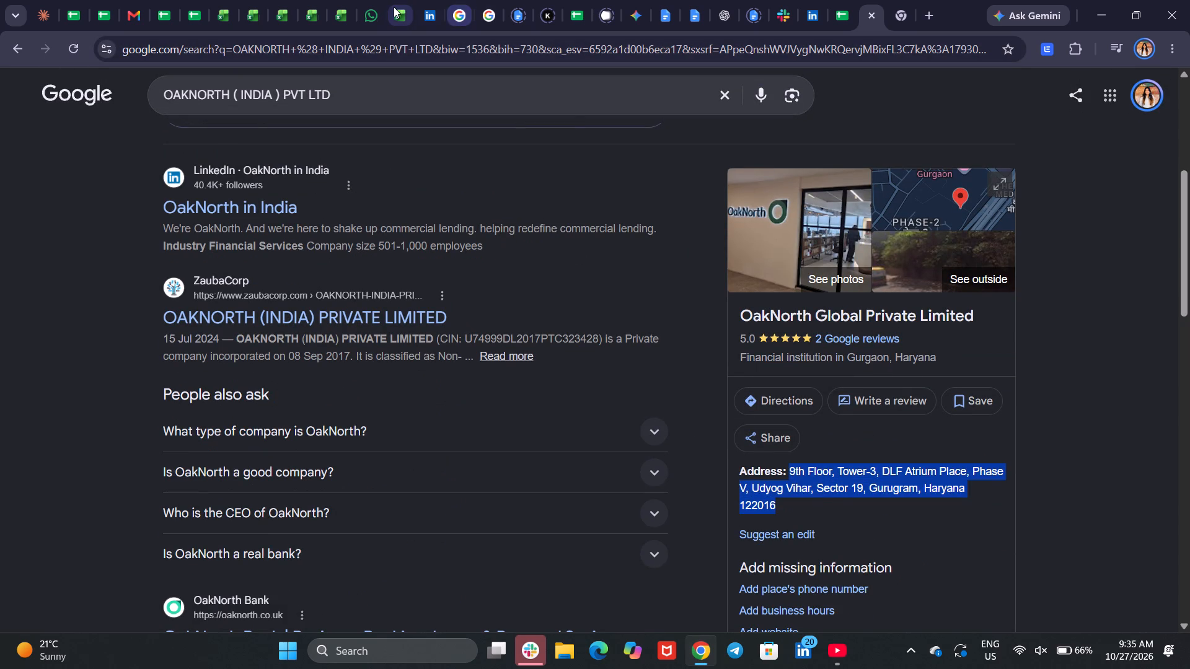
{"action": "left_click", "coordinate": [394, 7]}
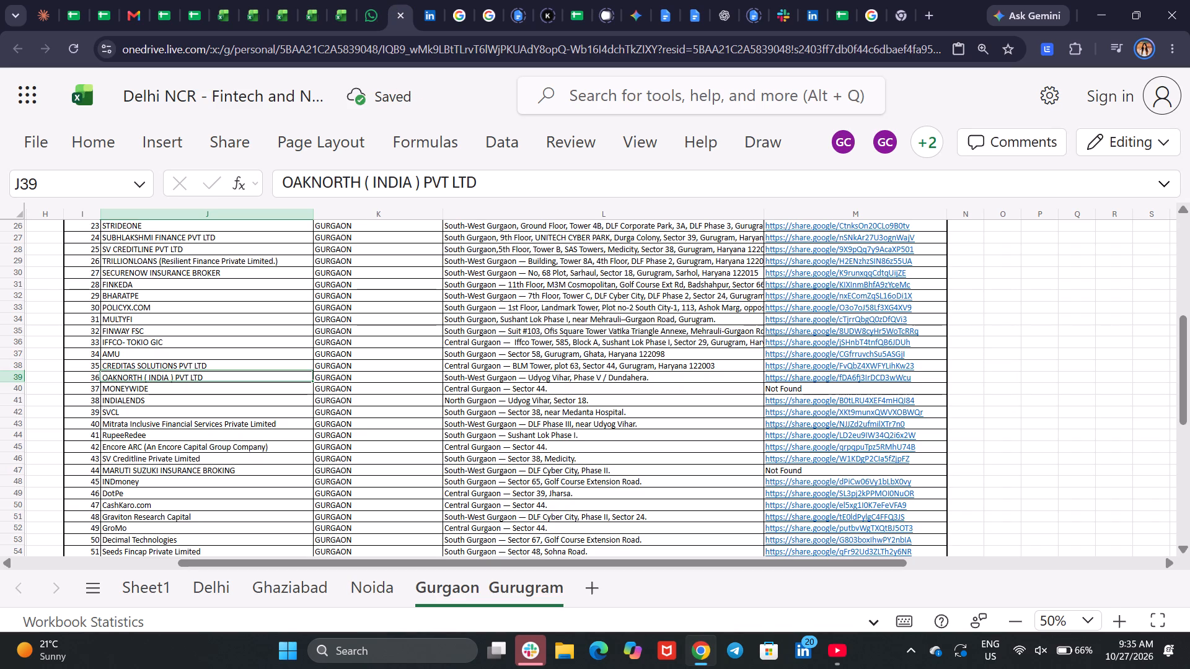
{"action": "triple_click", "coordinate": [555, 375]}
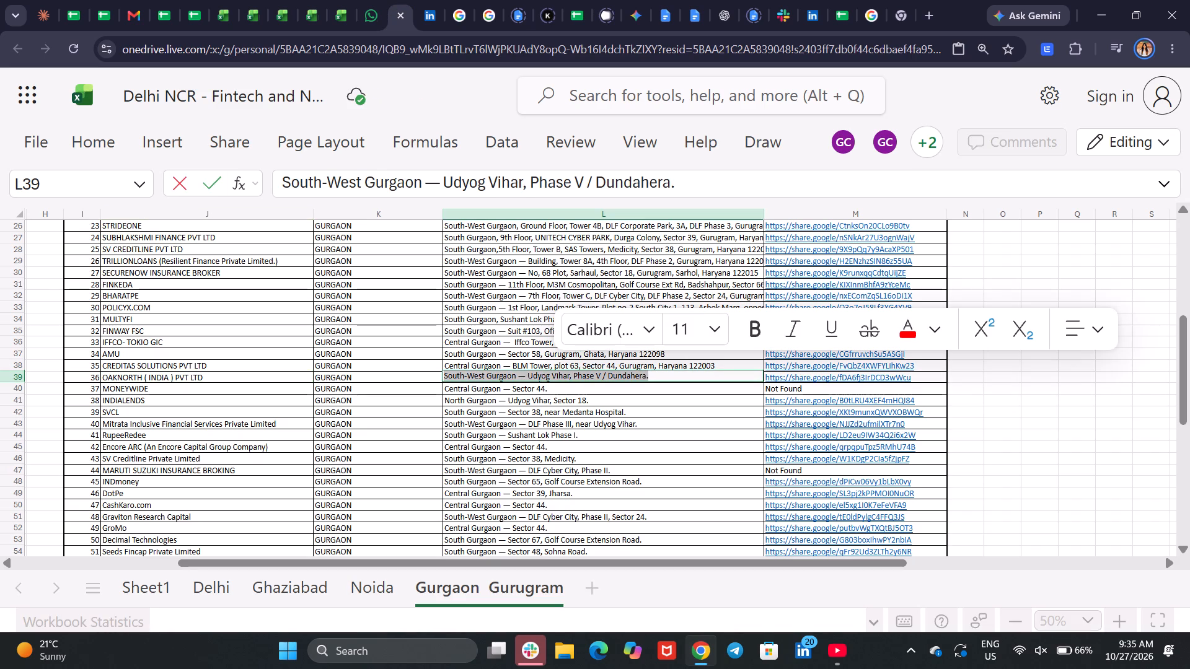
{"action": "left_click", "coordinate": [529, 377]}
{"action": "left_click_drag", "start_coordinate": [529, 377], "coordinate": [655, 382]}
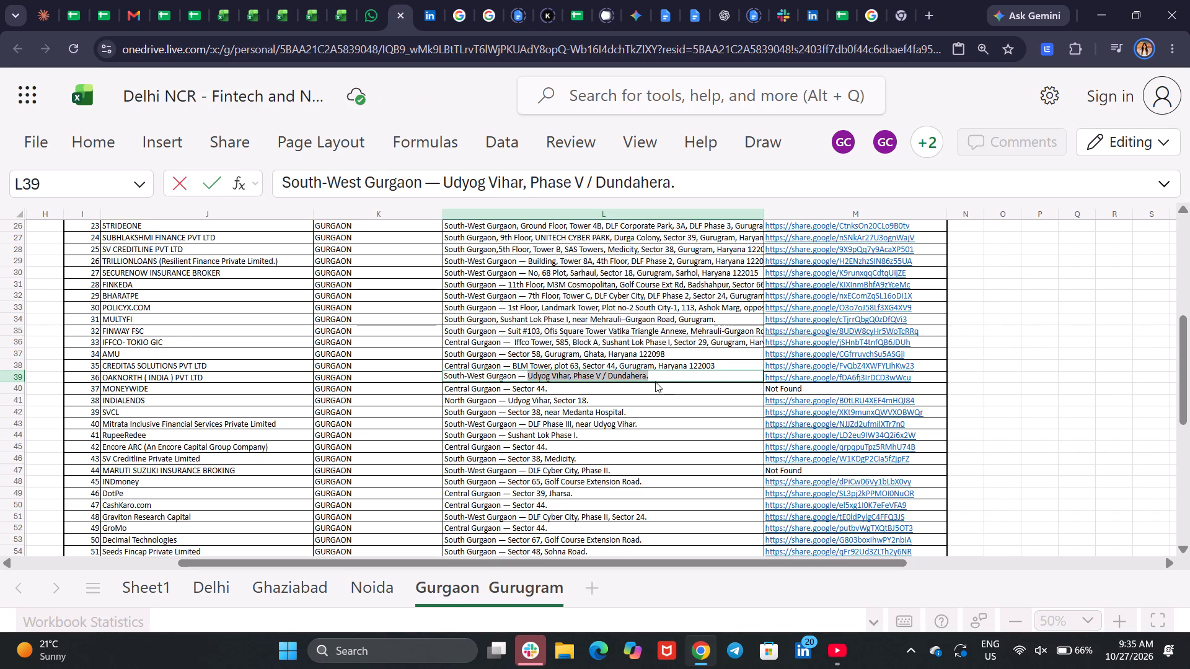
{"action": "key", "text": "ctrl+v"}
{"action": "left_click", "coordinate": [641, 388]}
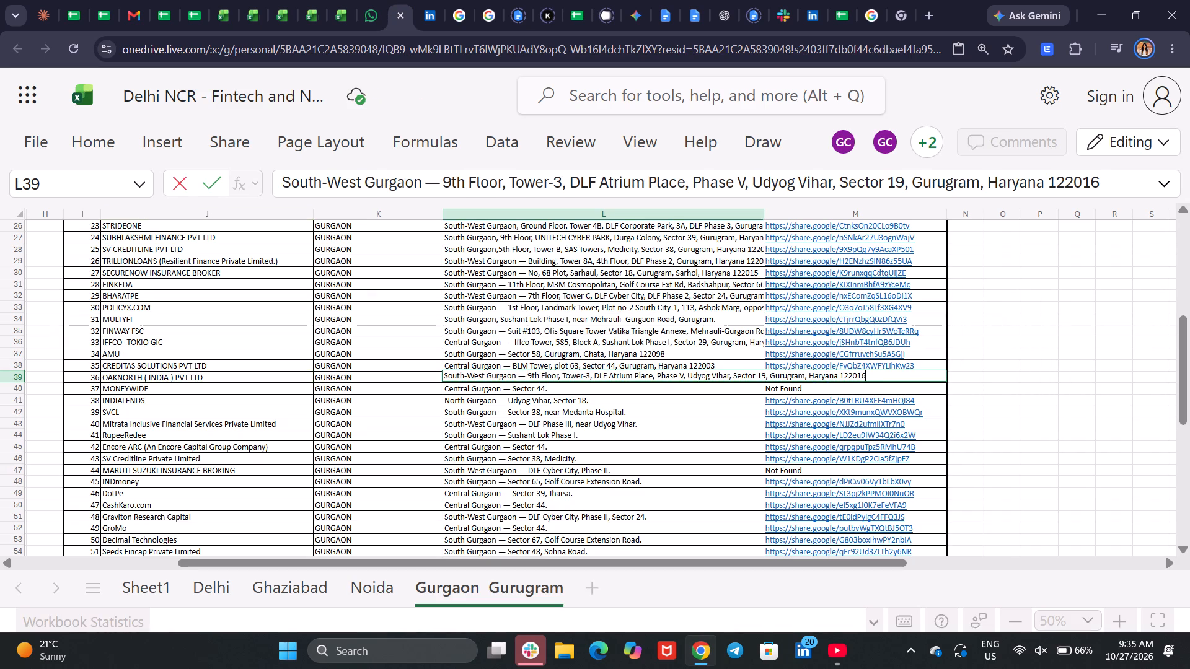
Copy the company name MONEYWIDE from cell J40, search for it on Google and look through the results for an office address.
{"action": "triple_click", "coordinate": [258, 391]}
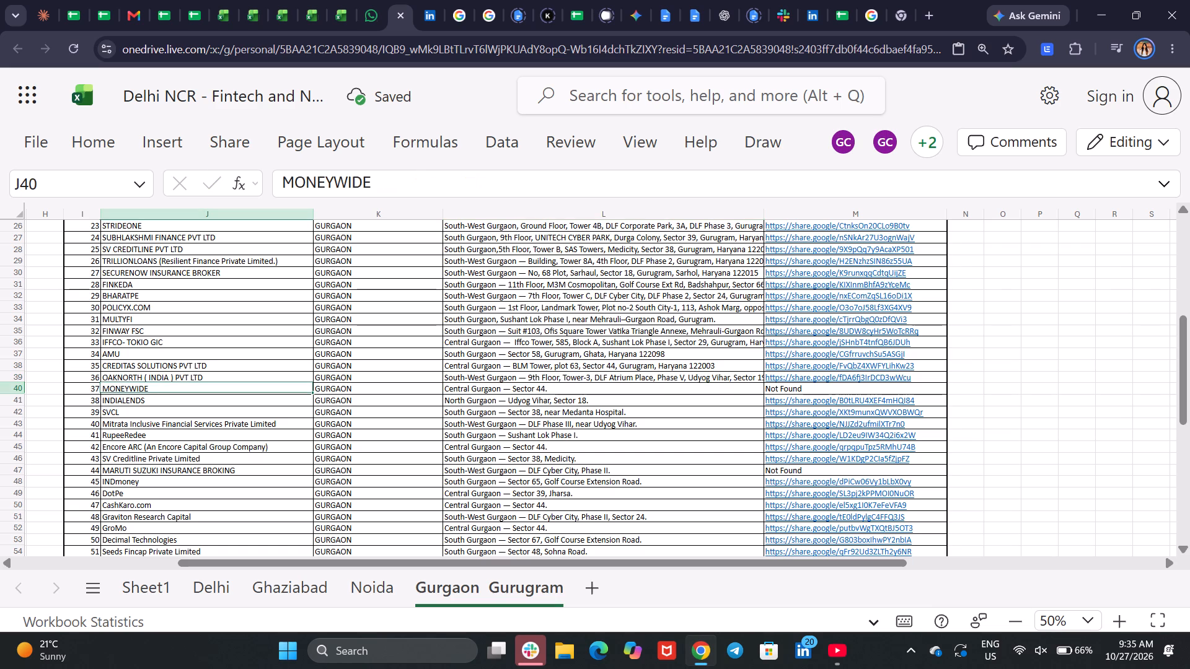
{"action": "key", "text": "ctrl+c"}
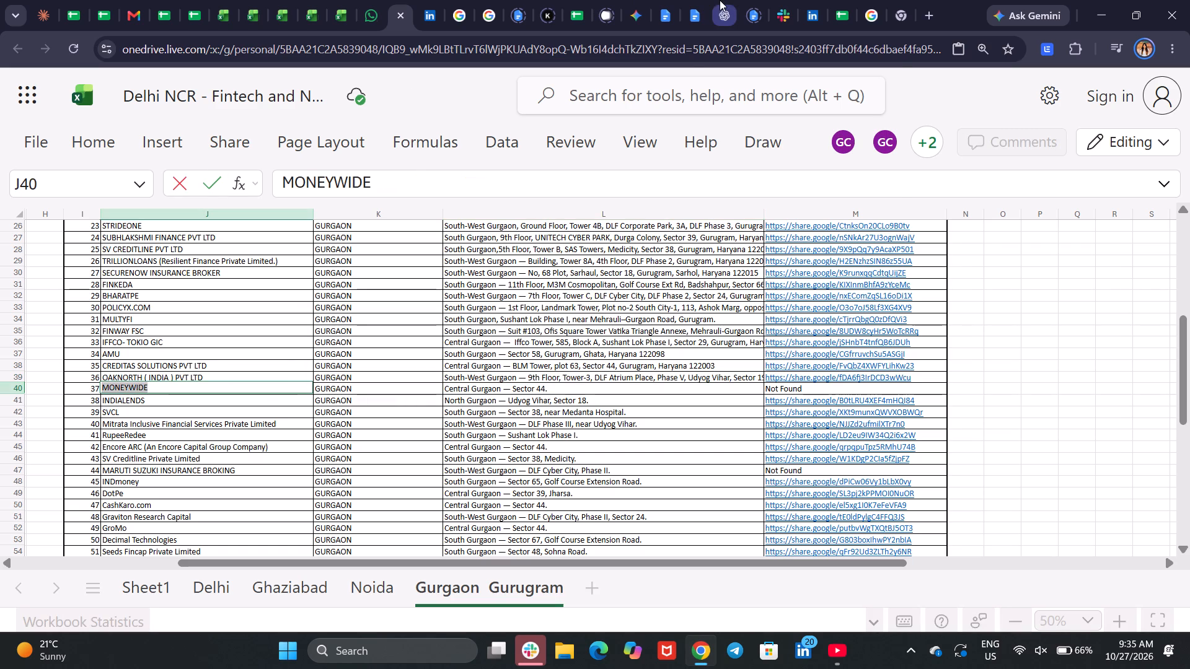
{"action": "left_click", "coordinate": [865, 22]}
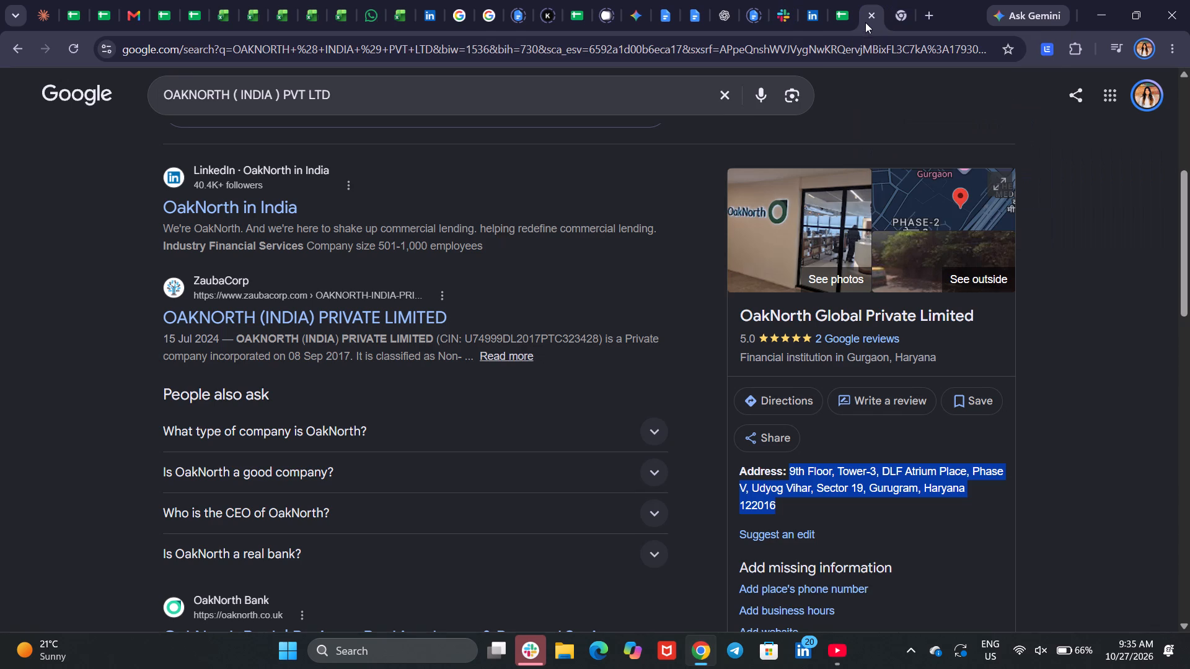
{"action": "left_click", "coordinate": [730, 95]}
{"action": "key", "text": "ctrl+v"}
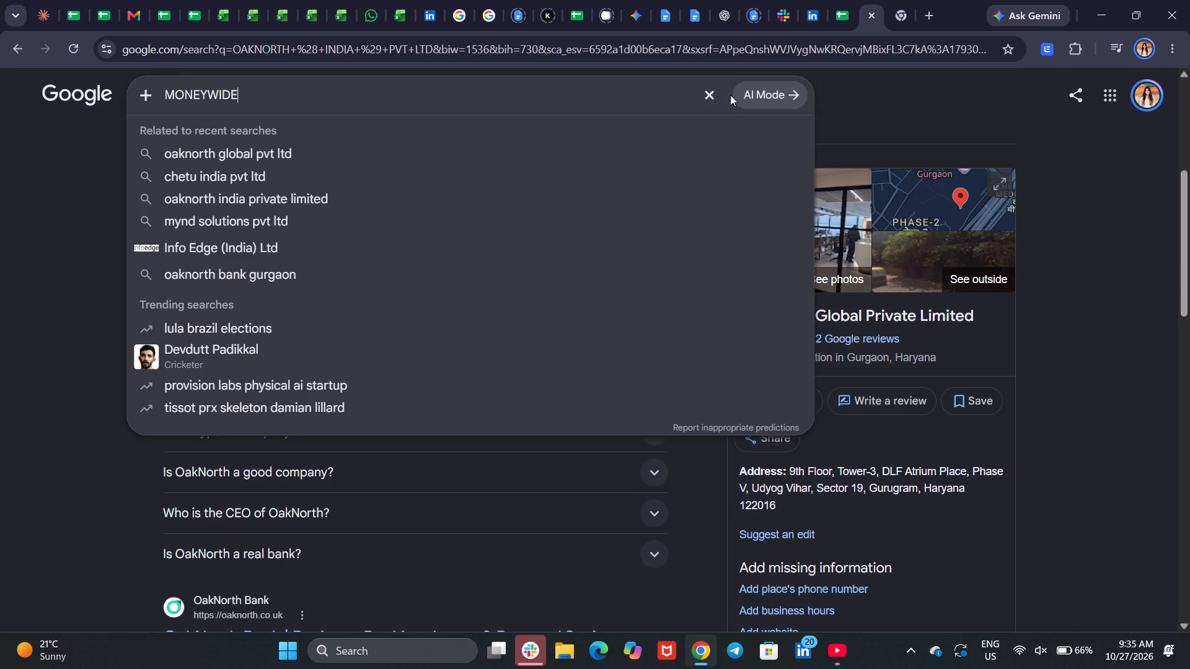
{"action": "key", "text": "Return"}
{"action": "scroll", "coordinate": [599, 325], "scroll_direction": "down", "scroll_amount": 2}
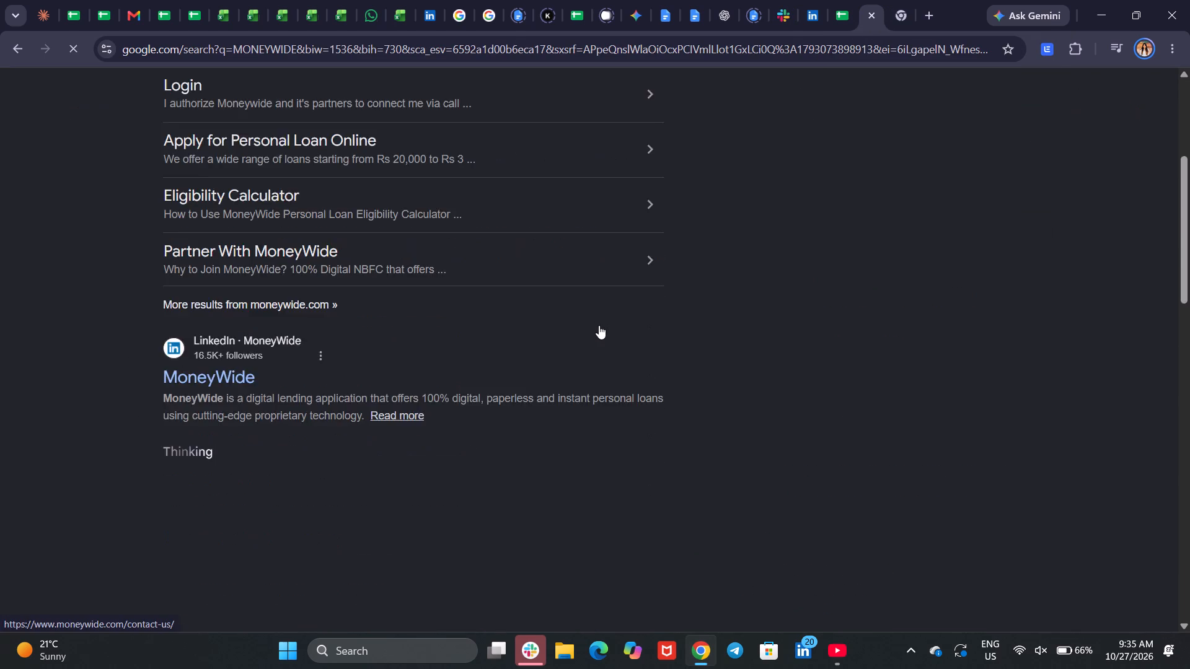
{"action": "scroll", "coordinate": [599, 325], "scroll_direction": "down", "scroll_amount": 2}
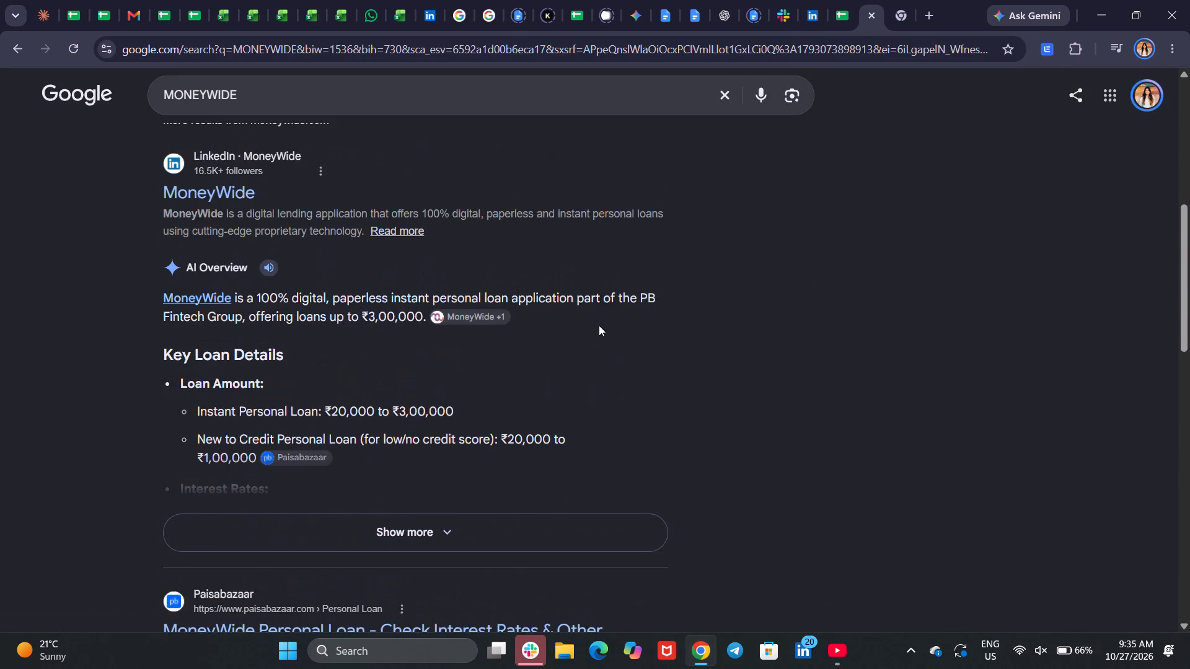
Refine the Google search to "moneywide gurgaon office".
{"action": "scroll", "coordinate": [599, 325], "scroll_direction": "up", "scroll_amount": 6}
{"action": "left_click", "coordinate": [413, 105]}
{"action": "key", "text": "space"}
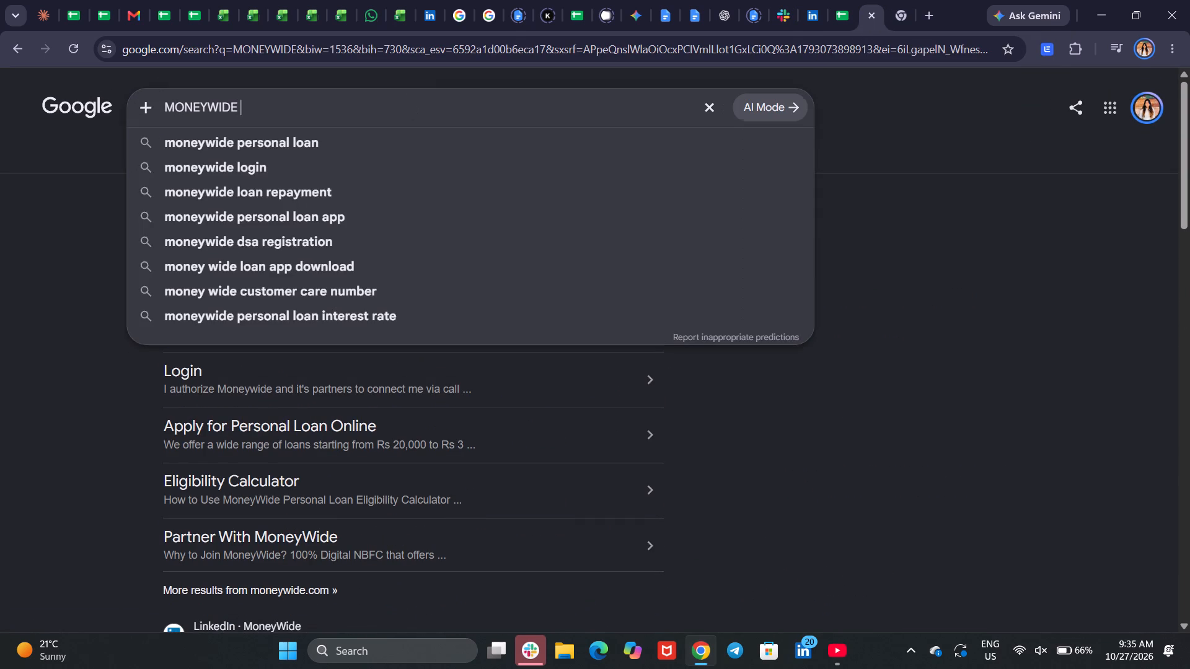
{"action": "type", "text": "giu"}
{"action": "key", "text": "BackSpace"}
{"action": "key", "text": "BackSpace"}
{"action": "type", "text": "urg"}
{"action": "left_click", "coordinate": [275, 167]}
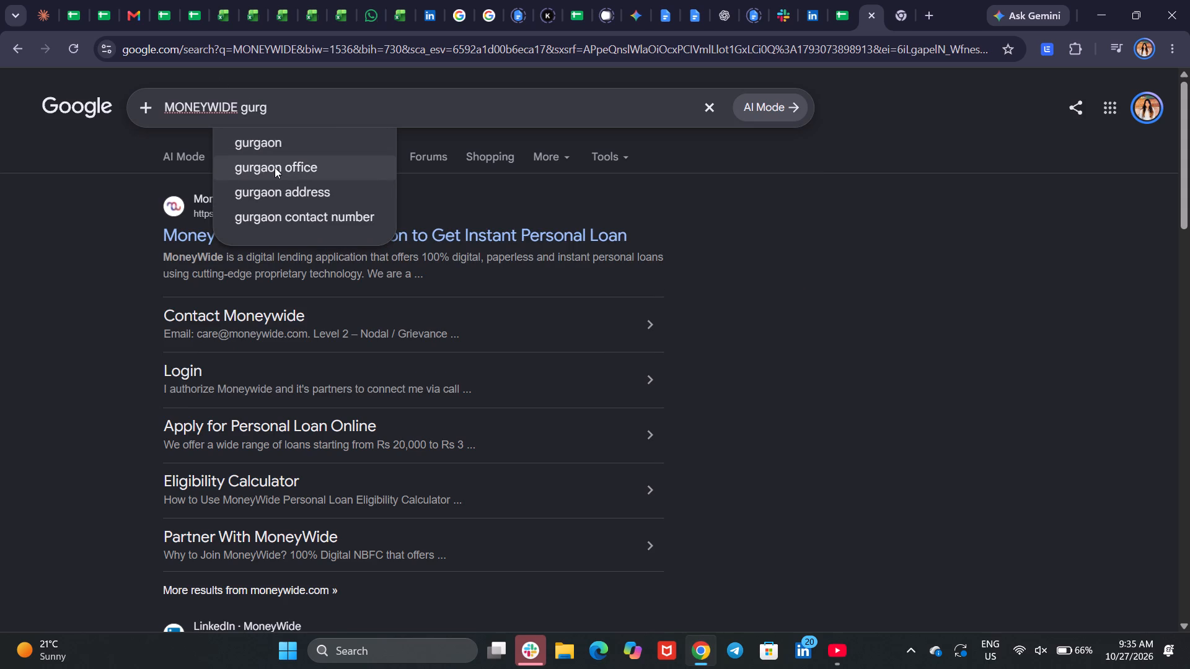
Replace the text after "Central Gurgaon —" in L40 with MoneyWide's address from the AI Overview: Plot No. 131, Ground Floor, Sector-44, Gurugram, Haryana 122003.
{"action": "scroll", "coordinate": [739, 431], "scroll_direction": "down", "scroll_amount": 2}
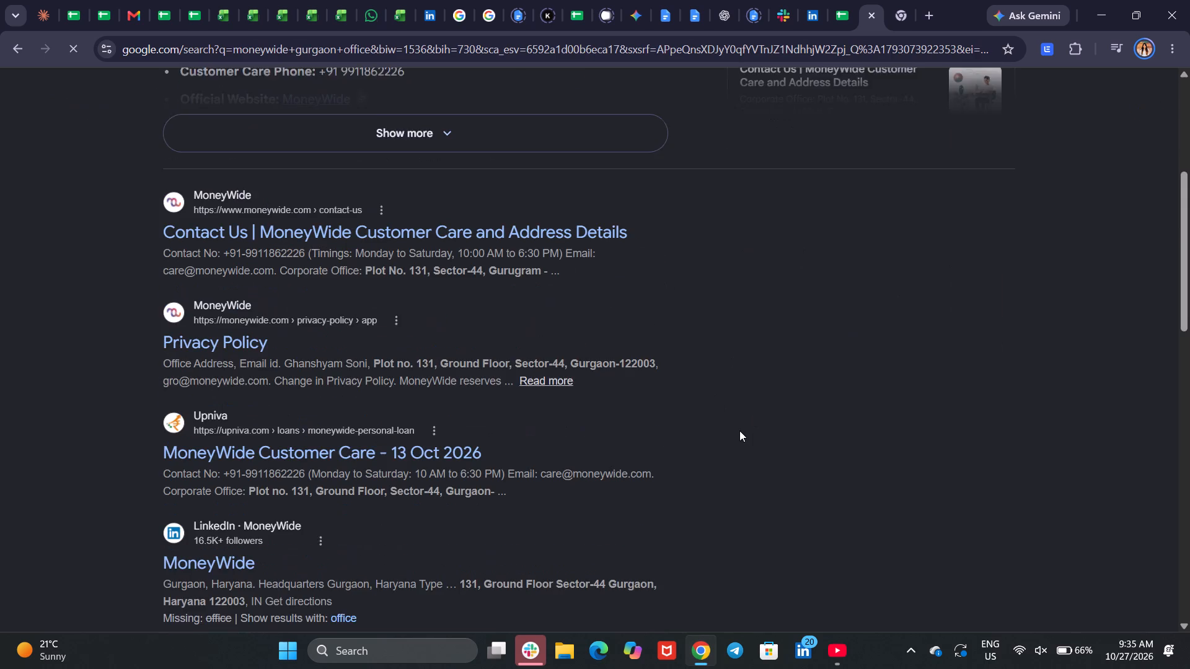
{"action": "scroll", "coordinate": [739, 431], "scroll_direction": "down", "scroll_amount": 2}
{"action": "scroll", "coordinate": [739, 431], "scroll_direction": "up", "scroll_amount": 1}
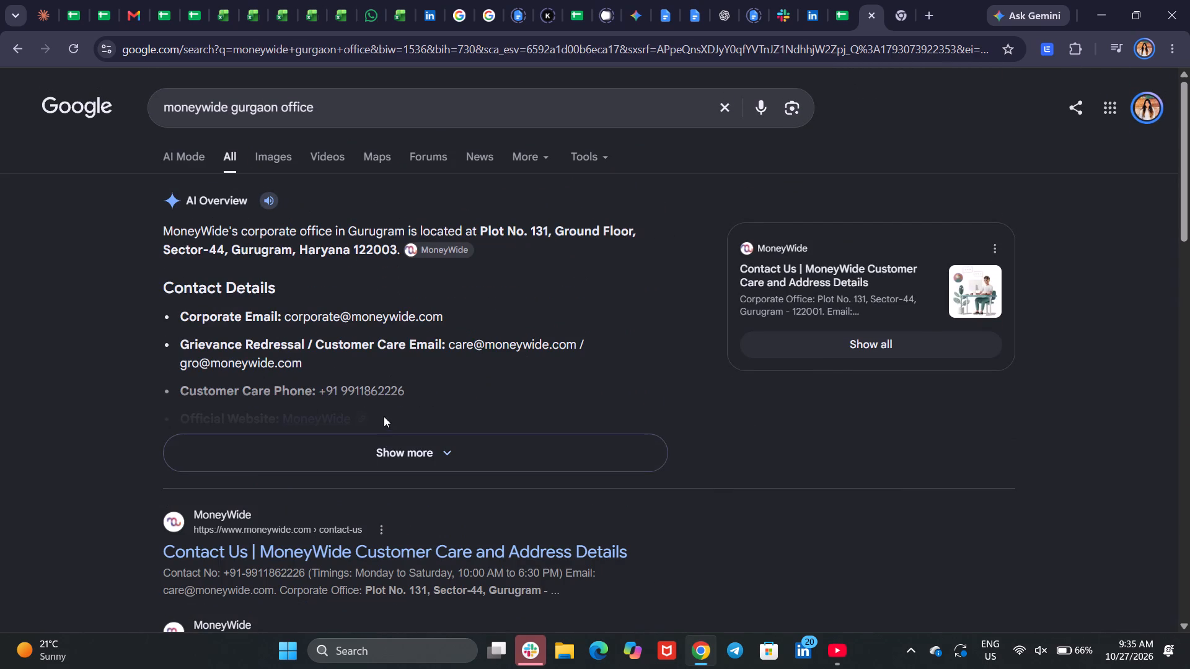
{"action": "left_click", "coordinate": [384, 442]}
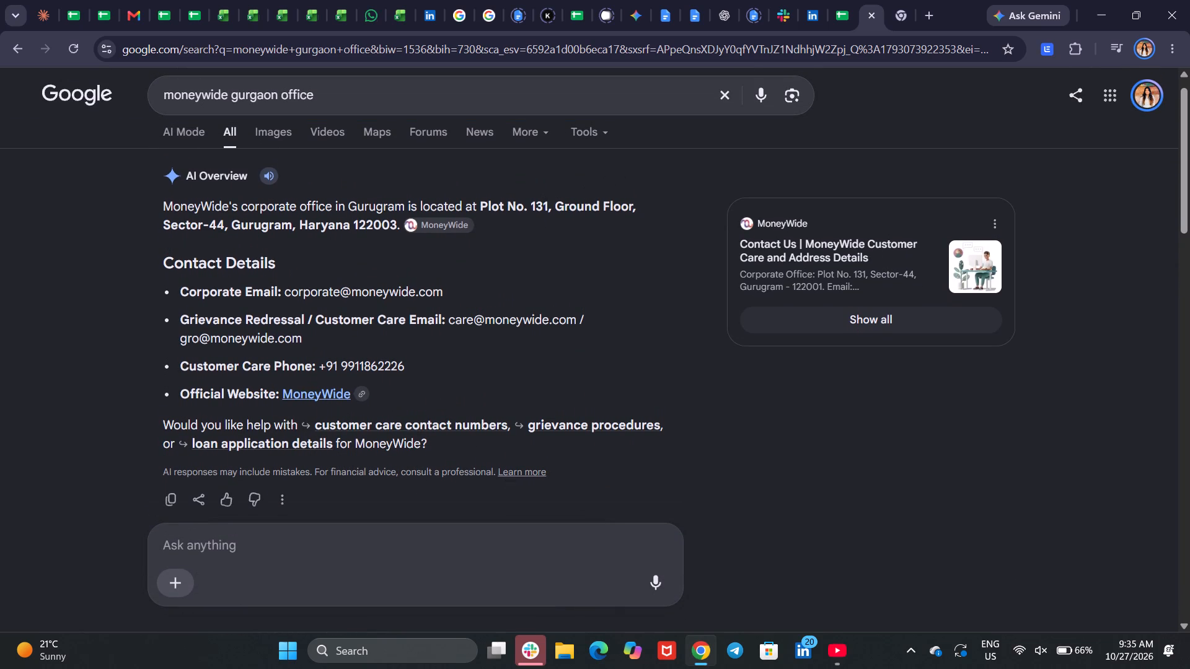
{"action": "left_click_drag", "start_coordinate": [478, 205], "coordinate": [400, 225]}
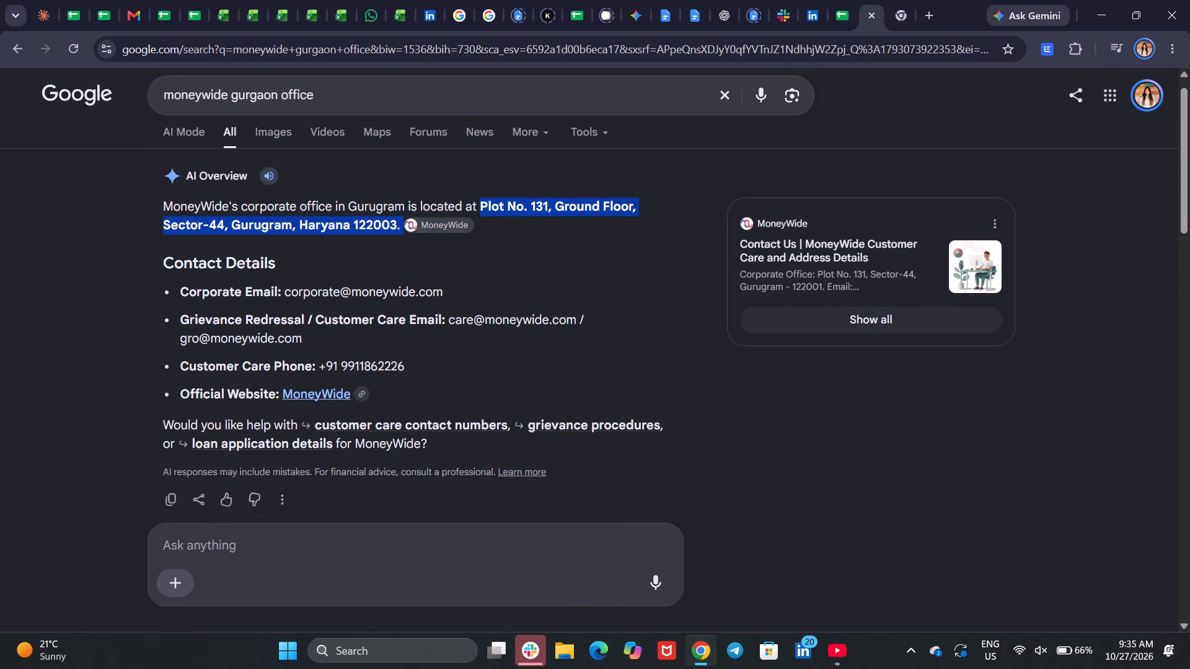
{"action": "left_click_drag", "start_coordinate": [400, 225], "coordinate": [395, 231]}
{"action": "key", "text": "ctrl+c"}
{"action": "left_click", "coordinate": [406, 11]}
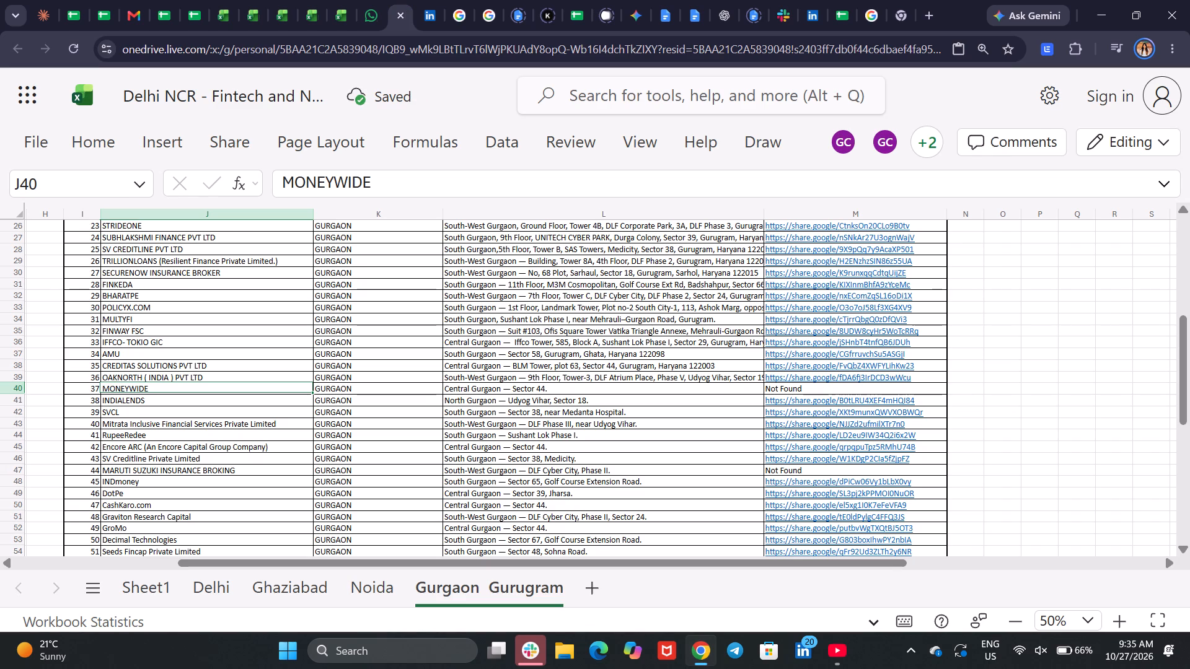
{"action": "triple_click", "coordinate": [537, 390]}
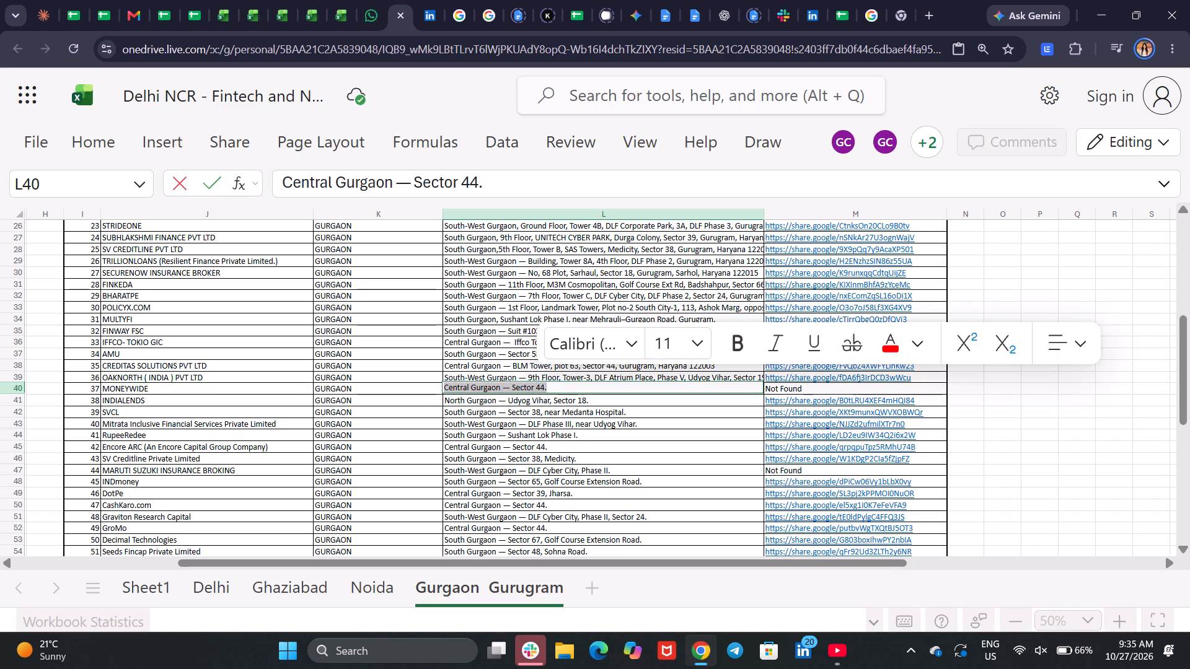
{"action": "left_click", "coordinate": [537, 390]}
{"action": "left_click_drag", "start_coordinate": [513, 387], "coordinate": [565, 385]}
{"action": "key", "text": "ctrl+v"}
{"action": "left_click", "coordinate": [570, 404]}
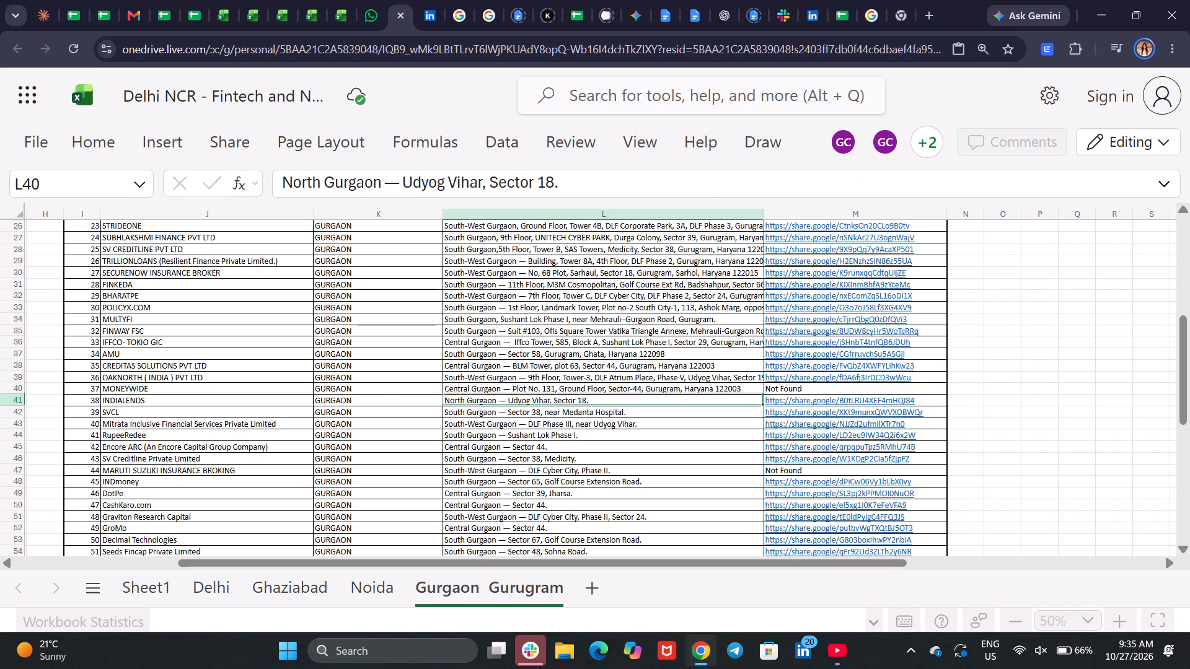
Copy the company name INDIALENDS from cell J41 and search for it on Google in place of the previous query.
{"action": "triple_click", "coordinate": [251, 400]}
{"action": "key", "text": "ctrl+c"}
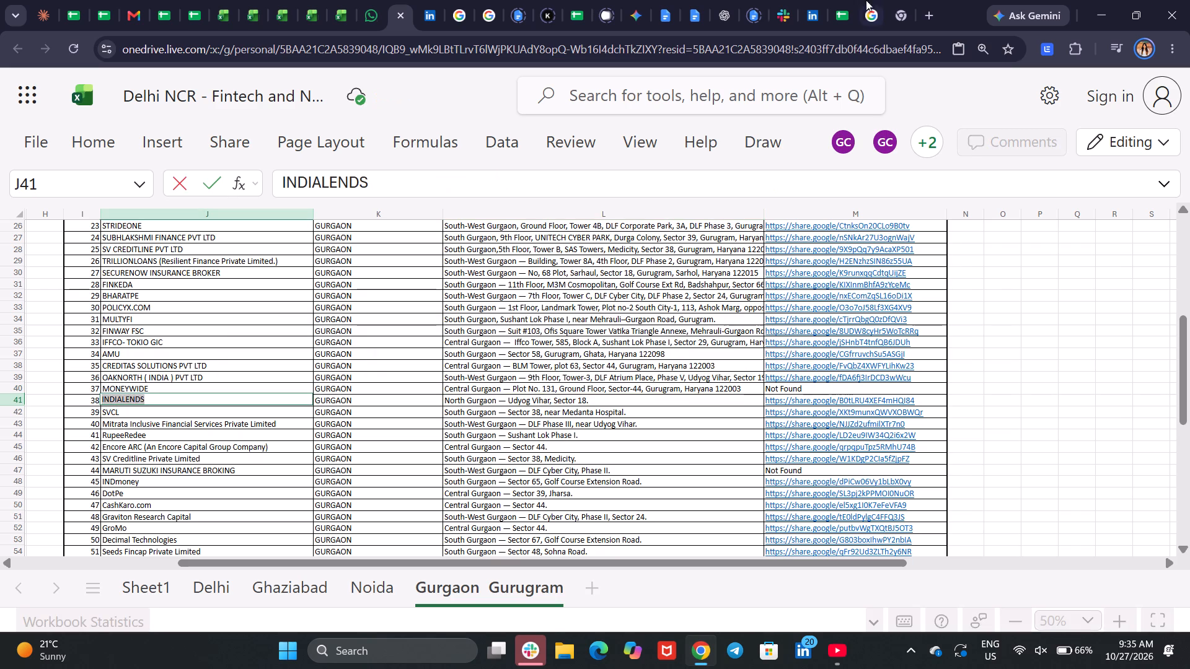
{"action": "left_click", "coordinate": [865, 12]}
{"action": "left_click", "coordinate": [728, 90]}
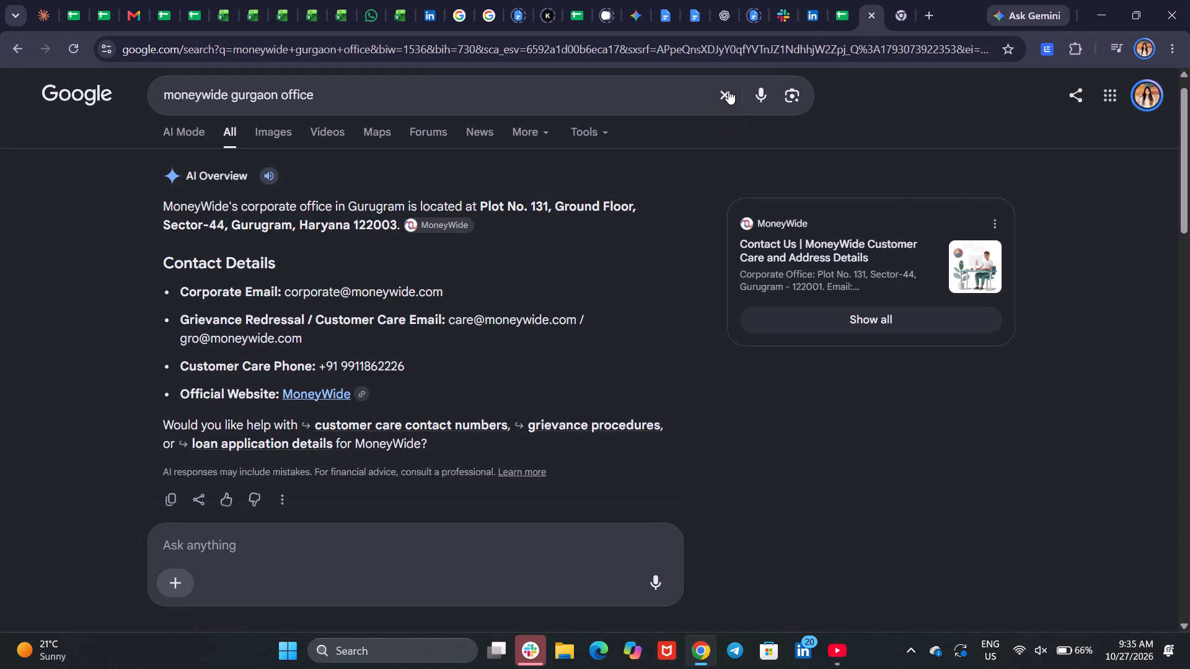
{"action": "key", "text": "ctrl+v"}
{"action": "left_click", "coordinate": [728, 90]}
{"action": "key", "text": "ctrl+v"}
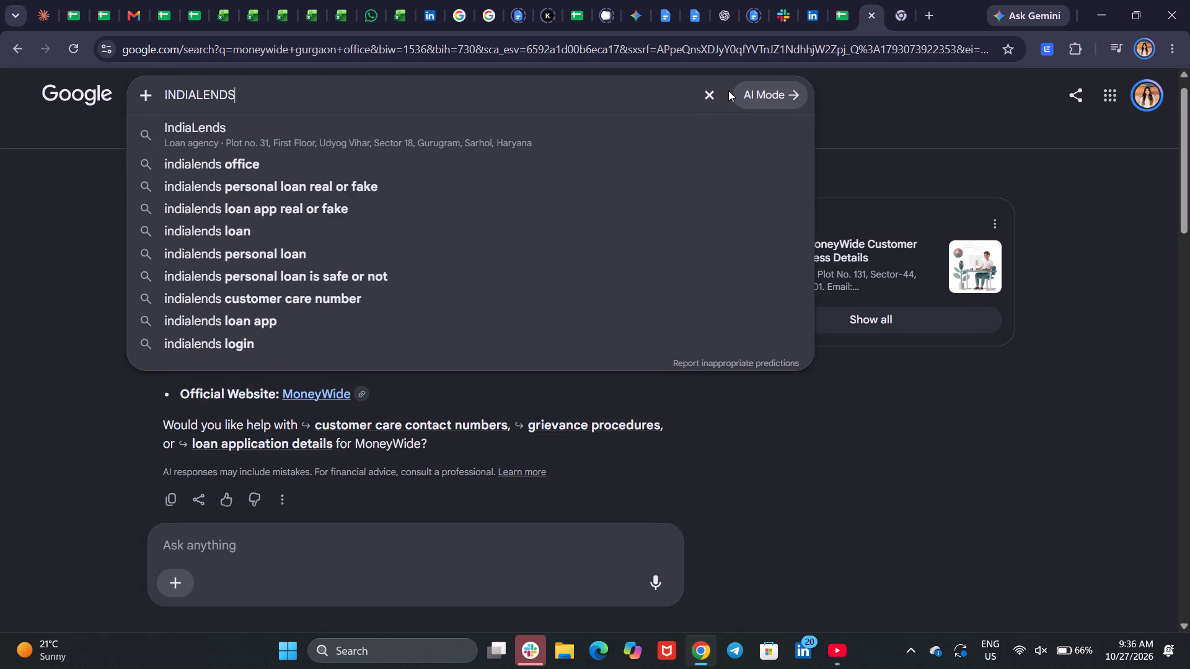
{"action": "key", "text": "Return"}
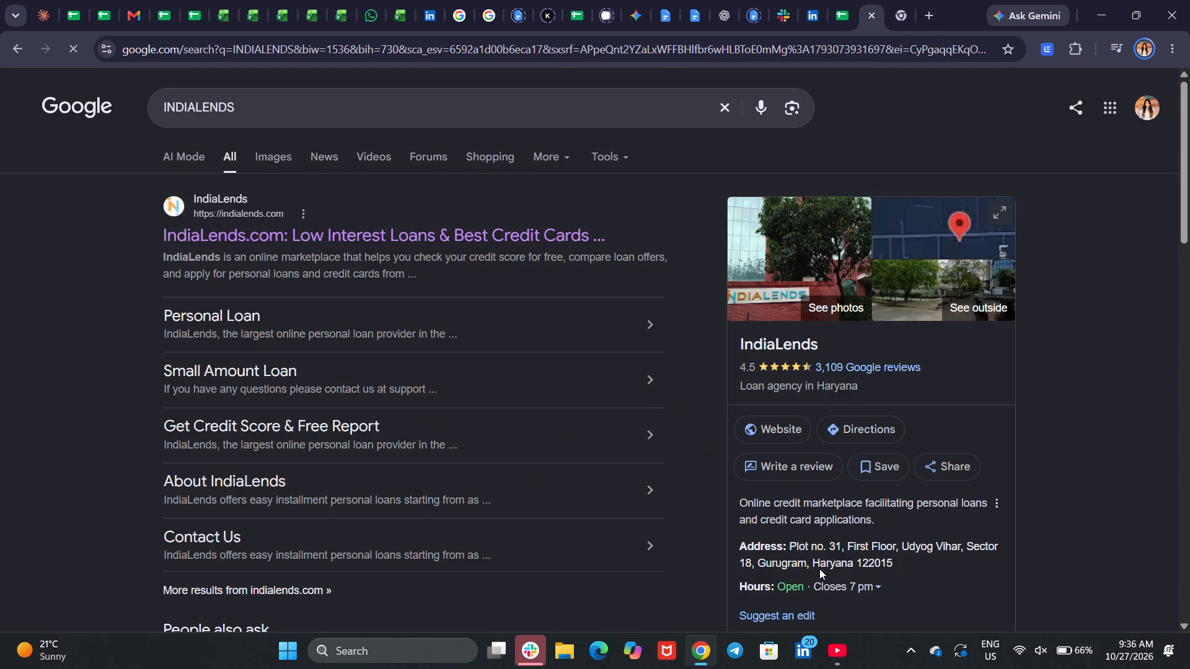
Replace the text after "North Gurgaon —" in L41 with IndiaLends' Google address: Plot no. 31, First Floor, Udyog Vihar, Sector 18, Gurugram, Haryana 122015.
{"action": "left_click_drag", "start_coordinate": [790, 544], "coordinate": [911, 566]}
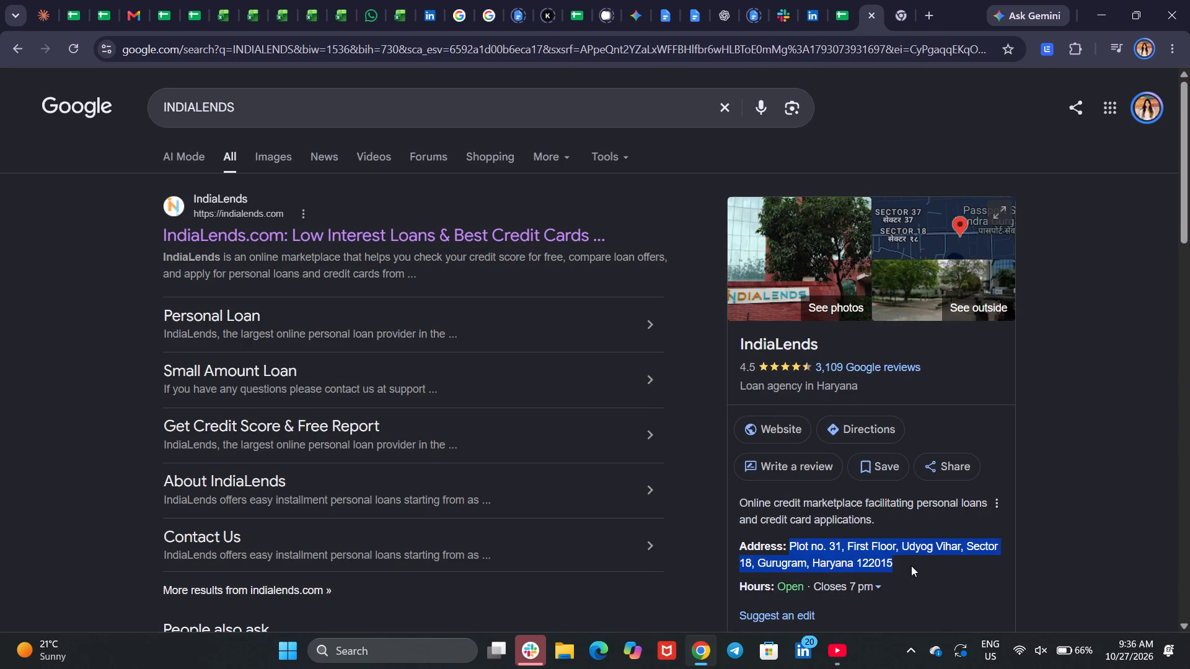
{"action": "key", "text": "ctrl+c"}
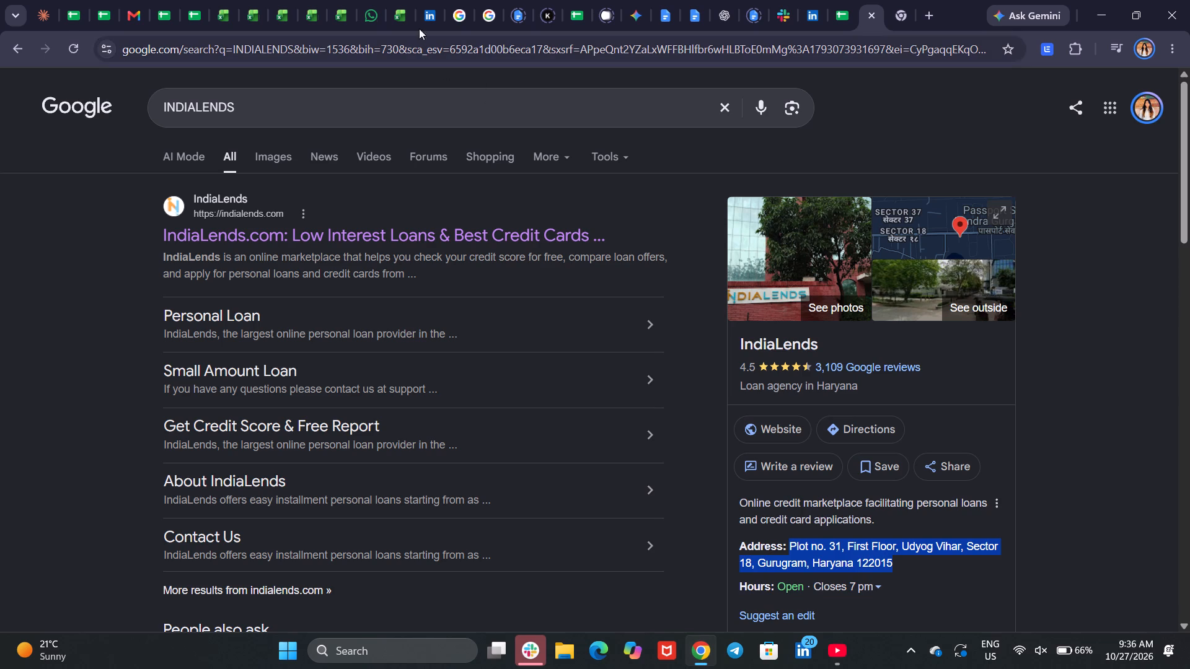
{"action": "left_click", "coordinate": [397, 14]}
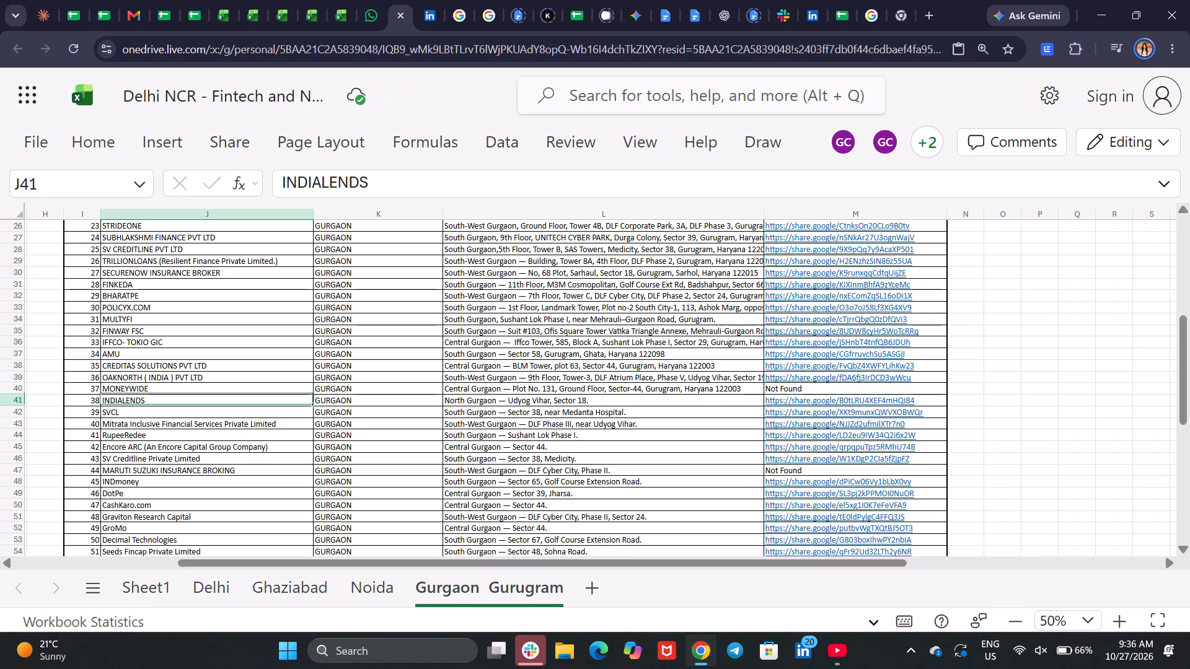
{"action": "triple_click", "coordinate": [572, 402]}
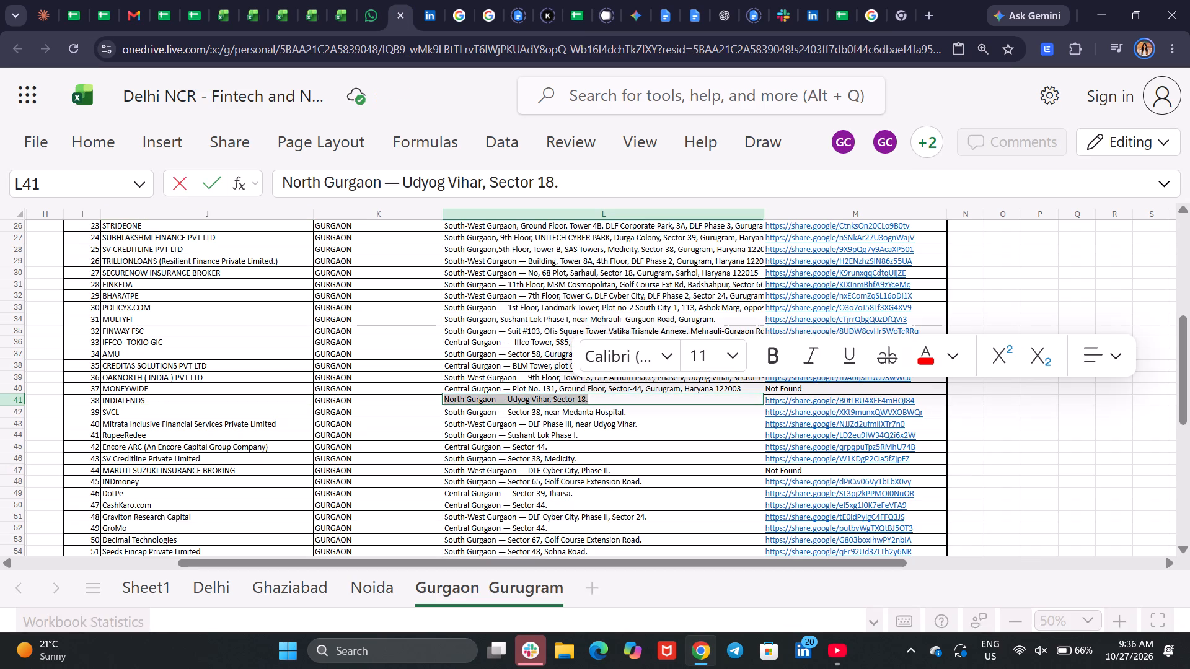
{"action": "left_click", "coordinate": [508, 399]}
{"action": "left_click_drag", "start_coordinate": [508, 399], "coordinate": [595, 395]}
{"action": "key", "text": "ctrl+v"}
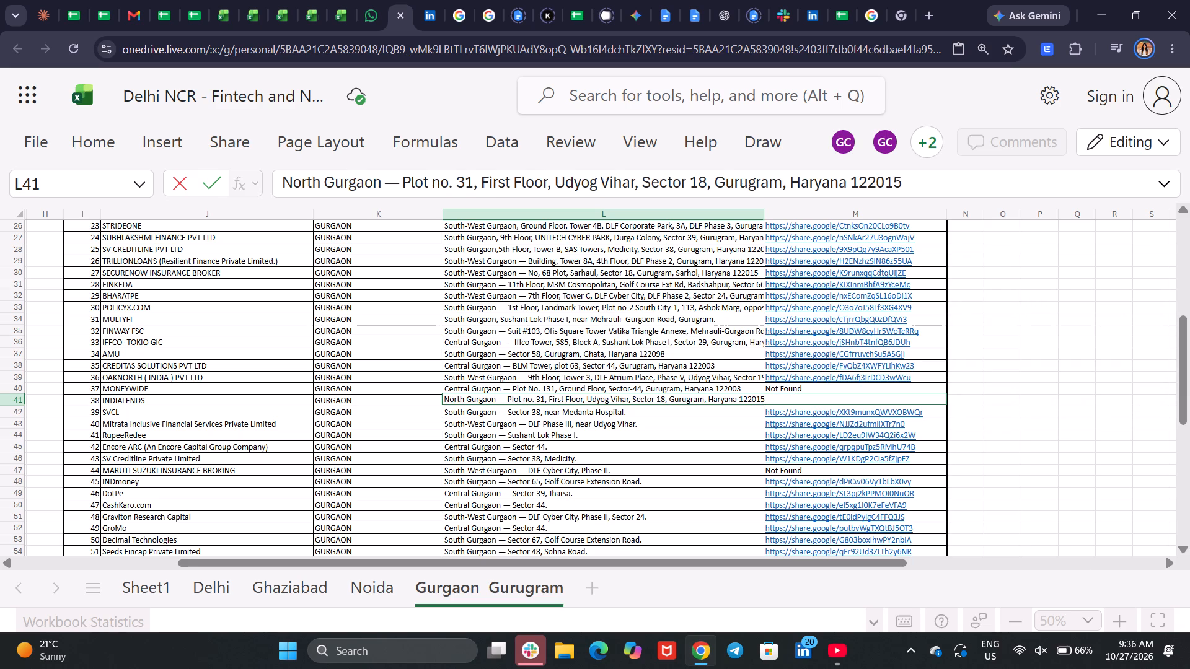
{"action": "left_click", "coordinate": [585, 415]}
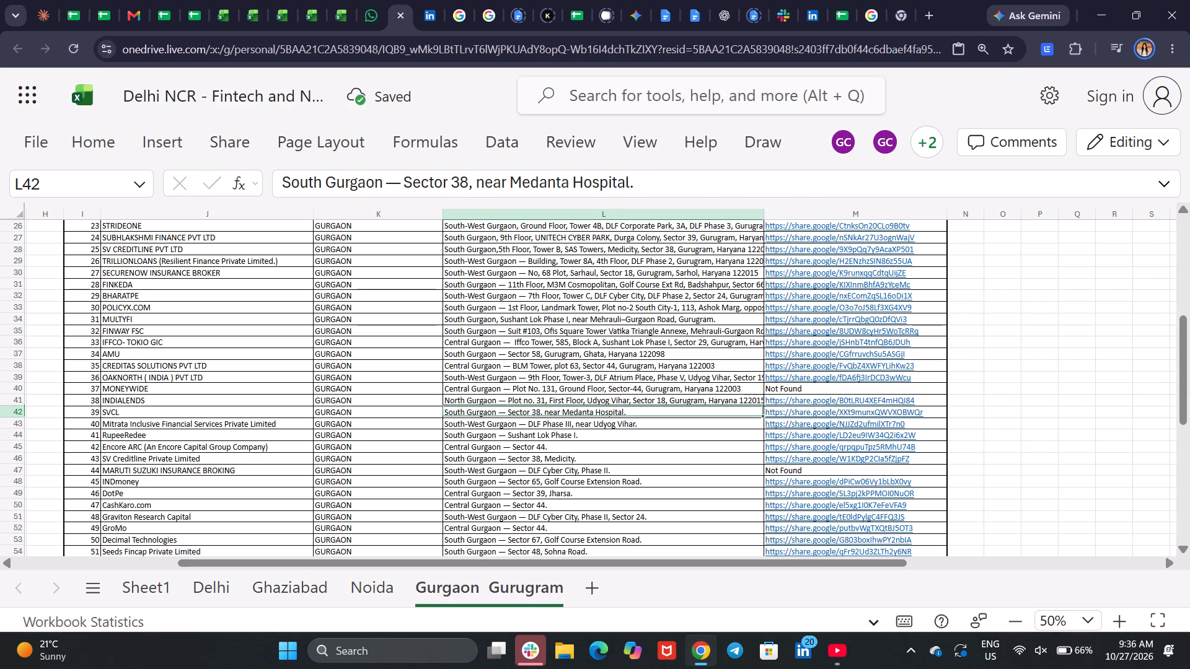
Copy the company name SVCL from cell J42 and search Google for "svcl gurgaon" in place of the previous query.
{"action": "triple_click", "coordinate": [288, 414]}
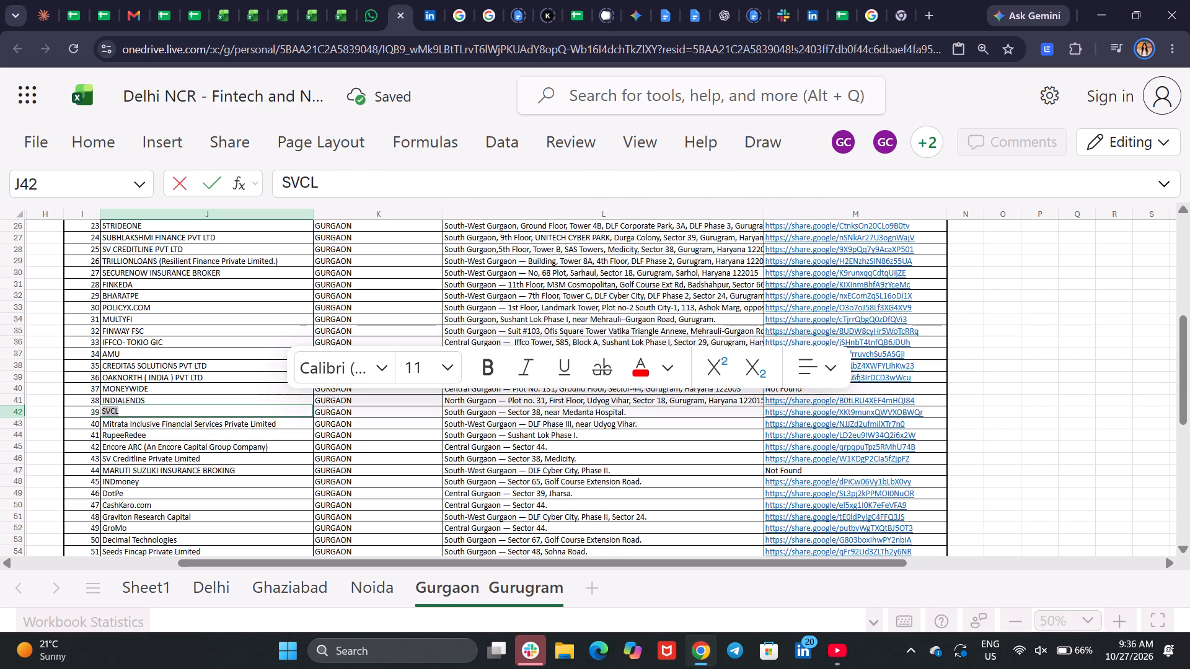
{"action": "key", "text": "ctrl+c"}
{"action": "left_click", "coordinate": [871, 13]}
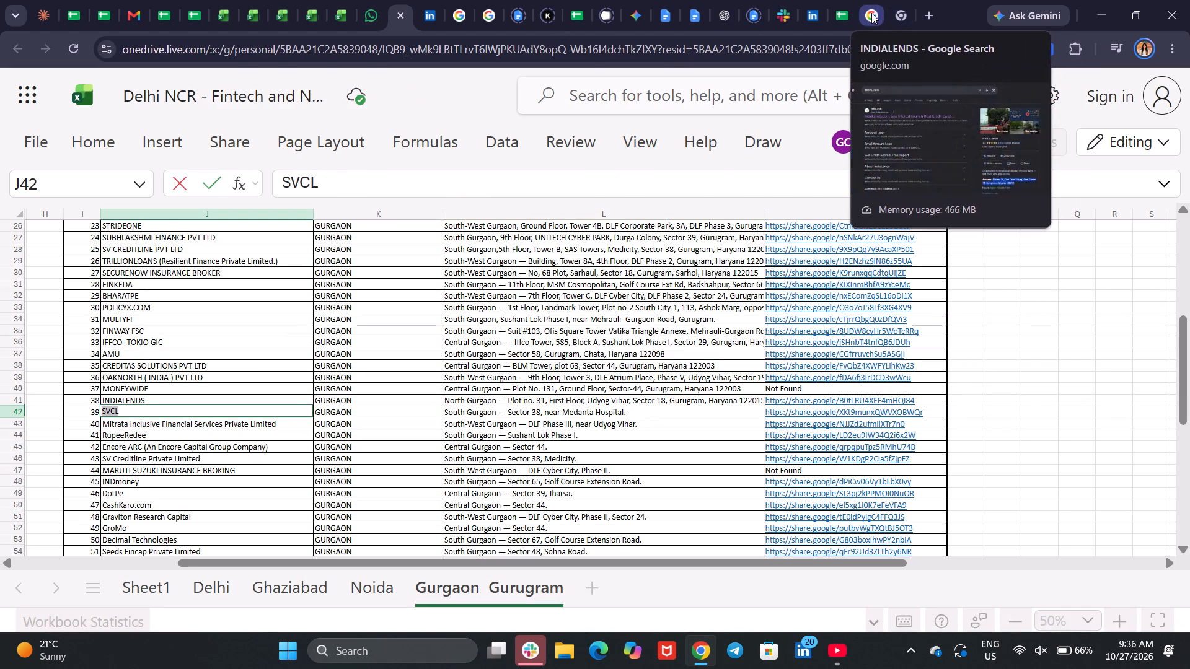
{"action": "left_click", "coordinate": [723, 107]}
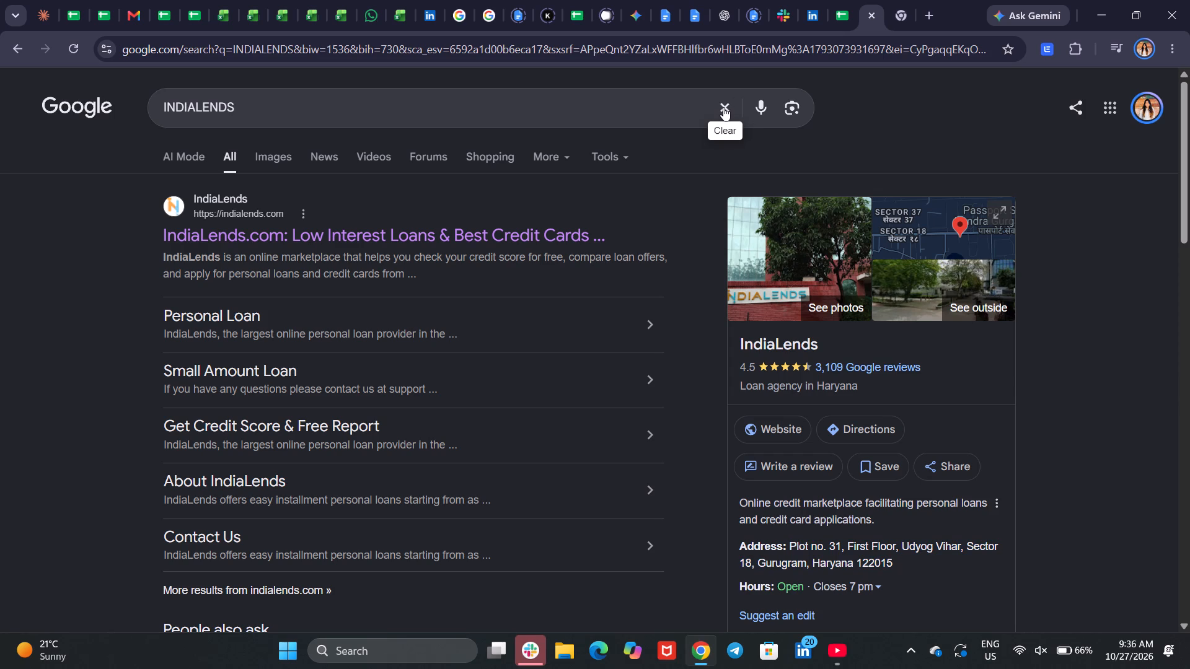
{"action": "left_click", "coordinate": [723, 107]}
{"action": "key", "text": "ctrl+v"}
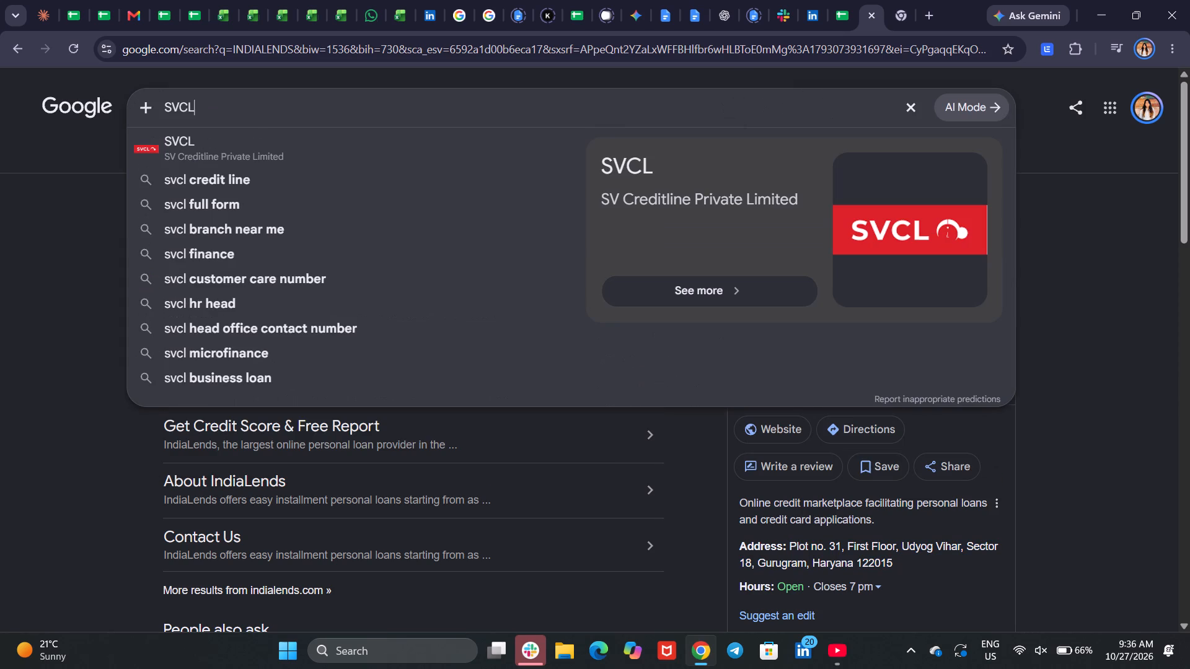
{"action": "key", "text": "space"}
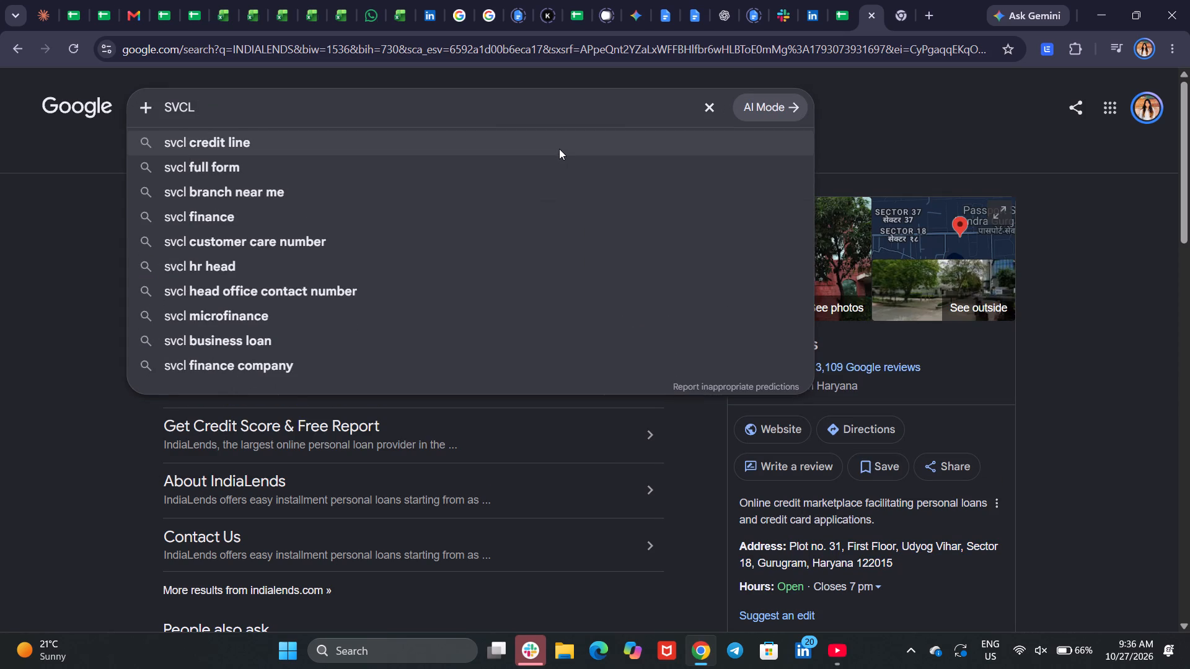
{"action": "type", "text": "gur"}
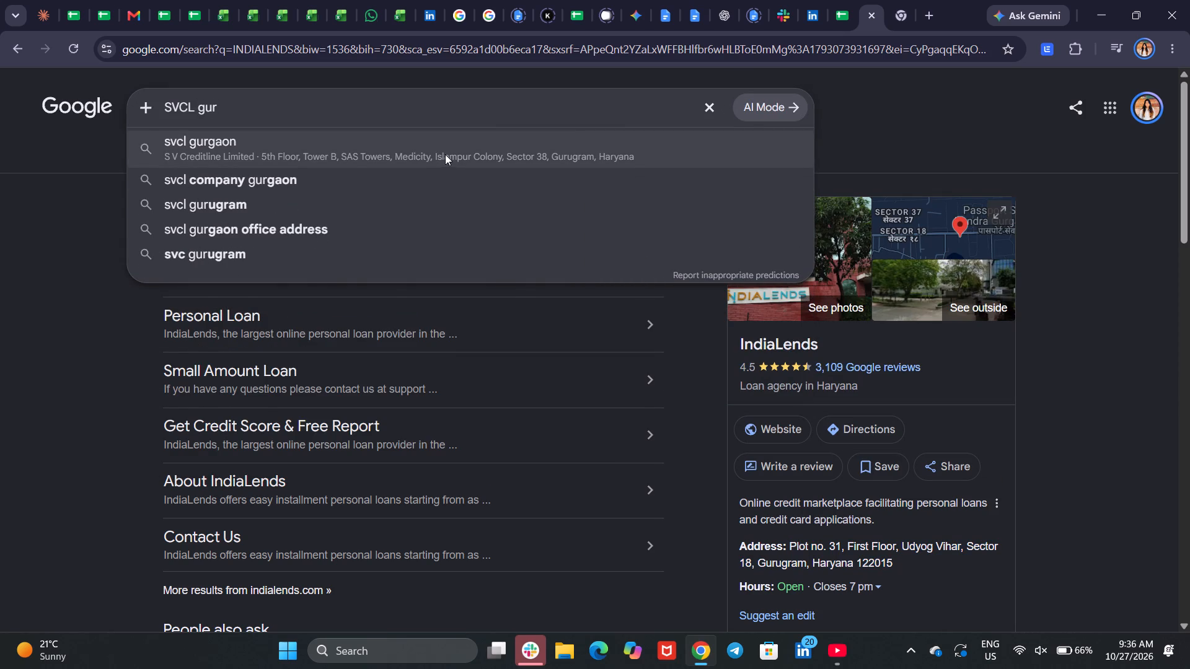
{"action": "left_click", "coordinate": [445, 154]}
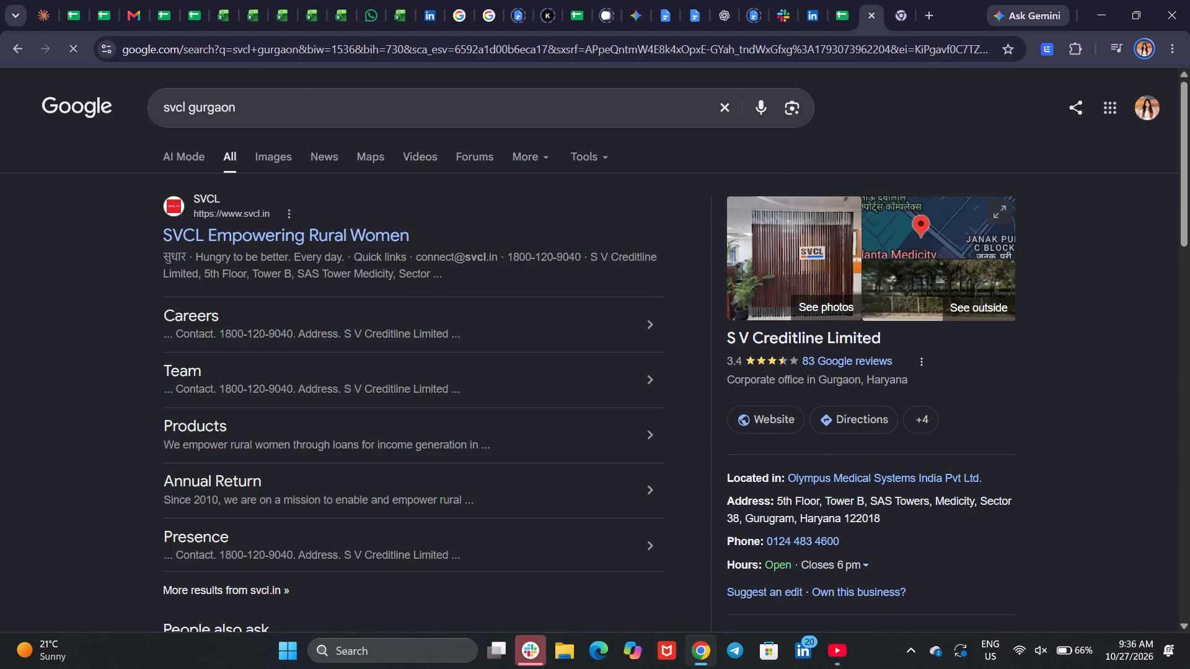
Replace the text after "South Gurgaon —" in L42 with SVCL's Google address: 5th Floor, Tower B, SAS Towers, Medicity, Sector 38, Gurugram, Haryana 122018.
{"action": "left_click_drag", "start_coordinate": [778, 501], "coordinate": [891, 515]}
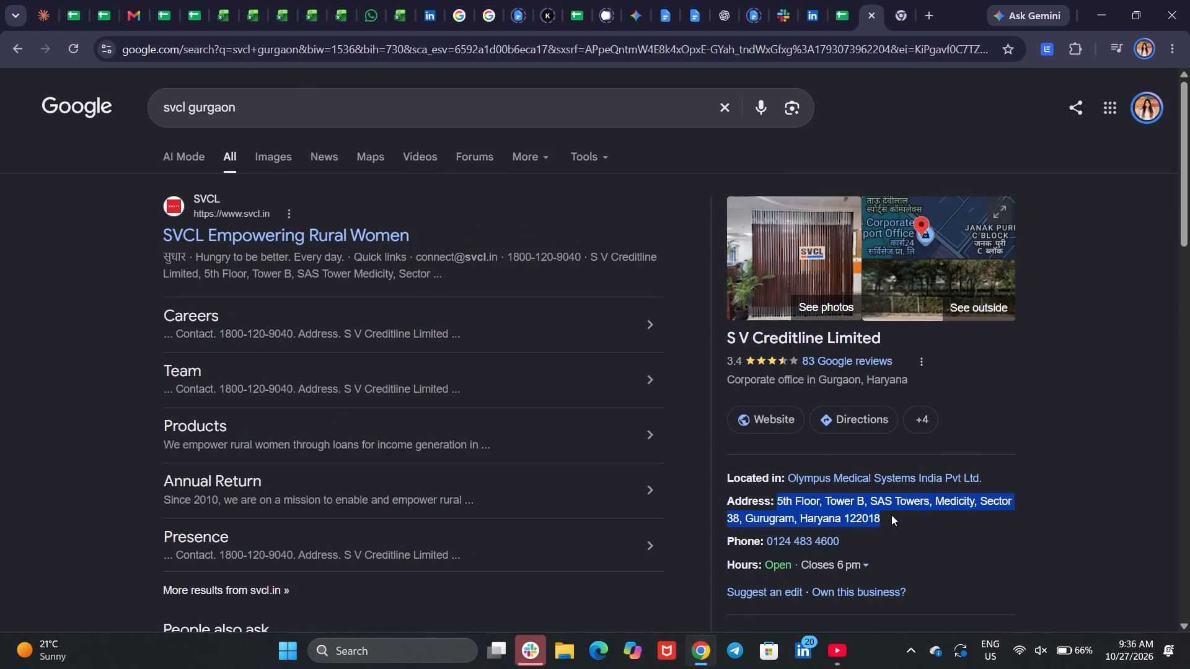
{"action": "key", "text": "ctrl+c"}
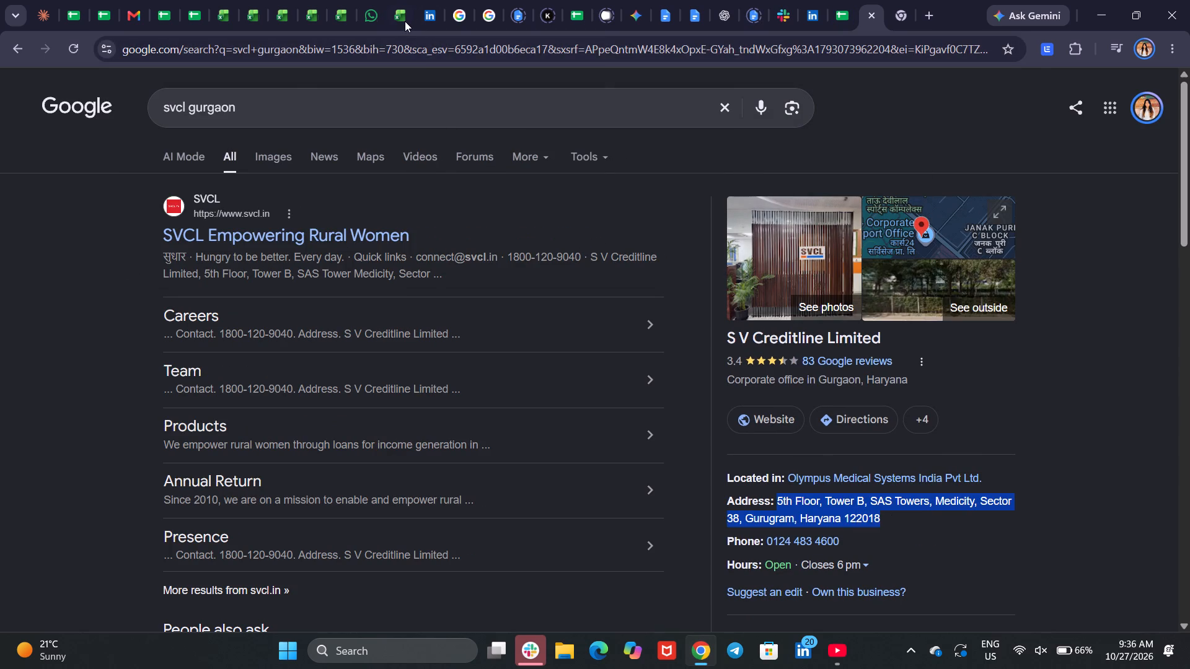
{"action": "left_click", "coordinate": [405, 21]}
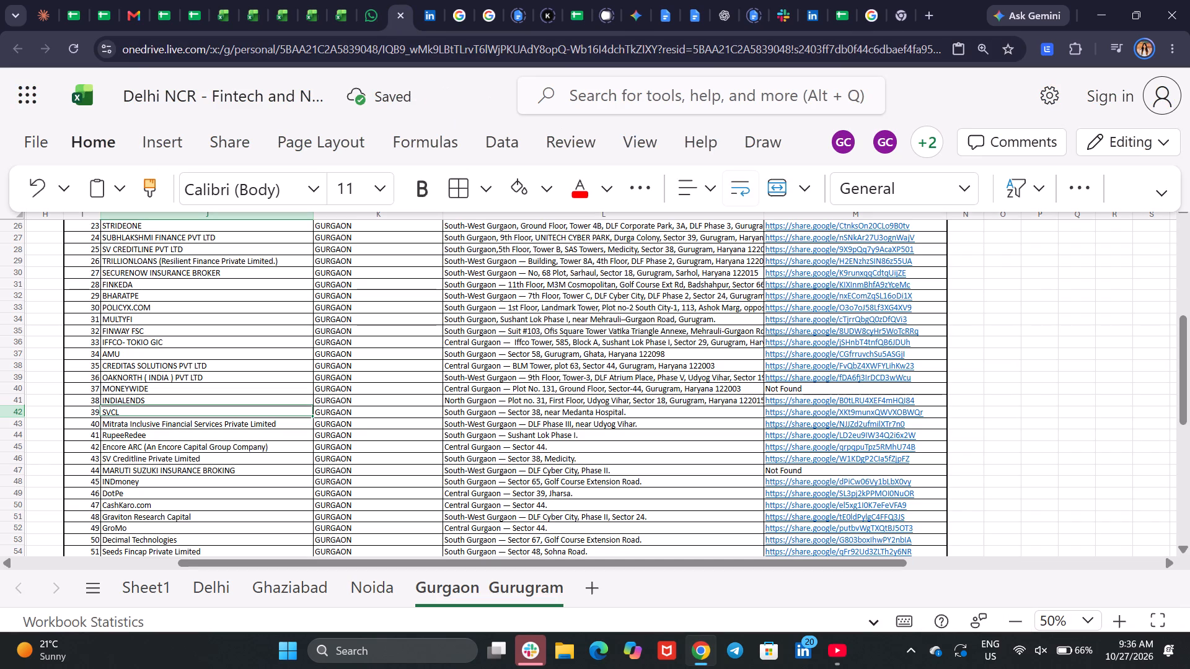
{"action": "double_click", "coordinate": [598, 414]}
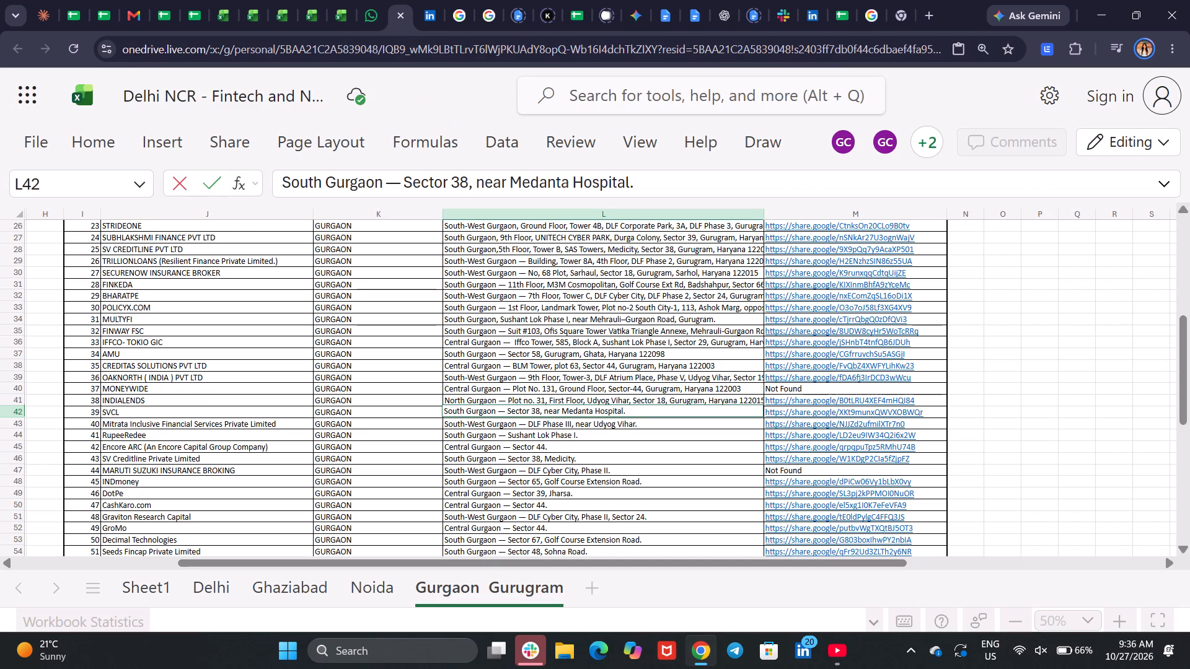
{"action": "left_click_drag", "start_coordinate": [509, 414], "coordinate": [629, 410]}
{"action": "key", "text": "ctrl+v"}
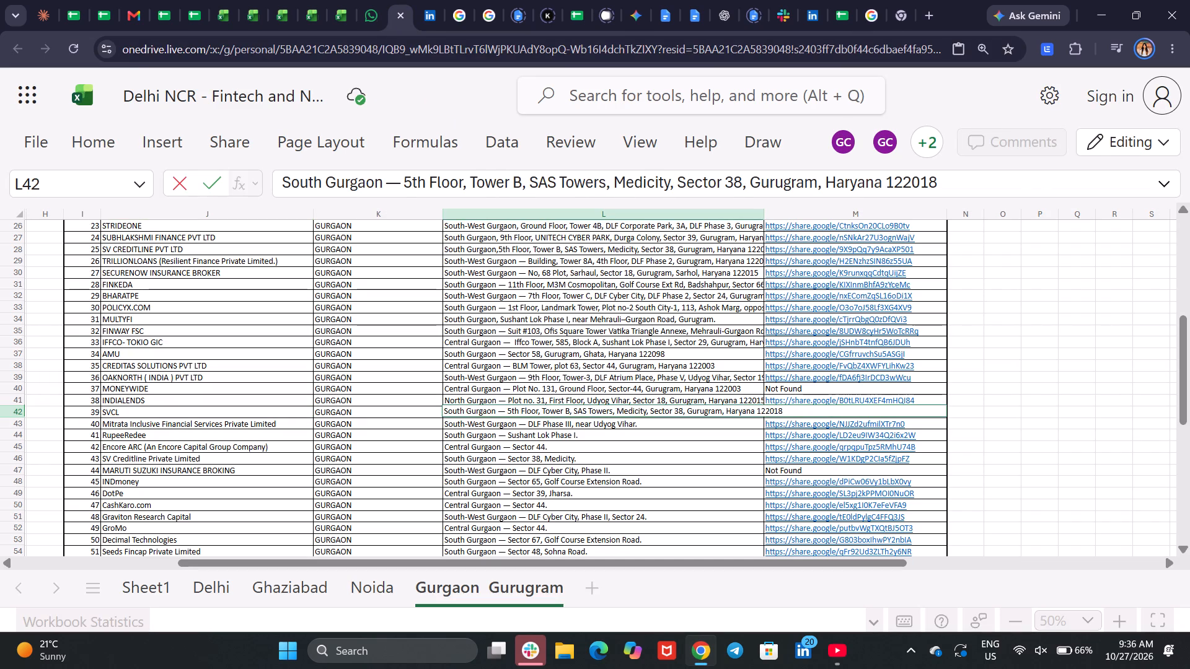
{"action": "left_click", "coordinate": [630, 426]}
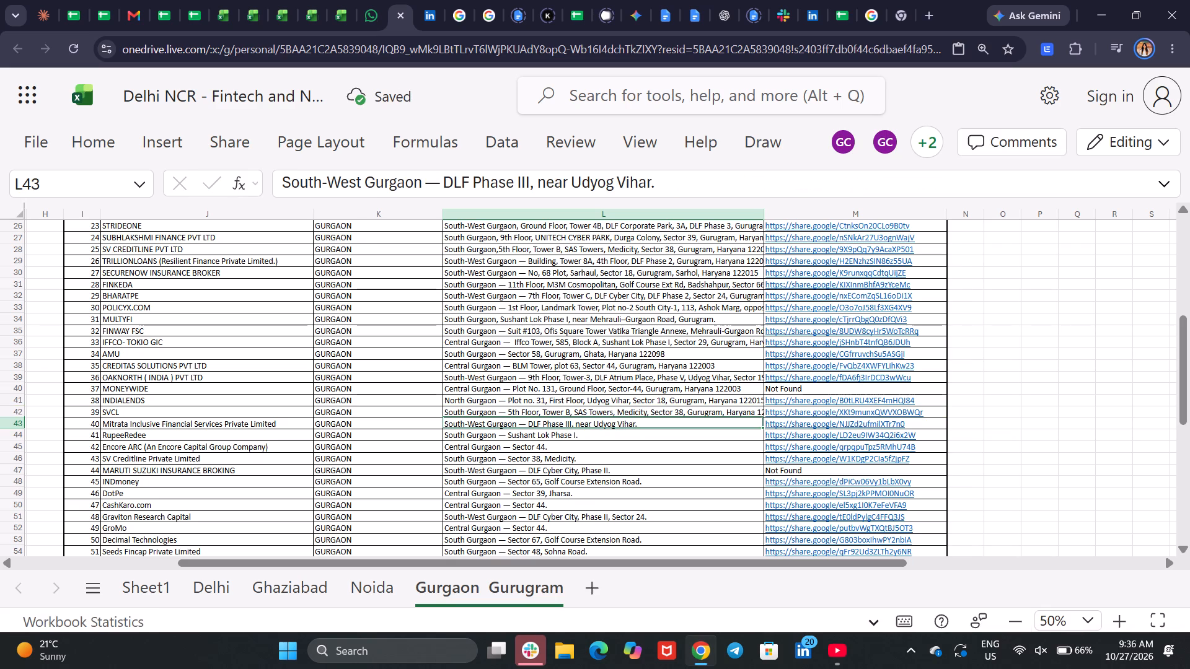
Copy the company name Mitrata Inclusive Financial Services Private Limited from cell J43.
{"action": "triple_click", "coordinate": [203, 428]}
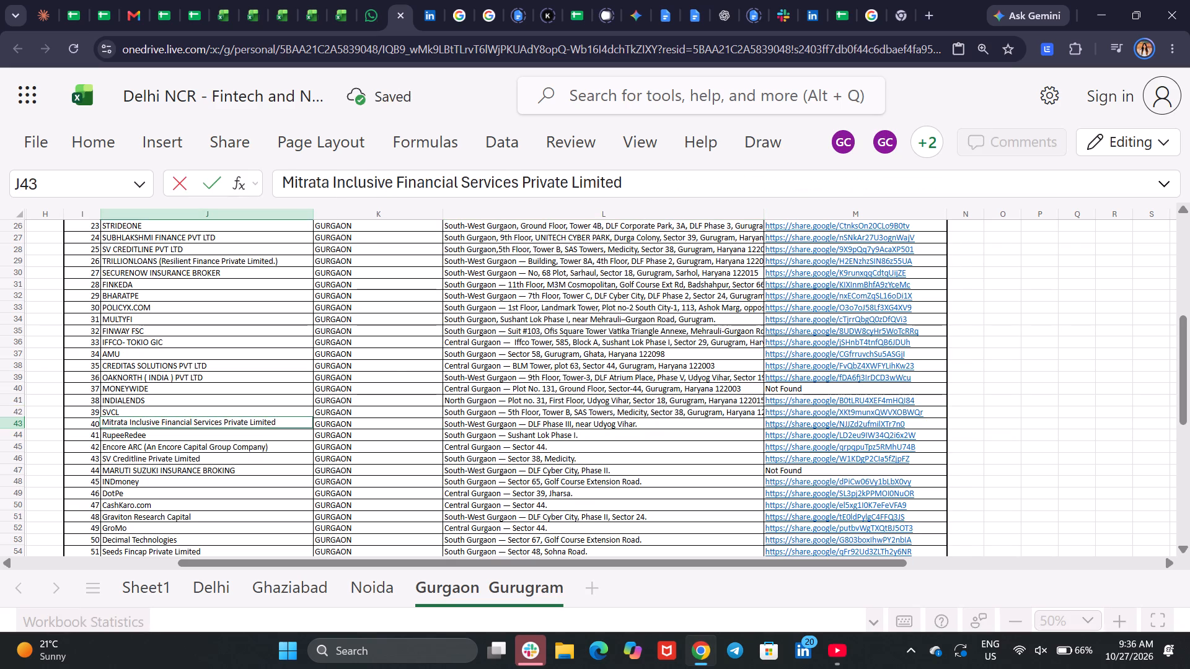
{"action": "triple_click", "coordinate": [202, 421]}
{"action": "key", "text": "ctrl+c"}
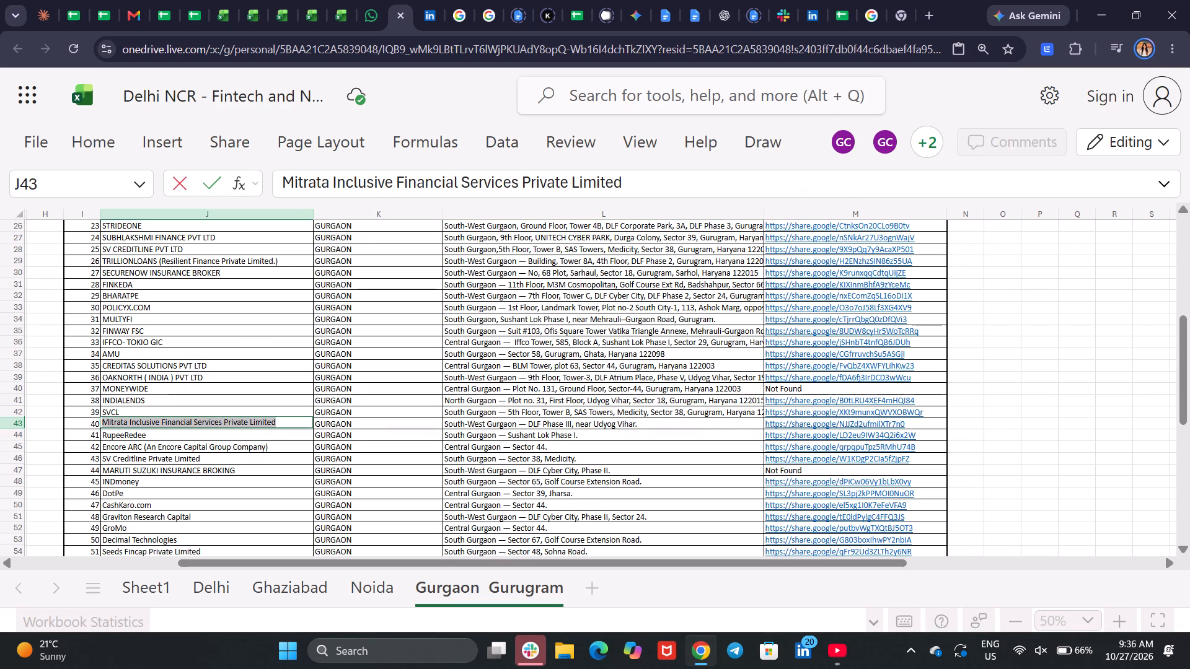
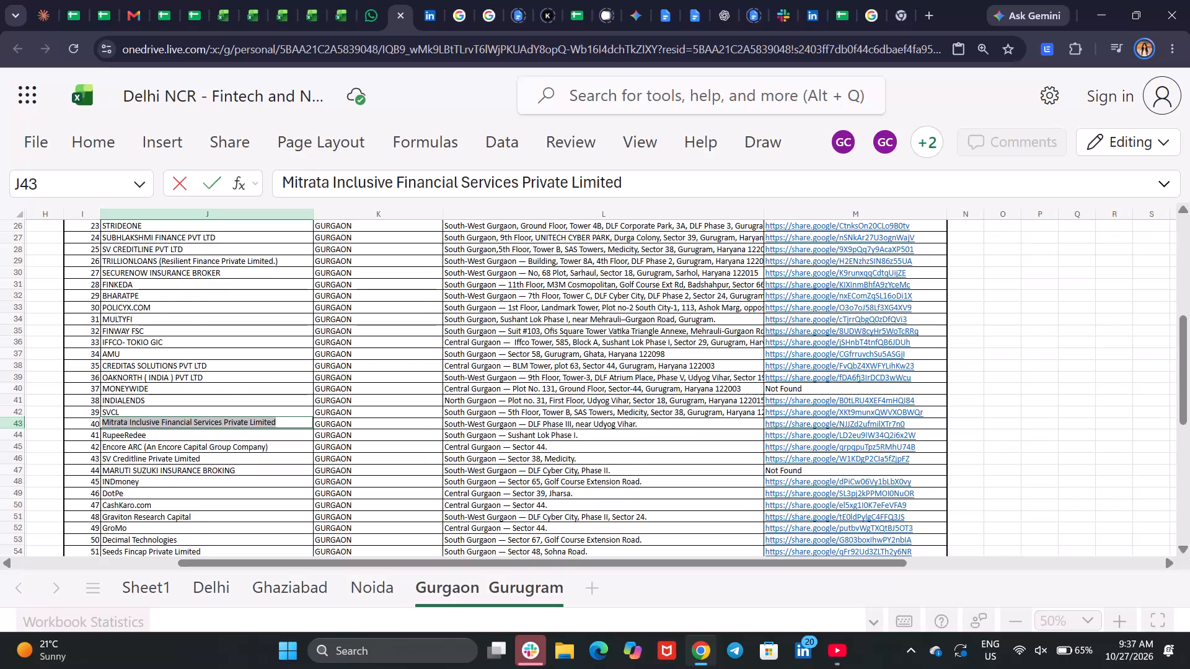
Copy the company name Mitrata Inclusive Financial Services Private Limited from J43 and search Google for it in place of the previous query.
{"action": "scroll", "coordinate": [421, 440], "scroll_direction": "down", "scroll_amount": 1}
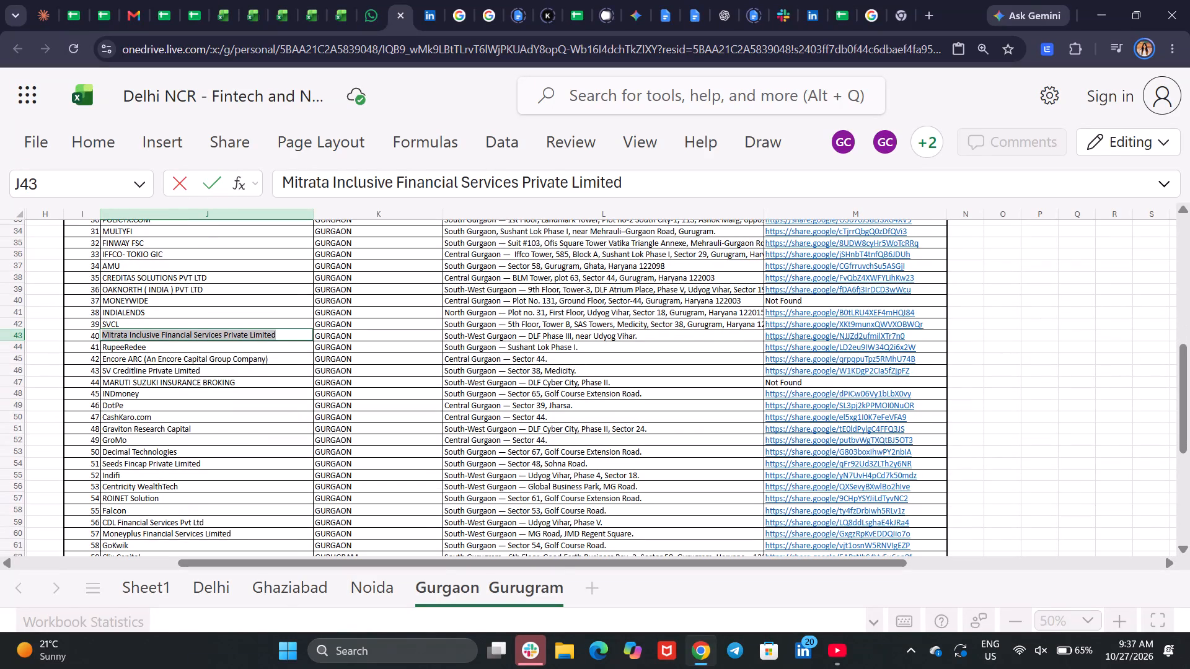
{"action": "key", "text": "ctrl+c"}
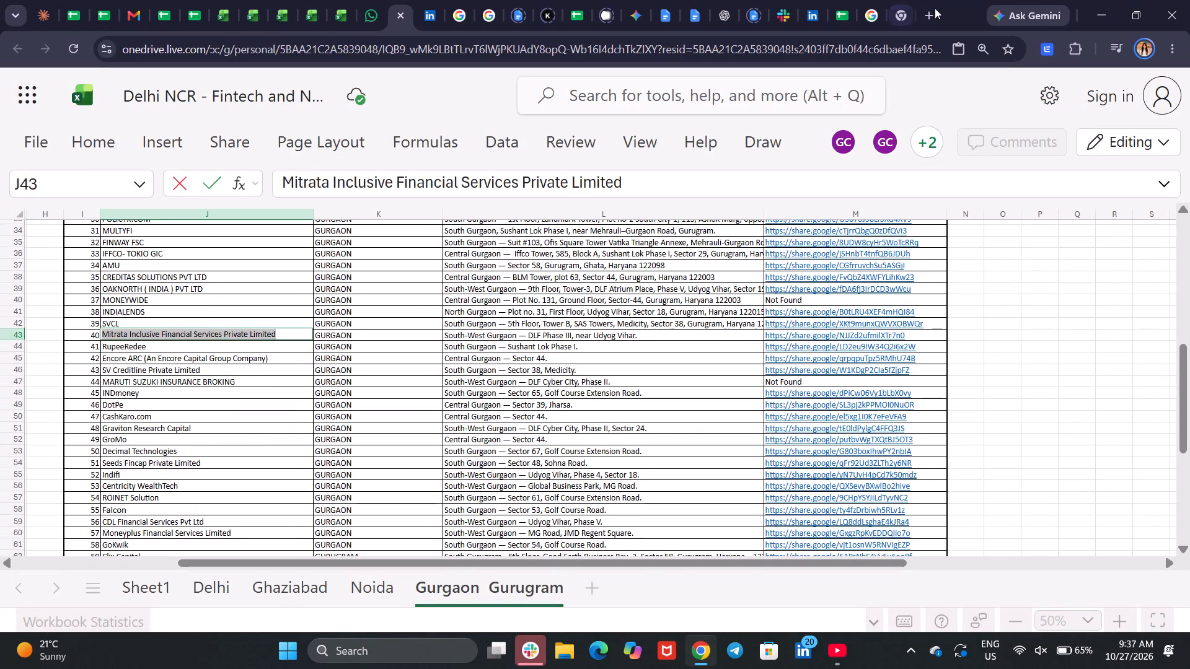
{"action": "left_click", "coordinate": [875, 13]}
{"action": "left_click", "coordinate": [723, 106]}
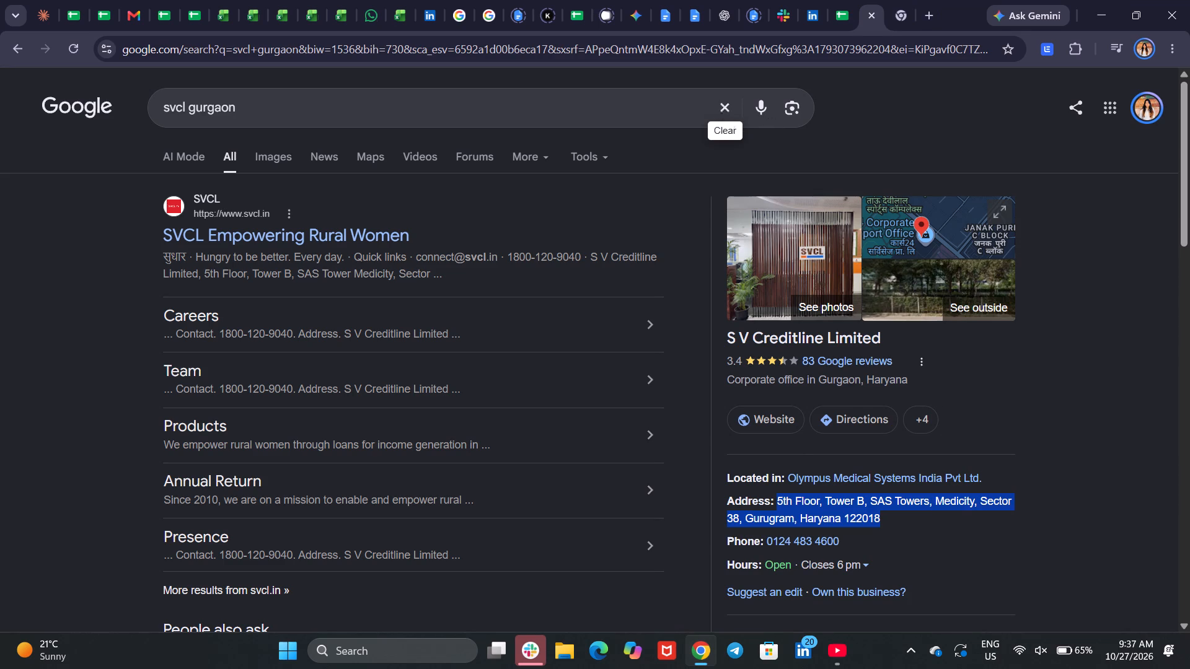
{"action": "key", "text": "ctrl+v"}
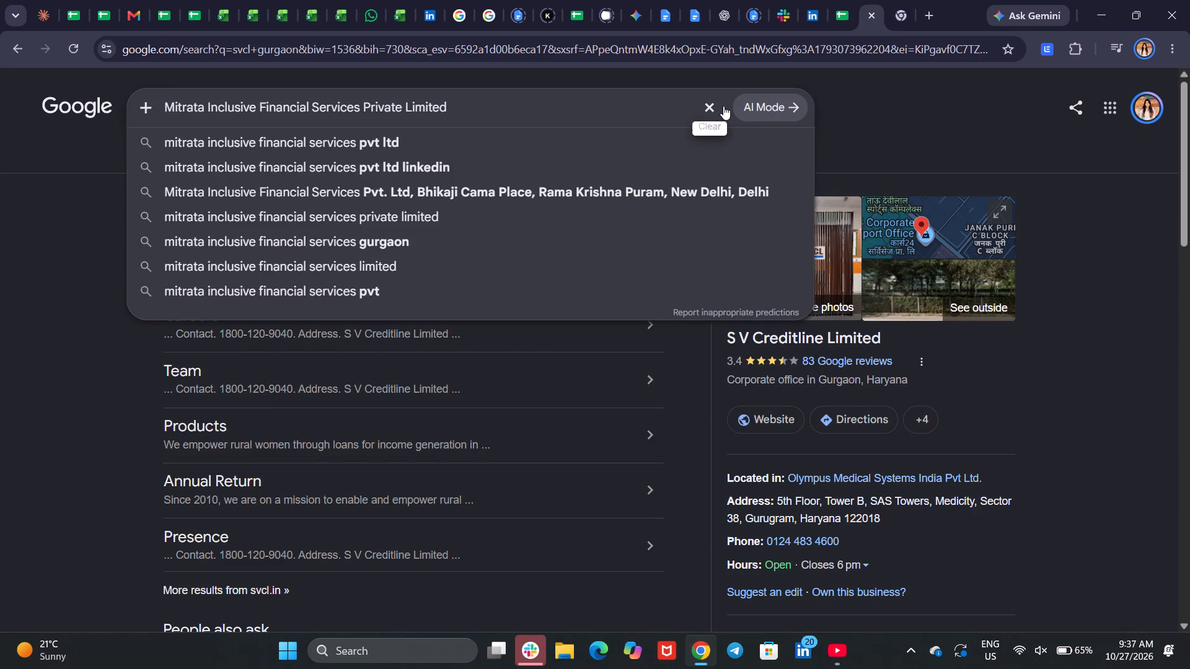
{"action": "key", "text": "Return"}
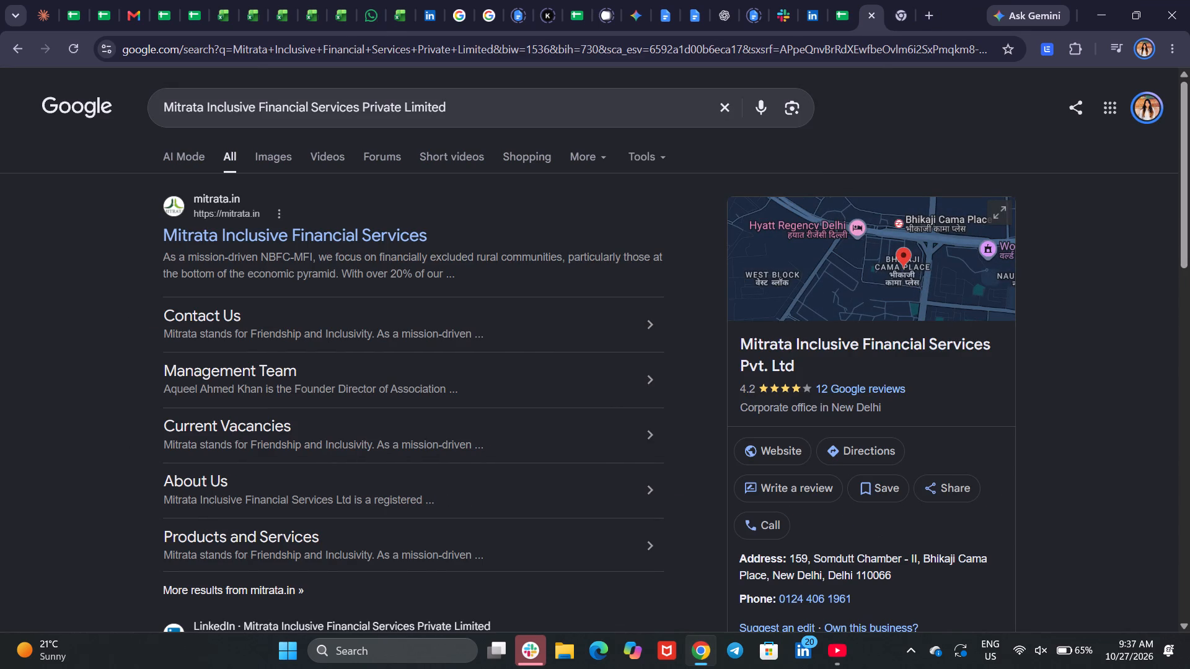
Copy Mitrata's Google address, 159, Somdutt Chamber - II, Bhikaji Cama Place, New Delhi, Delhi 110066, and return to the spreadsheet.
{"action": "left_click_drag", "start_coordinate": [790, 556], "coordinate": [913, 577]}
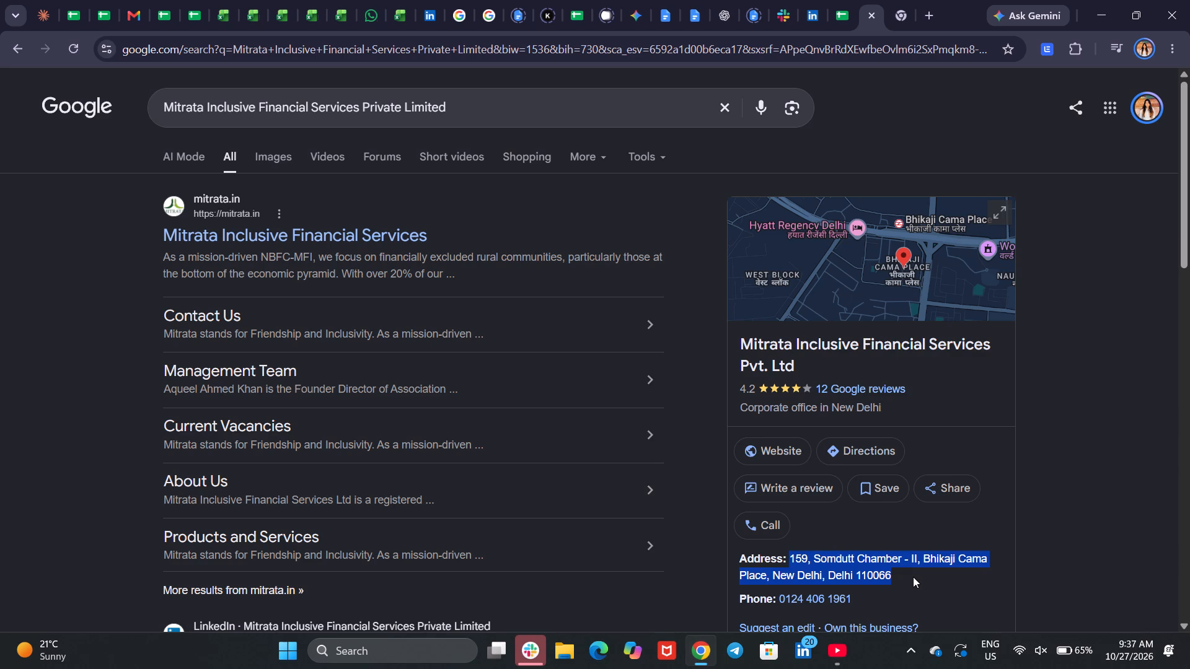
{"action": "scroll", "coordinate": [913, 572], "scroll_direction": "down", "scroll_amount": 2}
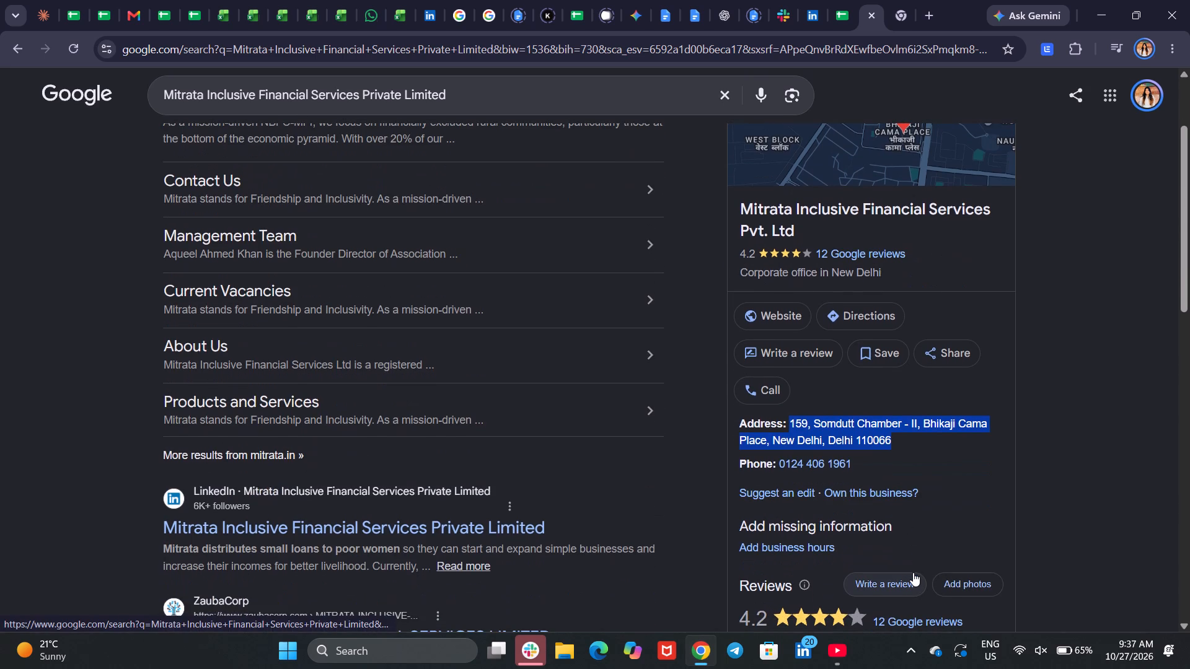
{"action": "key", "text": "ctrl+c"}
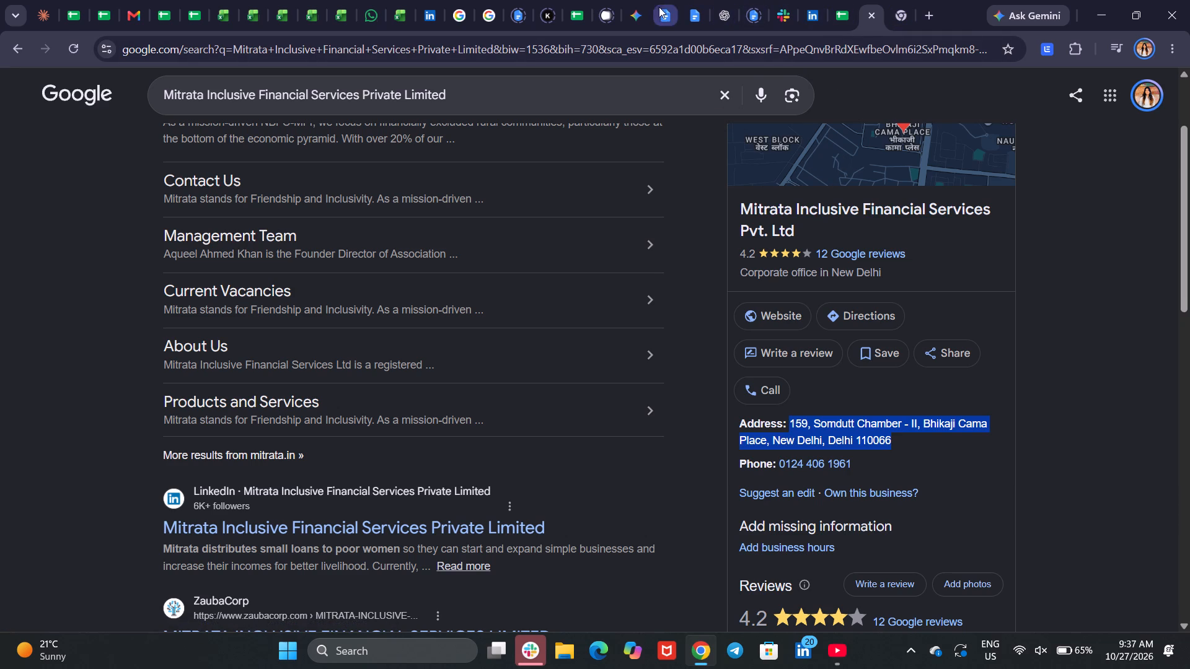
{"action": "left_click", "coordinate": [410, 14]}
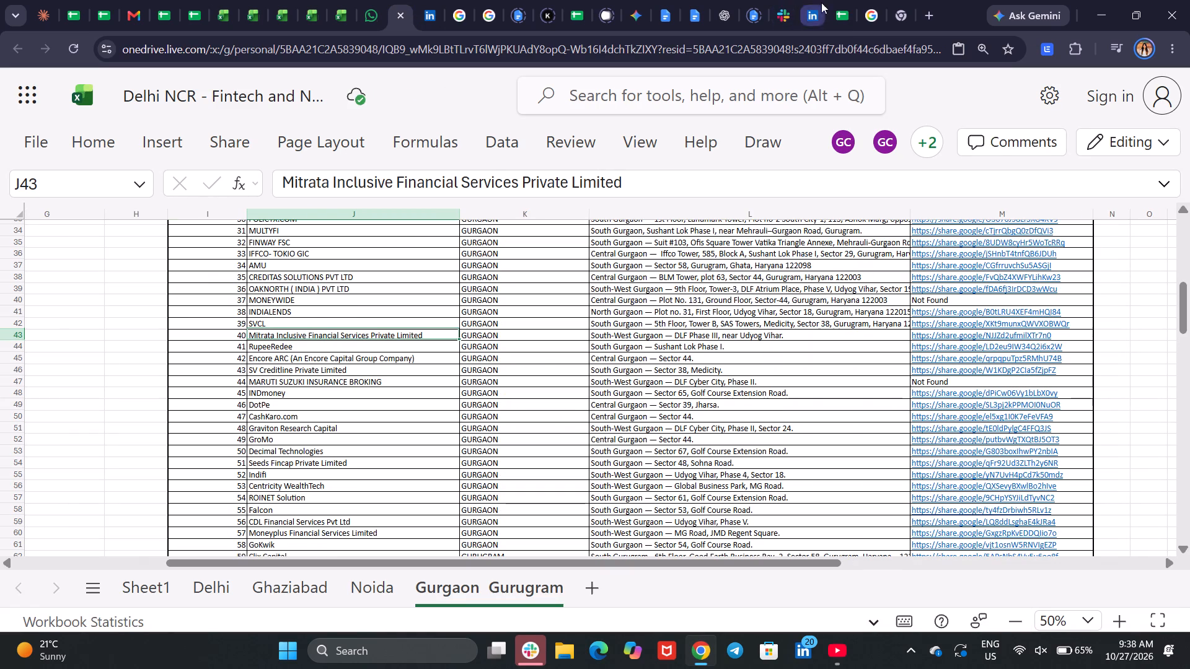
Return to the Mitrata search results and look through them for the company's Gurgaon head office address.
{"action": "left_click", "coordinate": [871, 10]}
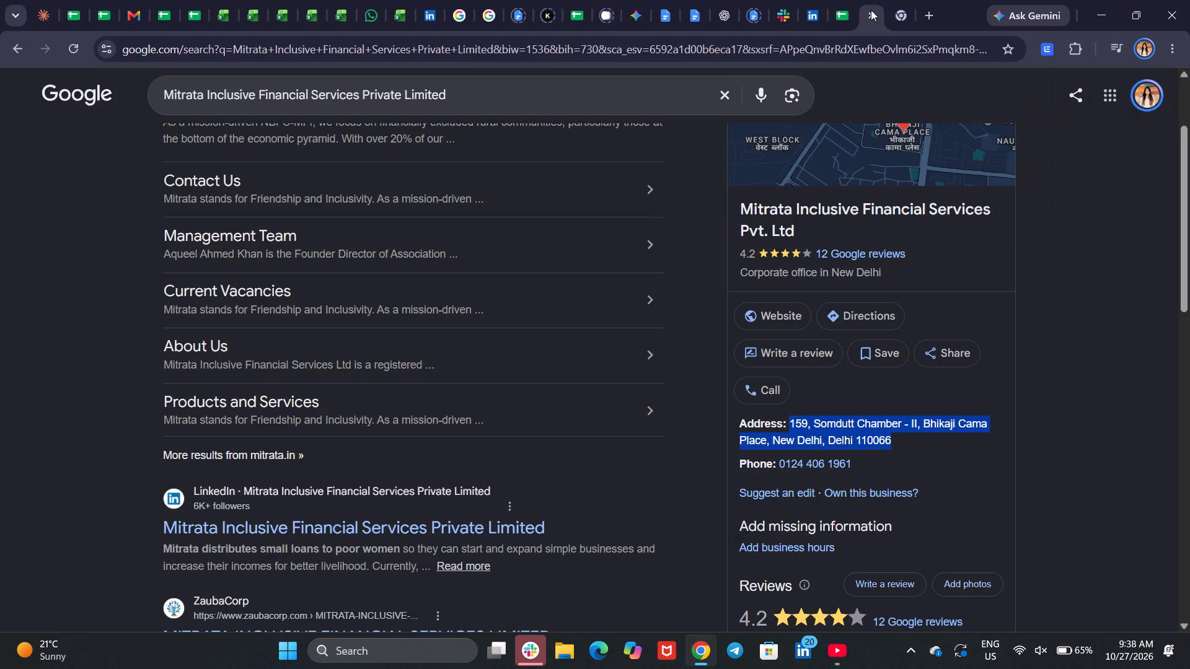
{"action": "scroll", "coordinate": [562, 312], "scroll_direction": "up", "scroll_amount": 5}
{"action": "scroll", "coordinate": [562, 312], "scroll_direction": "down", "scroll_amount": 1}
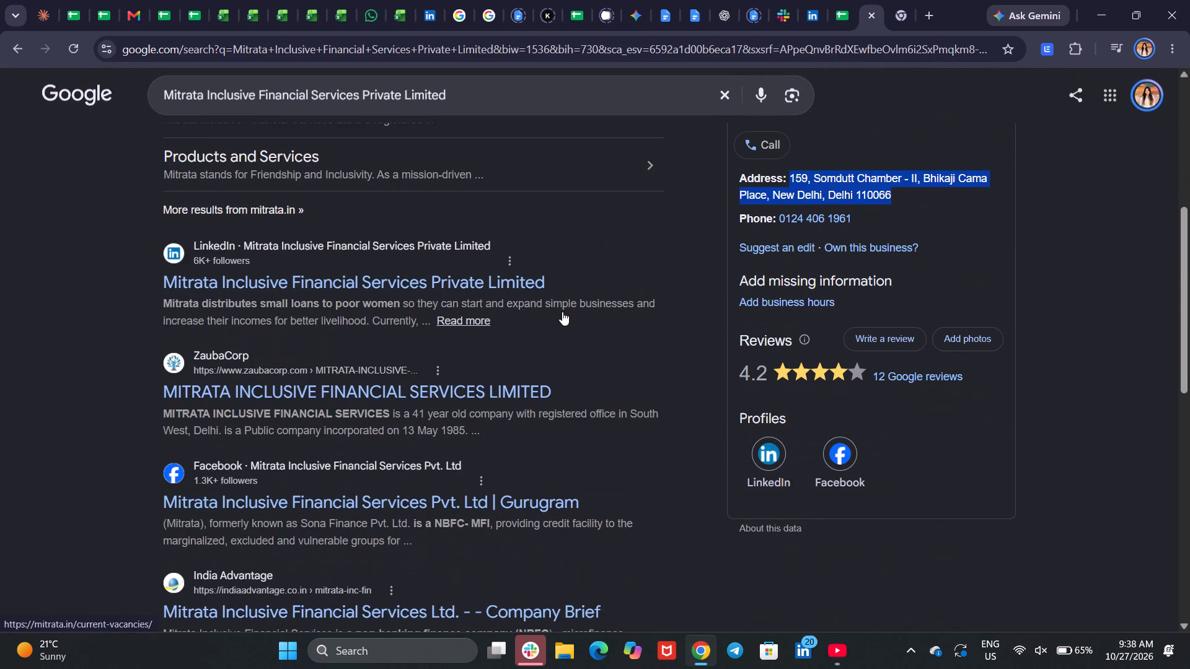
{"action": "scroll", "coordinate": [562, 312], "scroll_direction": "down", "scroll_amount": 2}
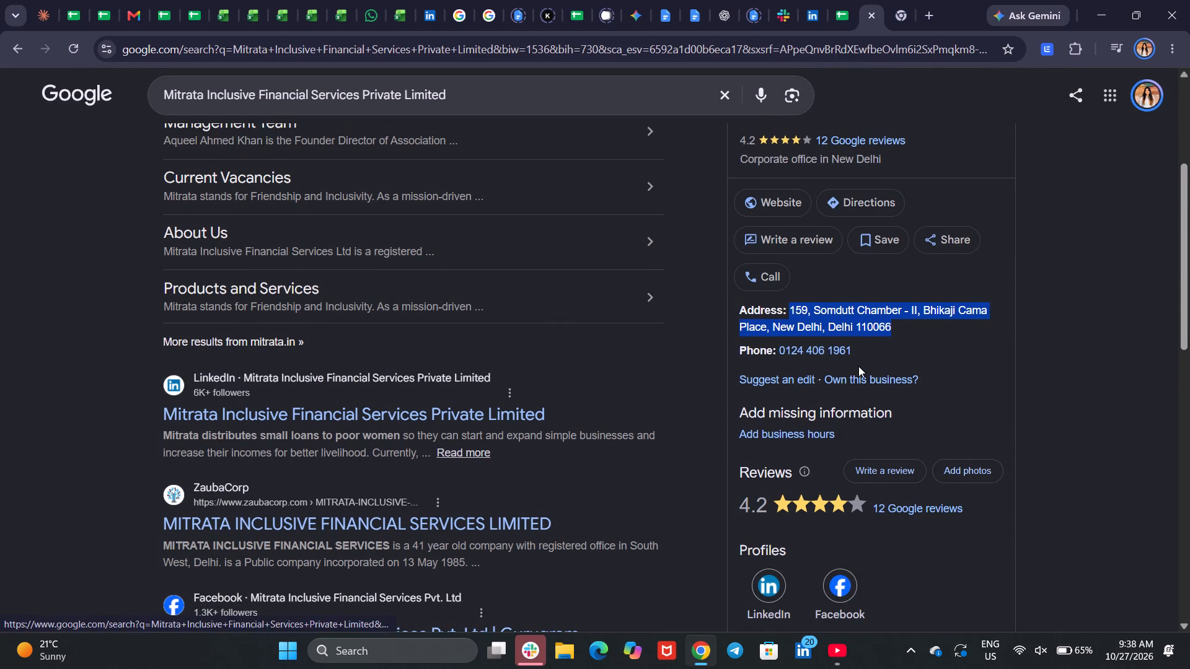
Refine the Google search for Mitrata Inclusive Financial Services Private Limited by adding gurgaon to the query.
{"action": "scroll", "coordinate": [858, 366], "scroll_direction": "up", "scroll_amount": 2}
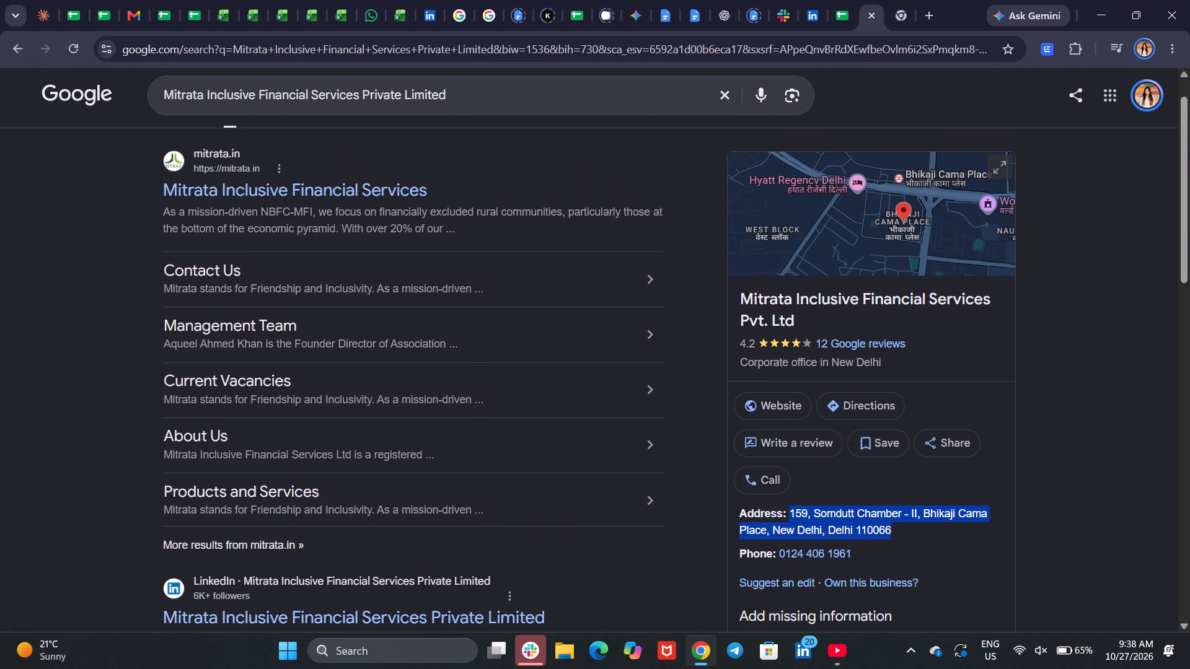
{"action": "scroll", "coordinate": [858, 366], "scroll_direction": "up", "scroll_amount": 2}
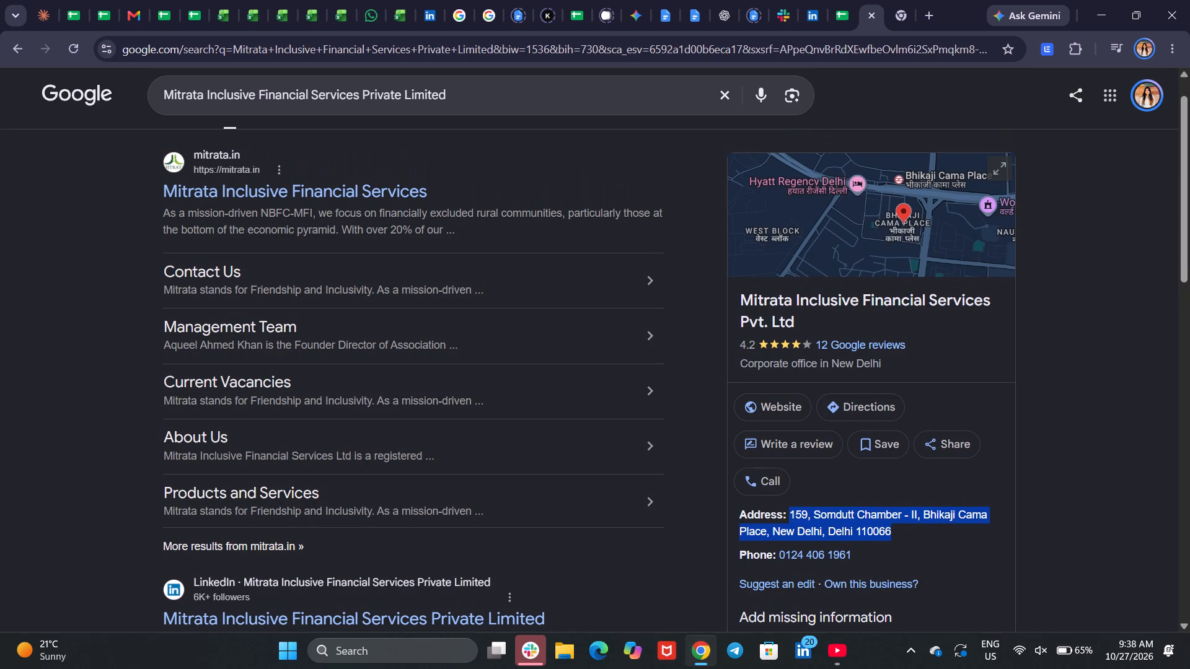
{"action": "scroll", "coordinate": [858, 366], "scroll_direction": "up", "scroll_amount": 1}
{"action": "left_click", "coordinate": [474, 103]}
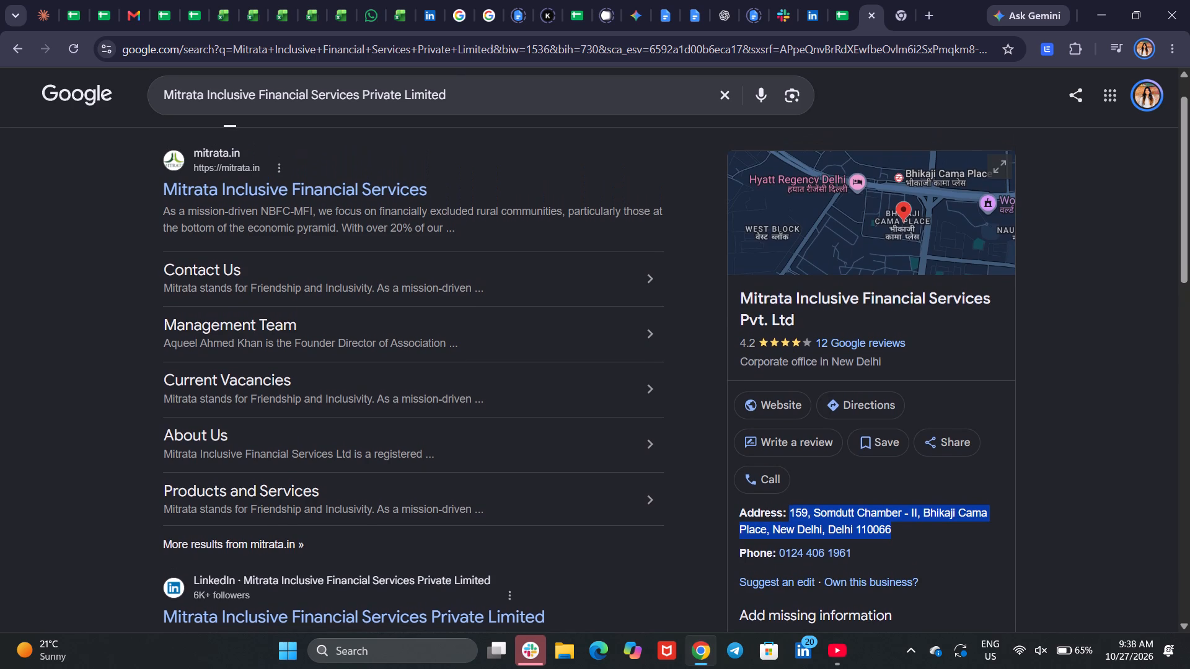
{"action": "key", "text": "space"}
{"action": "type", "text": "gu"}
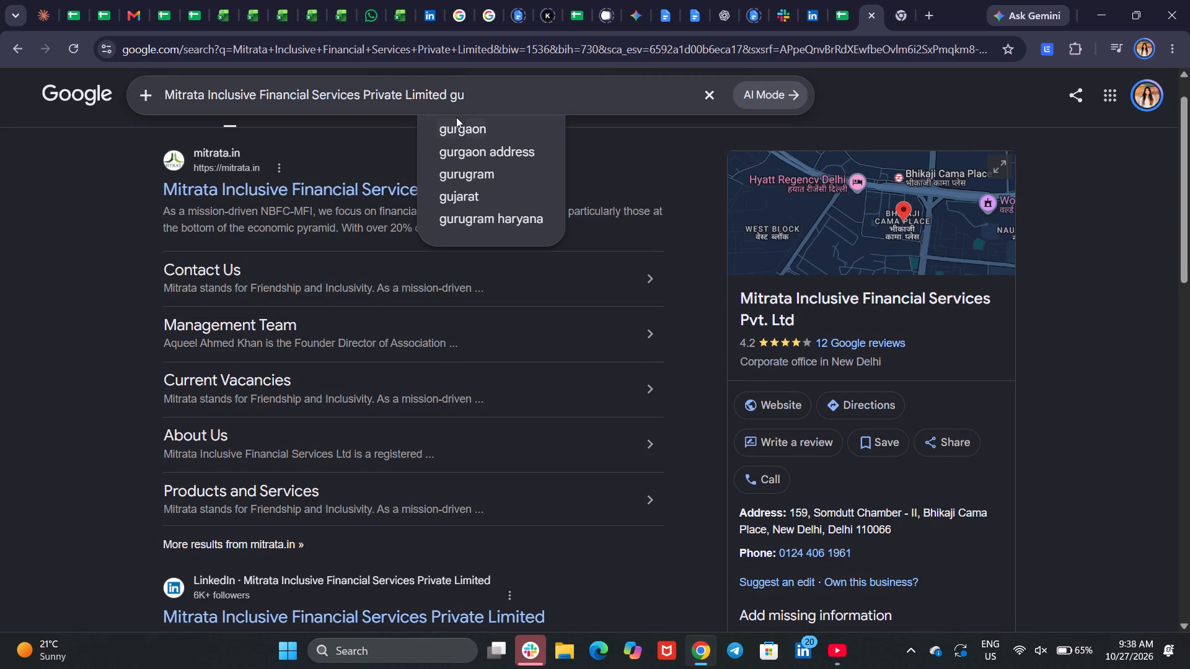
{"action": "left_click", "coordinate": [461, 128]}
Expand the AI Overview in the search results and examine Mitrata's office details for the Gurgaon address.
{"action": "scroll", "coordinate": [781, 394], "scroll_direction": "down", "scroll_amount": 1}
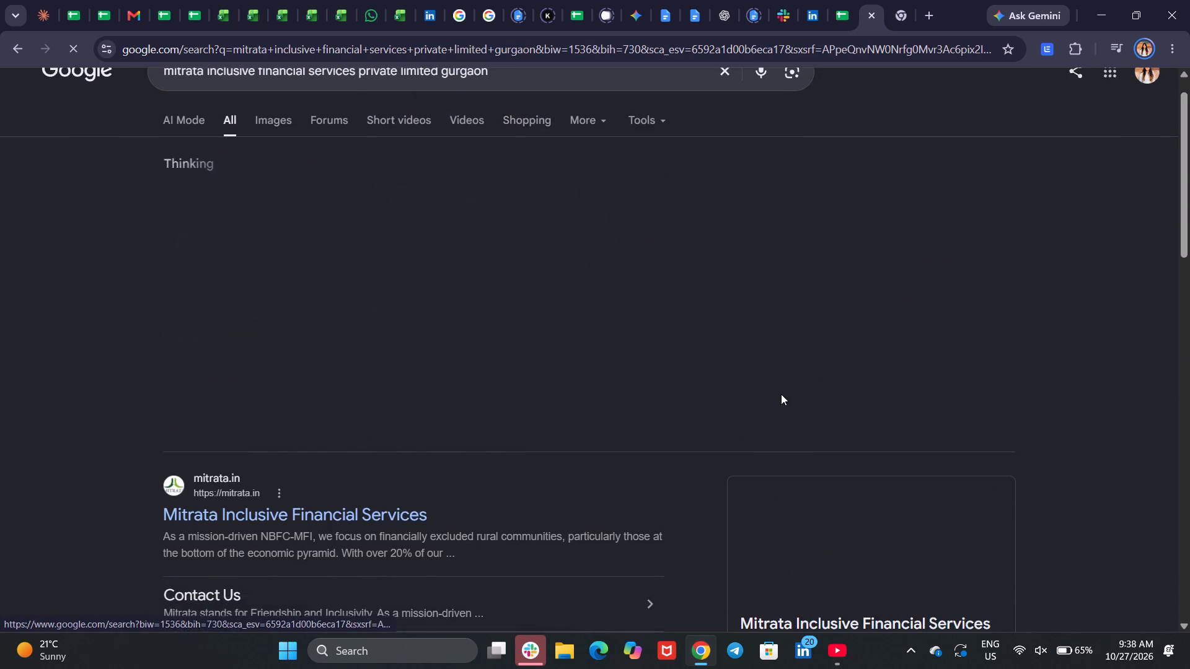
{"action": "scroll", "coordinate": [781, 394], "scroll_direction": "down", "scroll_amount": 2}
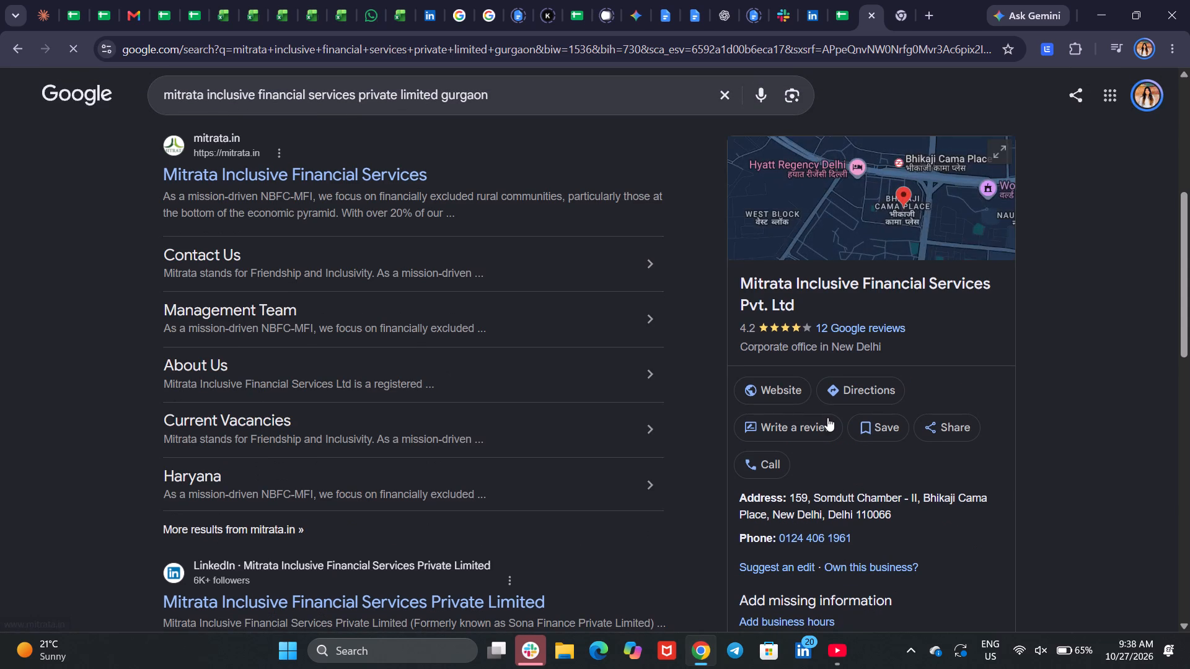
{"action": "scroll", "coordinate": [827, 418], "scroll_direction": "up", "scroll_amount": 3}
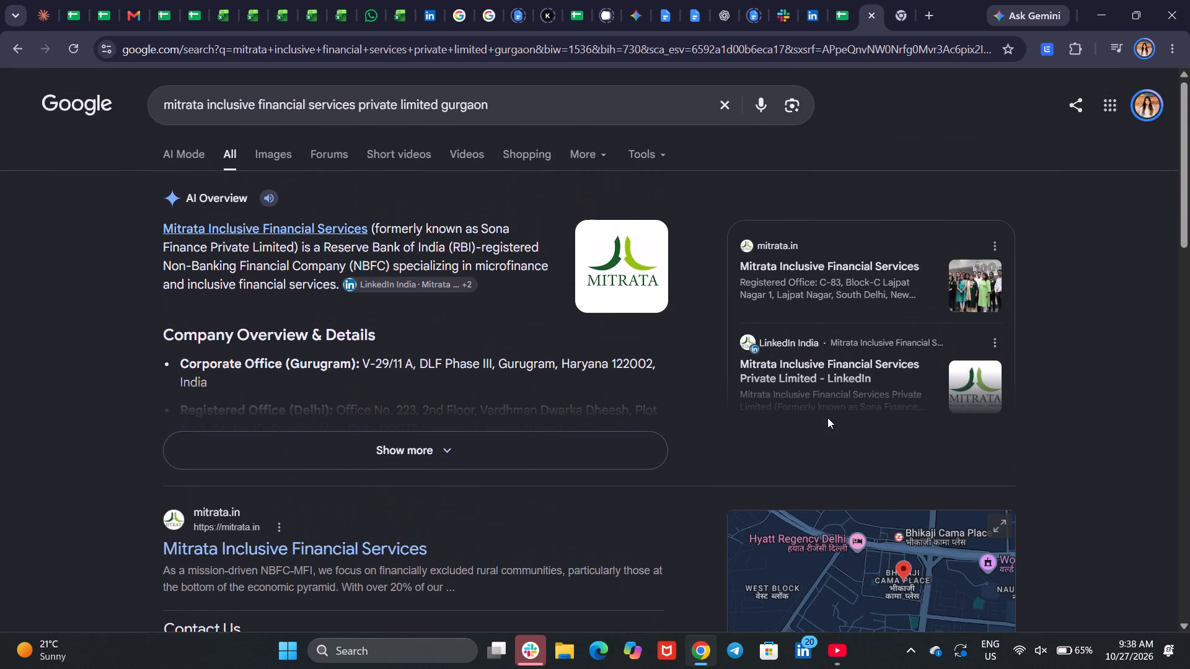
{"action": "left_click", "coordinate": [603, 450]}
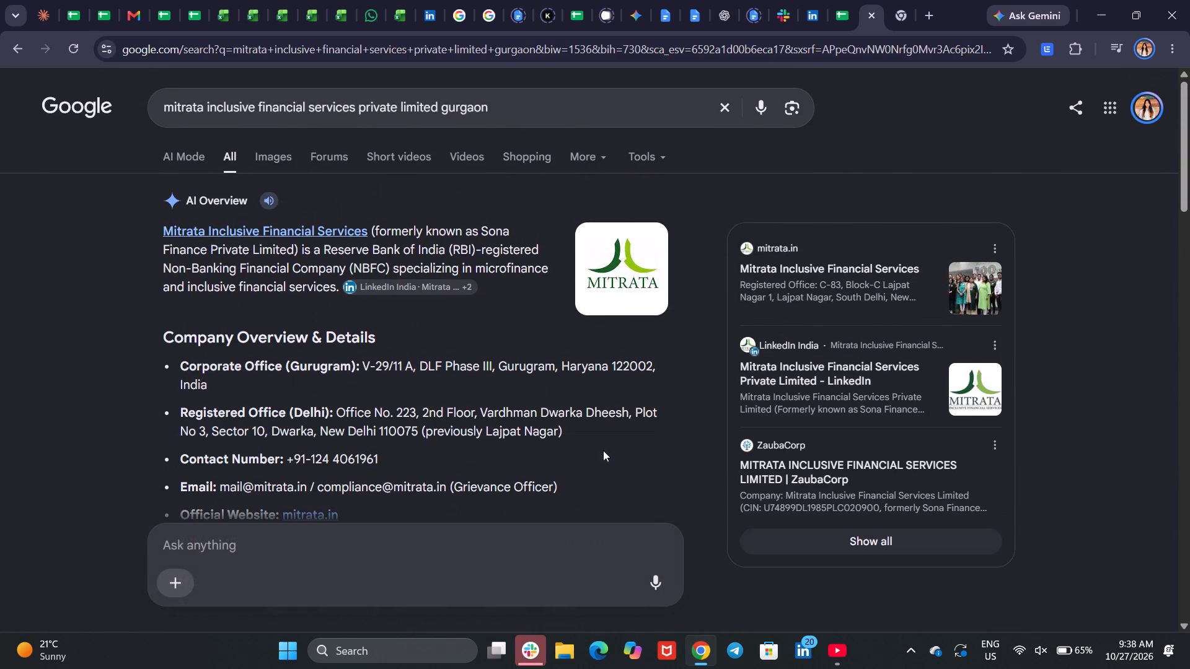
{"action": "scroll", "coordinate": [474, 410], "scroll_direction": "down", "scroll_amount": 1}
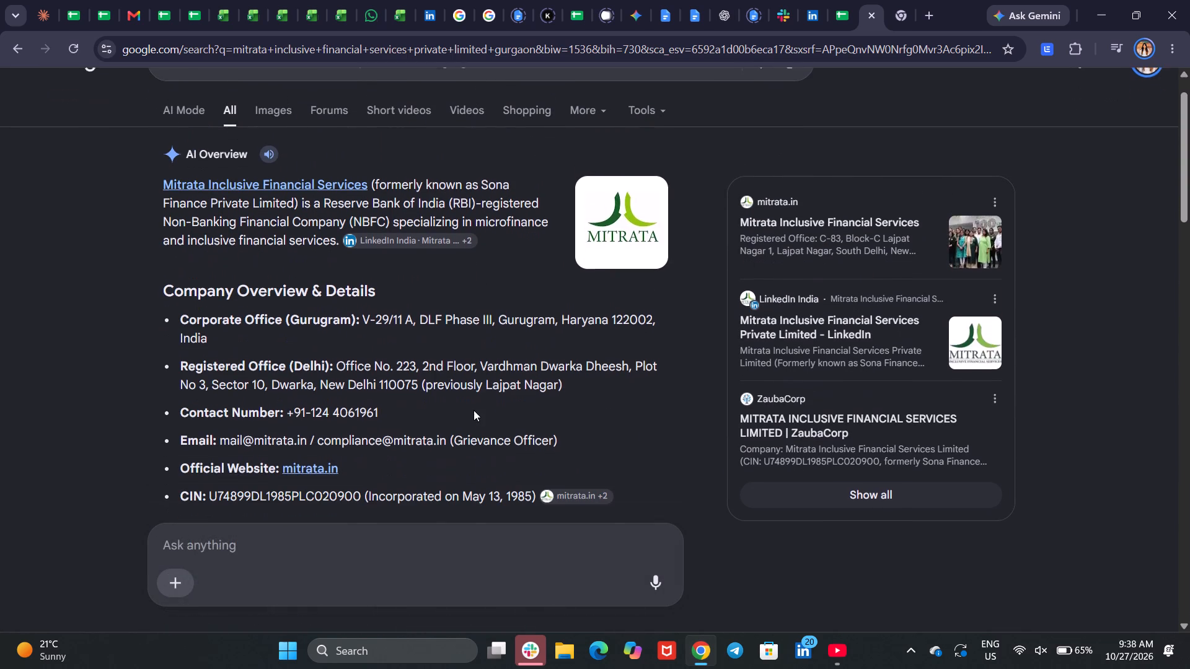
{"action": "scroll", "coordinate": [474, 410], "scroll_direction": "down", "scroll_amount": 1}
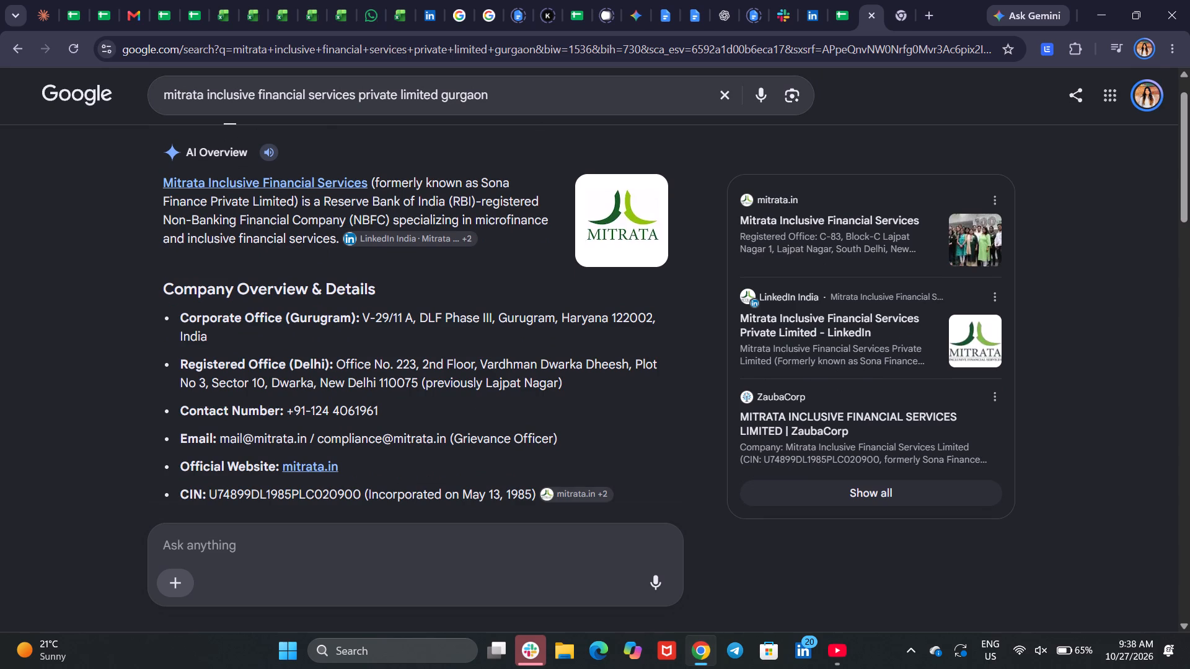
Extend the Mitrata gurgaon query with headoffice and run the search.
{"action": "left_click", "coordinate": [498, 94]}
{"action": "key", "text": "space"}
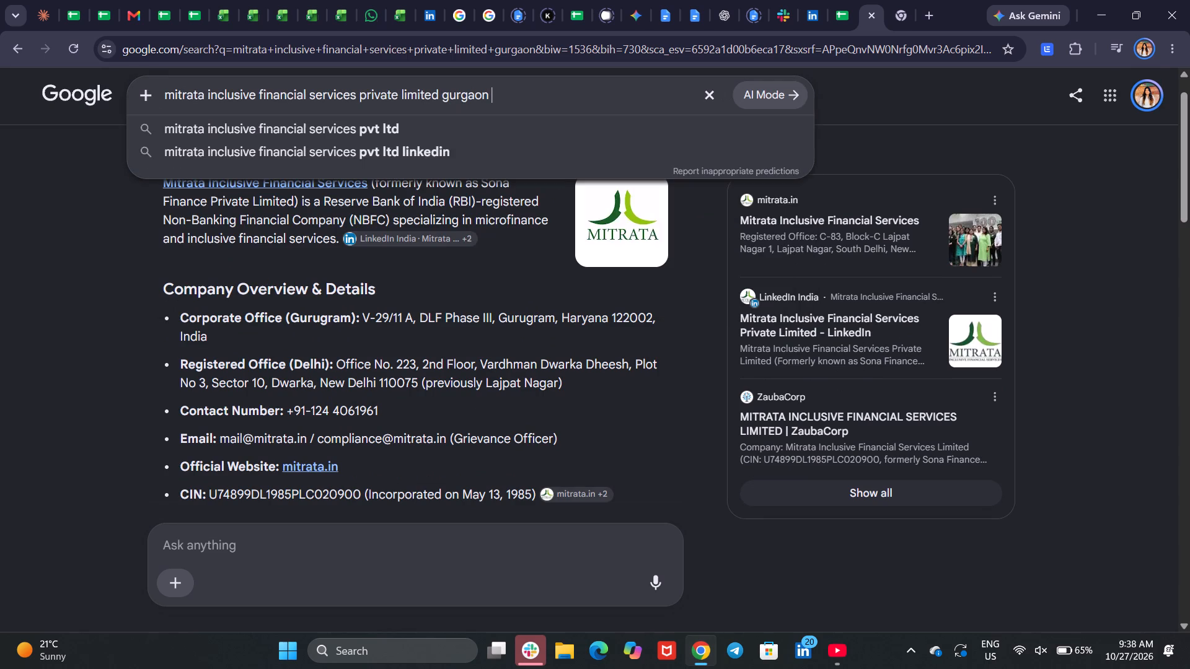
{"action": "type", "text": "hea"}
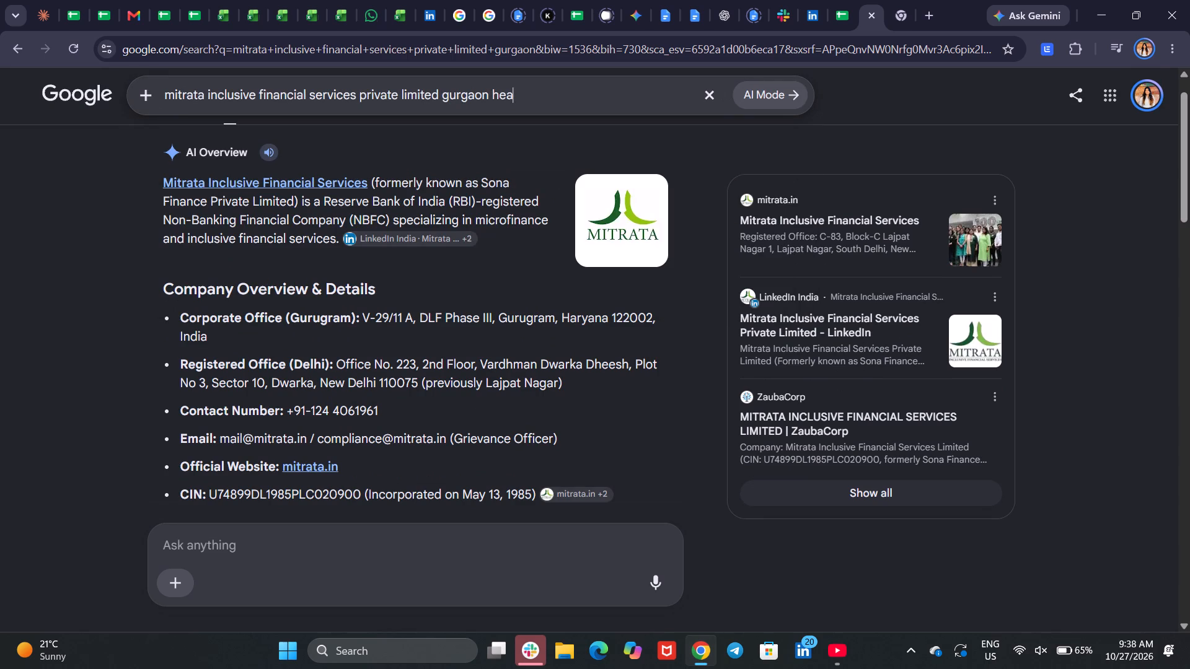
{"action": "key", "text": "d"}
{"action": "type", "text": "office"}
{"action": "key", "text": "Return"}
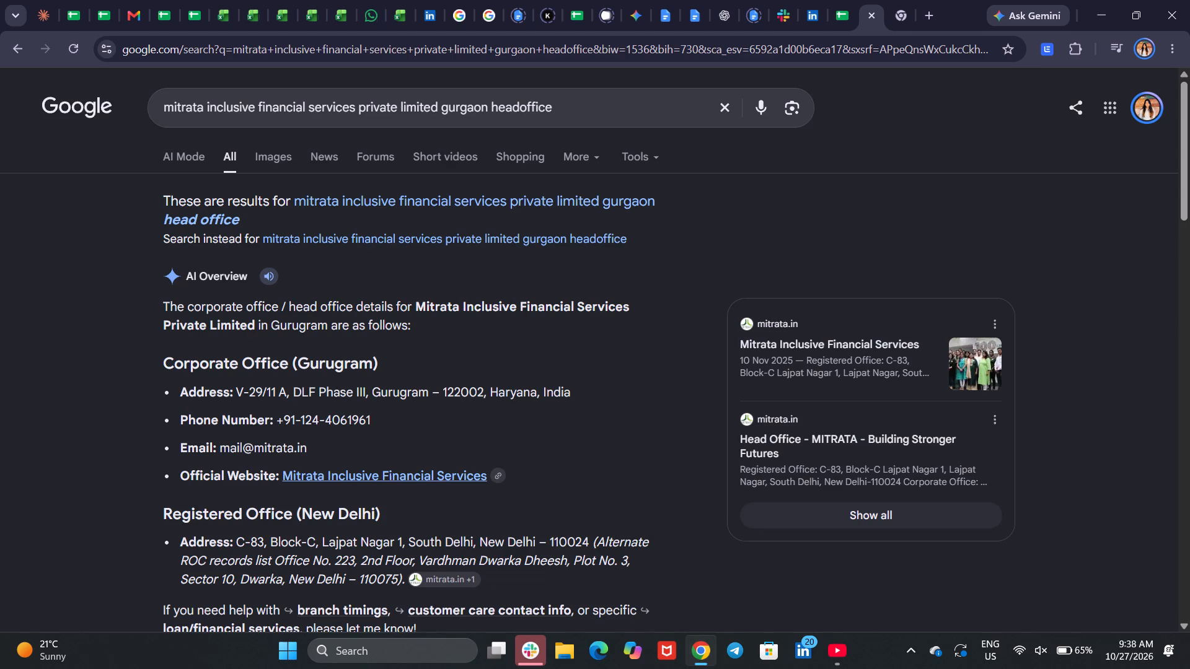
Replace the text after "South-West Gurgaon —" in L43 with Mitrata's corporate office address: V-29/11 A, DLF Phase III, Gurugram – 122002, Haryana, India.
{"action": "left_click_drag", "start_coordinate": [236, 390], "coordinate": [580, 387]}
{"action": "key", "text": "ctrl+c"}
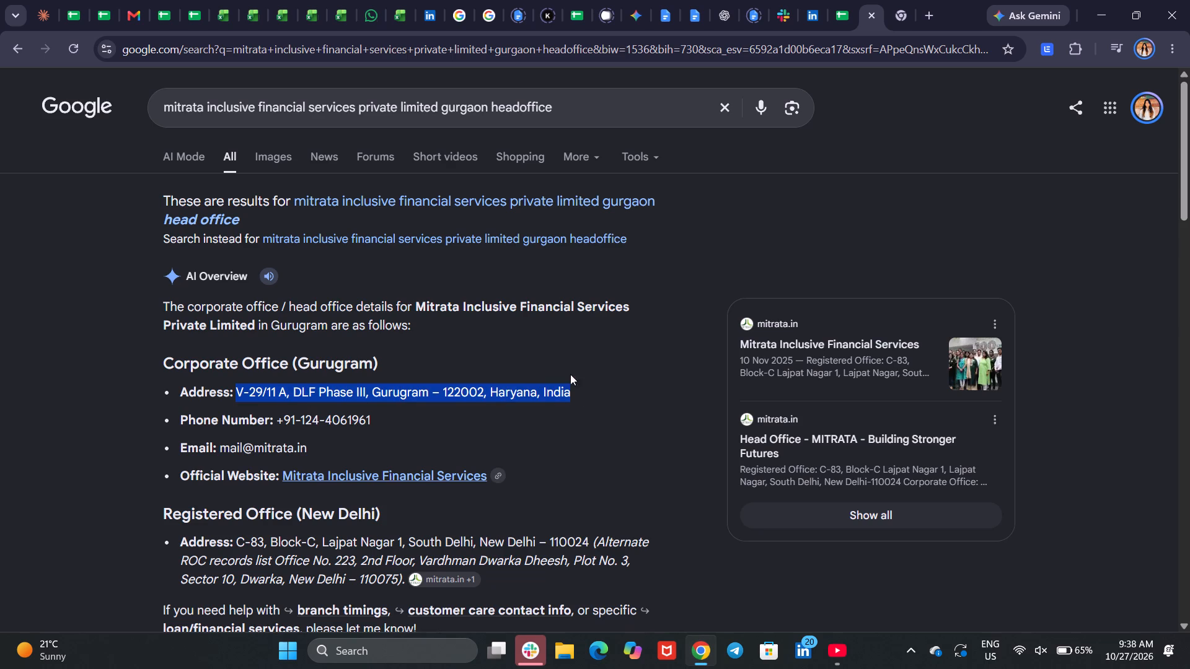
{"action": "left_click", "coordinate": [399, 7]}
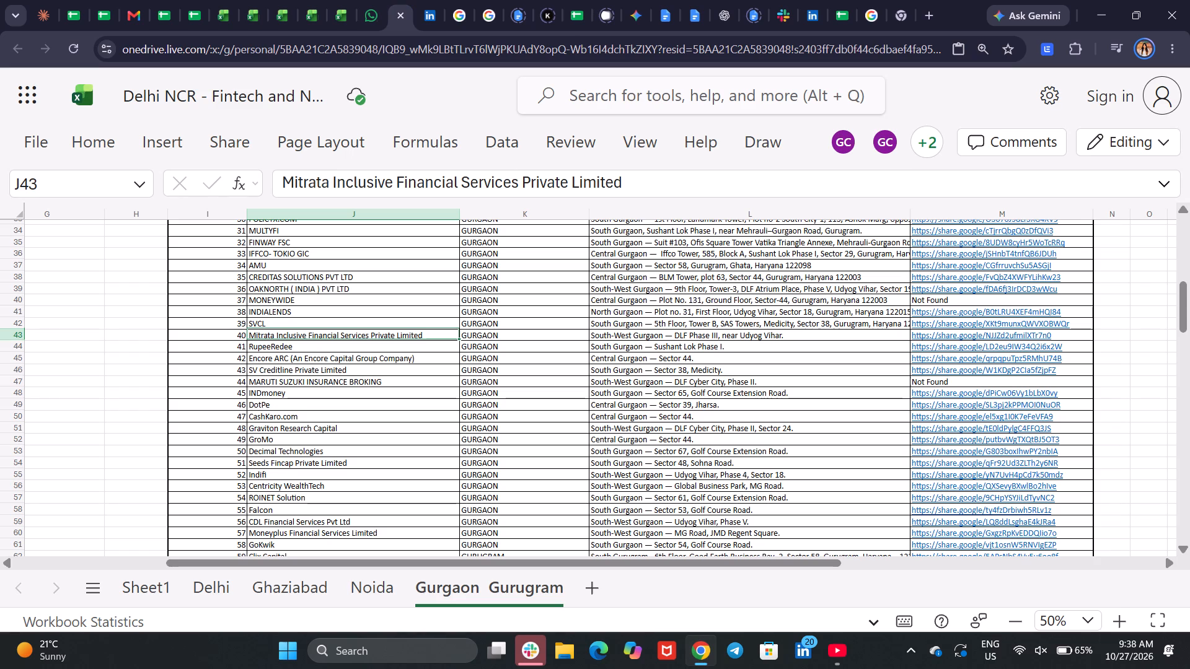
{"action": "triple_click", "coordinate": [708, 336]}
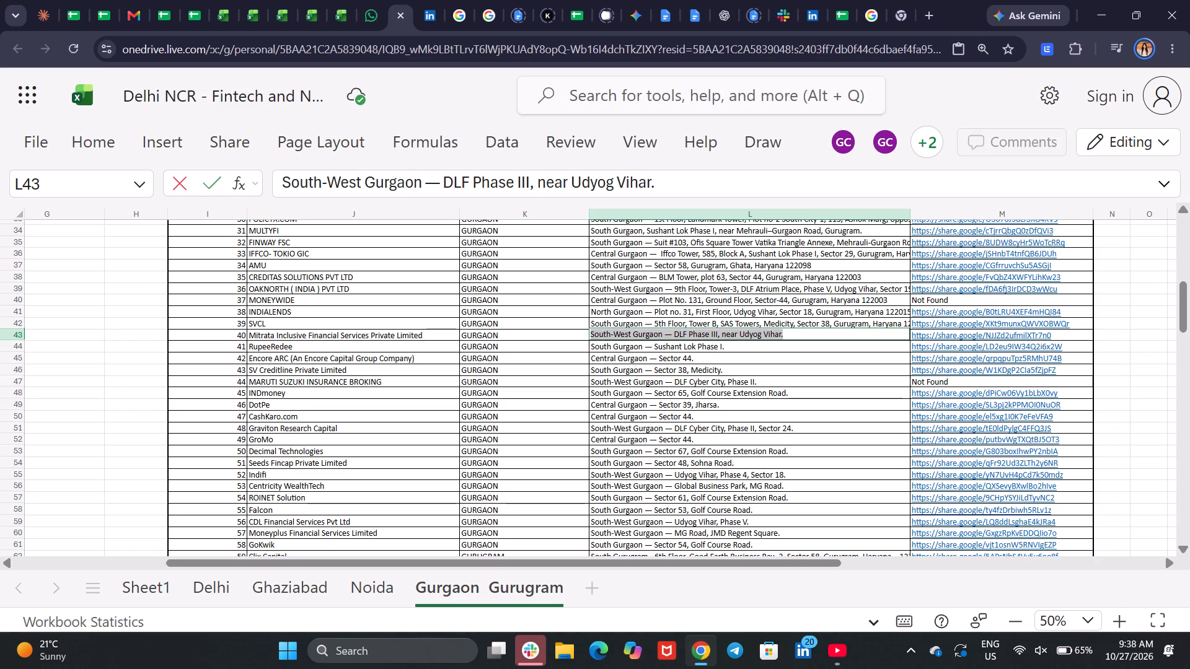
{"action": "left_click", "coordinate": [674, 330]}
{"action": "left_click_drag", "start_coordinate": [674, 332], "coordinate": [810, 331]}
{"action": "key", "text": "ctrl+v"}
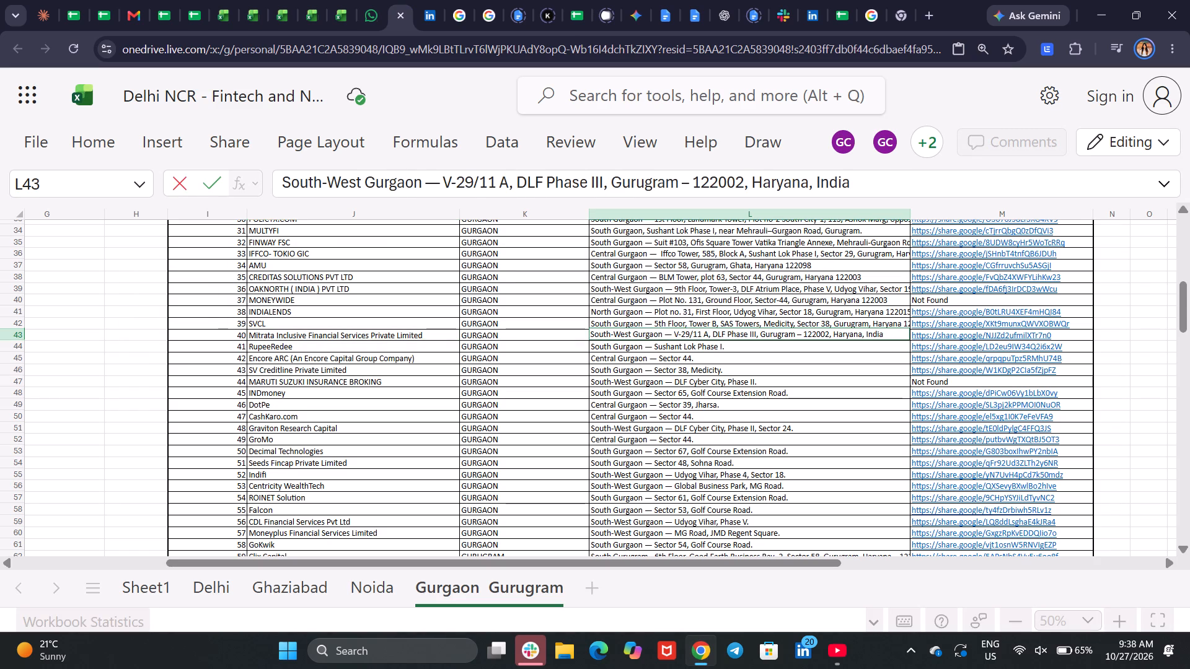
{"action": "left_click", "coordinate": [782, 348]}
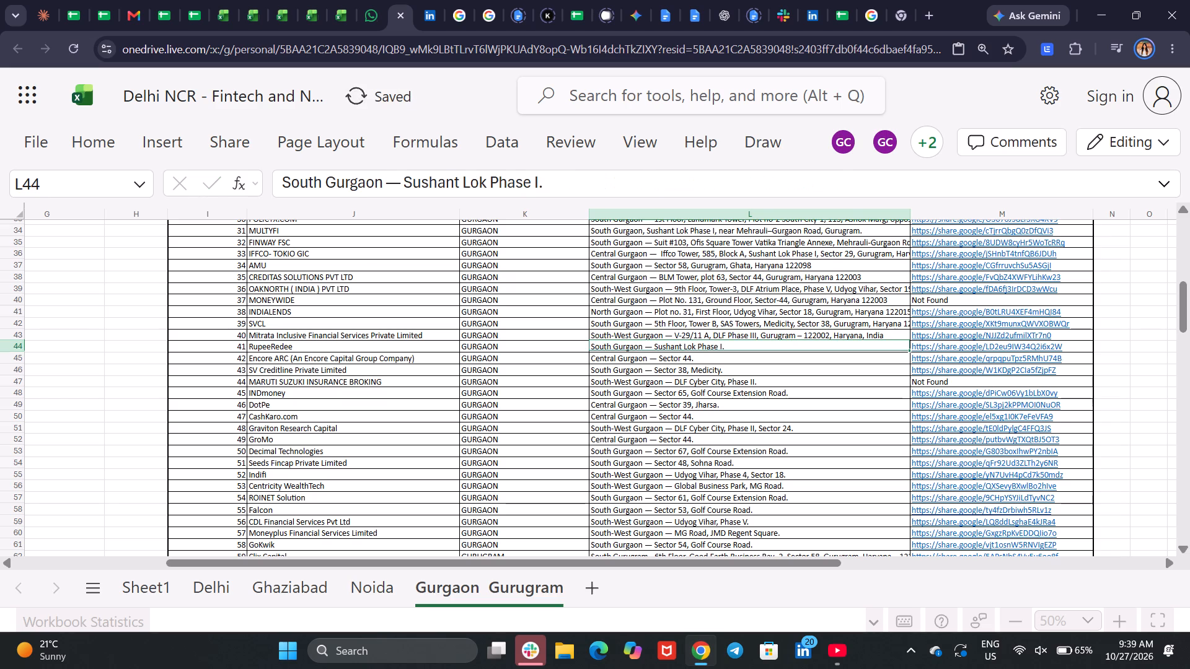
Open cell J44, containing the company name RupeeRedee, for editing.
{"action": "double_click", "coordinate": [322, 347]}
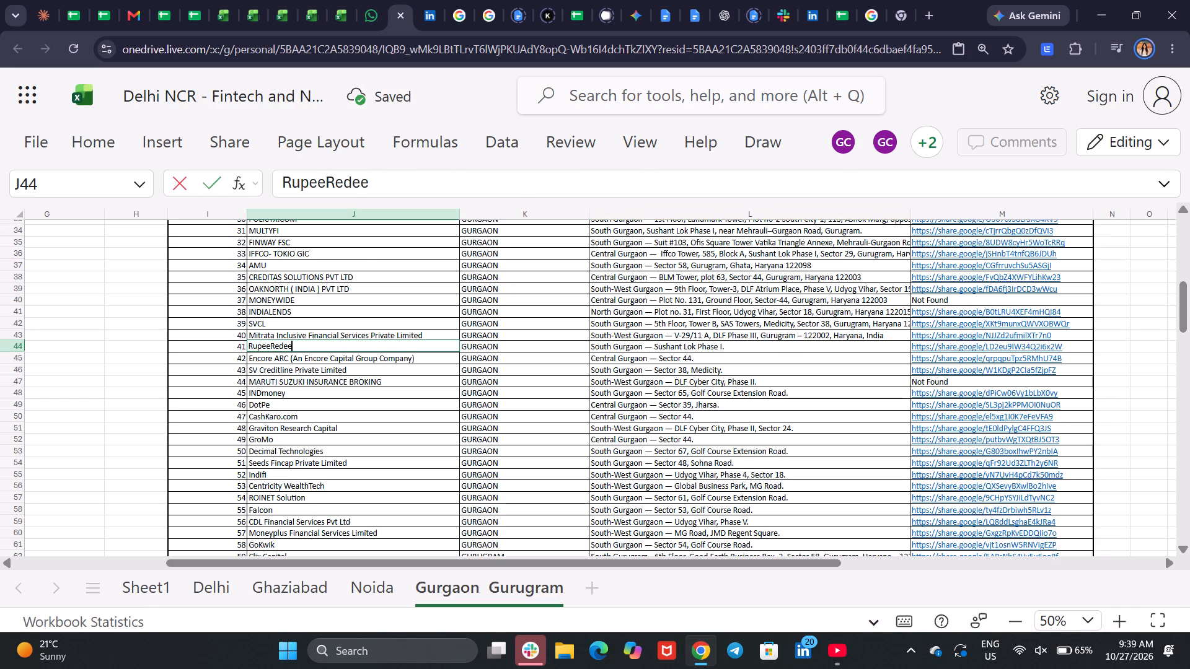
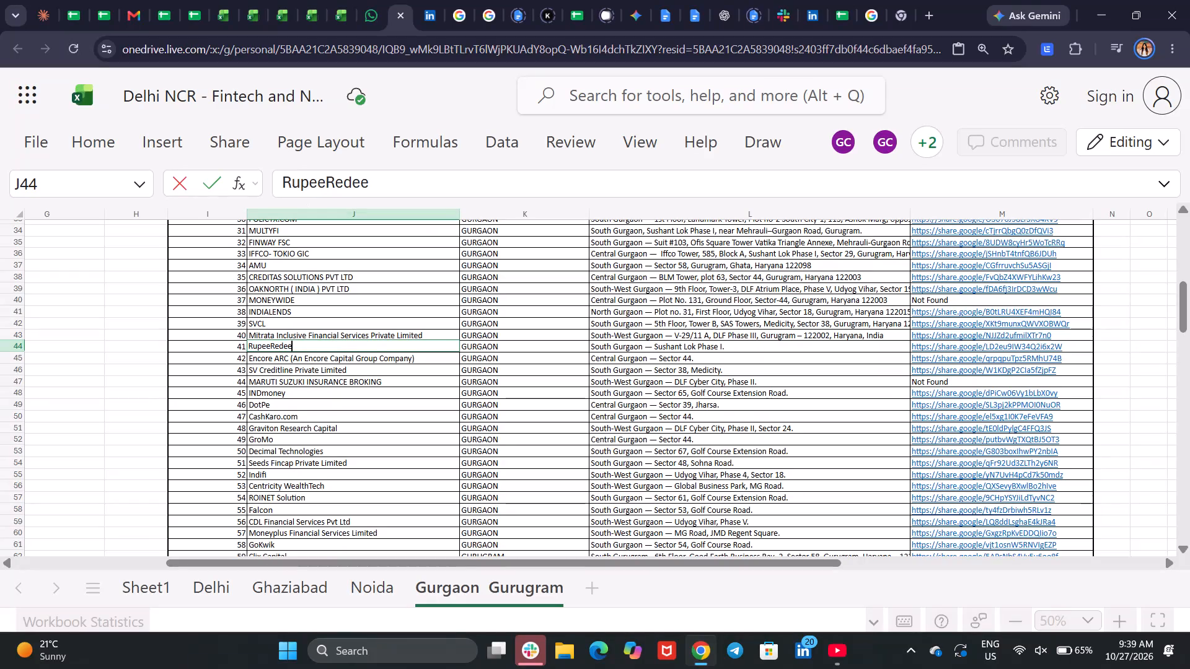
Copy the company name RupeeRedee from J44 and search Google for "rupeeredee gurgaon office".
{"action": "triple_click", "coordinate": [338, 346]}
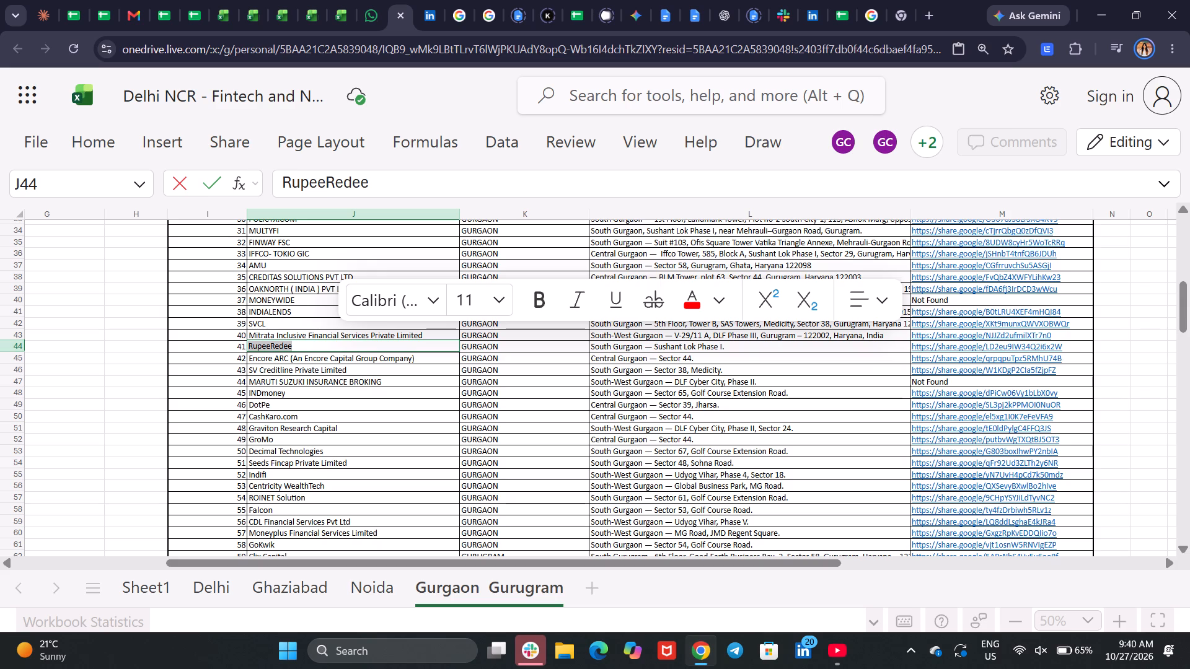
{"action": "key", "text": "ctrl+c"}
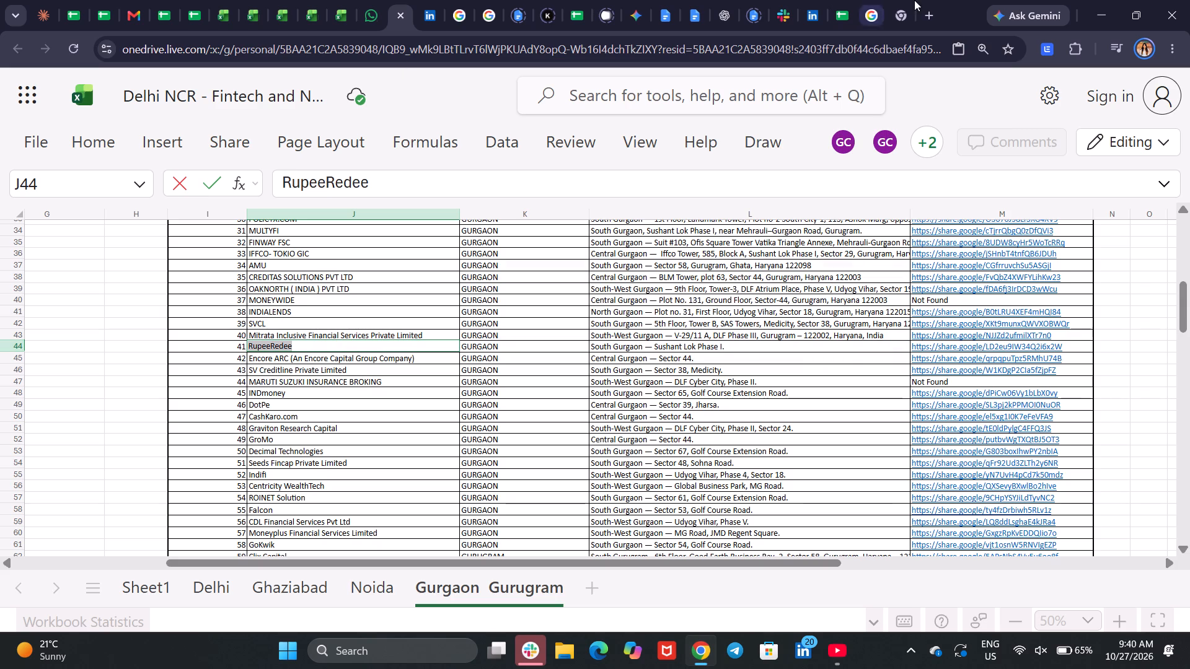
{"action": "left_click", "coordinate": [867, 10]}
{"action": "left_click", "coordinate": [729, 101]}
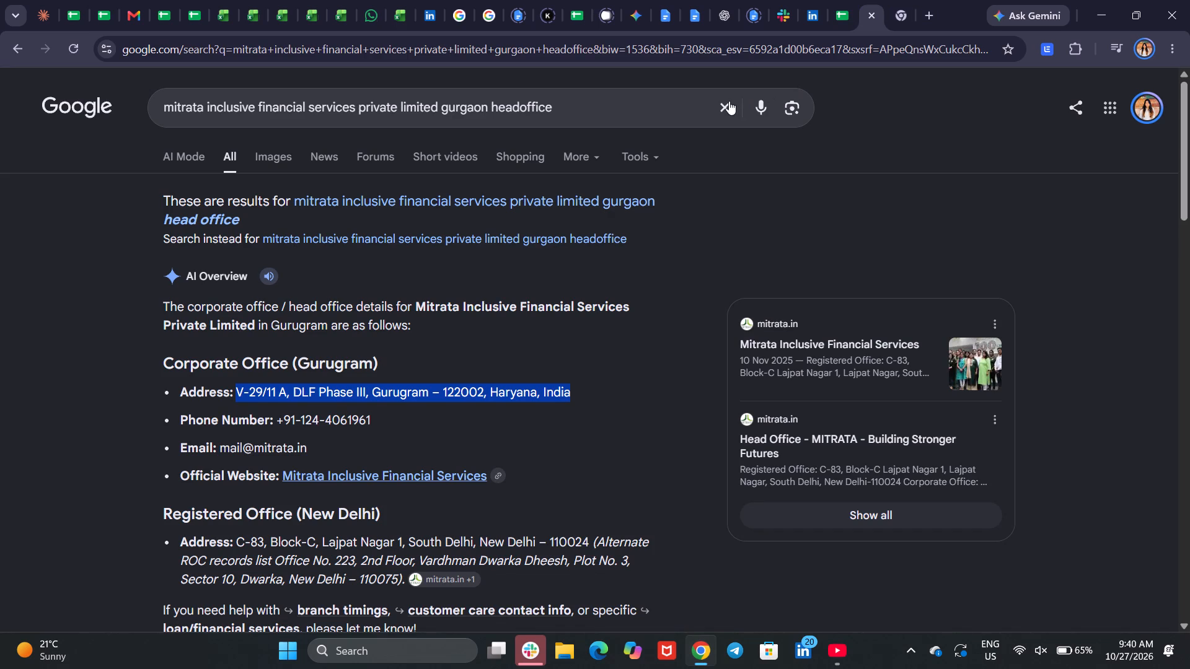
{"action": "key", "text": "ctrl+v"}
{"action": "key", "text": "space"}
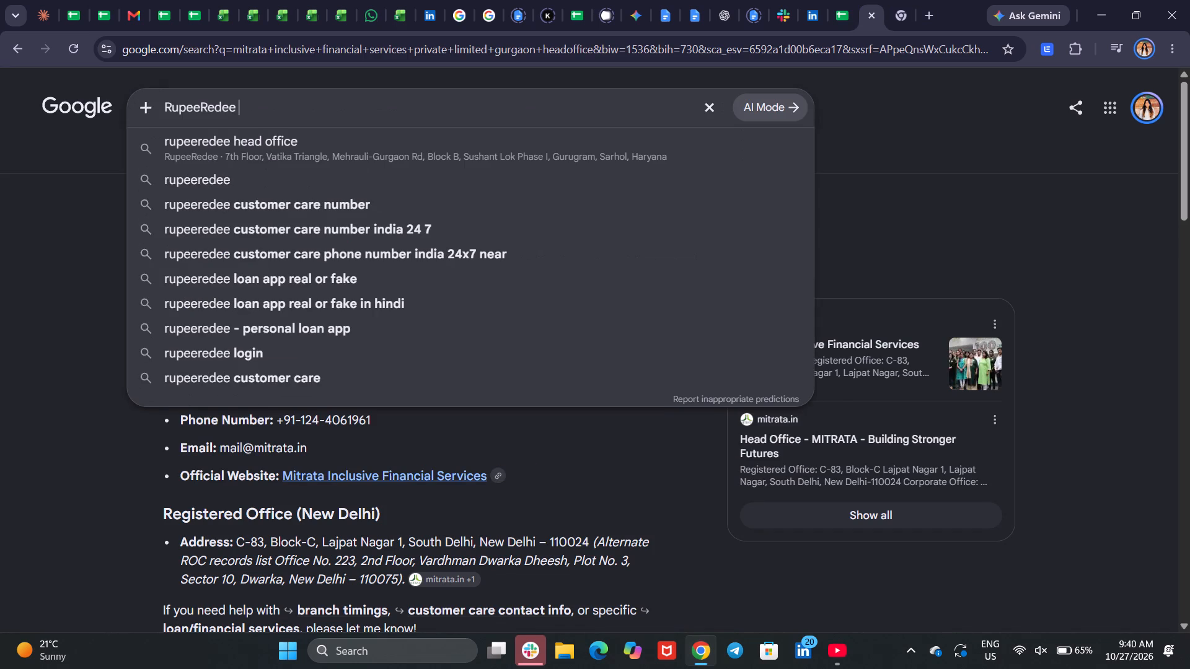
{"action": "type", "text": "gurg"}
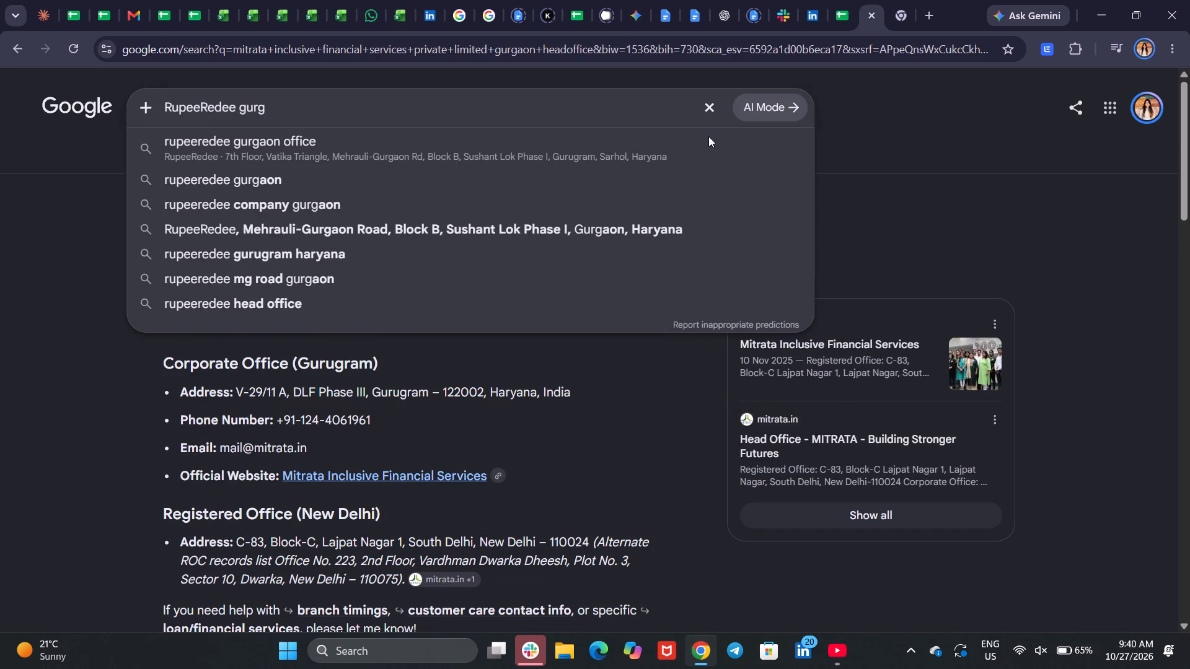
{"action": "left_click", "coordinate": [559, 144]}
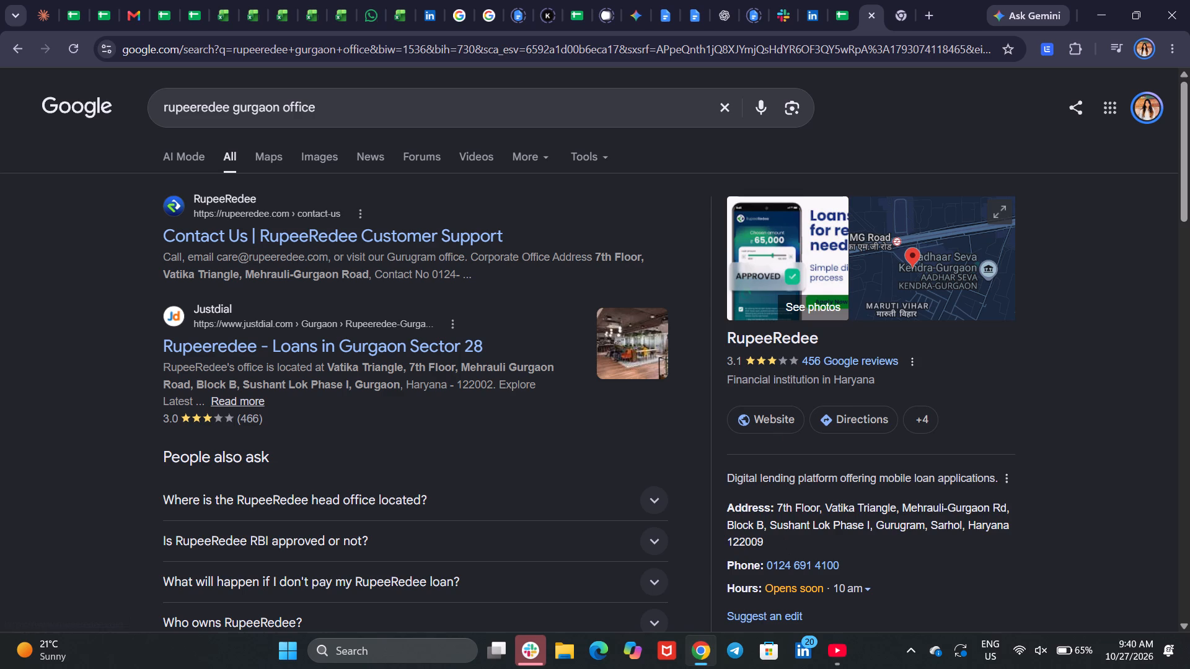
Replace the text after "South Gurgaon —" in L44 with RupeeRedee's address: 7th Floor, Vatika Triangle, Mehrauli-Gurgaon Rd, Block B, Sushant Lok Phase I, Gurugram, Sarhol, Haryana 122009.
{"action": "left_click_drag", "start_coordinate": [778, 504], "coordinate": [828, 540]}
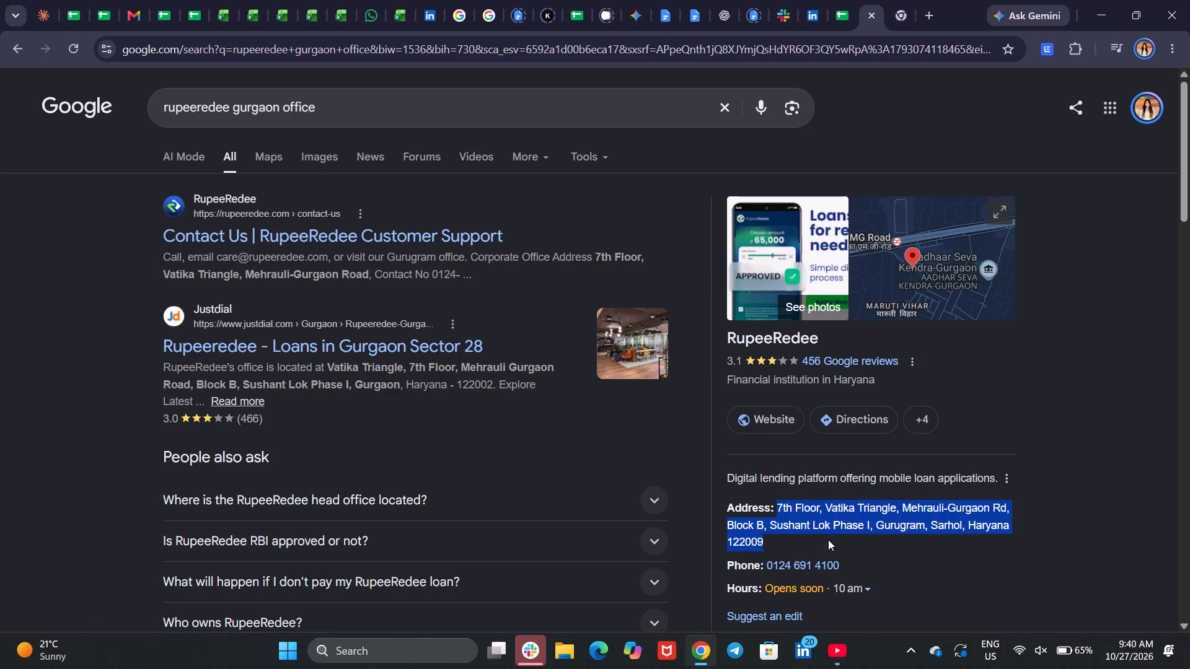
{"action": "key", "text": "ctrl+c"}
{"action": "left_click", "coordinate": [395, 8]}
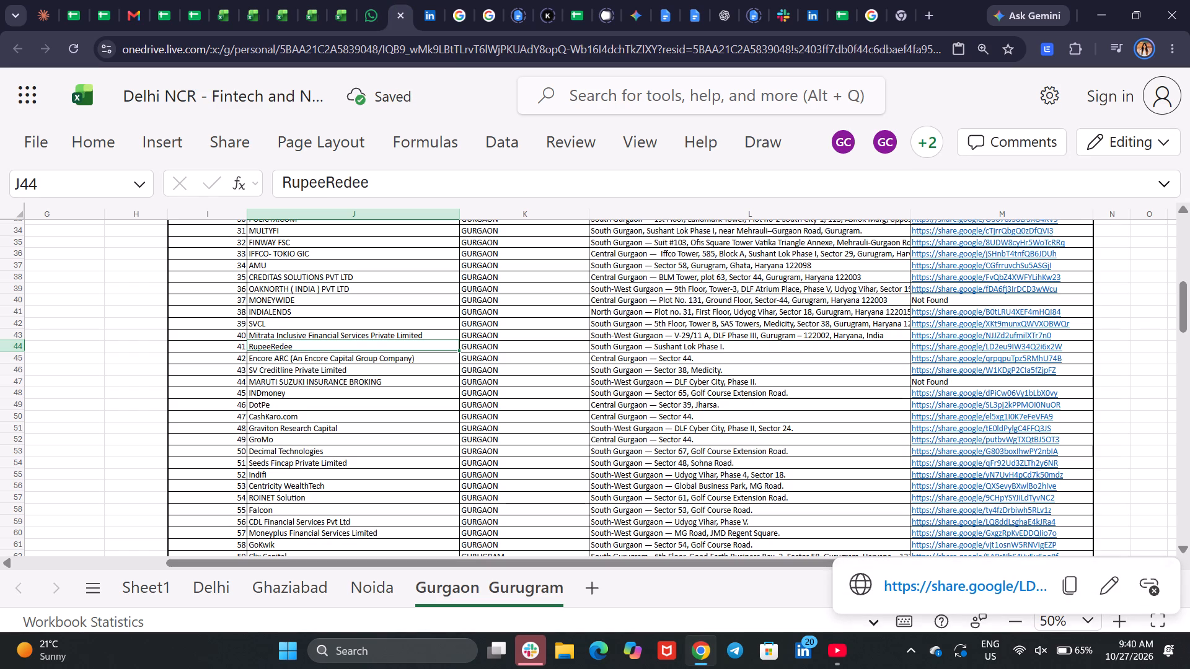
{"action": "triple_click", "coordinate": [713, 349]}
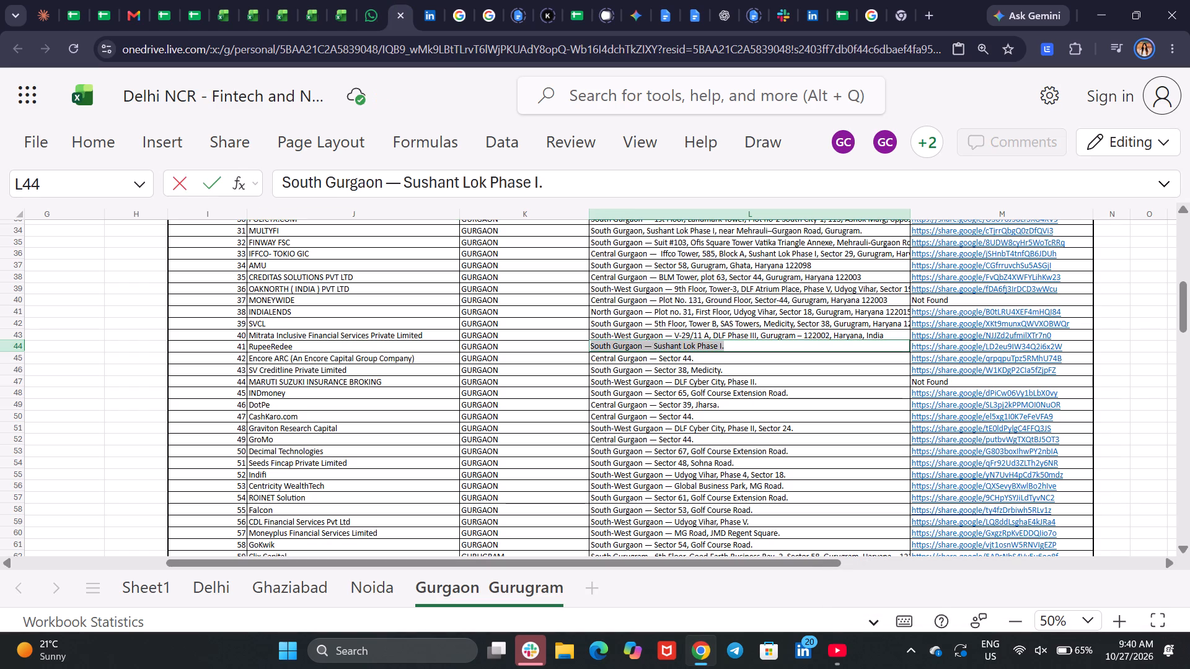
{"action": "left_click", "coordinate": [654, 348]}
{"action": "left_click_drag", "start_coordinate": [654, 348], "coordinate": [664, 346]}
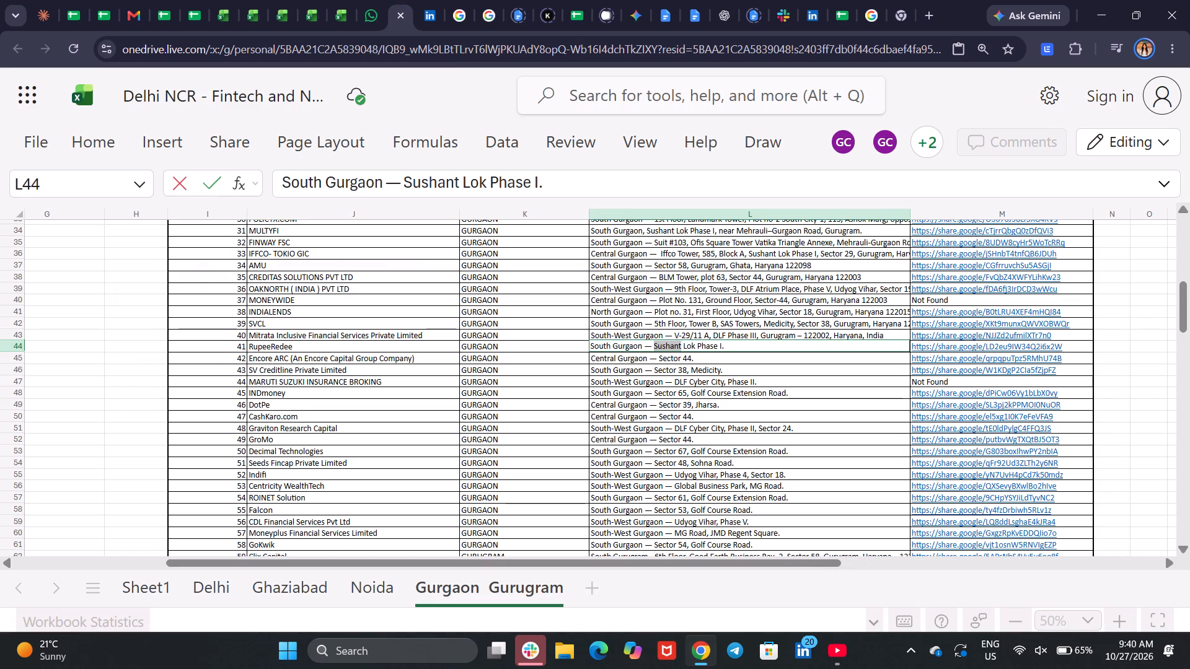
{"action": "left_click_drag", "start_coordinate": [664, 346], "coordinate": [732, 347]}
{"action": "key", "text": "ctrl+v"}
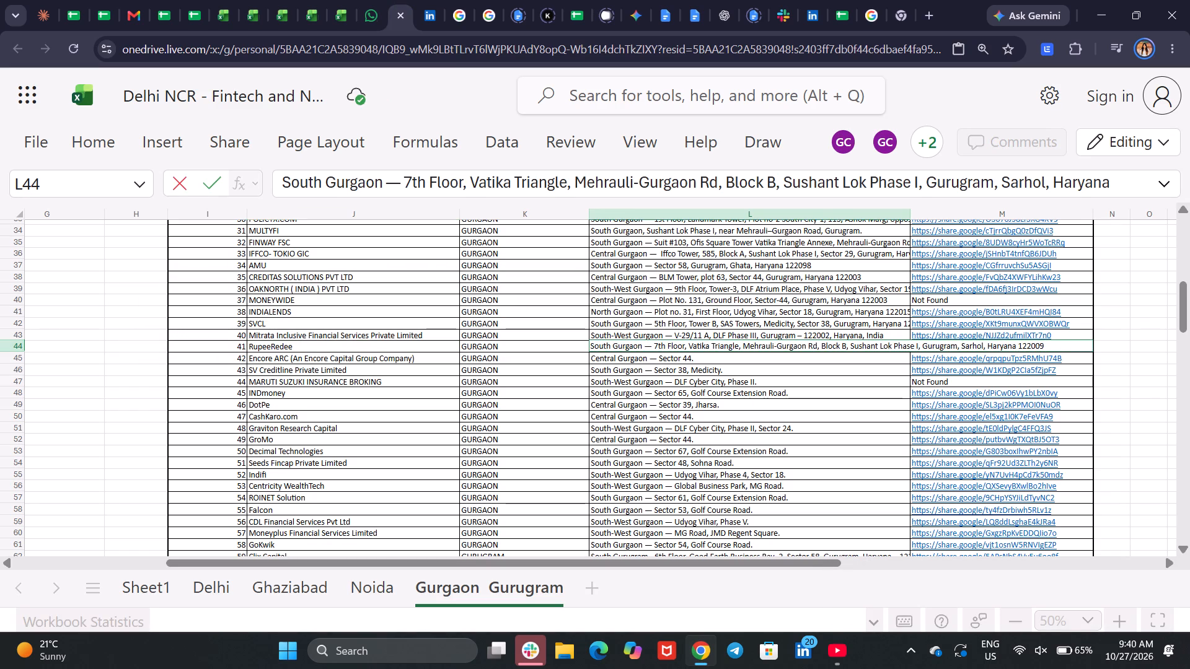
{"action": "left_click", "coordinate": [720, 359]}
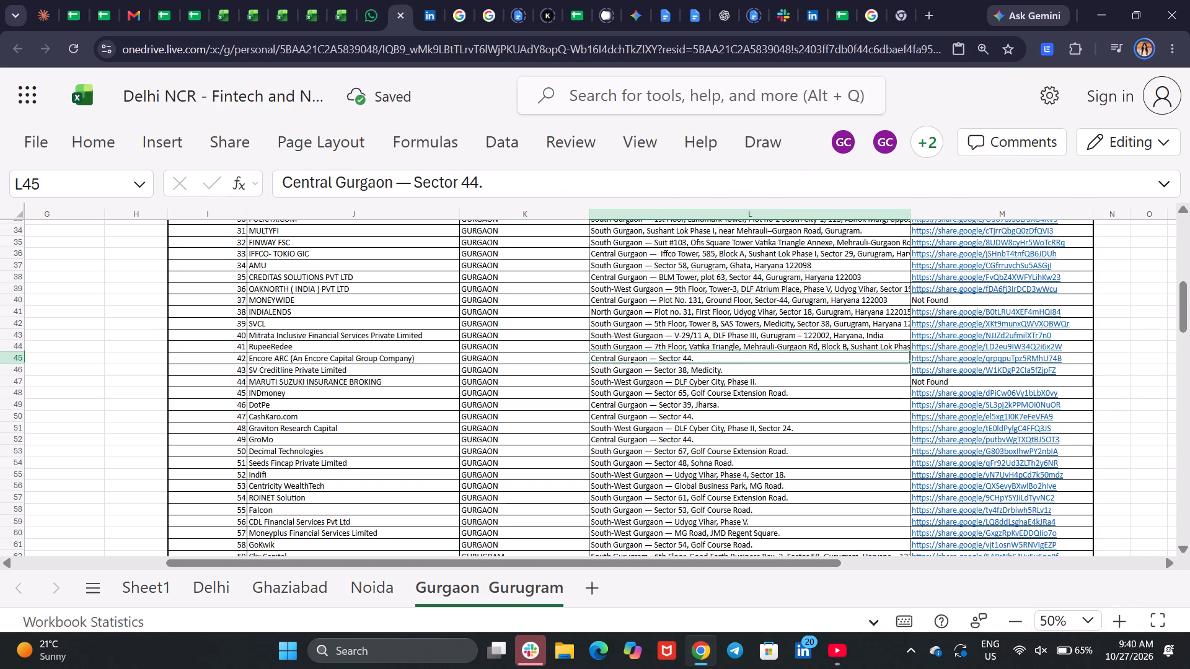
Copy the company name from J45 and search Google for "Encore ARC (An Encore Capital Group Company)".
{"action": "triple_click", "coordinate": [380, 361]}
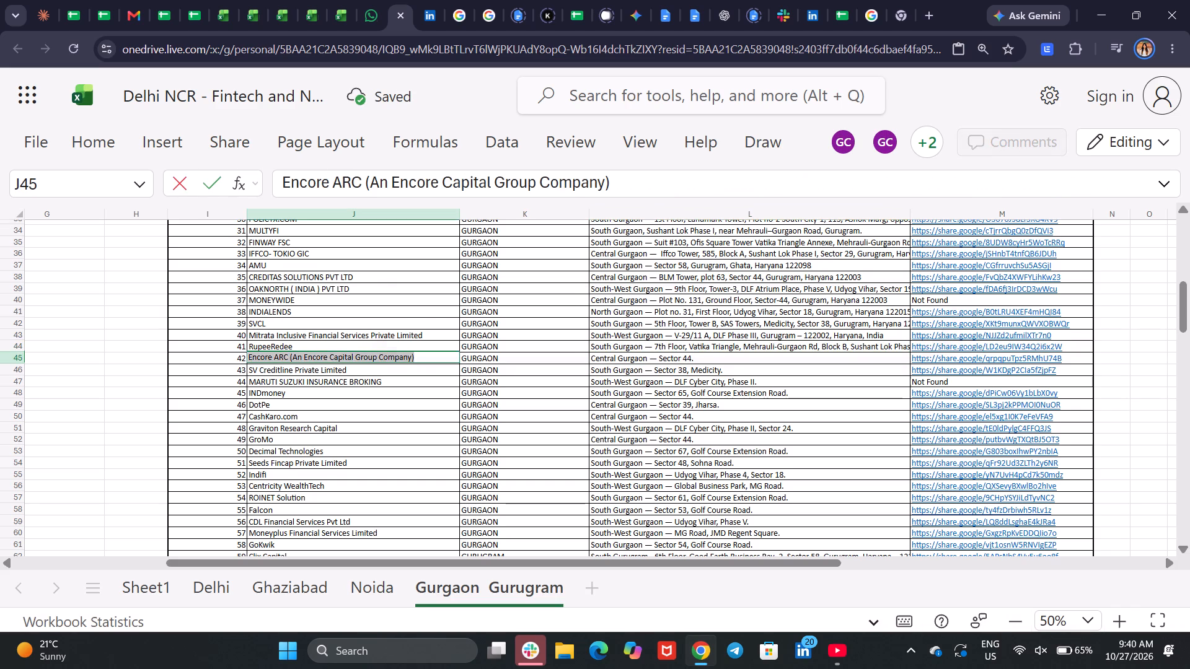
{"action": "key", "text": "ctrl+c"}
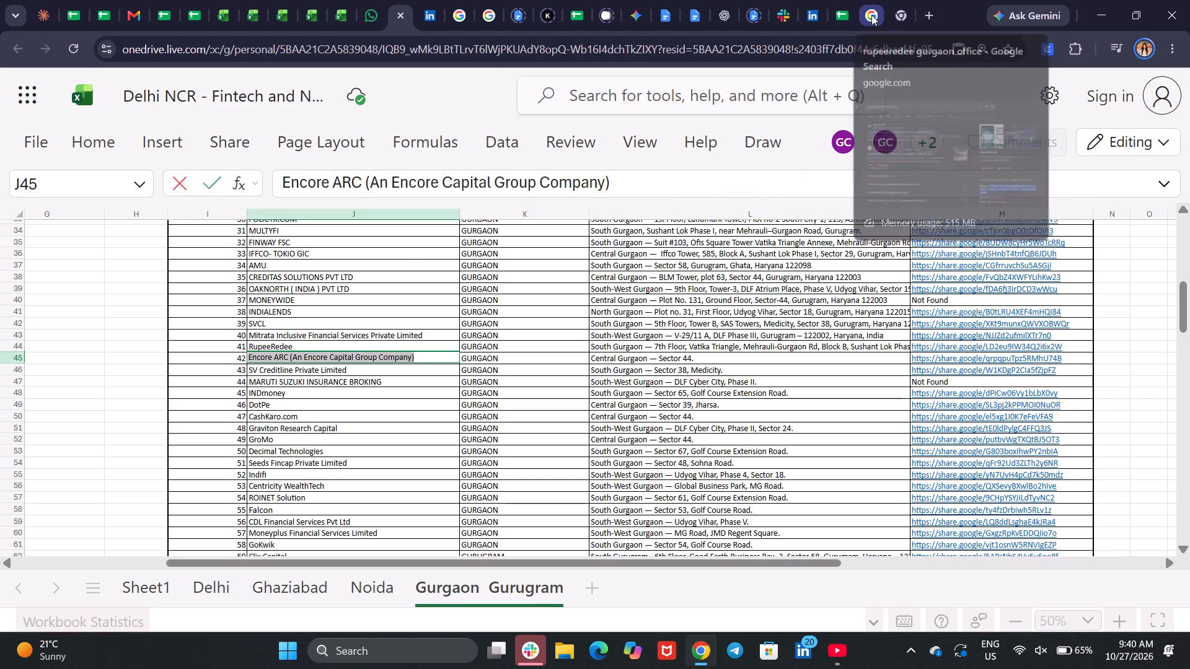
{"action": "left_click", "coordinate": [871, 15]}
{"action": "left_click", "coordinate": [728, 96]}
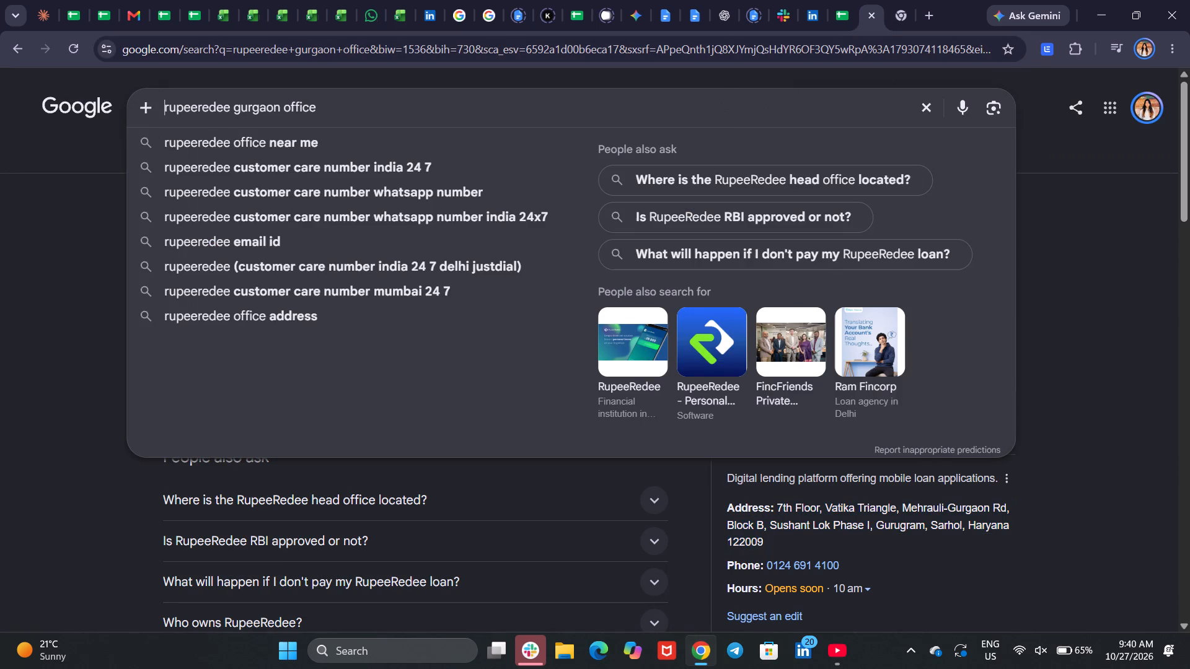
{"action": "left_click", "coordinate": [926, 100]}
{"action": "key", "text": "ctrl+v"}
{"action": "key", "text": "Return"}
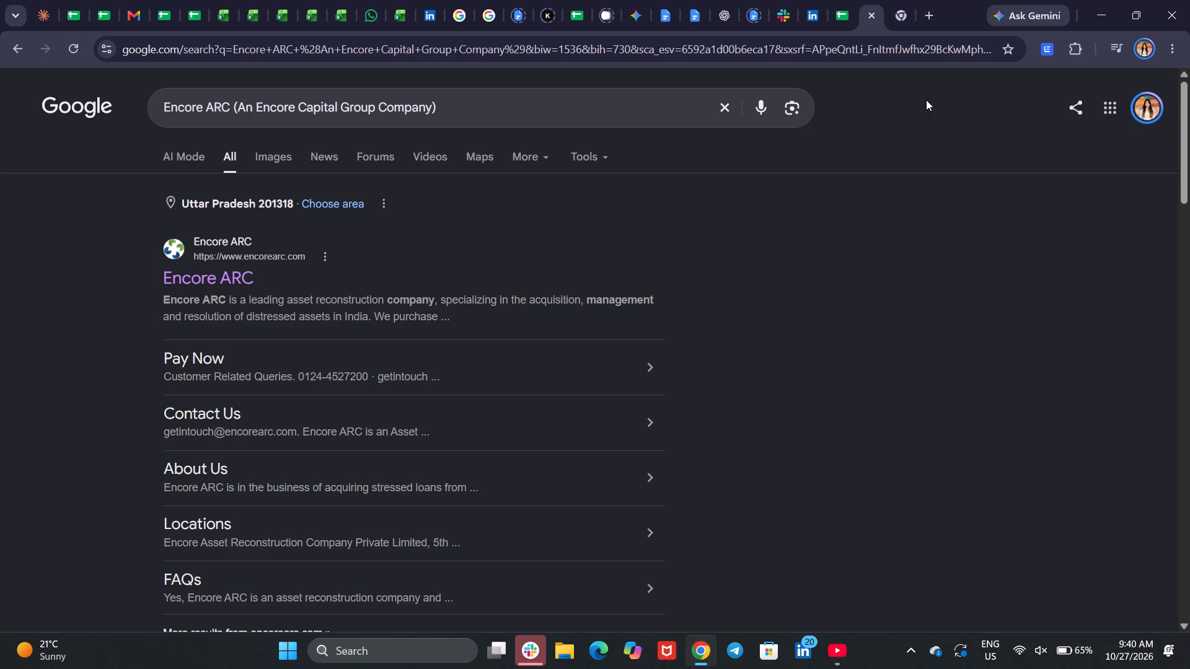
Open the Encore Asset Reconstruction Company place listing in Google Maps, copy its Gurugram address, and return to the spreadsheet.
{"action": "scroll", "coordinate": [1042, 330], "scroll_direction": "down", "scroll_amount": 6}
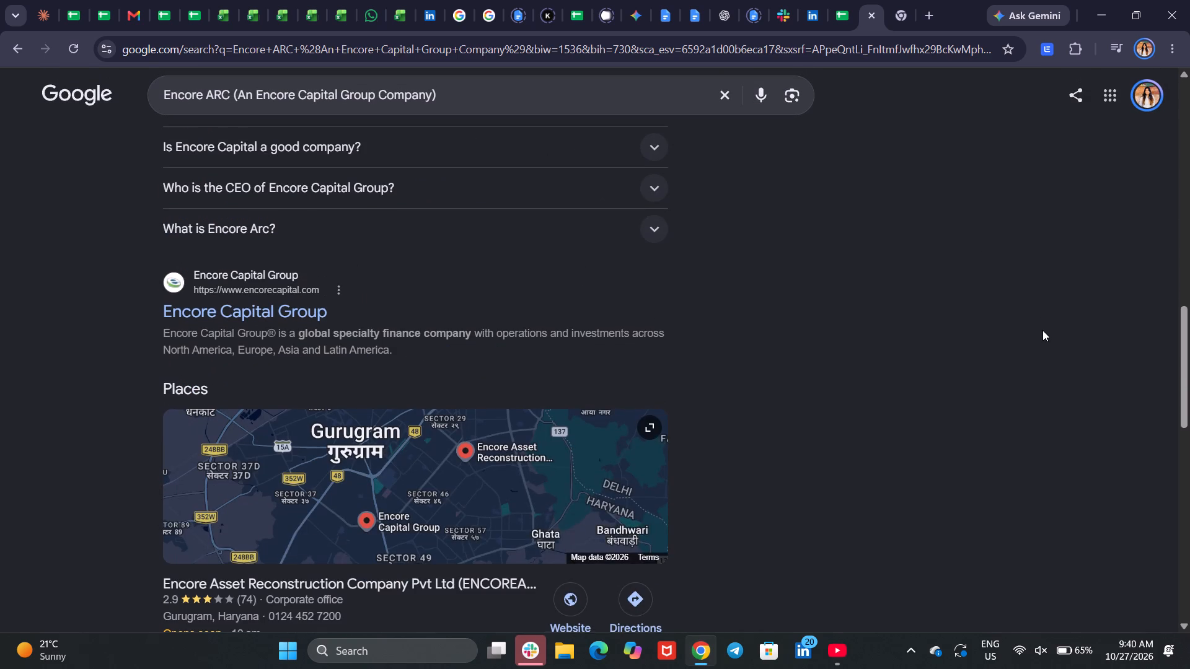
{"action": "scroll", "coordinate": [692, 316], "scroll_direction": "down", "scroll_amount": 2}
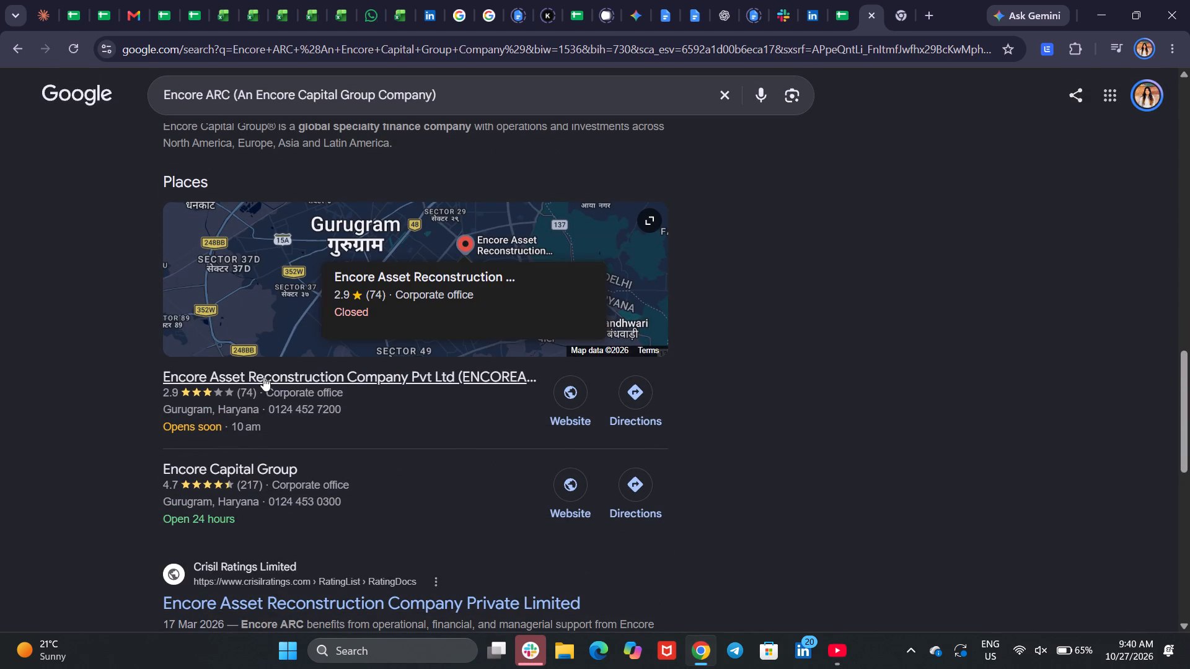
{"action": "left_click", "coordinate": [267, 374]}
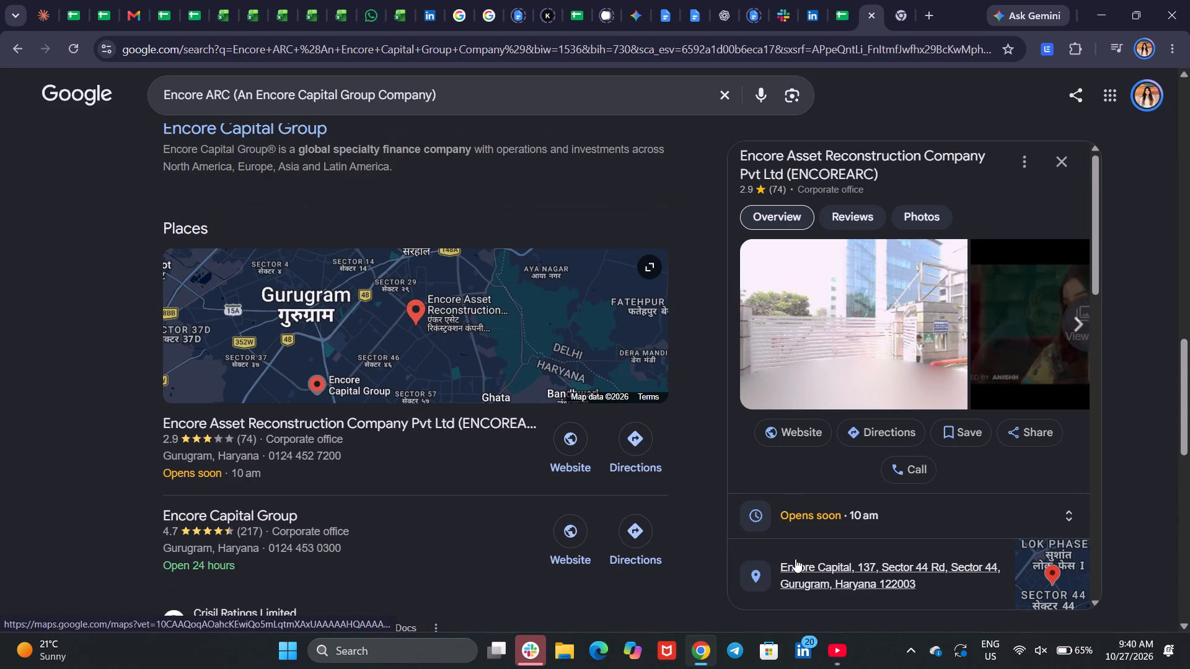
{"action": "left_click", "coordinate": [866, 569]}
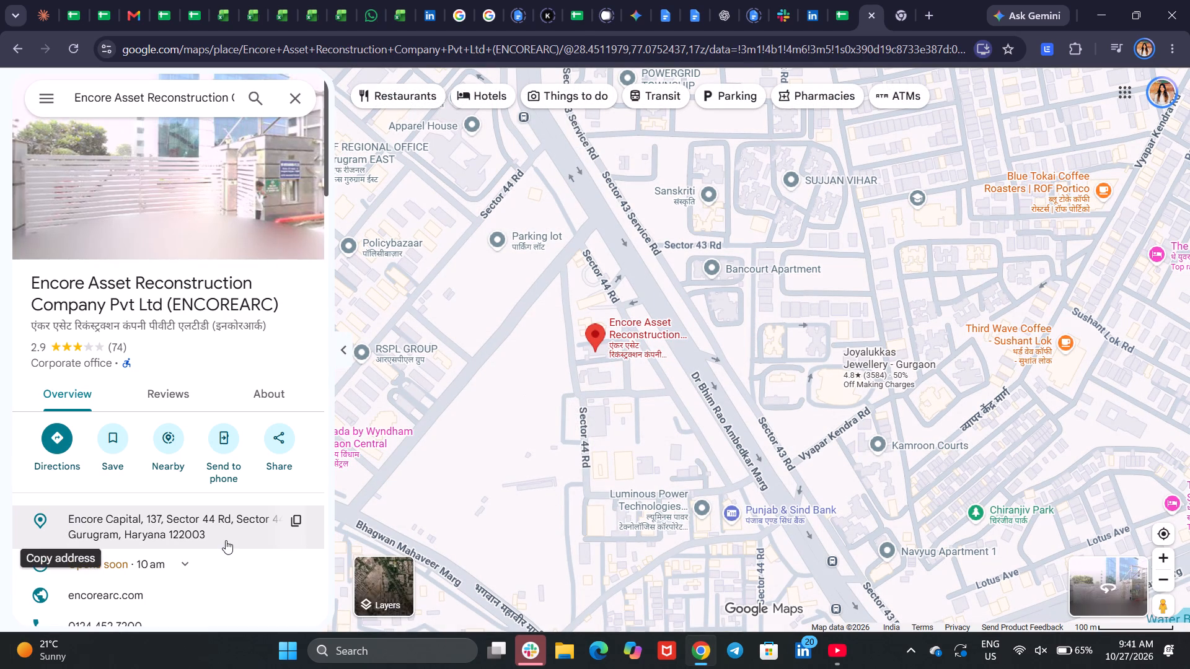
{"action": "left_click", "coordinate": [300, 515]}
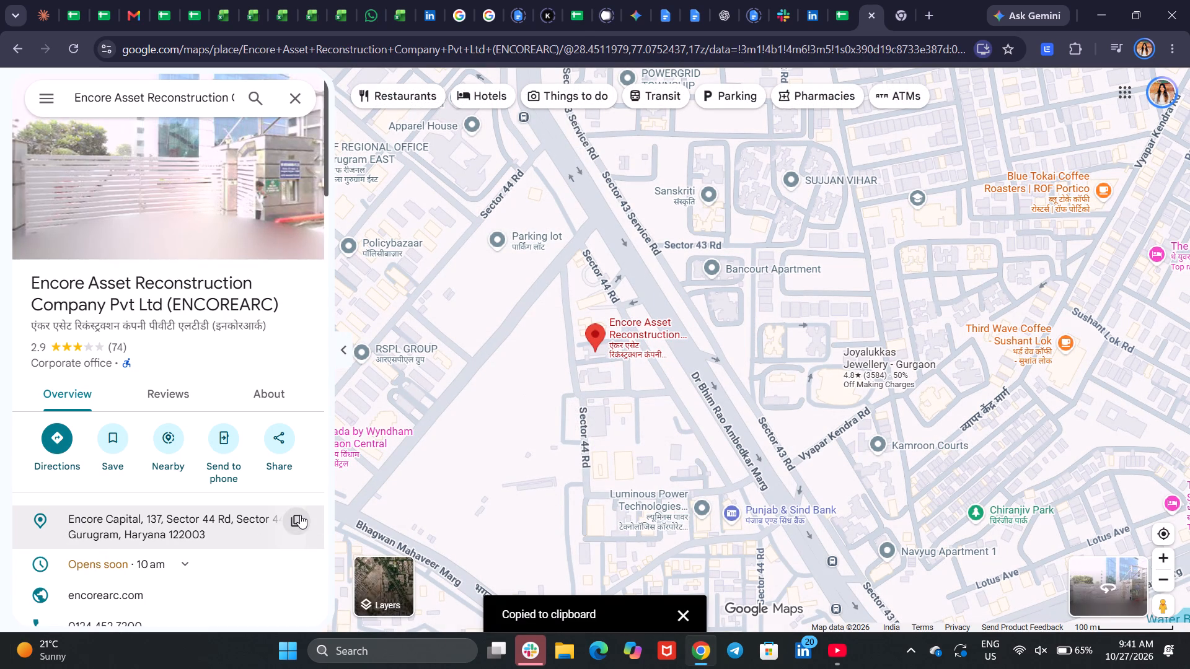
{"action": "left_click", "coordinate": [399, 15]}
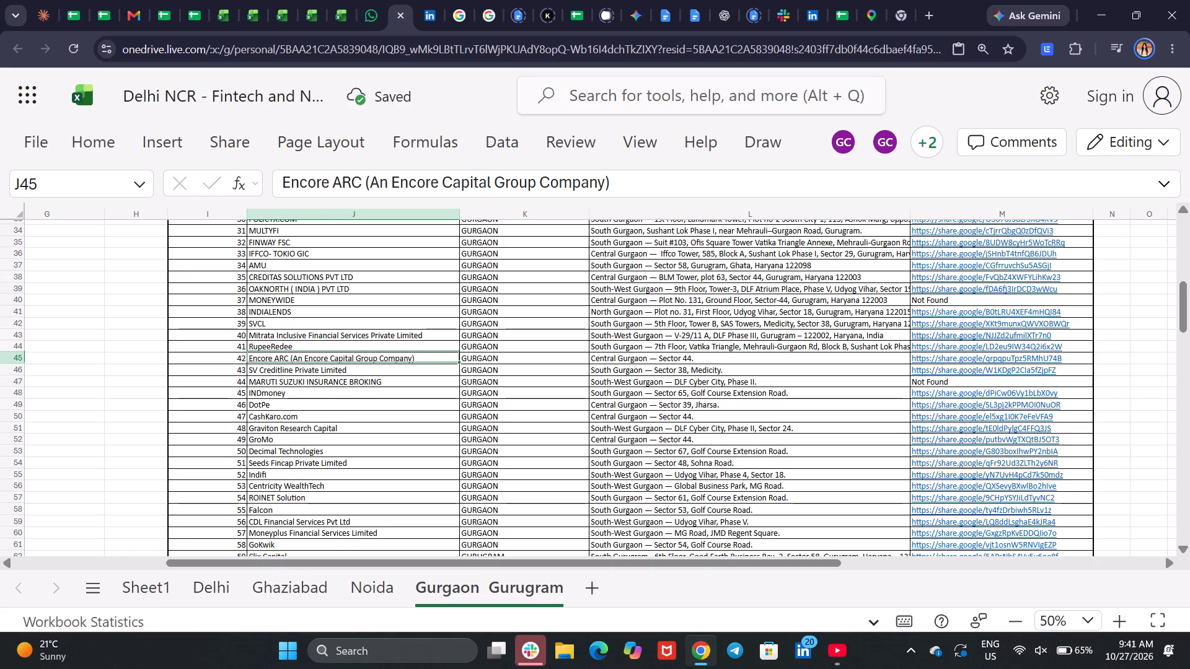
Replace the text after "Central Gurgaon —" in L45 with Encore Capital, 137, Sector 44 Rd, Sector 44, Gurugram, Haryana 122003.
{"action": "triple_click", "coordinate": [682, 357]}
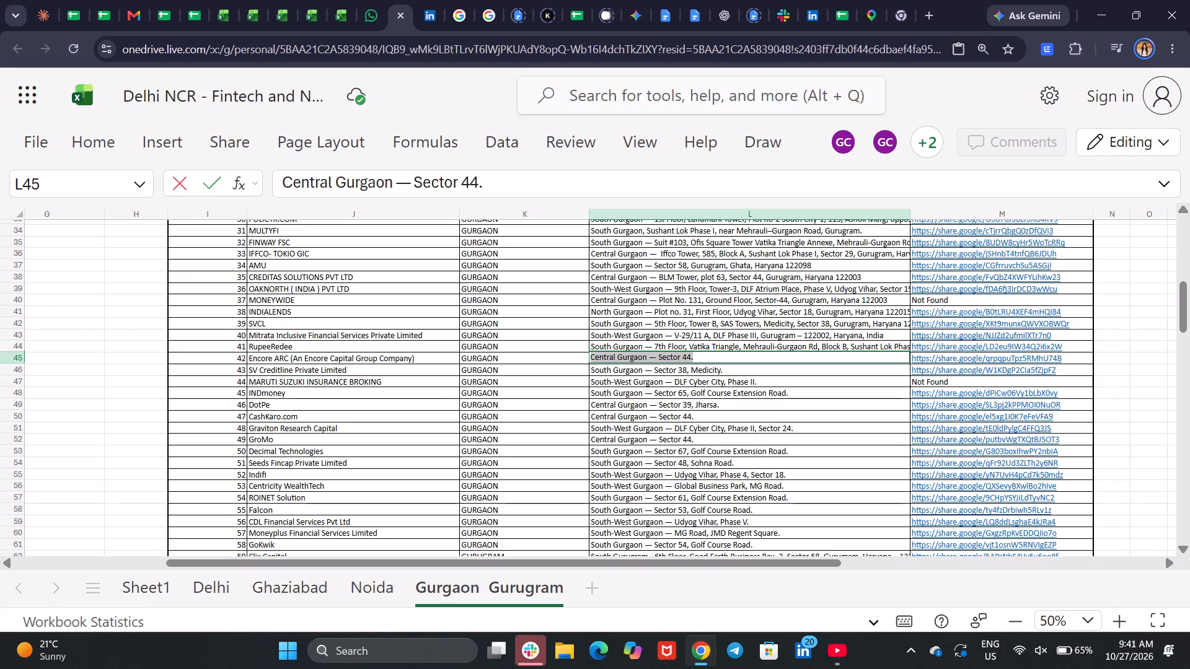
{"action": "left_click", "coordinate": [661, 358]}
{"action": "left_click_drag", "start_coordinate": [661, 358], "coordinate": [671, 358]}
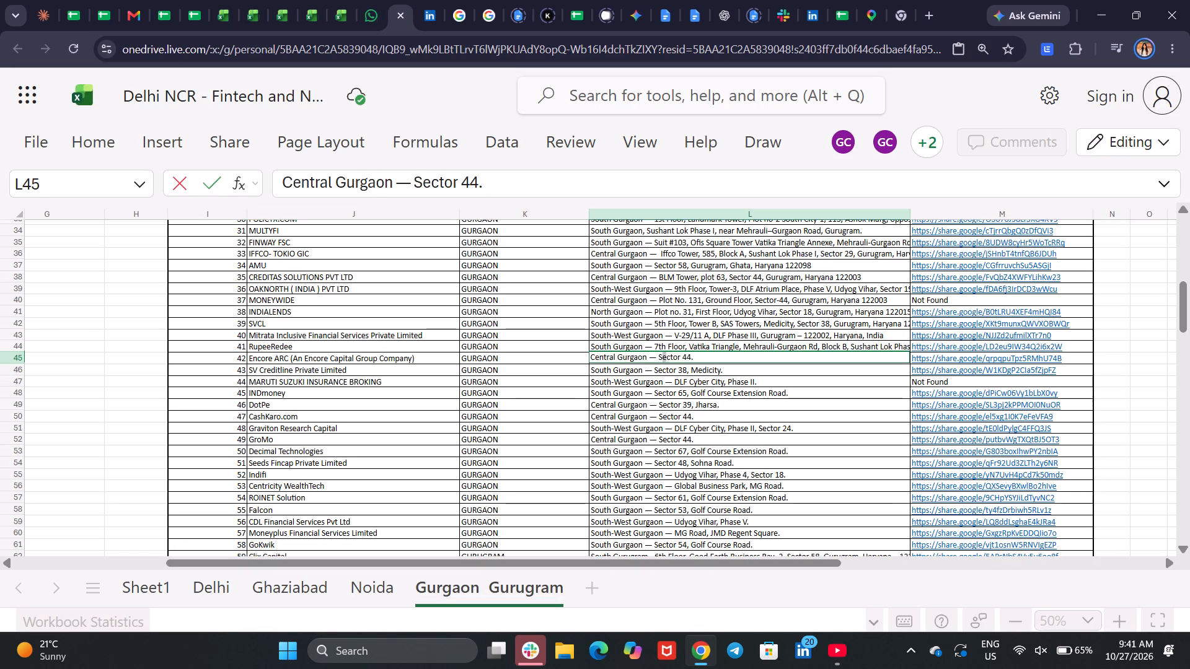
{"action": "left_click_drag", "start_coordinate": [671, 358], "coordinate": [678, 358]}
{"action": "left_click", "coordinate": [658, 358]}
{"action": "left_click_drag", "start_coordinate": [658, 358], "coordinate": [700, 358]}
{"action": "key", "text": "ctrl+v"}
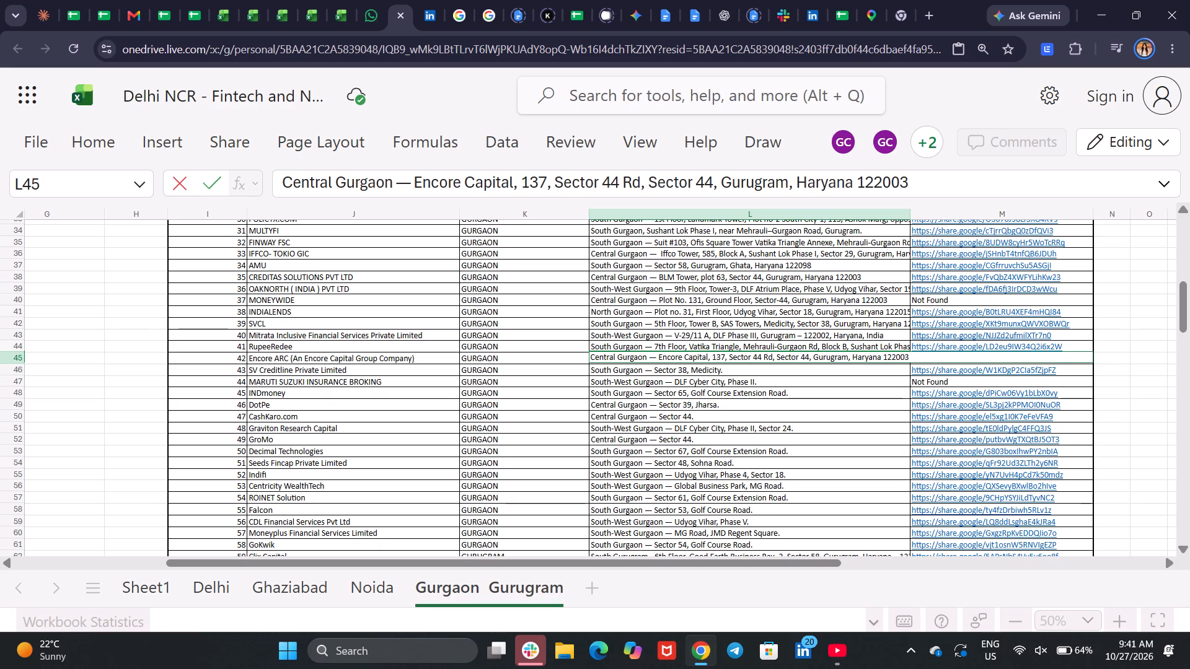
{"action": "left_click", "coordinate": [699, 370]}
Copy the company name from J46 and search Google for it, refining the query to "sv creditline private limited gurgaon".
{"action": "triple_click", "coordinate": [423, 371]}
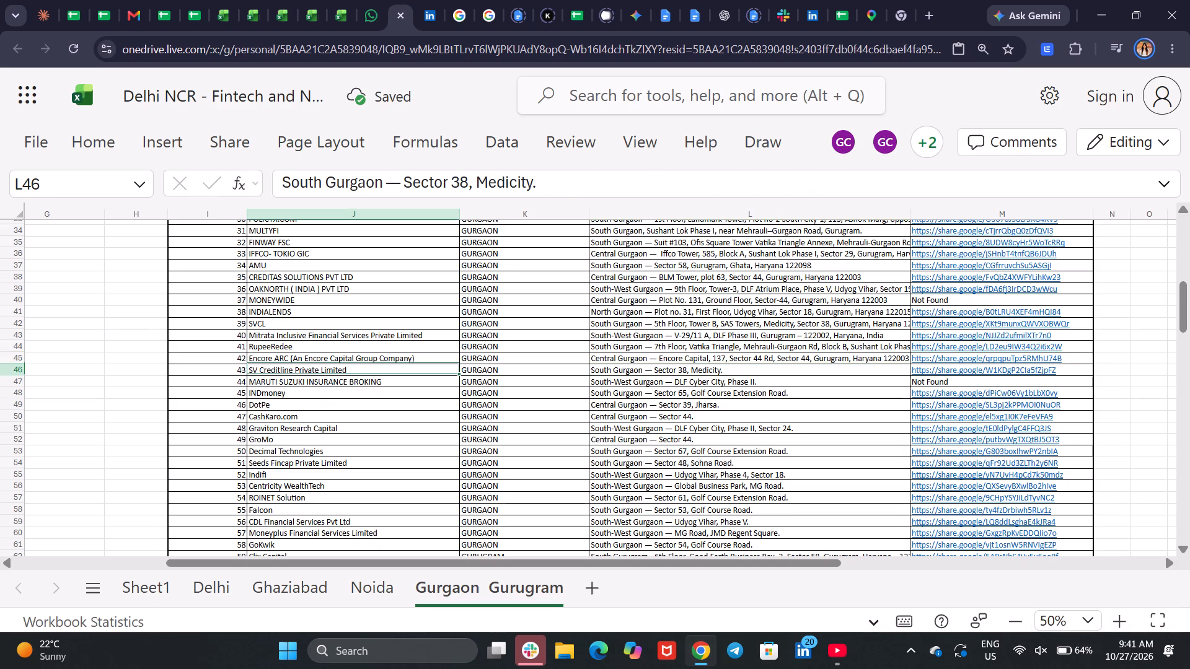
{"action": "key", "text": "ctrl+c"}
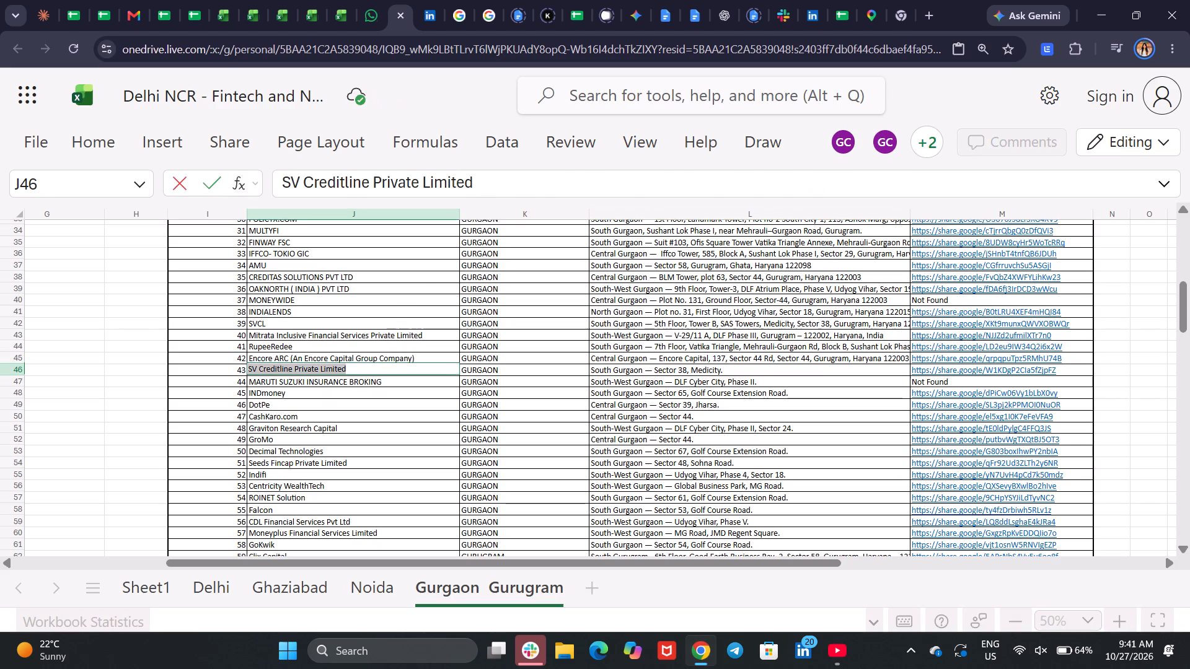
{"action": "left_click", "coordinate": [868, 17]}
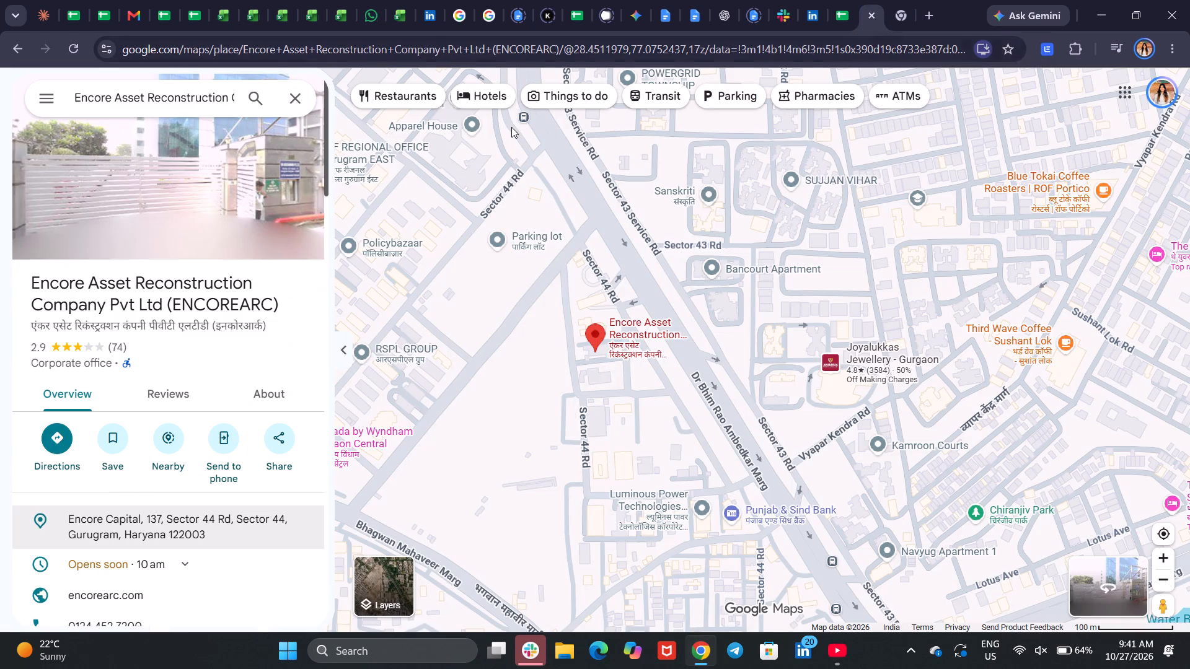
{"action": "left_click", "coordinate": [19, 48]}
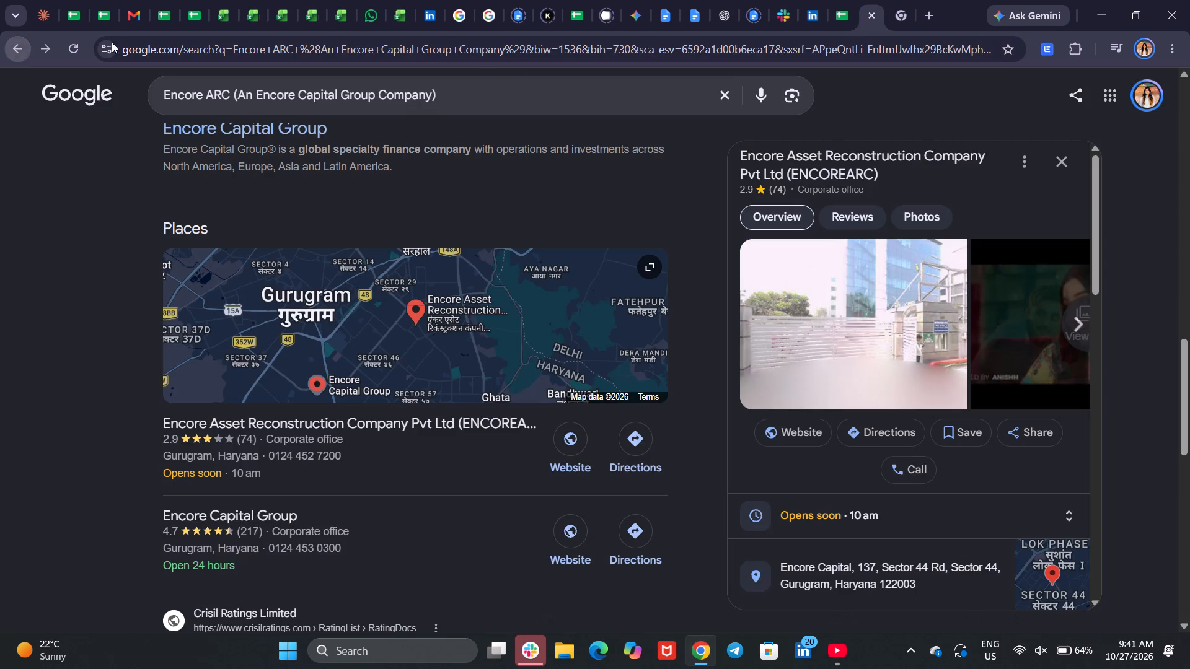
{"action": "left_click", "coordinate": [721, 94]}
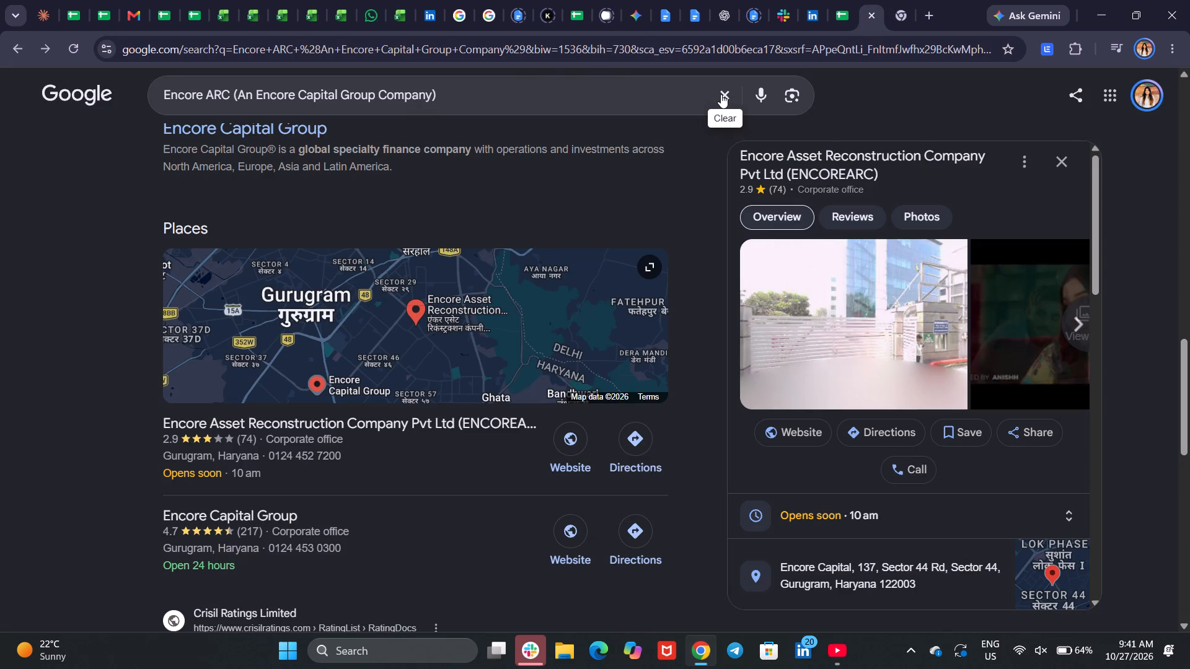
{"action": "key", "text": "ctrl+v"}
{"action": "key", "text": "Return"}
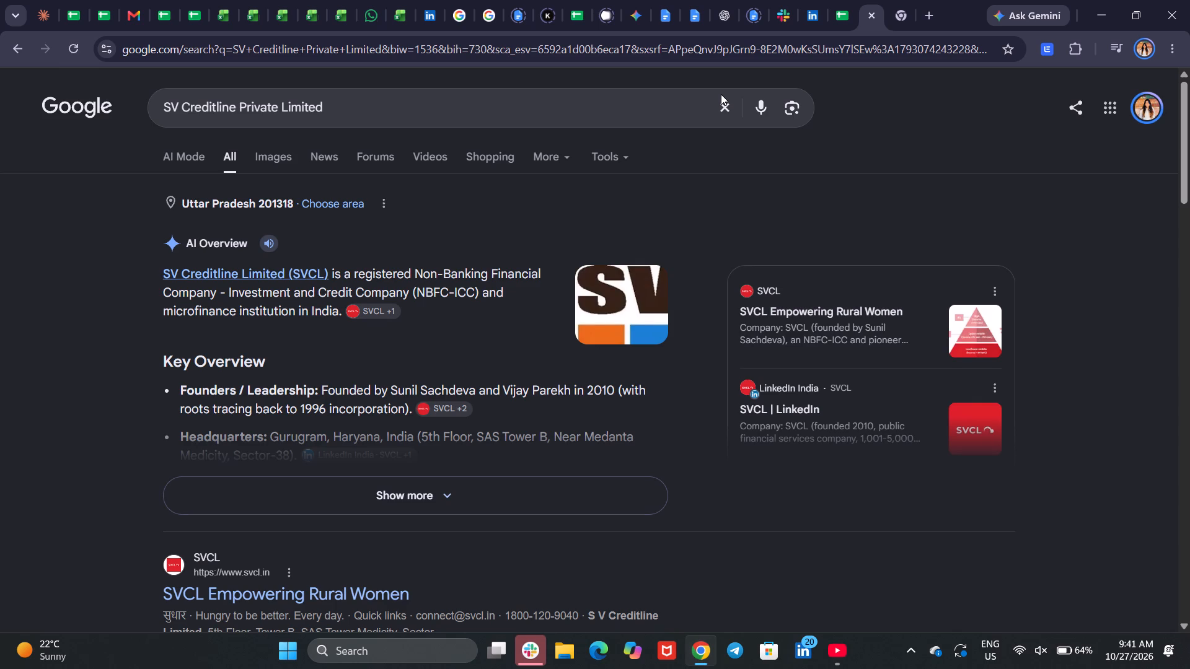
{"action": "left_click", "coordinate": [547, 100]}
{"action": "key", "text": "space"}
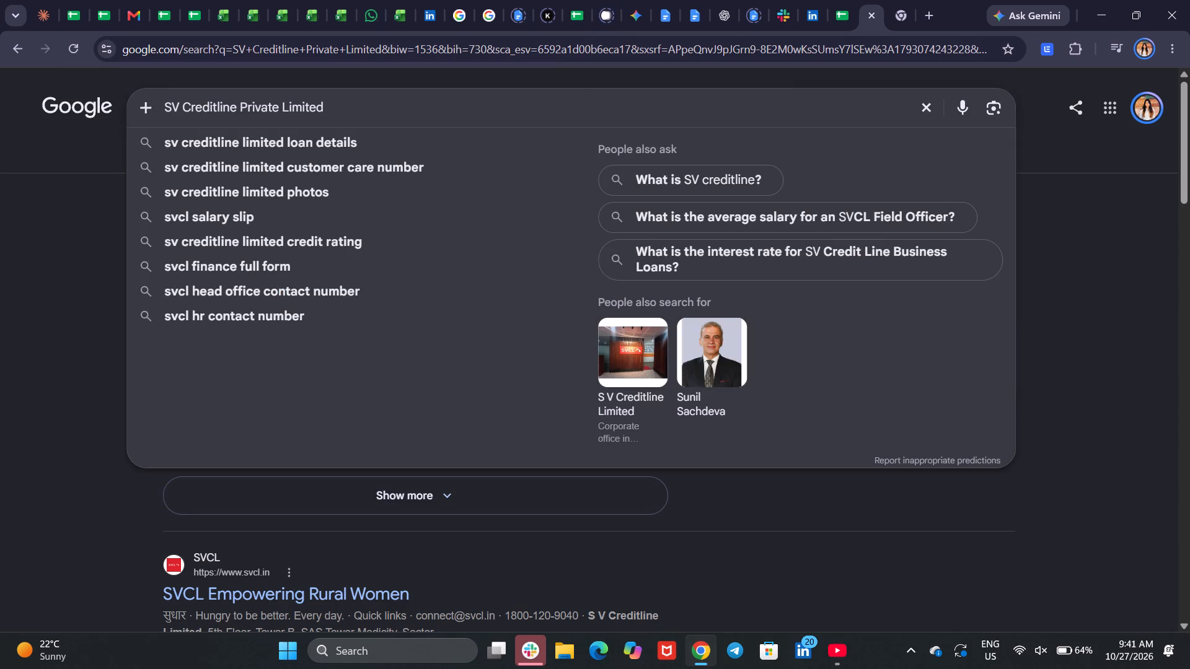
{"action": "type", "text": "gu"}
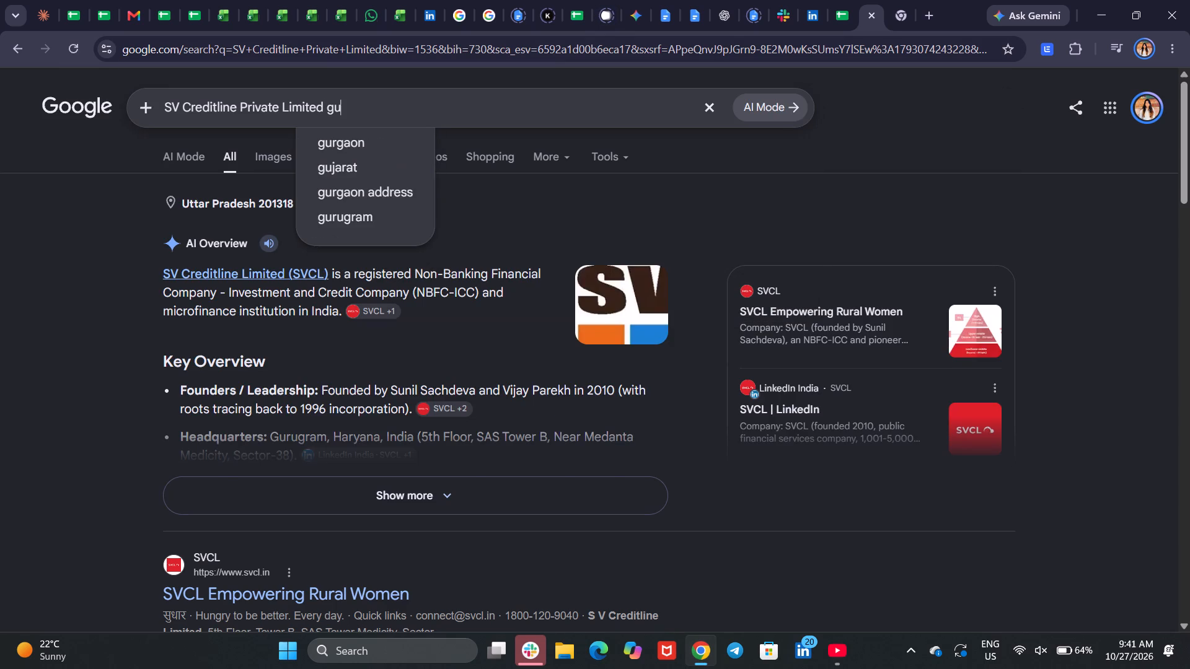
{"action": "left_click", "coordinate": [364, 143]}
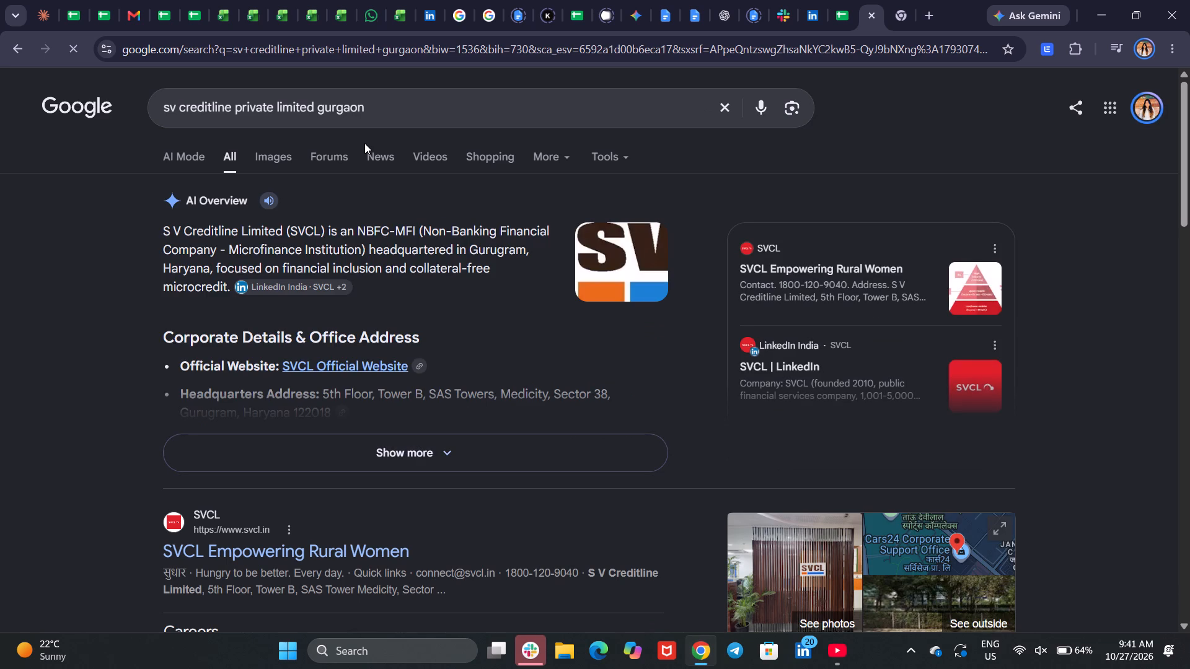
Copy the Gurugram office address from the S V Creditline Limited business listing in the Google results.
{"action": "scroll", "coordinate": [912, 362], "scroll_direction": "down", "scroll_amount": 1}
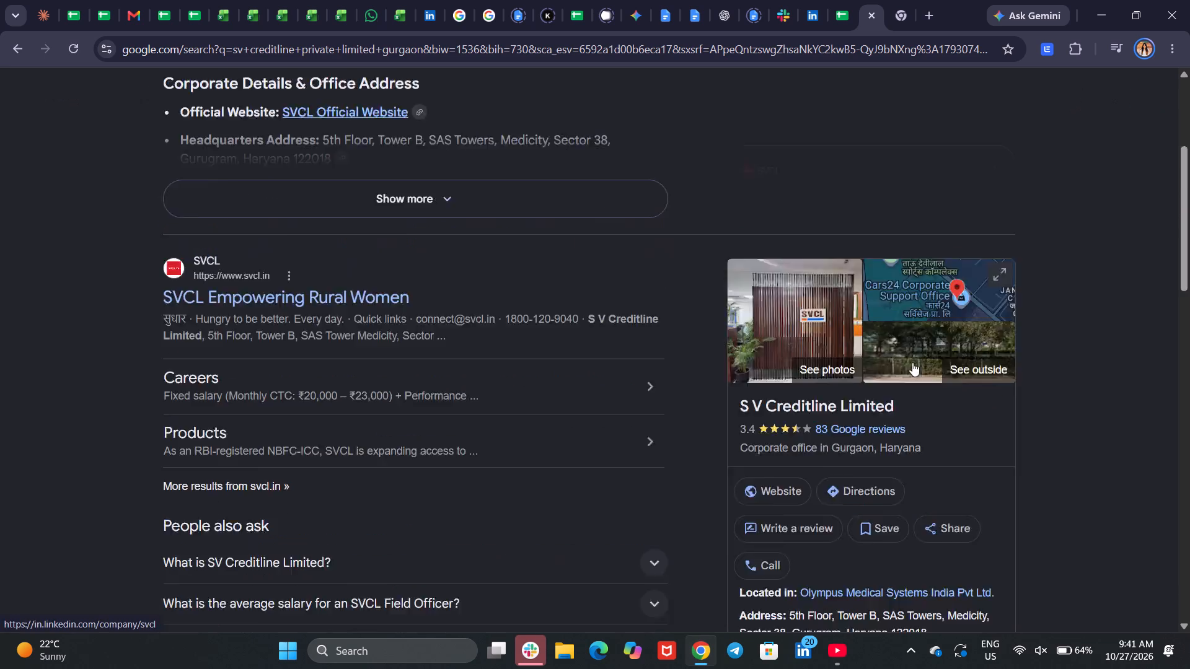
{"action": "scroll", "coordinate": [912, 362], "scroll_direction": "down", "scroll_amount": 4}
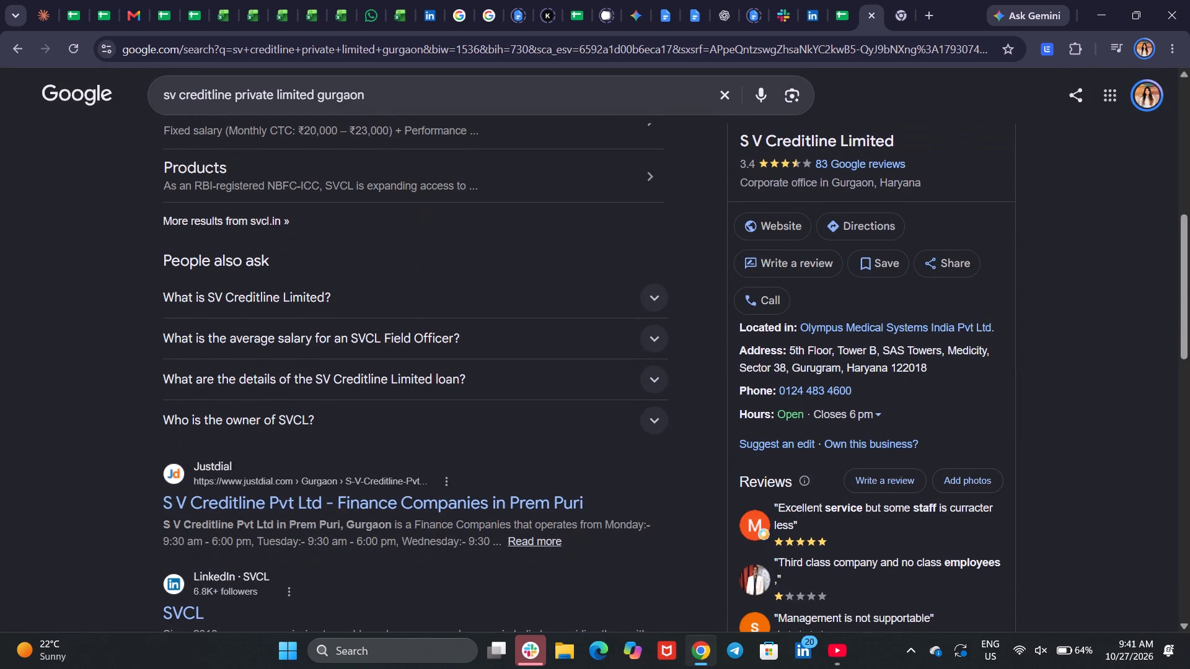
{"action": "left_click_drag", "start_coordinate": [790, 349], "coordinate": [959, 374]}
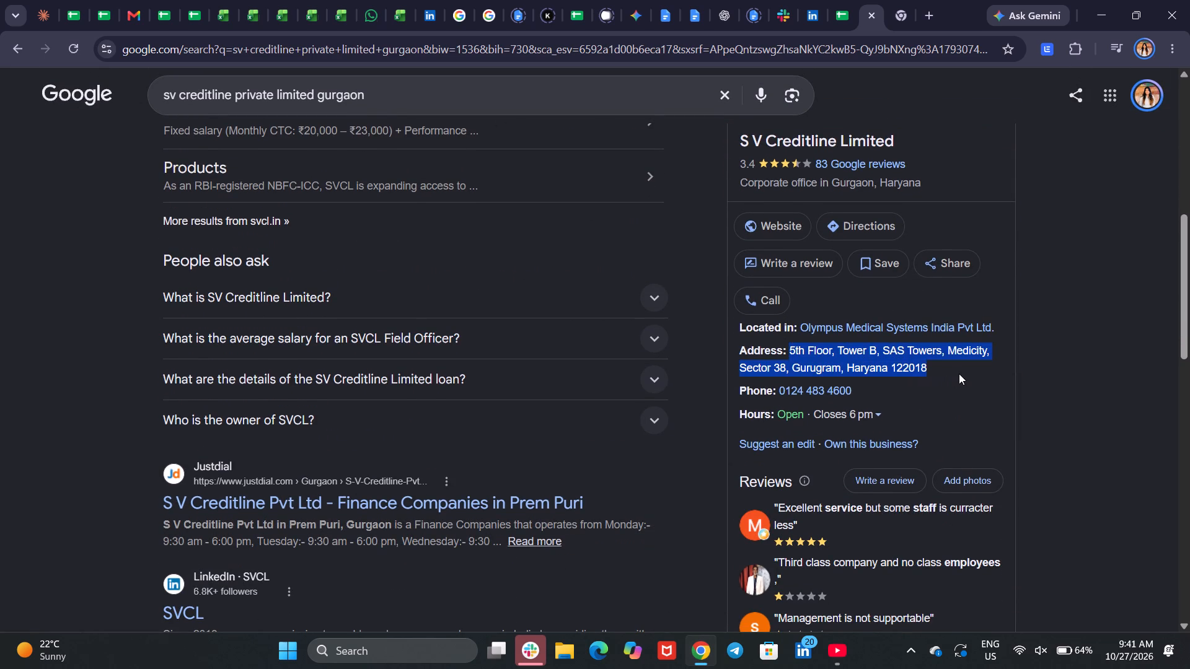
{"action": "key", "text": "ctrl+c"}
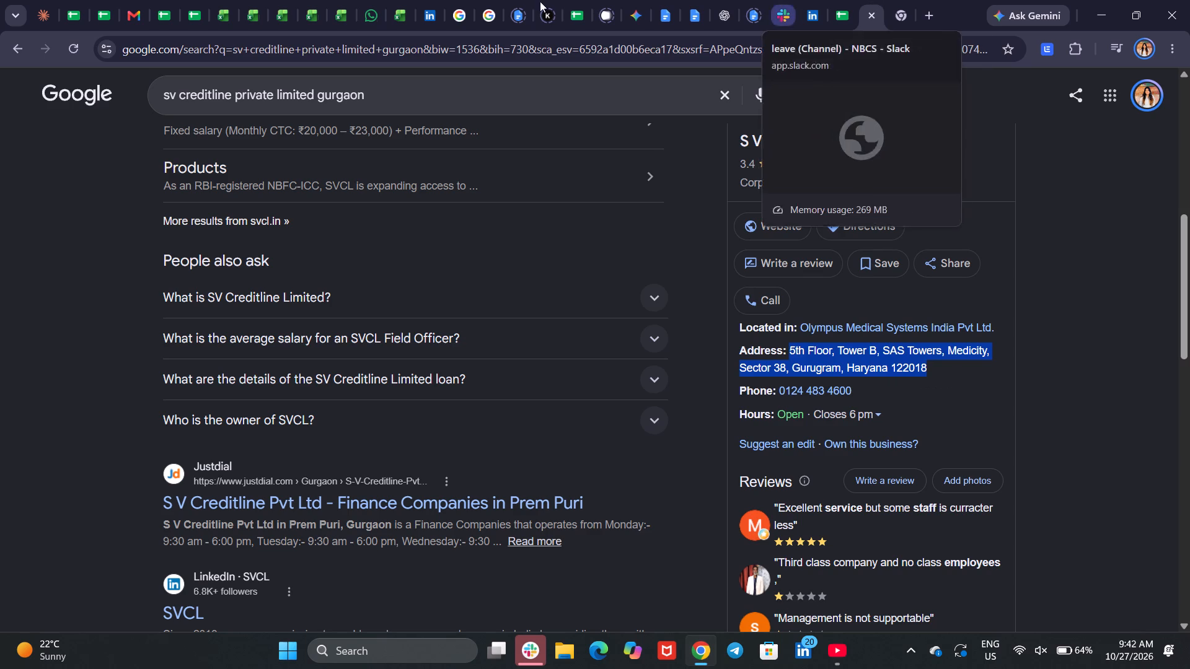
Replace the text after "South Gurgaon —" in L46 with 5th Floor, Tower B, SAS Towers, Medicity, Sector 38, Gurugram, Haryana 122018.
{"action": "left_click", "coordinate": [405, 15]}
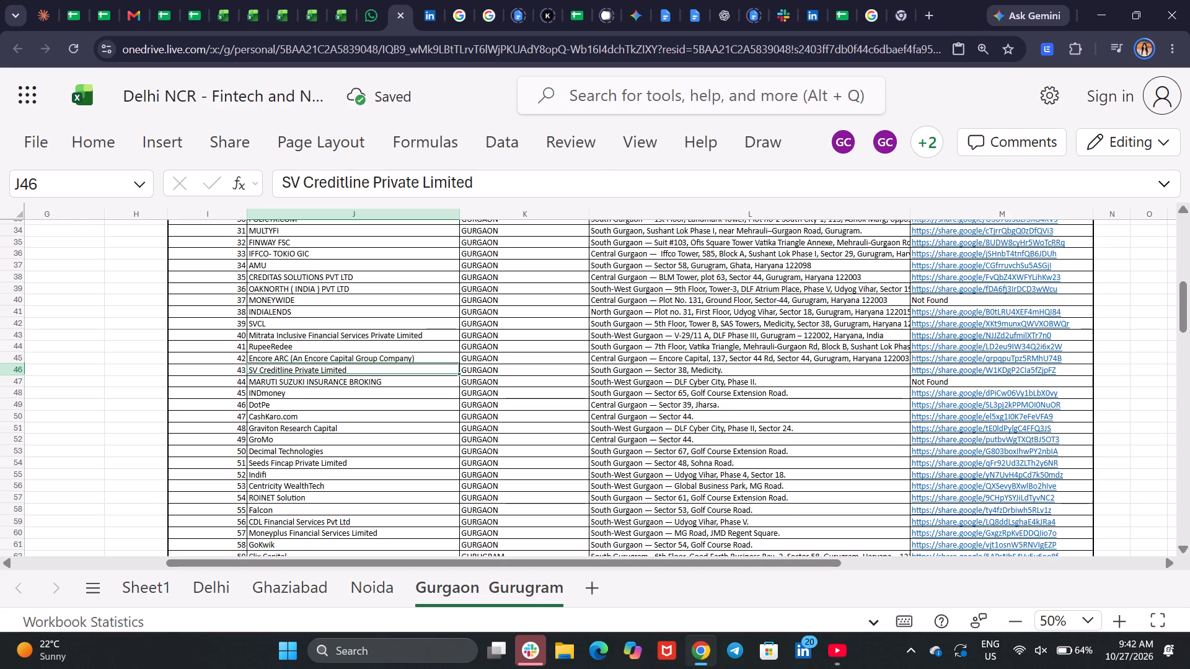
{"action": "triple_click", "coordinate": [715, 371]}
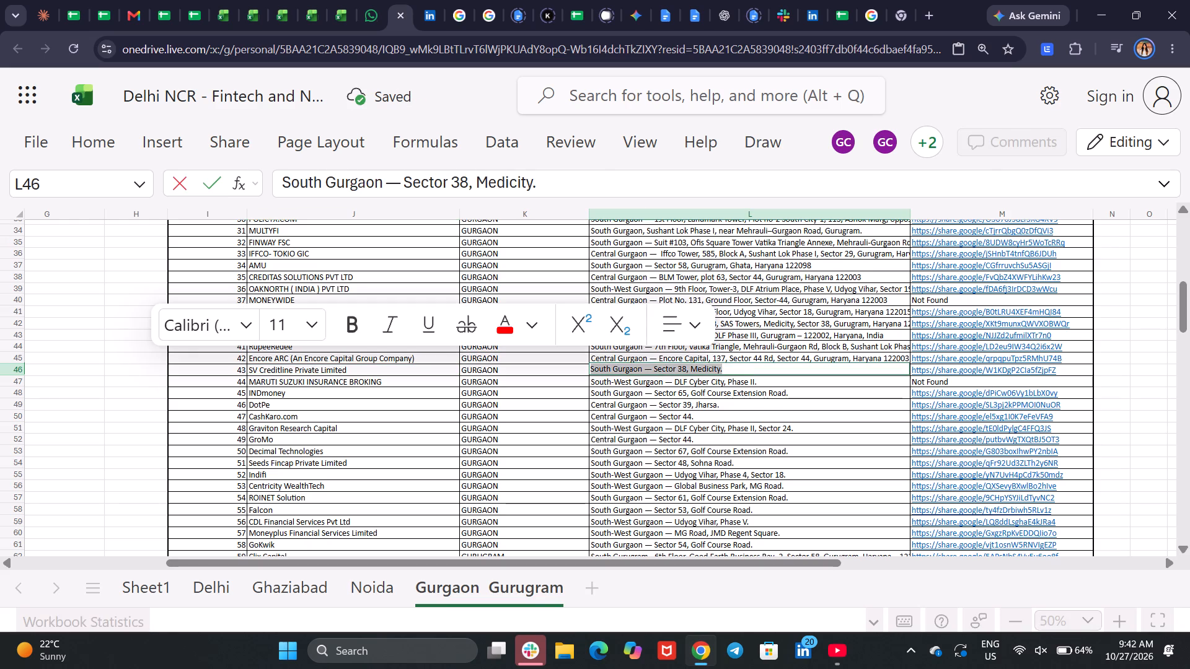
{"action": "left_click", "coordinate": [651, 368]}
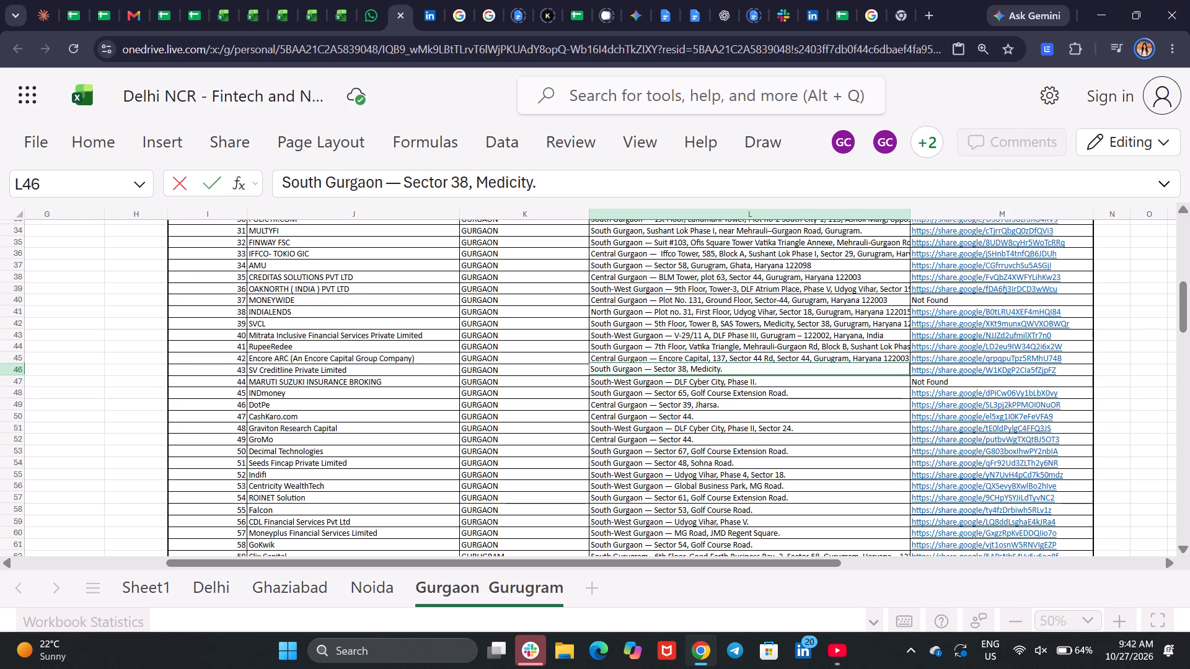
{"action": "left_click_drag", "start_coordinate": [651, 368], "coordinate": [731, 369]}
{"action": "key", "text": "ctrl+v"}
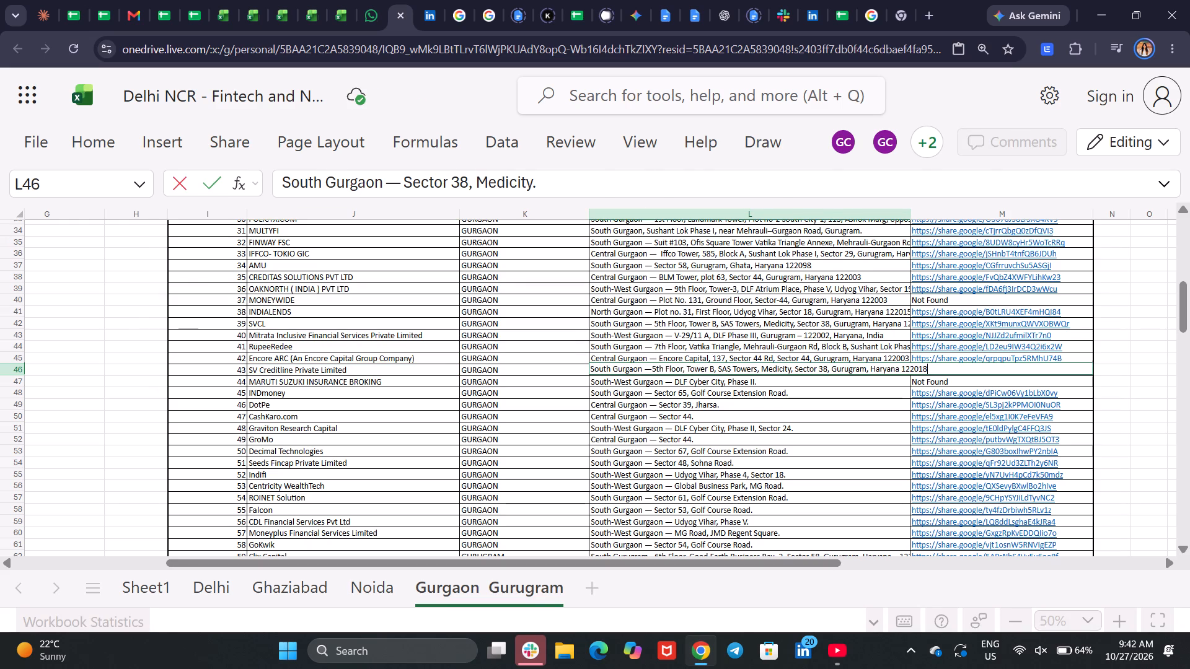
{"action": "left_click", "coordinate": [721, 384]}
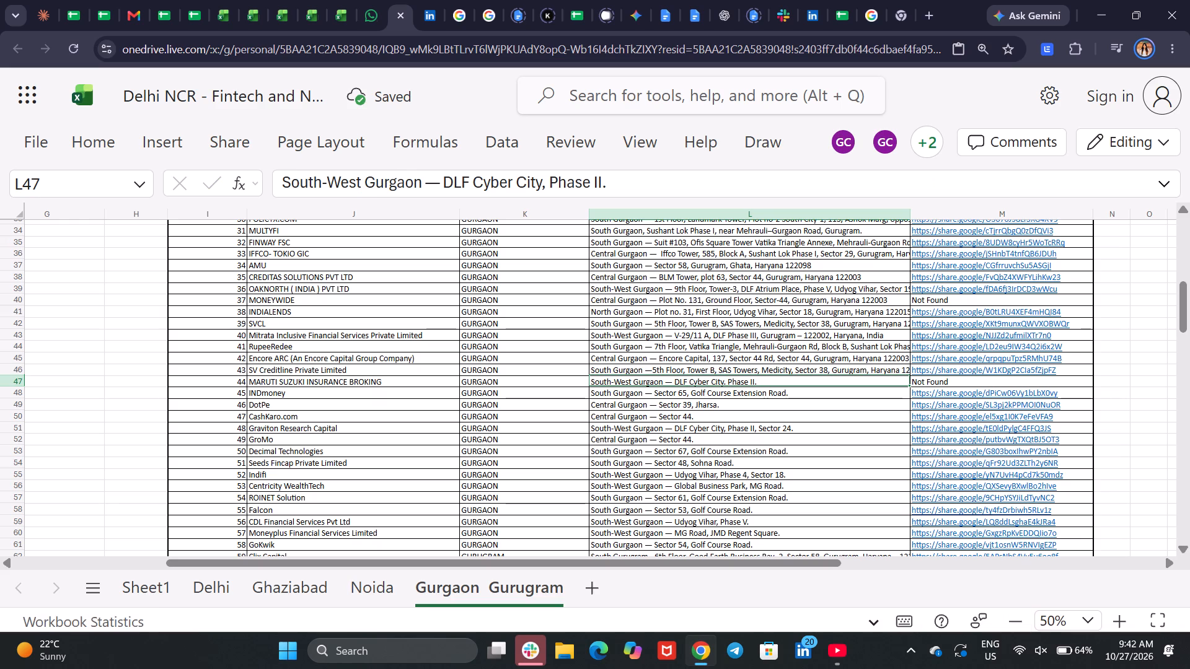
Copy the company name from J47 and search Google for "maruti suzuki insurance broking gurgaon".
{"action": "triple_click", "coordinate": [328, 385]}
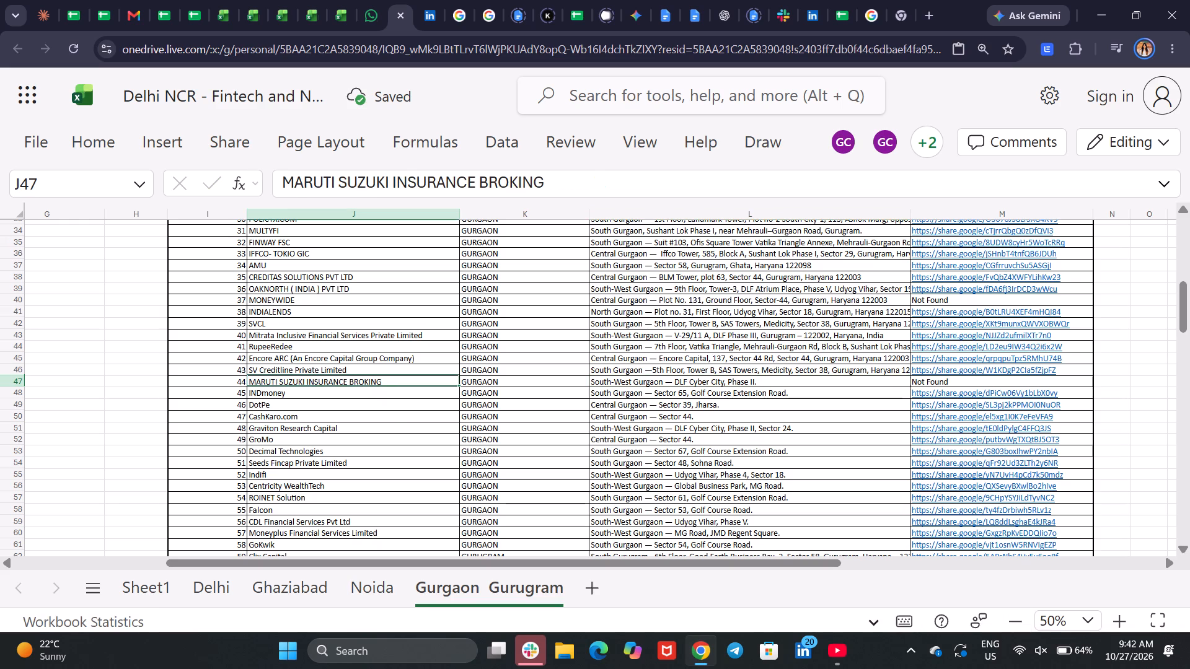
{"action": "triple_click", "coordinate": [327, 382]}
{"action": "key", "text": "ctrl+c"}
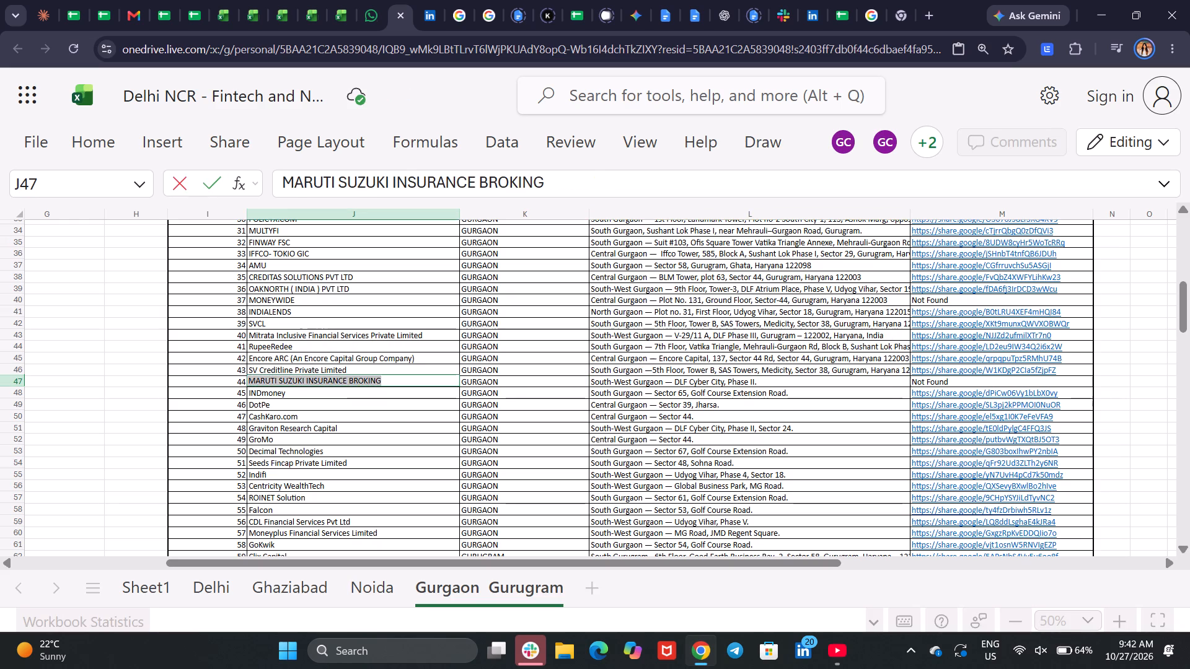
{"action": "left_click", "coordinate": [878, 13]}
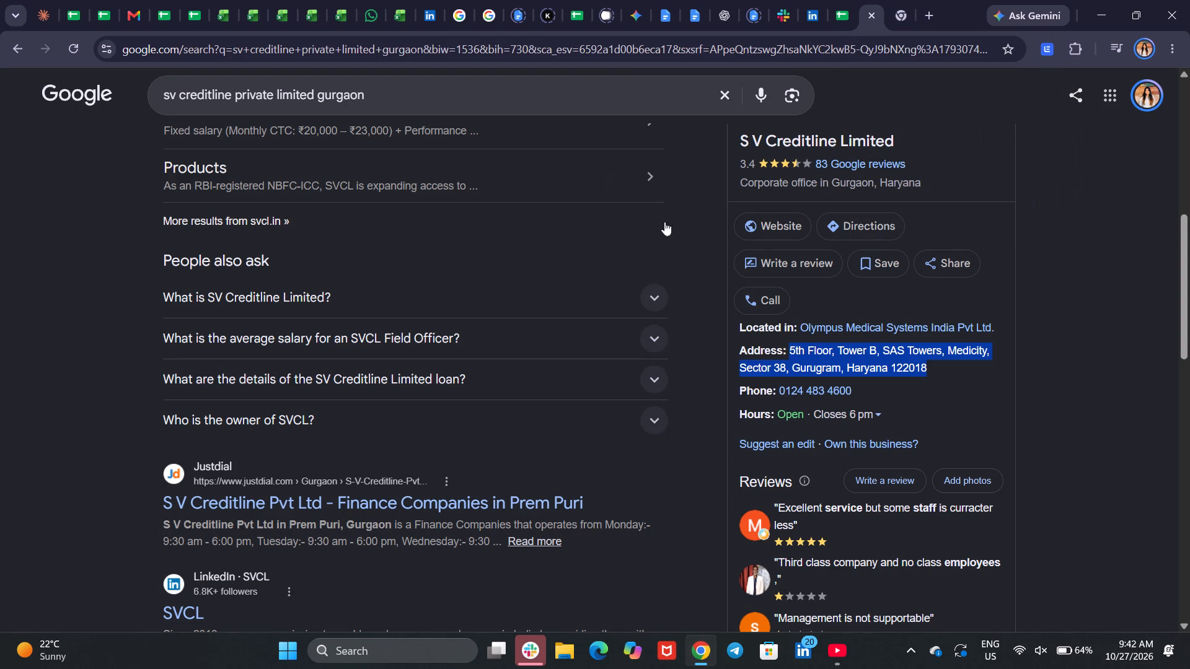
{"action": "left_click", "coordinate": [723, 90]}
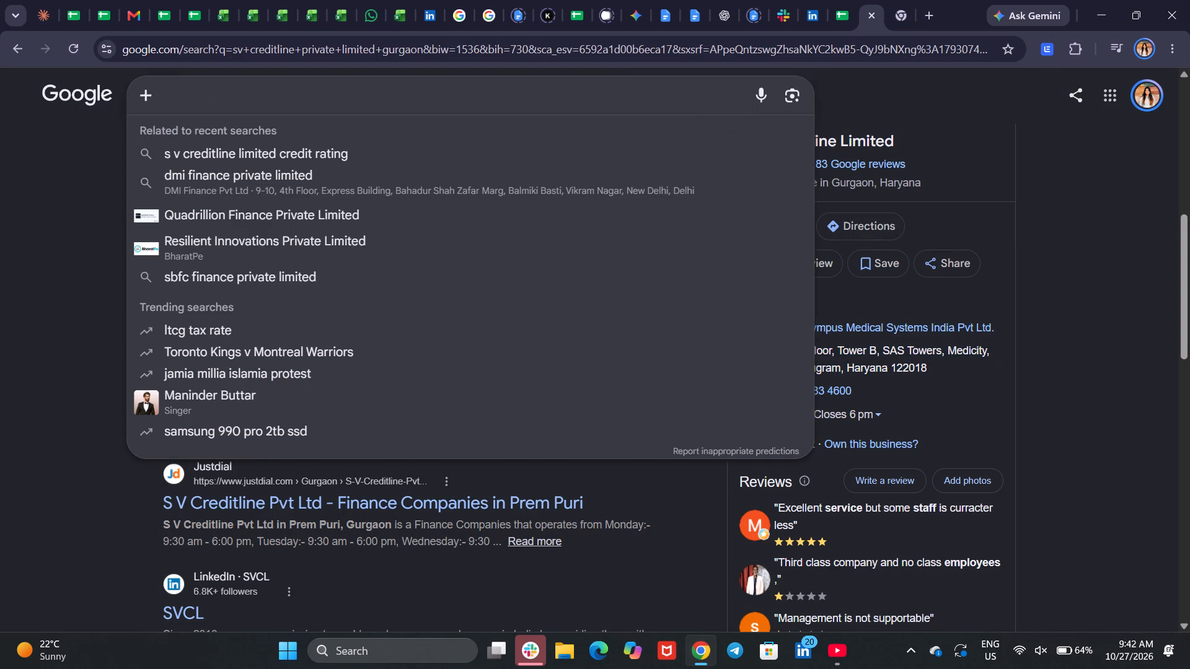
{"action": "key", "text": "ctrl+v"}
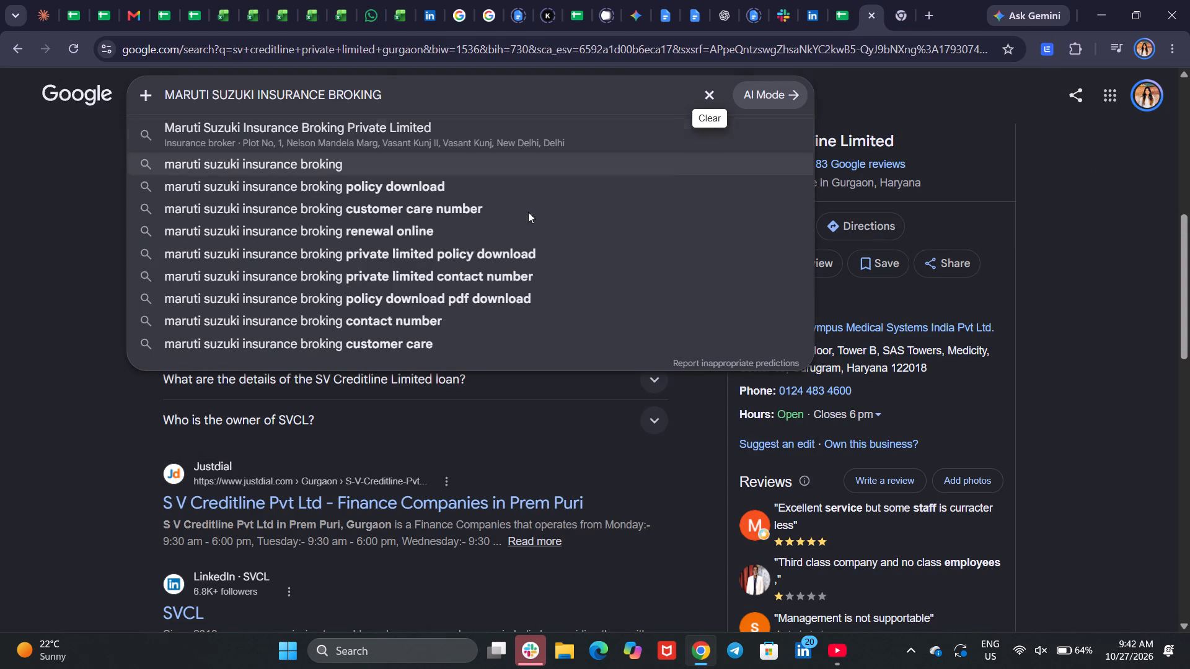
{"action": "key", "text": "space"}
{"action": "key", "text": "g"}
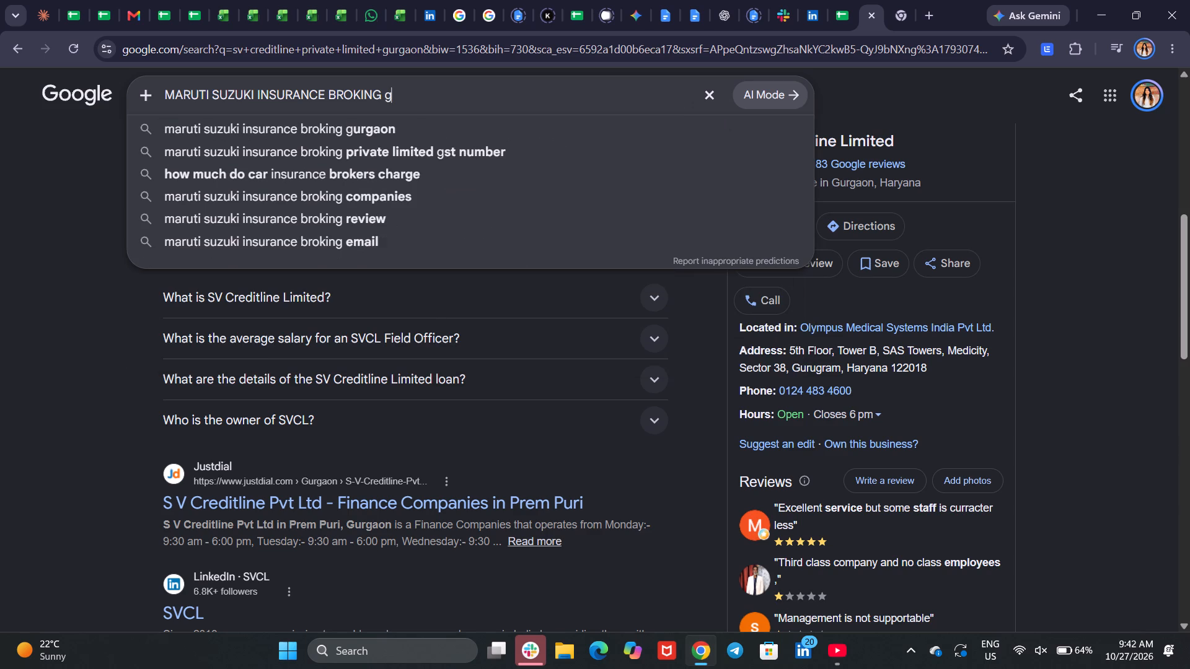
{"action": "left_click", "coordinate": [412, 125]}
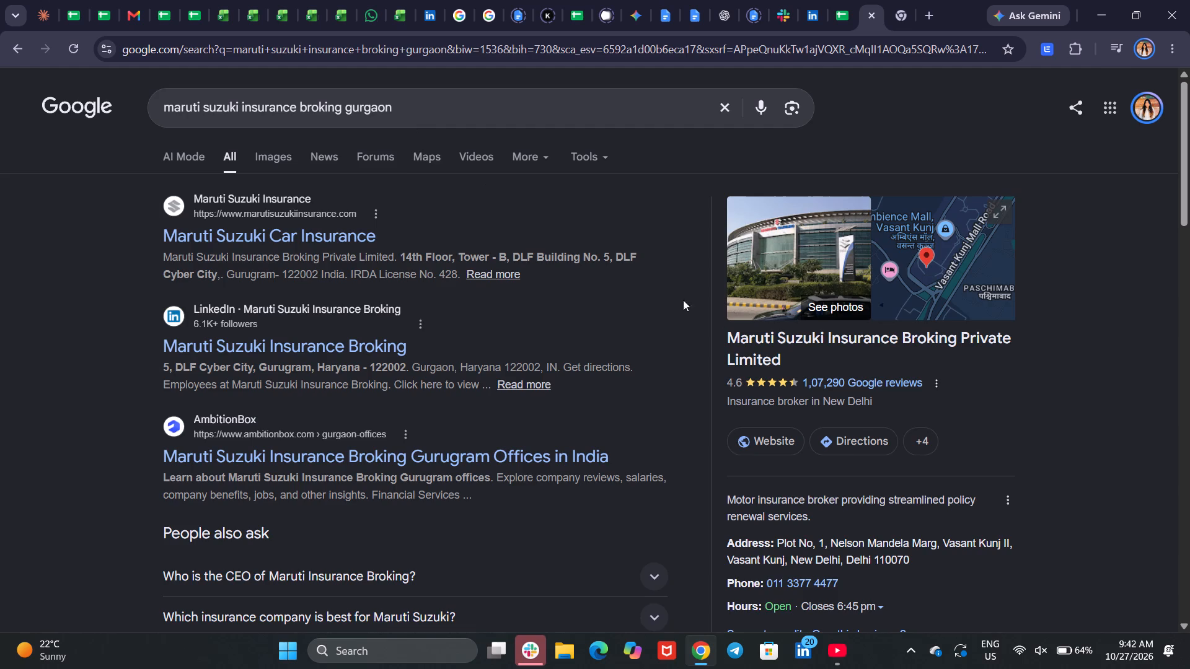
Check the results for a Gurgaon address and refine the search to "maruti suzuki insurance broking gurgaon office".
{"action": "scroll", "coordinate": [844, 417], "scroll_direction": "down", "scroll_amount": 3}
{"action": "scroll", "coordinate": [844, 417], "scroll_direction": "up", "scroll_amount": 4}
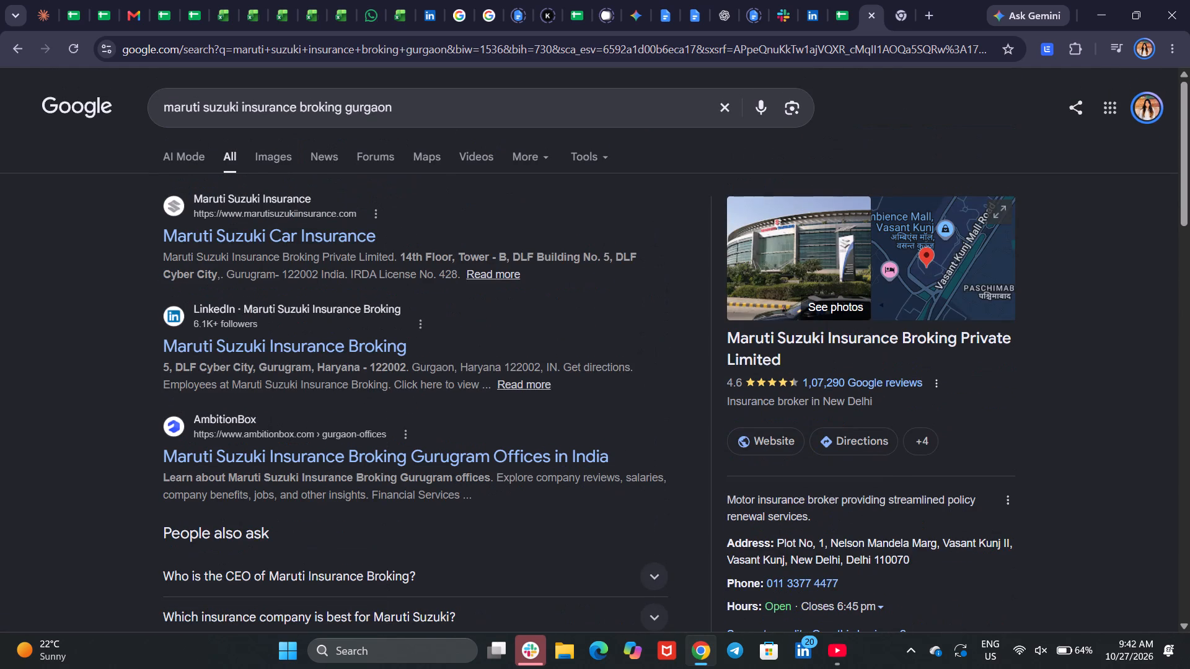
{"action": "left_click", "coordinate": [466, 111]}
{"action": "key", "text": "space"}
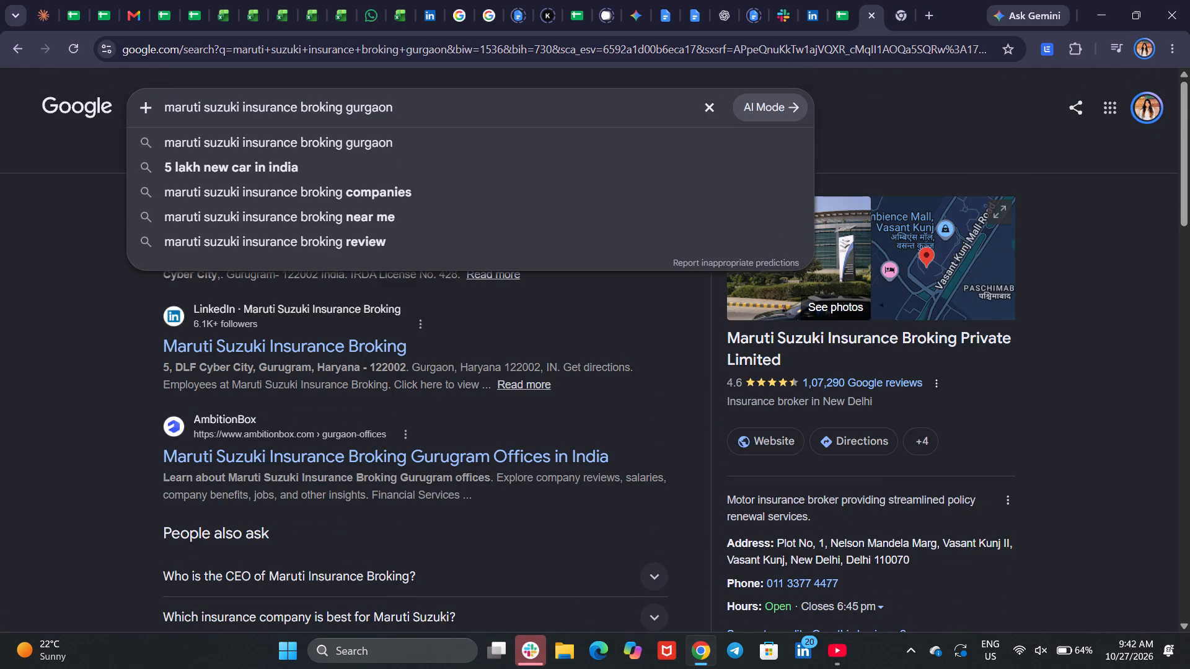
{"action": "type", "text": "off"}
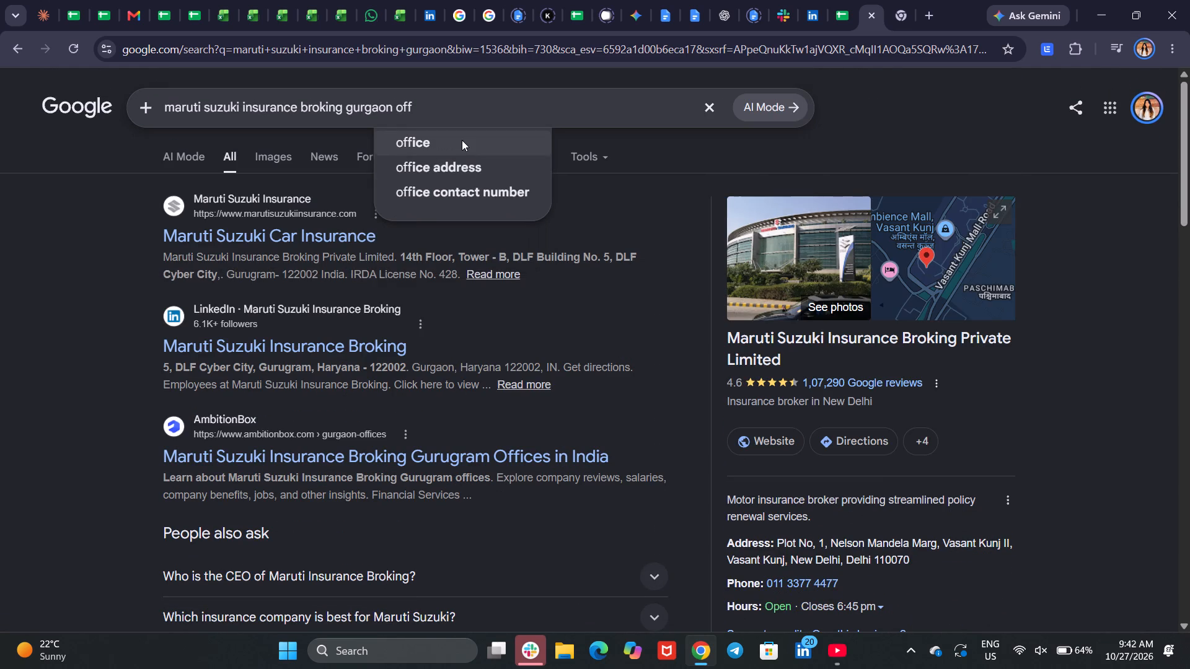
{"action": "left_click", "coordinate": [462, 136]}
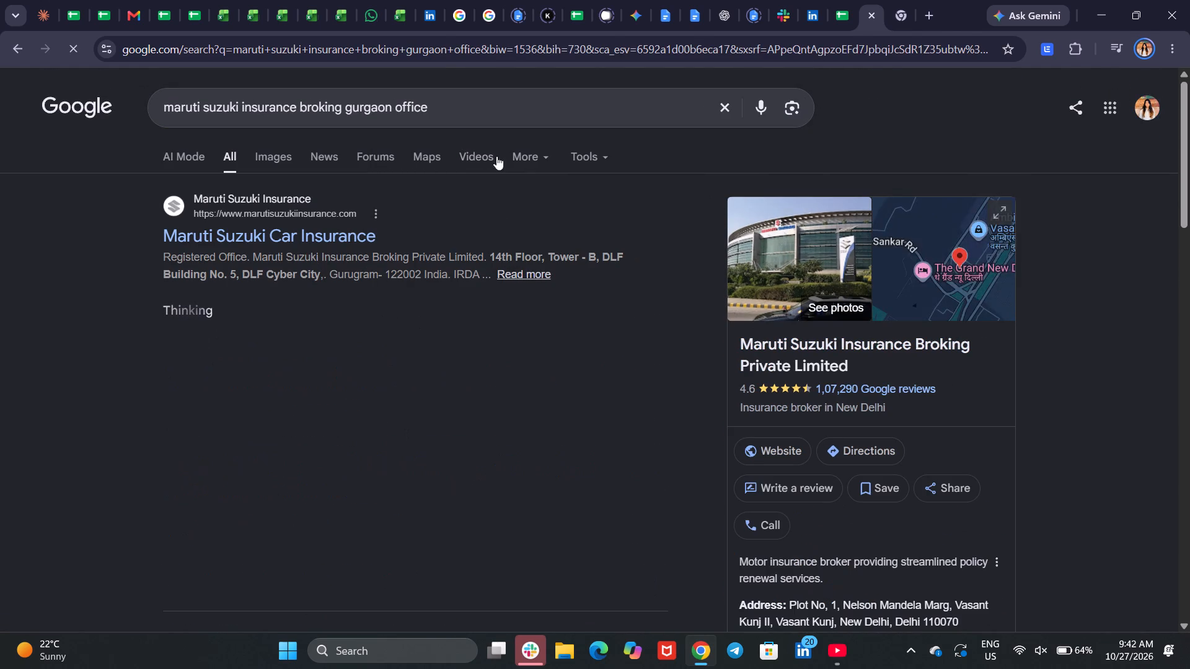
Expand the AI Overview and copy the full Gurugram address under Office Details & Address.
{"action": "scroll", "coordinate": [837, 411], "scroll_direction": "down", "scroll_amount": 1}
{"action": "scroll", "coordinate": [837, 411], "scroll_direction": "up", "scroll_amount": 1}
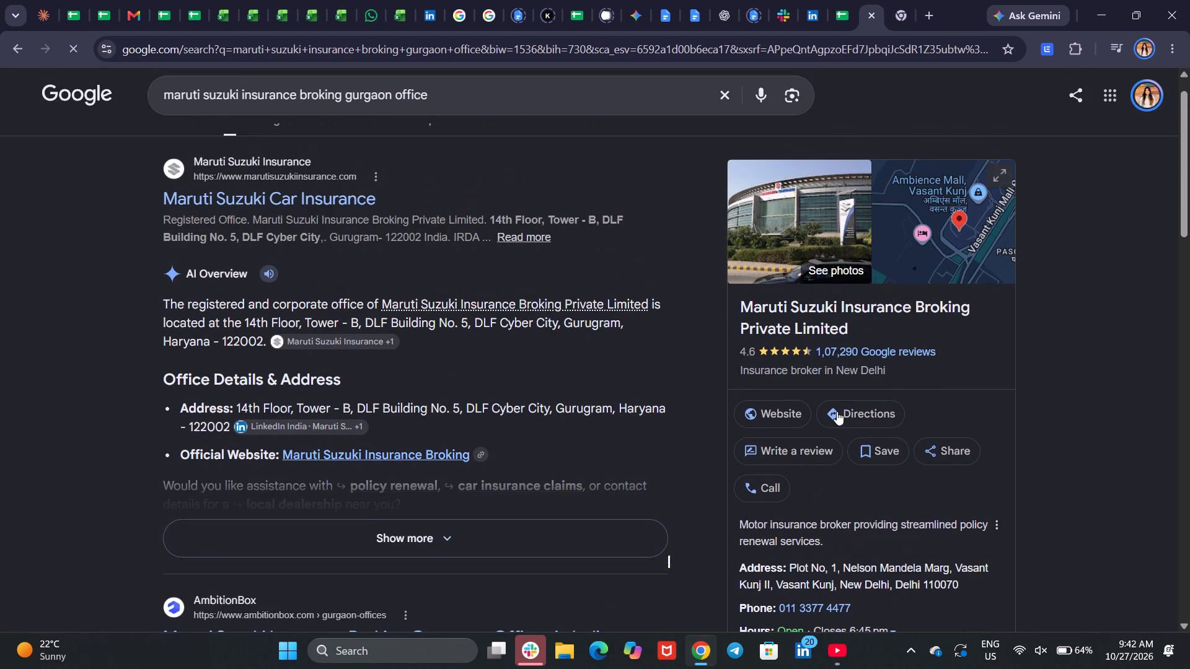
{"action": "left_click", "coordinate": [532, 546]}
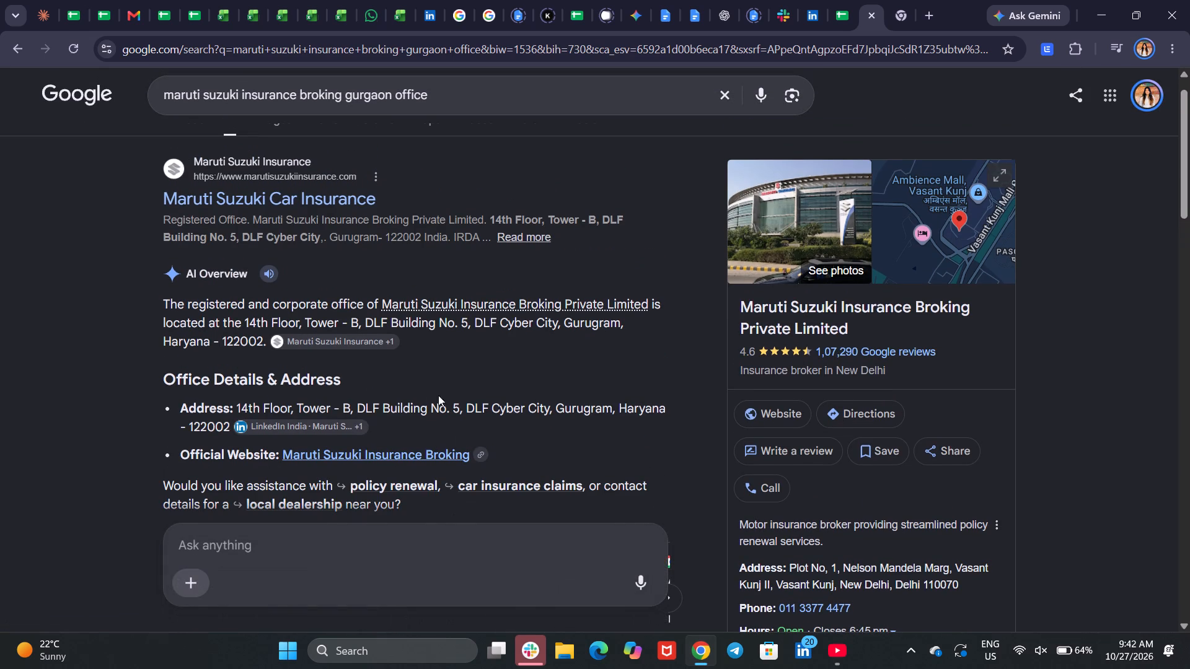
{"action": "scroll", "coordinate": [447, 405], "scroll_direction": "down", "scroll_amount": 1}
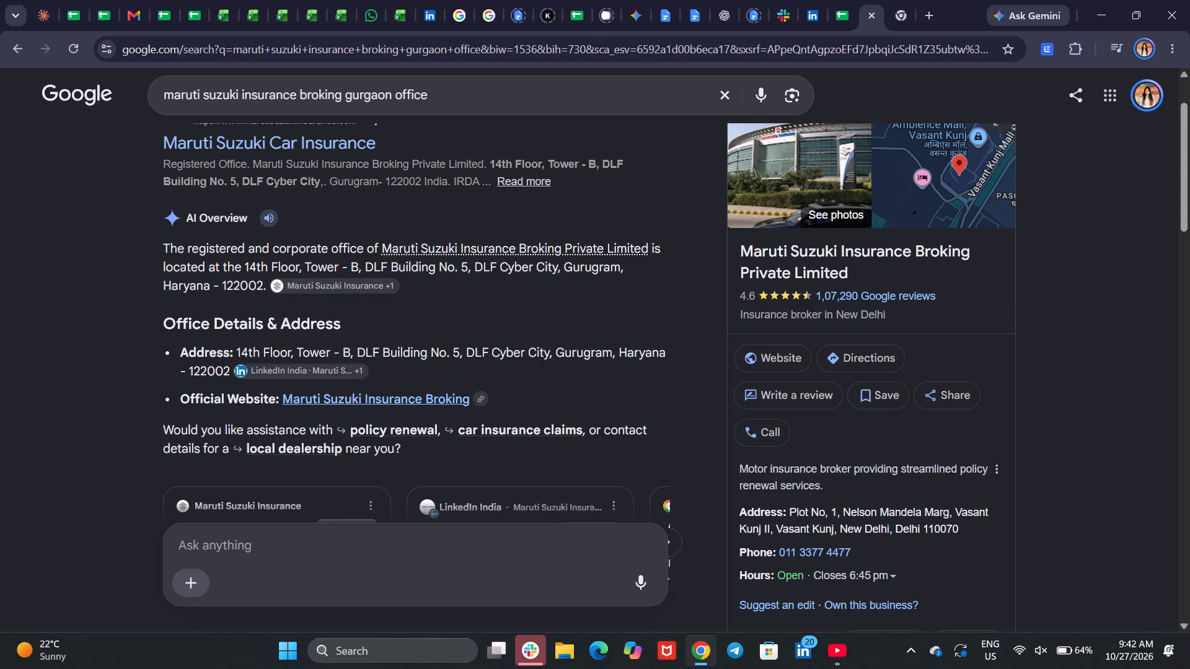
{"action": "left_click_drag", "start_coordinate": [232, 352], "coordinate": [229, 369]}
{"action": "left_click_drag", "start_coordinate": [229, 369], "coordinate": [238, 352]}
{"action": "left_click_drag", "start_coordinate": [238, 352], "coordinate": [262, 352]}
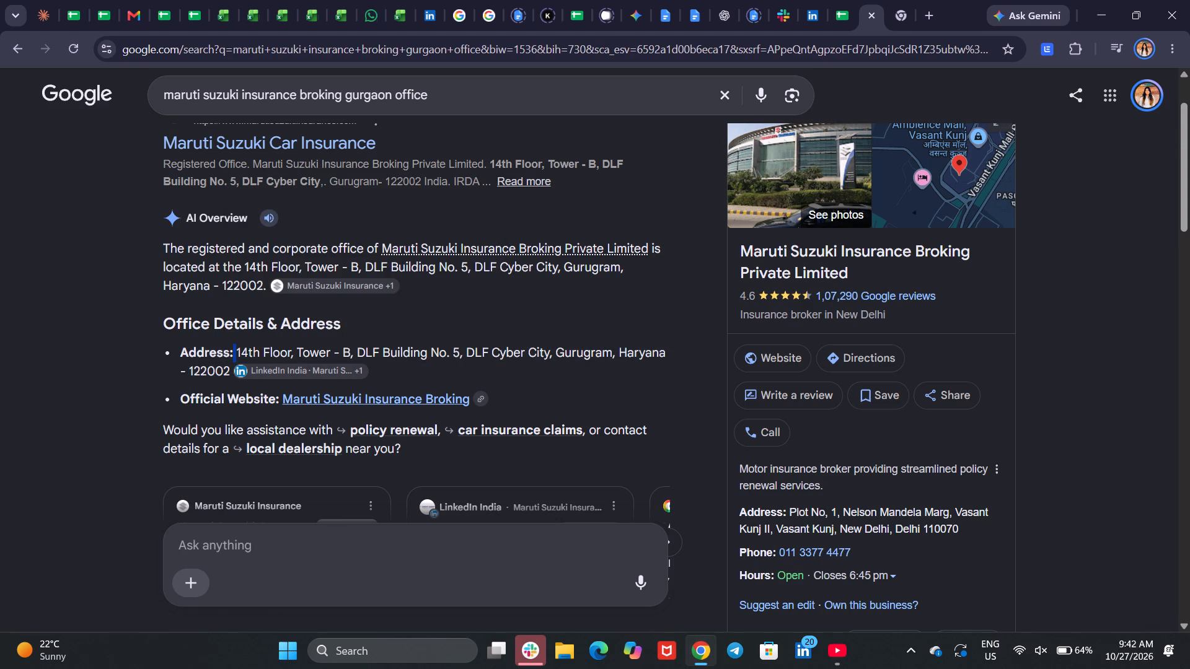
{"action": "left_click", "coordinate": [237, 352]}
{"action": "left_click_drag", "start_coordinate": [237, 352], "coordinate": [226, 374]}
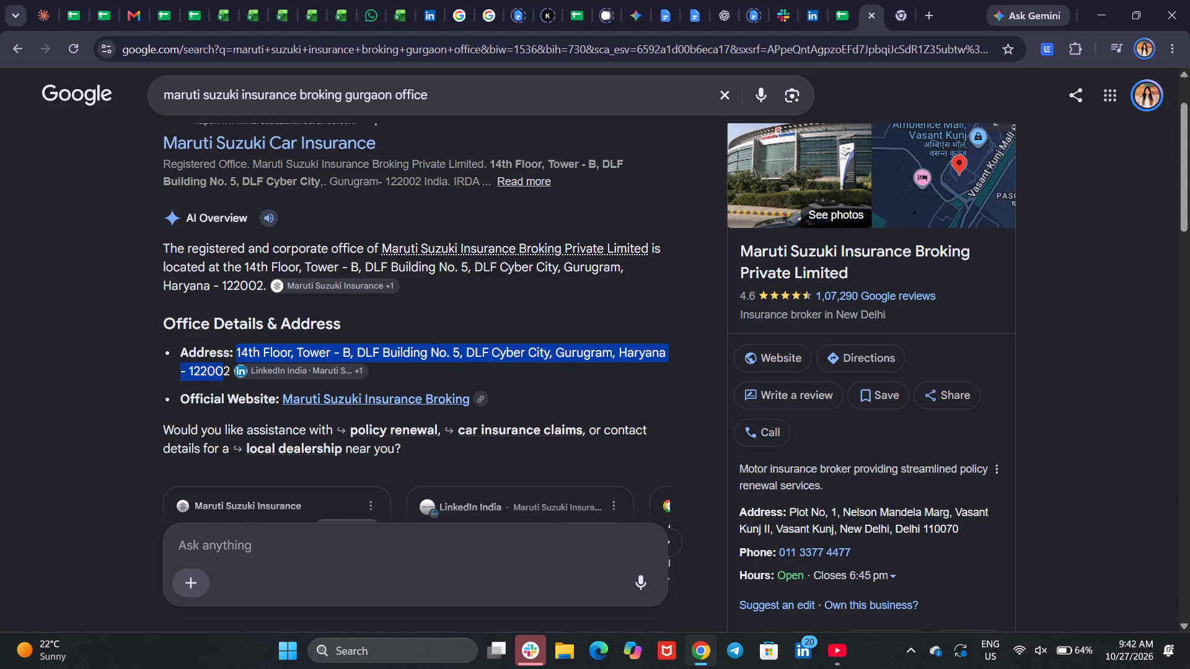
{"action": "left_click_drag", "start_coordinate": [226, 374], "coordinate": [228, 372]}
{"action": "key", "text": "ctrl+c"}
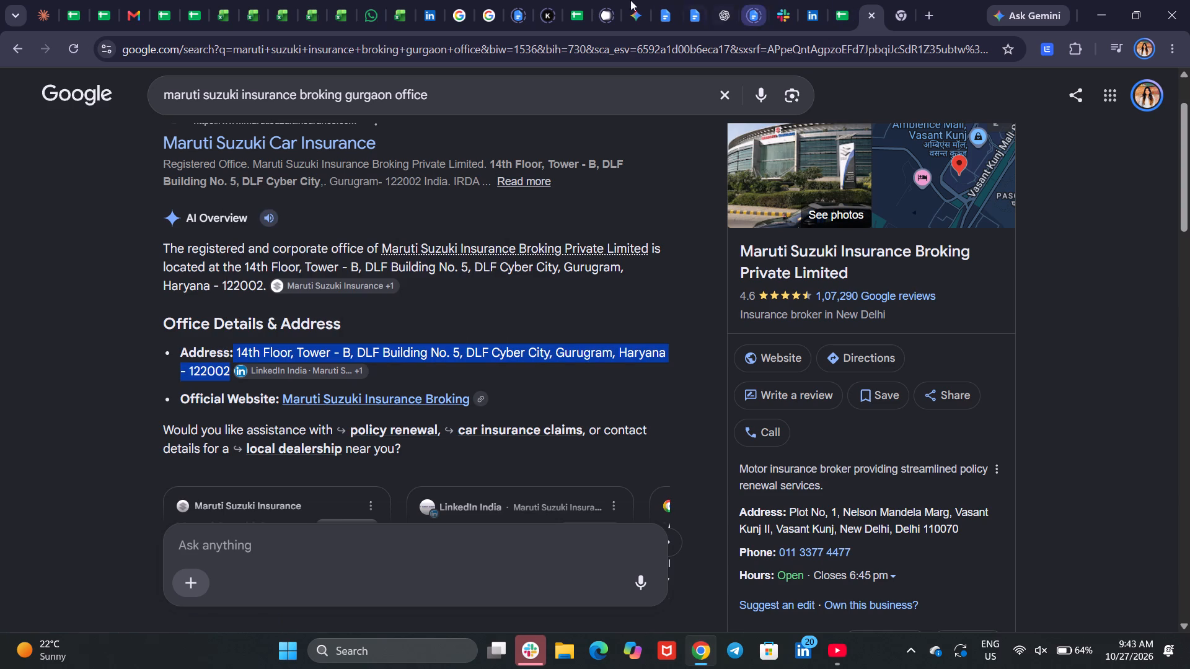
Replace the text after "South-West Gurgaon —" in L47 with 14th Floor, Tower - B, DLF Building No. 5, DLF Cyber City, Gurugram, Haryana - 122002.
{"action": "left_click", "coordinate": [410, 4]}
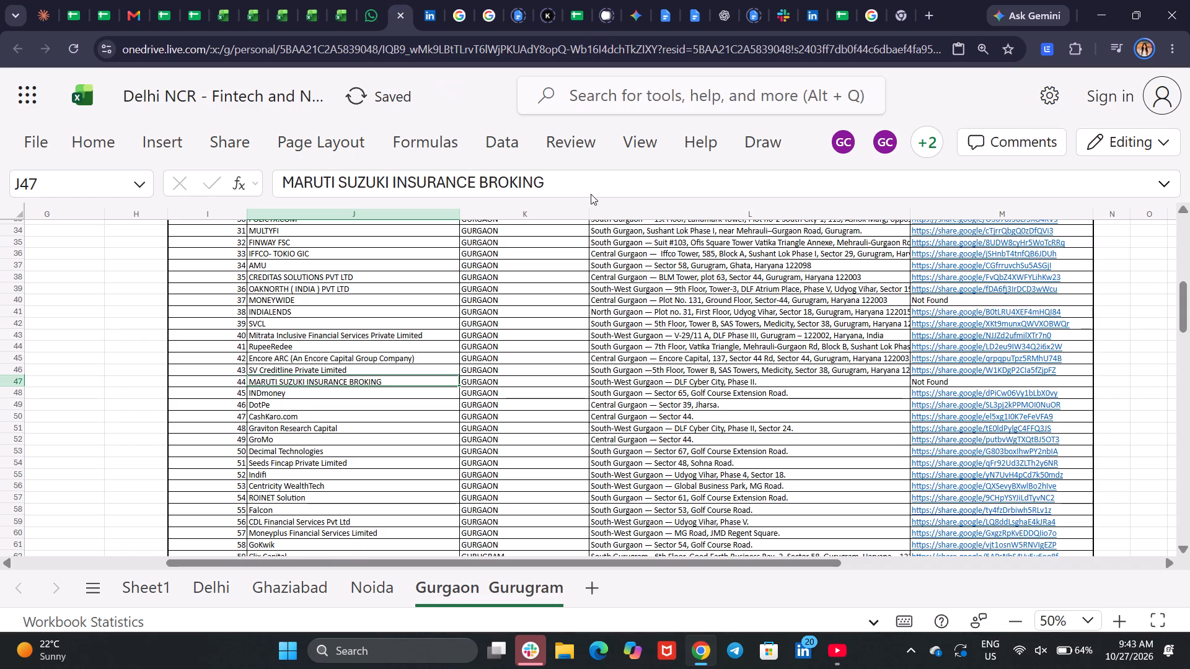
{"action": "double_click", "coordinate": [743, 382]}
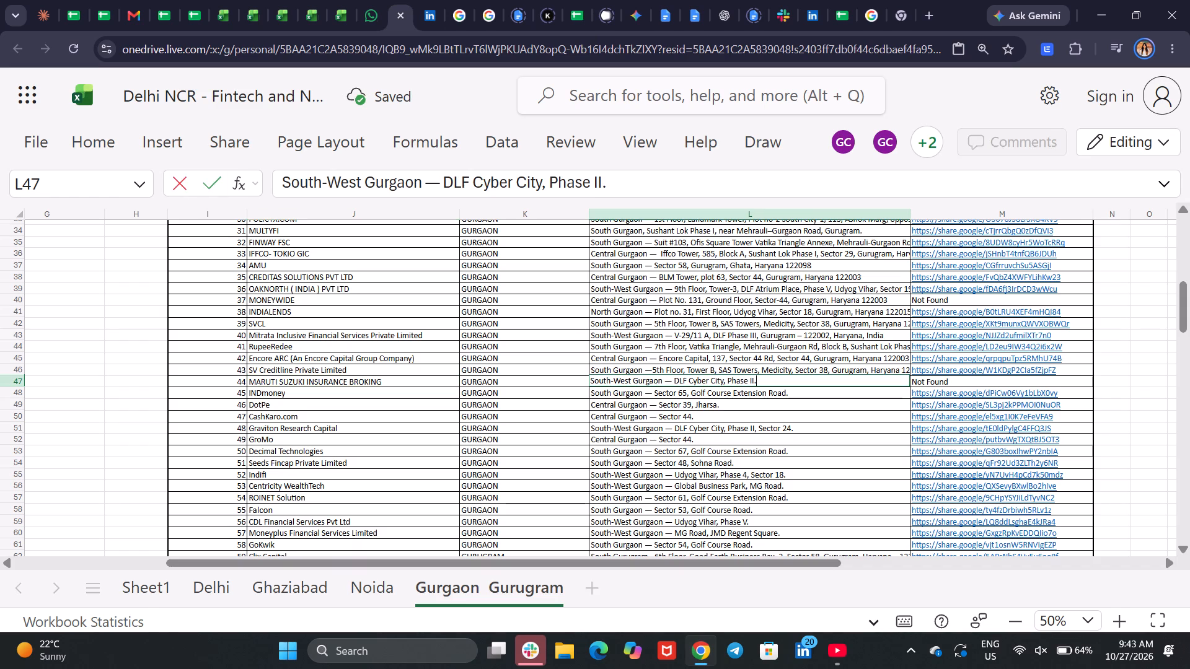
{"action": "left_click_drag", "start_coordinate": [676, 382], "coordinate": [770, 377]}
{"action": "key", "text": "ctrl+v"}
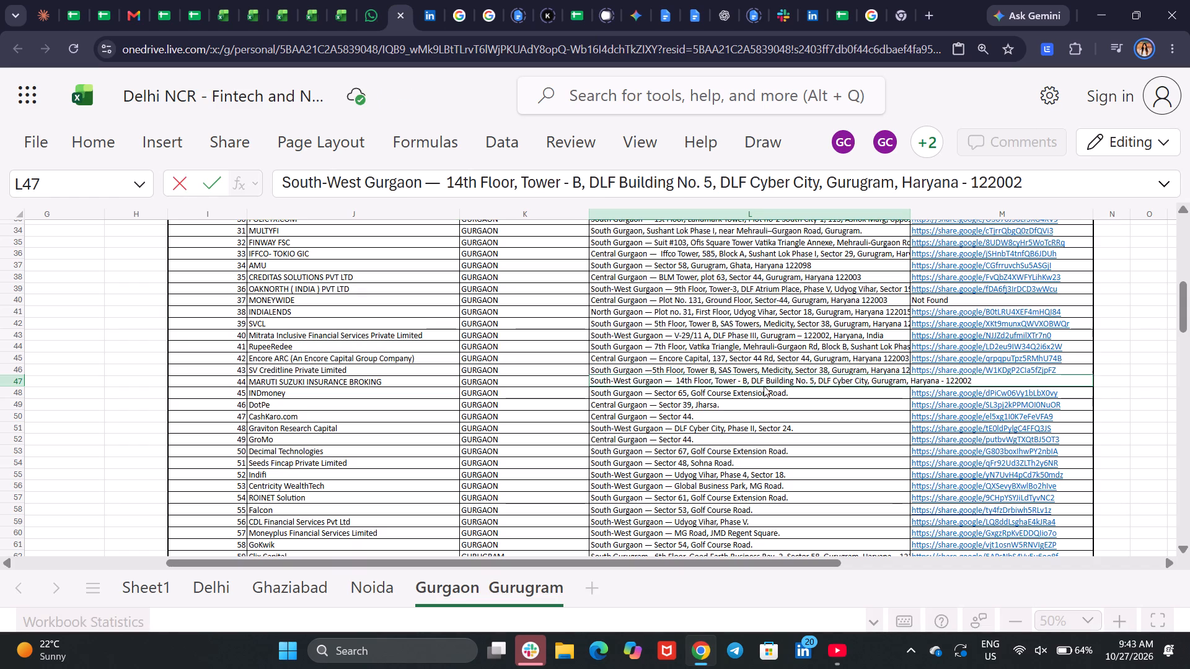
{"action": "left_click", "coordinate": [760, 393]}
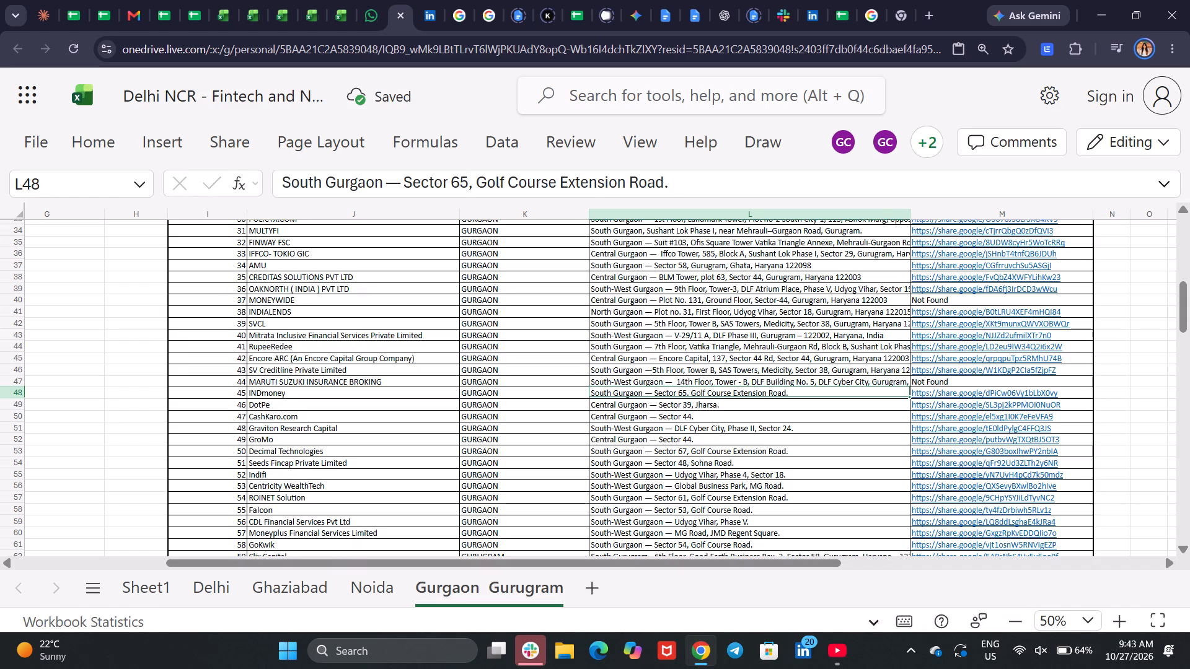
Copy the company name from J48, search Google for "indmoney gurgaon", and copy the office address from the business listing.
{"action": "triple_click", "coordinate": [353, 393]}
{"action": "key", "text": "ctrl+c"}
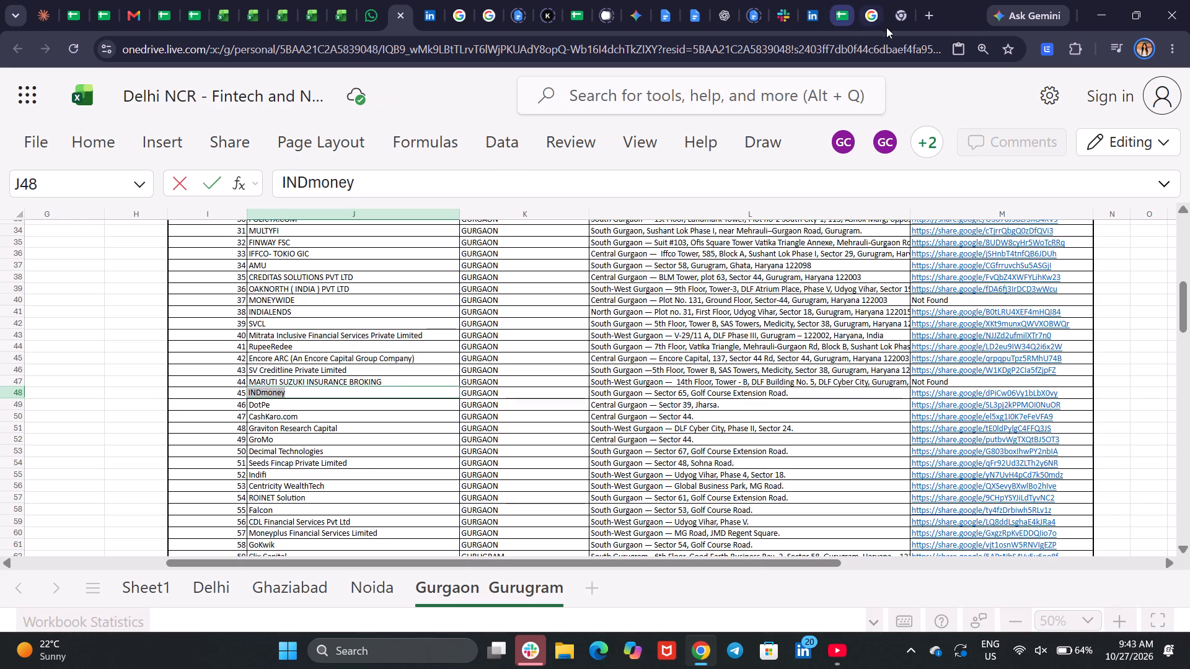
{"action": "left_click", "coordinate": [873, 14]}
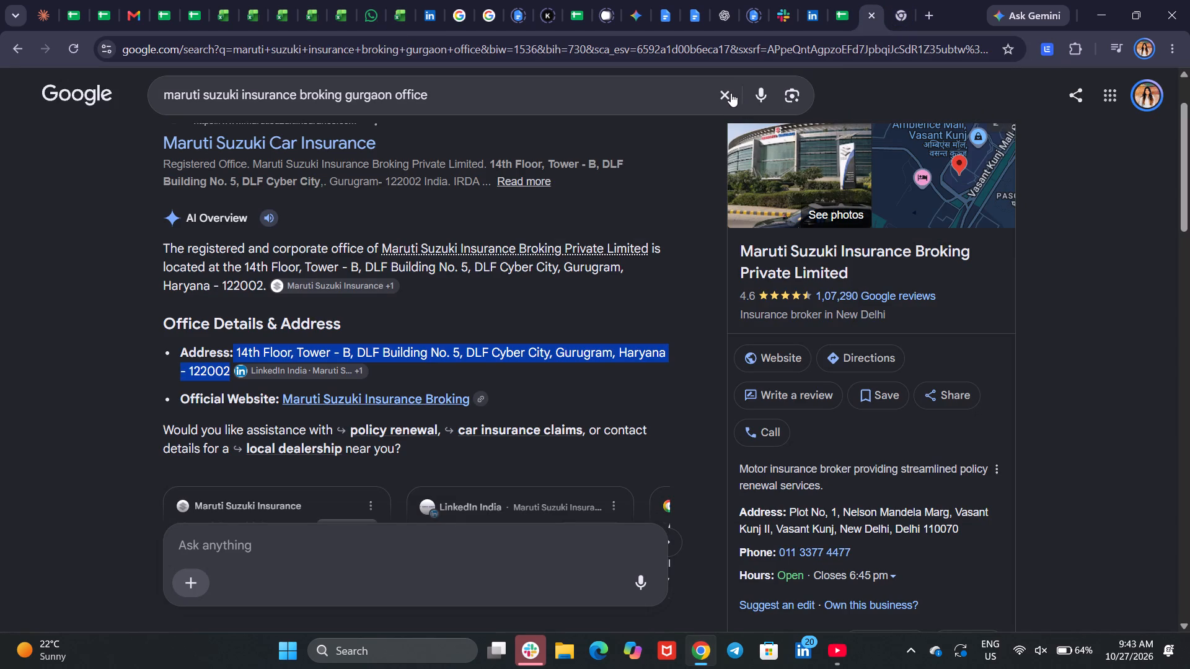
{"action": "left_click", "coordinate": [731, 93]}
{"action": "key", "text": "ctrl+v"}
{"action": "key", "text": "space"}
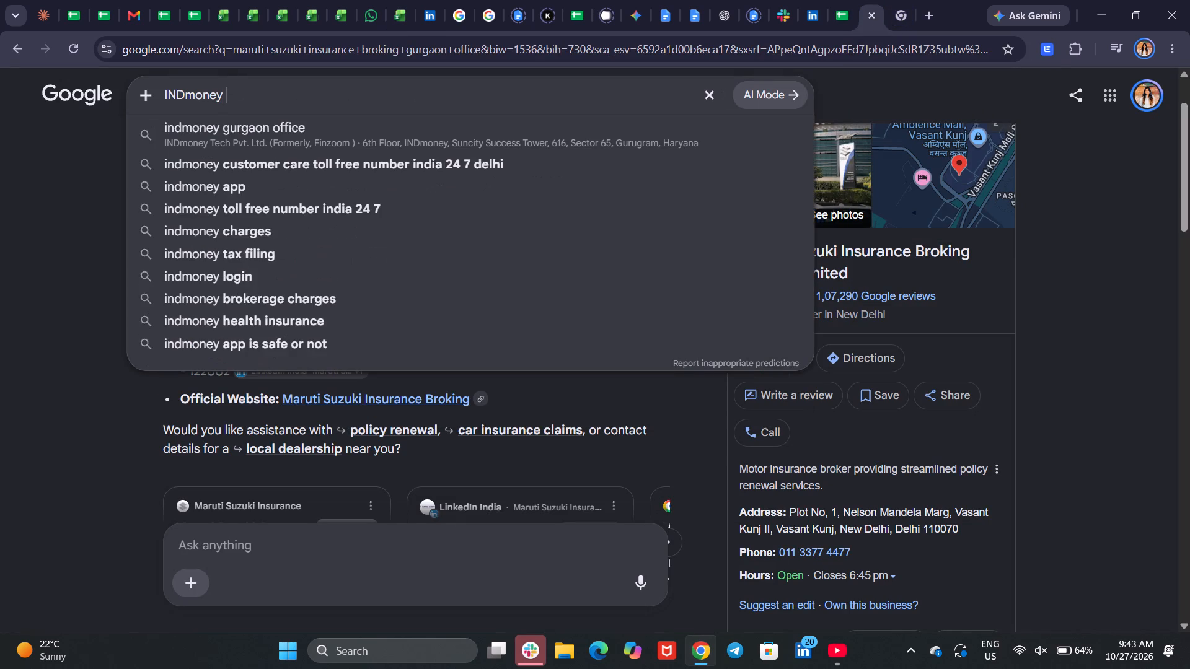
{"action": "type", "text": "gu"}
{"action": "left_click", "coordinate": [630, 129]}
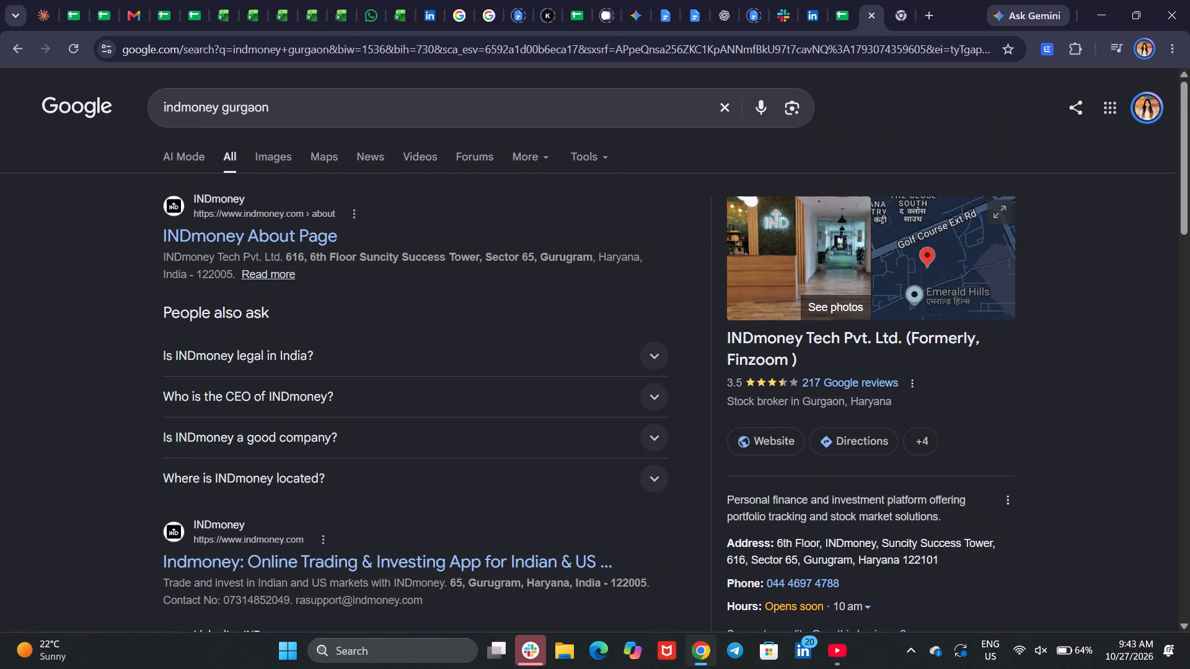
{"action": "left_click_drag", "start_coordinate": [777, 542], "coordinate": [960, 562]}
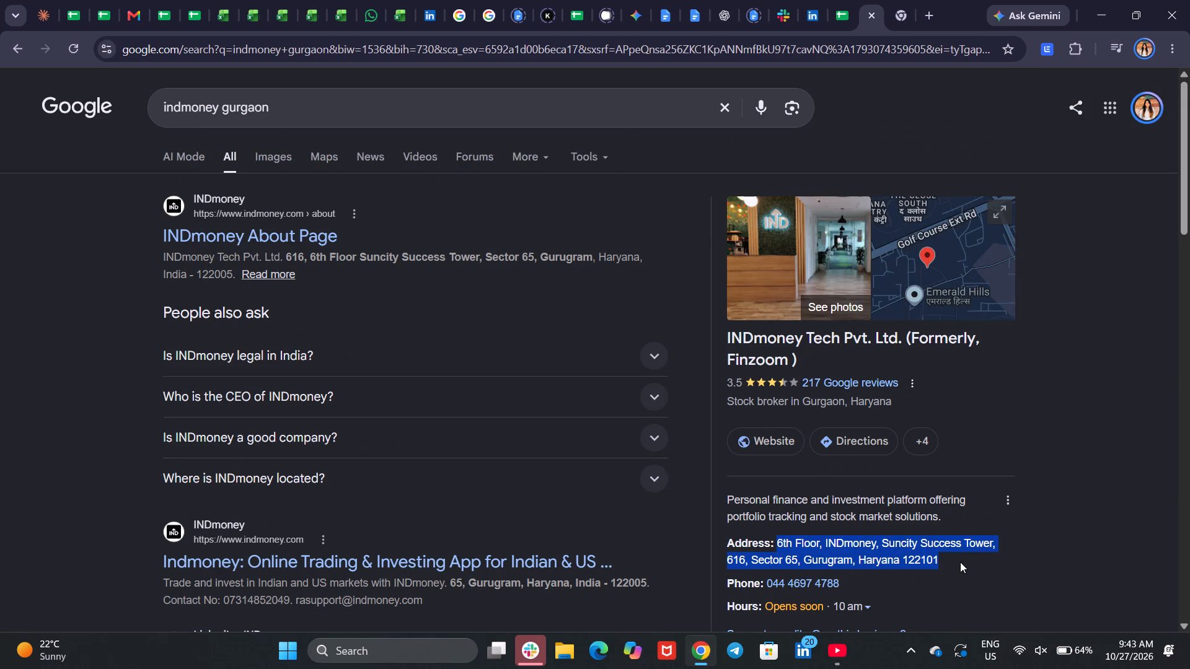
{"action": "key", "text": "ctrl+c"}
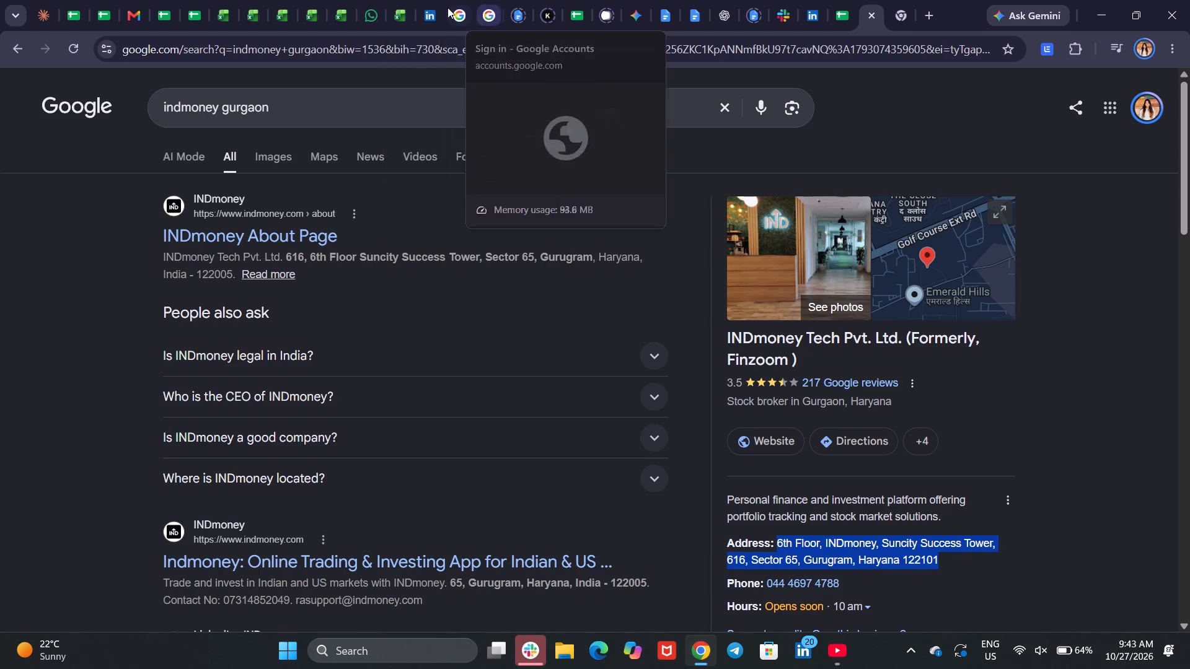
Replace the text after "South Gurgaon —" in L48 with 6th Floor, INDmoney, Suncity Success Tower, 616, Sector 65, Gurugram, Haryana 122101.
{"action": "left_click", "coordinate": [404, 12]}
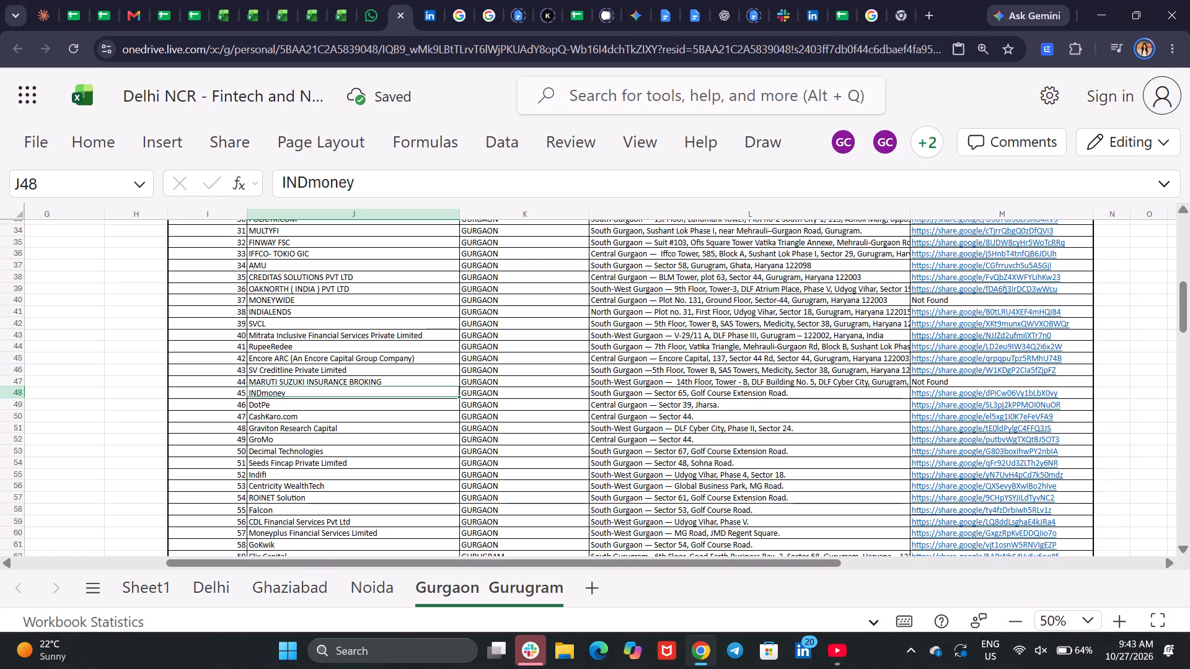
{"action": "triple_click", "coordinate": [696, 392]}
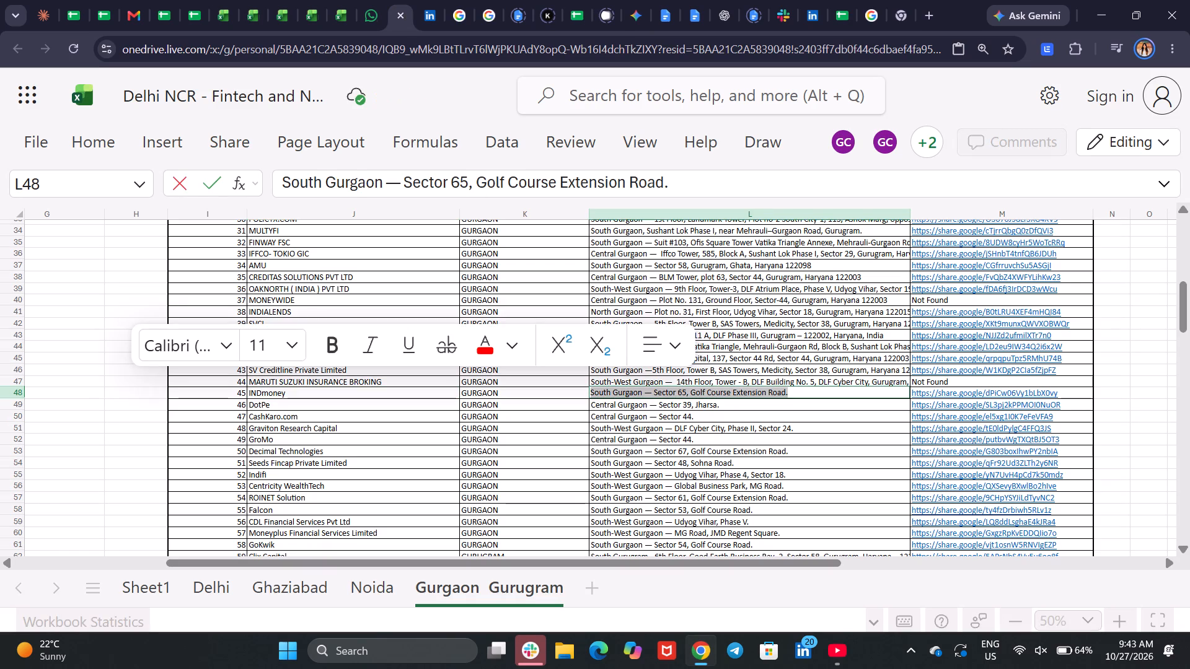
{"action": "left_click", "coordinate": [654, 391]}
{"action": "left_click_drag", "start_coordinate": [654, 391], "coordinate": [798, 396]}
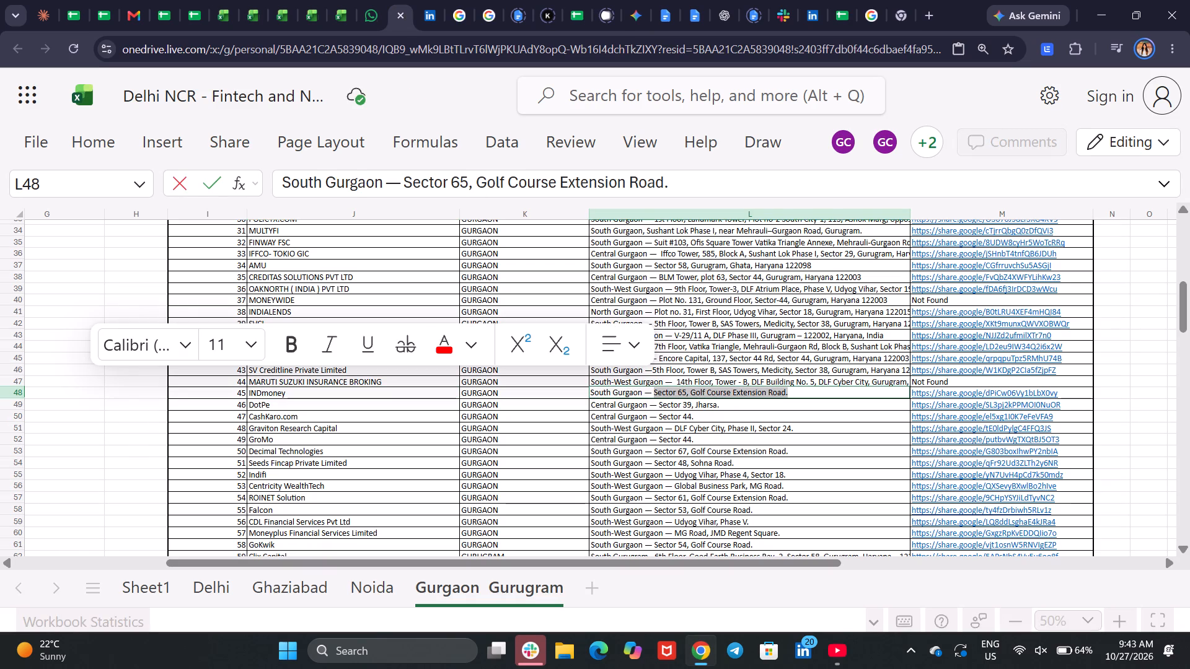
{"action": "key", "text": "ctrl+v"}
{"action": "left_click", "coordinate": [796, 406]}
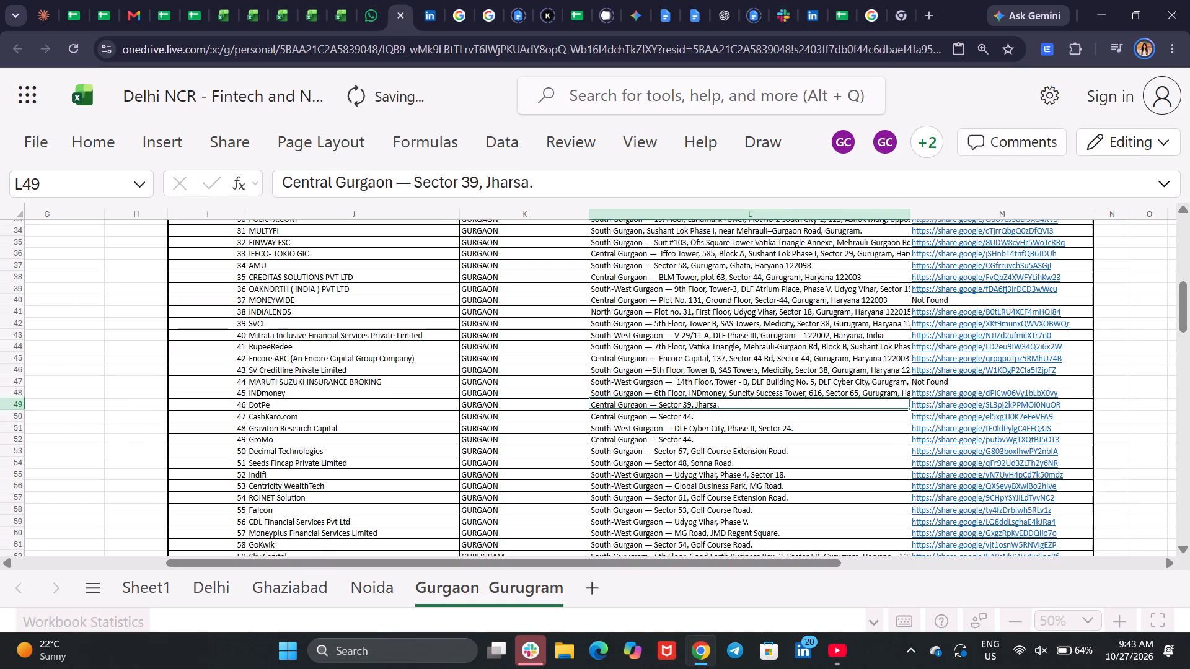
Copy the company name from J49, search Google for "dotpe", and copy the office address from the business listing.
{"action": "triple_click", "coordinate": [369, 404]}
{"action": "key", "text": "ctrl+c"}
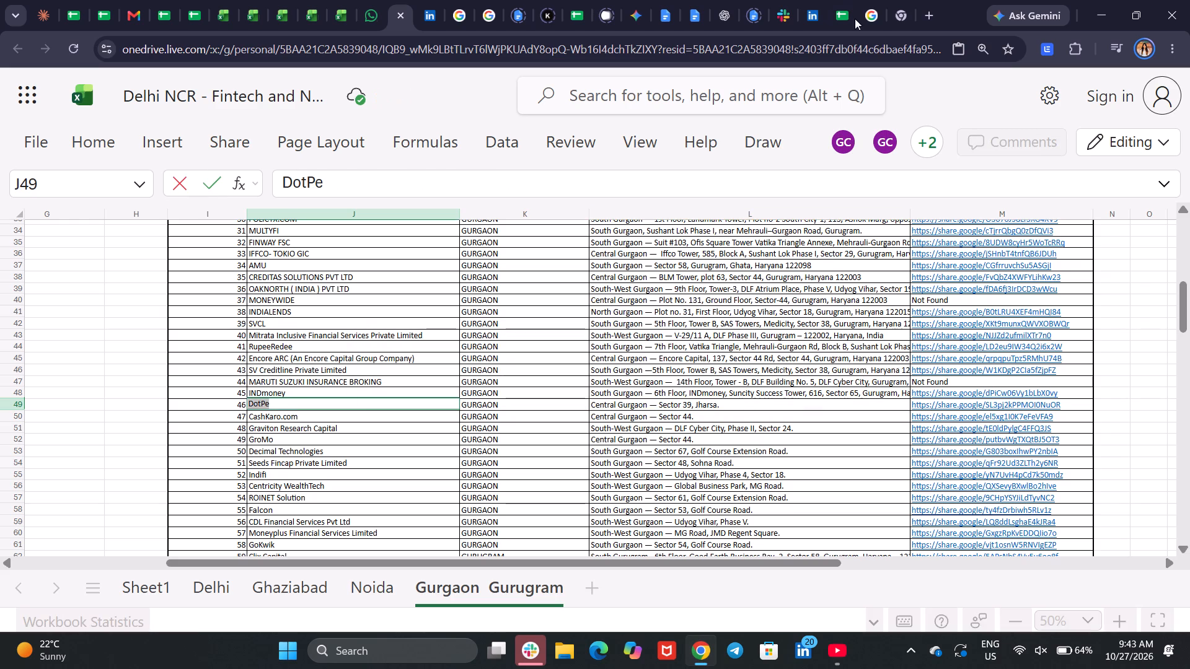
{"action": "left_click", "coordinate": [859, 13]}
{"action": "left_click", "coordinate": [725, 103]}
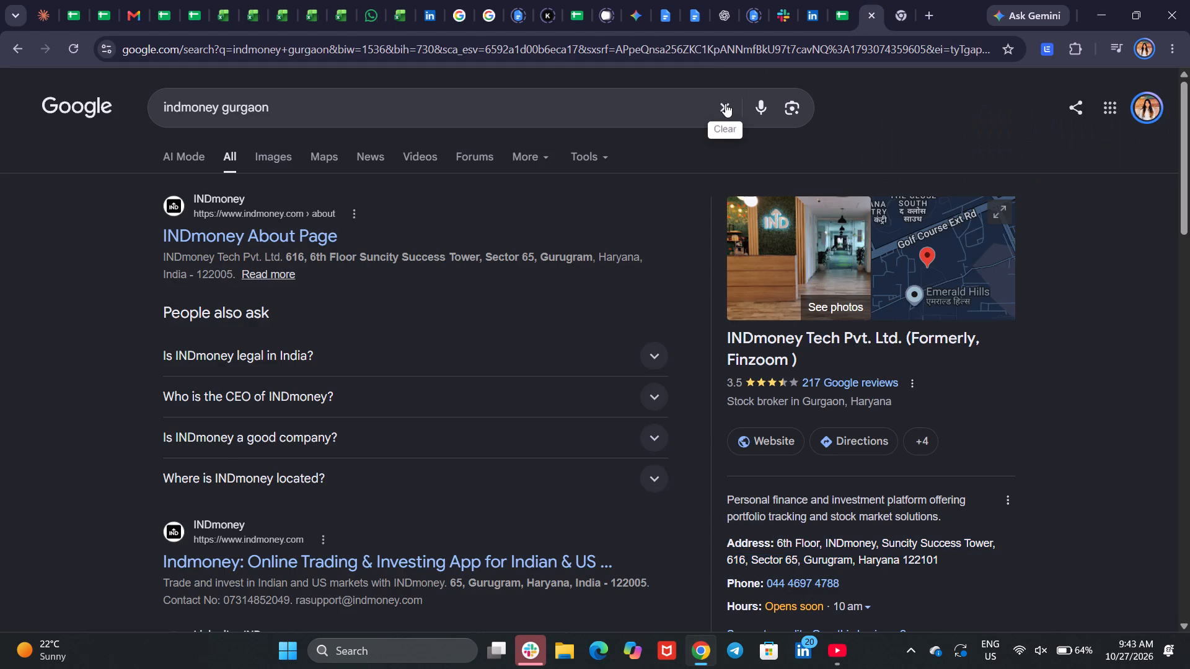
{"action": "key", "text": "ctrl+v"}
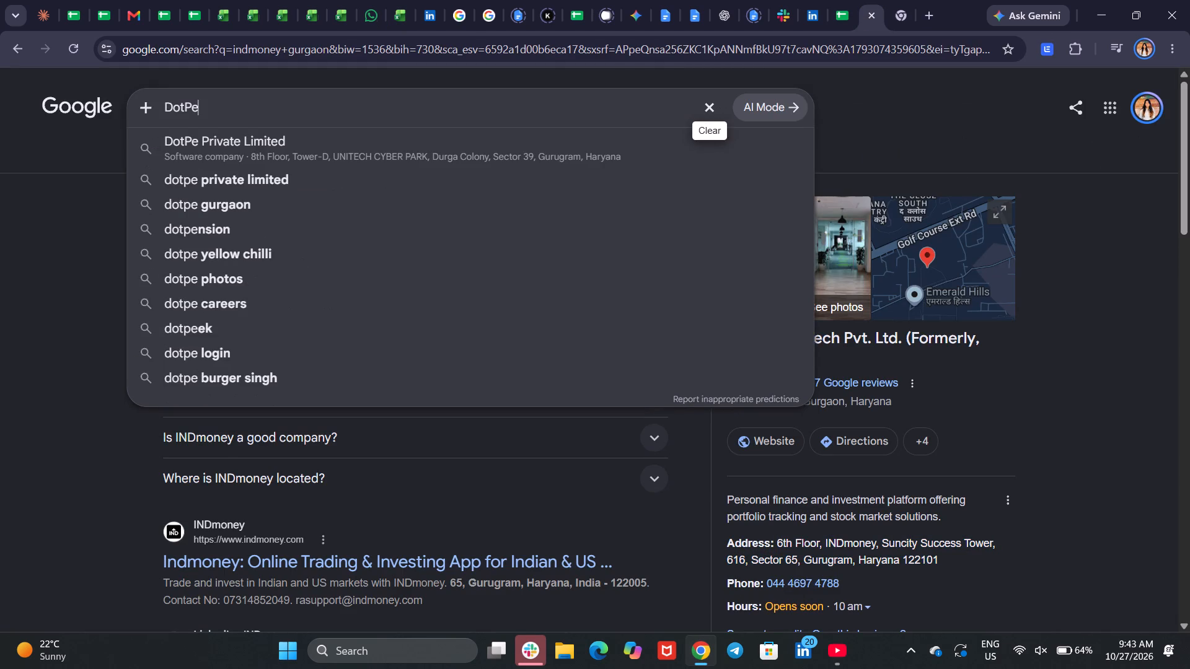
{"action": "left_click", "coordinate": [632, 137]}
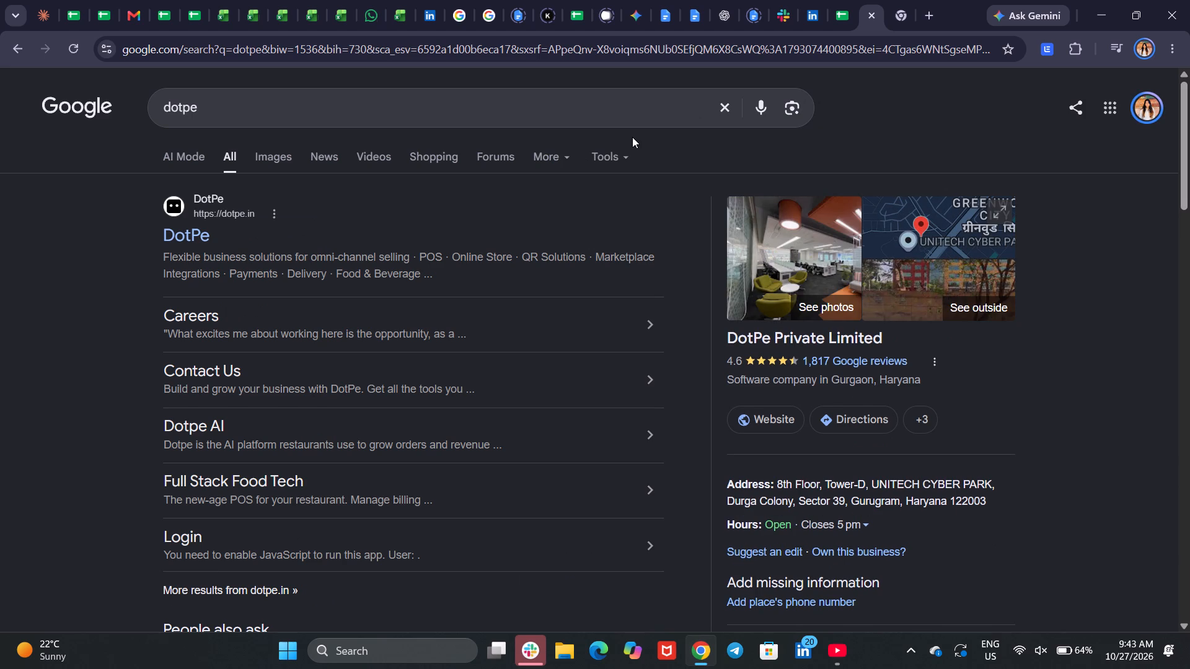
{"action": "scroll", "coordinate": [816, 453], "scroll_direction": "down", "scroll_amount": 1}
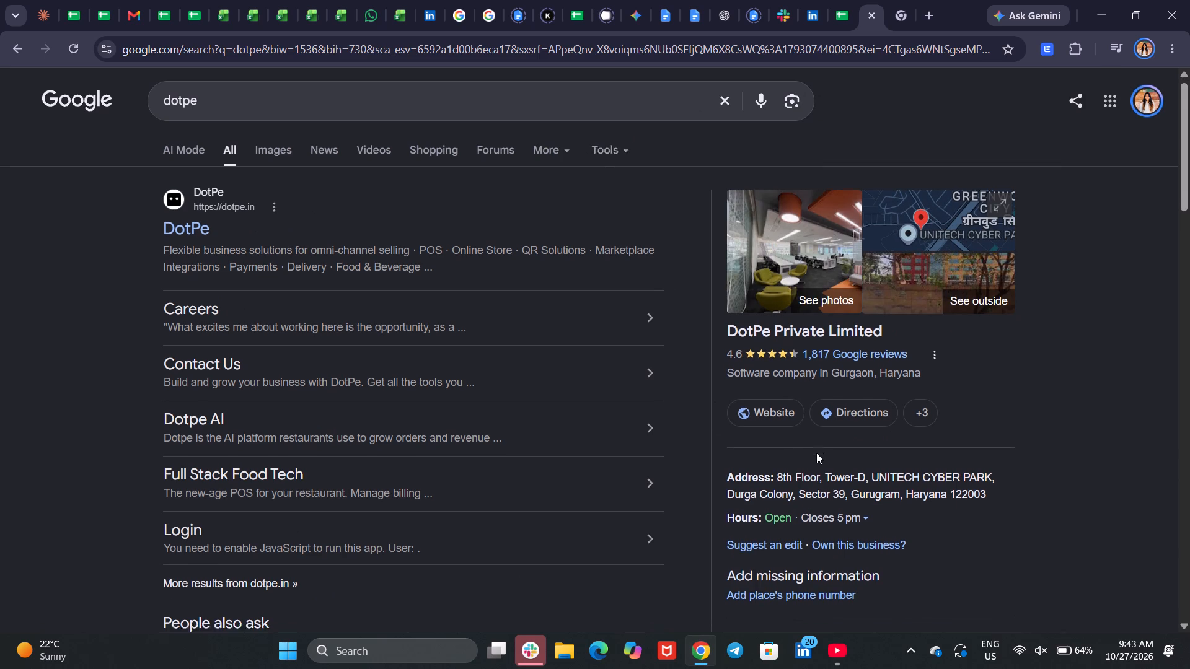
{"action": "scroll", "coordinate": [816, 453], "scroll_direction": "down", "scroll_amount": 1}
{"action": "left_click_drag", "start_coordinate": [777, 417], "coordinate": [1004, 434]}
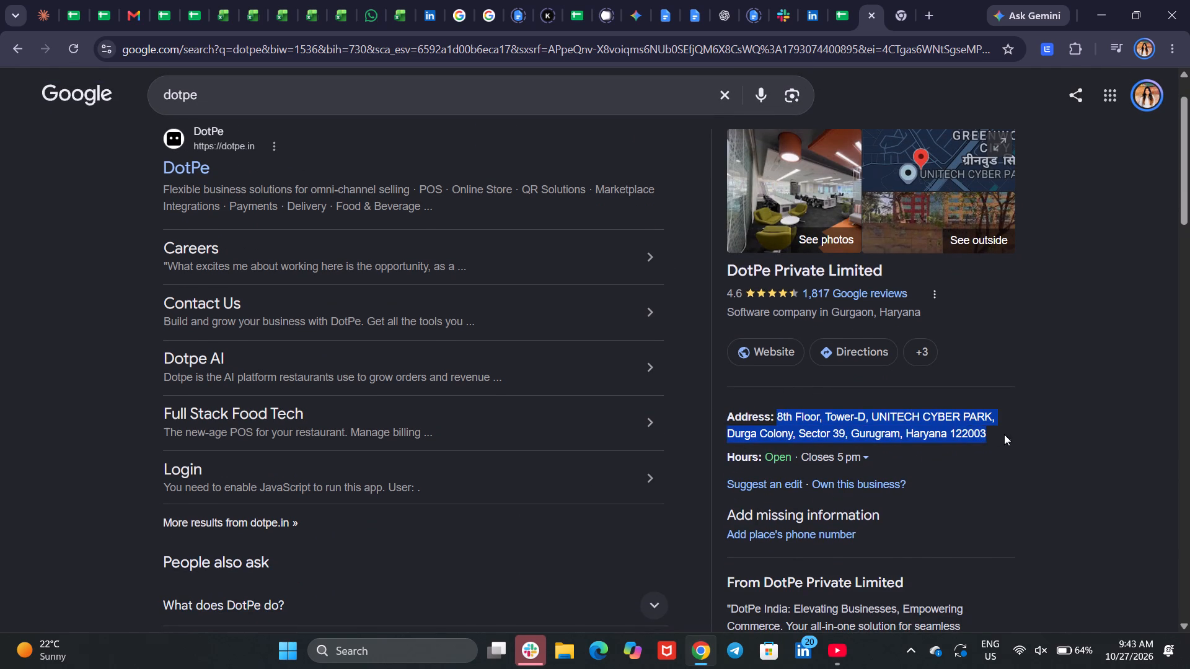
{"action": "left_click_drag", "start_coordinate": [1004, 434], "coordinate": [1016, 437]}
{"action": "key", "text": "ctrl+c"}
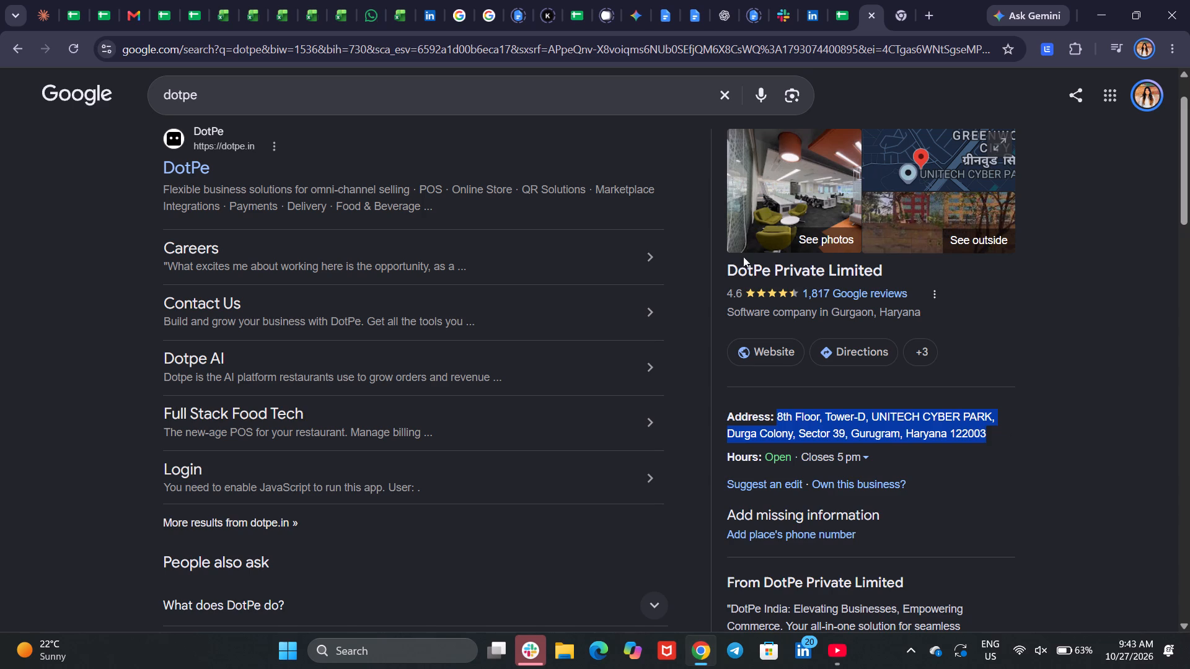
Replace the text after "Central Gurgaon —" in L49 with 8th Floor, Tower-D, UNITECH CYBER PARK, Durga Colony, Sector 39, Gurugram, Haryana 122003.
{"action": "left_click", "coordinate": [400, 12]}
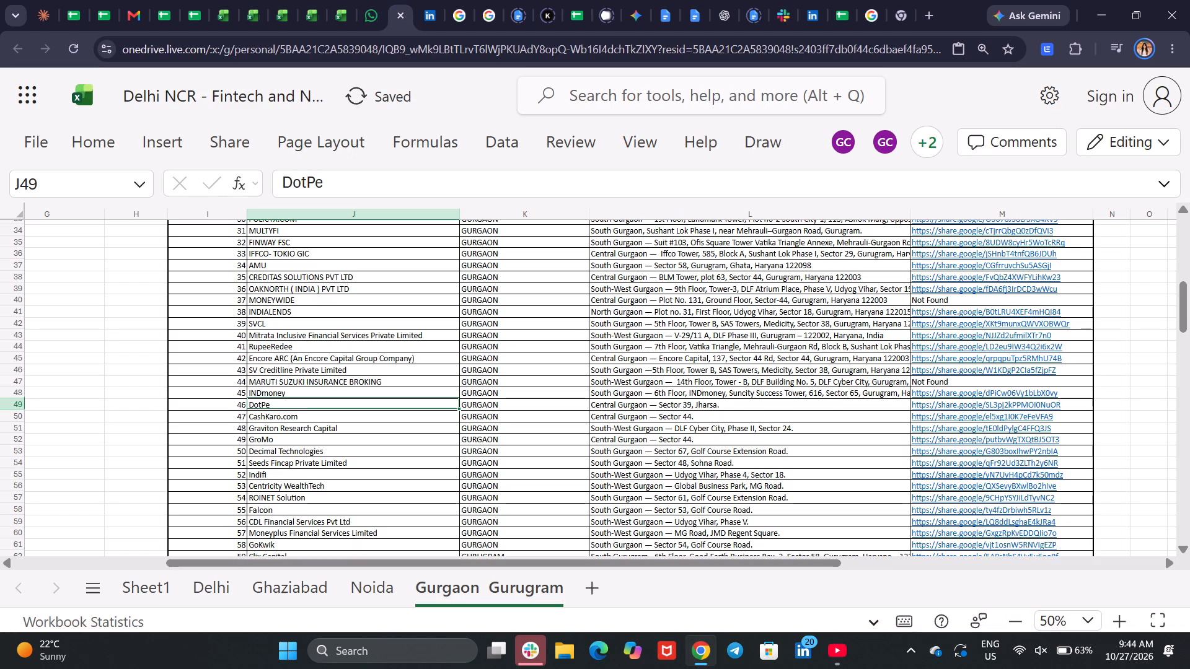
{"action": "double_click", "coordinate": [712, 406]}
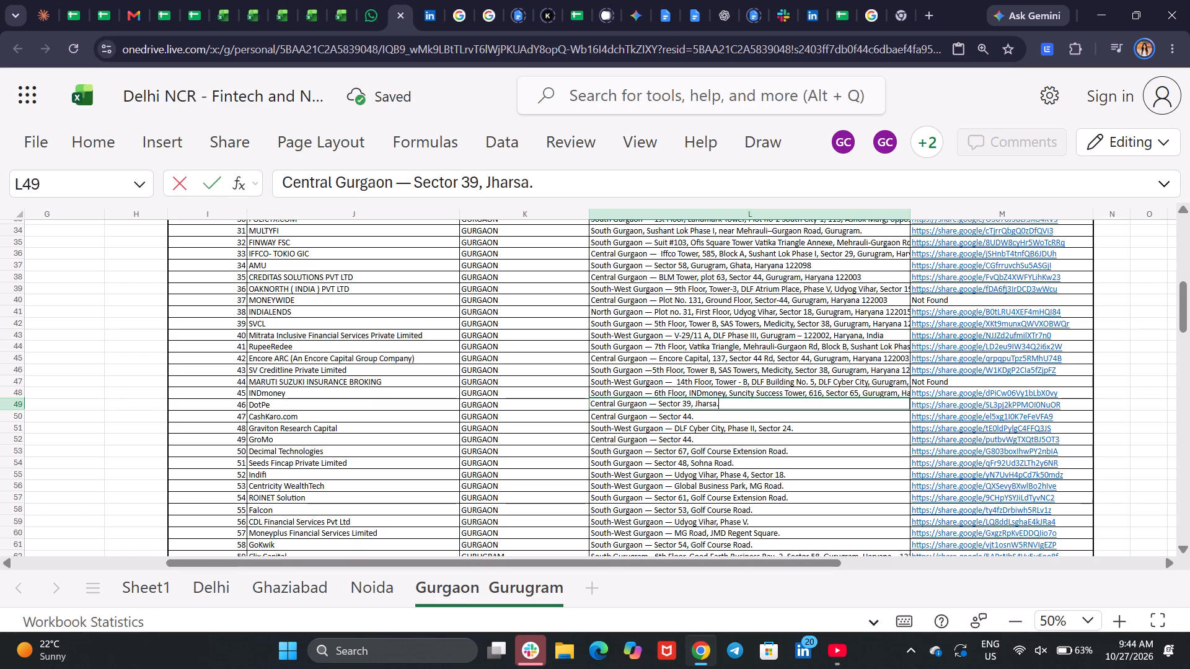
{"action": "left_click_drag", "start_coordinate": [658, 406], "coordinate": [746, 407]}
{"action": "key", "text": "ctrl+v"}
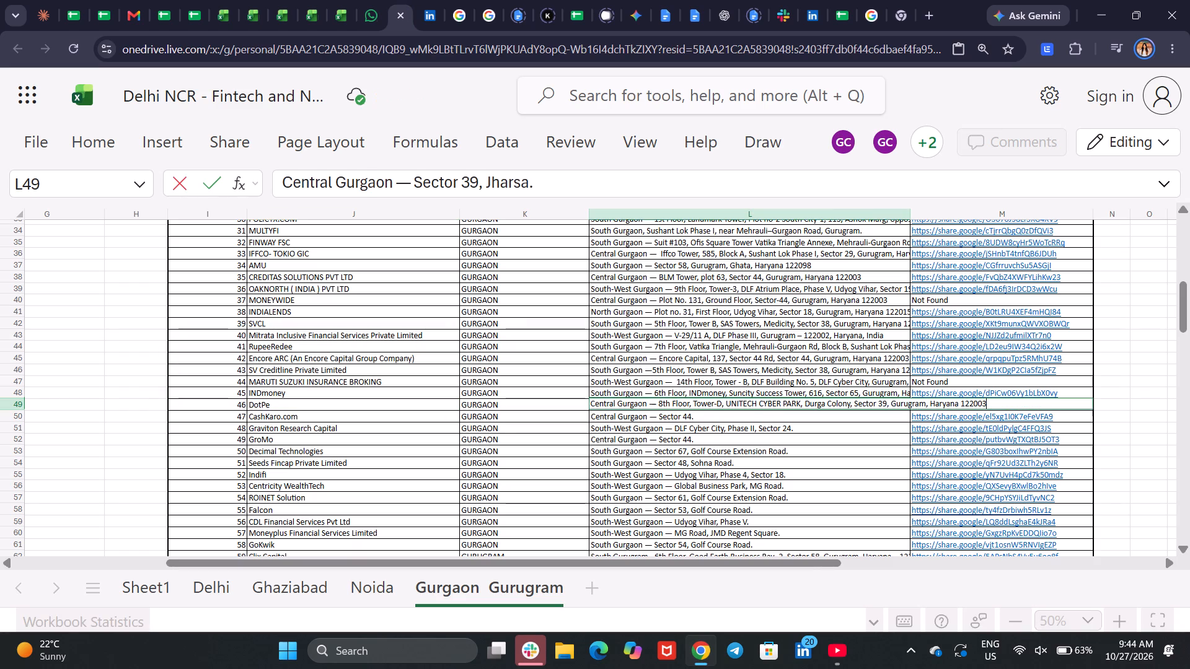
{"action": "left_click", "coordinate": [729, 419]}
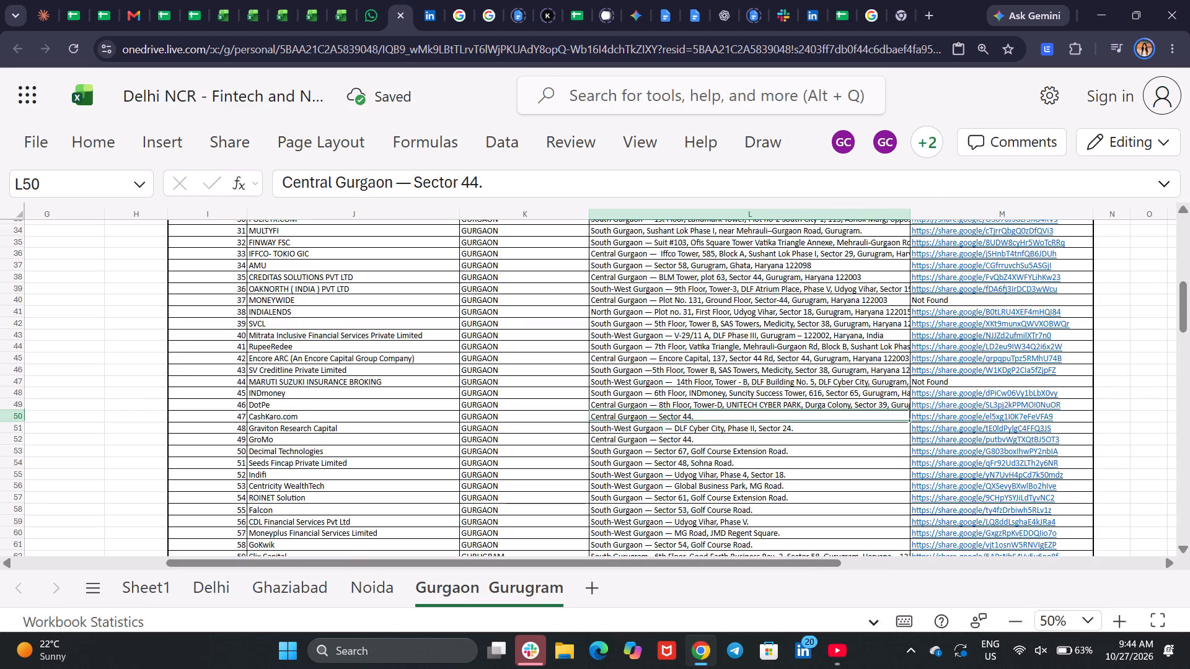
Copy the company name from J50 and search Google for "CashKaro.com".
{"action": "triple_click", "coordinate": [367, 418]}
{"action": "key", "text": "ctrl+c"}
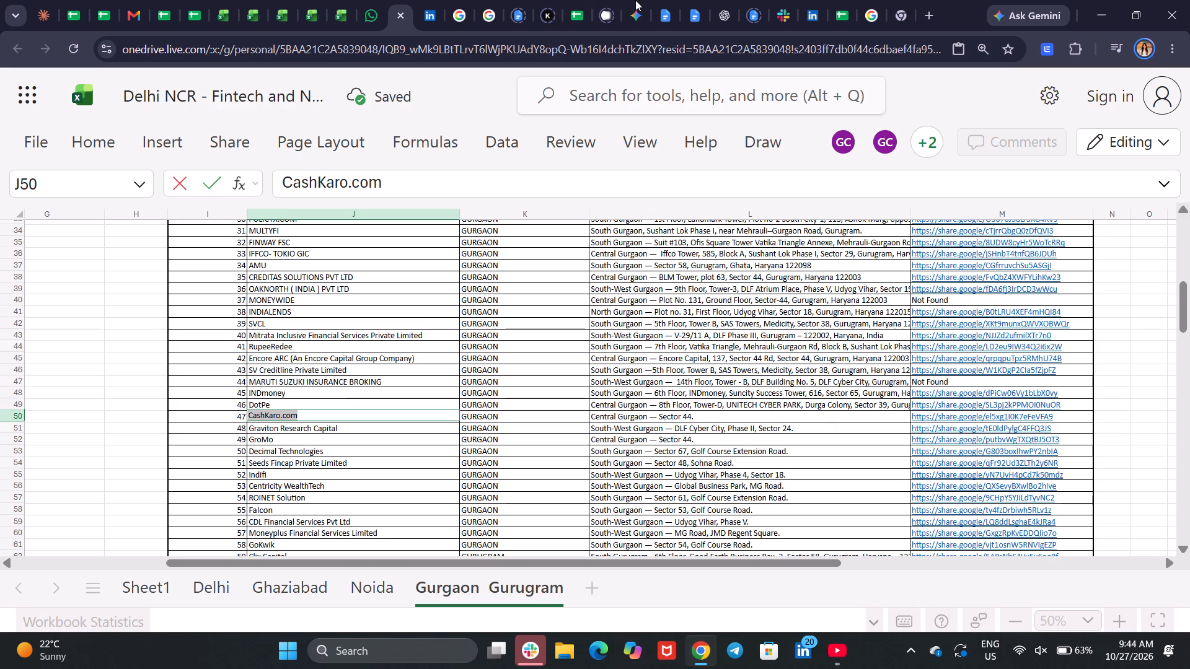
{"action": "left_click", "coordinate": [868, 19]}
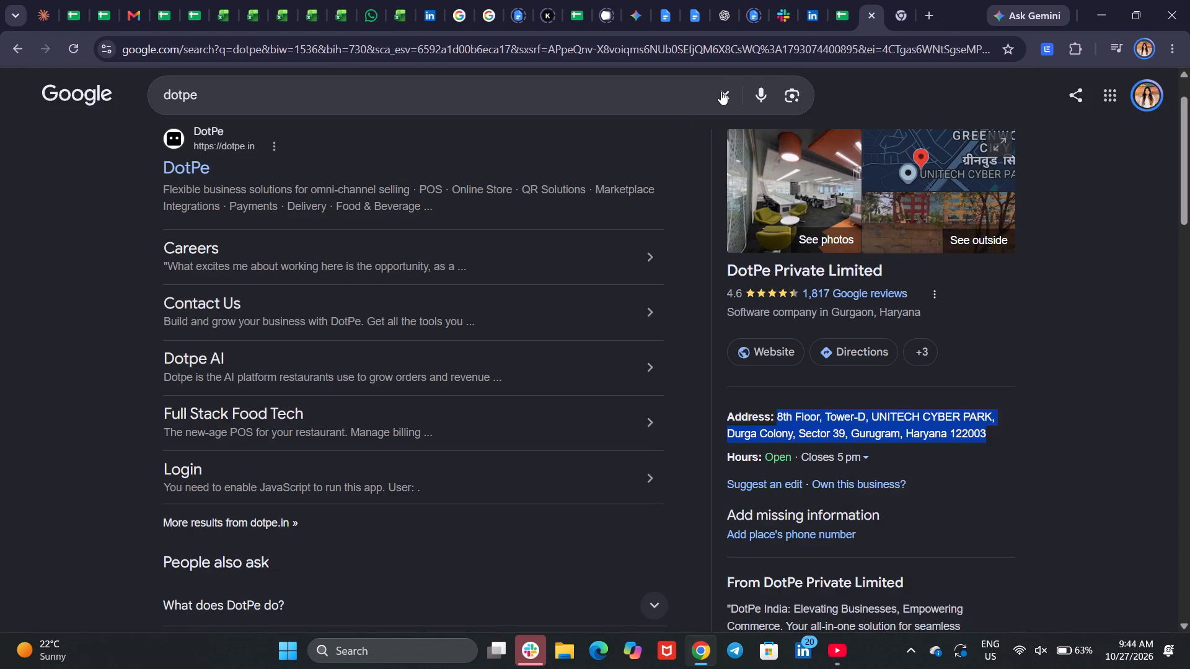
{"action": "left_click", "coordinate": [721, 91]}
{"action": "key", "text": "ctrl+v"}
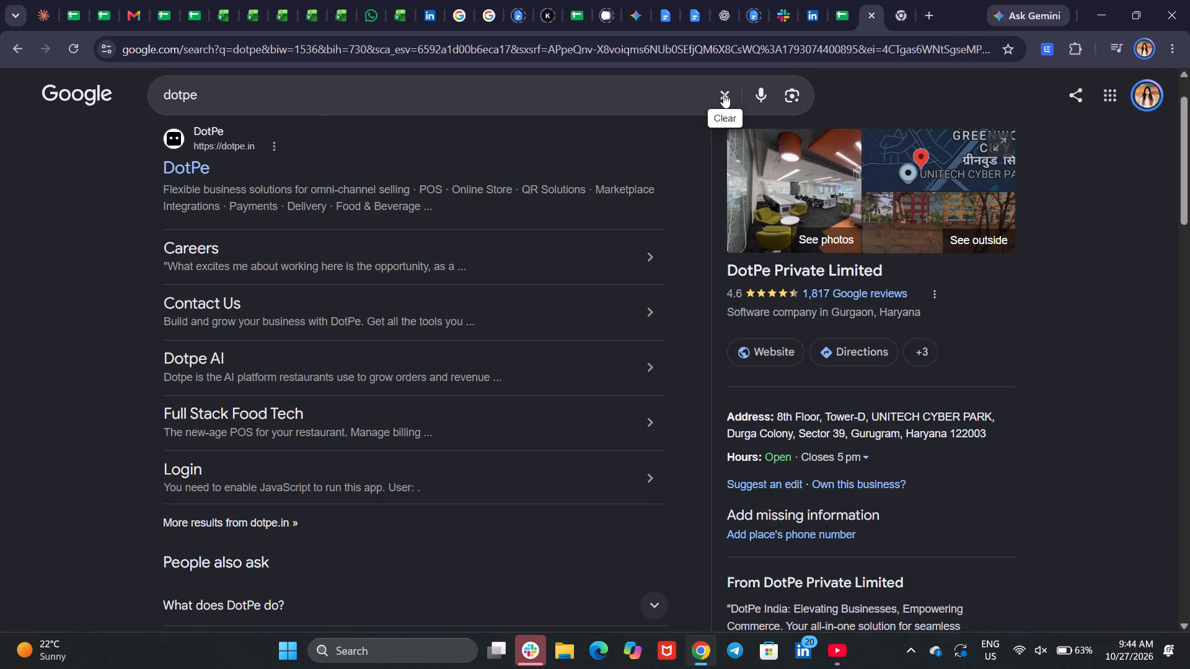
{"action": "left_click", "coordinate": [723, 94]}
{"action": "key", "text": "ctrl+v"}
{"action": "key", "text": "Return"}
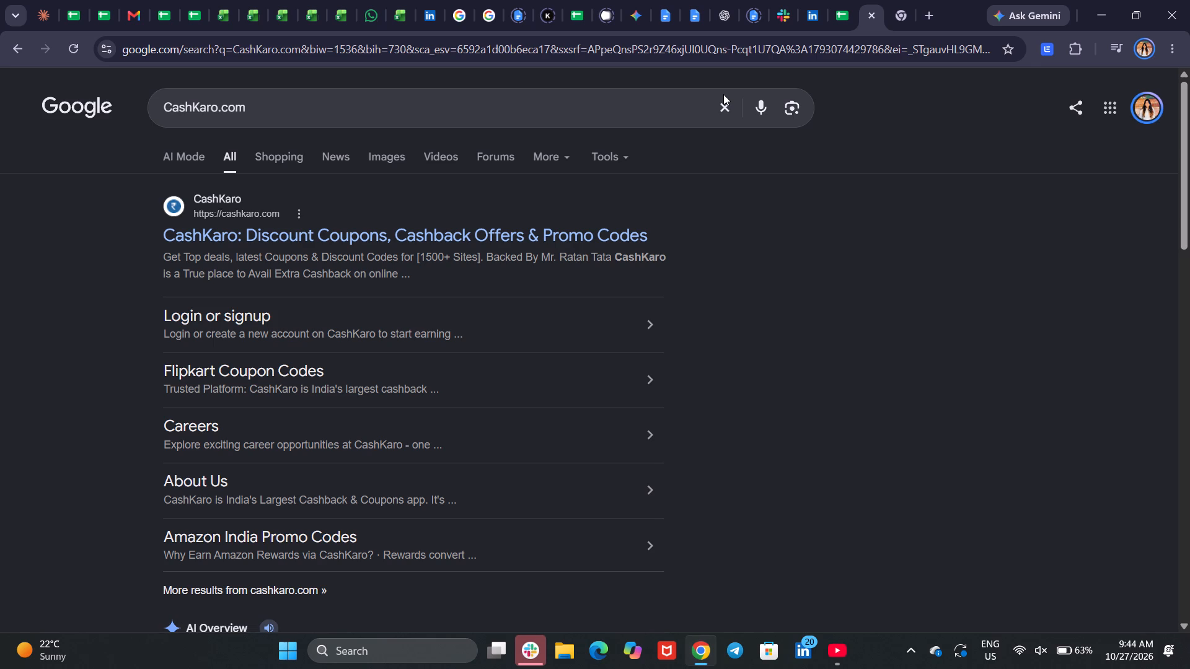
Refine the search to "cashkaro com office in gurgaon" and copy the AI Overview address starting from "35, 2nd Floor".
{"action": "left_click", "coordinate": [522, 110]}
{"action": "key", "text": "space"}
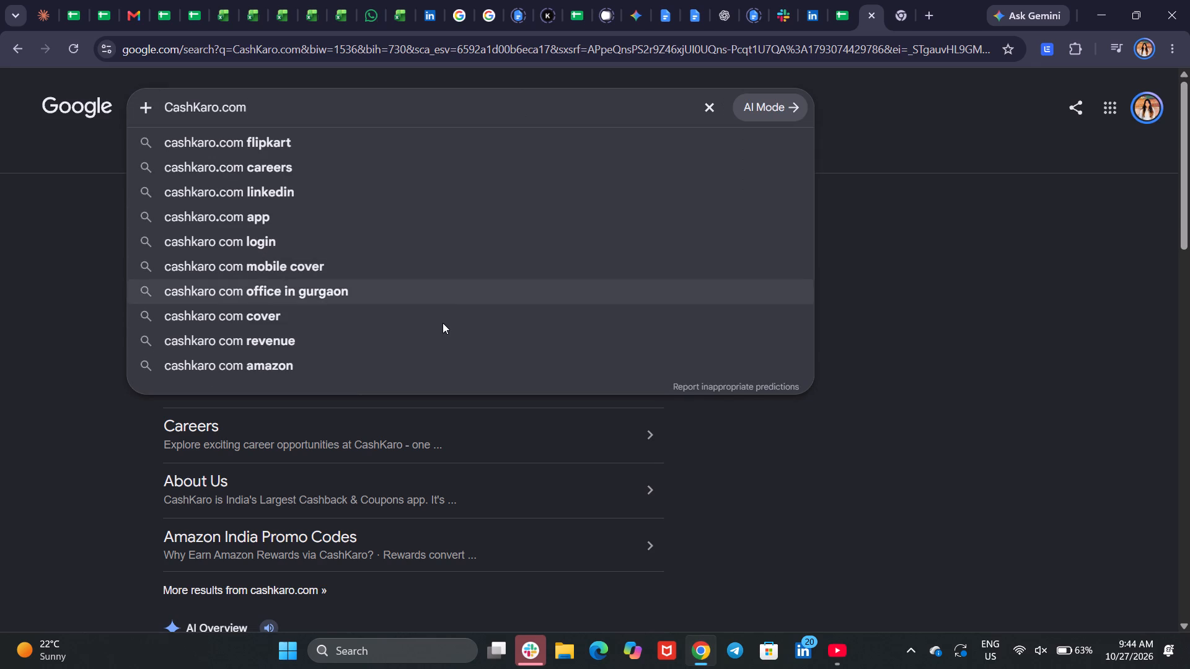
{"action": "left_click", "coordinate": [495, 291]}
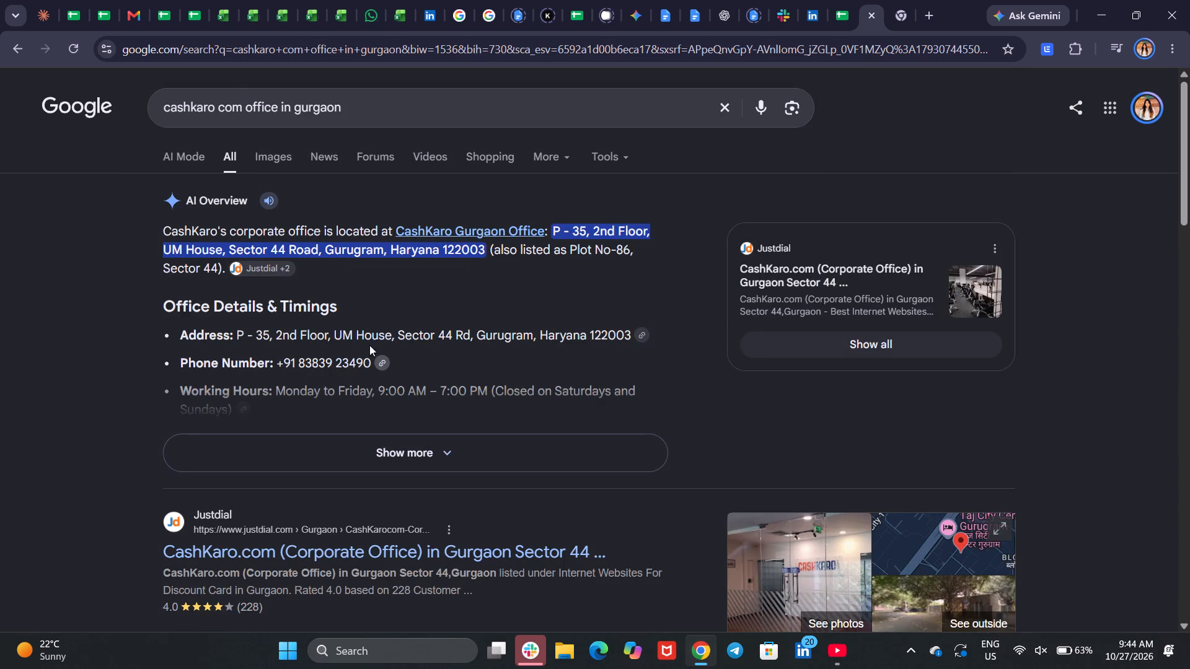
{"action": "left_click_drag", "start_coordinate": [257, 334], "coordinate": [548, 349]}
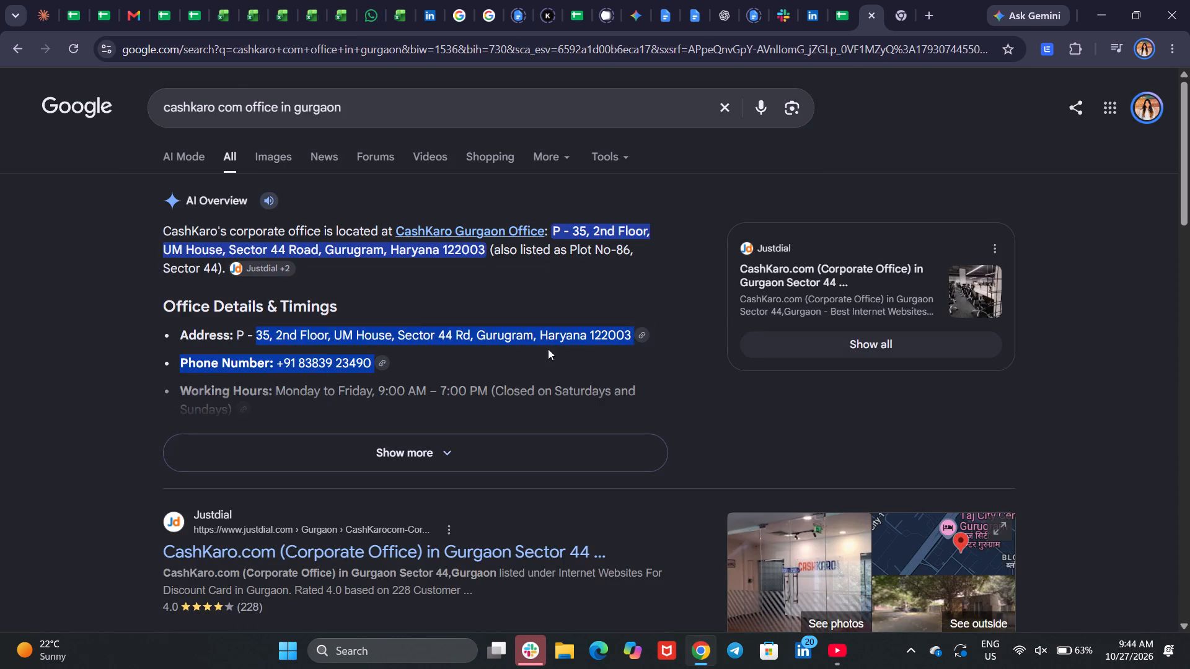
{"action": "left_click_drag", "start_coordinate": [548, 349], "coordinate": [630, 333]}
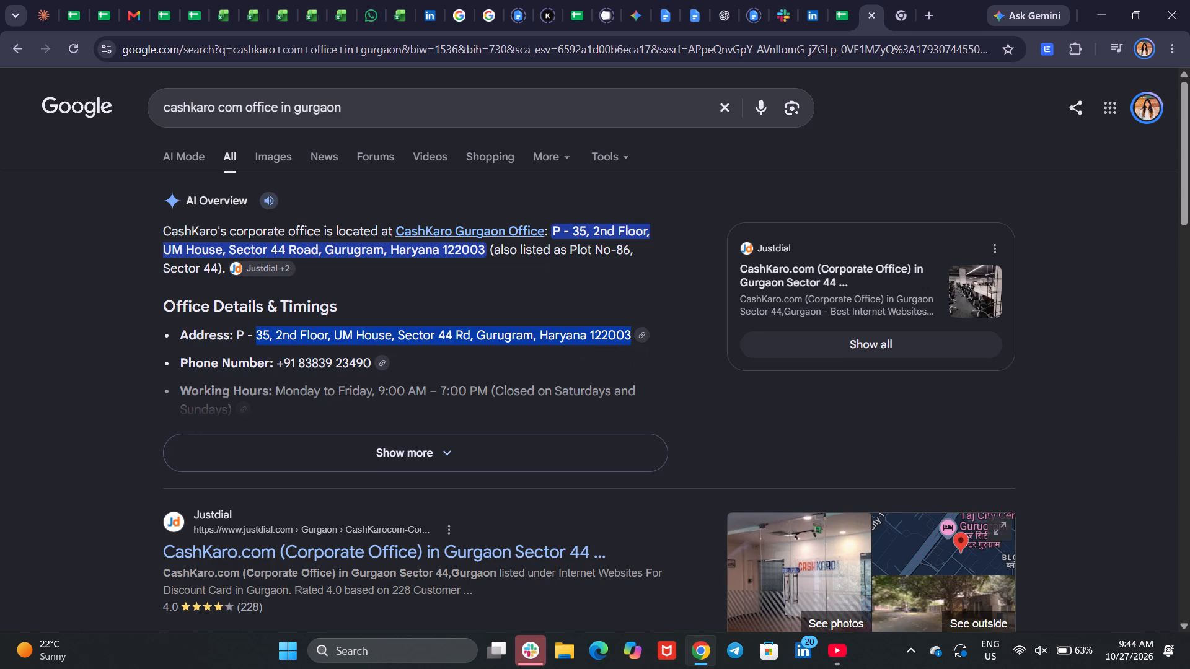
{"action": "key", "text": "ctrl+c"}
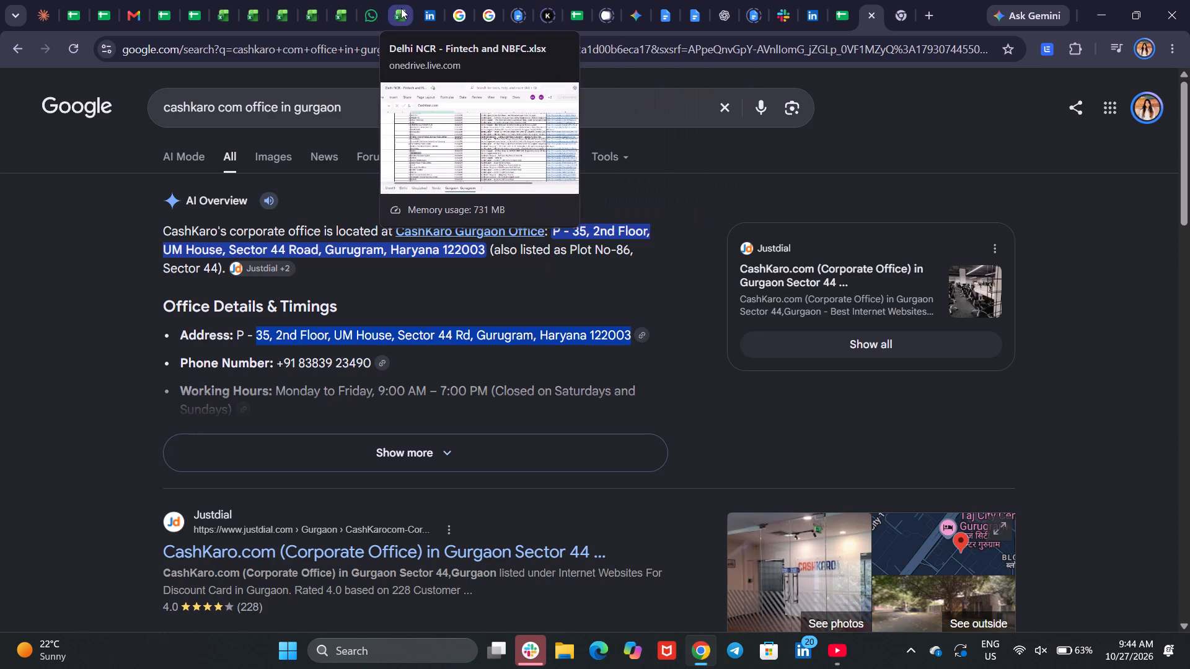
Replace the text after "Central Gurgaon —" in L50 with 35, 2nd Floor, UM House, Sector 44 Rd, Gurugram, Haryana 122003.
{"action": "left_click", "coordinate": [401, 8]}
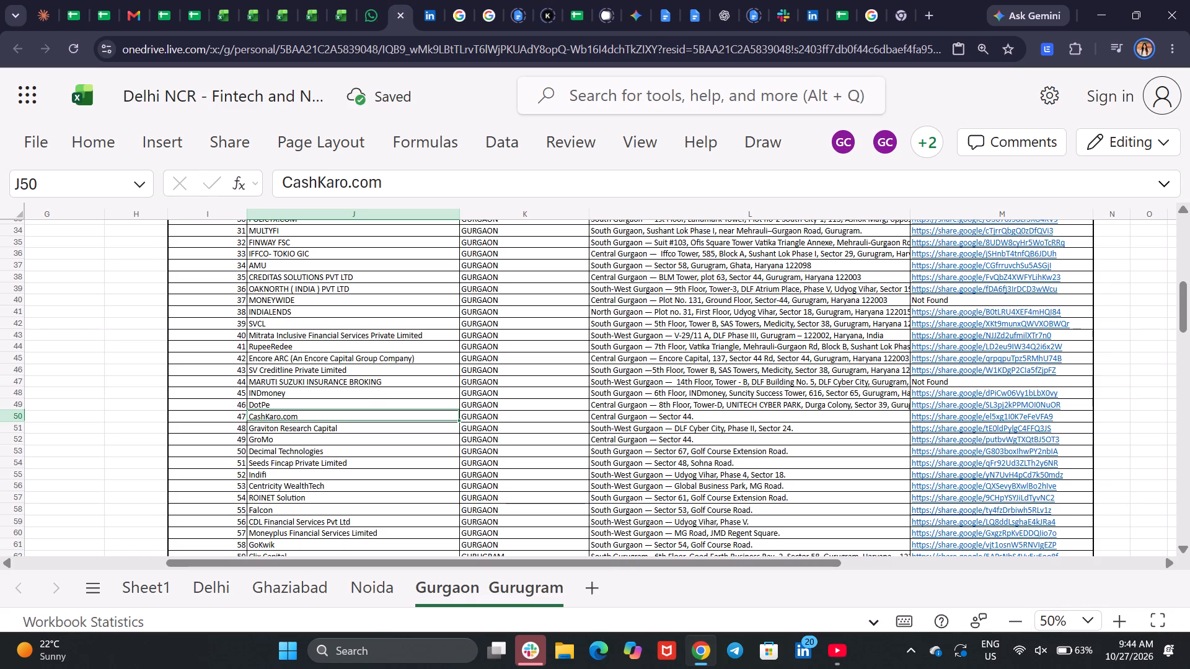
{"action": "triple_click", "coordinate": [707, 419]}
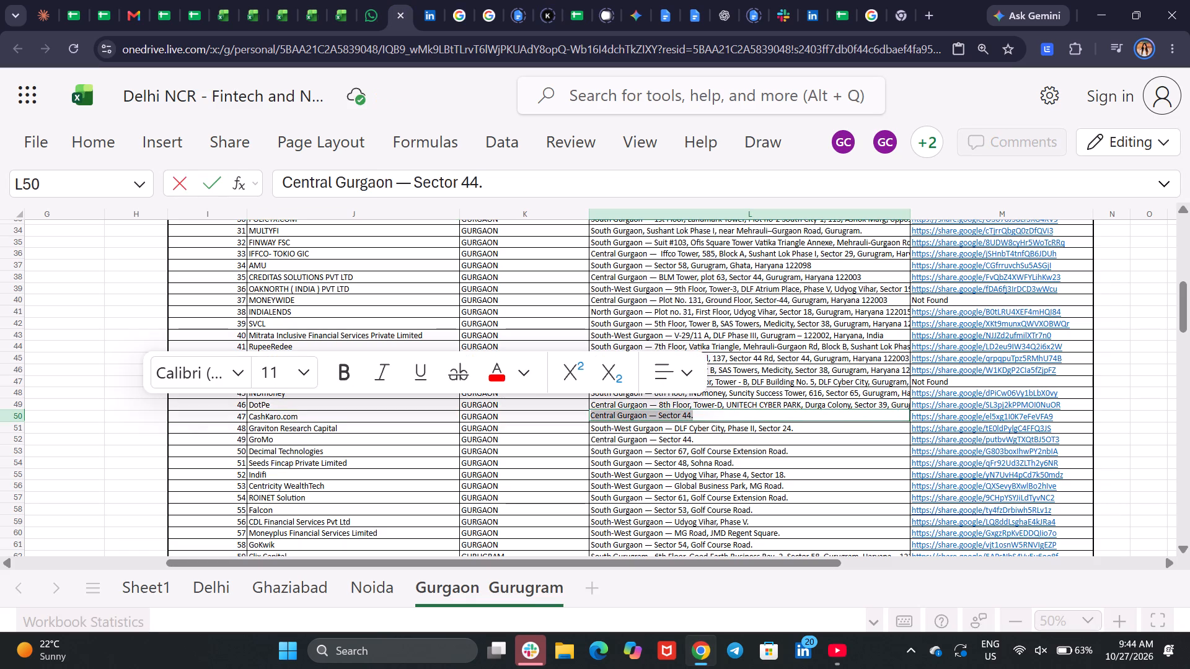
{"action": "left_click", "coordinate": [663, 417]}
{"action": "left_click_drag", "start_coordinate": [660, 417], "coordinate": [698, 417]}
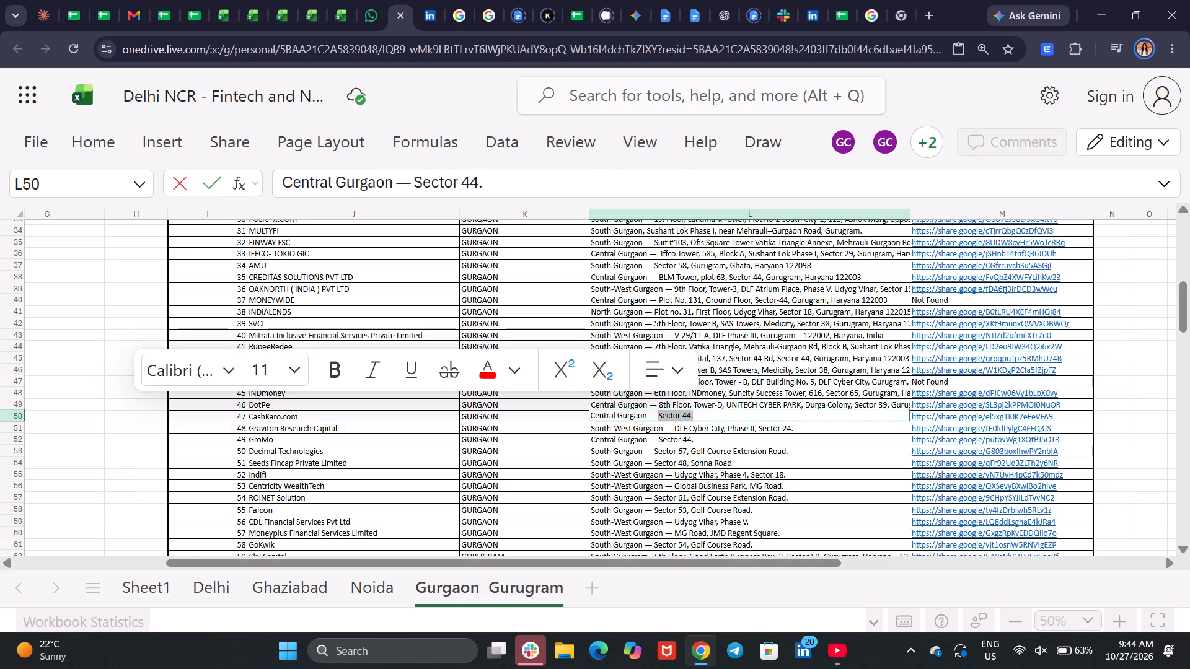
{"action": "key", "text": "ctrl+v"}
{"action": "left_click", "coordinate": [711, 434]}
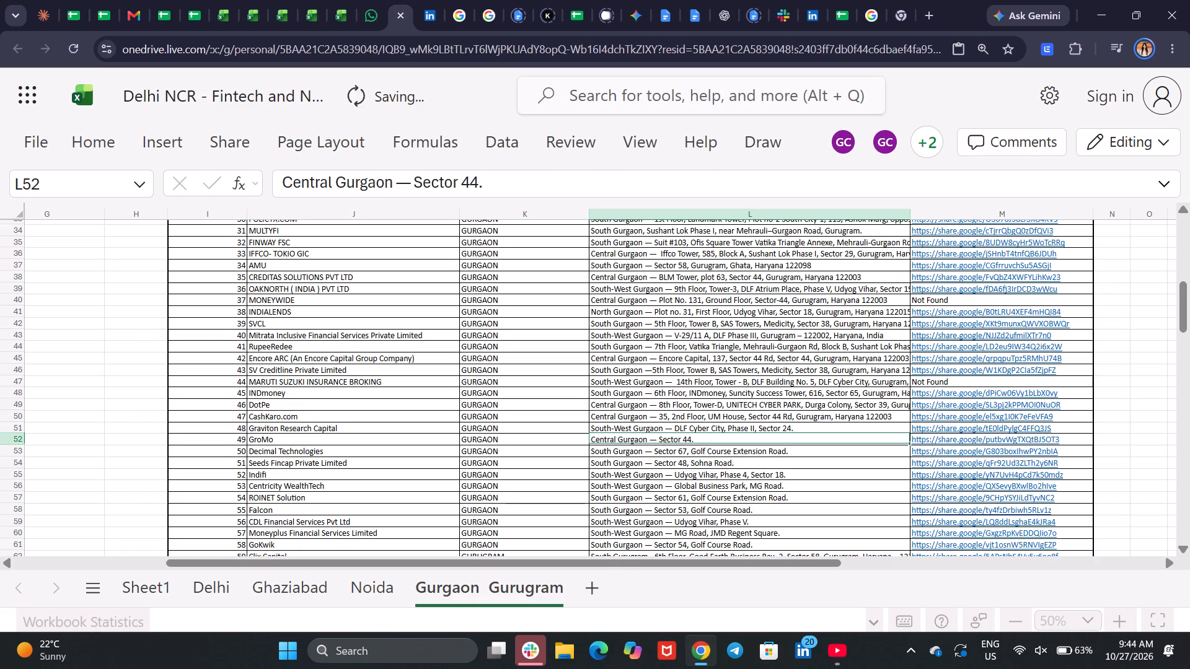
{"action": "left_click", "coordinate": [706, 427]}
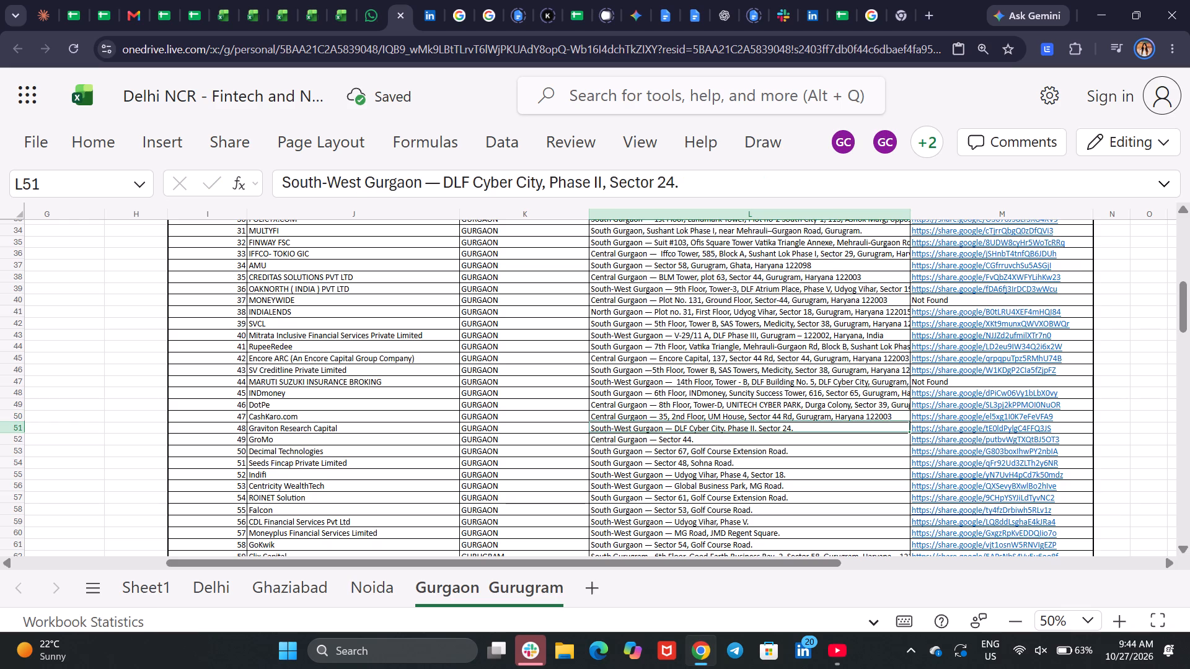
Copy the company name from J51, search Google for "Graviton Research Capital" and copy its listed address starting from "14th Floor, Tower C".
{"action": "triple_click", "coordinate": [313, 426]}
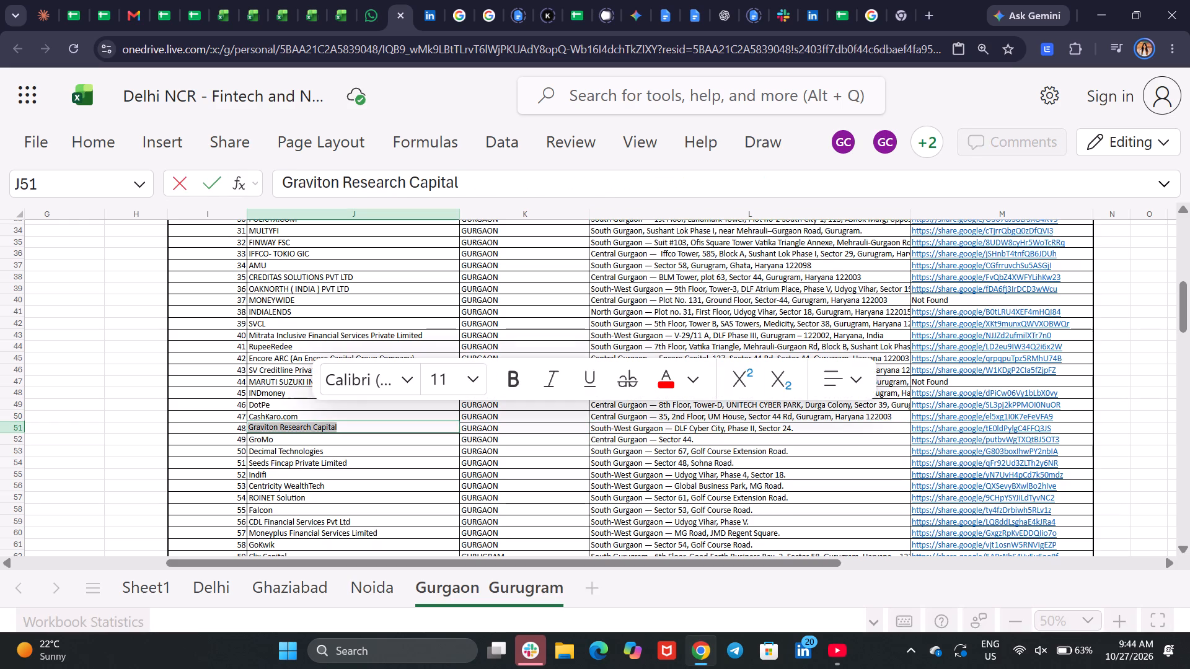
{"action": "key", "text": "ctrl+c"}
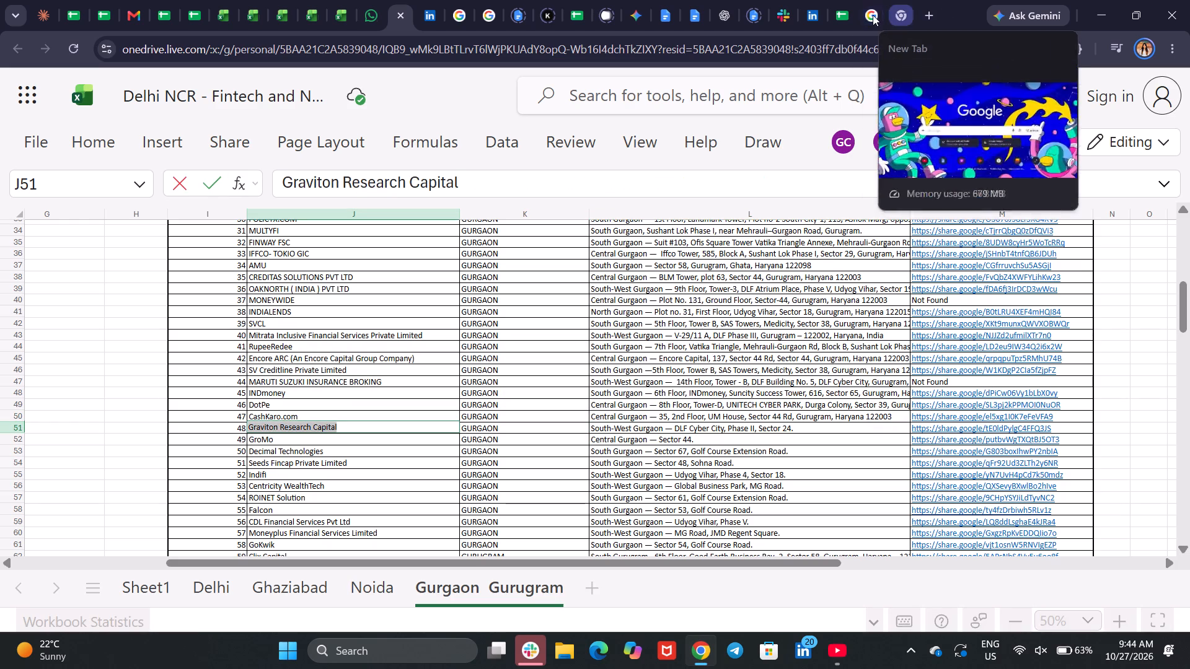
{"action": "left_click", "coordinate": [871, 14]}
{"action": "left_click", "coordinate": [733, 104]}
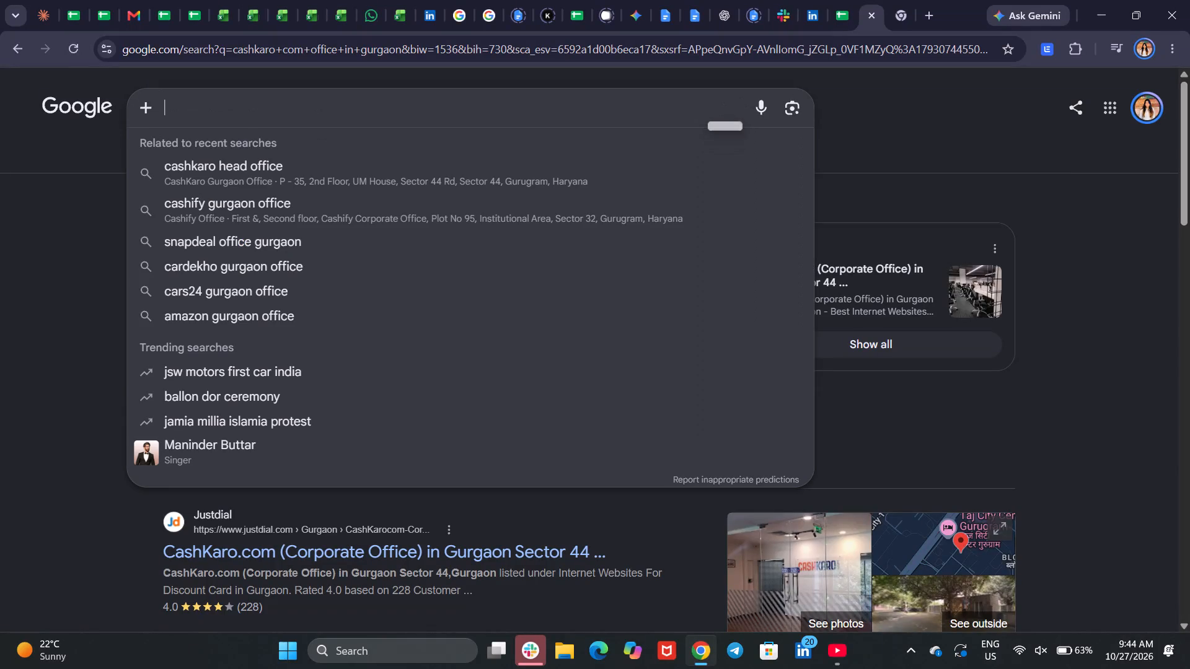
{"action": "key", "text": "ctrl+v"}
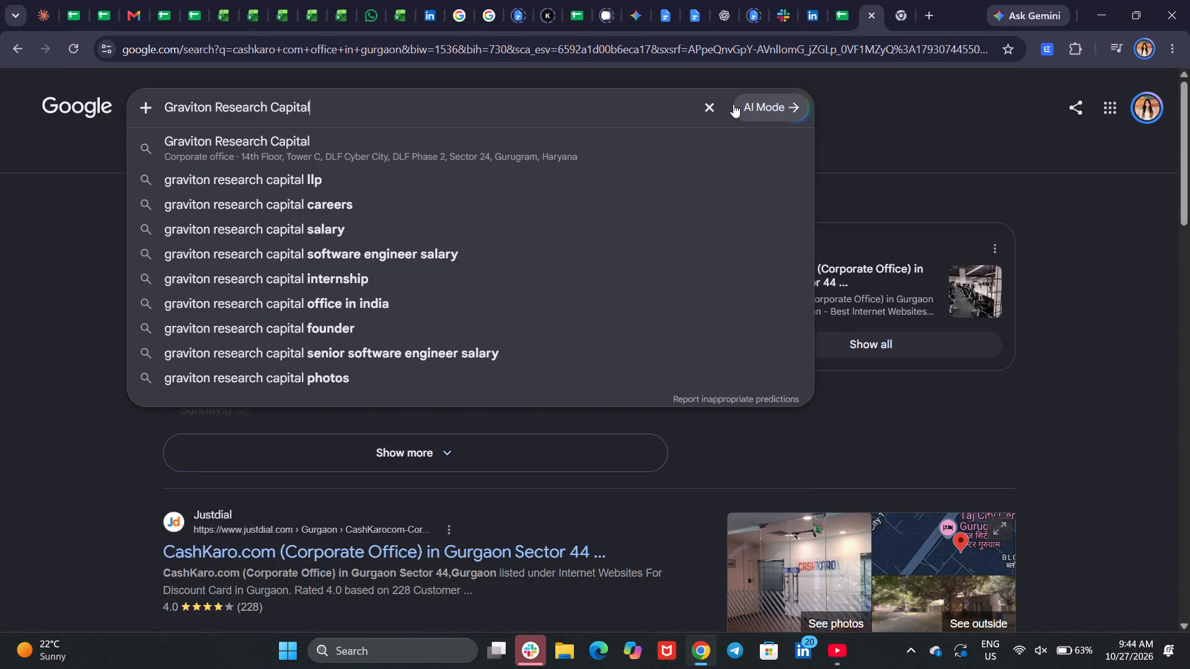
{"action": "key", "text": "Return"}
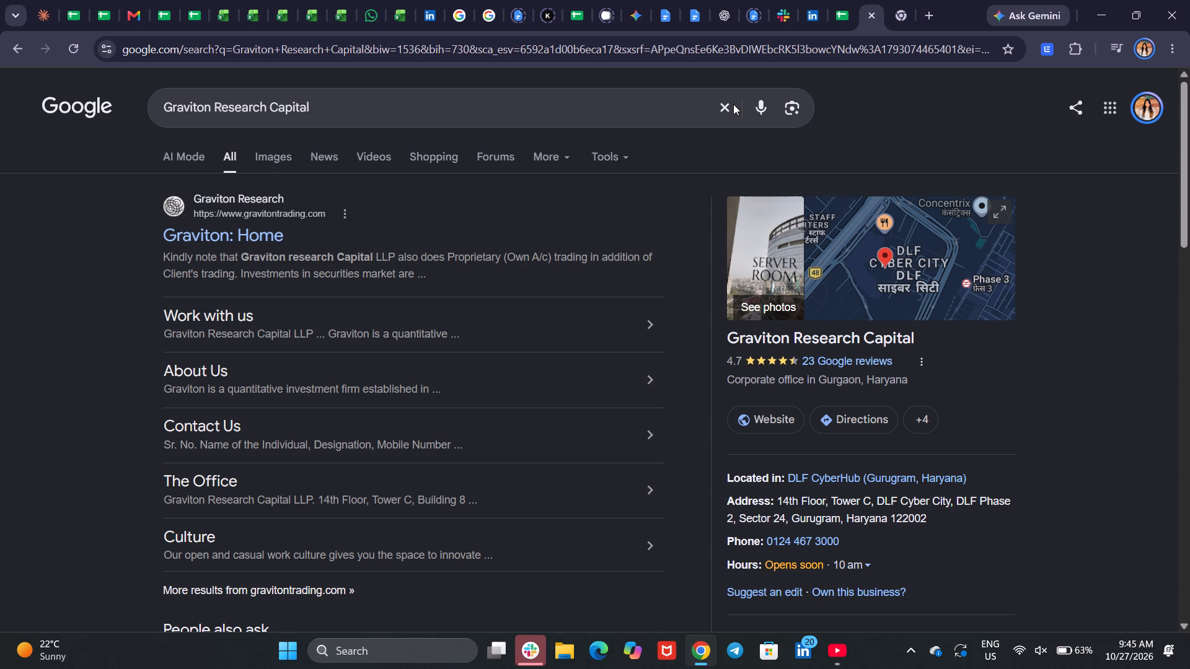
{"action": "left_click_drag", "start_coordinate": [778, 500], "coordinate": [961, 519]}
{"action": "key", "text": "ctrl+c"}
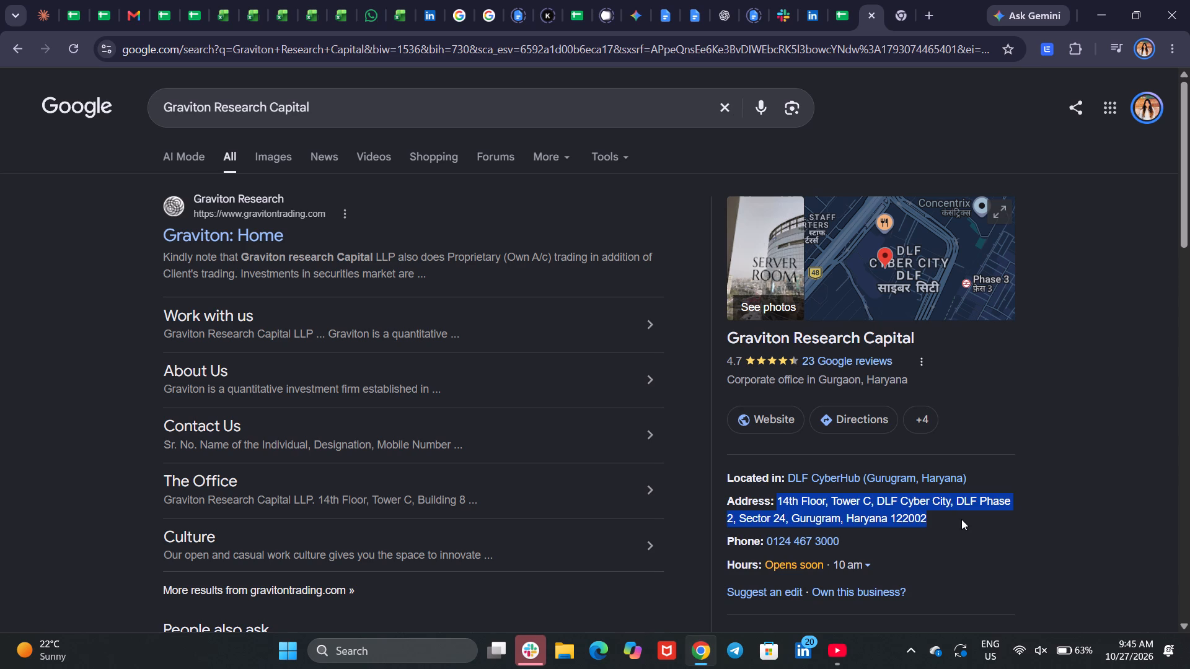
Replace the text after "South-West Gurgaon —" in L51 with 14th Floor, Tower C, DLF Cyber City, DLF Phase 2, Sector 24, Gurugram, Haryana 122002.
{"action": "left_click", "coordinate": [402, 17]}
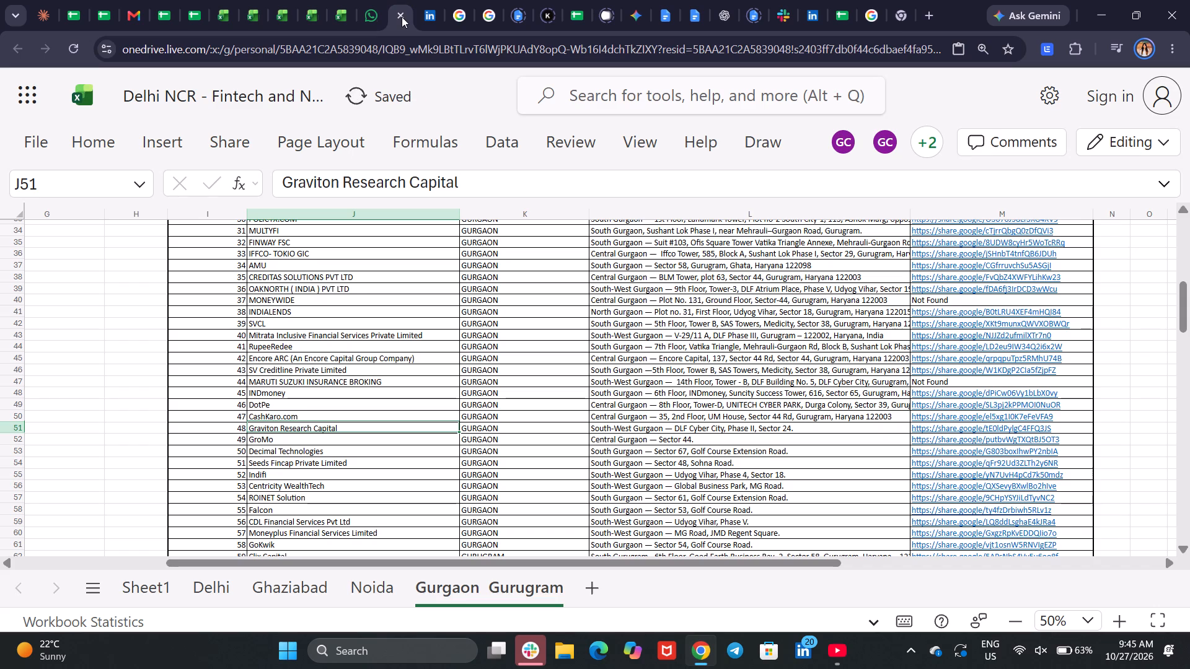
{"action": "triple_click", "coordinate": [733, 430]}
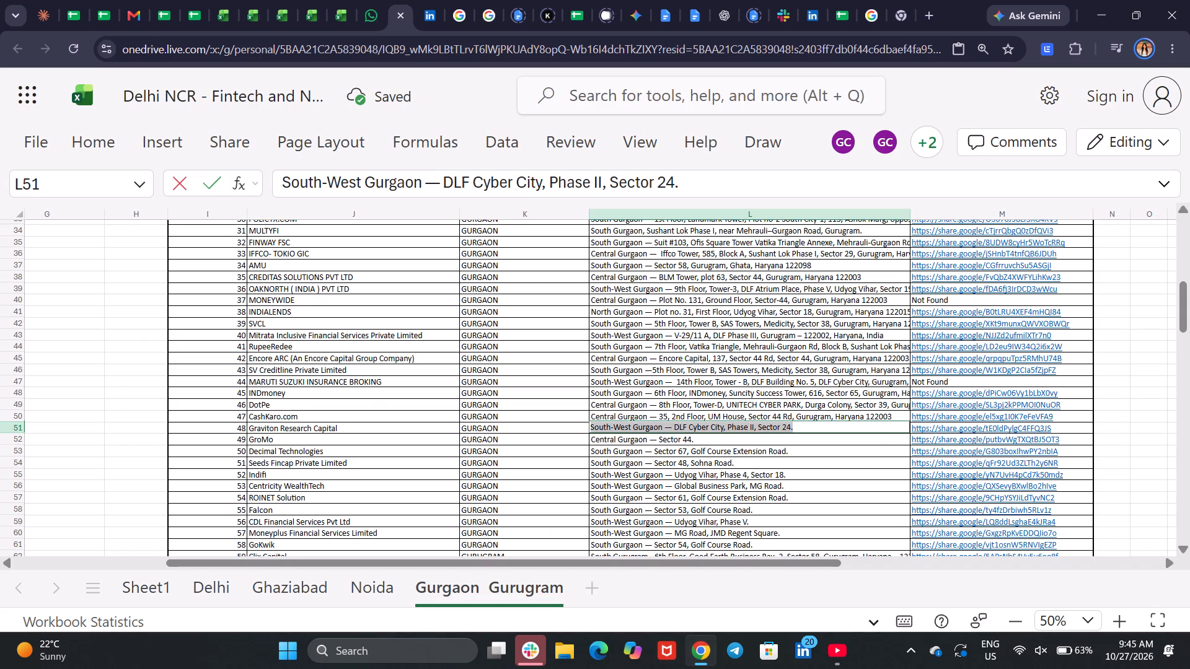
{"action": "left_click_drag", "start_coordinate": [674, 426], "coordinate": [818, 425]}
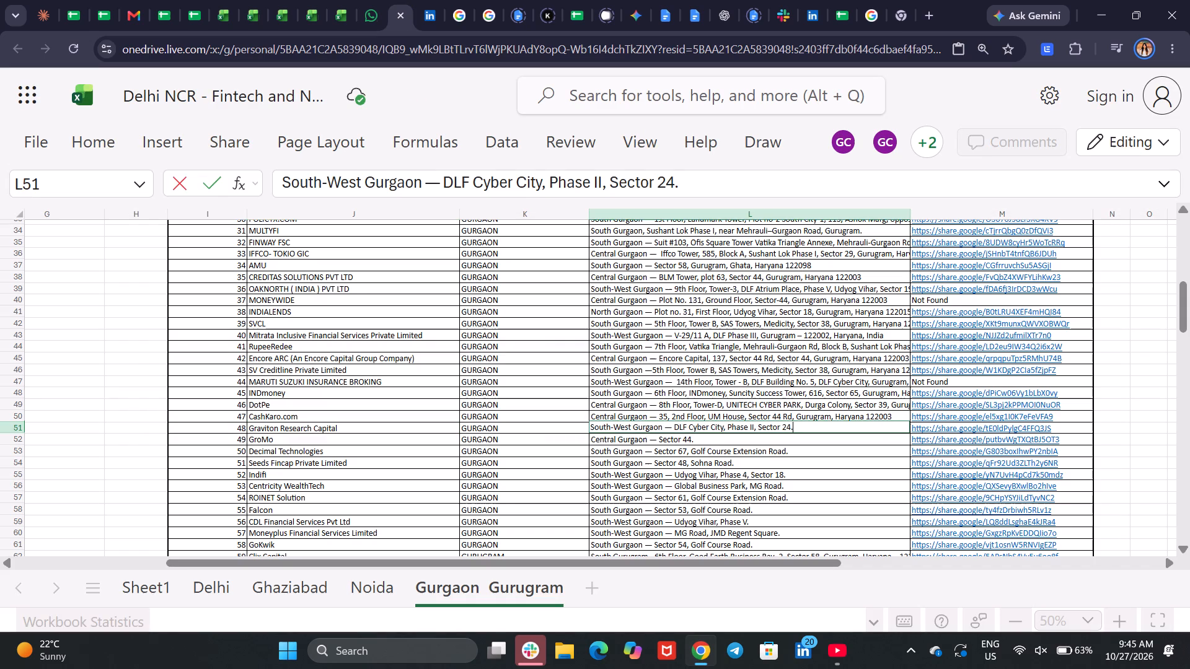
{"action": "left_click_drag", "start_coordinate": [804, 427], "coordinate": [682, 431]}
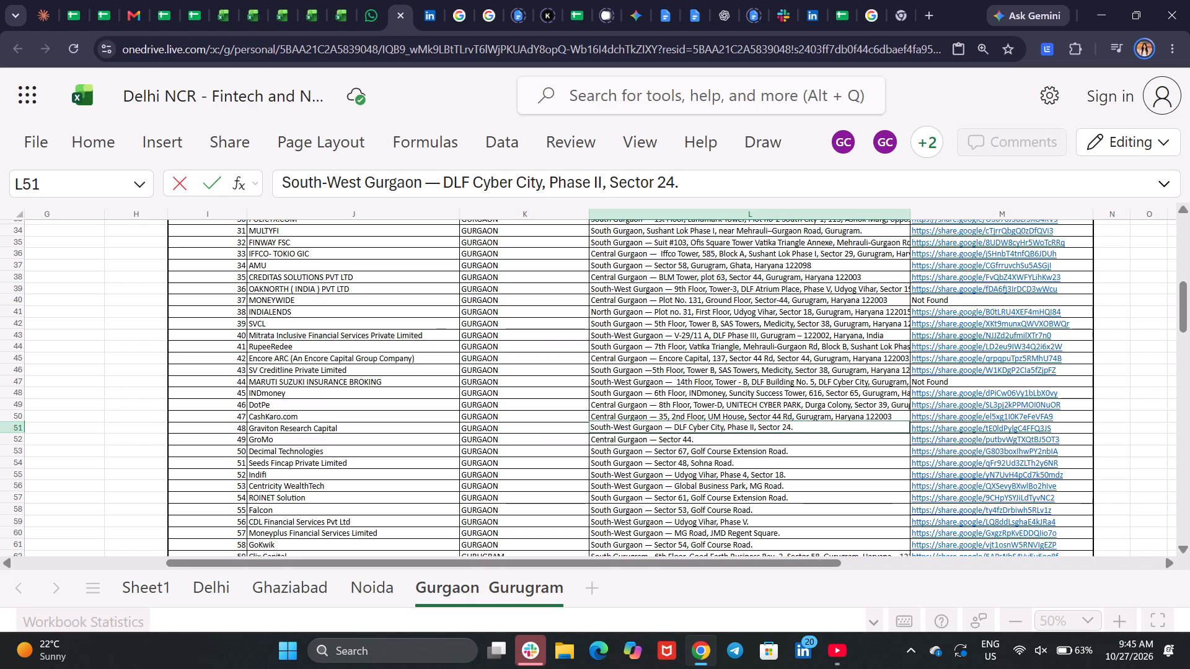
{"action": "left_click_drag", "start_coordinate": [674, 429], "coordinate": [799, 430]}
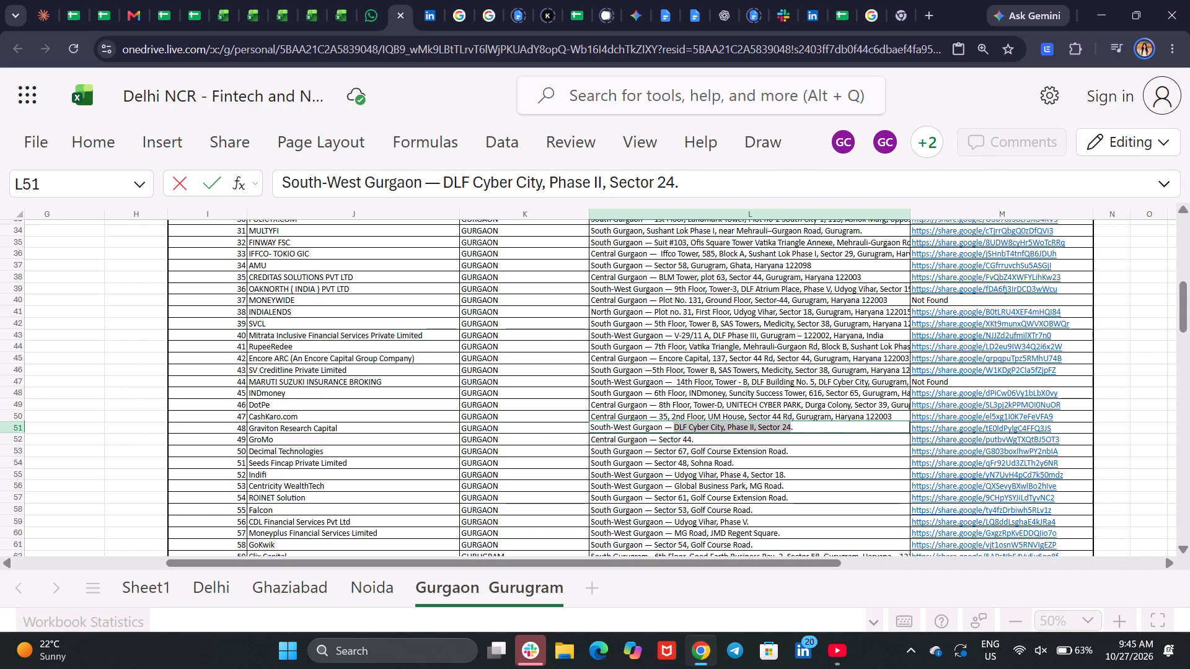
{"action": "key", "text": "ctrl+v"}
{"action": "left_click", "coordinate": [788, 447]}
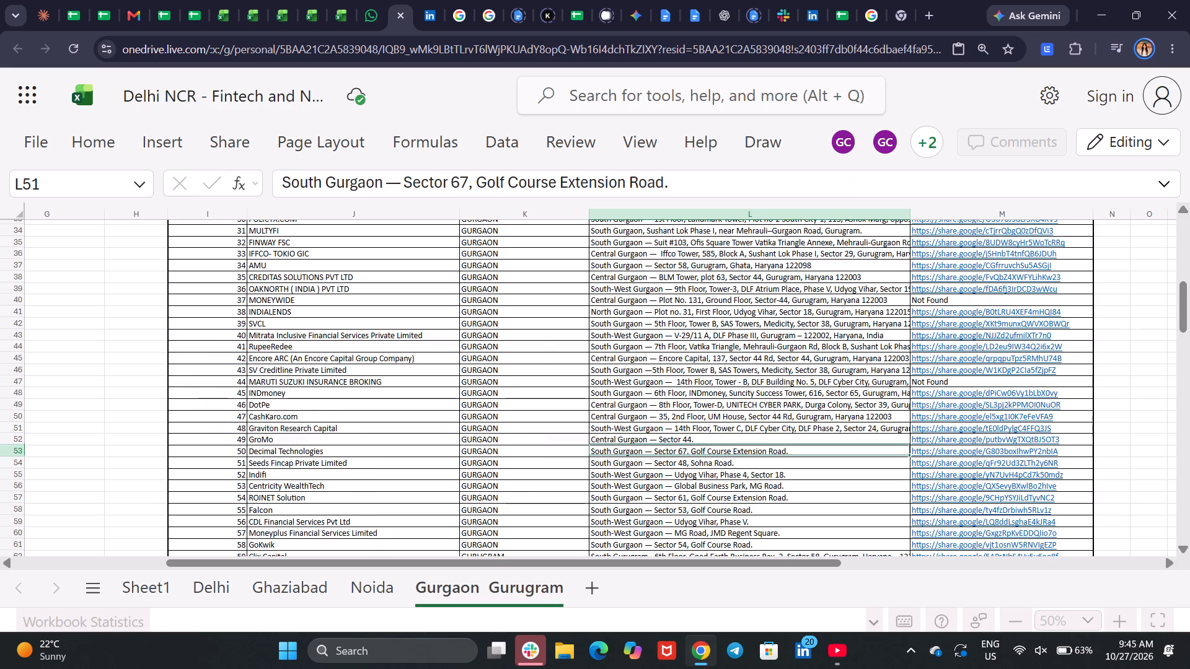
Copy the company name from J52, search Google for "gromo" and copy its listed address starting from "3rd floor, Plot no. 130".
{"action": "left_click", "coordinate": [785, 440]}
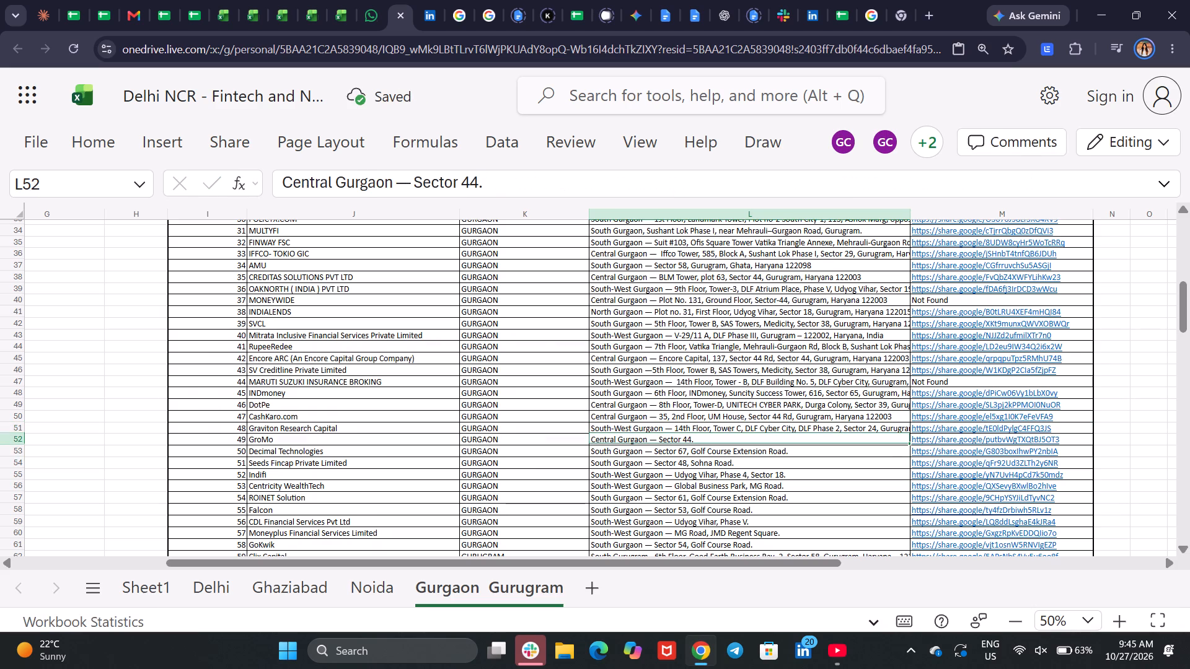
{"action": "triple_click", "coordinate": [382, 442]}
{"action": "key", "text": "ctrl+c"}
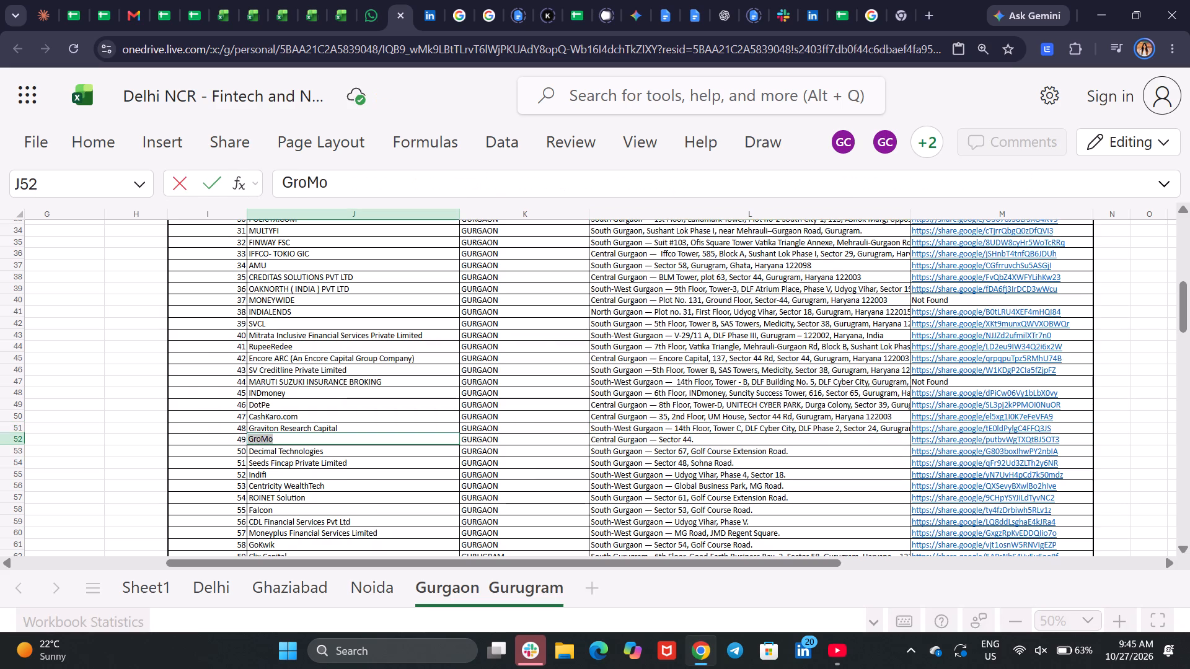
{"action": "left_click", "coordinate": [870, 3]}
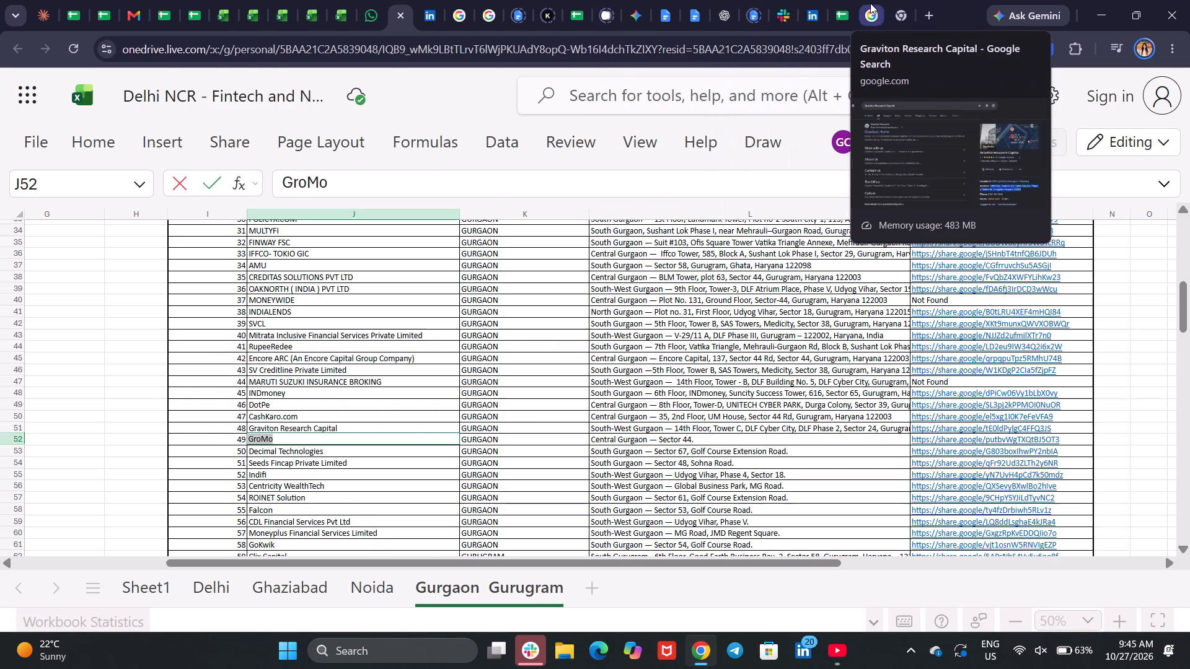
{"action": "left_click", "coordinate": [733, 105]}
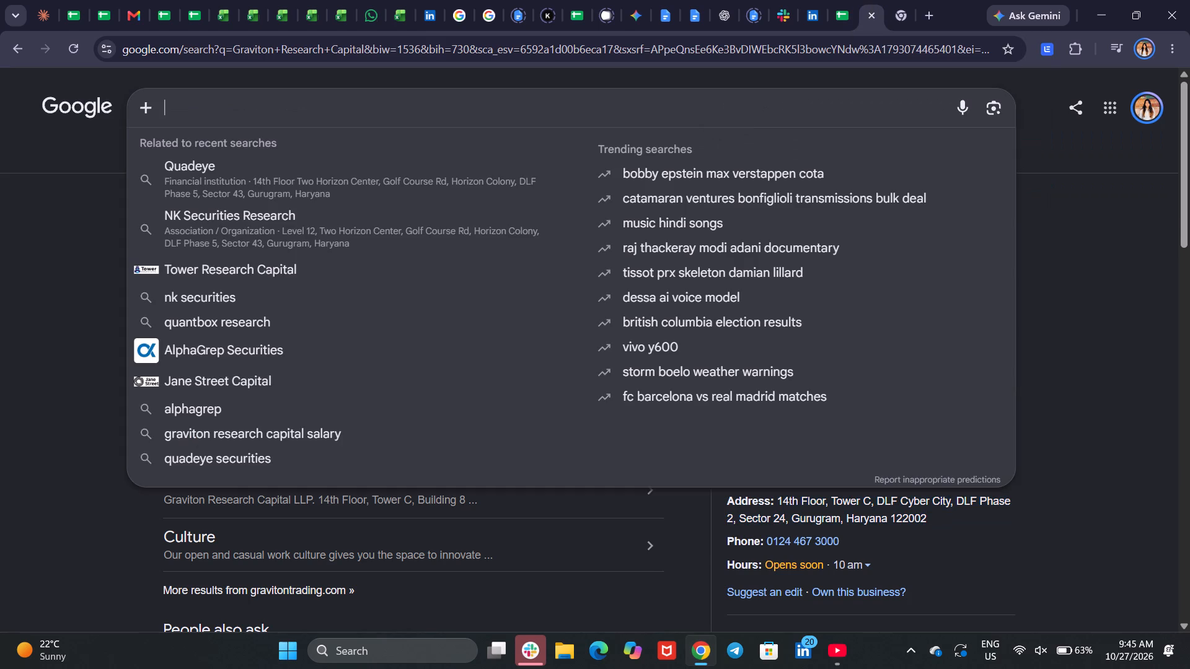
{"action": "key", "text": "ctrl+v"}
{"action": "left_click", "coordinate": [534, 161]}
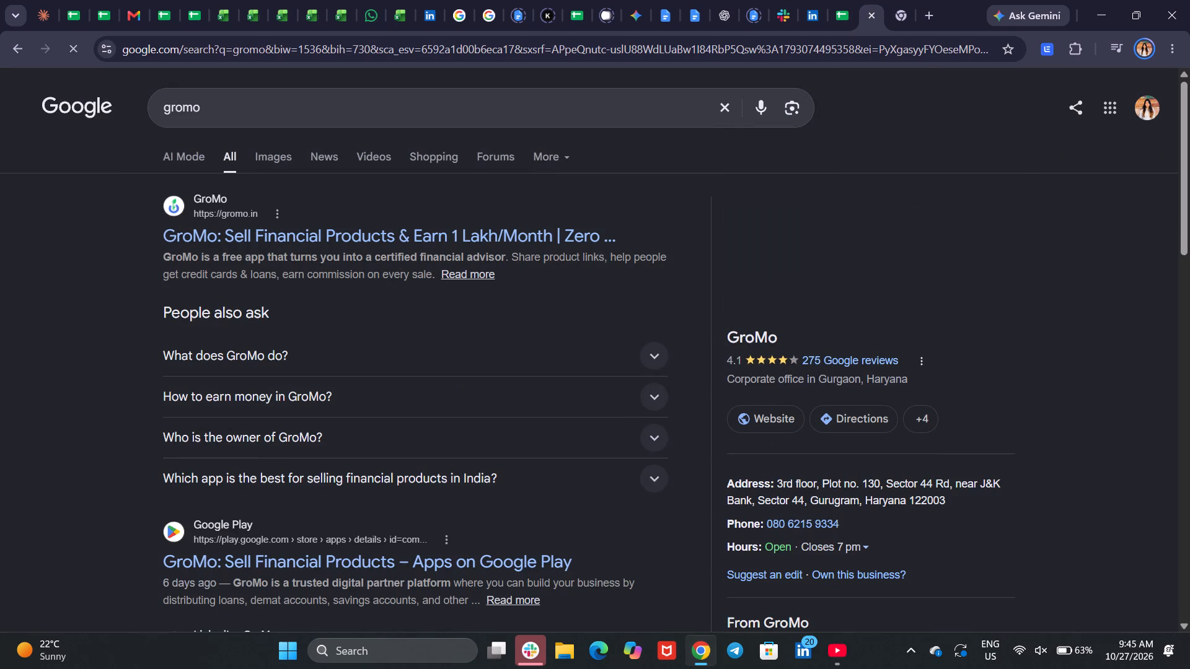
{"action": "left_click_drag", "start_coordinate": [778, 484], "coordinate": [940, 497]}
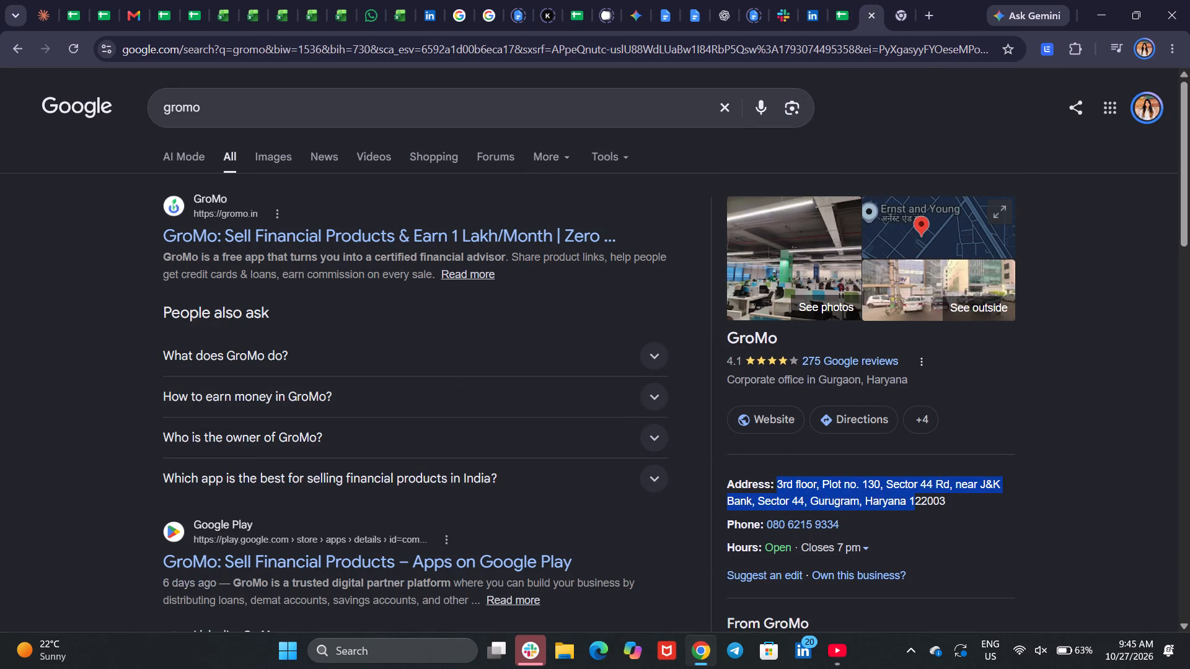
{"action": "left_click_drag", "start_coordinate": [940, 497], "coordinate": [957, 498]}
{"action": "key", "text": "ctrl+c"}
Replace the text after "Central Gurgaon —" in L52 with 3rd floor, Plot no. 130, Sector 44 Rd, near J&K Bank, Sector 44, Gurugram, Haryana 122003.
{"action": "left_click", "coordinate": [399, 6]}
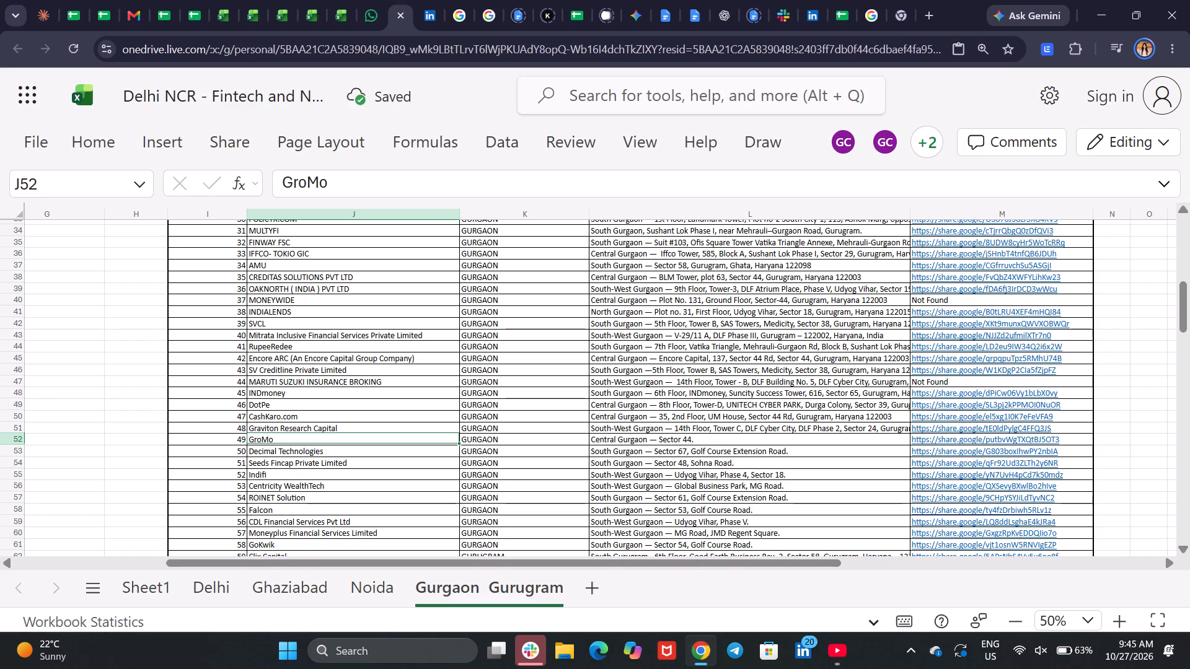
{"action": "triple_click", "coordinate": [687, 440]}
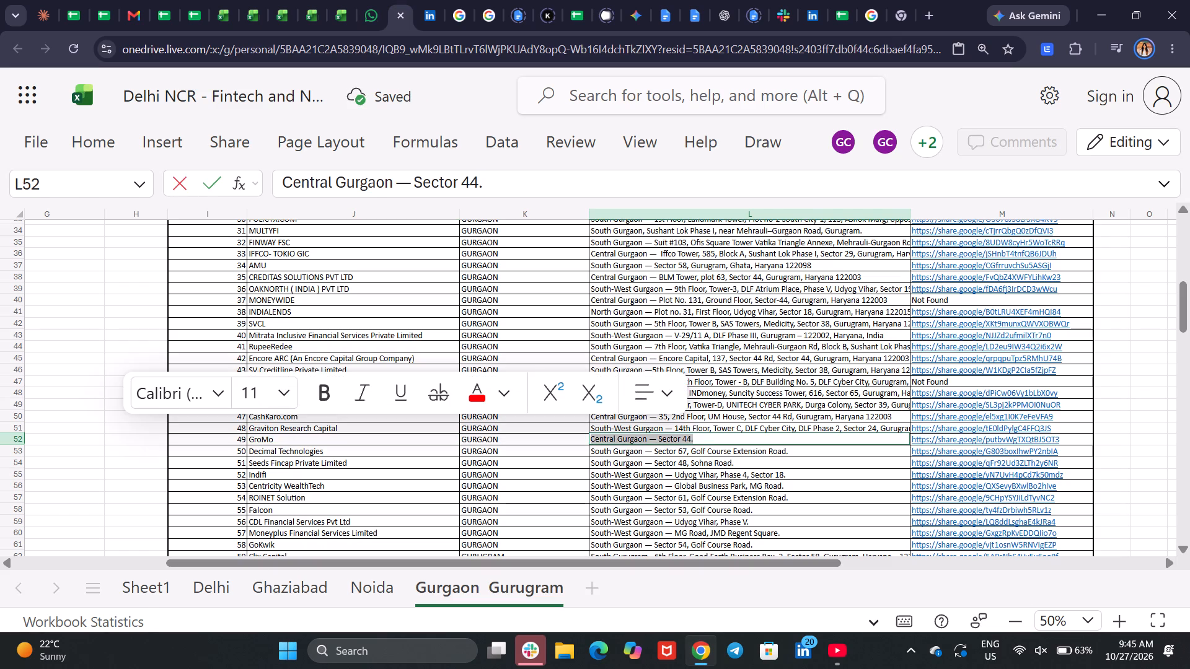
{"action": "left_click", "coordinate": [659, 436]}
{"action": "left_click_drag", "start_coordinate": [659, 436], "coordinate": [697, 440]}
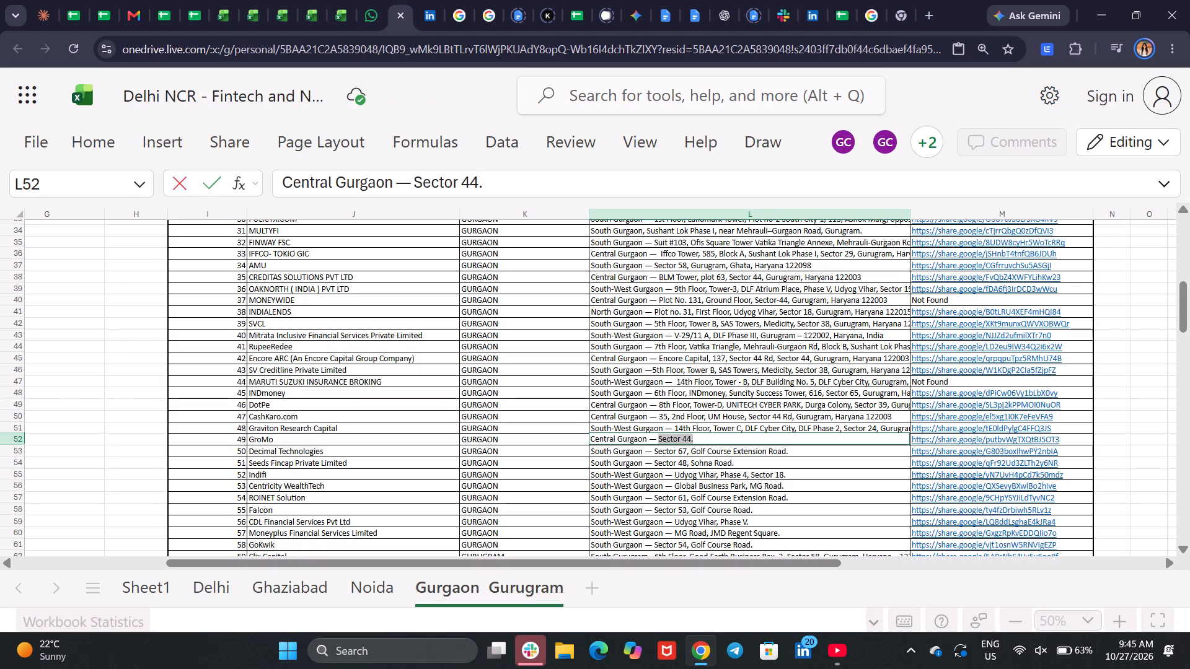
{"action": "left_click_drag", "start_coordinate": [697, 440], "coordinate": [697, 440]}
{"action": "key", "text": "ctrl+v"}
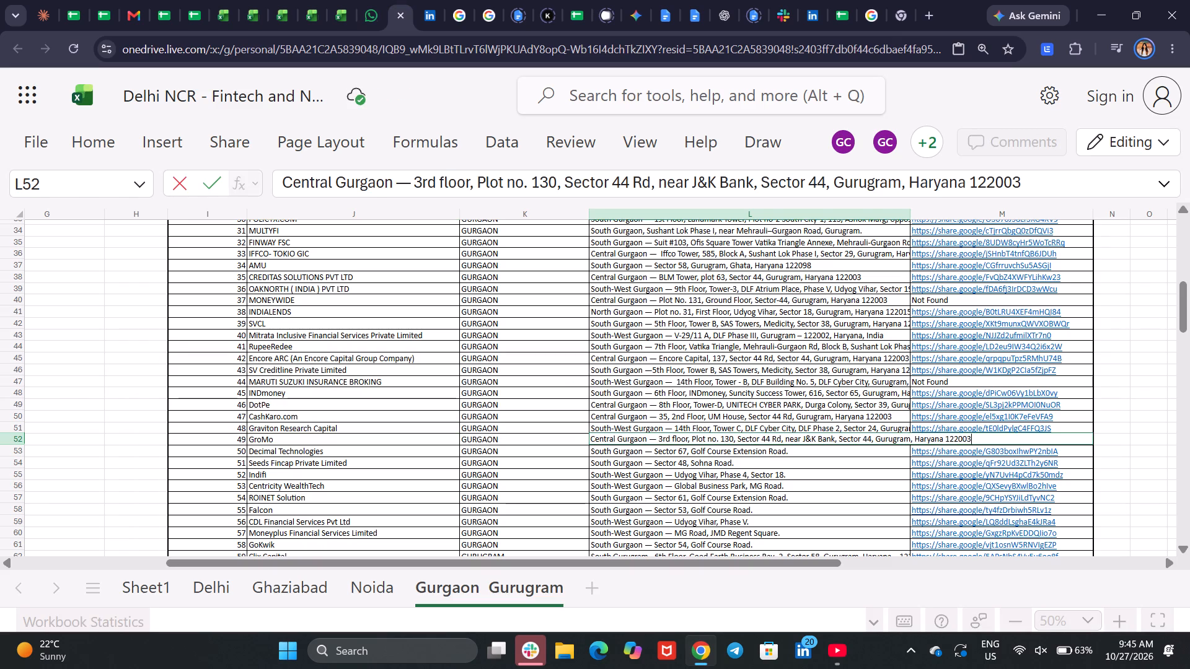
{"action": "left_click", "coordinate": [699, 455]}
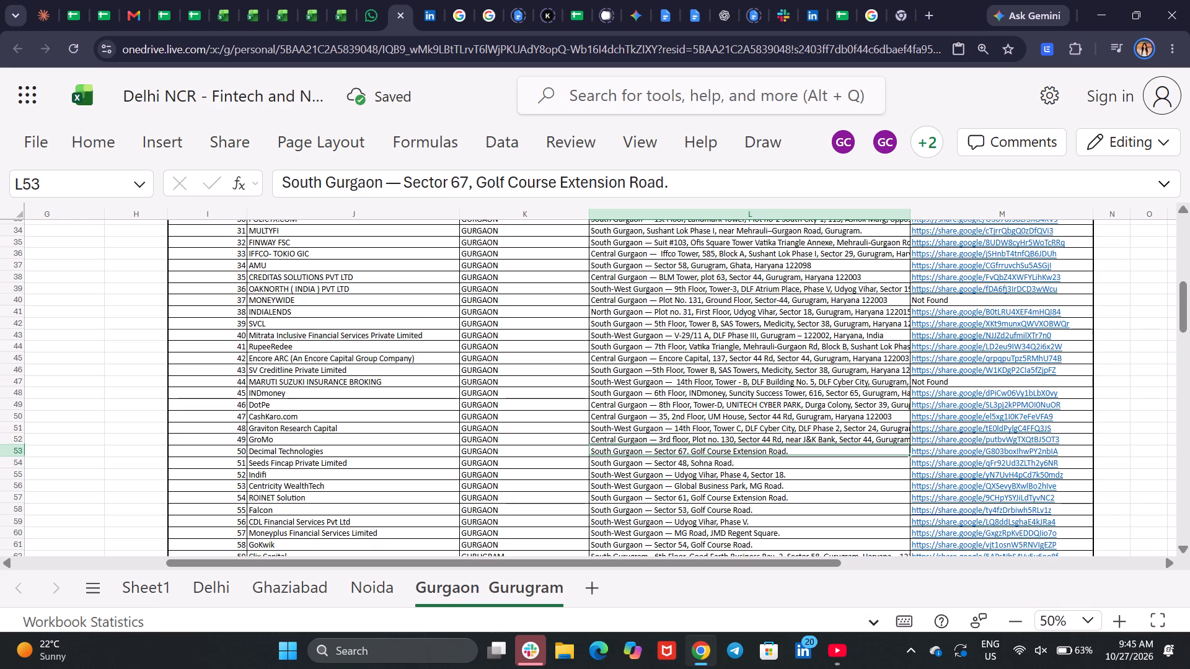
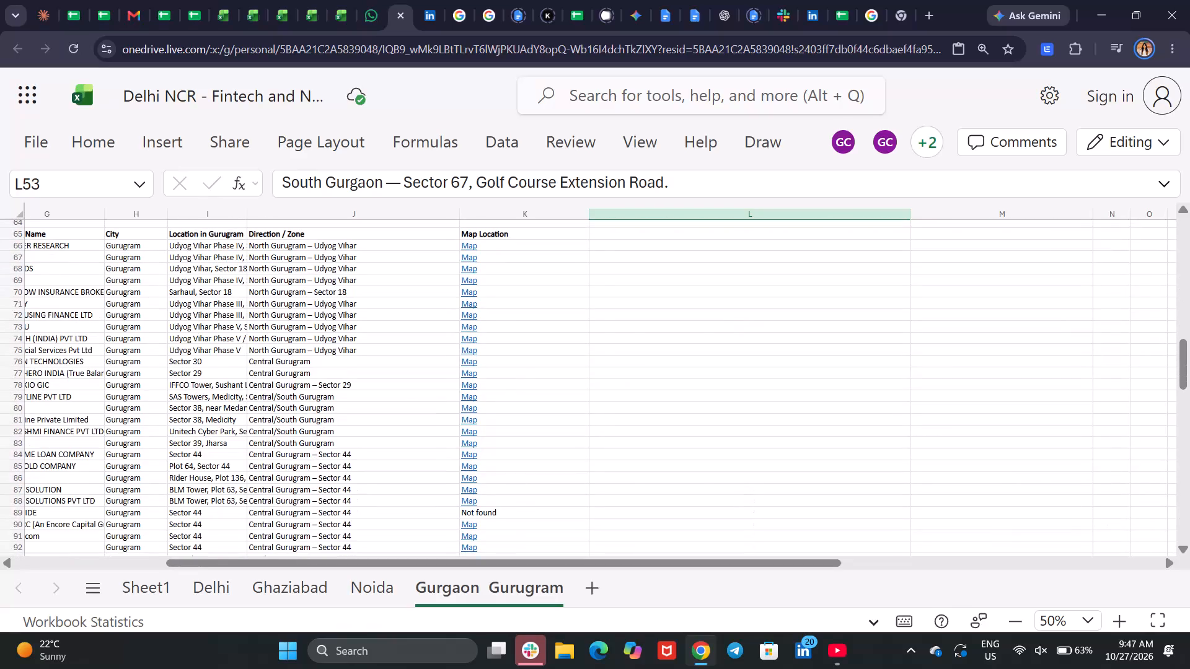
Look through the second company table with Gurugram locations and zones, below the main Gurgaon list.
{"action": "scroll", "coordinate": [699, 455], "scroll_direction": "right", "scroll_amount": 1}
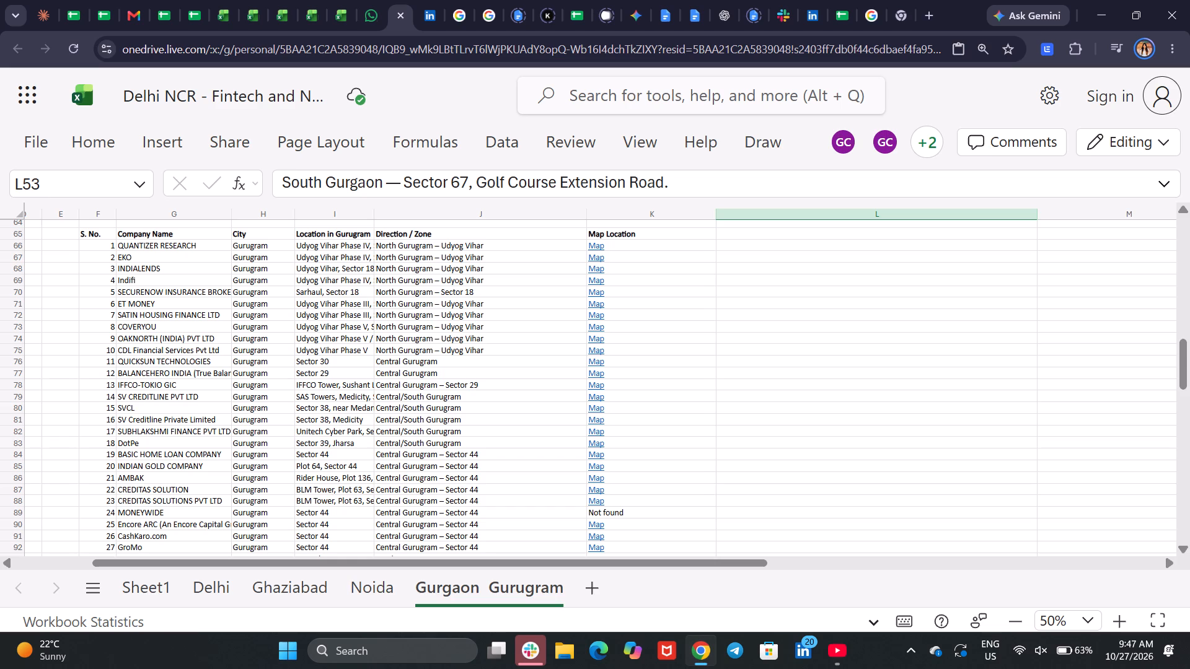
{"action": "double_click", "coordinate": [368, 270]}
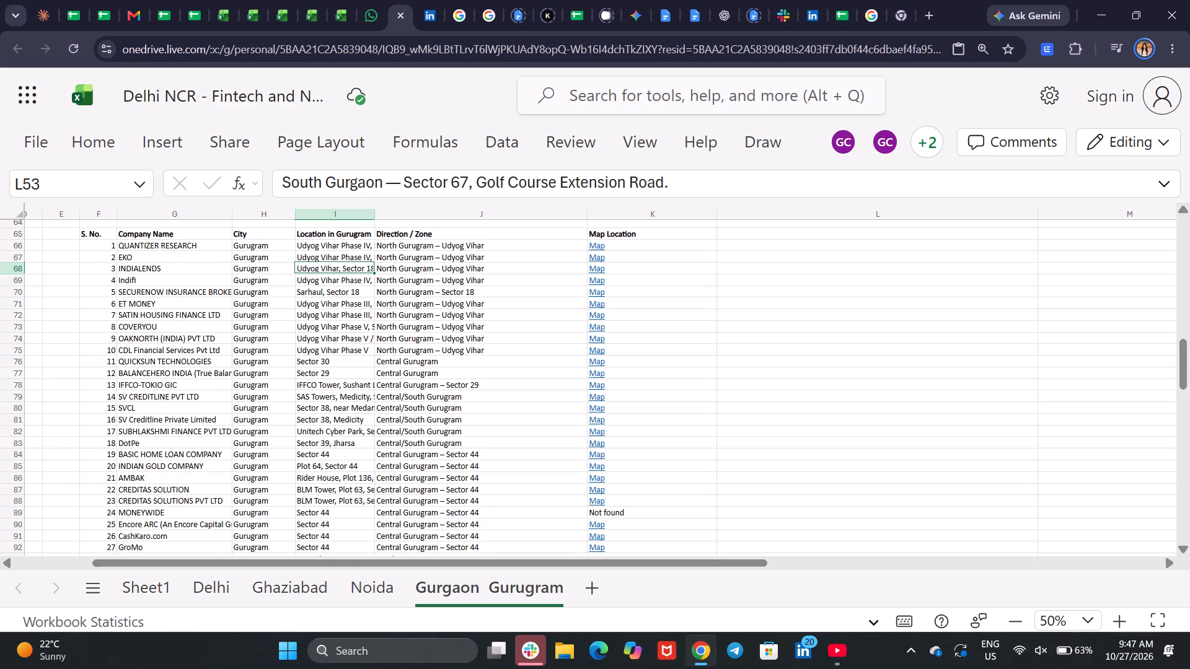
{"action": "left_click", "coordinate": [434, 302]}
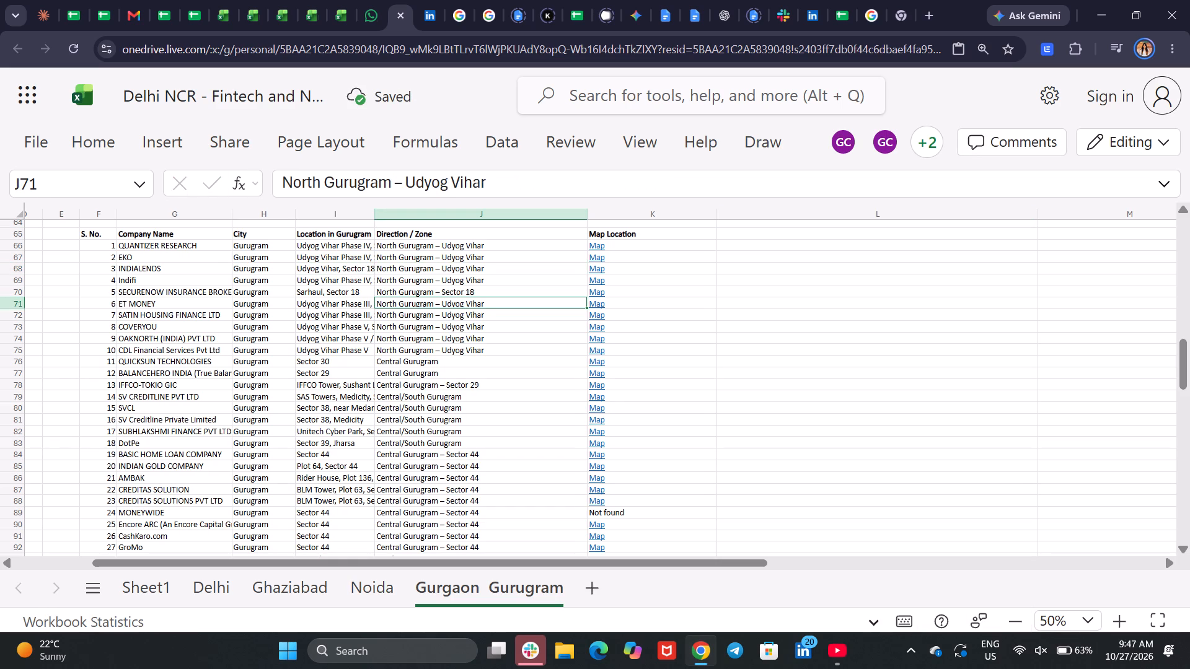
{"action": "scroll", "coordinate": [327, 414], "scroll_direction": "down", "scroll_amount": 1}
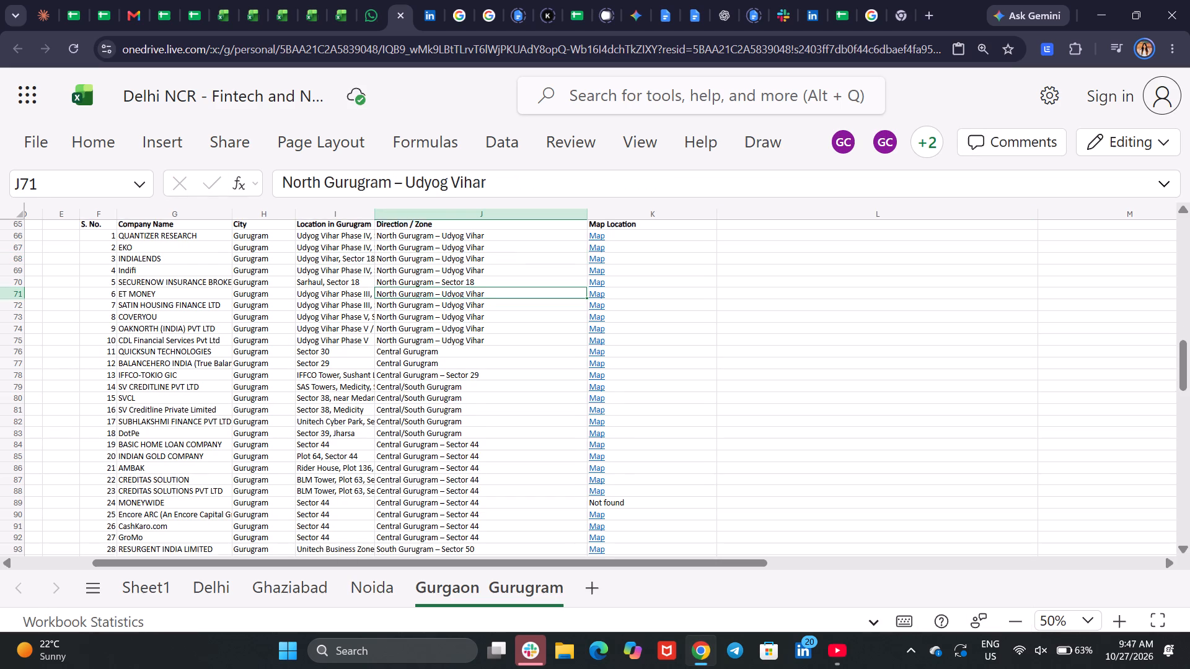
{"action": "scroll", "coordinate": [327, 414], "scroll_direction": "down", "scroll_amount": 1}
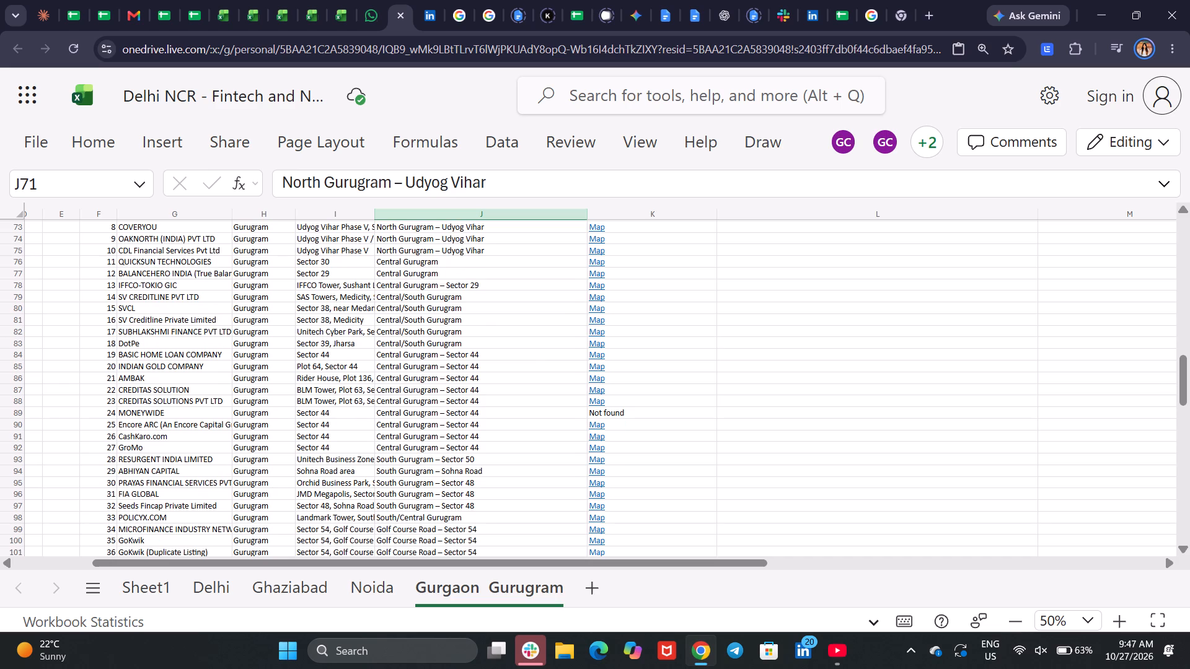
{"action": "scroll", "coordinate": [327, 414], "scroll_direction": "down", "scroll_amount": 3}
{"action": "scroll", "coordinate": [327, 414], "scroll_direction": "up", "scroll_amount": 1}
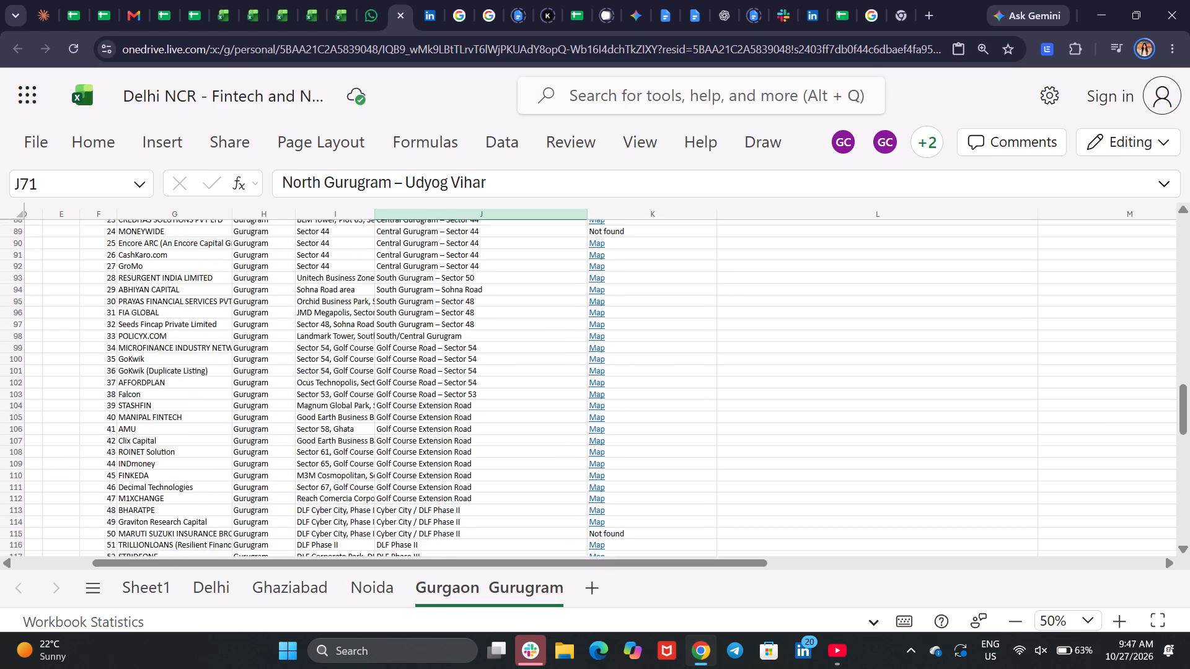
{"action": "scroll", "coordinate": [327, 414], "scroll_direction": "up", "scroll_amount": 1}
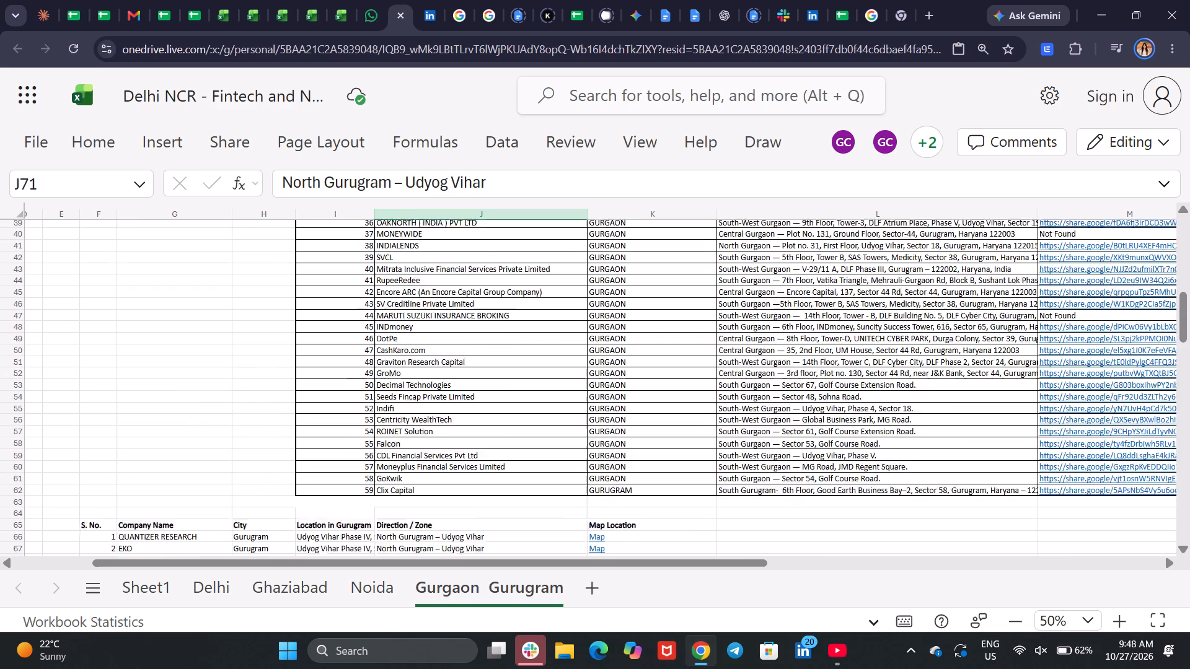
Copy the company name from J53, search Google for "Decimal Technologies" and copy its listed address starting from "12th Floor, B-Tower".
{"action": "scroll", "coordinate": [856, 348], "scroll_direction": "down", "scroll_amount": 1}
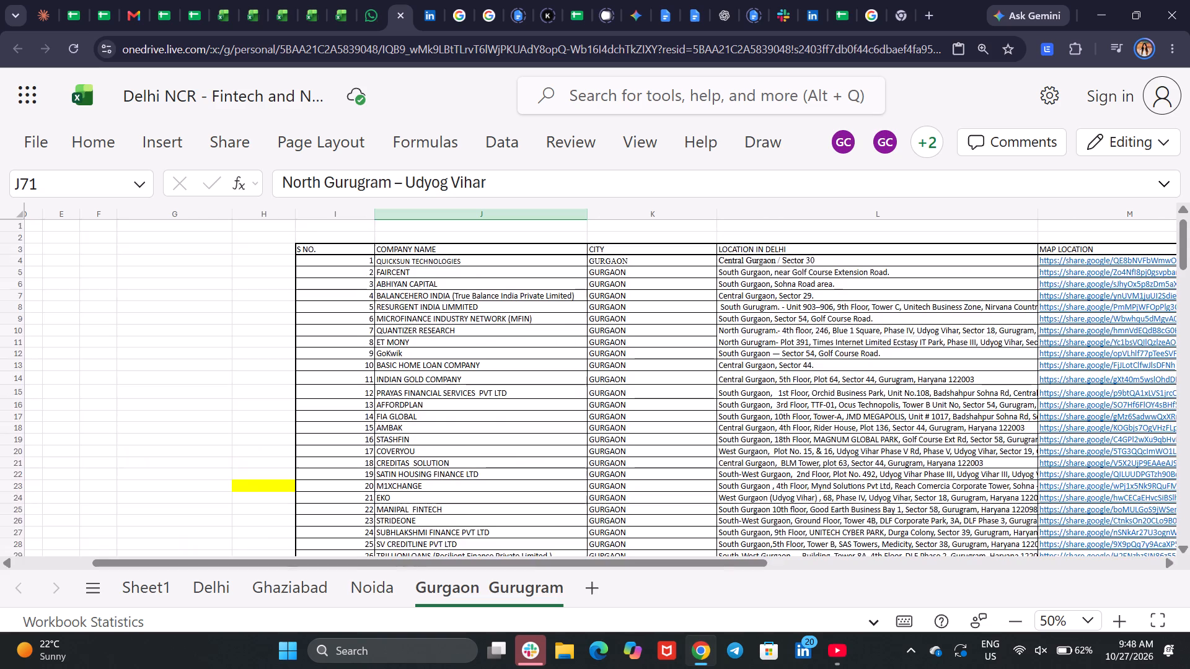
{"action": "scroll", "coordinate": [856, 348], "scroll_direction": "down", "scroll_amount": 1}
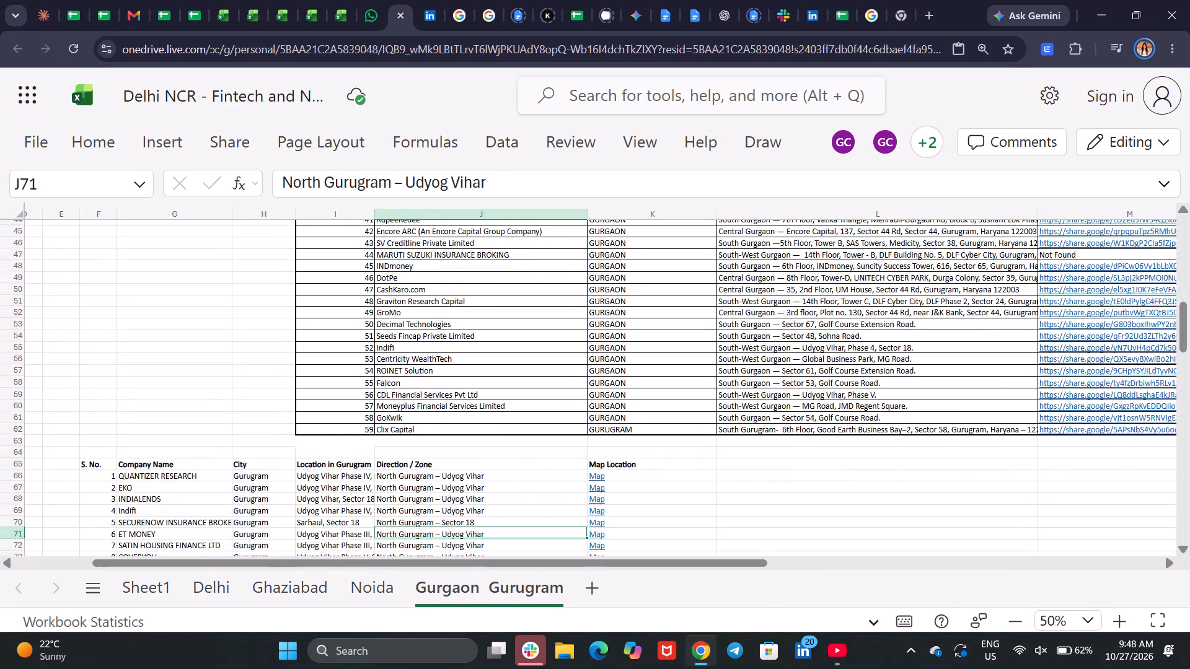
{"action": "left_click", "coordinate": [858, 328]}
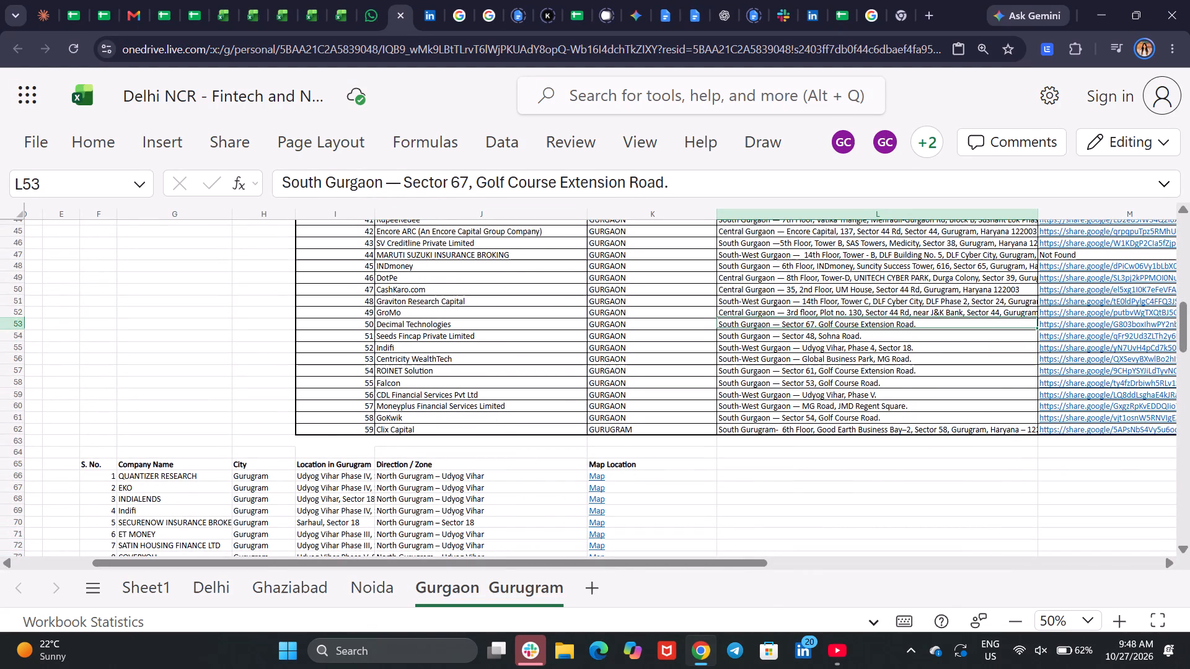
{"action": "triple_click", "coordinate": [553, 326]}
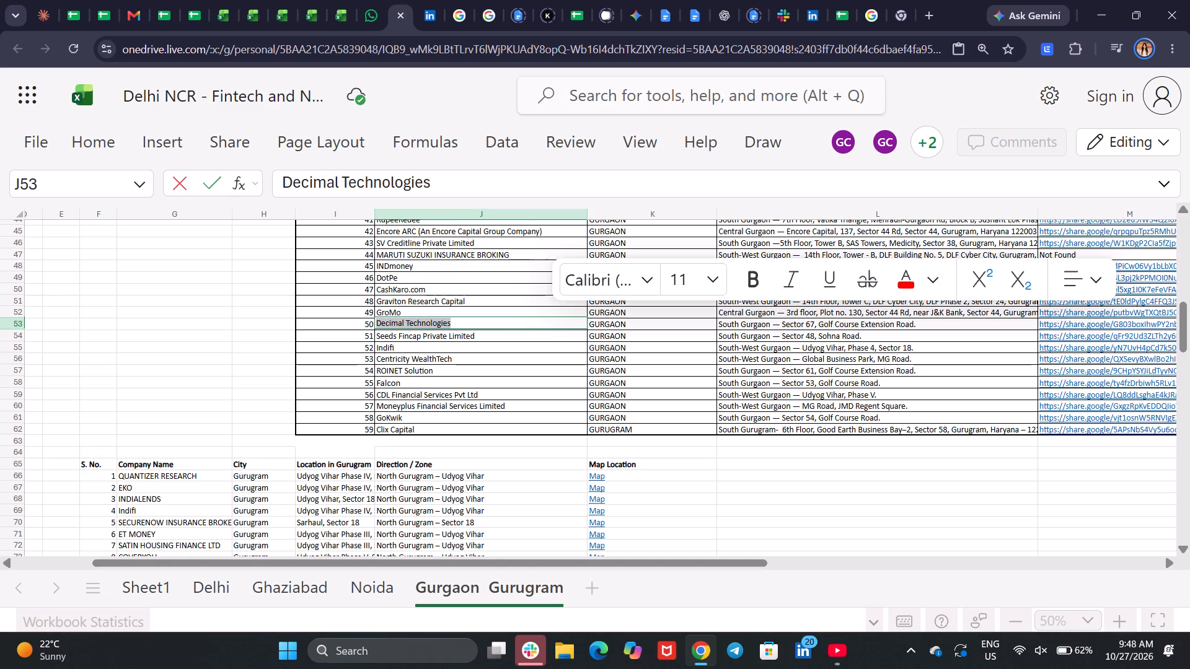
{"action": "key", "text": "ctrl+c"}
{"action": "left_click", "coordinate": [869, 5]}
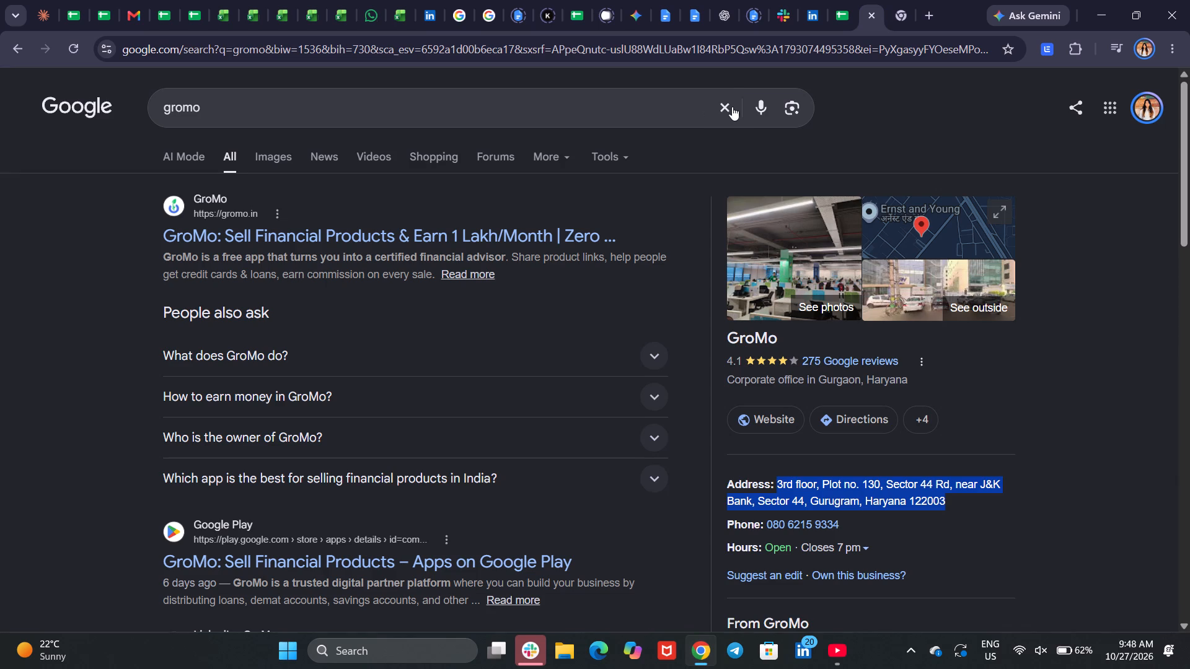
{"action": "left_click", "coordinate": [729, 107]}
{"action": "left_click", "coordinate": [729, 107]}
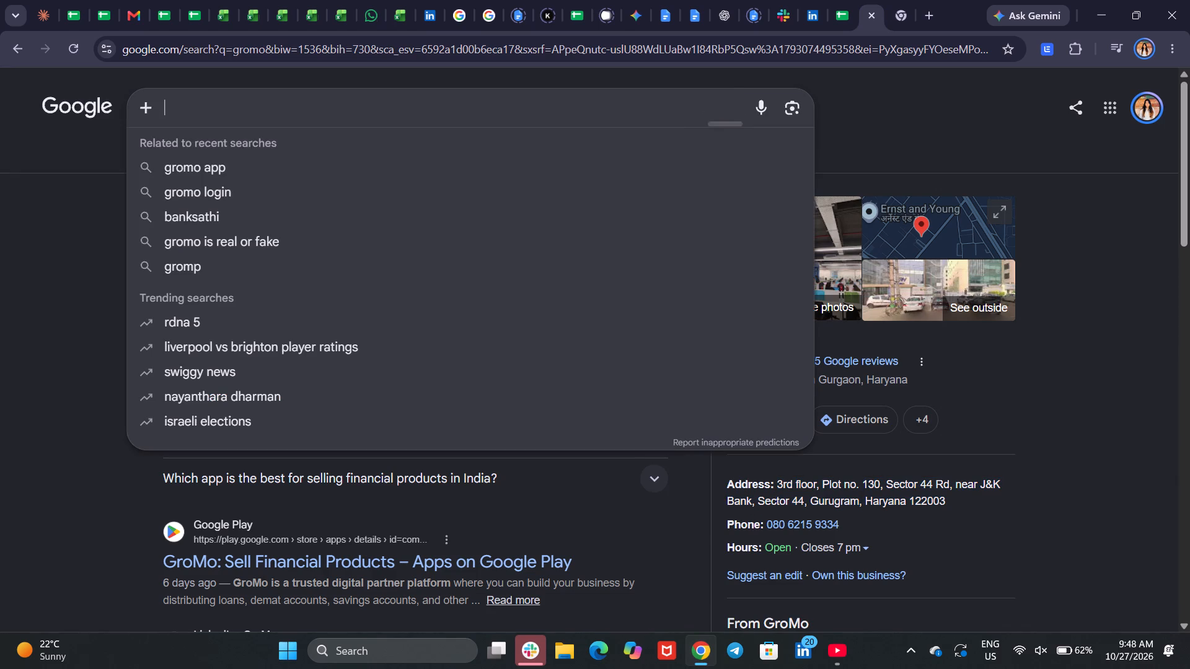
{"action": "key", "text": "ctrl+v"}
{"action": "key", "text": "Return"}
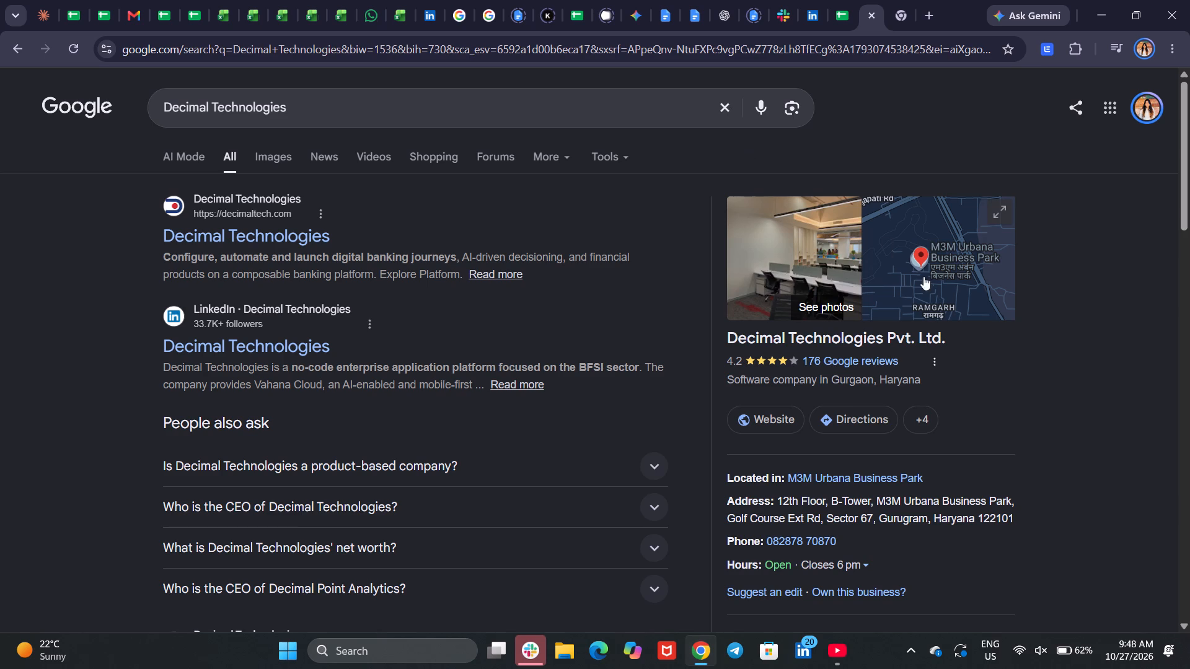
{"action": "left_click_drag", "start_coordinate": [778, 499], "coordinate": [974, 526]}
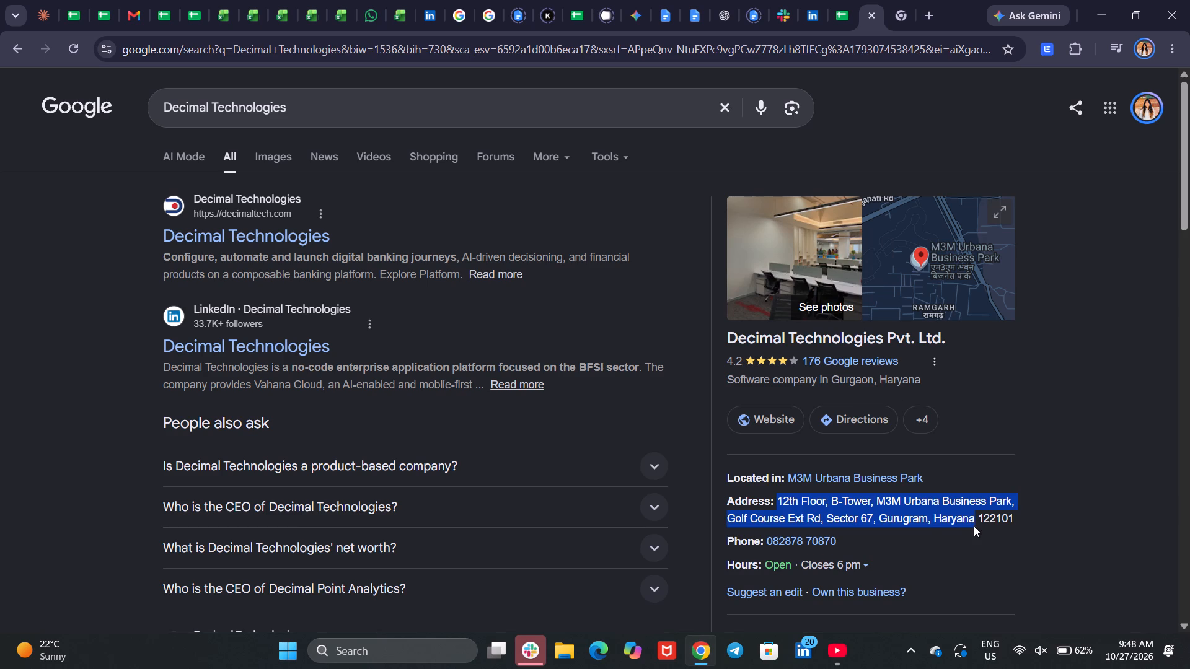
{"action": "left_click_drag", "start_coordinate": [974, 526], "coordinate": [1031, 512]}
{"action": "key", "text": "ctrl+c"}
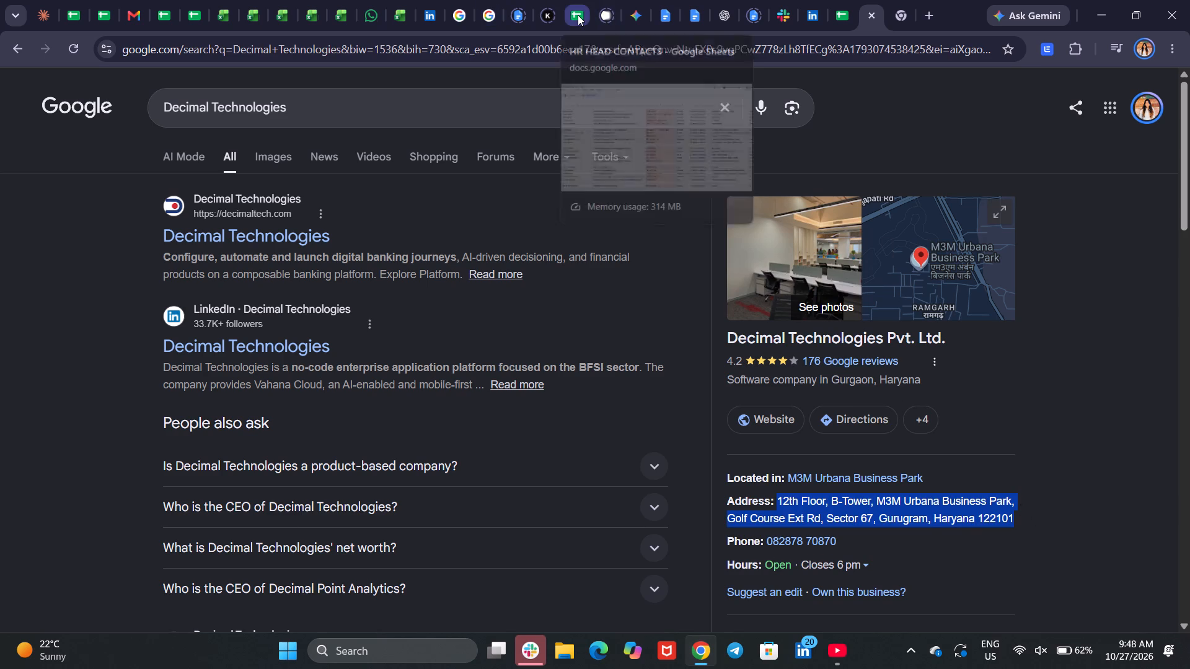
Replace the text after "South Gurgaon —" in L53 with 12th Floor, B-Tower, M3M Urbana Business Park, Golf Course Ext Rd, Sector 67, Gurugram, Haryana 122101.
{"action": "left_click", "coordinate": [407, 10]}
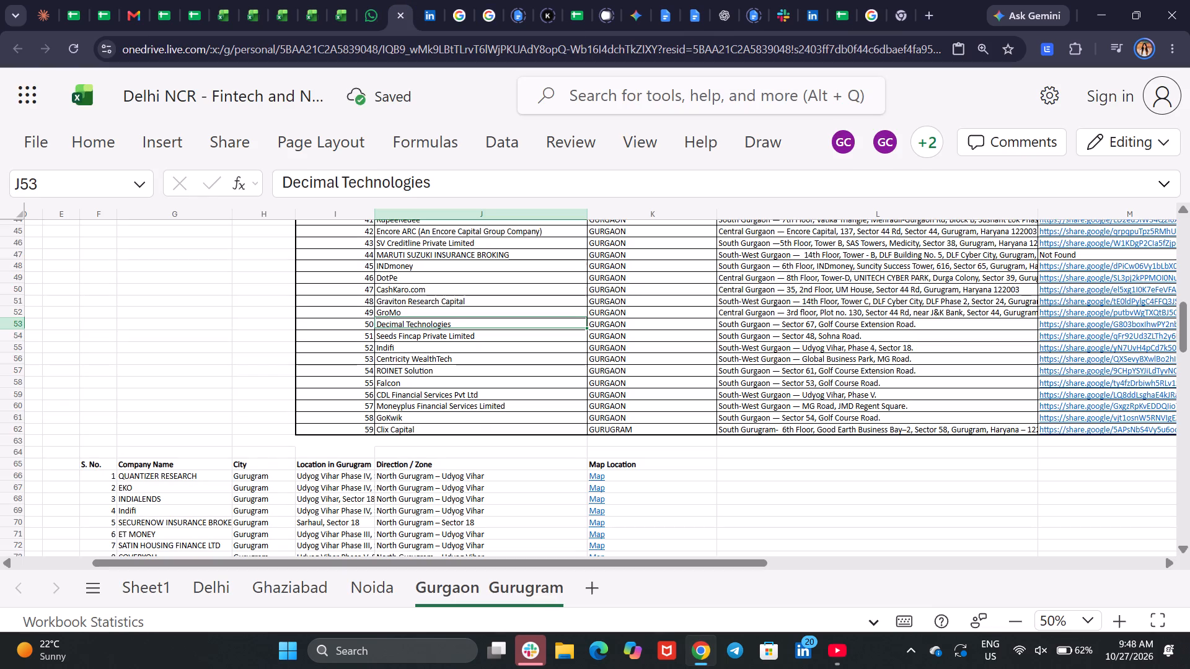
{"action": "triple_click", "coordinate": [856, 324]}
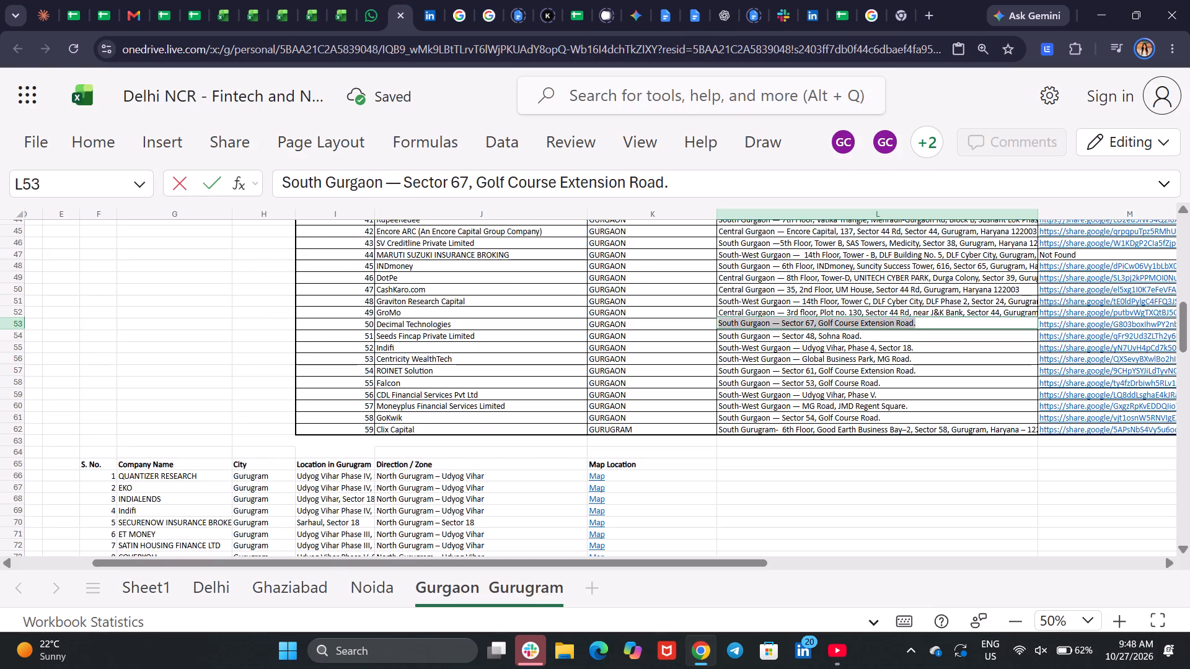
{"action": "left_click", "coordinate": [783, 326]}
{"action": "left_click_drag", "start_coordinate": [783, 326], "coordinate": [887, 321]}
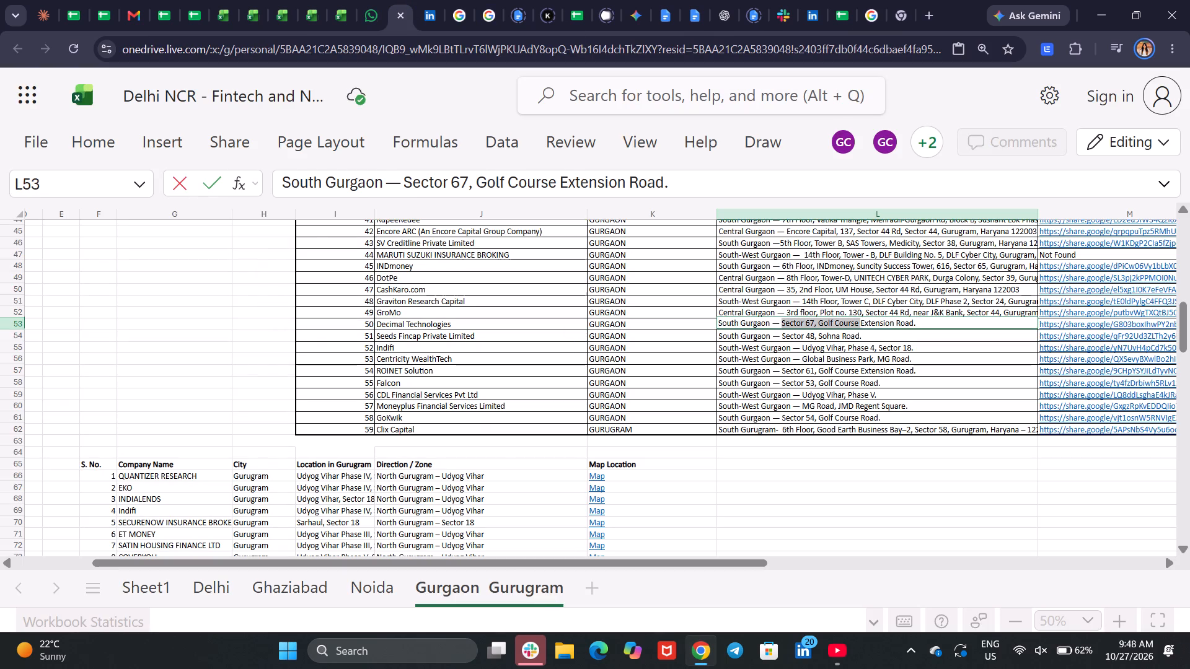
{"action": "left_click_drag", "start_coordinate": [887, 321], "coordinate": [924, 319]}
{"action": "key", "text": "ctrl+v"}
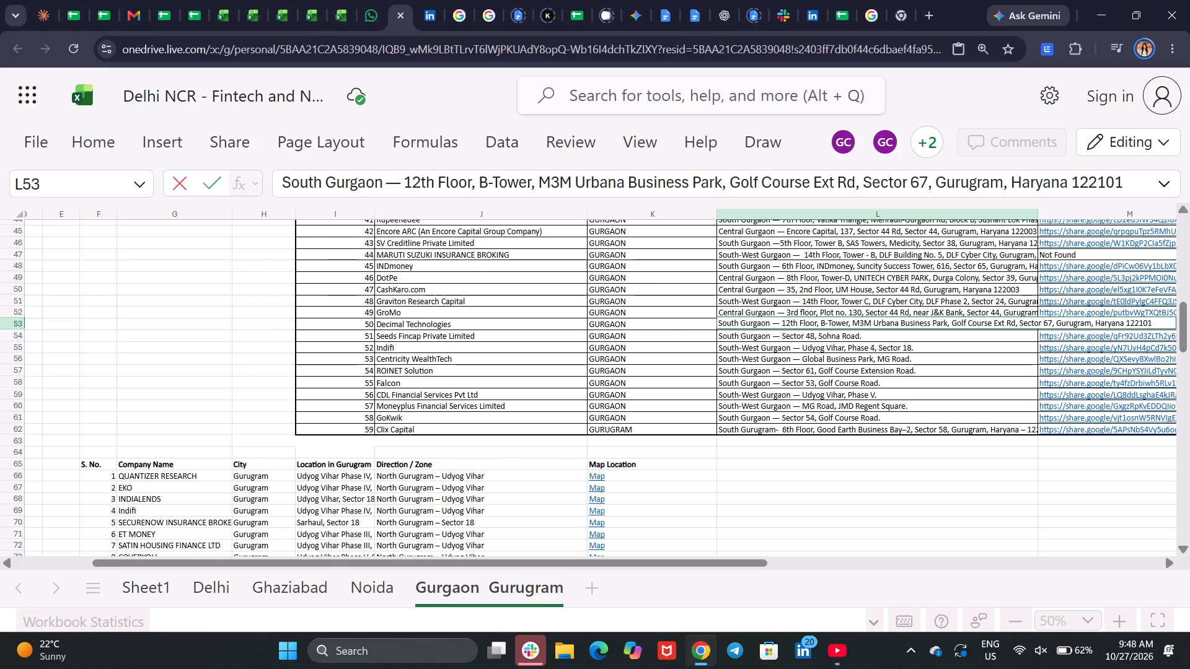
{"action": "left_click", "coordinate": [891, 335]}
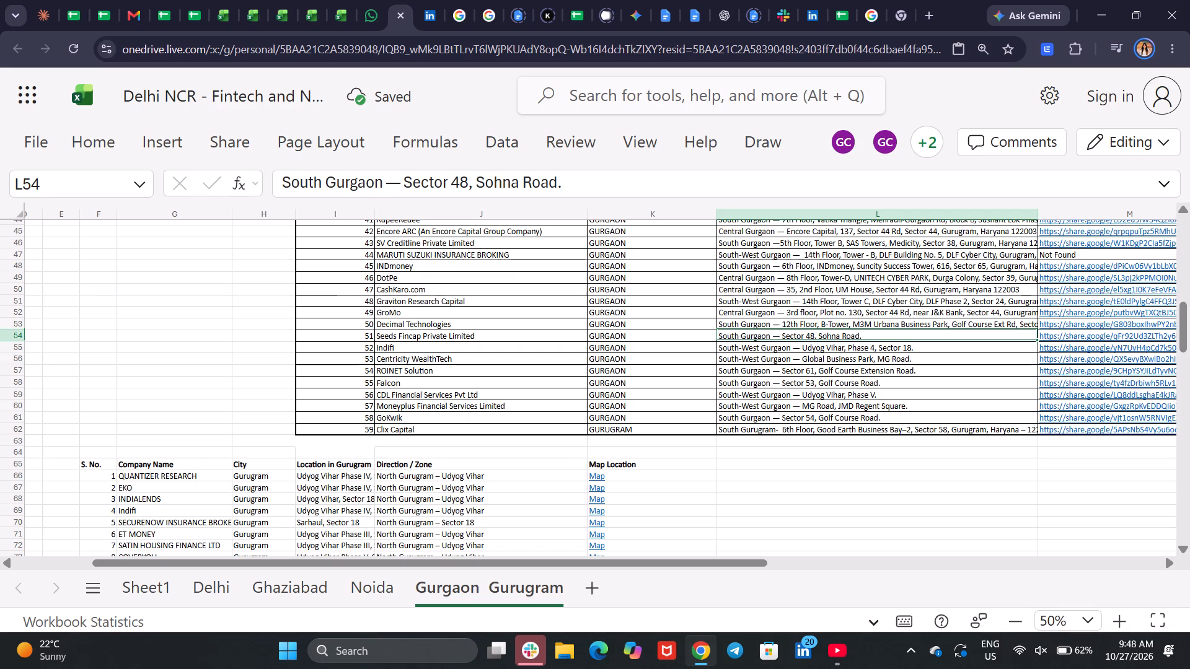
Copy the company name from J54, search Google for "Seeds Fincap Private Limited" and copy its listed address starting from "6th Floor, JMD MEGAPOLIS".
{"action": "triple_click", "coordinate": [522, 334]}
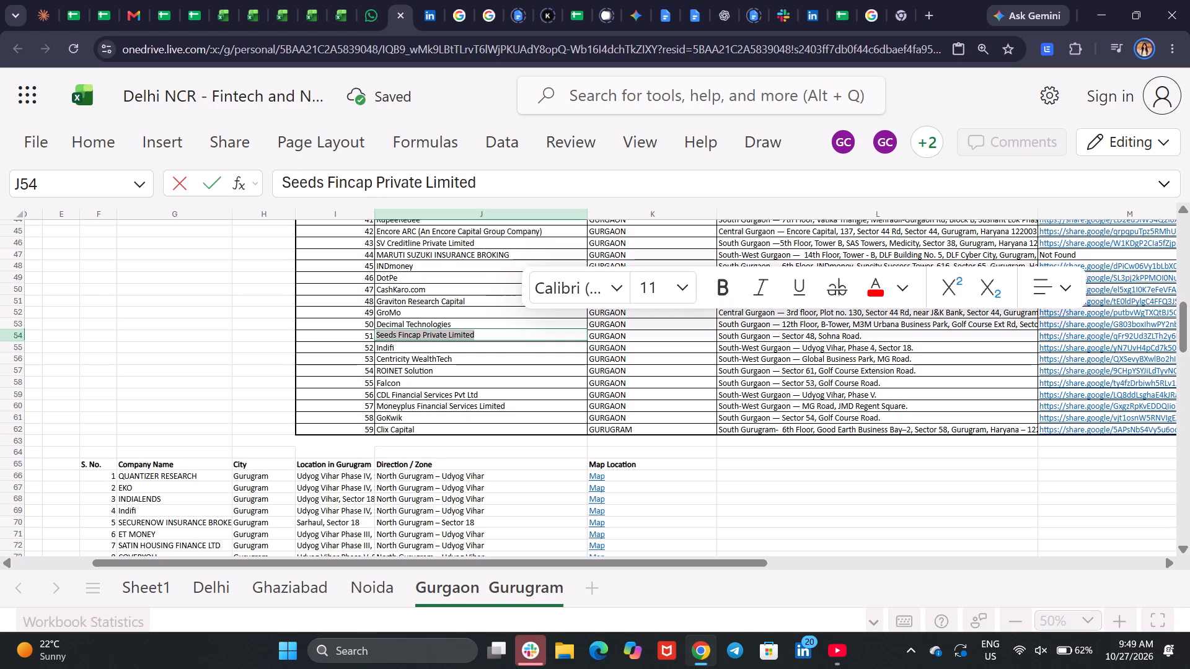
{"action": "key", "text": "ctrl+c"}
{"action": "left_click", "coordinate": [861, 19]}
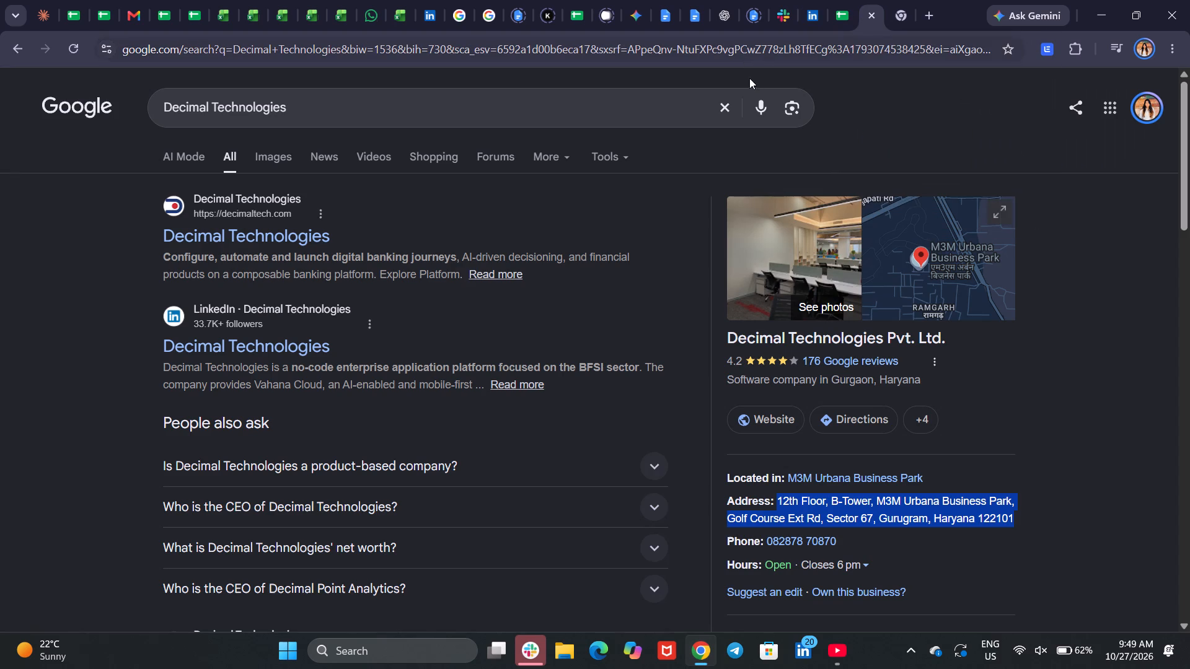
{"action": "left_click", "coordinate": [725, 98]}
{"action": "key", "text": "ctrl+v"}
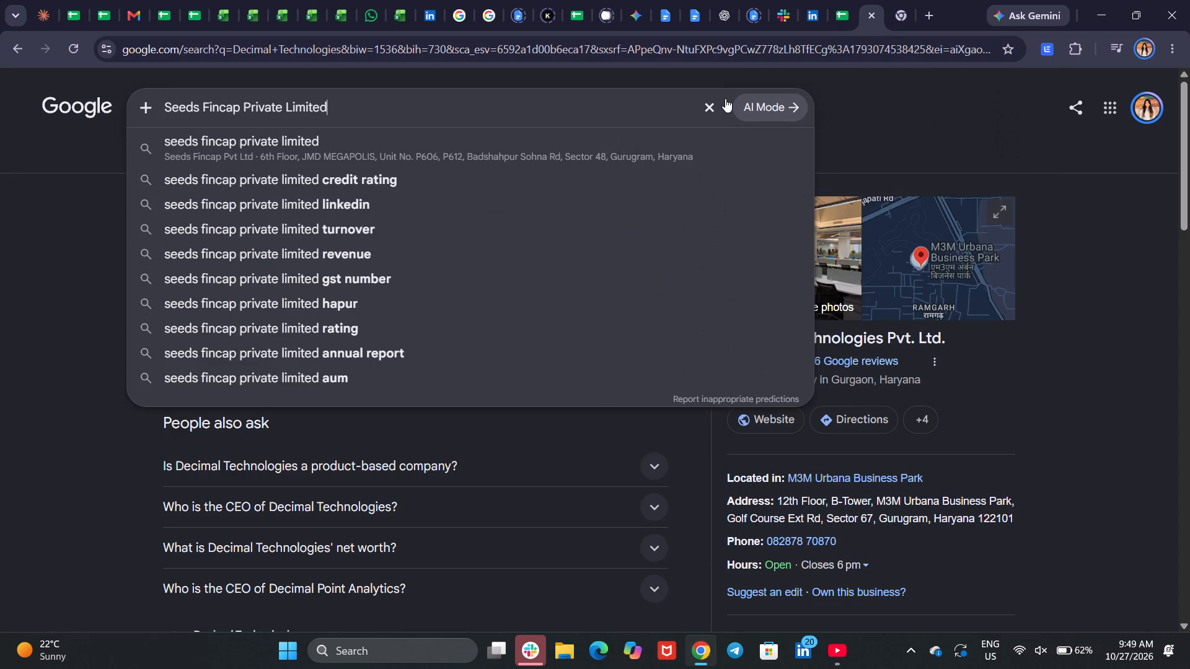
{"action": "key", "text": "Return"}
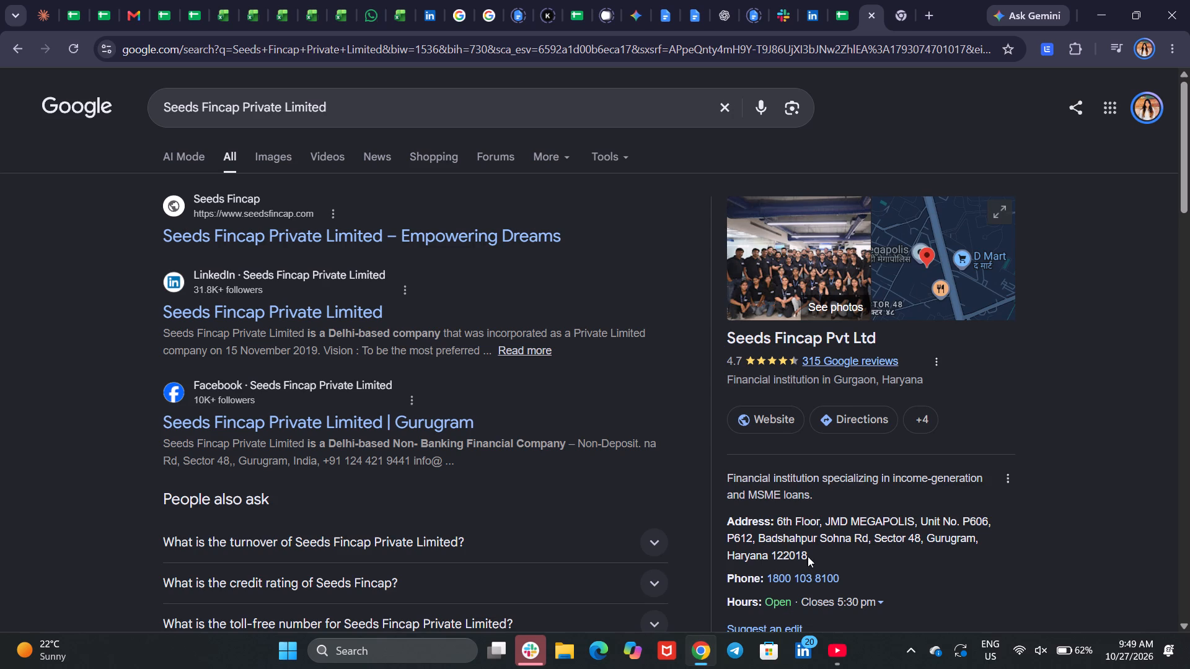
{"action": "left_click_drag", "start_coordinate": [777, 518], "coordinate": [819, 557]}
{"action": "key", "text": "ctrl+c"}
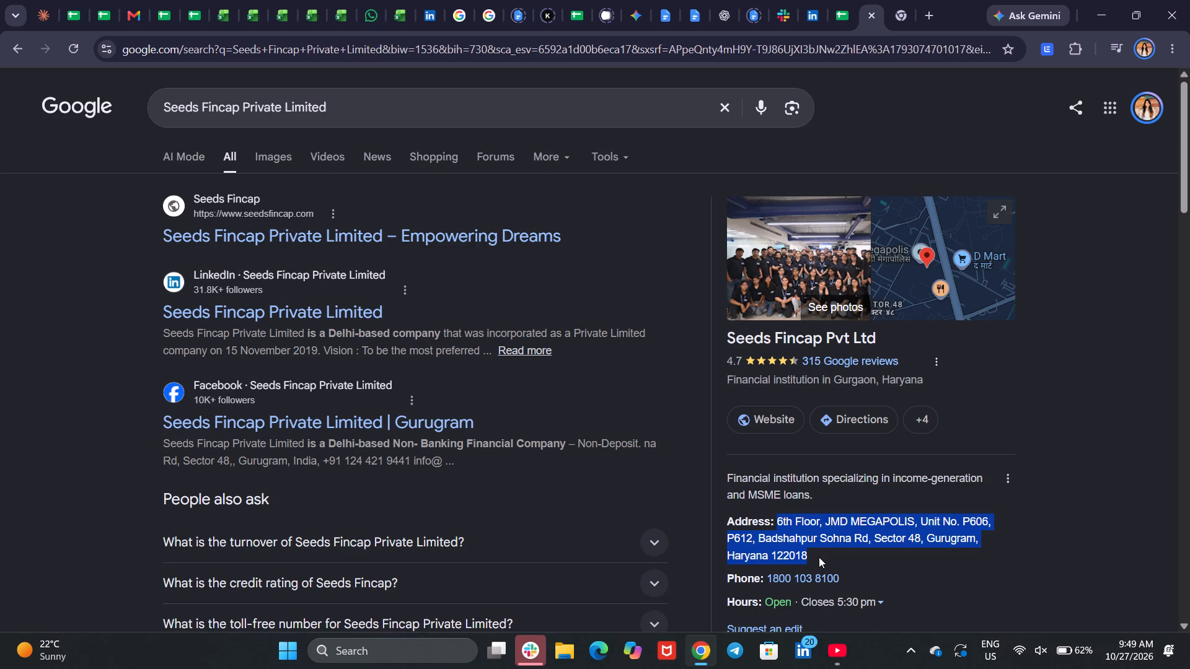
Replace the text after "South Gurgaon —" in L54 with 6th Floor, JMD MEGAPOLIS, Unit No. P606, P612, Badshahpur Sohna Rd, Sector 48, Gurugram, Haryana 122018.
{"action": "left_click", "coordinate": [405, 13]}
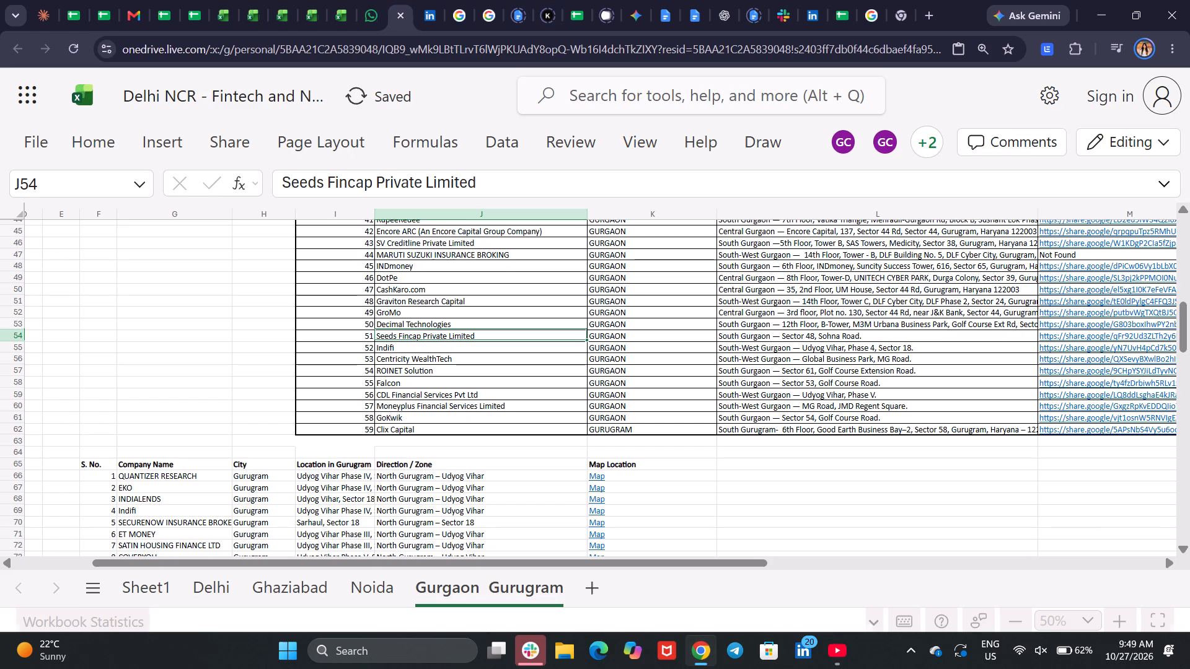
{"action": "triple_click", "coordinate": [844, 336]}
{"action": "left_click", "coordinate": [782, 338]}
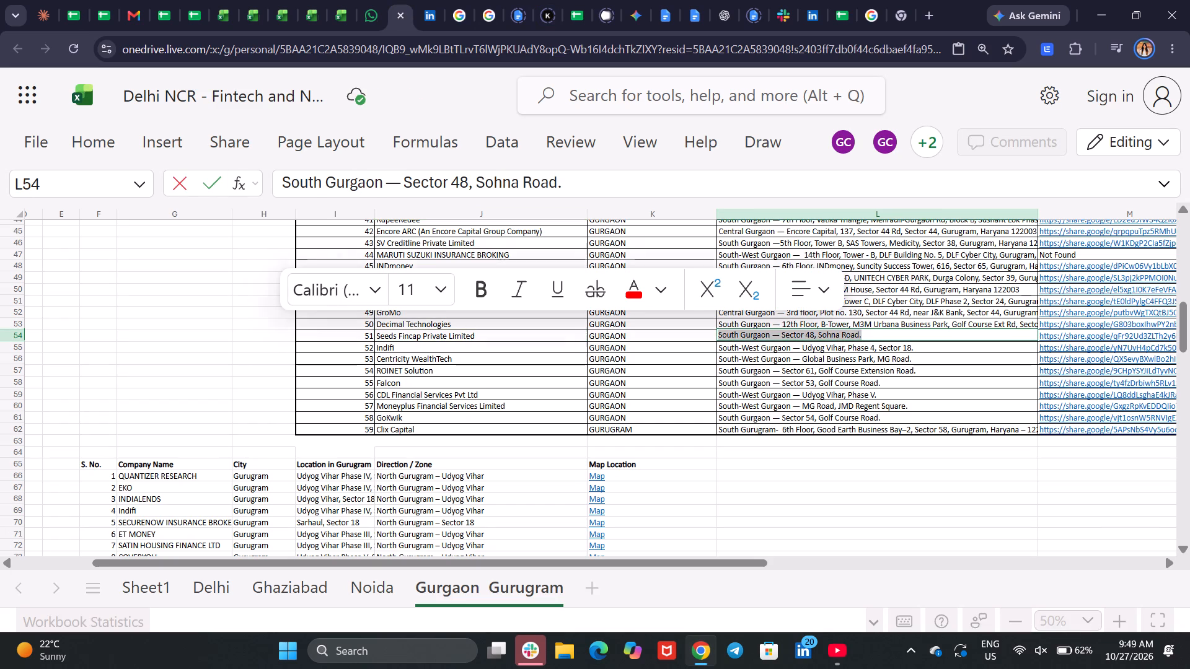
{"action": "left_click_drag", "start_coordinate": [782, 338], "coordinate": [861, 337]}
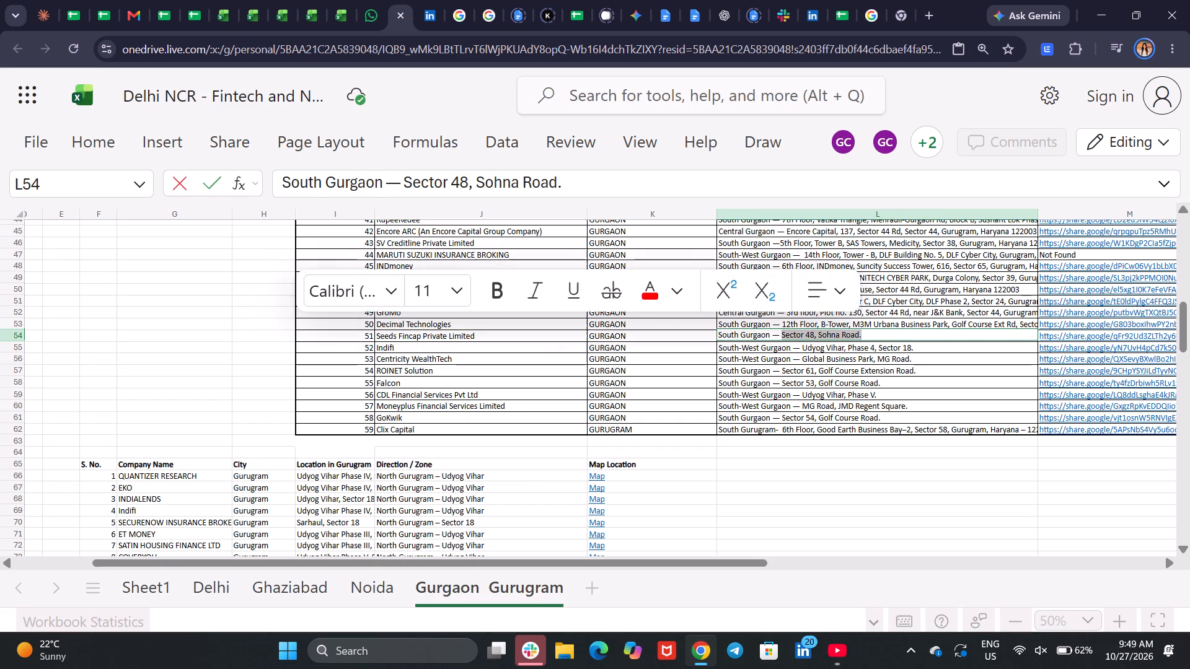
{"action": "key", "text": "ctrl+v"}
{"action": "left_click", "coordinate": [860, 348]}
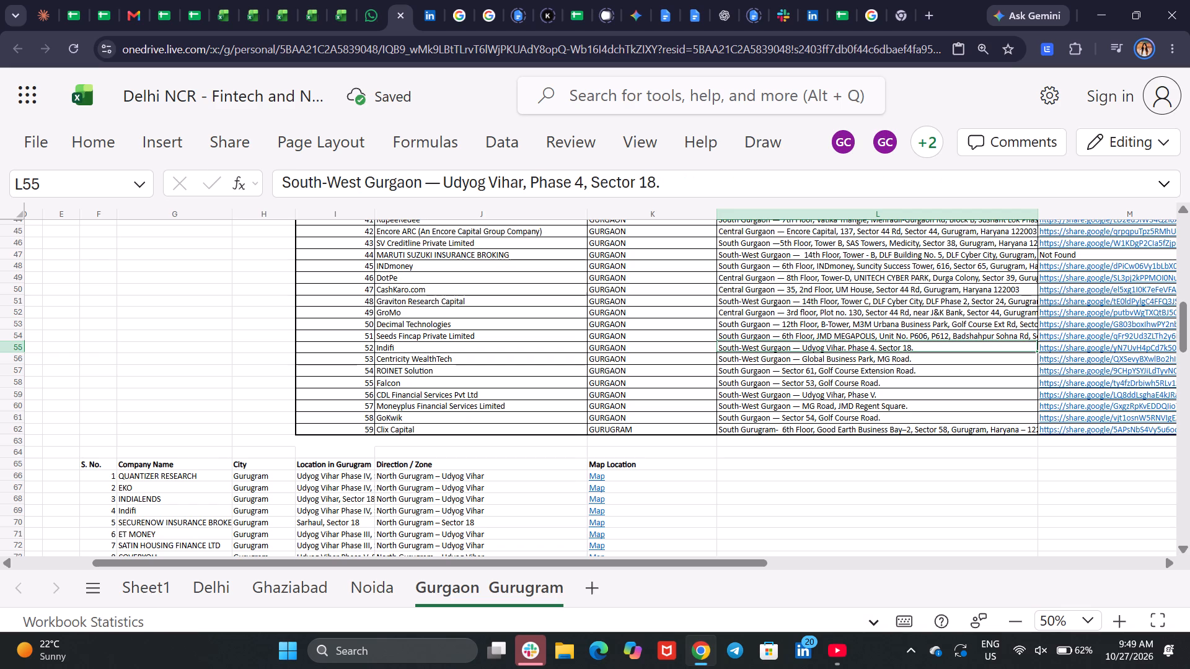
Copy the company name from J55, search Google for "Indifi" and copy its listed address starting from "Plot 19, Sewa Towers".
{"action": "triple_click", "coordinate": [449, 350]}
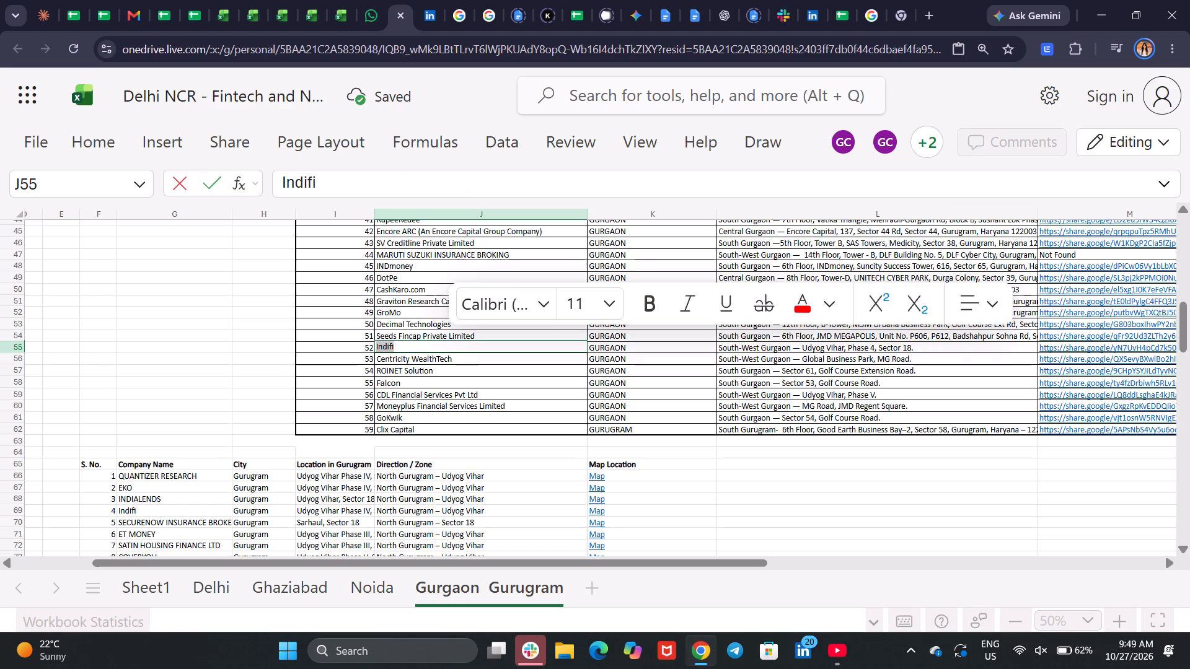
{"action": "key", "text": "ctrl+c"}
{"action": "left_click", "coordinate": [873, 17]}
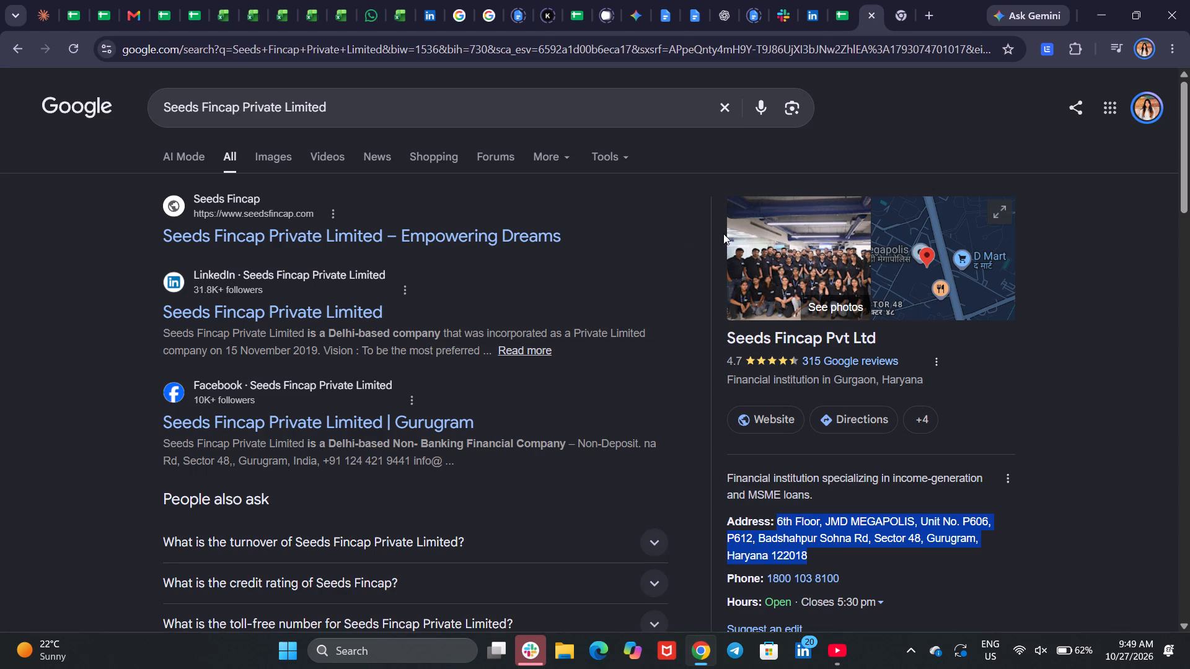
{"action": "left_click", "coordinate": [729, 108]}
{"action": "key", "text": "ctrl+v"}
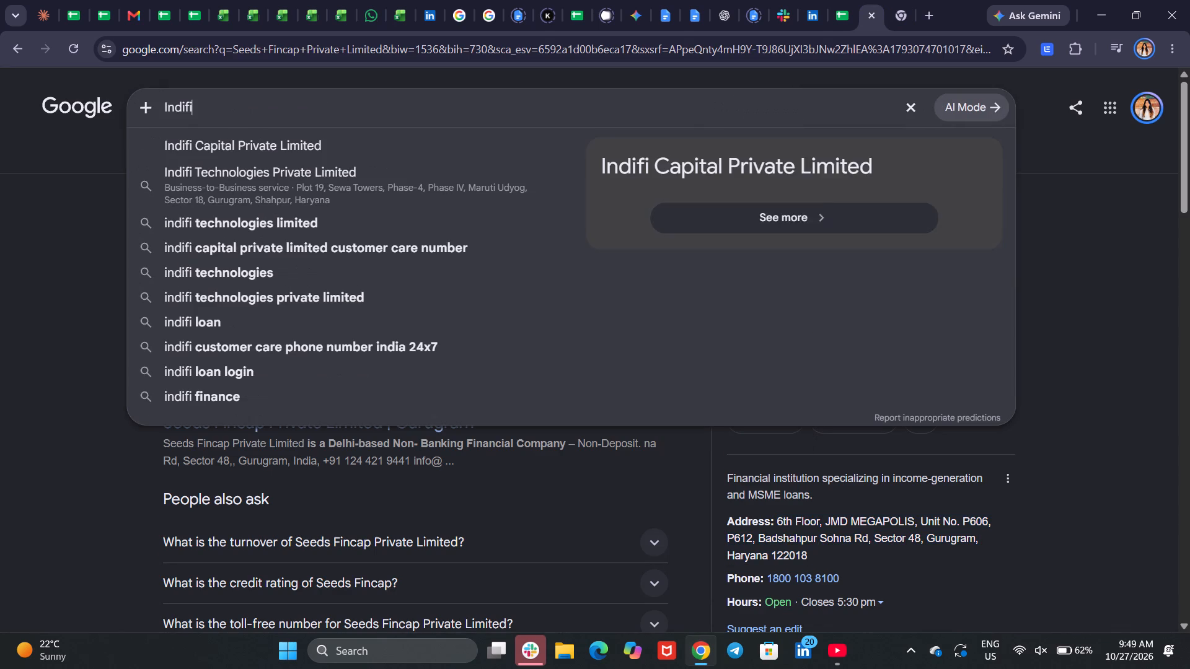
{"action": "key", "text": "Return"}
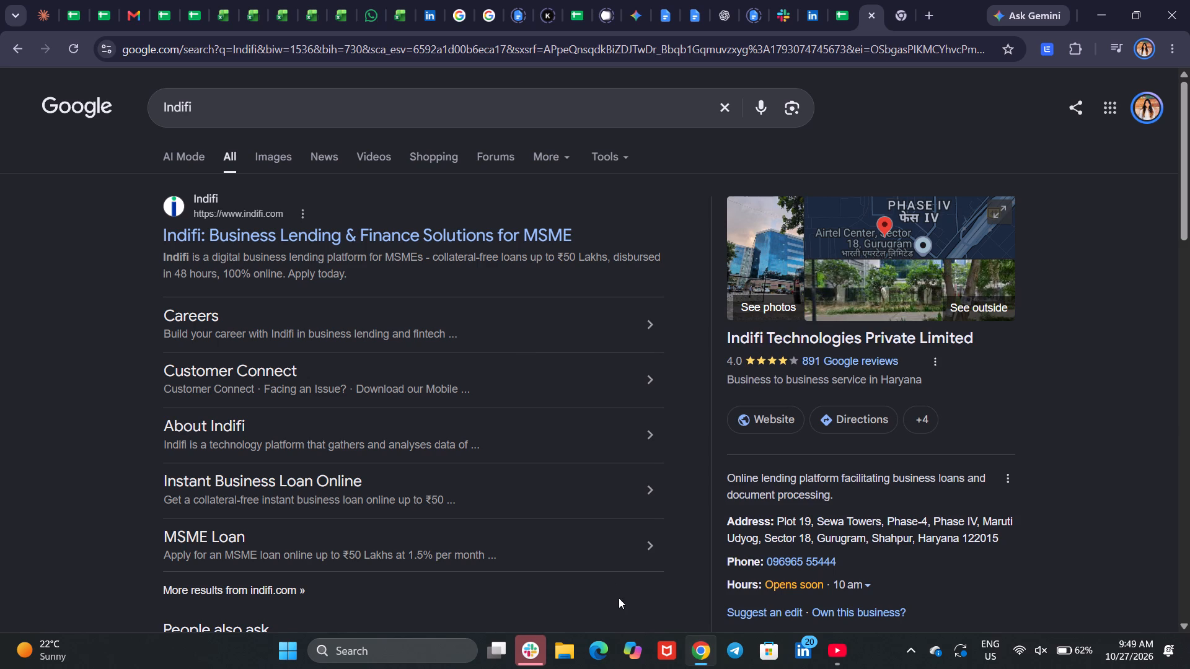
{"action": "left_click_drag", "start_coordinate": [779, 518], "coordinate": [950, 560]}
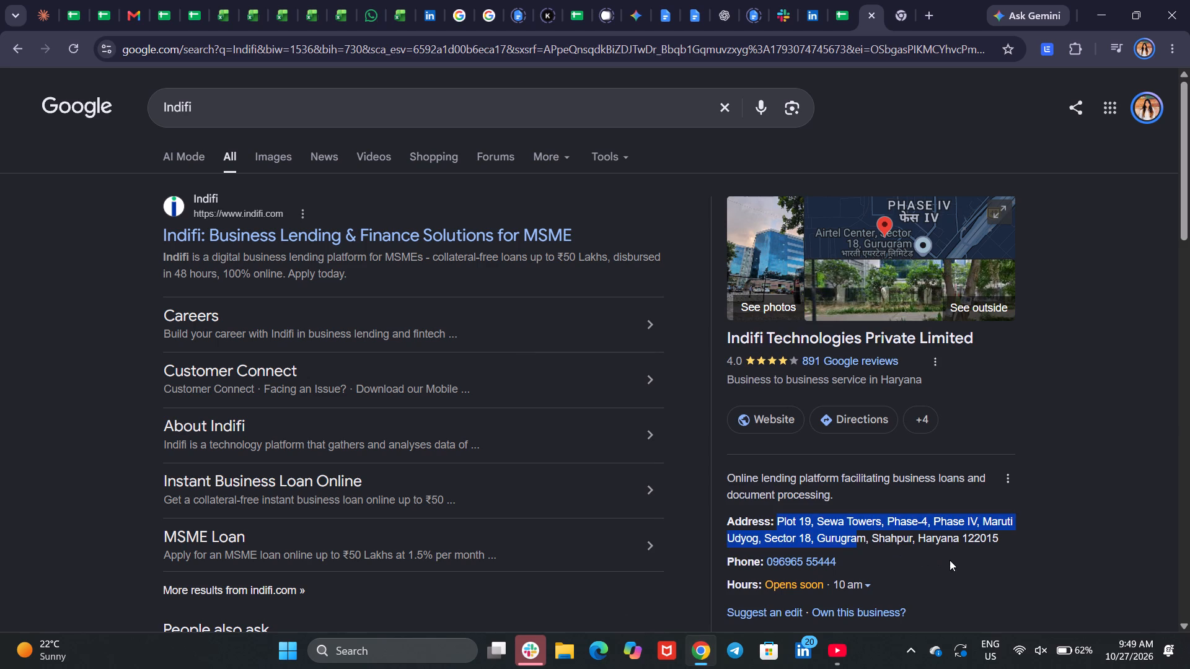
{"action": "left_click_drag", "start_coordinate": [950, 560], "coordinate": [1100, 540]}
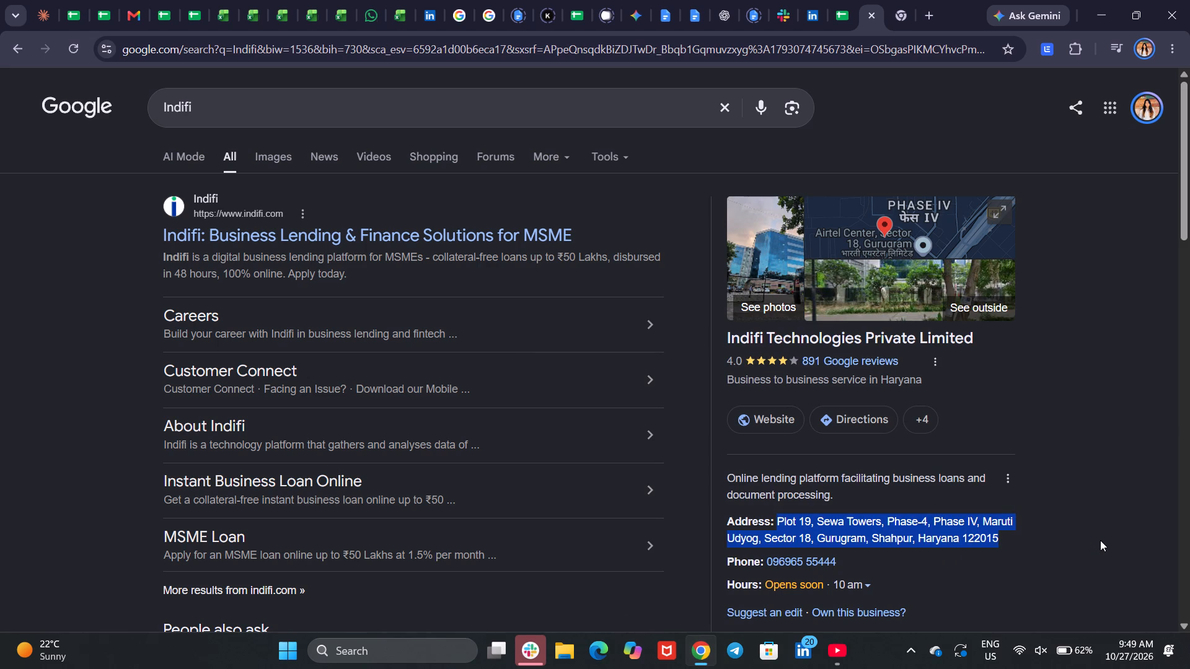
{"action": "key", "text": "ctrl+c"}
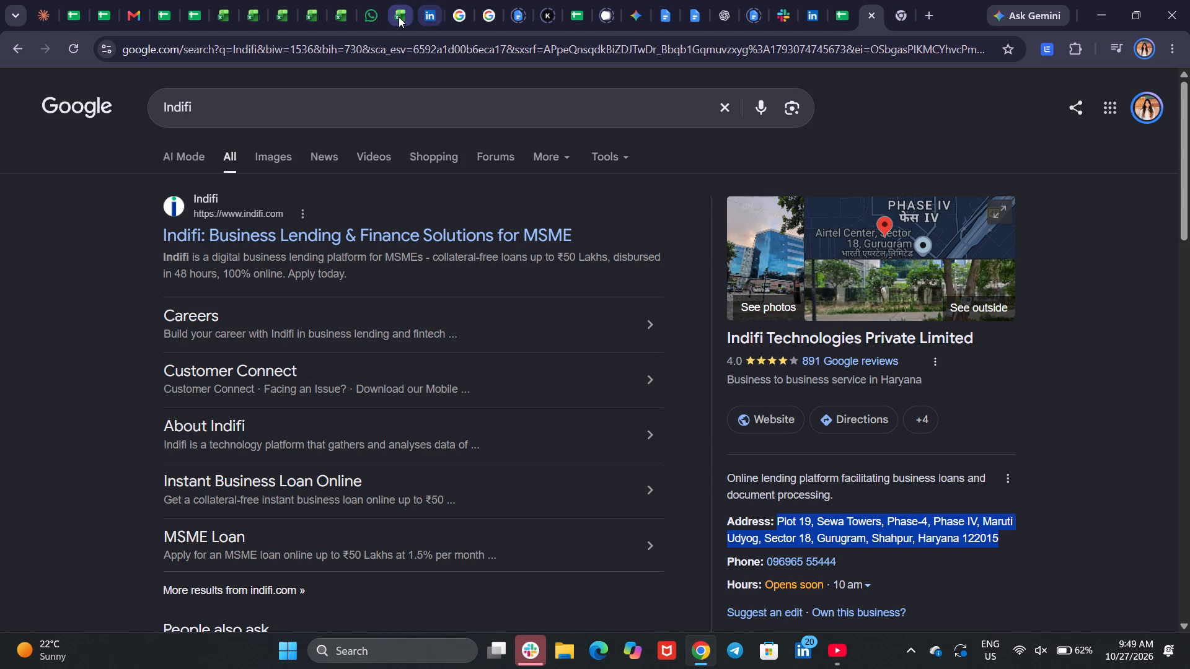
{"action": "left_click", "coordinate": [399, 16]}
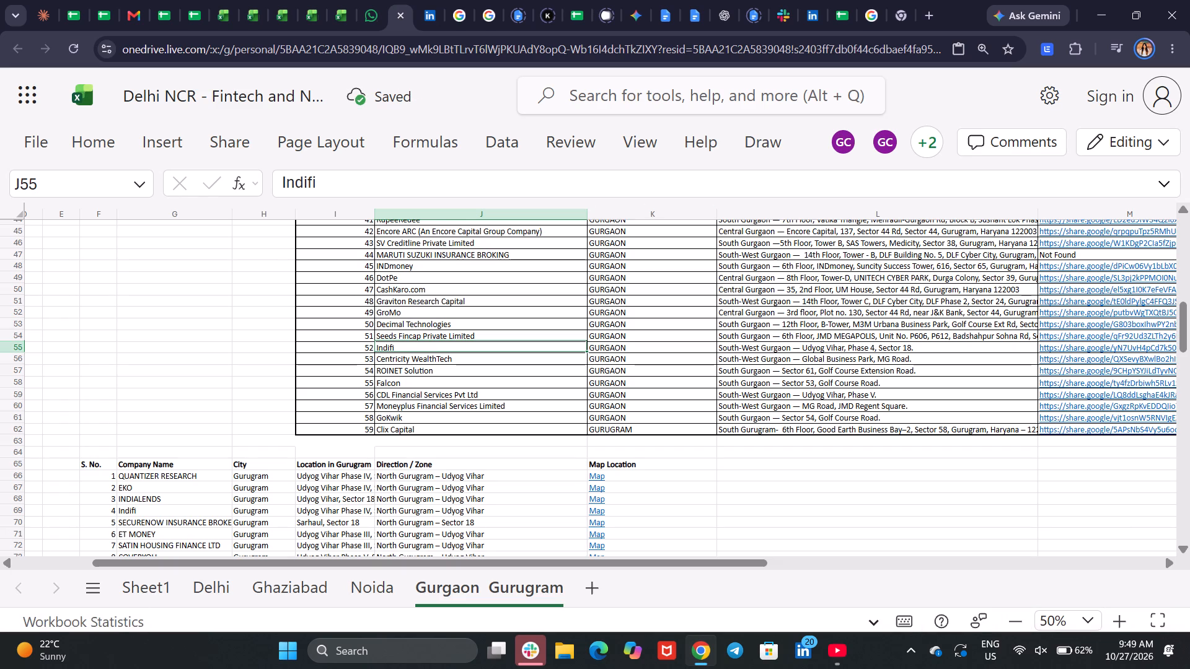
{"action": "triple_click", "coordinate": [884, 351]}
{"action": "triple_click", "coordinate": [867, 351]}
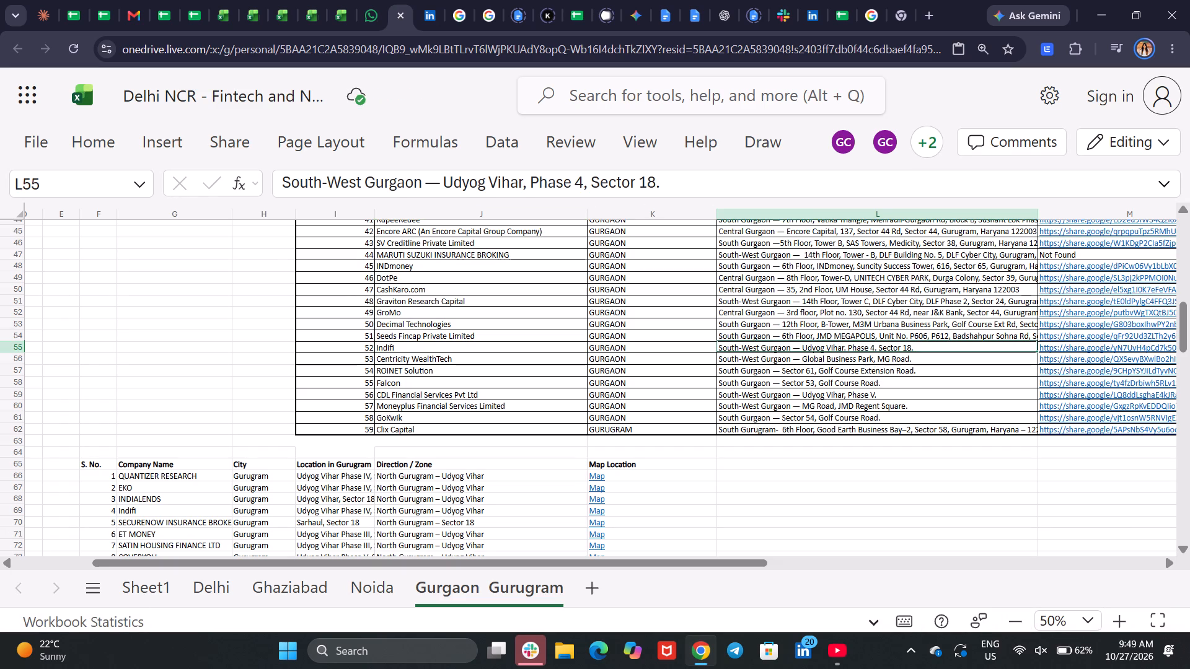
{"action": "triple_click", "coordinate": [810, 348]}
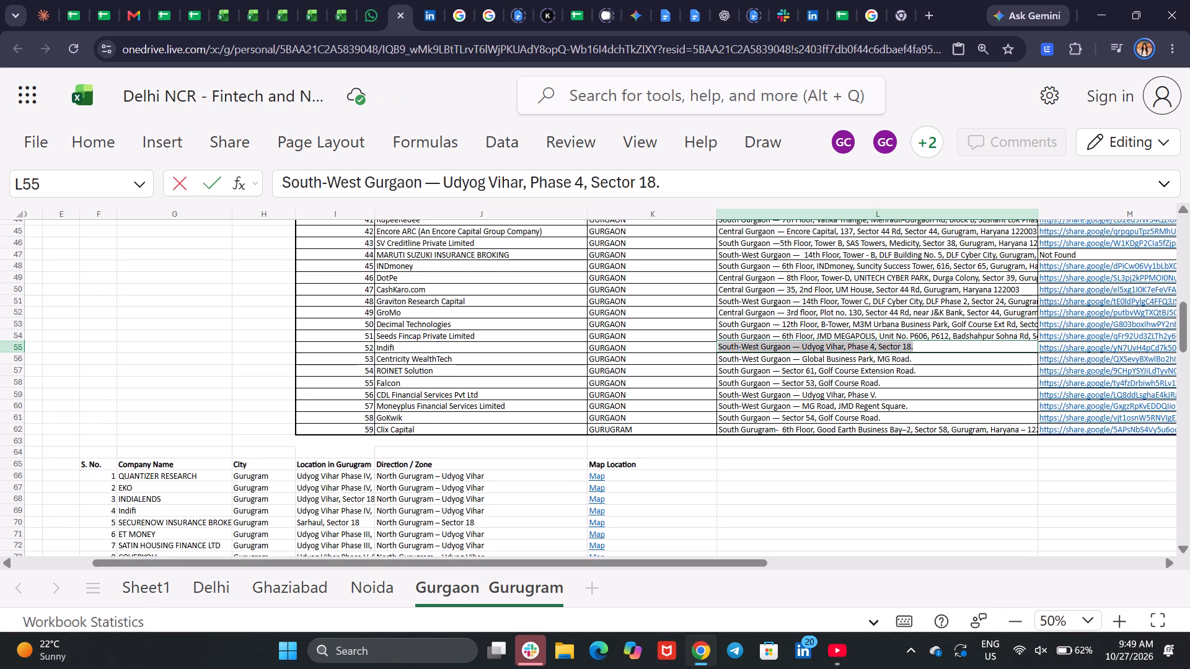
{"action": "left_click", "coordinate": [804, 347]}
{"action": "left_click_drag", "start_coordinate": [804, 347], "coordinate": [918, 337]}
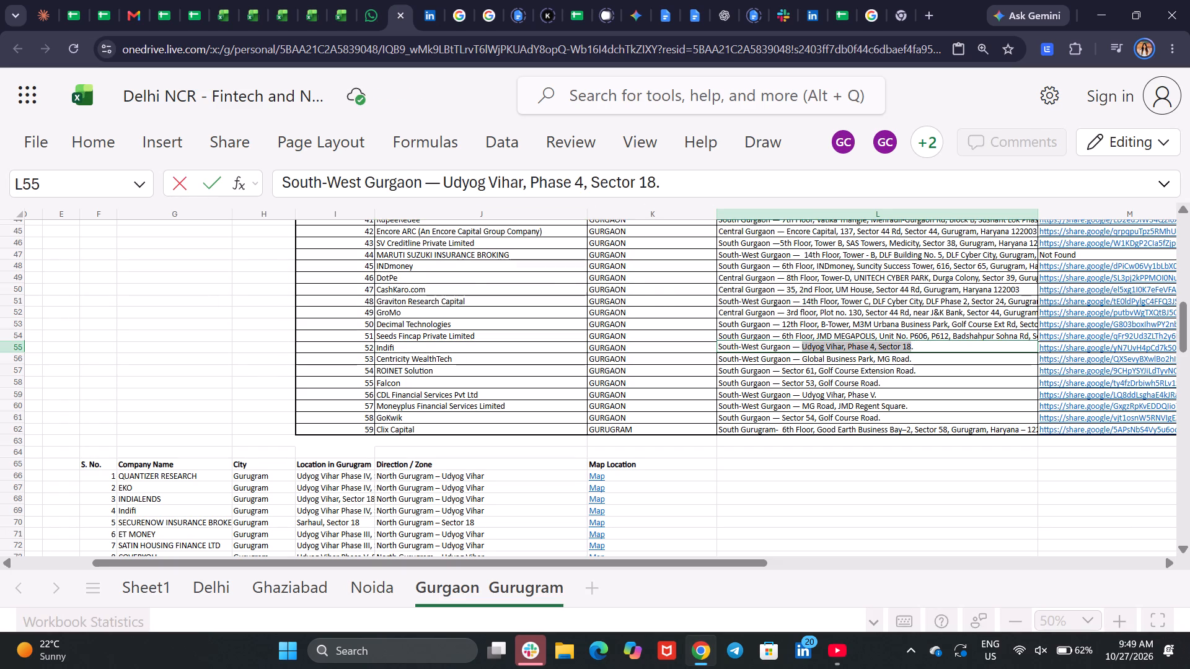
{"action": "left_click_drag", "start_coordinate": [918, 337], "coordinate": [919, 338]}
{"action": "key", "text": "ctrl+v"}
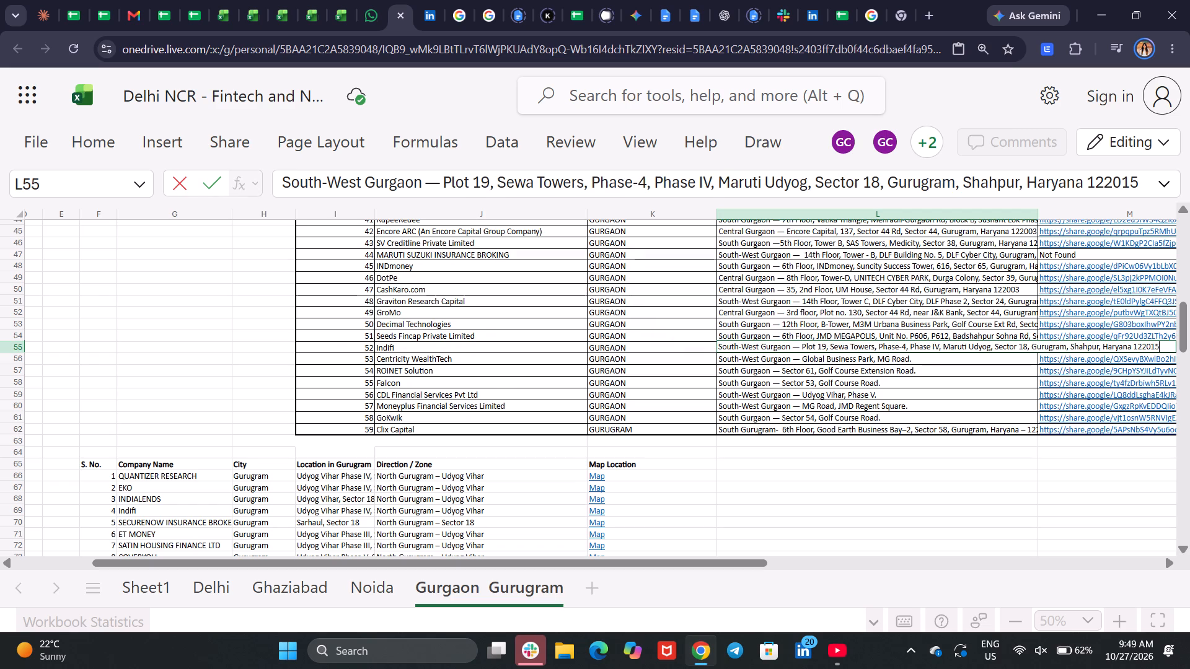
{"action": "left_click", "coordinate": [896, 359]}
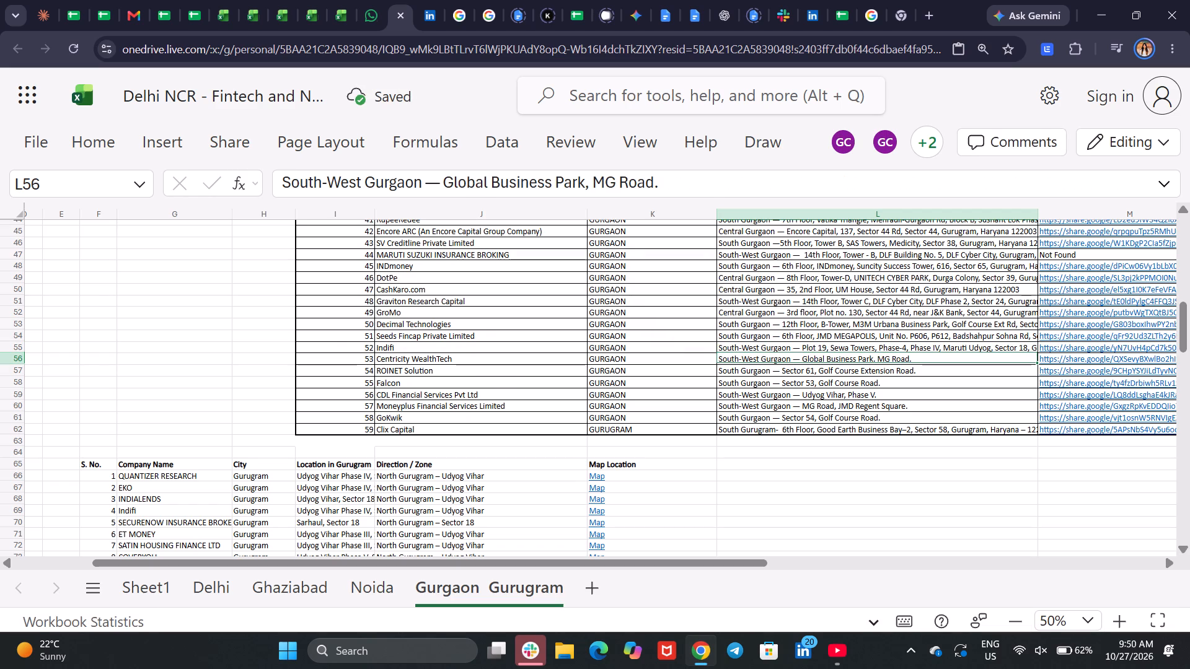
Copy the company name from J56, search Google for it, refine to "centricity wealthtech gurgaon" and copy the address starting from "Metro Station-Guru Dronacharya".
{"action": "triple_click", "coordinate": [519, 360]}
{"action": "left_click", "coordinate": [519, 360]}
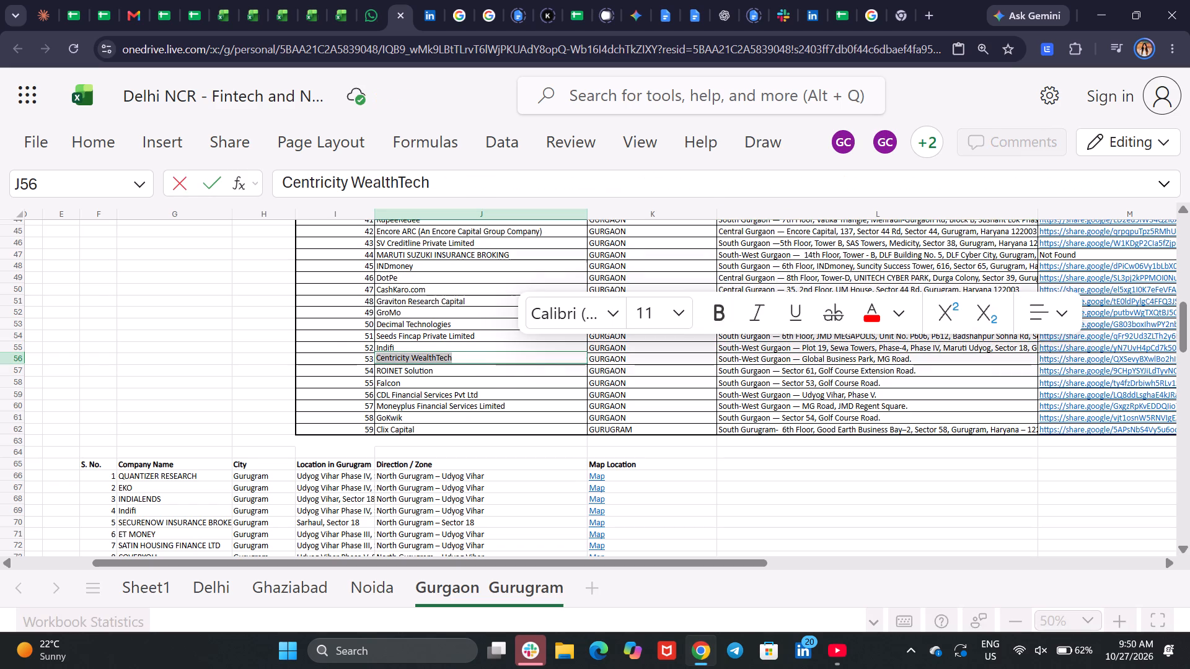
{"action": "key", "text": "ctrl+c"}
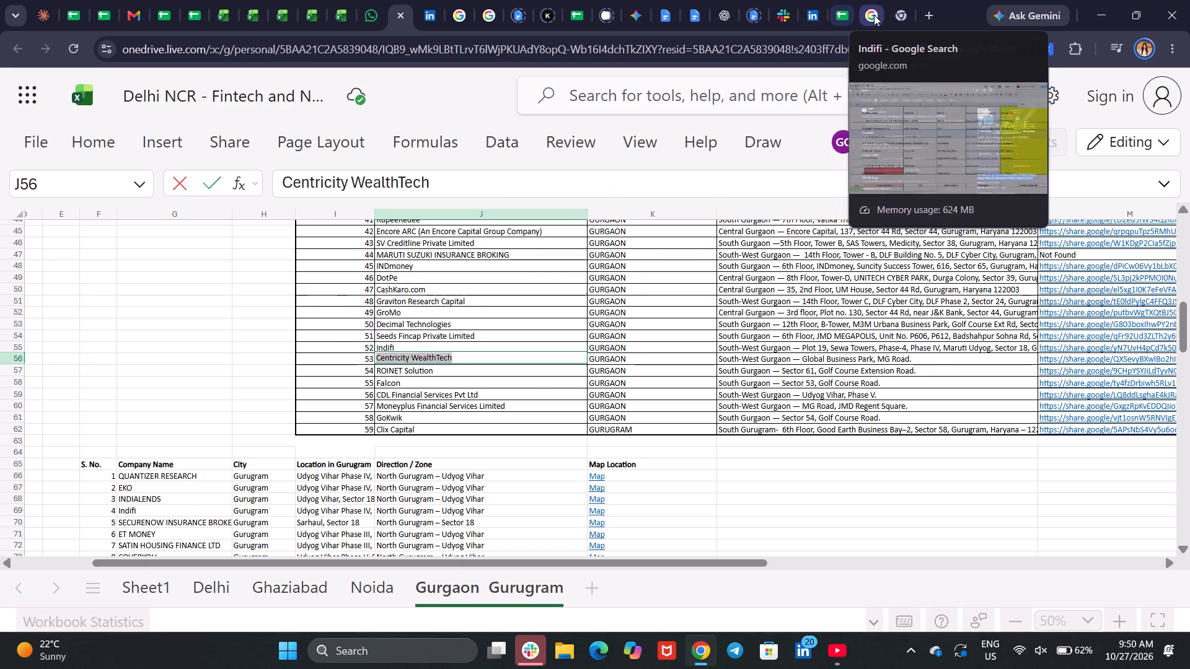
{"action": "left_click", "coordinate": [874, 15]}
{"action": "left_click", "coordinate": [721, 105]}
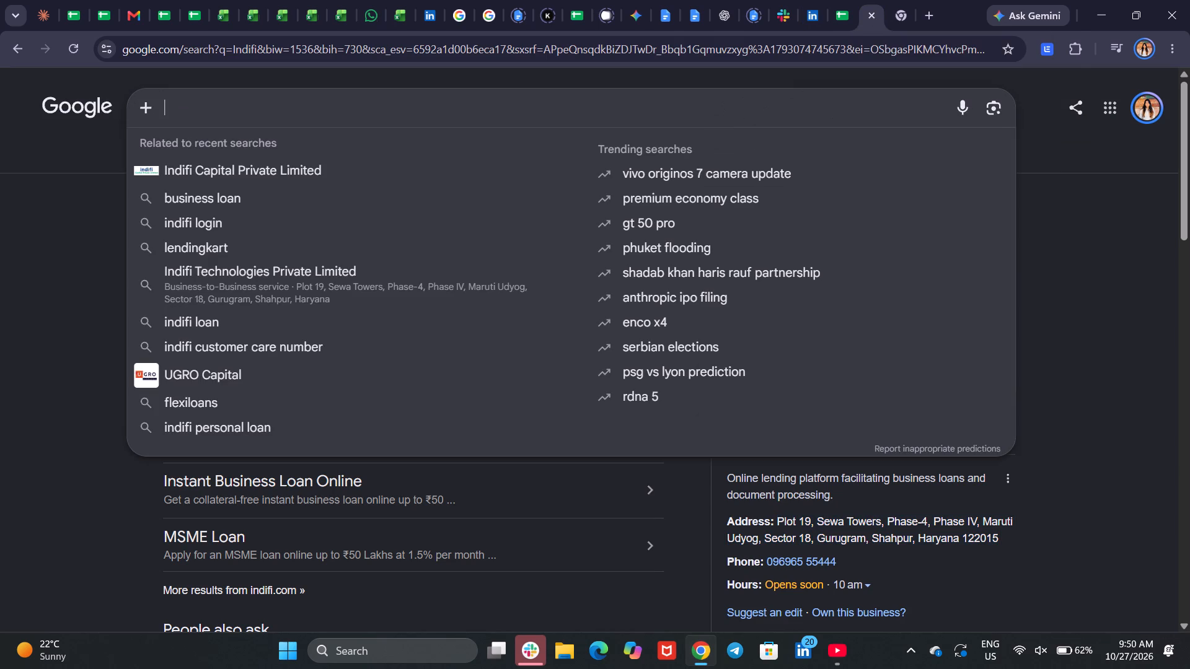
{"action": "key", "text": "ctrl+v"}
{"action": "key", "text": "Return"}
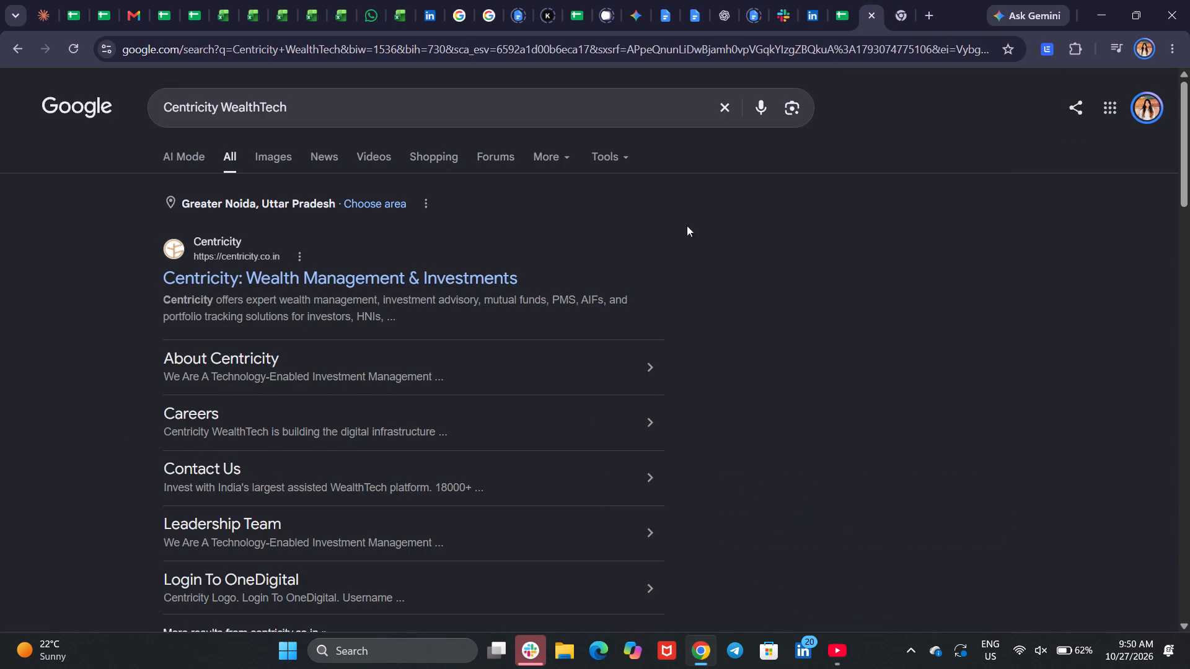
{"action": "left_click", "coordinate": [491, 111]}
{"action": "key", "text": "space"}
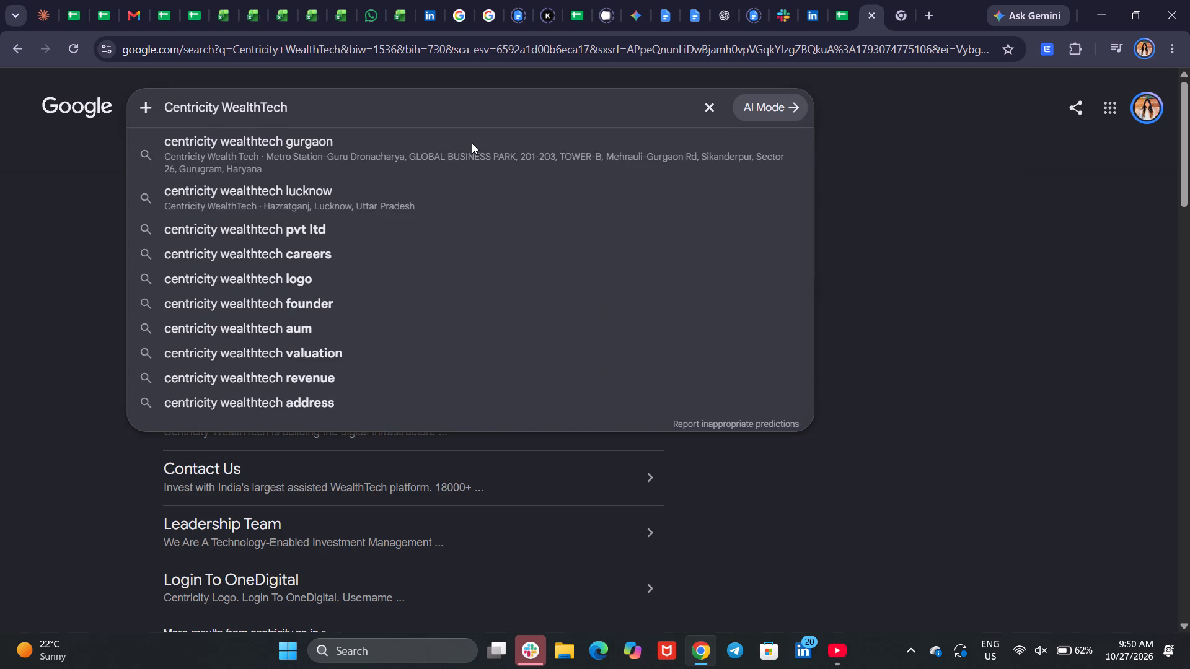
{"action": "left_click", "coordinate": [469, 147]}
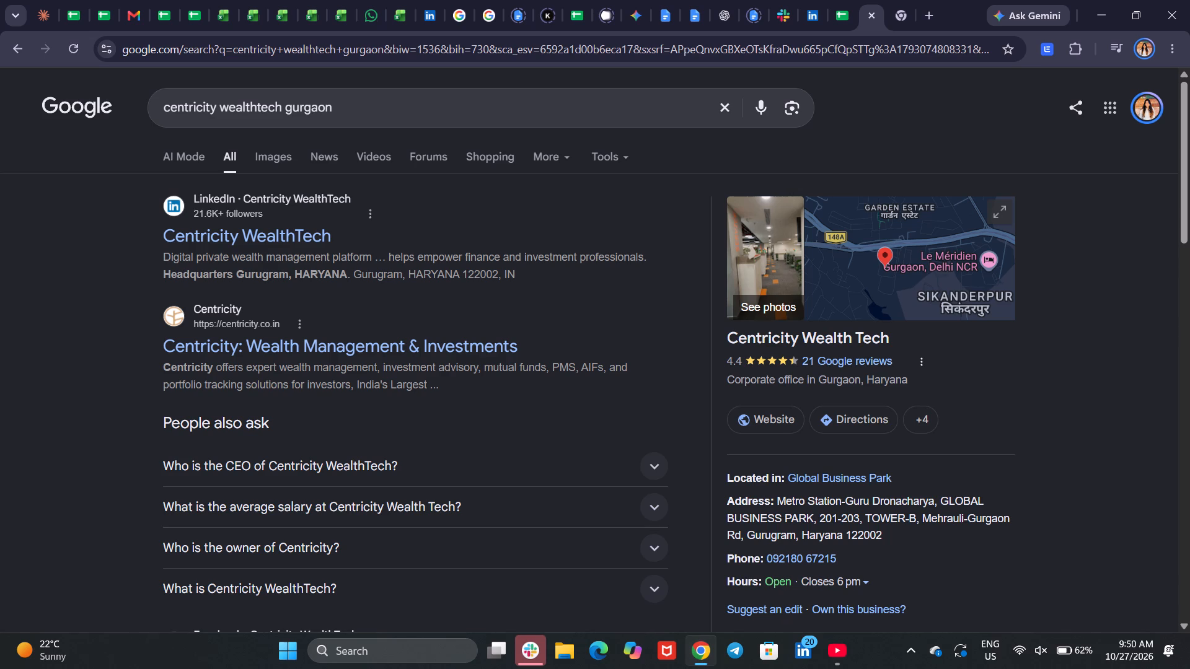
{"action": "left_click_drag", "start_coordinate": [778, 501], "coordinate": [918, 531]}
{"action": "key", "text": "ctrl+c"}
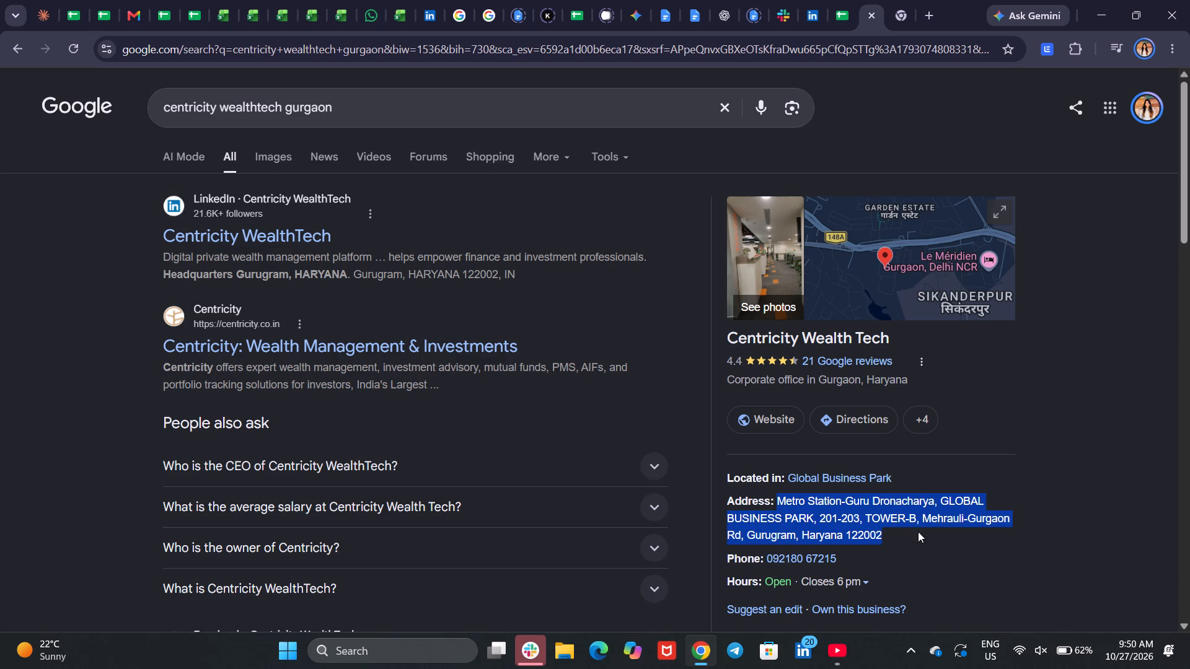
Replace the text after "South-West Gurgaon —" in L56 with Metro Station-Guru Dronacharya, GLOBAL BUSINESS PARK, 201-203, TOWER-B, Mehrauli-Gurgaon Rd, Gurugram, Haryana 122002.
{"action": "left_click", "coordinate": [408, 10]}
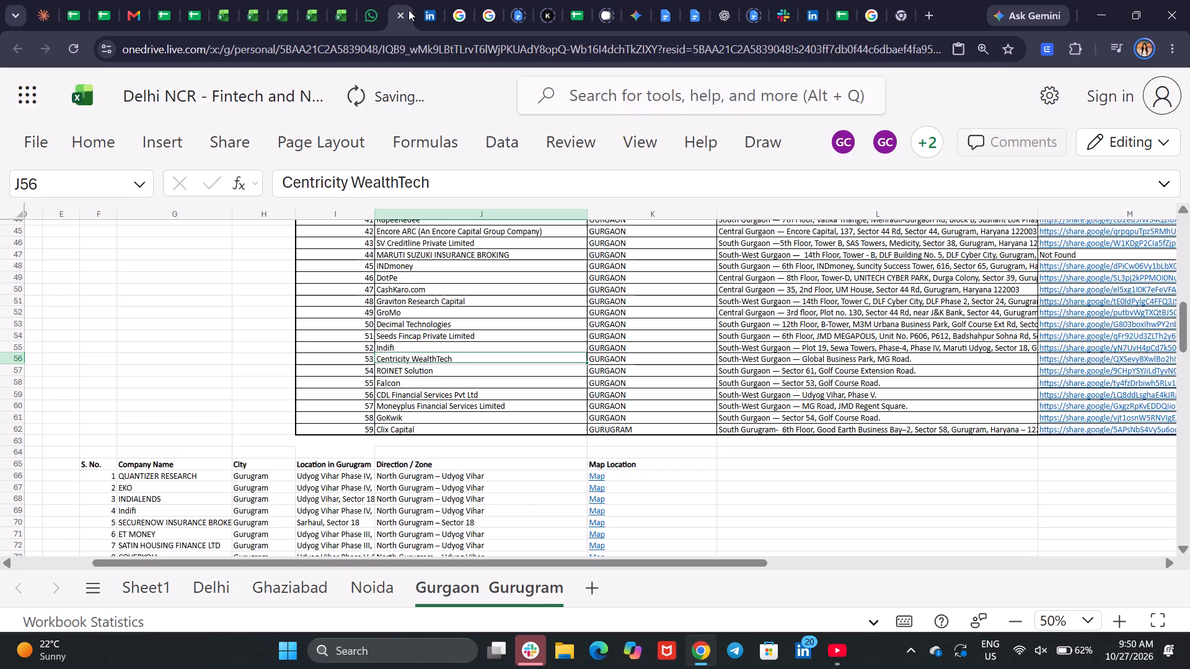
{"action": "double_click", "coordinate": [897, 361]}
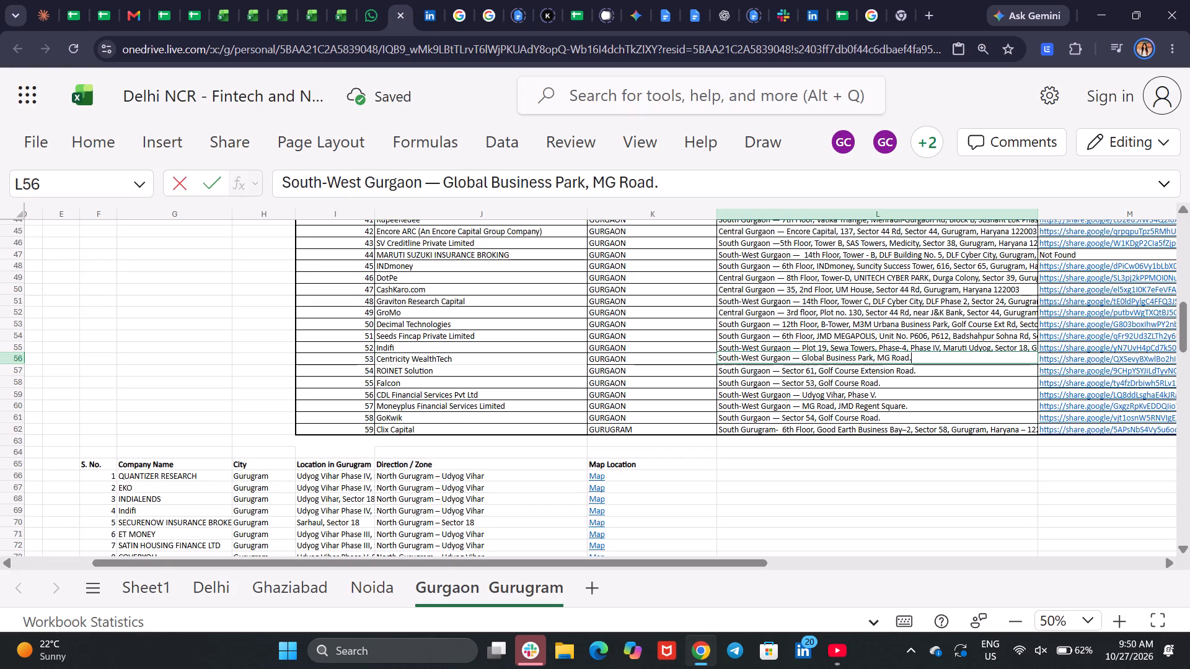
{"action": "left_click_drag", "start_coordinate": [803, 358], "coordinate": [904, 352]}
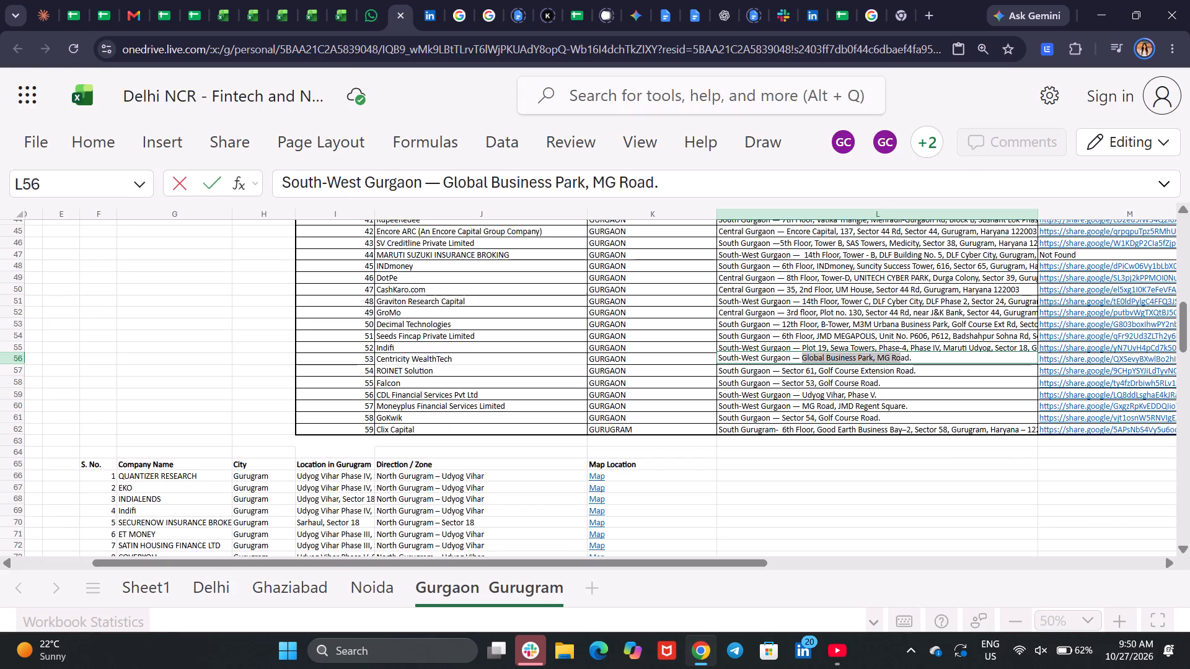
{"action": "left_click_drag", "start_coordinate": [904, 352], "coordinate": [939, 352]}
{"action": "key", "text": "ctrl+v"}
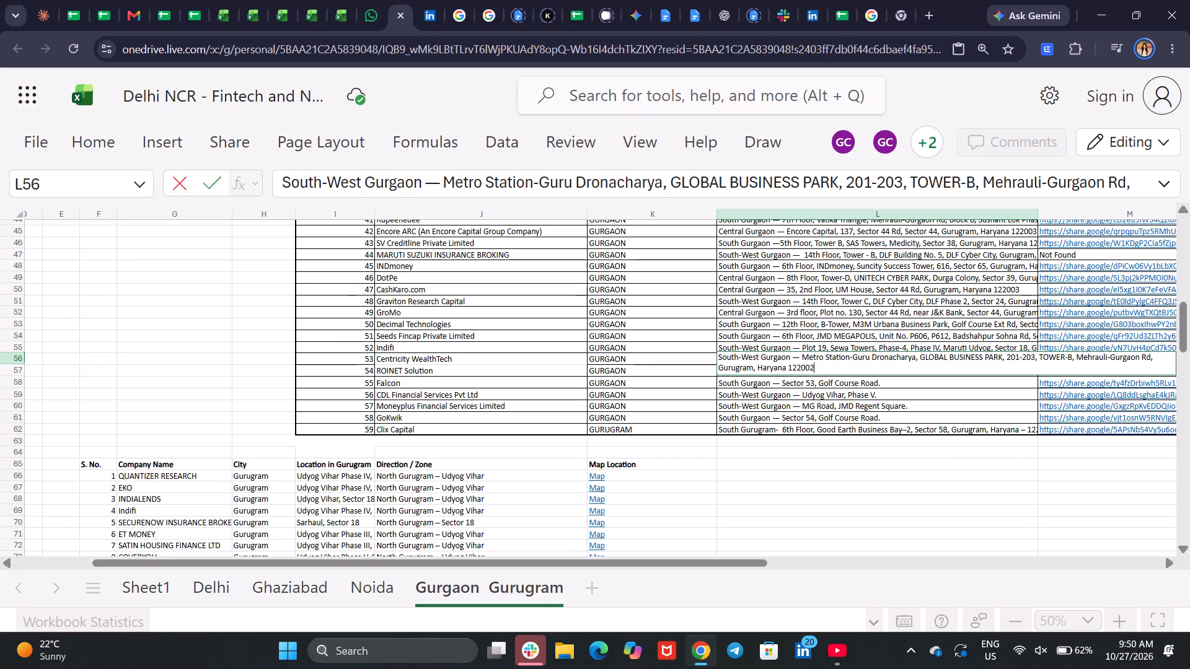
{"action": "left_click", "coordinate": [899, 383]}
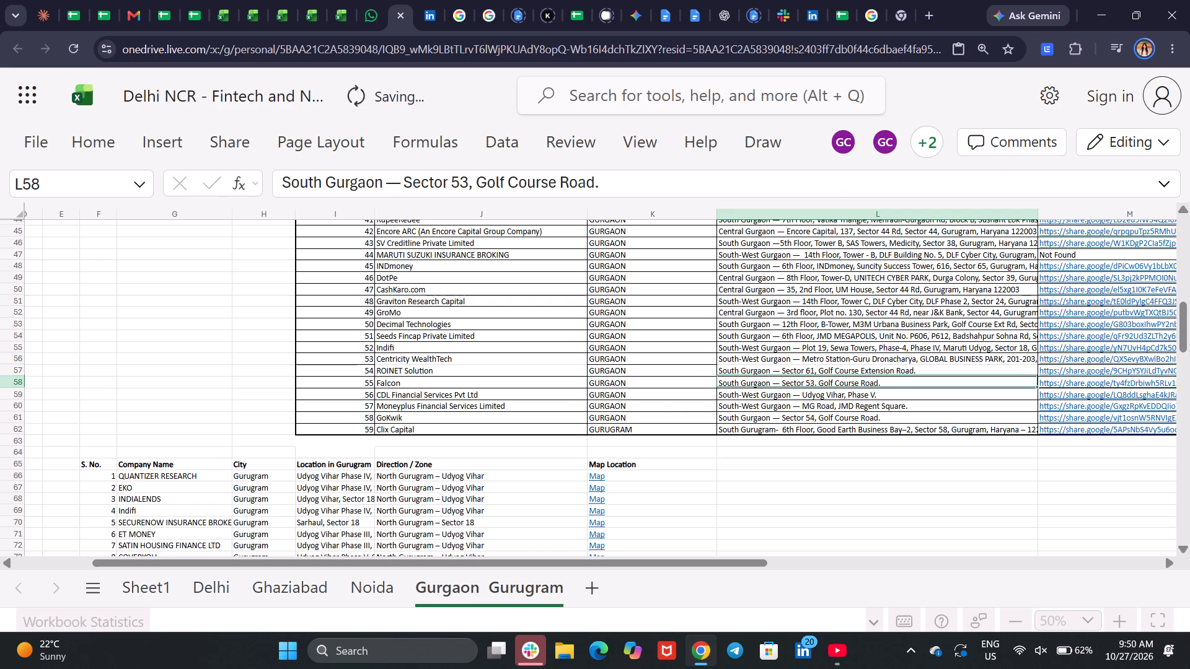
{"action": "left_click", "coordinate": [827, 372]}
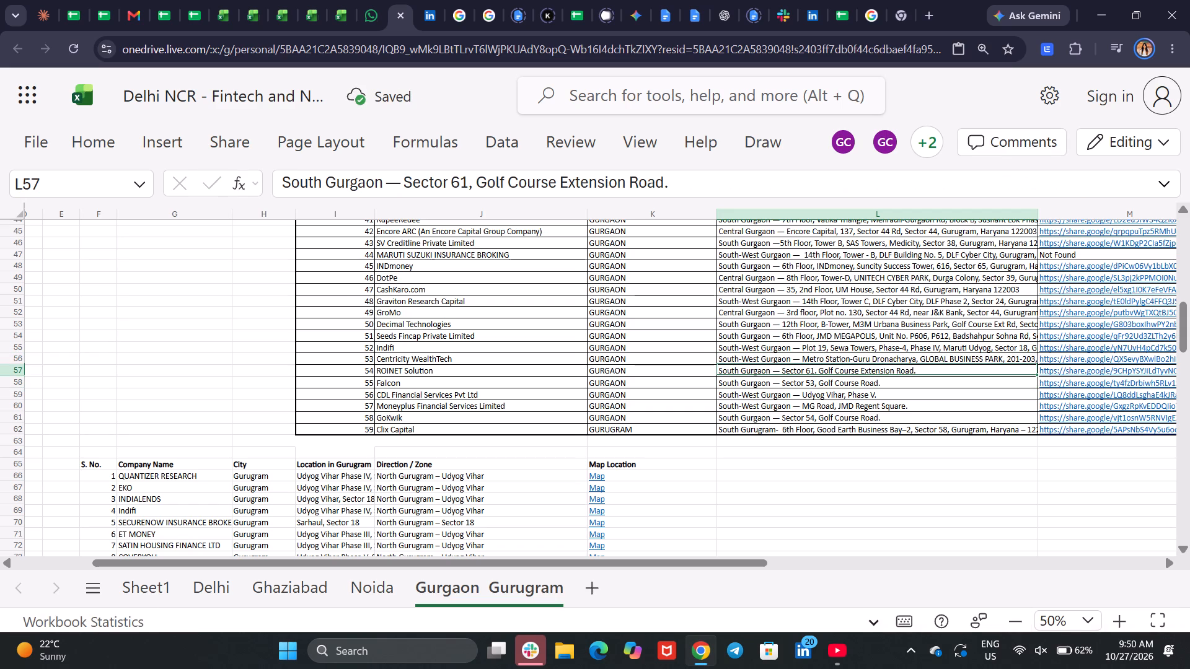
Copy the company name from J57, search Google for "ROINET Solution" and copy its listed address starting from "8th Floor, Tower-B".
{"action": "triple_click", "coordinate": [434, 374]}
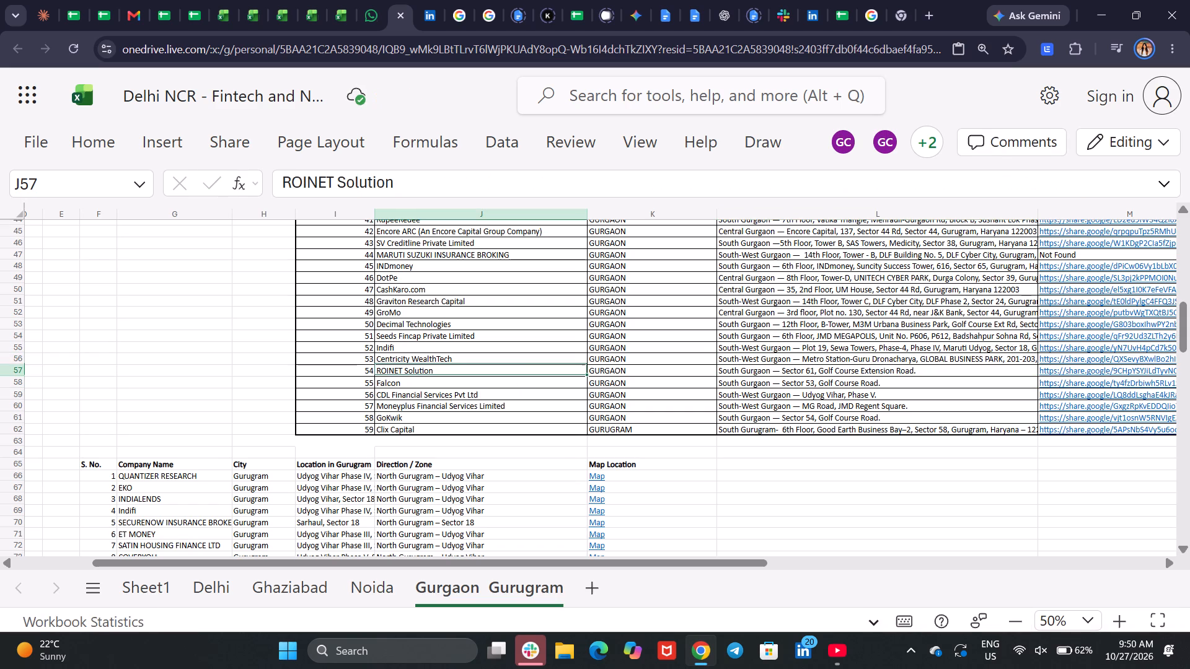
{"action": "triple_click", "coordinate": [428, 372]}
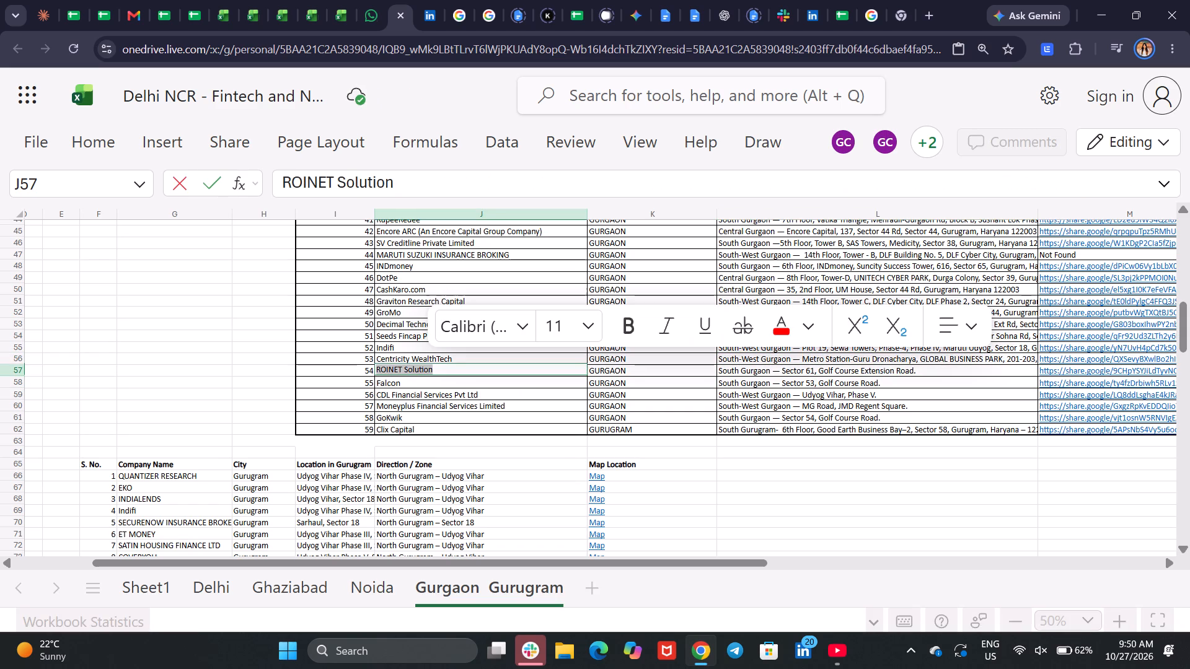
{"action": "key", "text": "ctrl+c"}
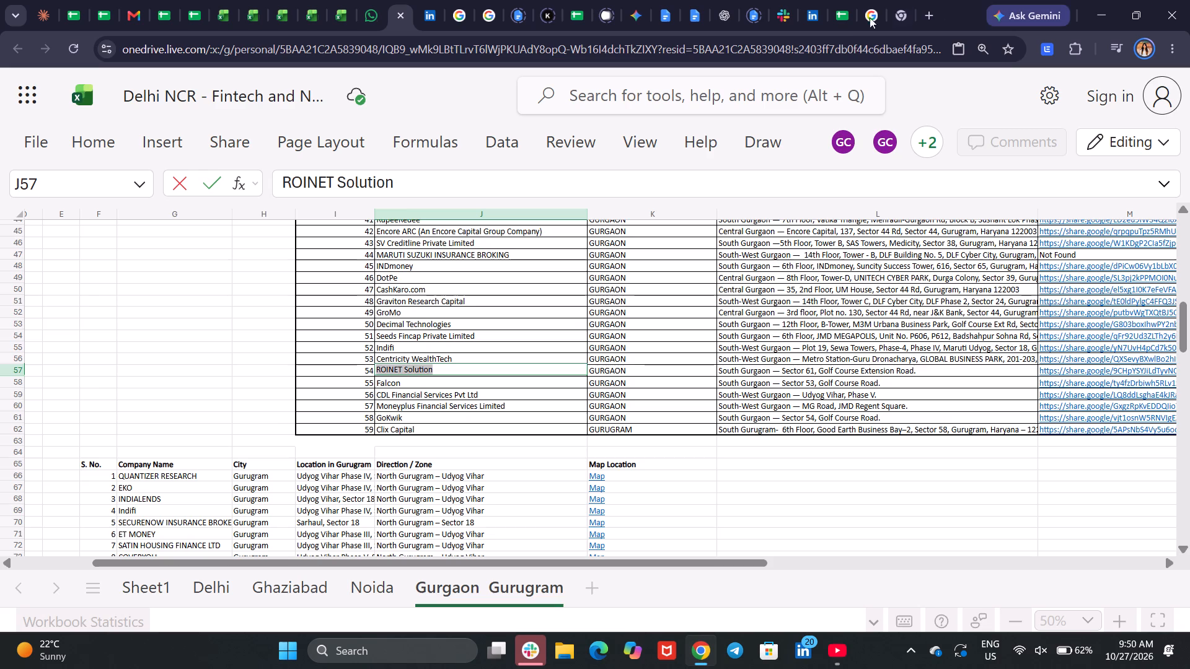
{"action": "left_click", "coordinate": [871, 13]}
{"action": "left_click", "coordinate": [729, 107]}
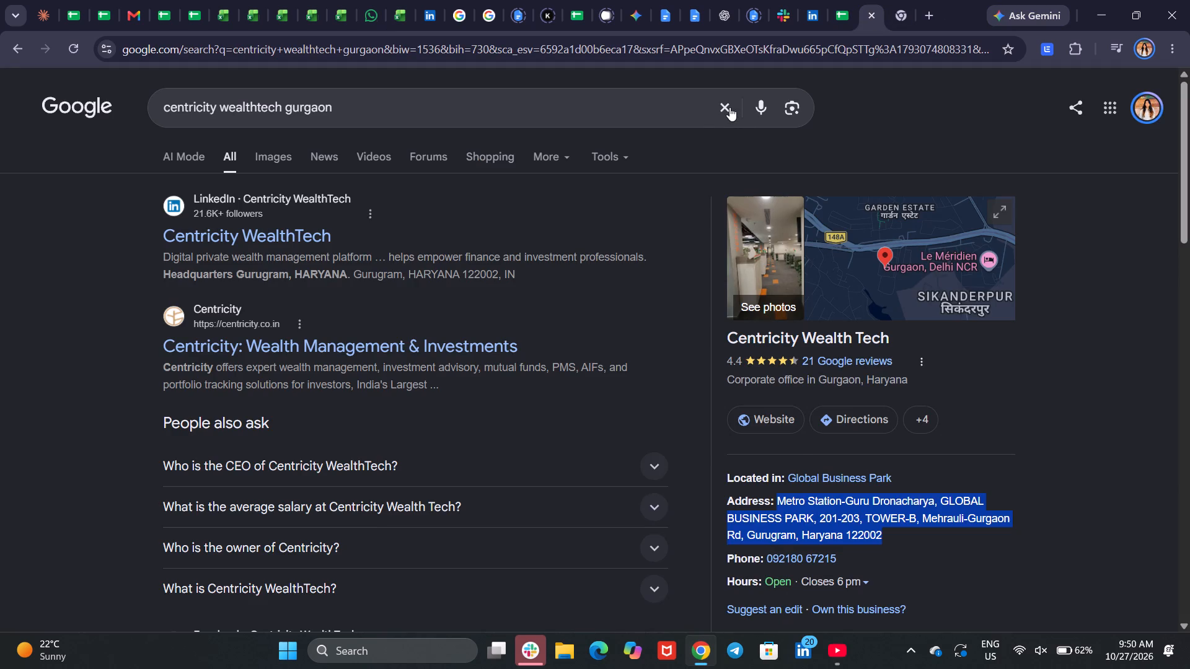
{"action": "key", "text": "ctrl+v"}
{"action": "key", "text": "Return"}
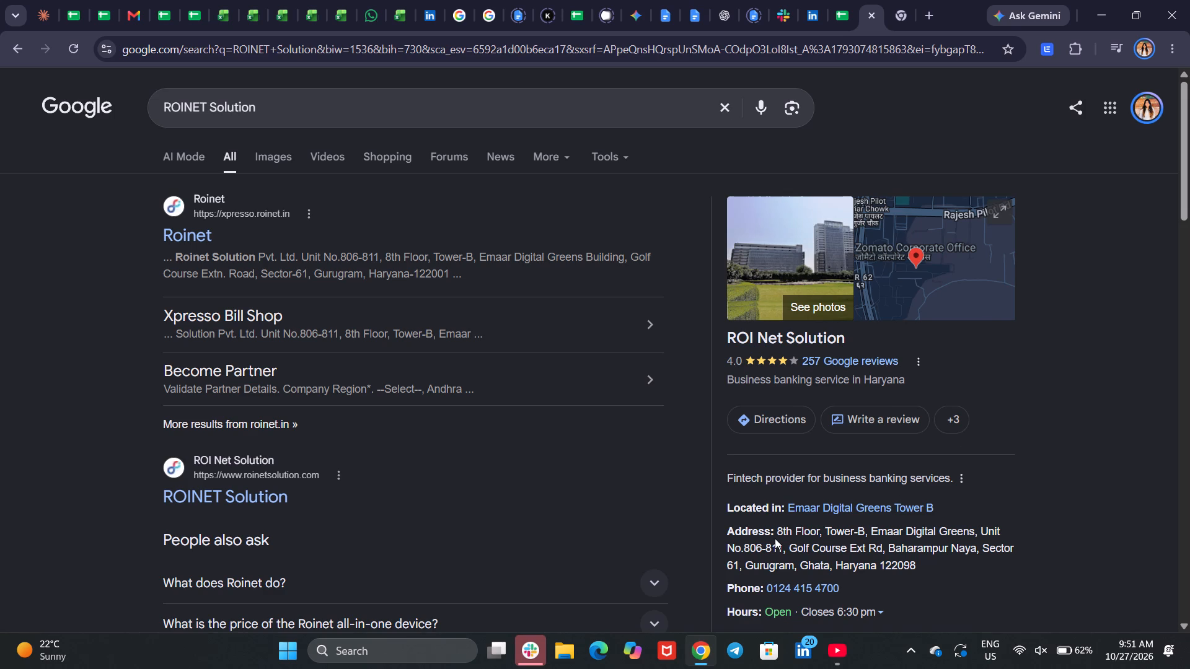
{"action": "left_click_drag", "start_coordinate": [777, 531], "coordinate": [940, 568]}
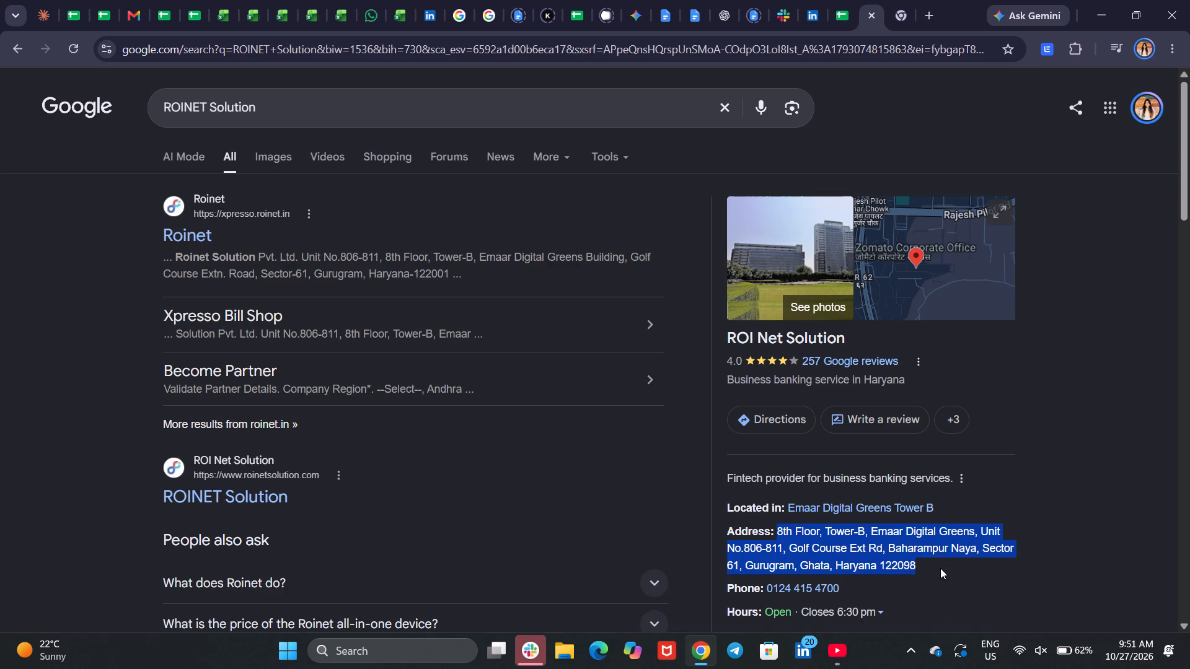
{"action": "key", "text": "ctrl+c"}
Replace the text after "South Gurgaon —" in L57 with 8th Floor, Tower-B, Emaar Digital Greens, Unit No.806-811, Golf Course Ext Rd, Baharampur Naya, Sector 61, Gurugram, Ghata, Haryana 122098.
{"action": "left_click", "coordinate": [400, 2]}
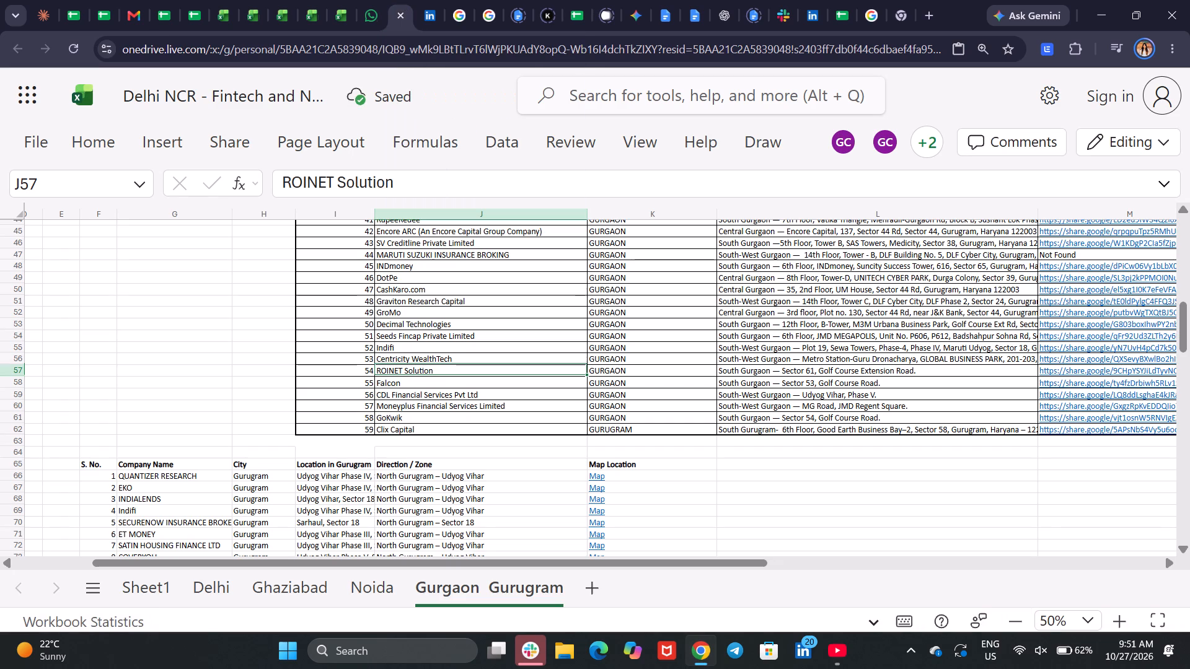
{"action": "triple_click", "coordinate": [835, 374]}
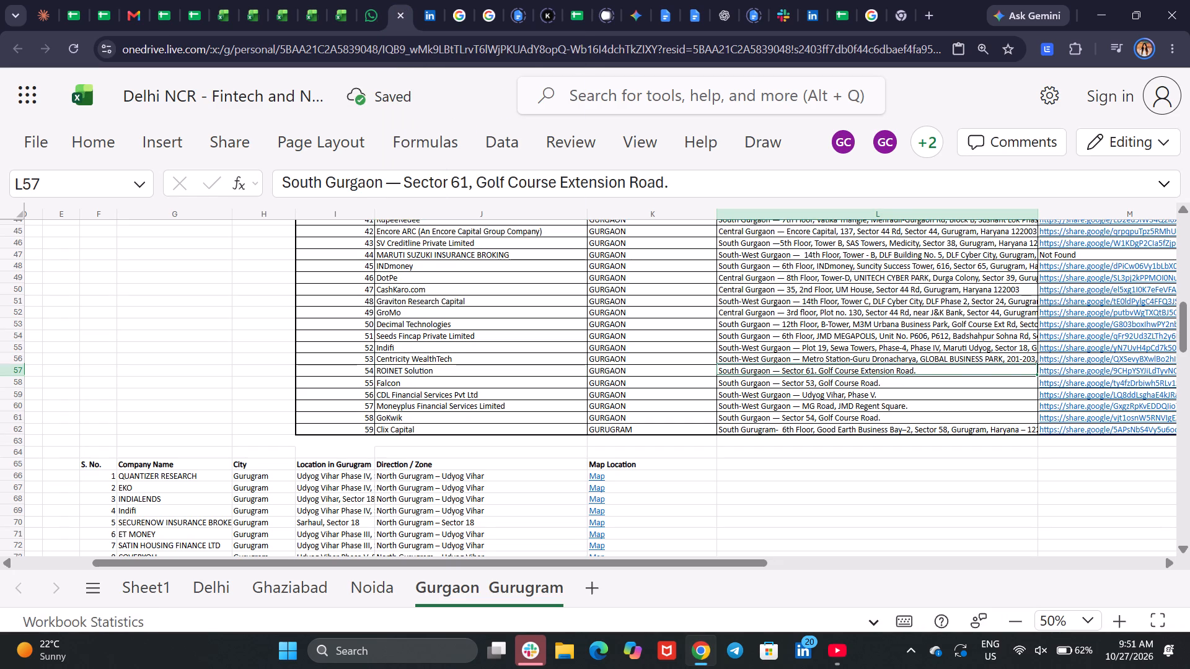
{"action": "triple_click", "coordinate": [829, 372]}
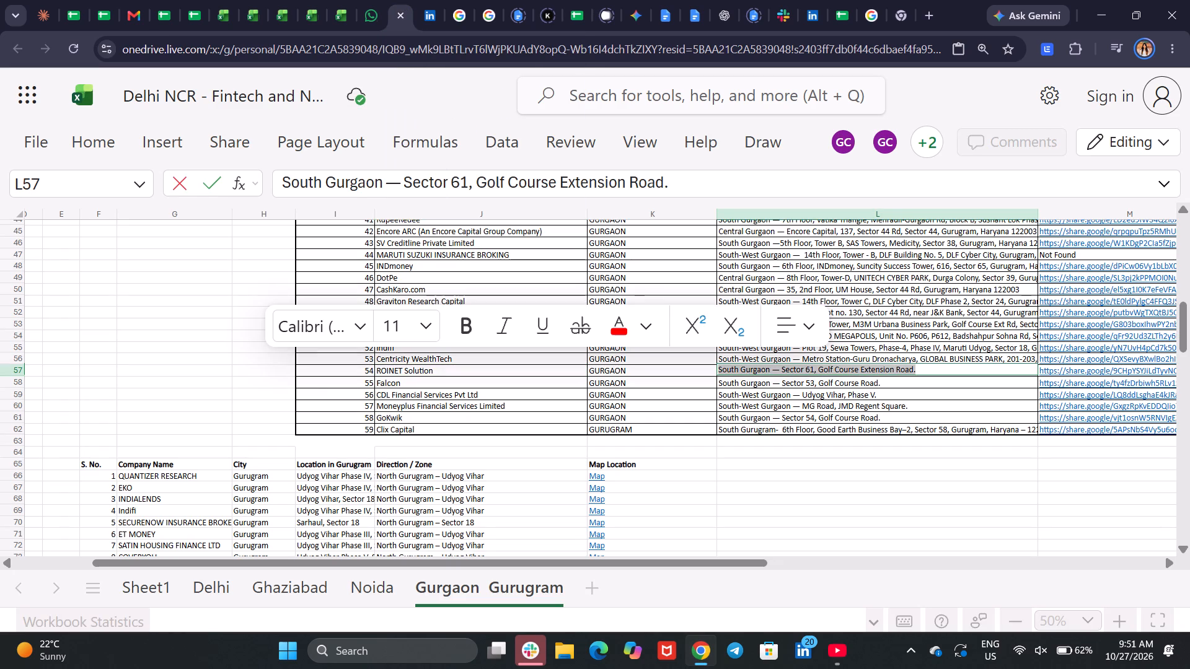
{"action": "left_click_drag", "start_coordinate": [782, 370], "coordinate": [906, 366]}
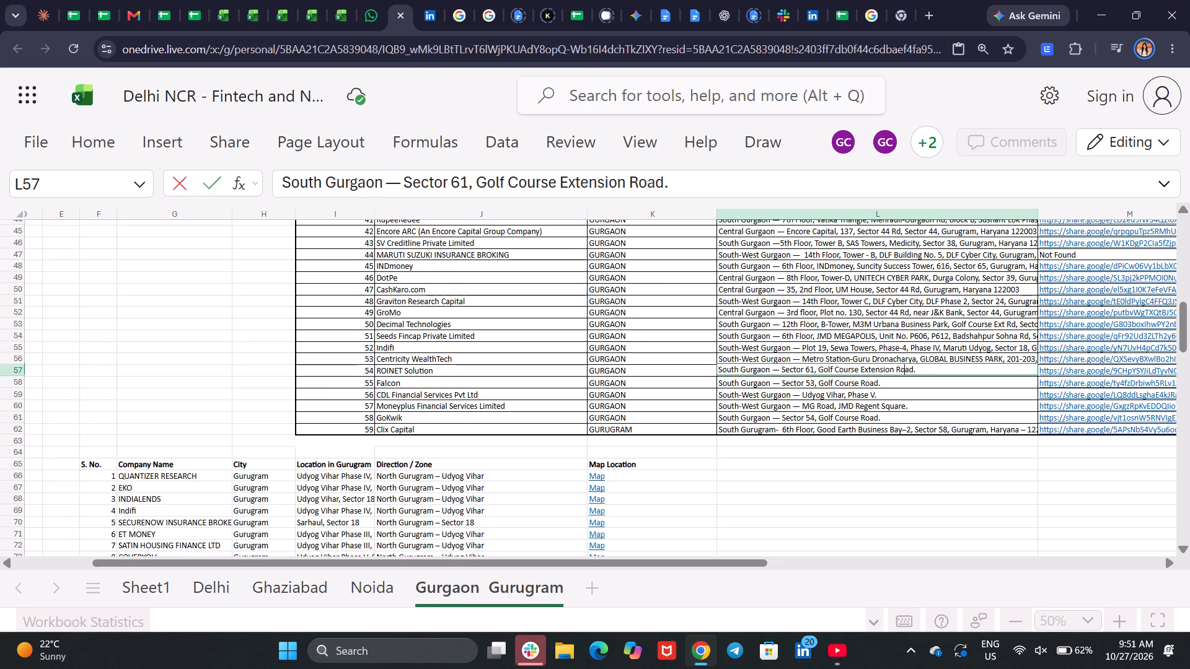
{"action": "left_click_drag", "start_coordinate": [782, 371], "coordinate": [927, 374]}
{"action": "key", "text": "ctrl+v"}
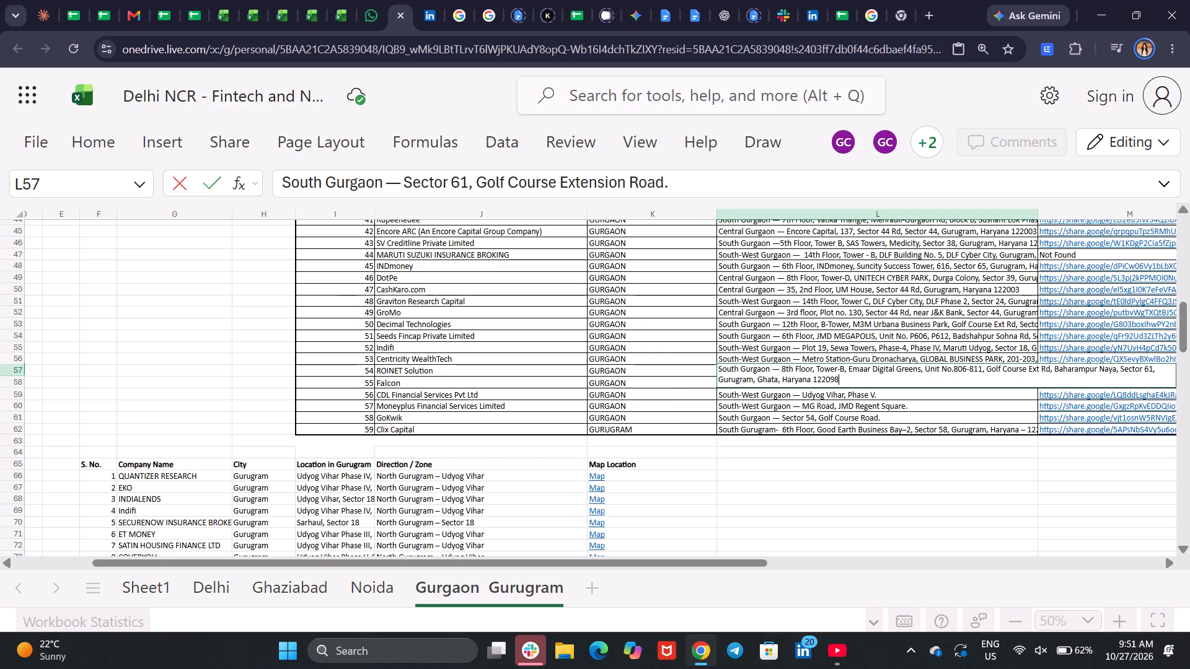
{"action": "left_click", "coordinate": [885, 395]}
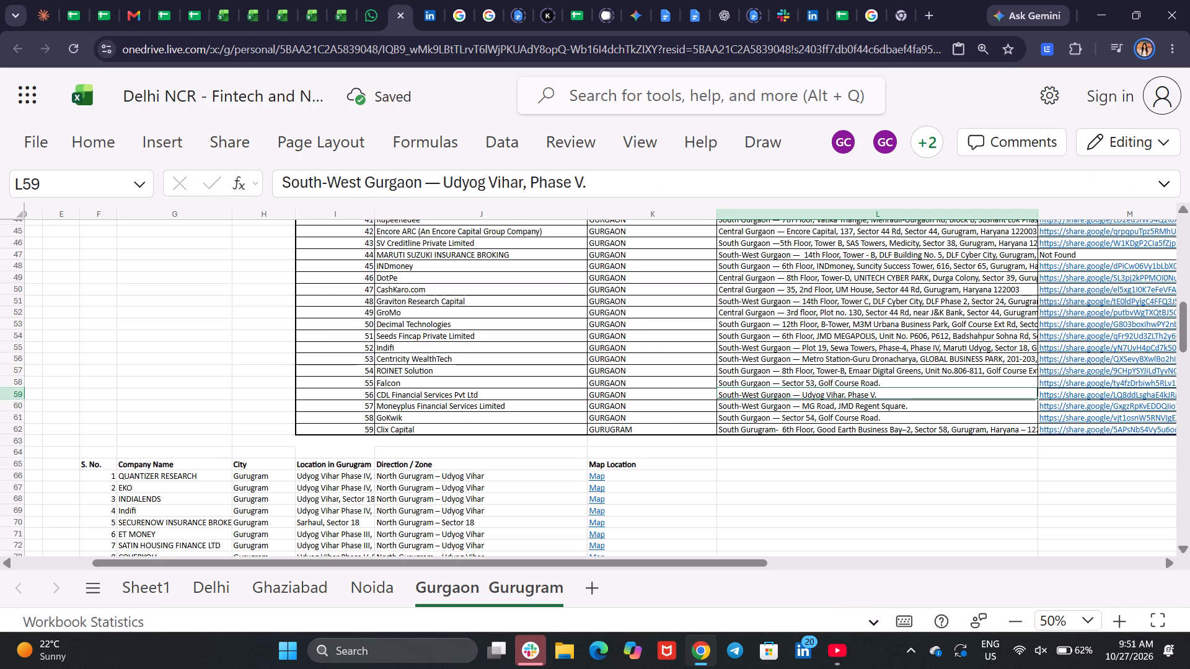
Copy the company name Falcon from J58 and search Google for it.
{"action": "left_click", "coordinate": [828, 384]}
{"action": "triple_click", "coordinate": [462, 382]}
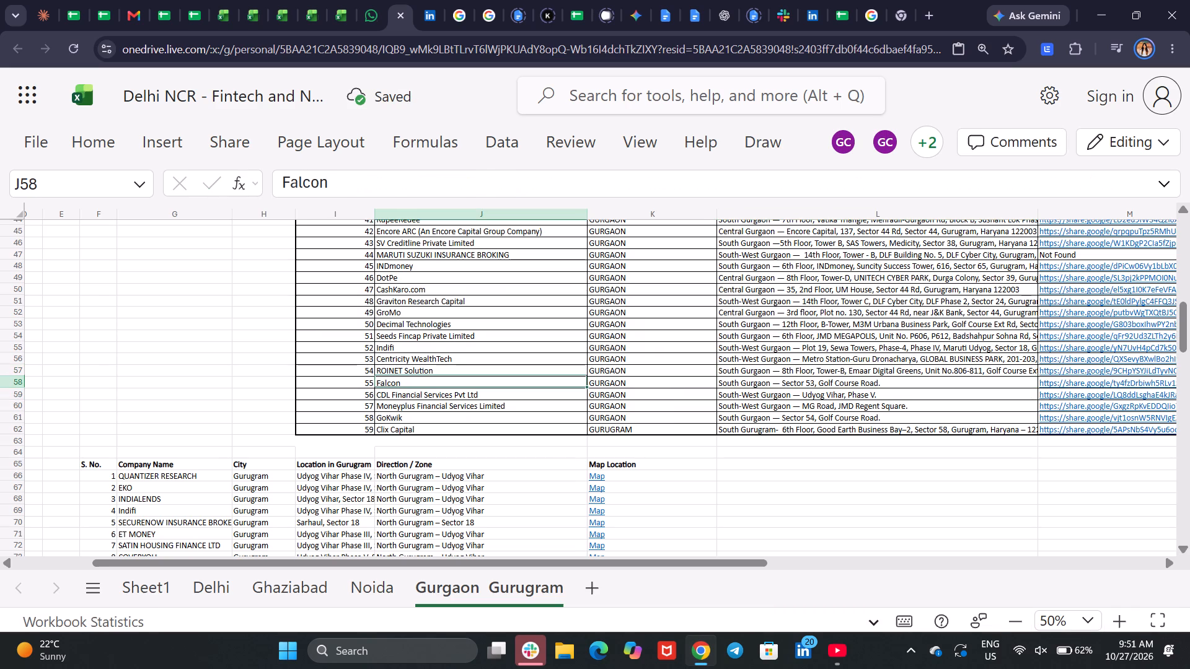
{"action": "key", "text": "ctrl+c"}
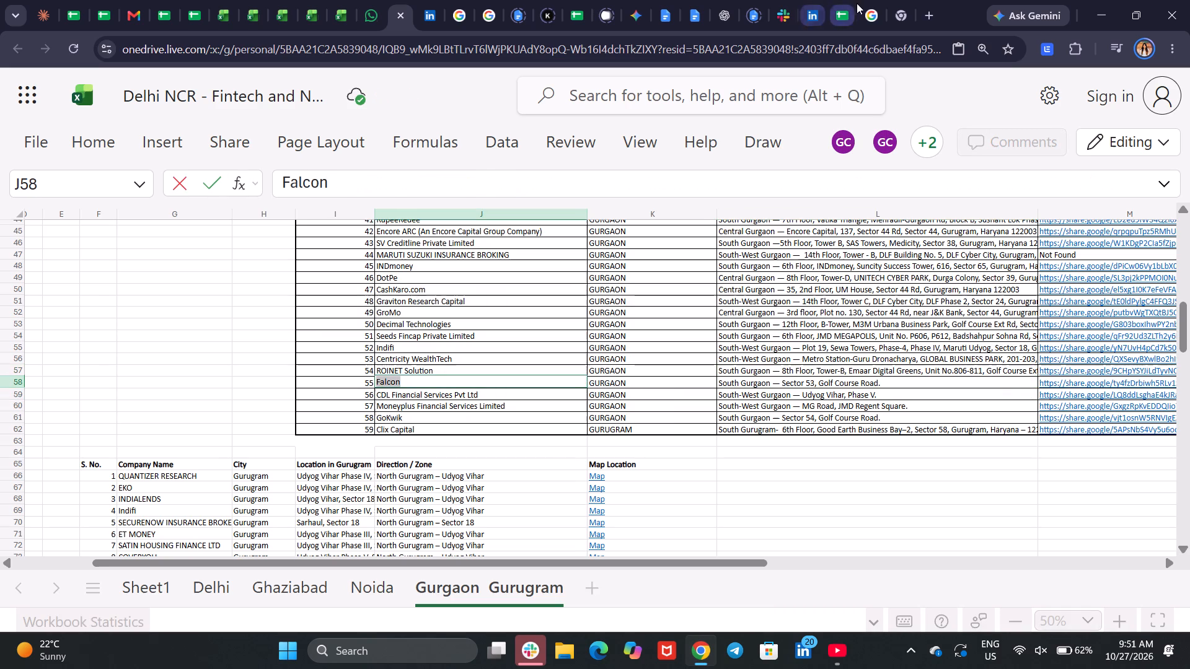
{"action": "left_click", "coordinate": [870, 9]}
{"action": "left_click", "coordinate": [726, 103]}
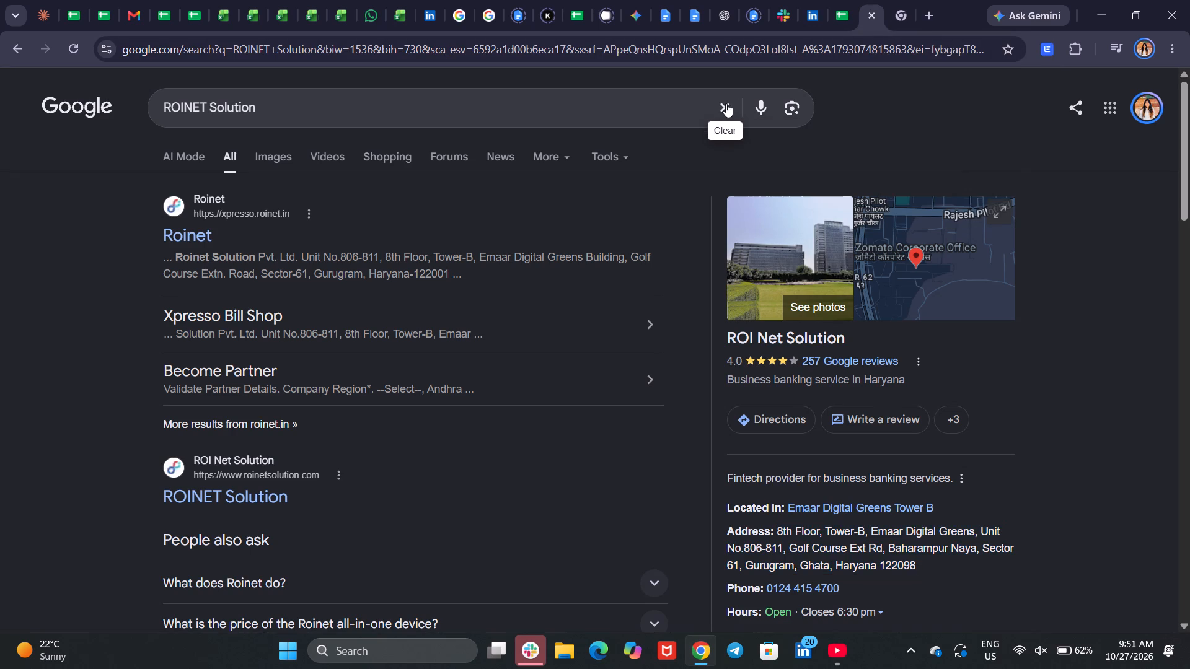
{"action": "key", "text": "ctrl+v"}
{"action": "key", "text": "Return"}
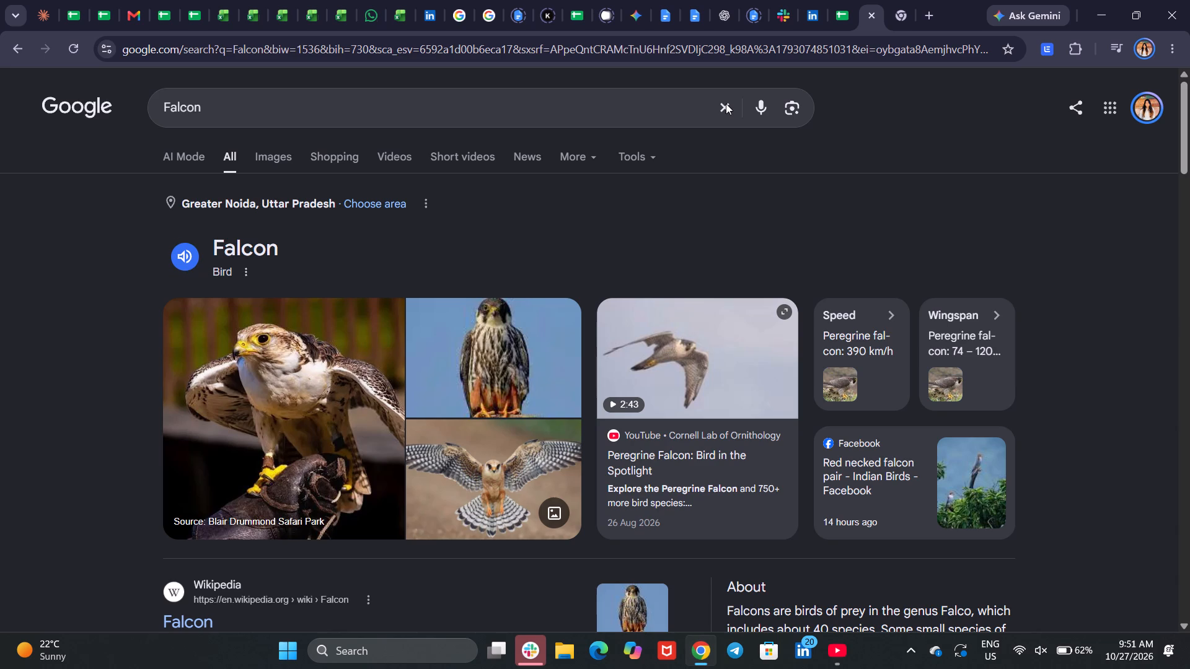
Refine the search to "falcon company" and then "falcon company gurgaon", and copy the Falcon Force Pvt. Ltd address starting from "D-34".
{"action": "left_click", "coordinate": [554, 105]}
{"action": "key", "text": "space"}
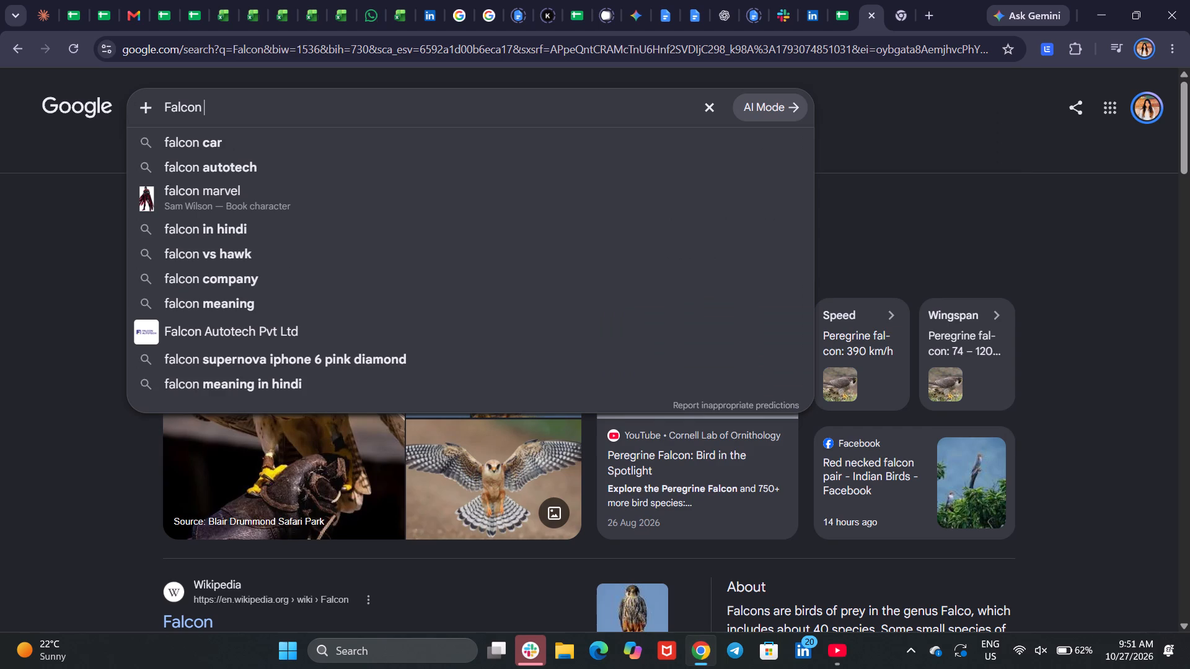
{"action": "left_click", "coordinate": [413, 288]}
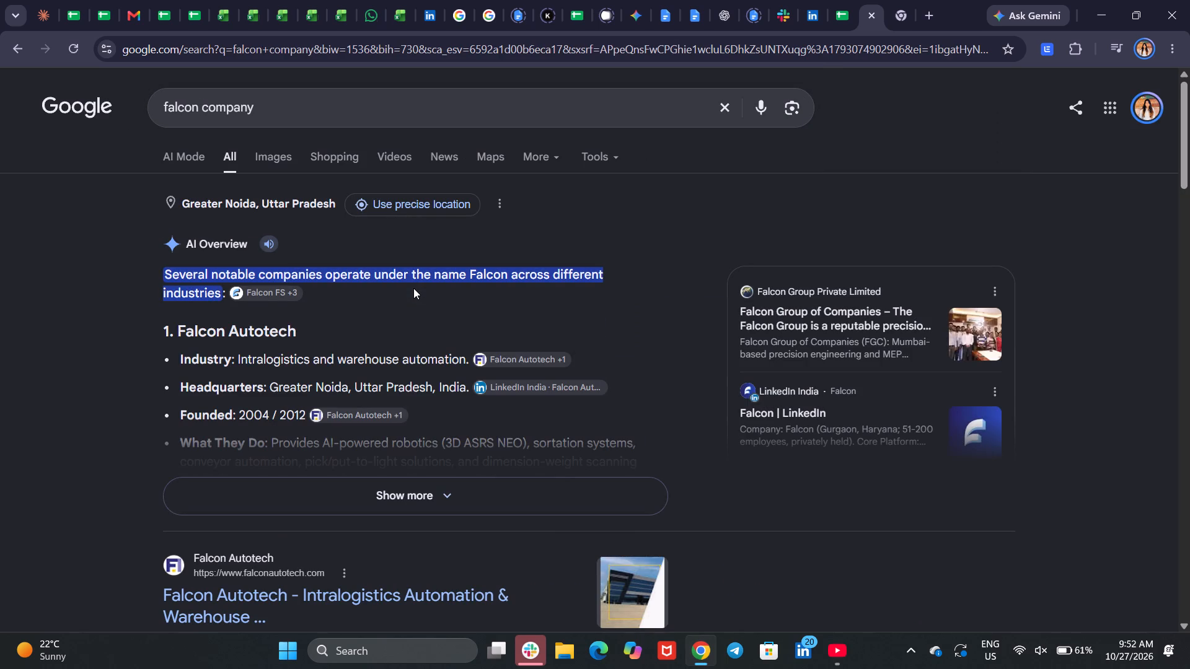
{"action": "scroll", "coordinate": [488, 436], "scroll_direction": "down", "scroll_amount": 4}
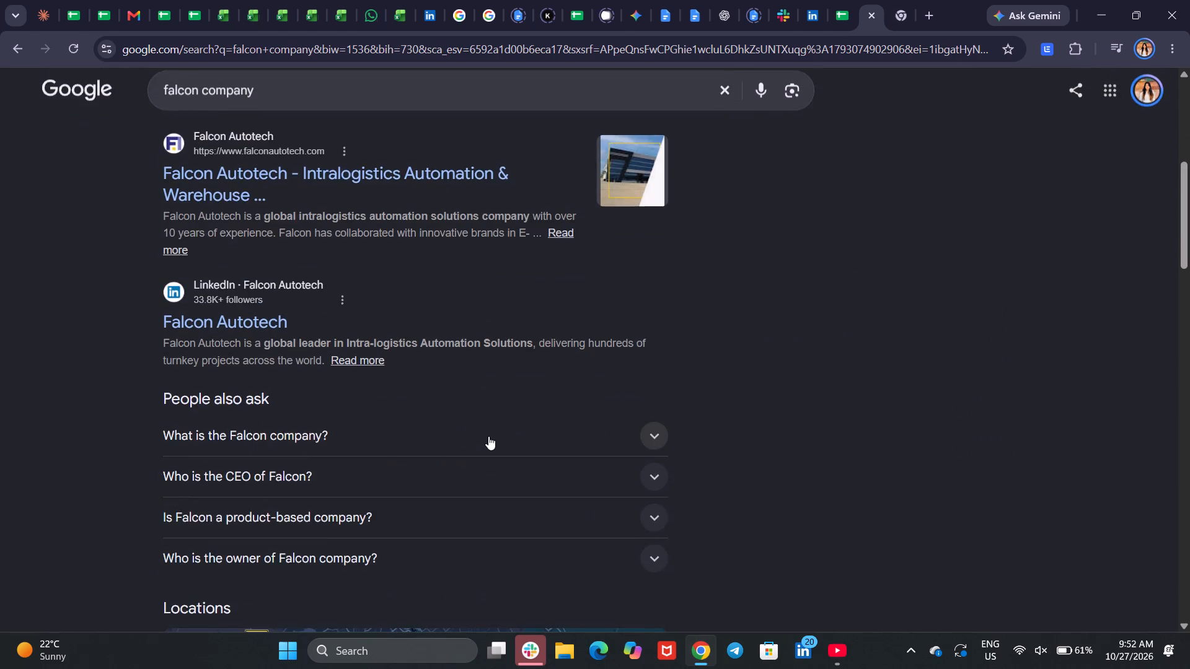
{"action": "scroll", "coordinate": [488, 436], "scroll_direction": "up", "scroll_amount": 4}
{"action": "left_click", "coordinate": [402, 109]}
{"action": "key", "text": "space"}
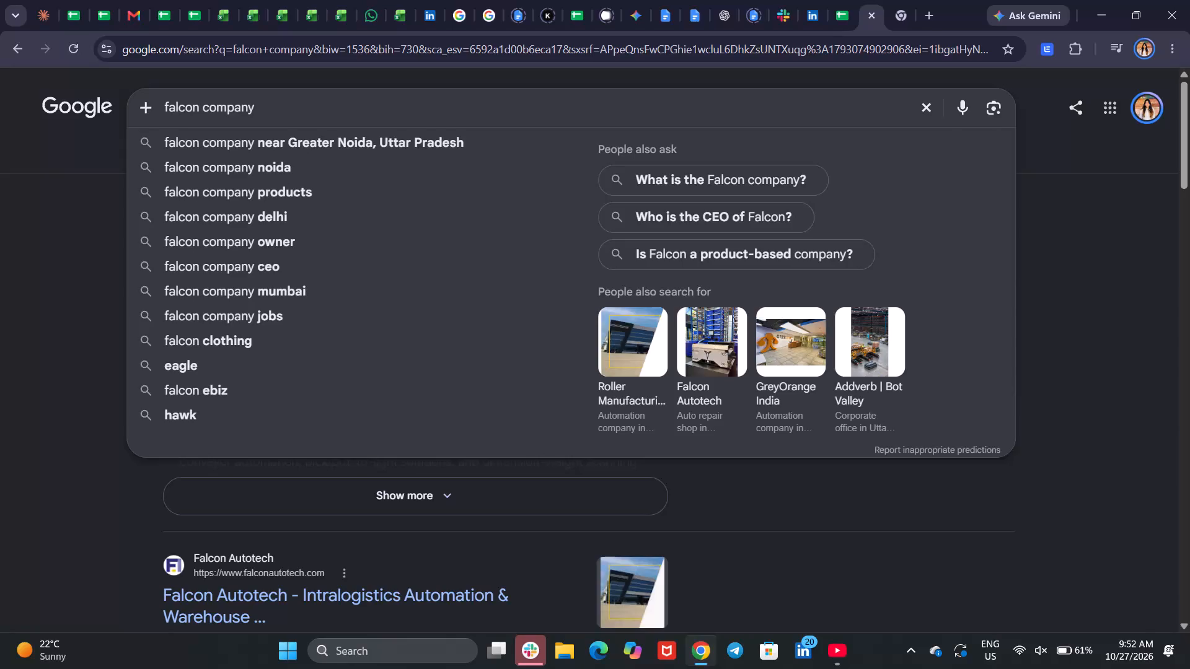
{"action": "left_click", "coordinate": [398, 178]}
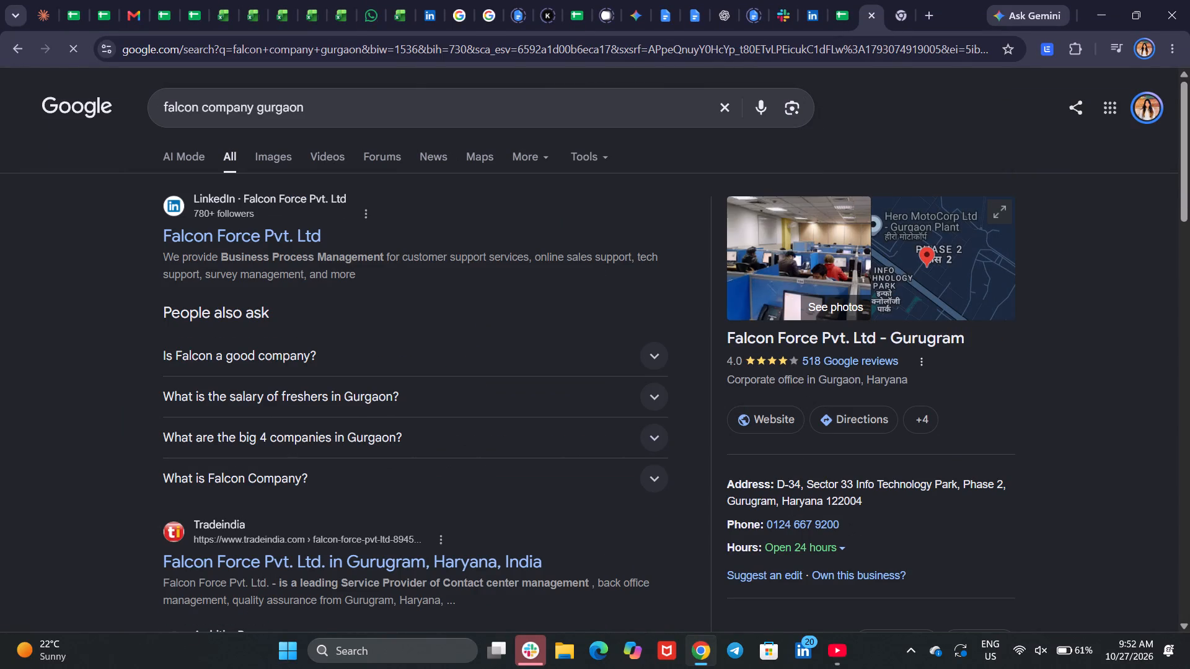
{"action": "left_click_drag", "start_coordinate": [777, 479], "coordinate": [861, 496]}
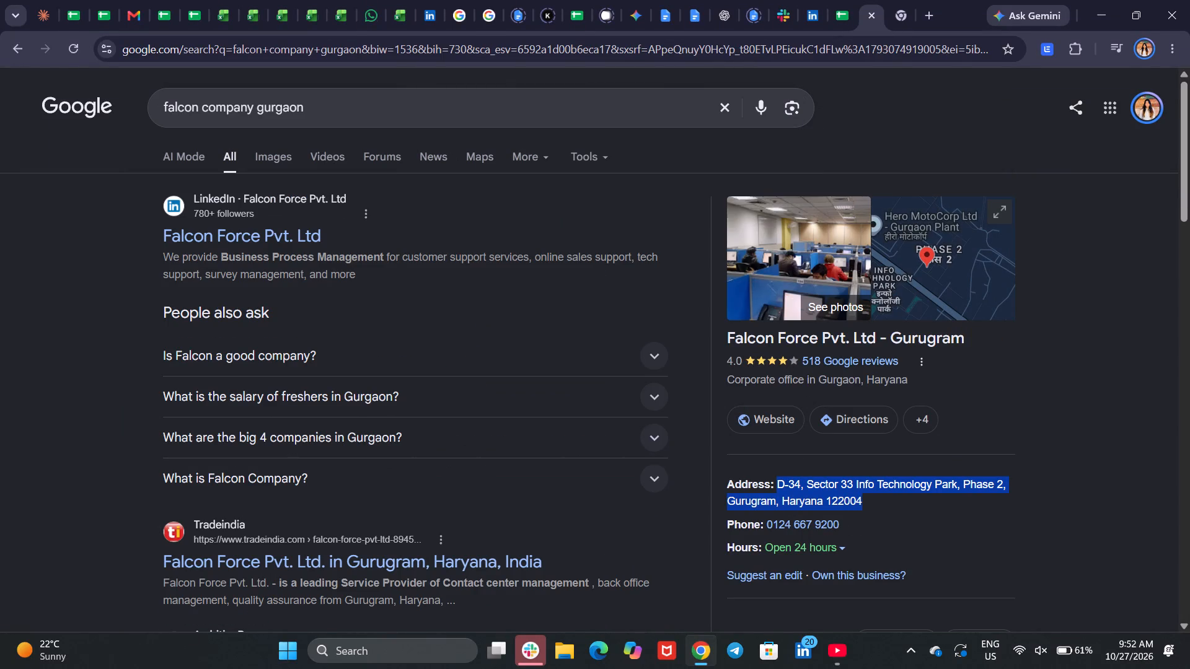
{"action": "key", "text": "ctrl+c"}
Replace the text after "South Gurgaon —" in L58 with D-34, Sector 33 Info Technology Park, Phase 2, Gurugram, Haryana 122004.
{"action": "left_click", "coordinate": [402, 6]}
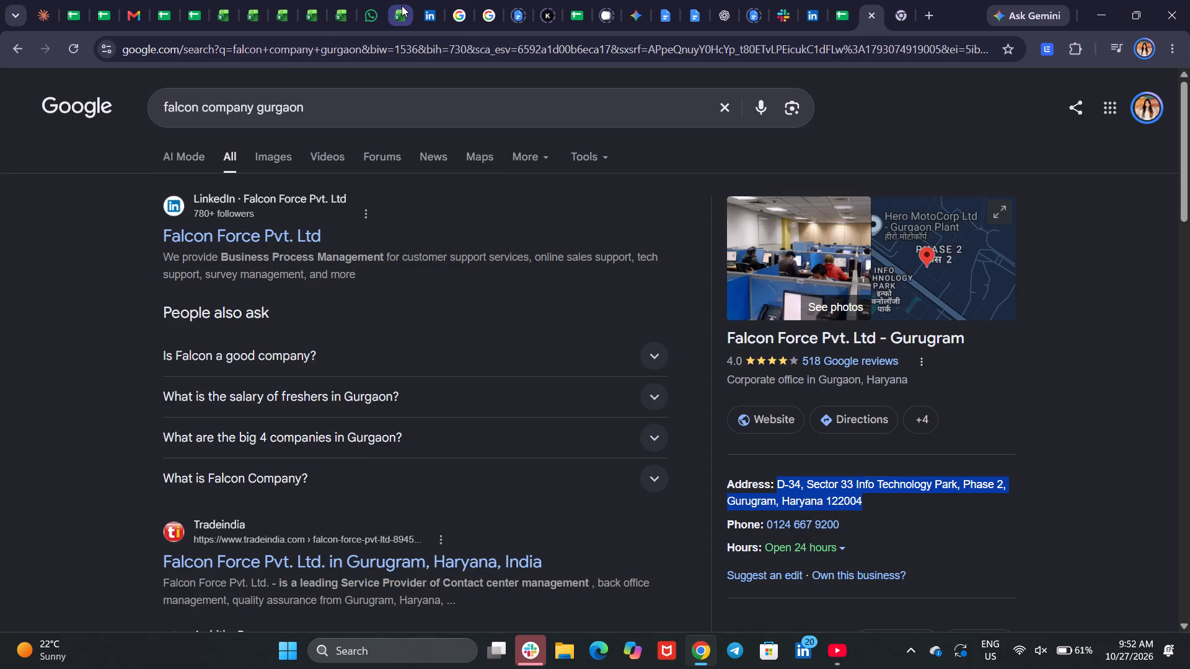
{"action": "triple_click", "coordinate": [829, 385]}
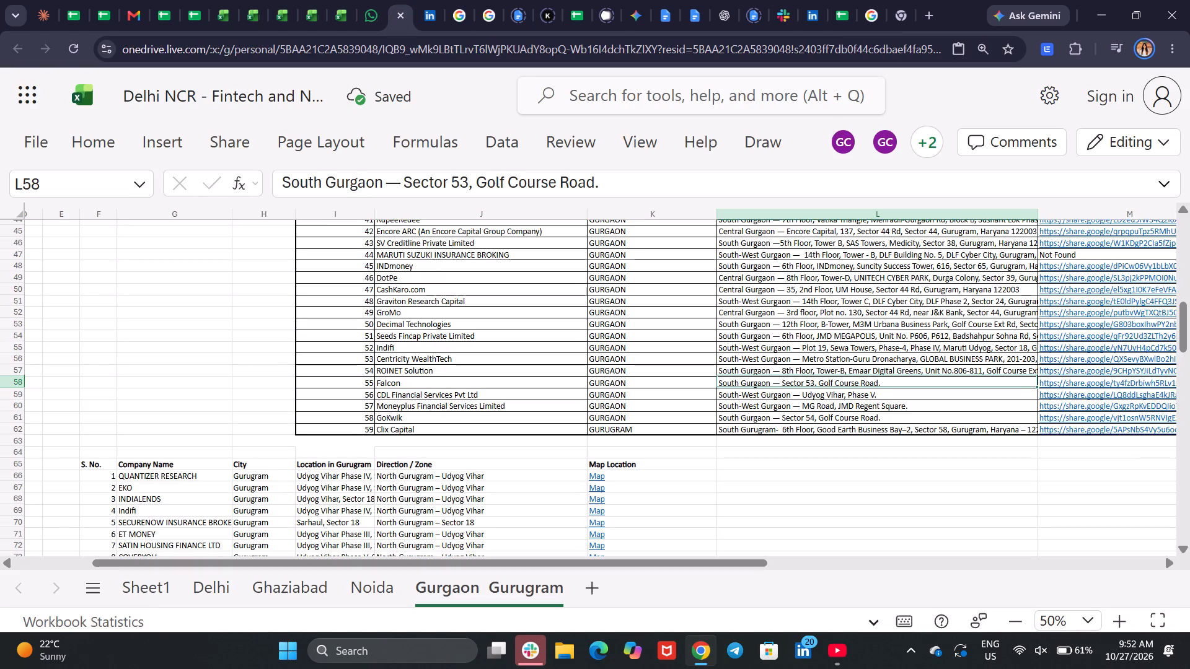
{"action": "left_click", "coordinate": [782, 383]}
{"action": "left_click_drag", "start_coordinate": [782, 383], "coordinate": [893, 377]}
{"action": "key", "text": "ctrl+v"}
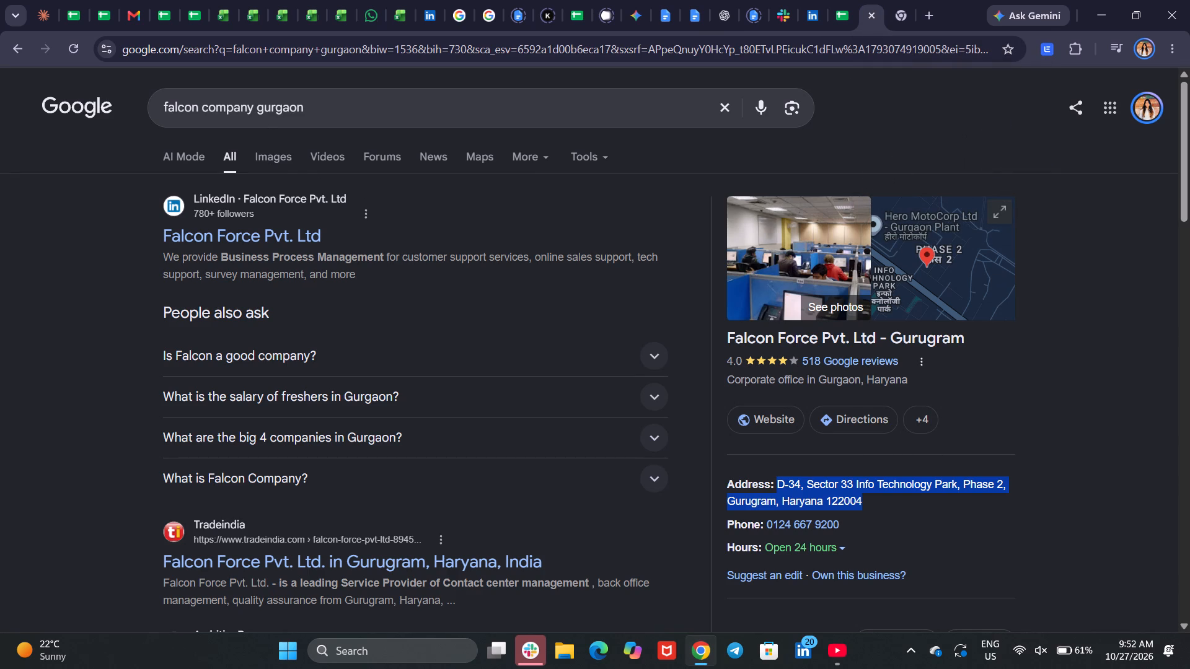
{"action": "left_click", "coordinate": [249, 108]}
{"action": "key", "text": "Right"}
{"action": "key", "text": "BackSpace"}
{"action": "key", "text": "BackSpace"}
{"action": "key", "text": "BackSpace"}
{"action": "key", "text": "BackSpace"}
{"action": "key", "text": "BackSpace"}
{"action": "key", "text": "BackSpace"}
{"action": "key", "text": "BackSpace"}
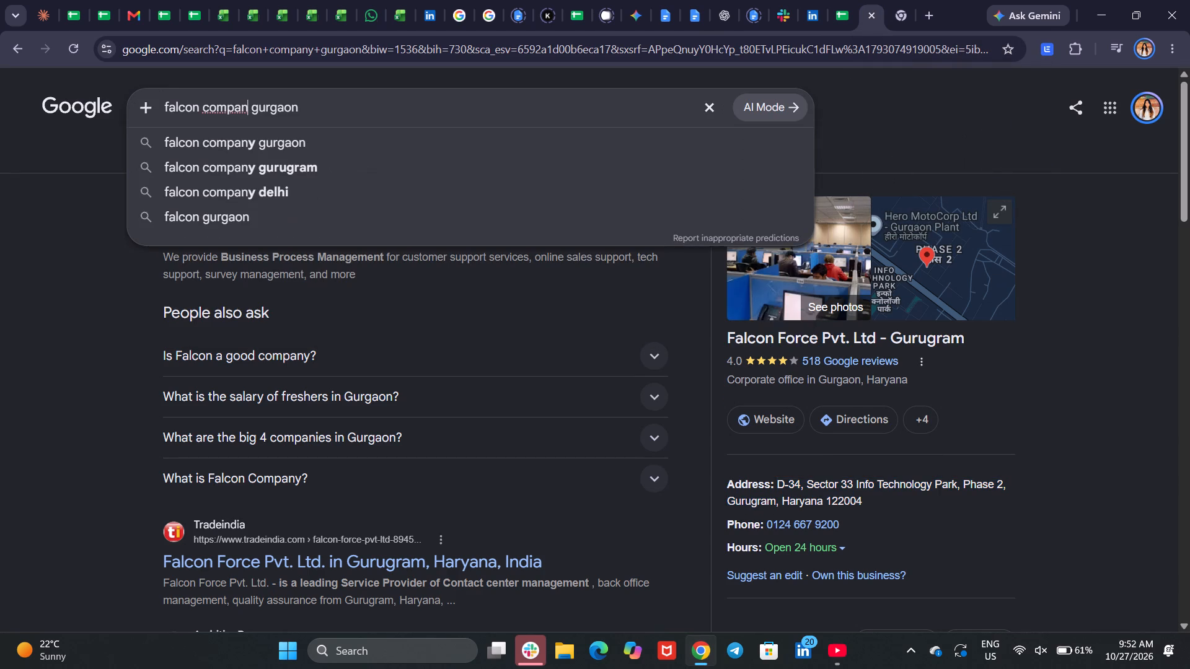
{"action": "key", "text": "BackSpace"}
{"action": "key", "text": "Return"}
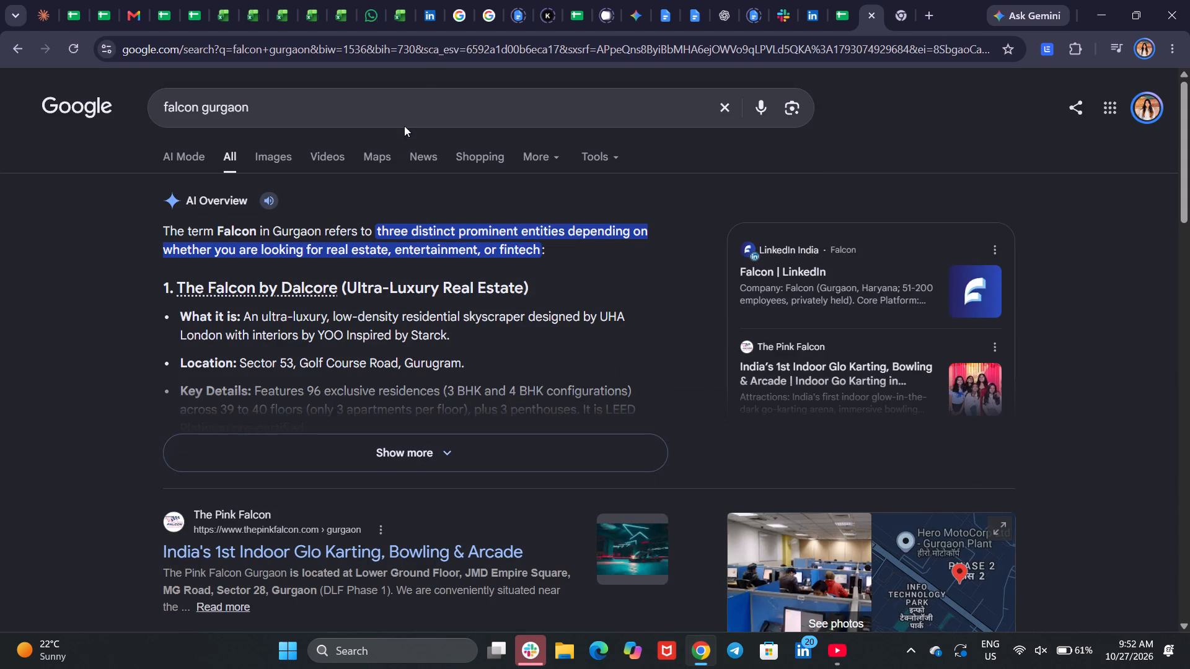
{"action": "left_click", "coordinate": [465, 440]}
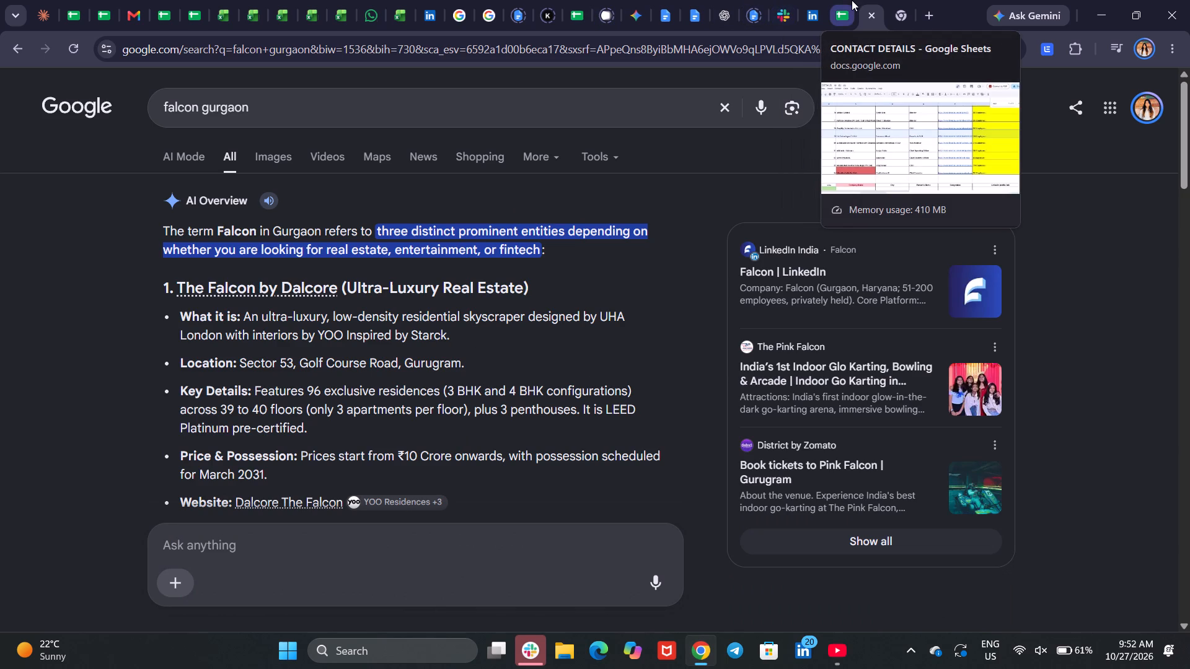
Return to the Delhi NCR workbook and look through the company lists, moving from the Gurgaon sheet via Delhi to Sheet1.
{"action": "left_click", "coordinate": [394, 8]}
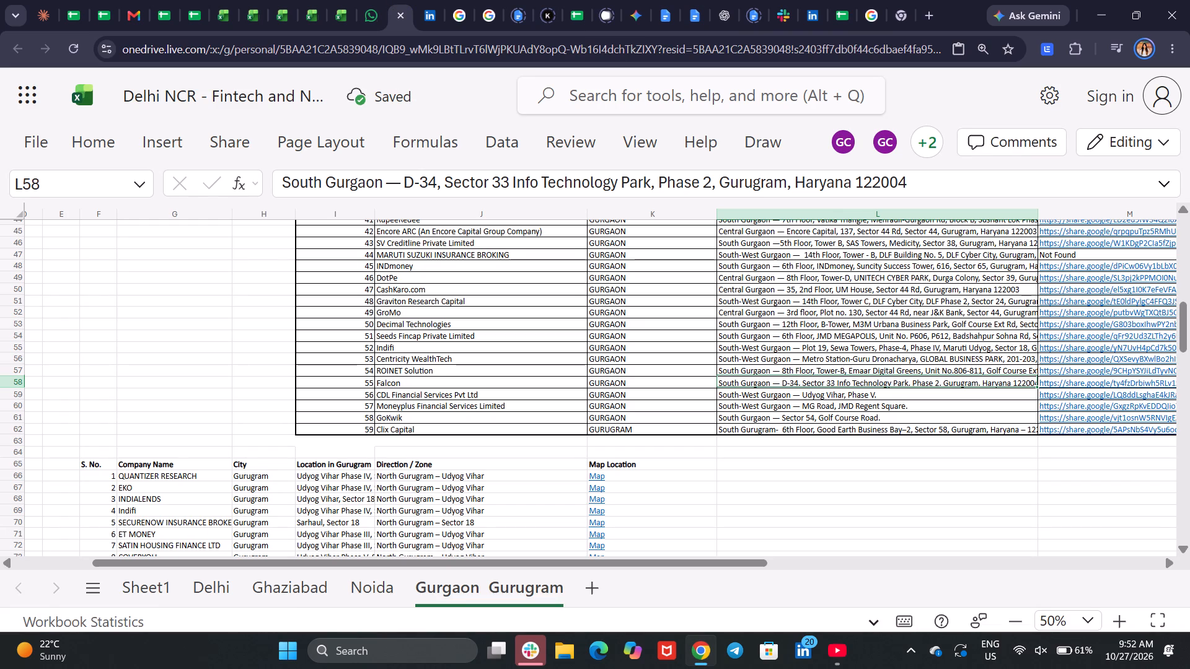
{"action": "scroll", "coordinate": [777, 394], "scroll_direction": "up", "scroll_amount": 3}
{"action": "scroll", "coordinate": [777, 394], "scroll_direction": "down", "scroll_amount": 2}
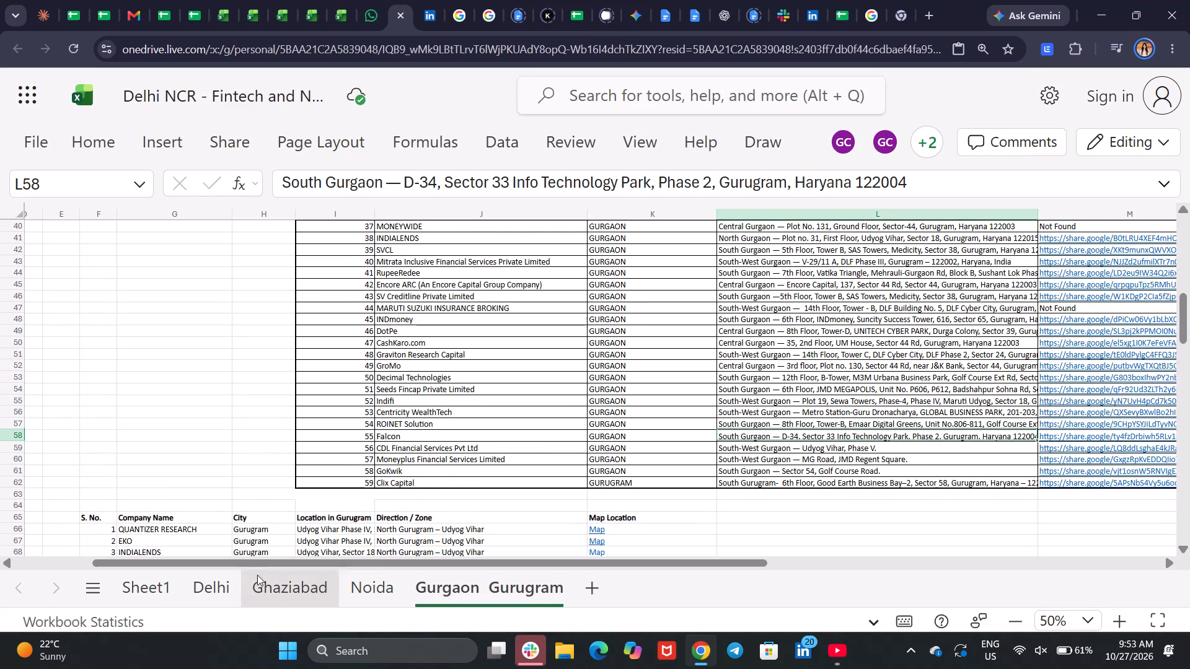
{"action": "left_click", "coordinate": [218, 572]}
{"action": "scroll", "coordinate": [354, 420], "scroll_direction": "down", "scroll_amount": 3}
{"action": "left_click", "coordinate": [127, 590]}
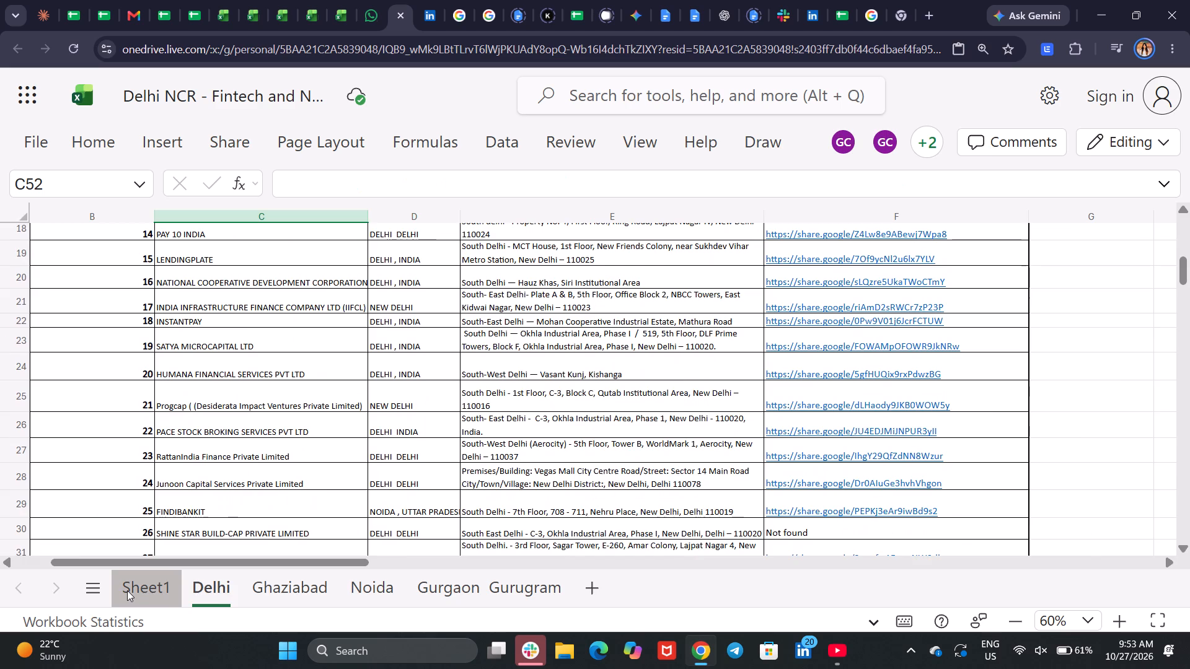
{"action": "scroll", "coordinate": [505, 330], "scroll_direction": "right", "scroll_amount": 2}
{"action": "scroll", "coordinate": [505, 330], "scroll_direction": "down", "scroll_amount": 2}
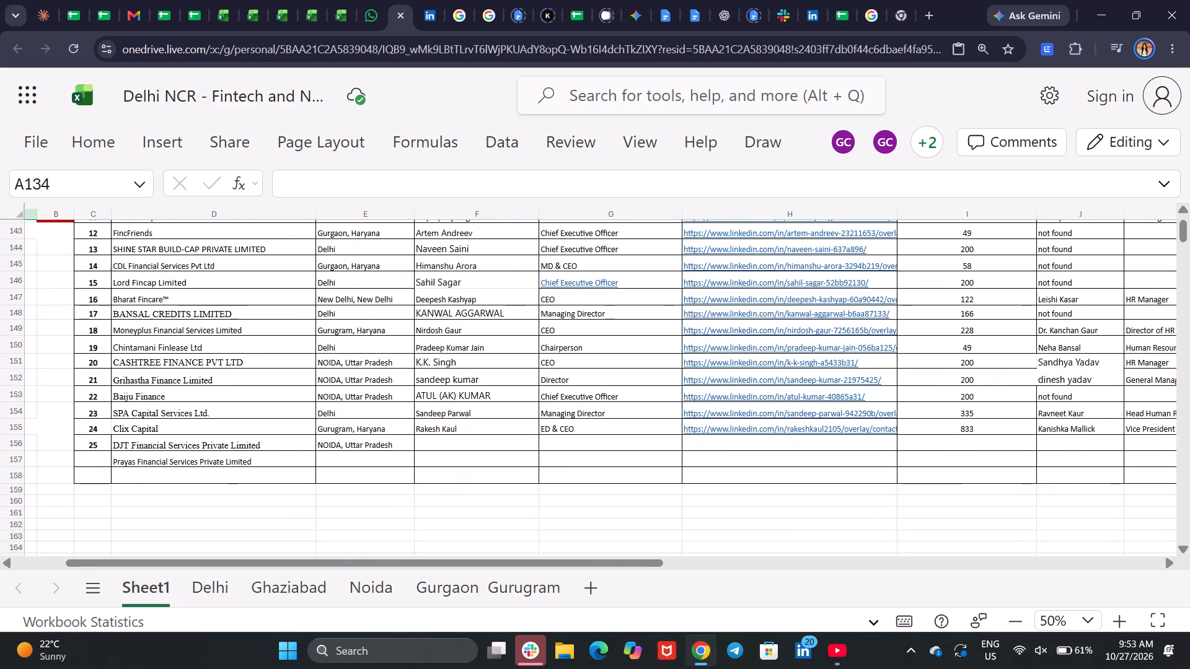
{"action": "scroll", "coordinate": [505, 330], "scroll_direction": "up", "scroll_amount": 7}
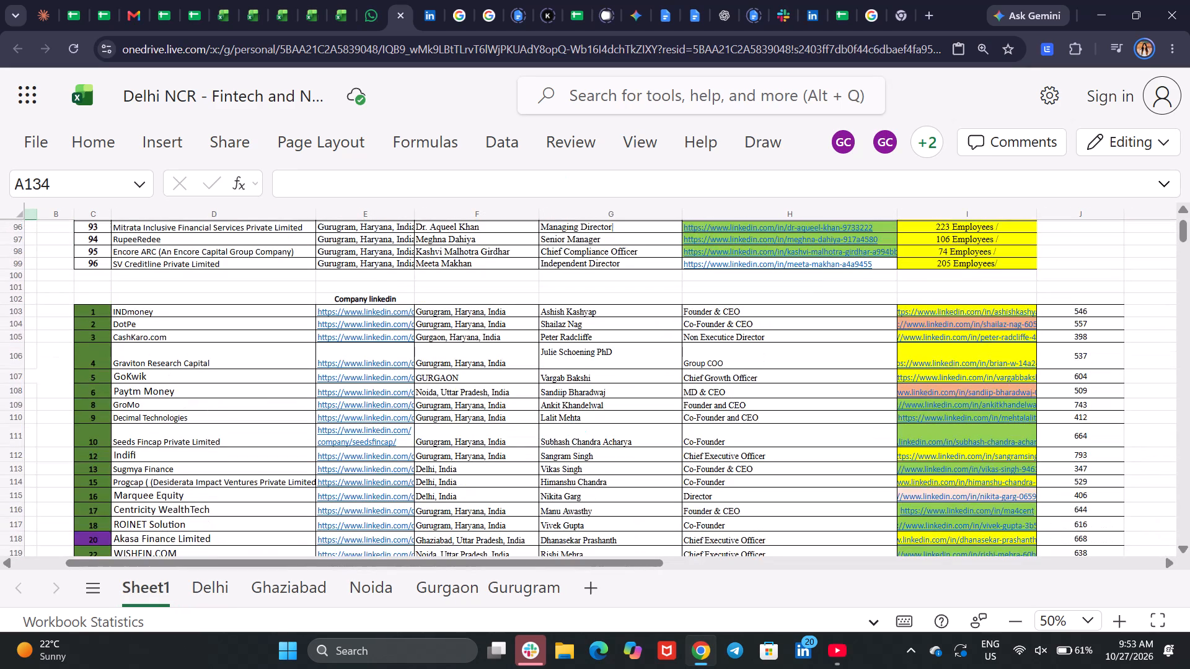
Find all occurrences of "falcon" in Sheet1 and locate the matching company row.
{"action": "key", "text": "ctrl+f"}
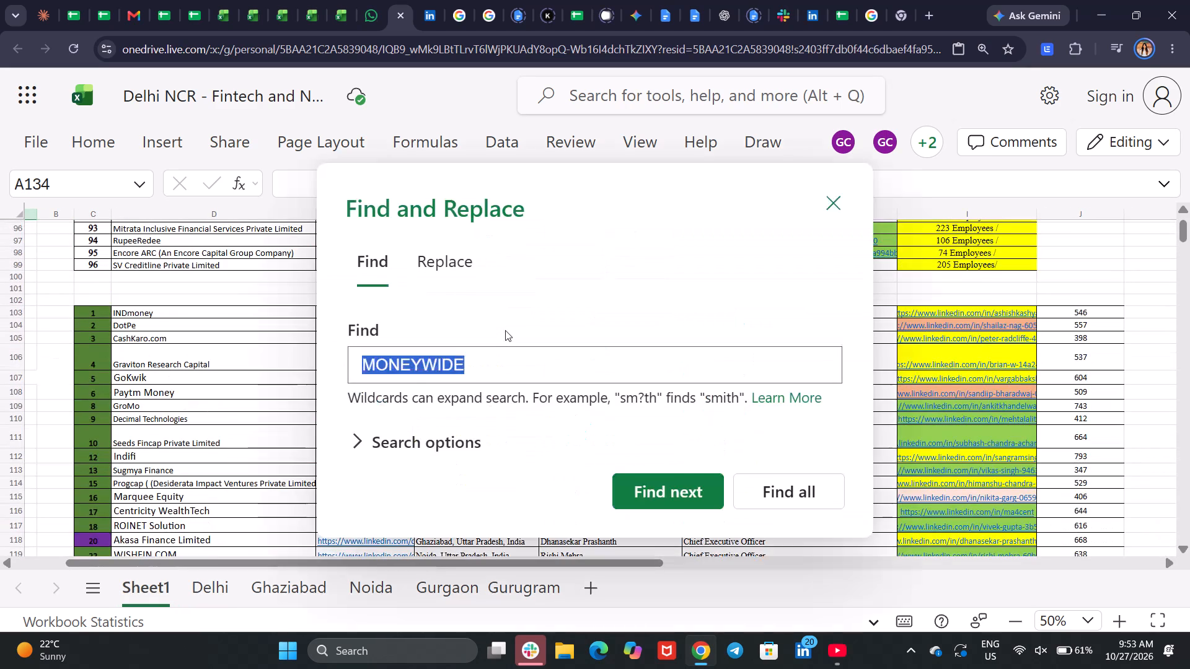
{"action": "key", "text": "BackSpace"}
{"action": "type", "text": "falcon"}
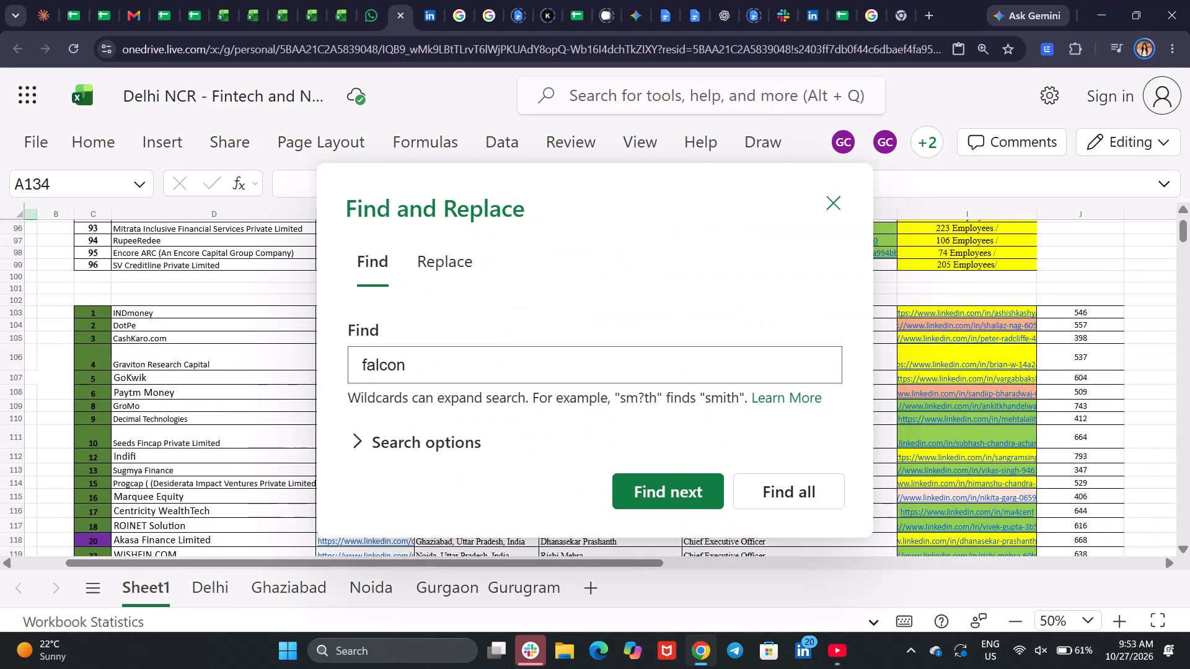
{"action": "left_click", "coordinate": [766, 487]}
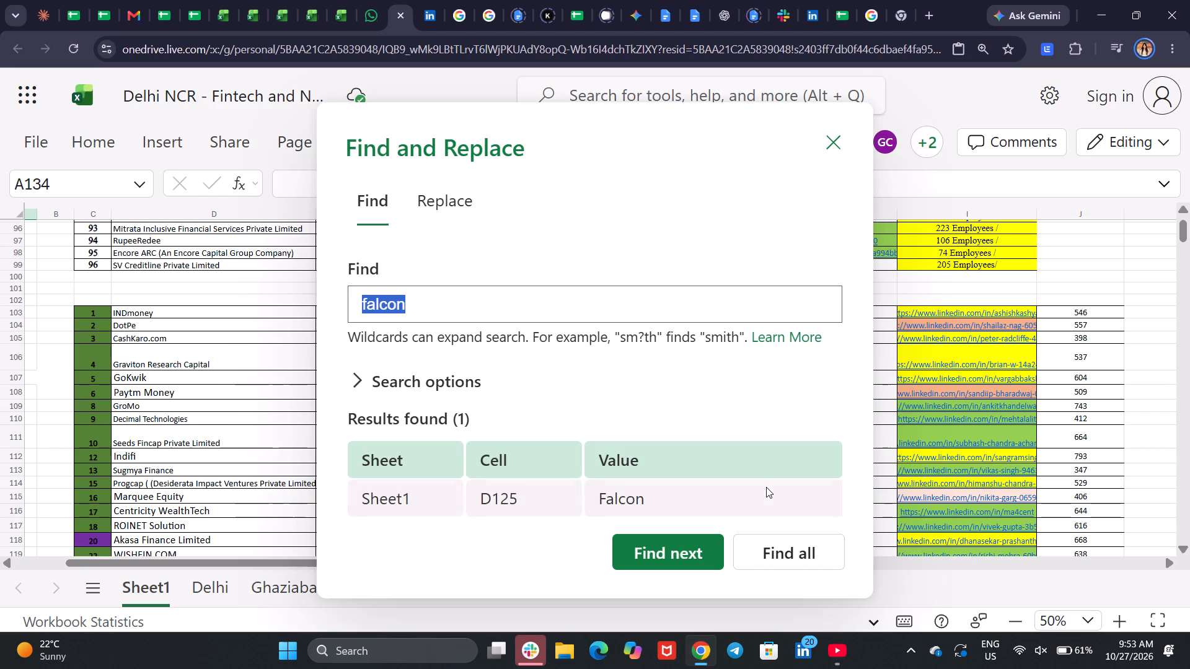
{"action": "scroll", "coordinate": [552, 369], "scroll_direction": "down", "scroll_amount": 3}
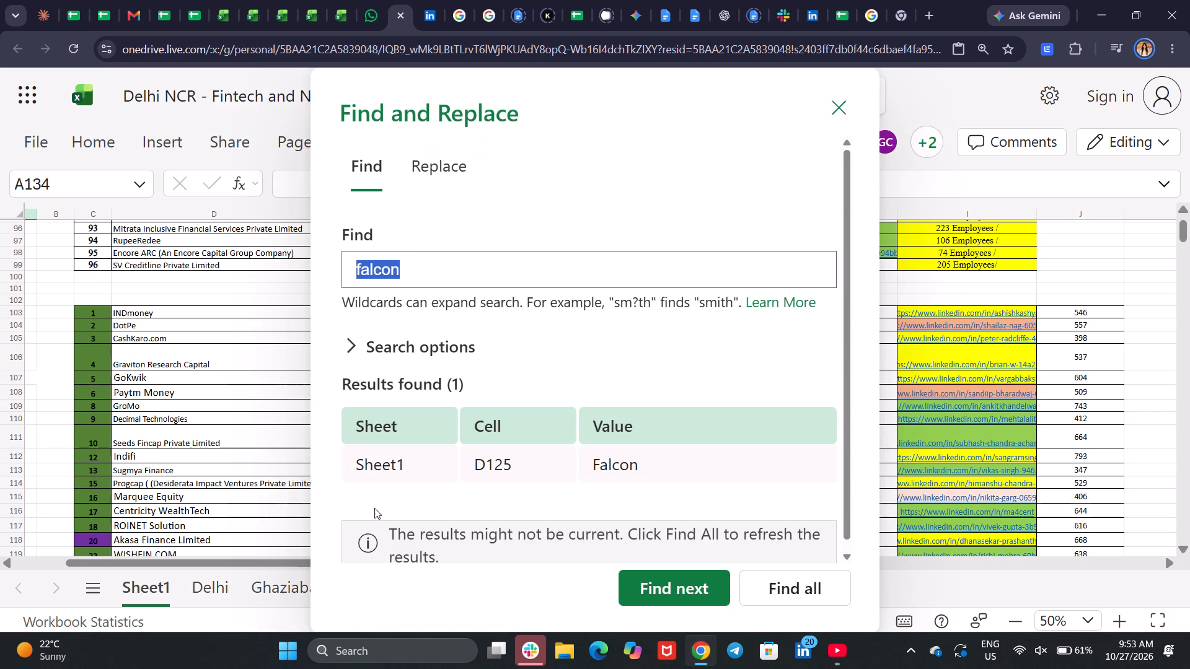
{"action": "left_click", "coordinate": [374, 508]}
{"action": "scroll", "coordinate": [232, 424], "scroll_direction": "up", "scroll_amount": 7}
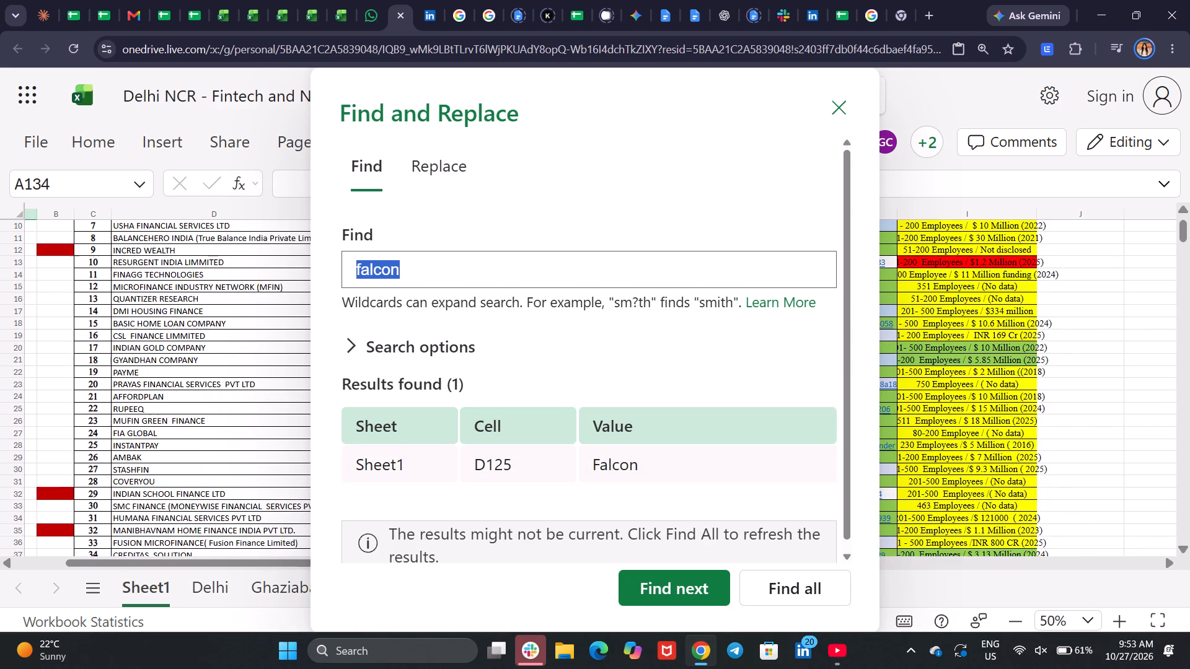
{"action": "scroll", "coordinate": [232, 424], "scroll_direction": "up", "scroll_amount": 3}
{"action": "scroll", "coordinate": [232, 424], "scroll_direction": "down", "scroll_amount": 11}
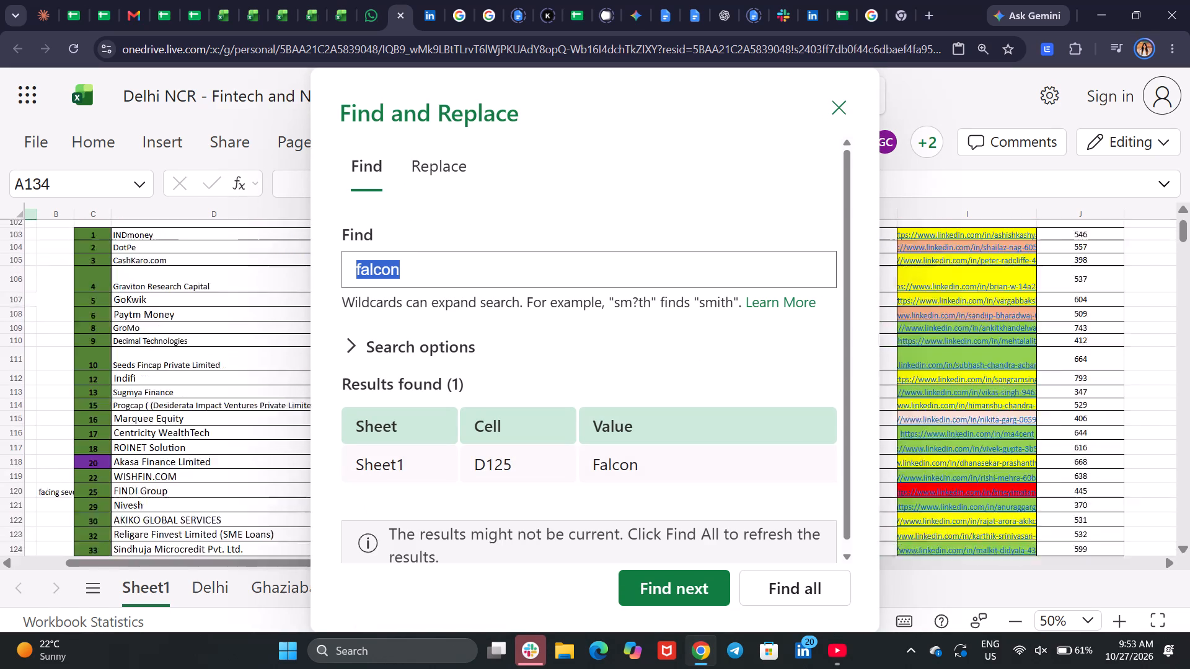
{"action": "scroll", "coordinate": [223, 394], "scroll_direction": "down", "scroll_amount": 1}
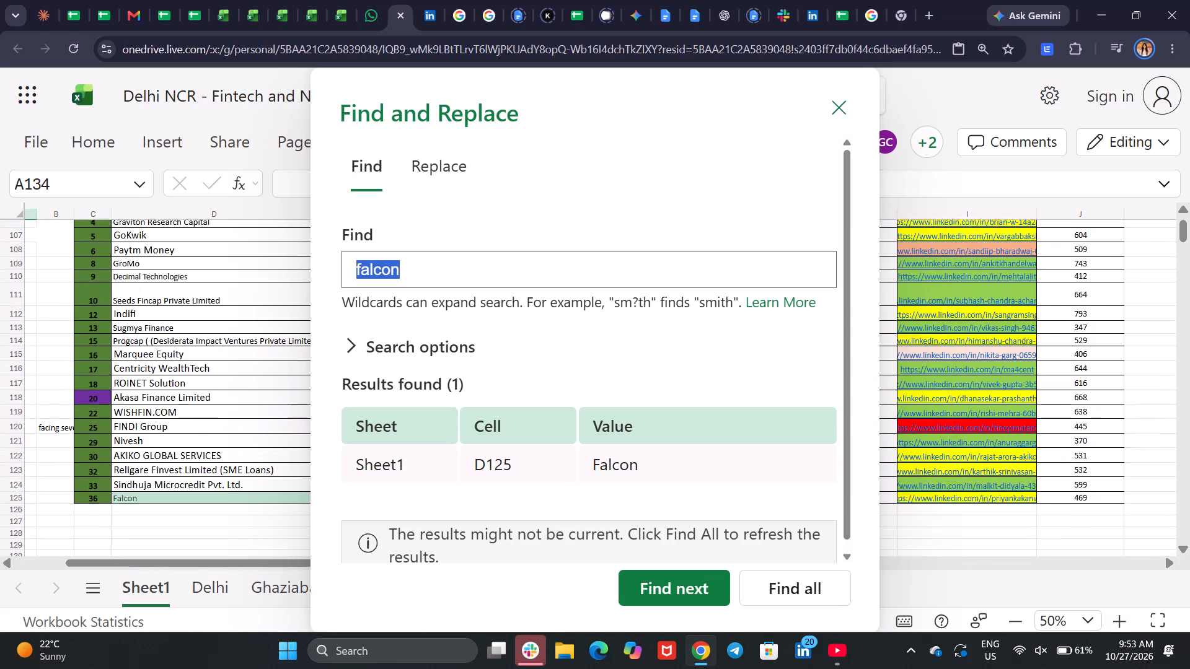
{"action": "scroll", "coordinate": [223, 394], "scroll_direction": "down", "scroll_amount": 1}
{"action": "left_click", "coordinate": [837, 113]}
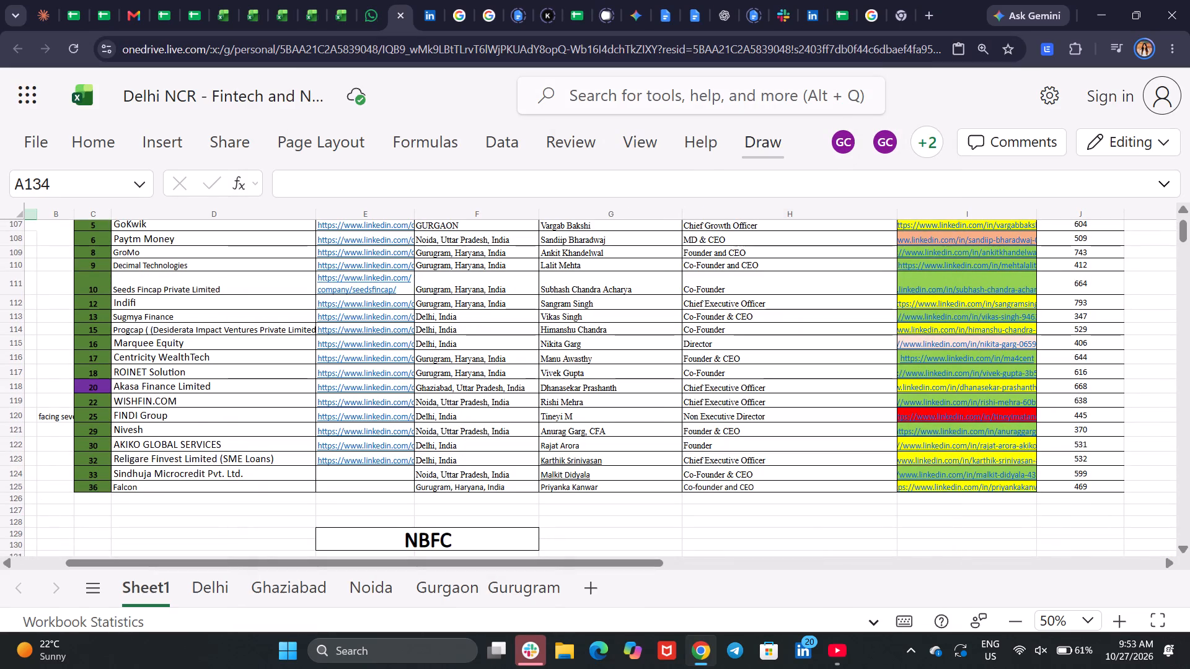
Copy the Falcon row's details from D125 to H125 and search Google with them in place of the previous query.
{"action": "left_click_drag", "start_coordinate": [294, 491], "coordinate": [664, 499]}
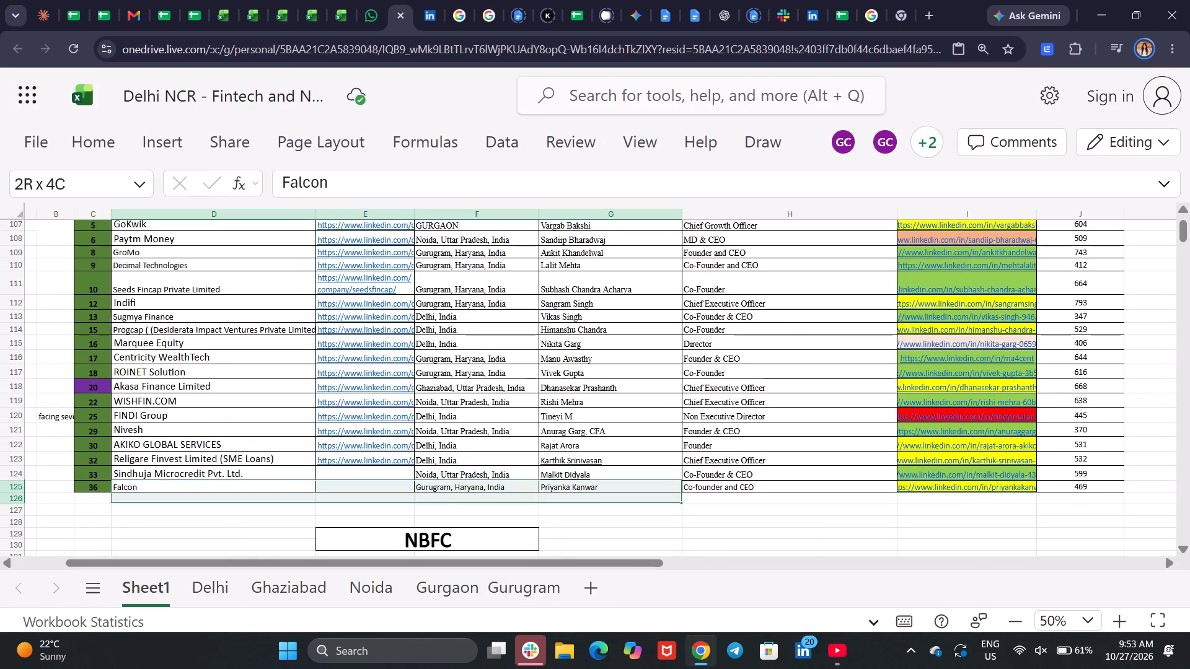
{"action": "left_click_drag", "start_coordinate": [664, 499], "coordinate": [809, 484]}
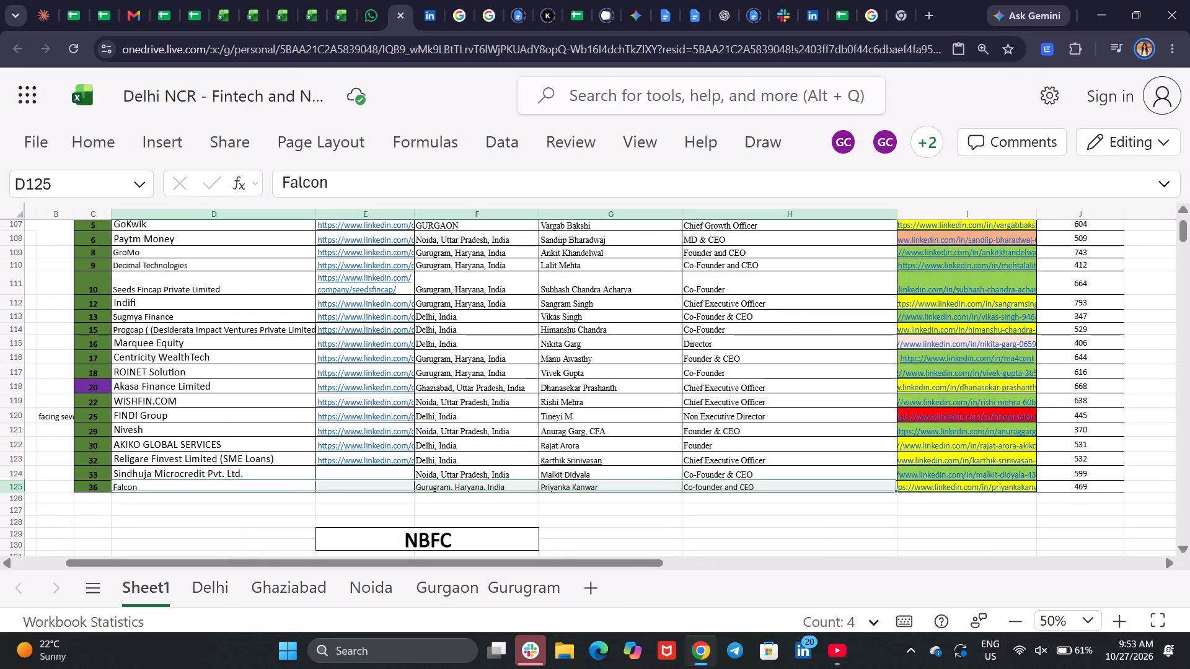
{"action": "key", "text": "ctrl+c"}
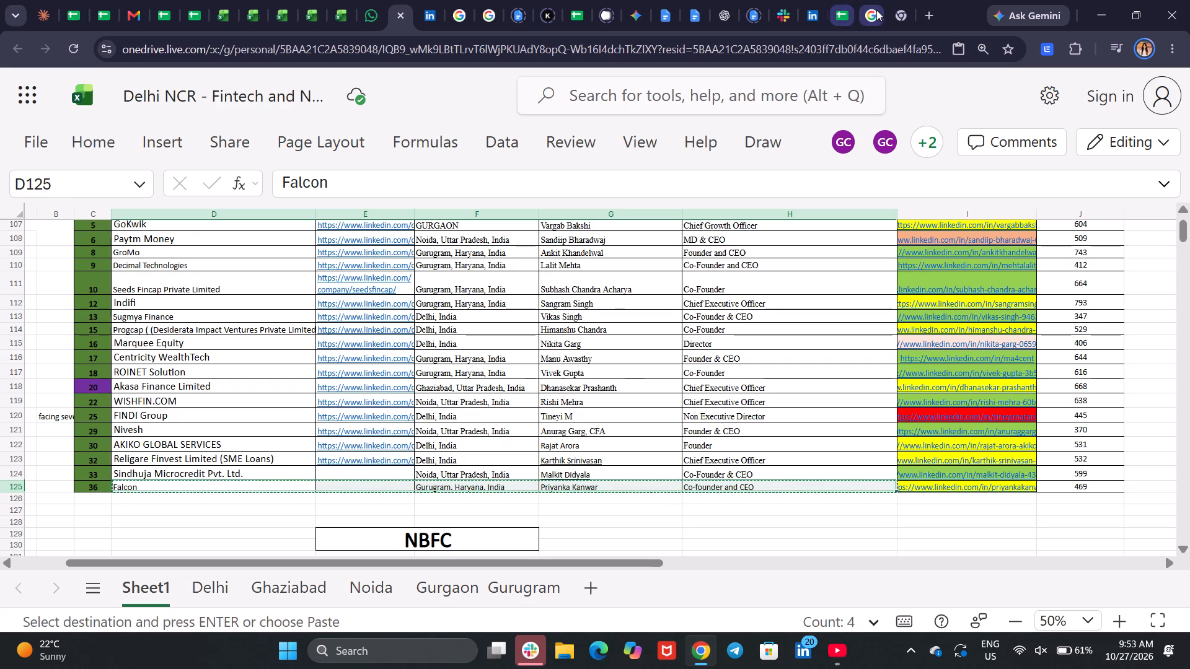
{"action": "left_click", "coordinate": [876, 10]}
{"action": "left_click", "coordinate": [728, 103]}
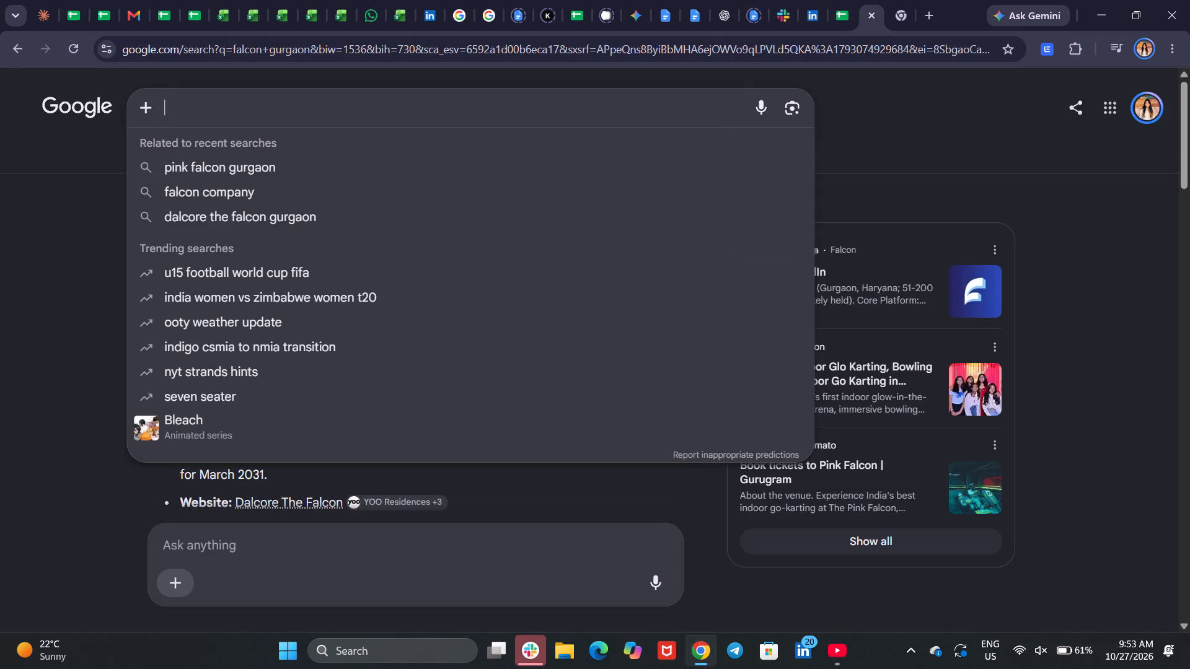
{"action": "key", "text": "ctrl+v"}
{"action": "key", "text": "Return"}
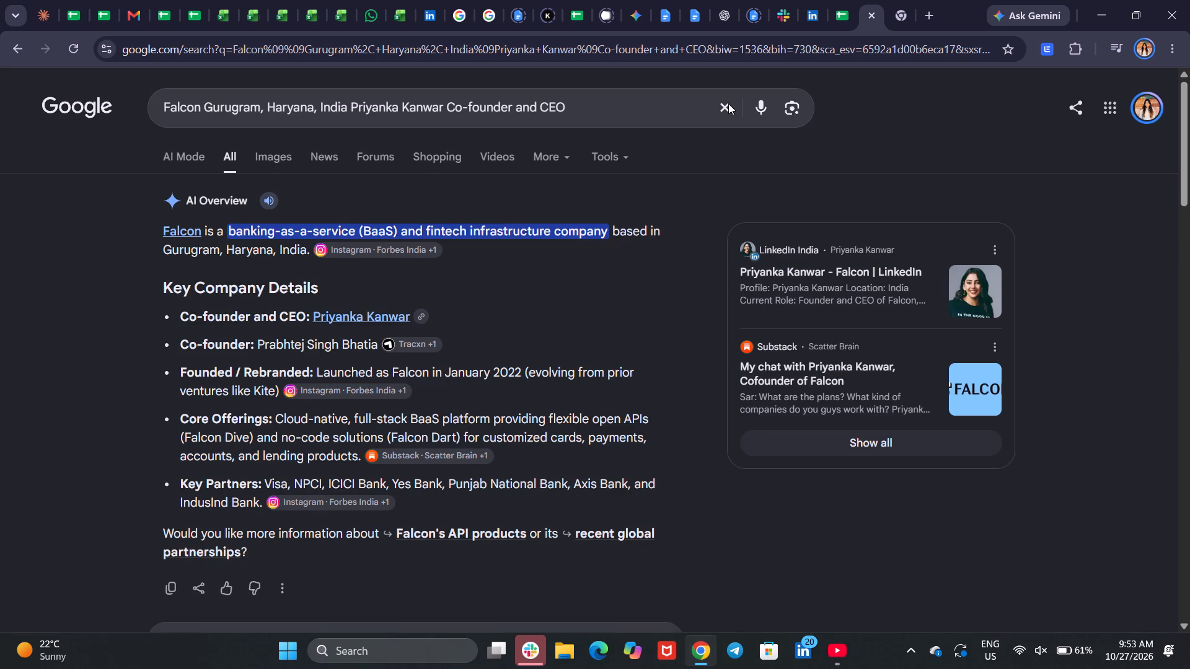
Add "location" to the end of the Falcon search and check the AI Overview for an office address.
{"action": "left_click", "coordinate": [602, 101]}
{"action": "key", "text": "space"}
{"action": "type", "text": ";"}
{"action": "key", "text": "BackSpace"}
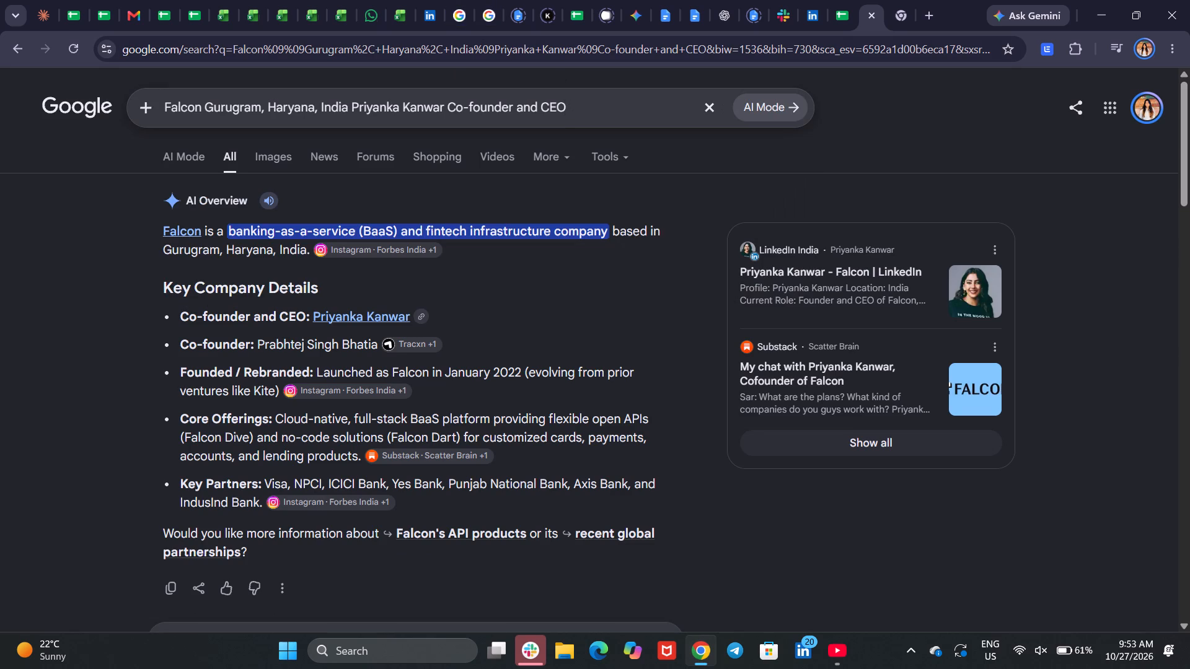
{"action": "type", "text": "lo"}
{"action": "type", "text": "cation"}
{"action": "key", "text": "Return"}
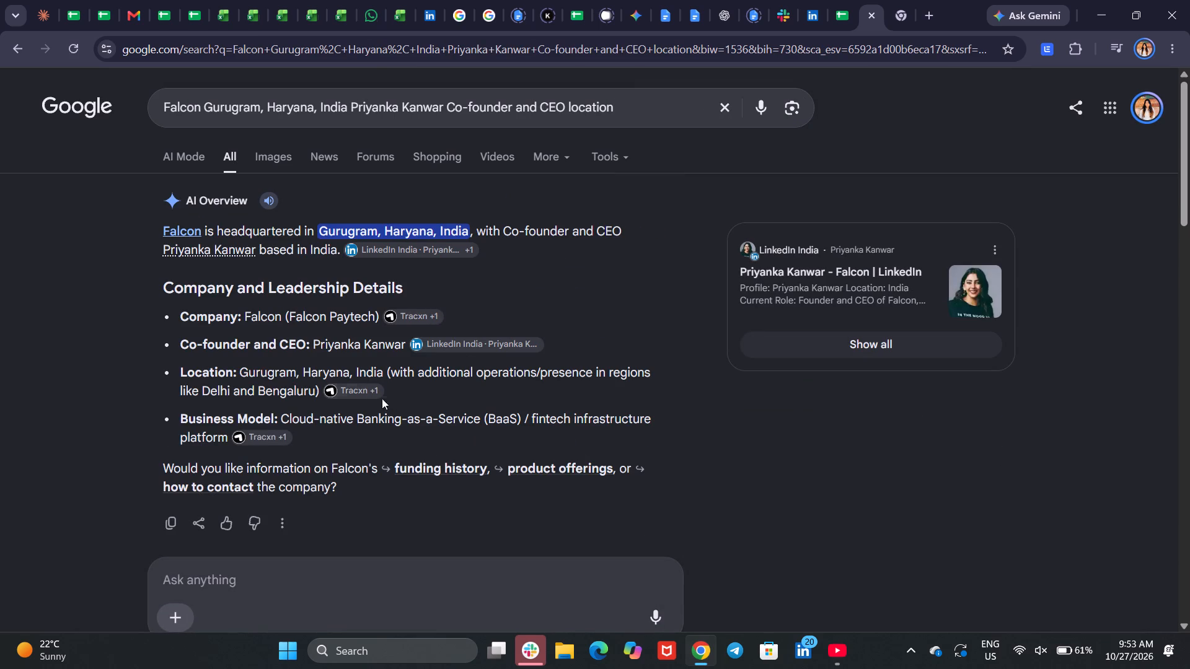
{"action": "scroll", "coordinate": [542, 263], "scroll_direction": "down", "scroll_amount": 1}
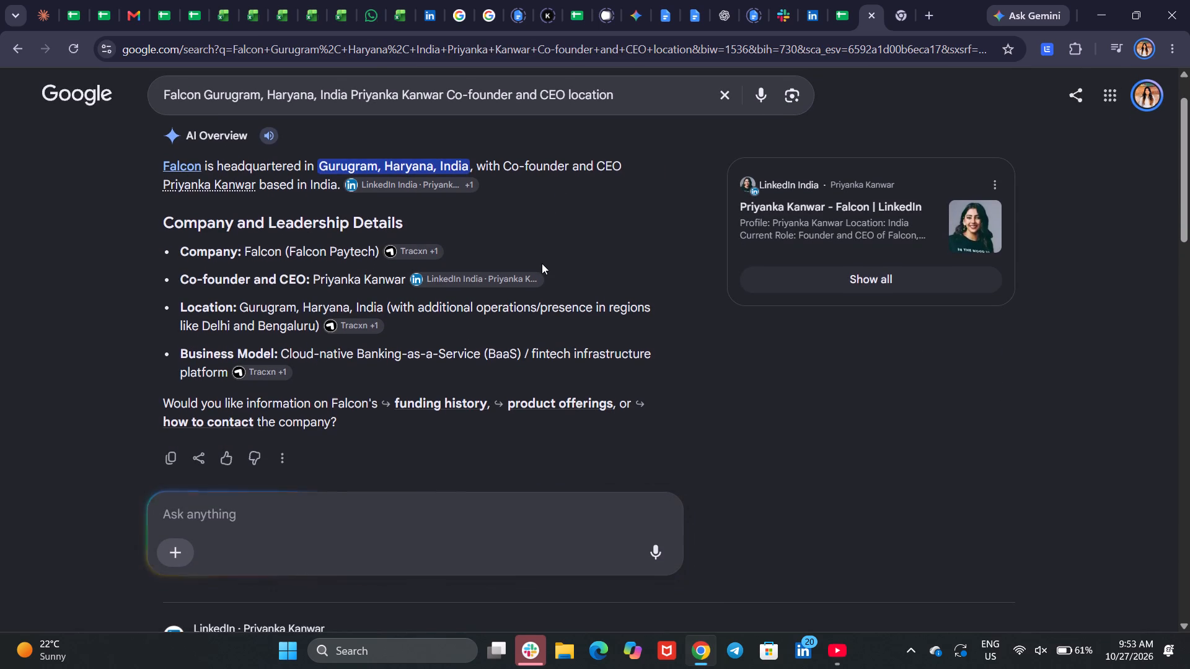
{"action": "scroll", "coordinate": [542, 263], "scroll_direction": "down", "scroll_amount": 1}
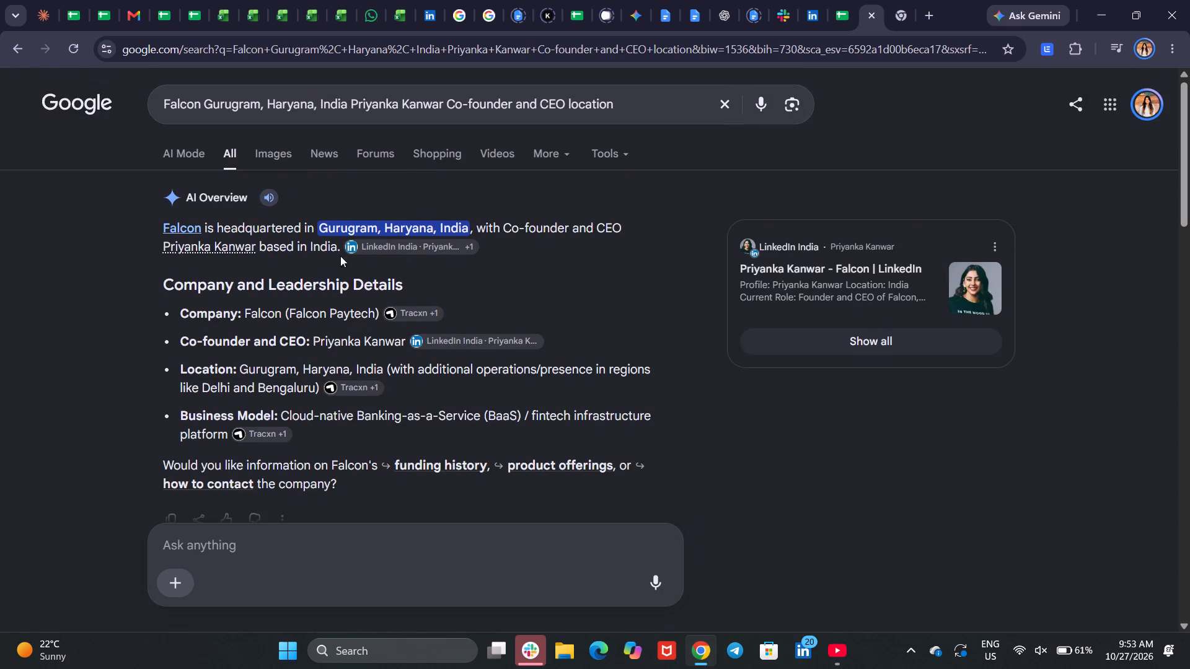
Open the Falcon link from the AI Overview to check its company page, and close that page again.
{"action": "left_click", "coordinate": [186, 228]}
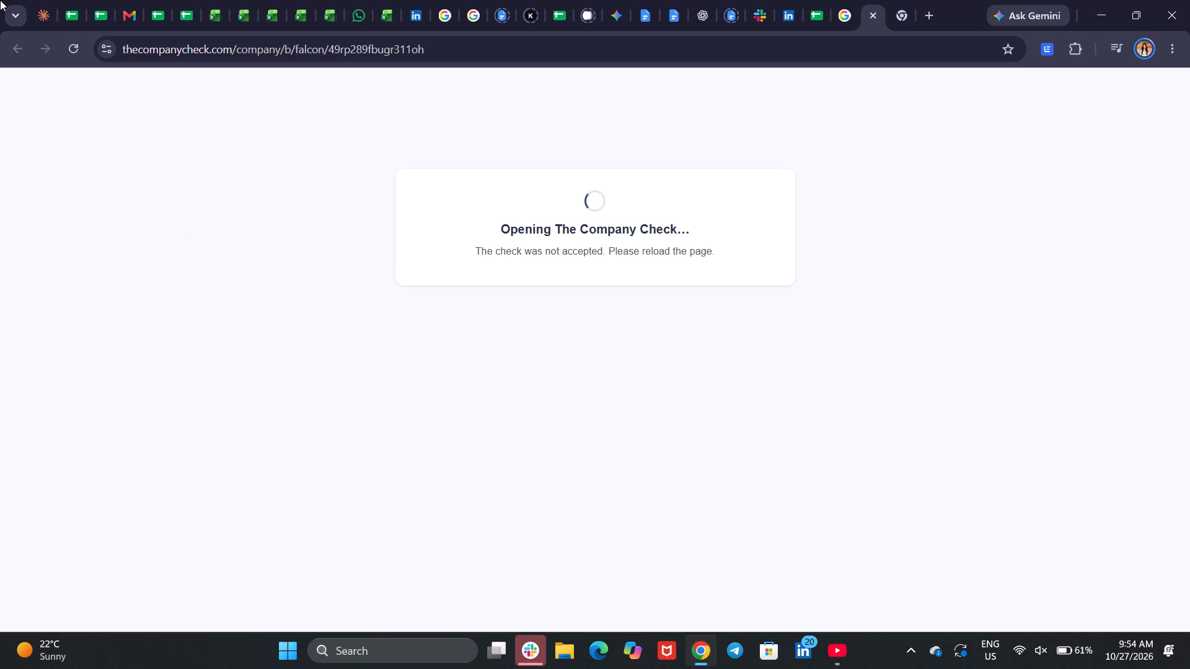
{"action": "left_click", "coordinate": [873, 12]}
Extend the Falcon search with ", full address" and look through the AI Overview, web results and map listings.
{"action": "scroll", "coordinate": [507, 294], "scroll_direction": "down", "scroll_amount": 4}
{"action": "scroll", "coordinate": [507, 294], "scroll_direction": "up", "scroll_amount": 3}
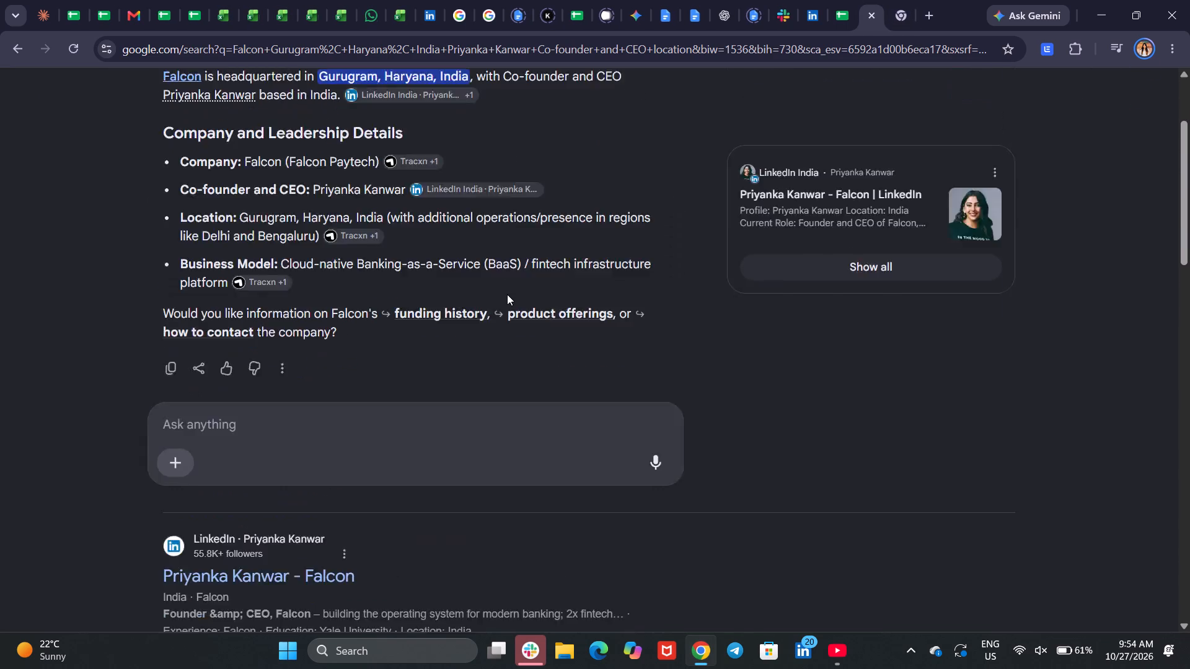
{"action": "scroll", "coordinate": [507, 294], "scroll_direction": "up", "scroll_amount": 2}
{"action": "left_click", "coordinate": [624, 111]}
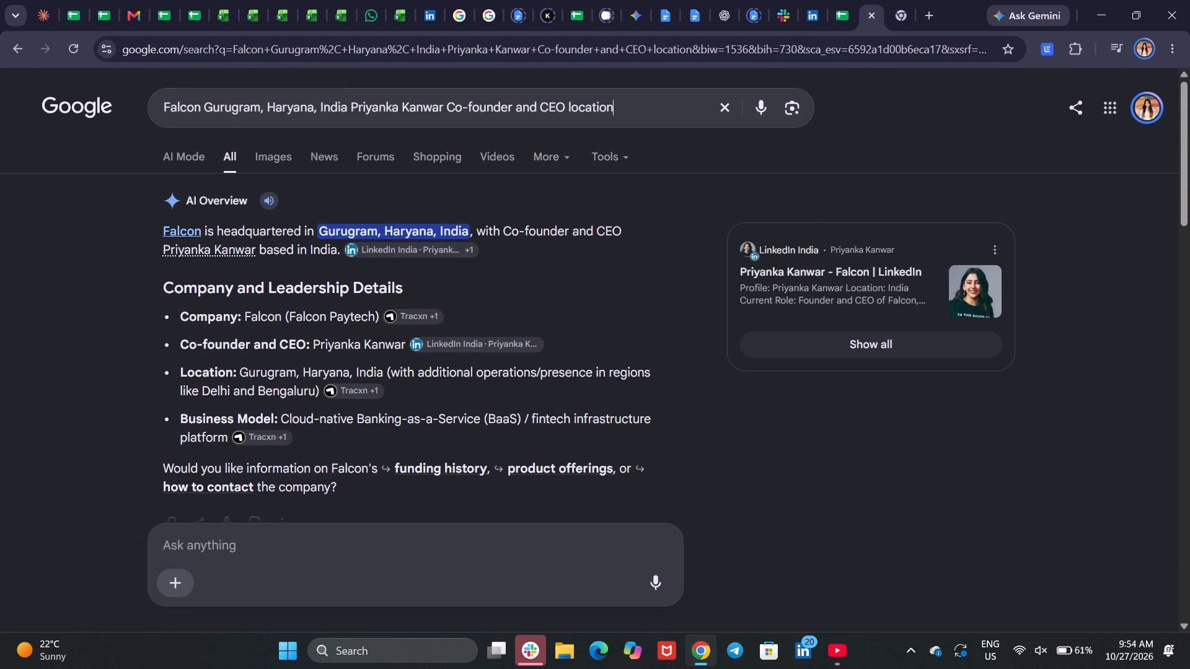
{"action": "key", "text": "space"}
{"action": "type", "text": ", full address"}
{"action": "key", "text": "space"}
{"action": "key", "text": "Return"}
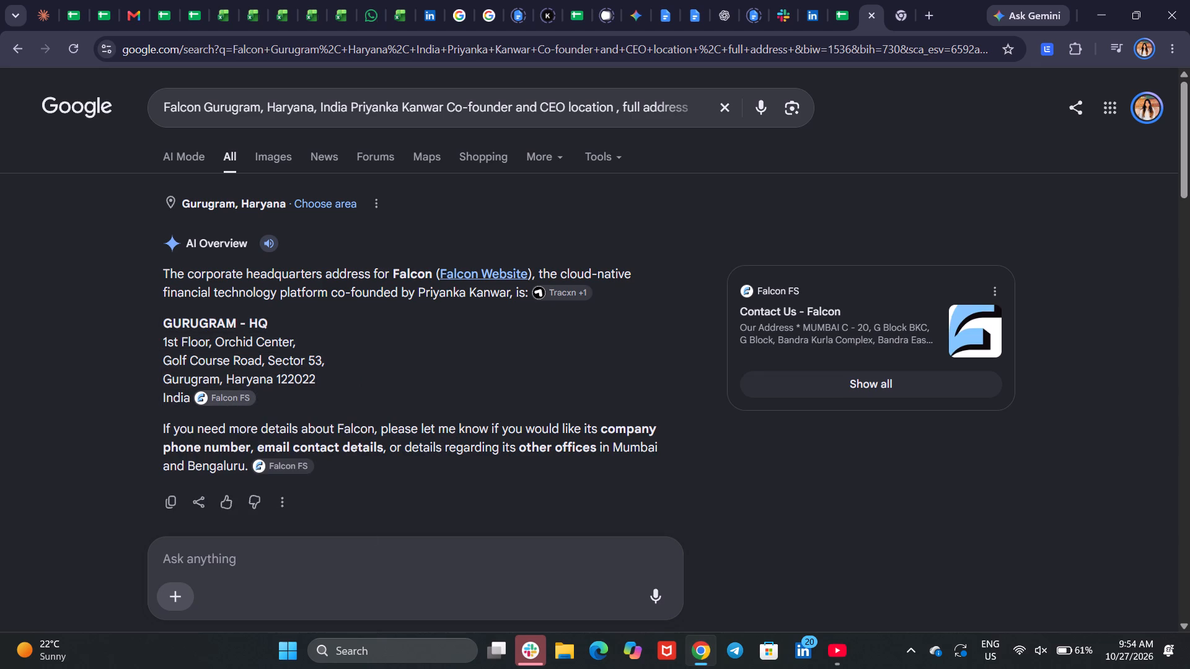
{"action": "scroll", "coordinate": [404, 555], "scroll_direction": "down", "scroll_amount": 6}
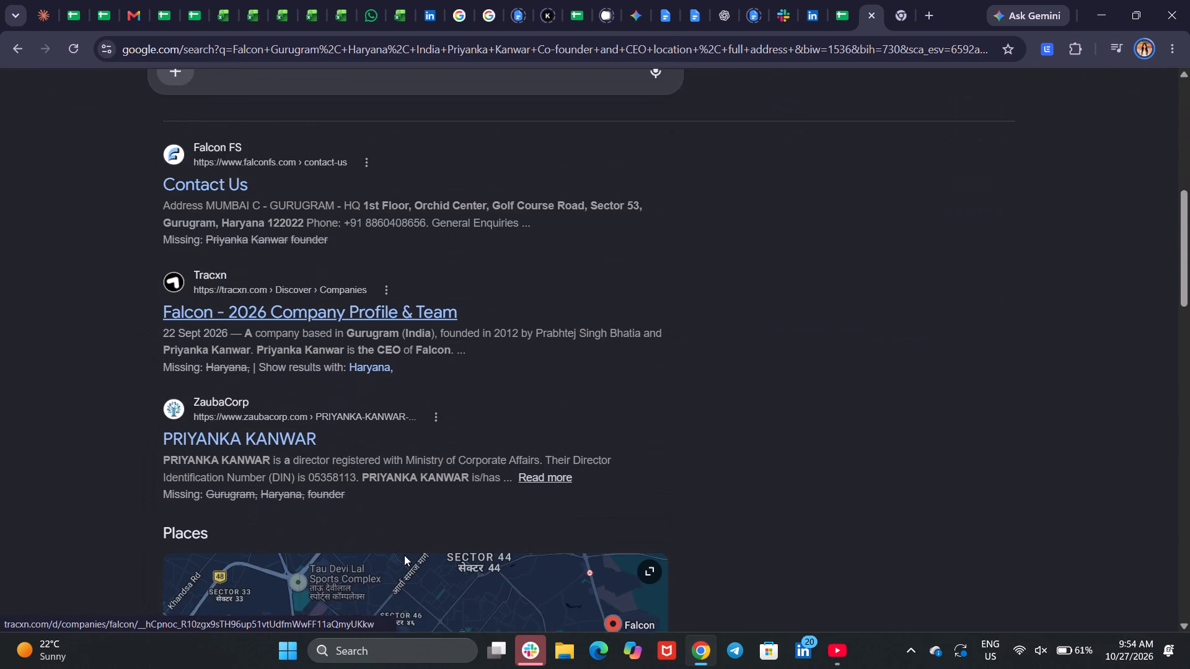
{"action": "scroll", "coordinate": [404, 555], "scroll_direction": "down", "scroll_amount": 5}
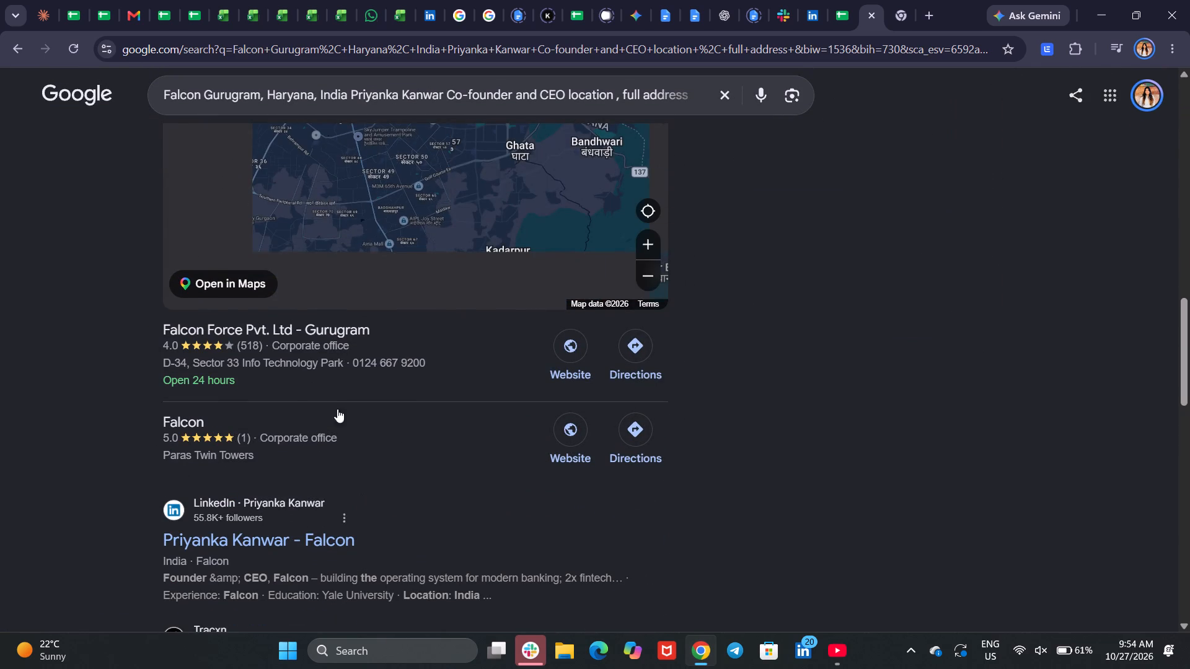
{"action": "scroll", "coordinate": [338, 333], "scroll_direction": "up", "scroll_amount": 7}
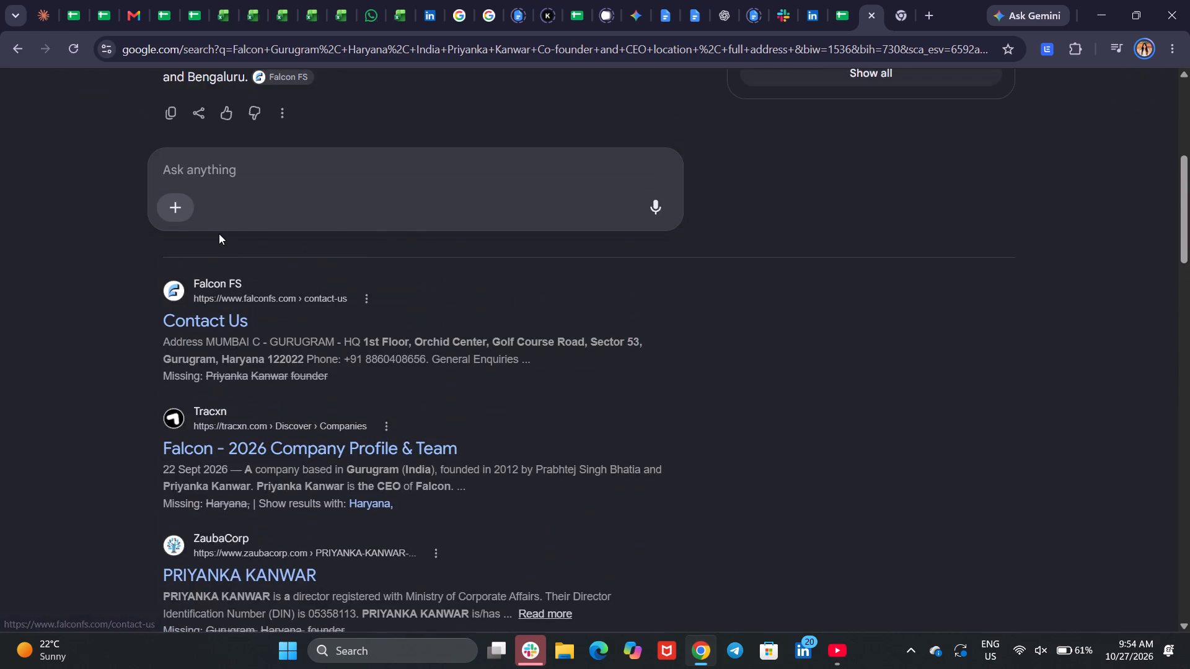
{"action": "scroll", "coordinate": [233, 181], "scroll_direction": "up", "scroll_amount": 5}
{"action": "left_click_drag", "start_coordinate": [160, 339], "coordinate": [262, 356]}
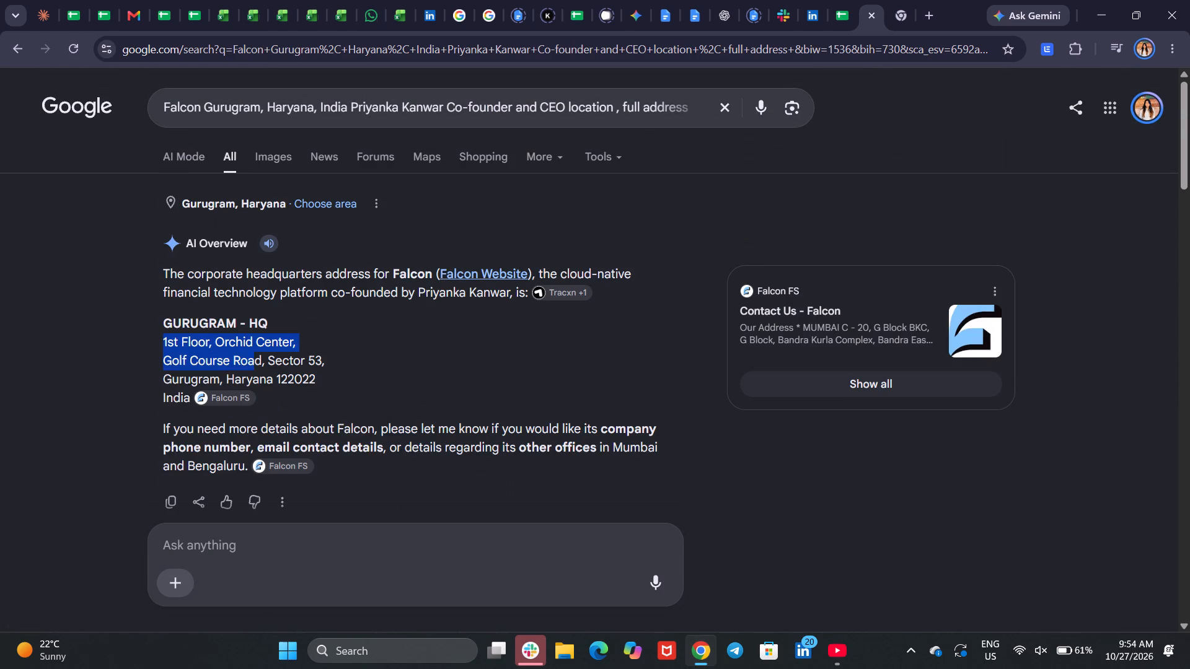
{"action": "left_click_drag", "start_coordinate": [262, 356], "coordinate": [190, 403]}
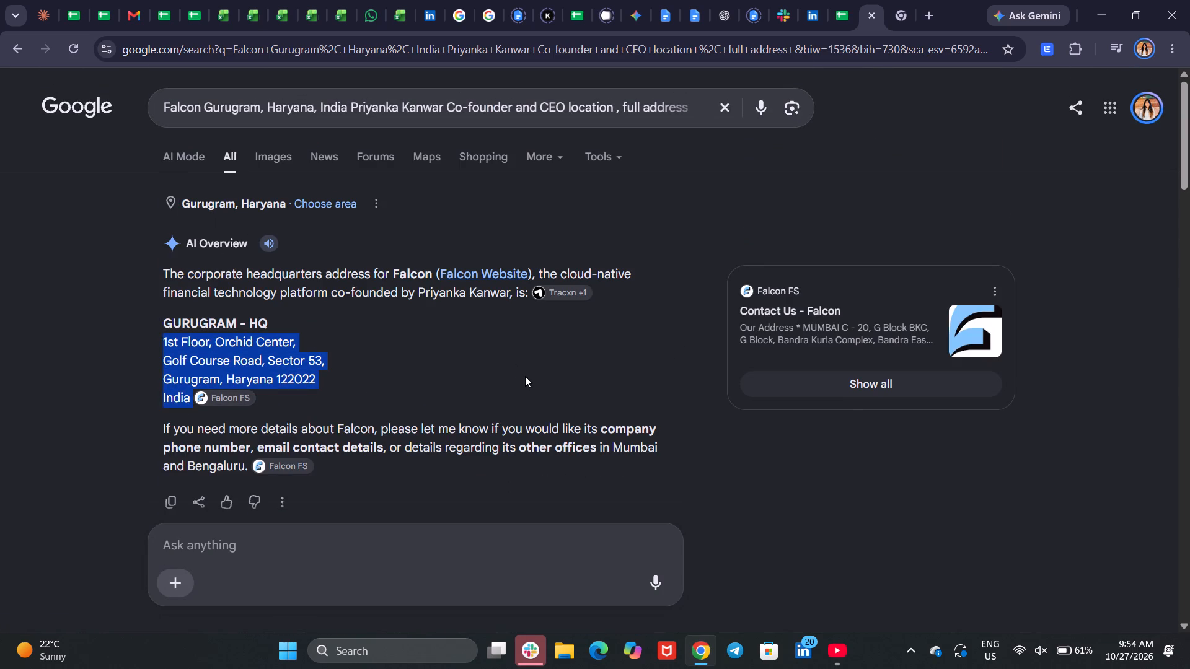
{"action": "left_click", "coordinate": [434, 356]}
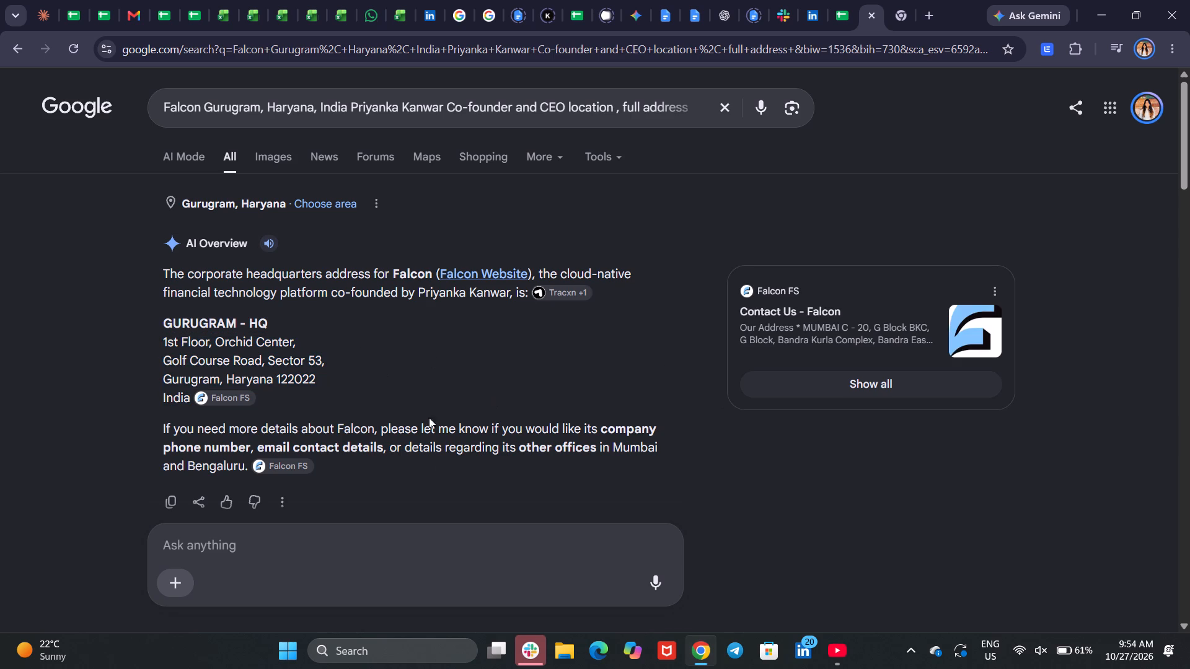
Open Falcon's Contact Us page from the overview sources and copy the Gurugram HQ address, from "1st Floor, Orchid Center" to "Haryana 122022".
{"action": "left_click", "coordinate": [875, 374]}
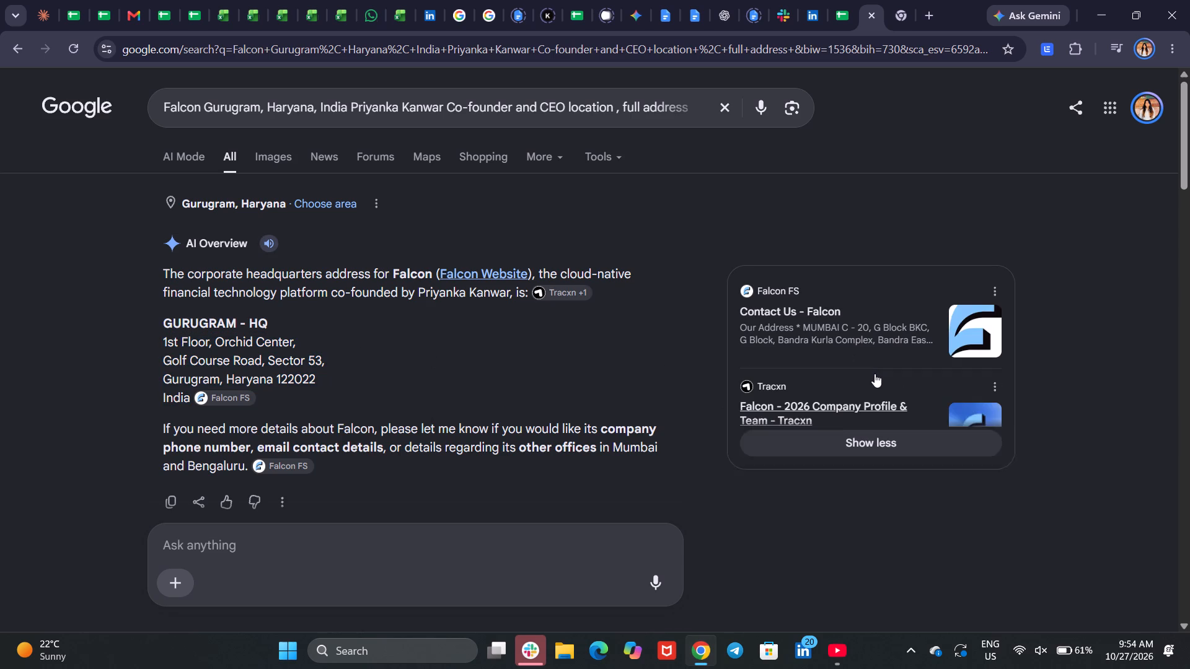
{"action": "left_click", "coordinate": [785, 313]}
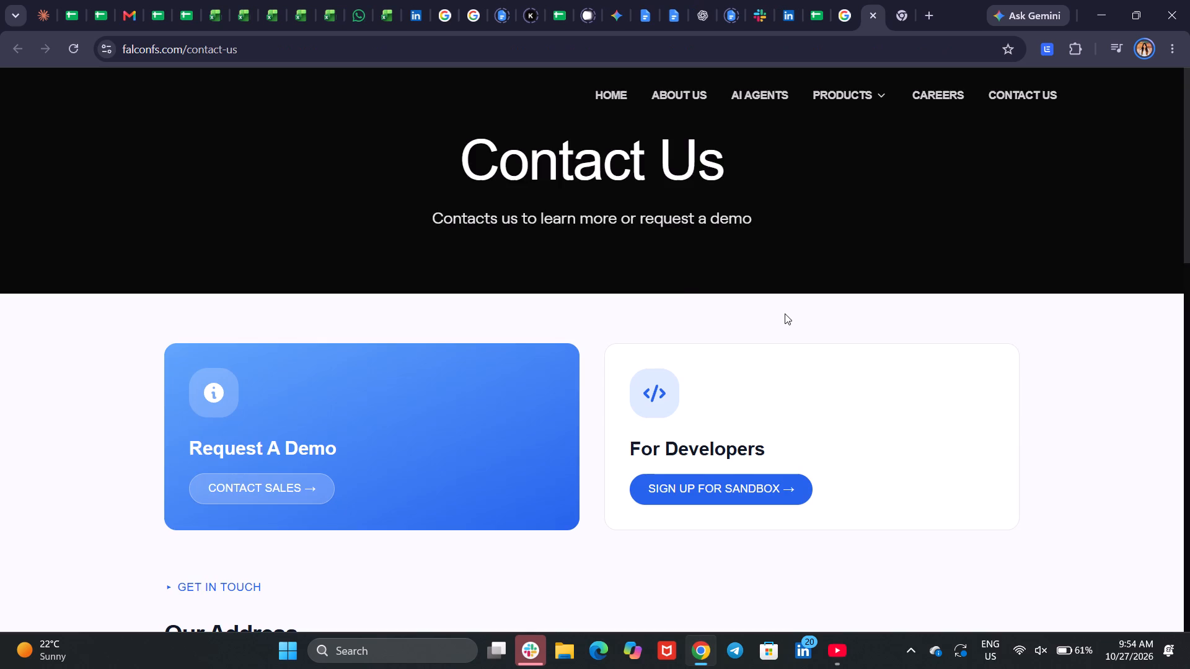
{"action": "scroll", "coordinate": [710, 556], "scroll_direction": "down", "scroll_amount": 5}
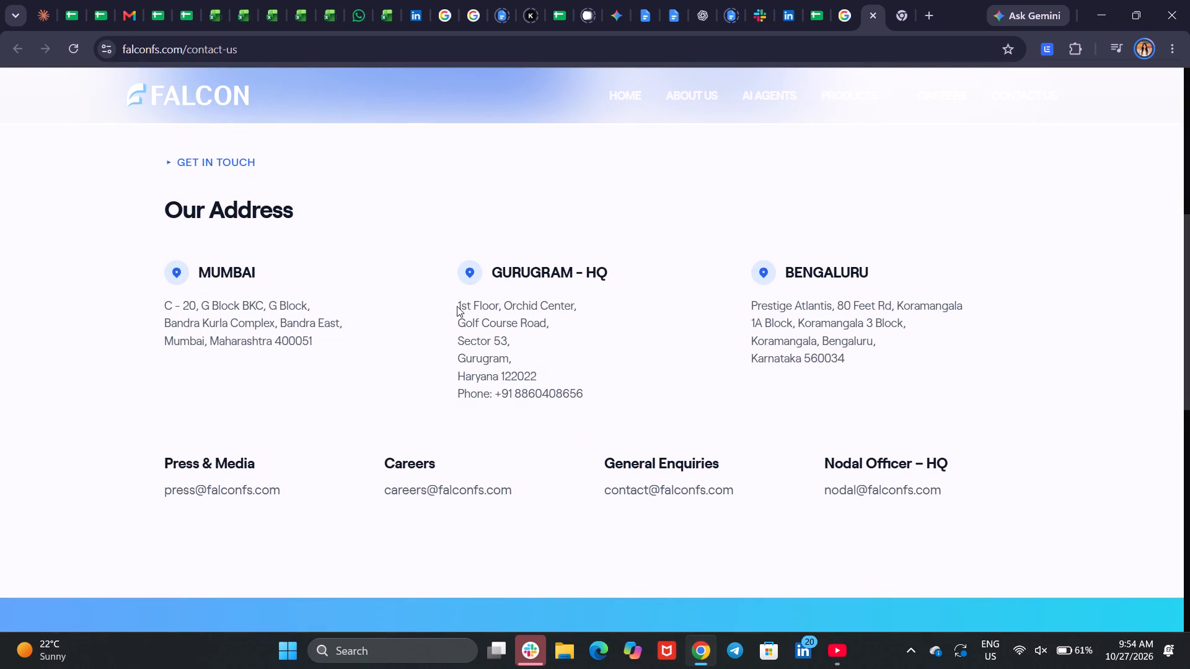
{"action": "left_click_drag", "start_coordinate": [457, 306], "coordinate": [560, 375]}
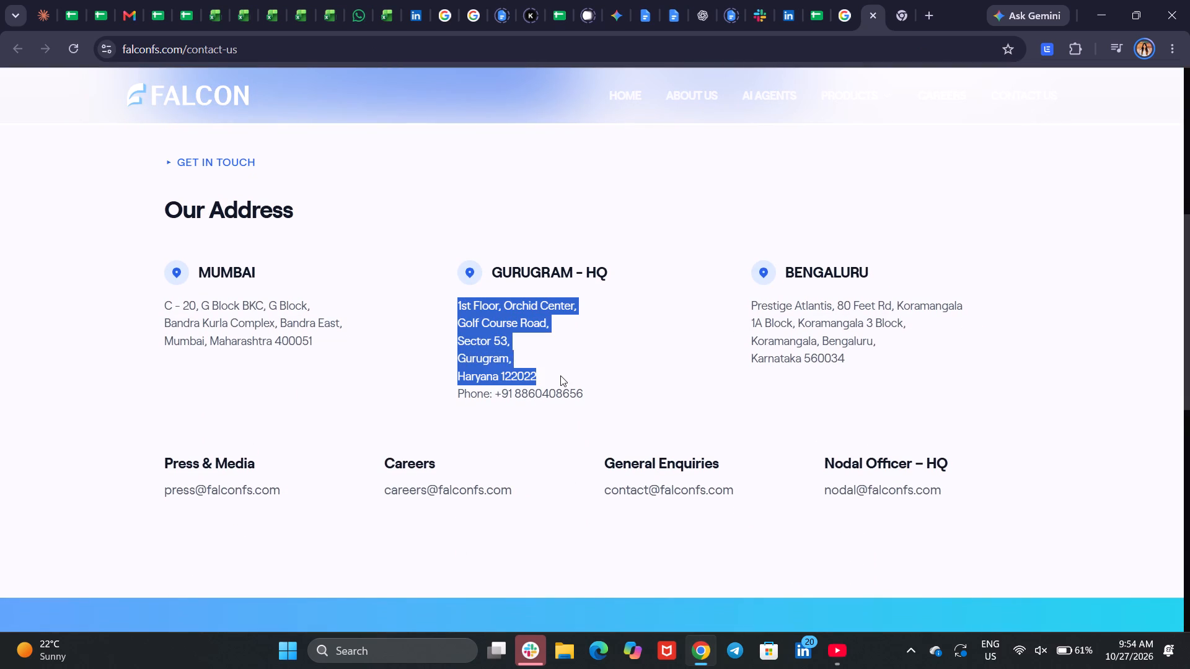
{"action": "key", "text": "ctrl+c"}
Ask Google's AI to give the copied Falcon address in a single line, and copy the resulting "1st Floor, Orchid Center" address from its reply.
{"action": "left_click", "coordinate": [845, 10]}
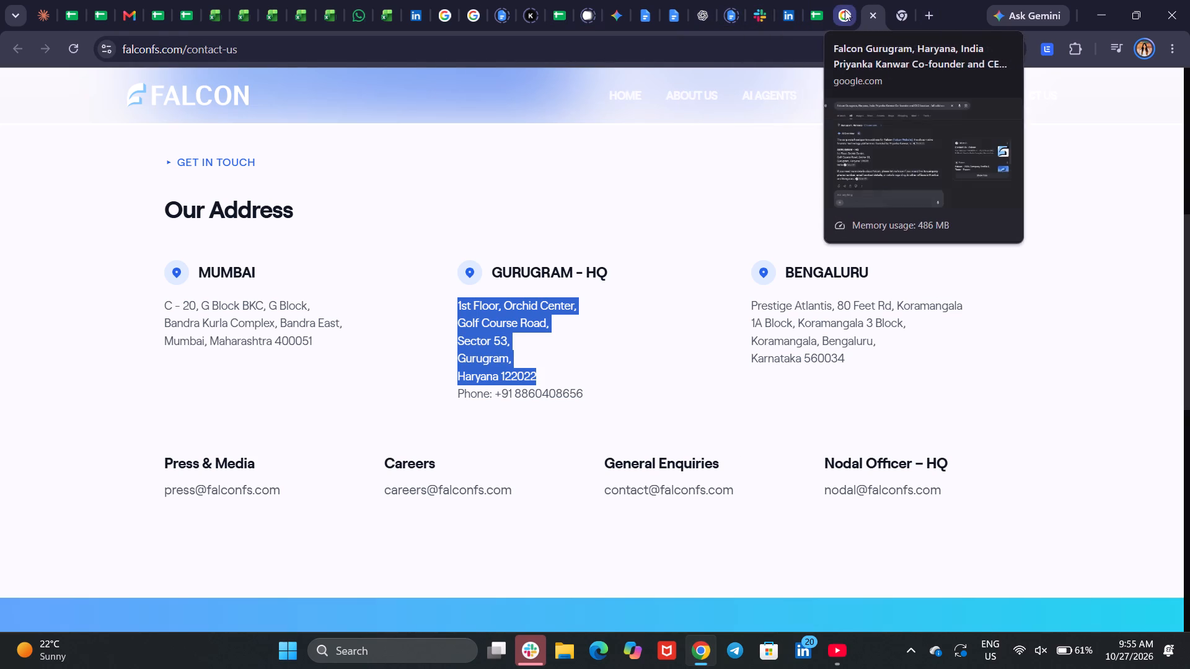
{"action": "left_click", "coordinate": [265, 533]}
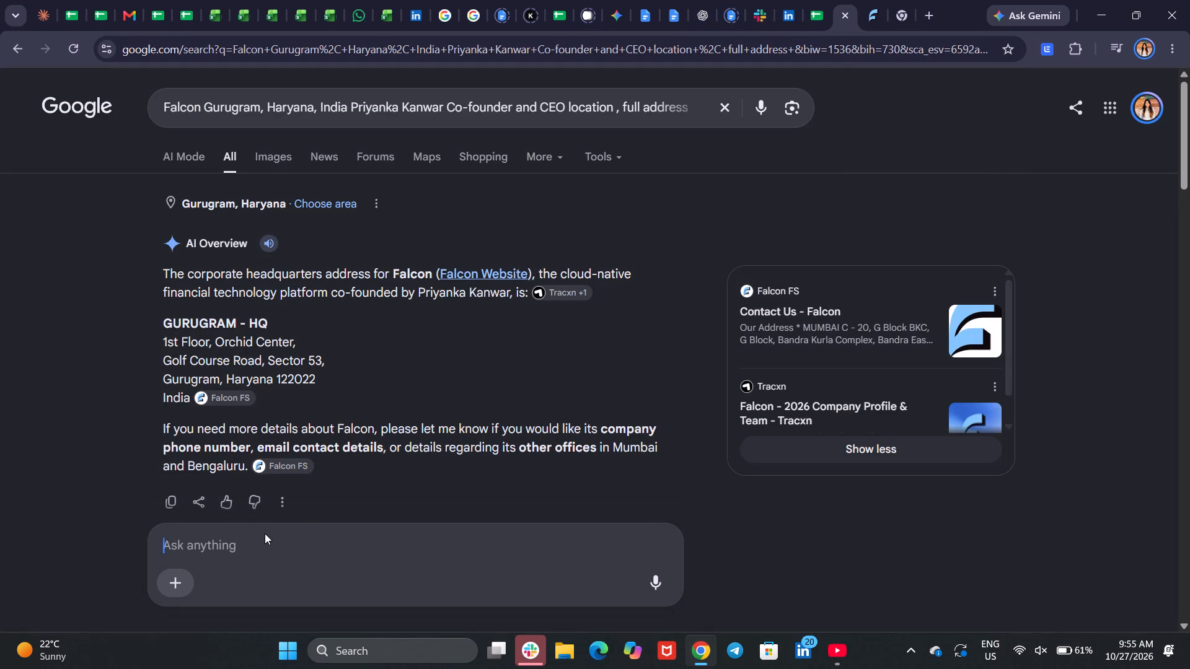
{"action": "key", "text": "ctrl+v"}
{"action": "key", "text": "space"}
{"action": "type", "text": "h"}
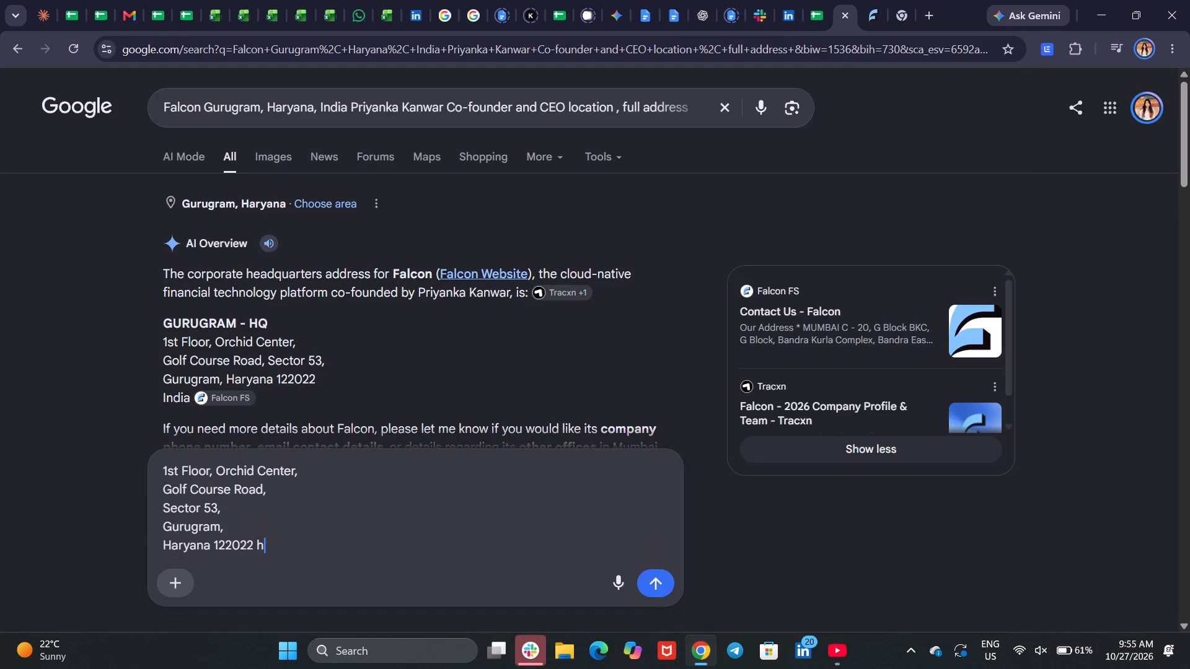
{"action": "key", "text": "BackSpace"}
{"action": "type", "text": "give adress in sib"}
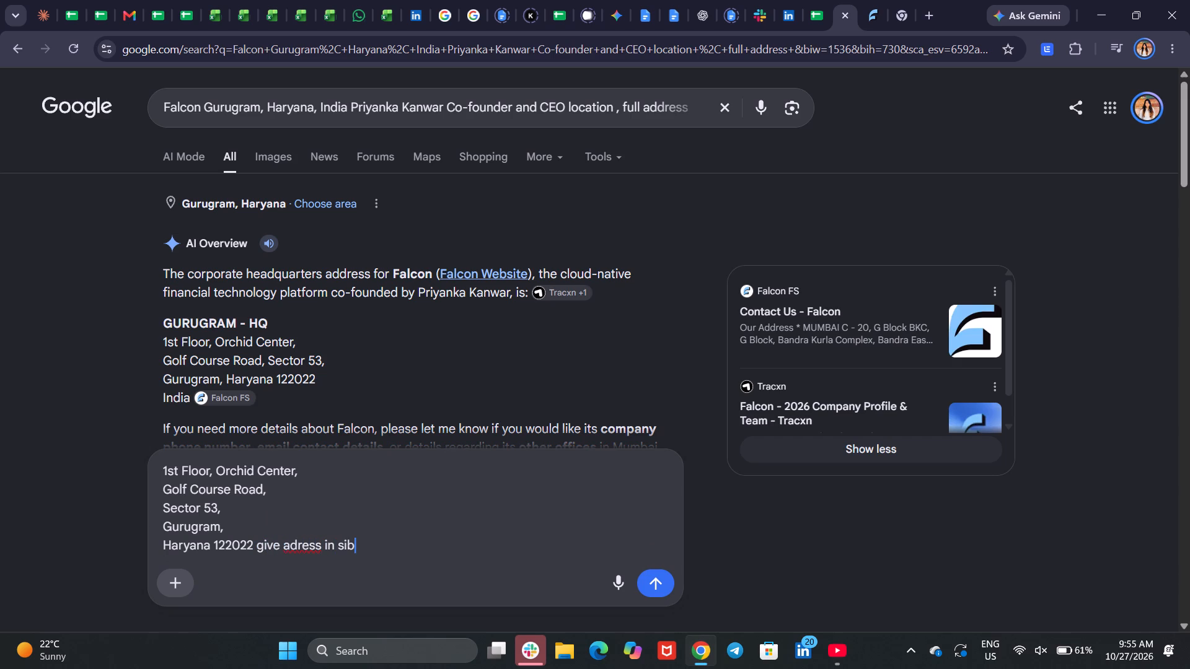
{"action": "key", "text": "BackSpace"}
{"action": "type", "text": "ngle line"}
{"action": "key", "text": "space"}
{"action": "key", "text": "Return"}
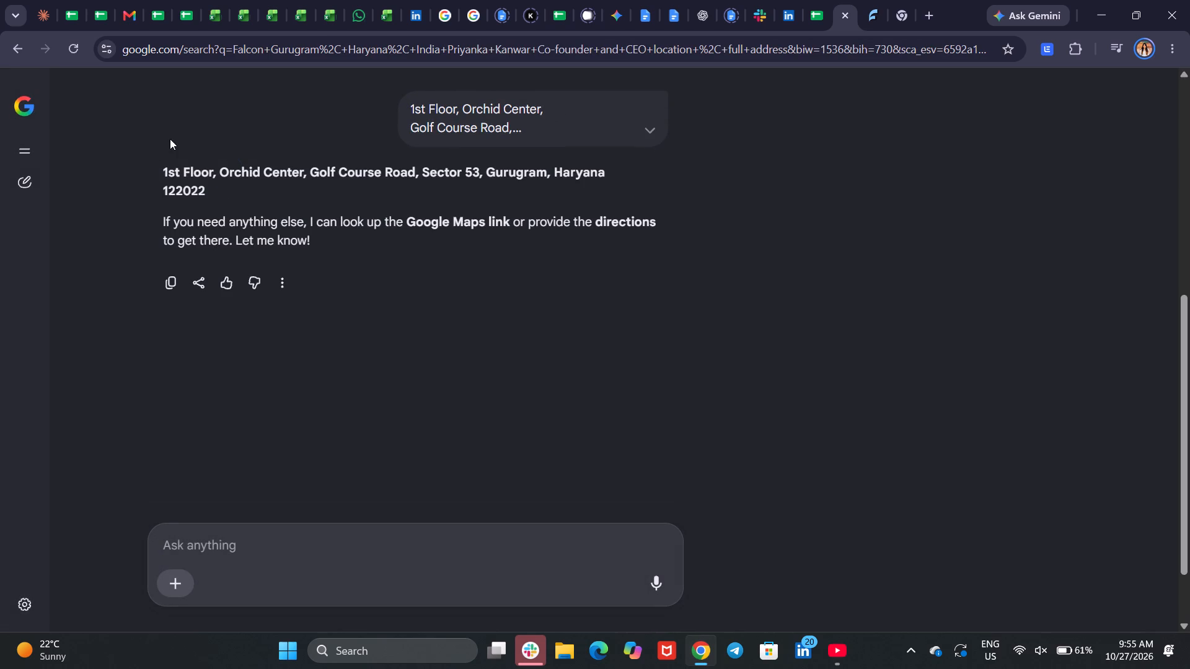
{"action": "left_click_drag", "start_coordinate": [161, 170], "coordinate": [244, 197]}
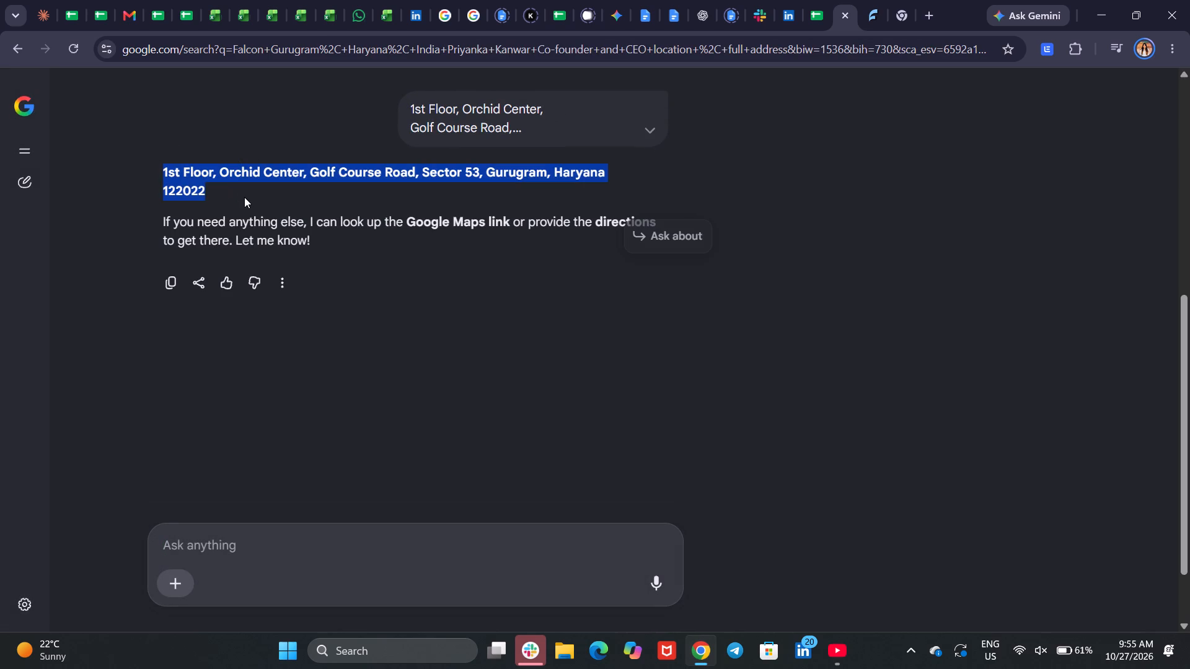
{"action": "key", "text": "ctrl+c"}
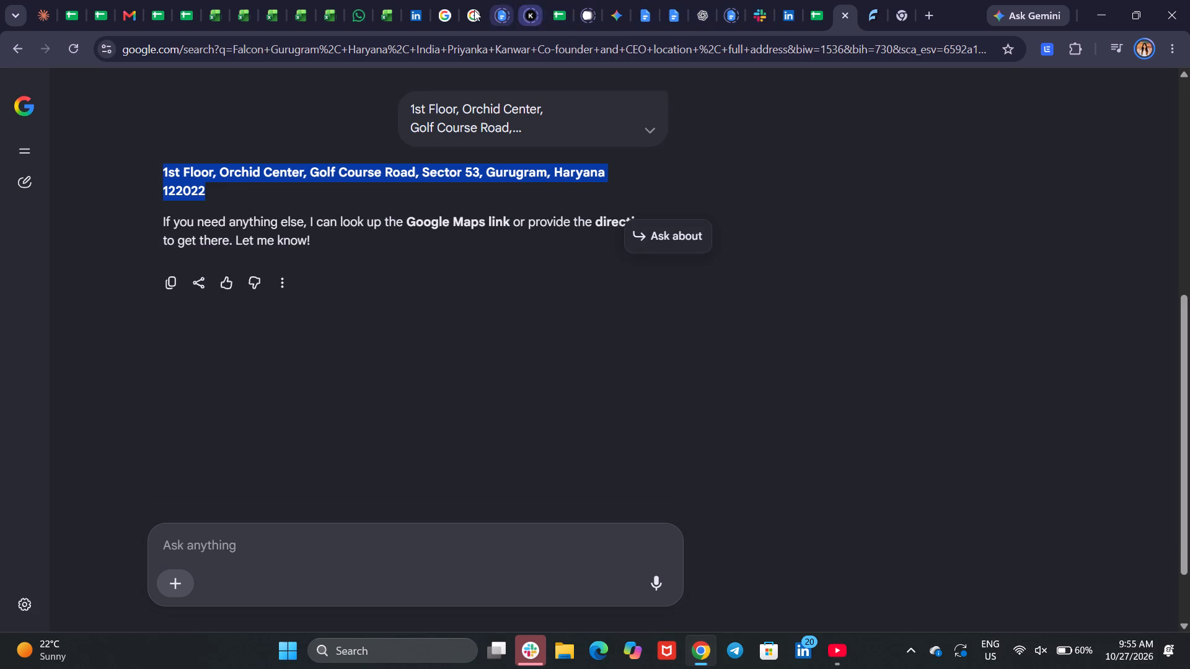
In the Gurgaon Gurugram sheet, replace Falcon's address after "South Gurgaon —" with "1st Floor, Orchid Center, Golf Course Road, Sector 53, Gurugram, Haryana 122022".
{"action": "left_click", "coordinate": [390, 19]}
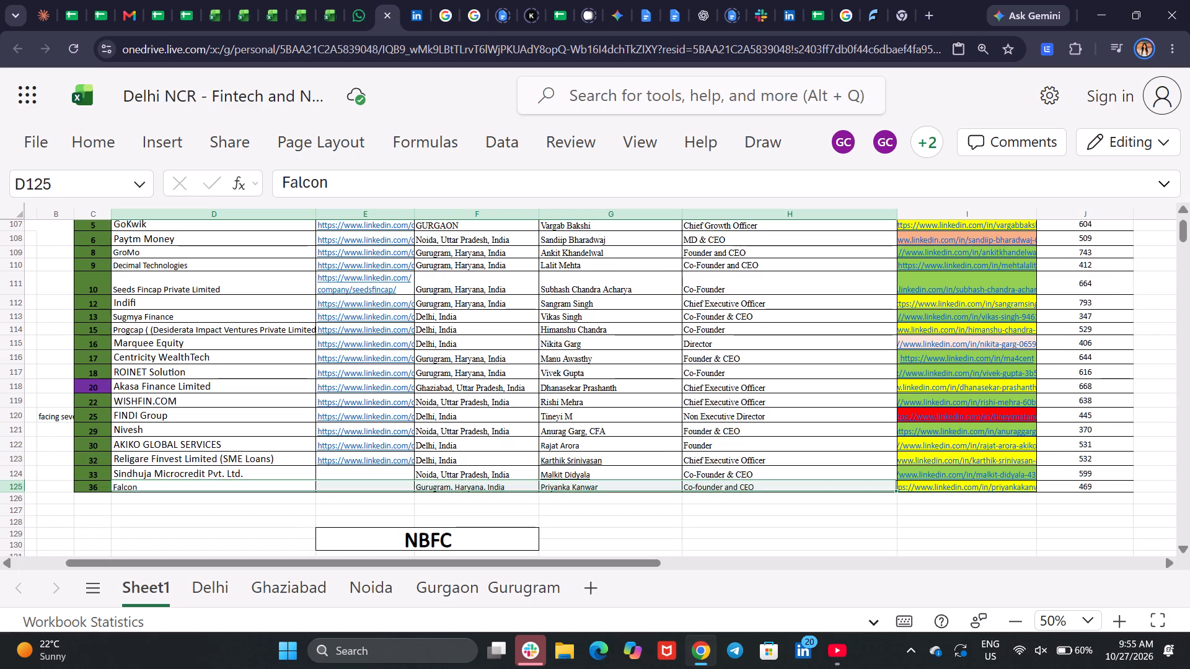
{"action": "left_click", "coordinate": [481, 589]}
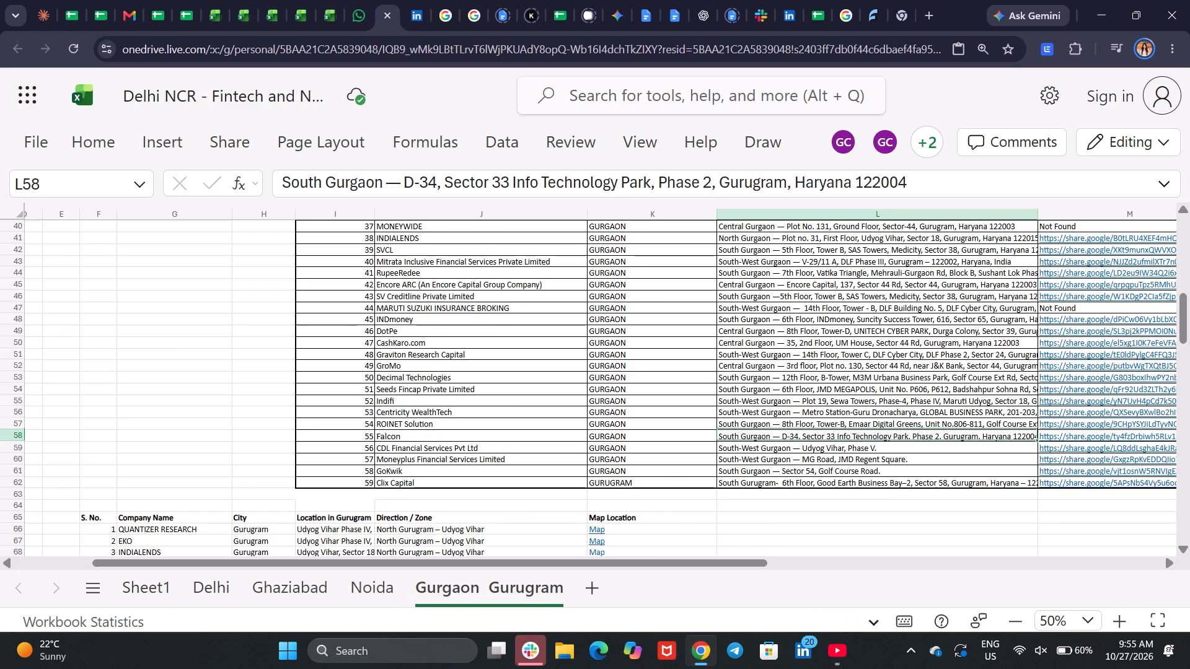
{"action": "left_click", "coordinate": [850, 452]}
{"action": "triple_click", "coordinate": [852, 439]}
{"action": "left_click", "coordinate": [782, 437]}
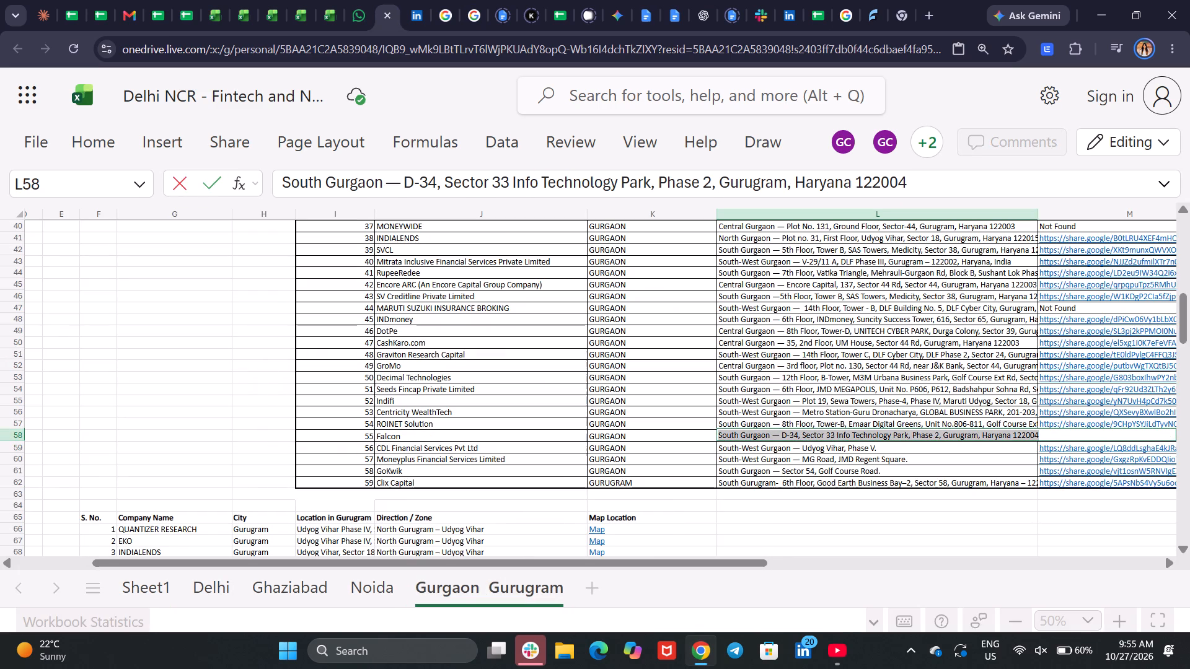
{"action": "left_click_drag", "start_coordinate": [782, 437], "coordinate": [1044, 431]}
{"action": "key", "text": "ctrl+v"}
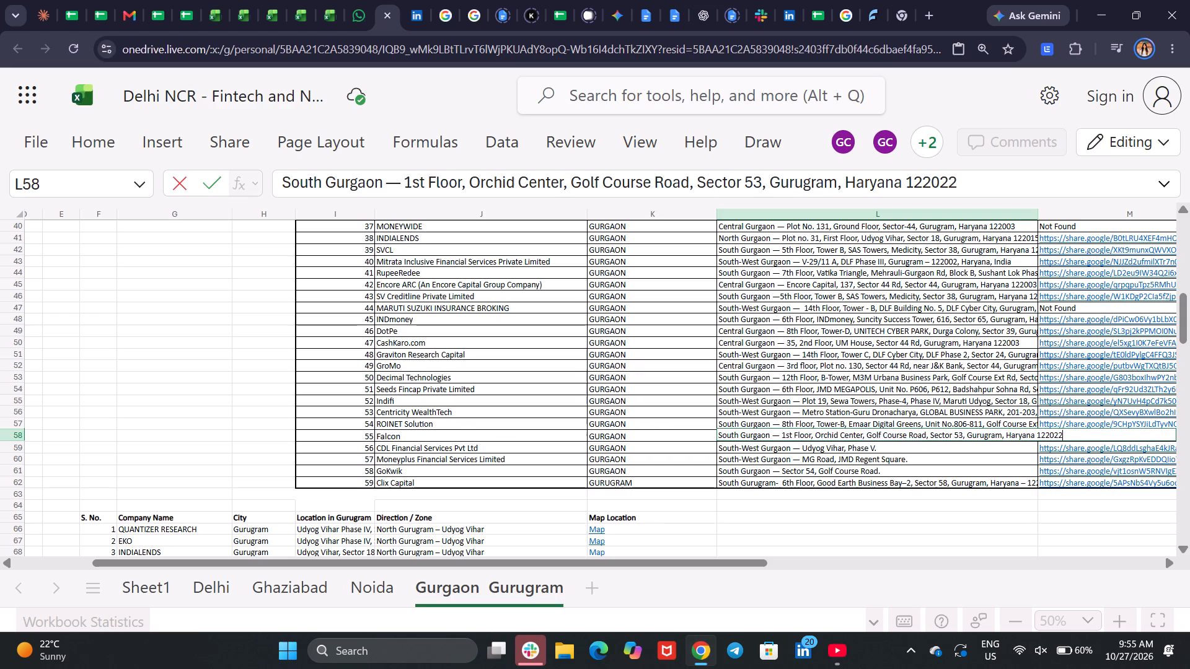
{"action": "left_click", "coordinate": [932, 450]}
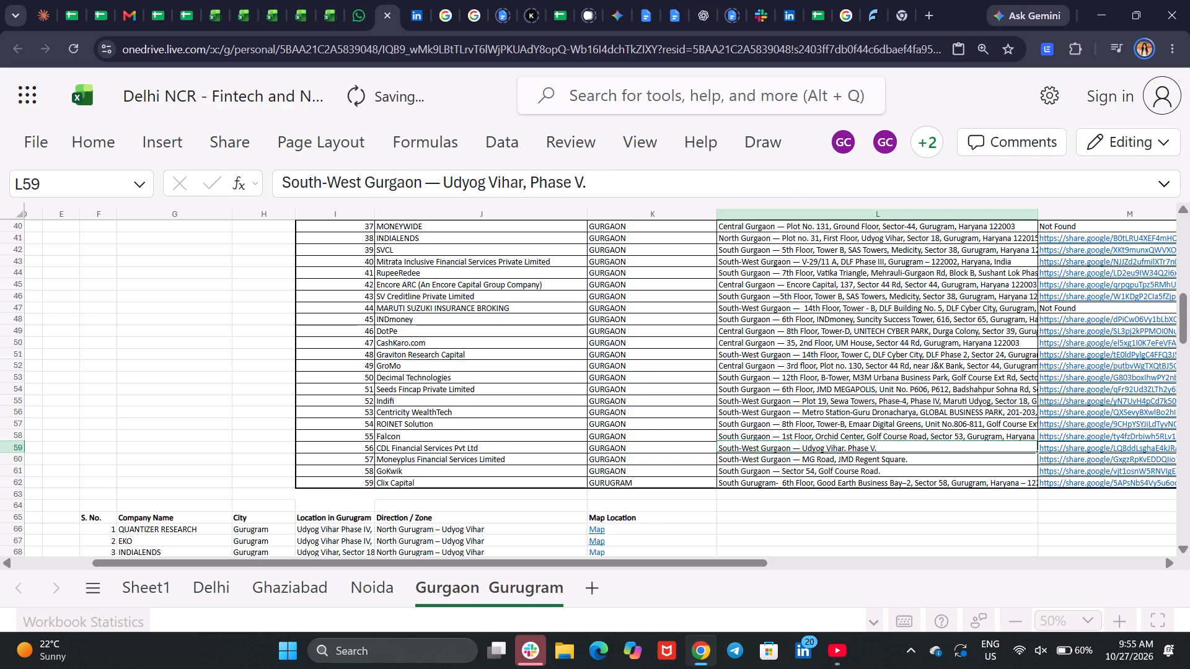
Search Google for CDL Financial Services Pvt Ltd, using its name from the sheet, and copy the full address from its business listing.
{"action": "triple_click", "coordinate": [517, 445]}
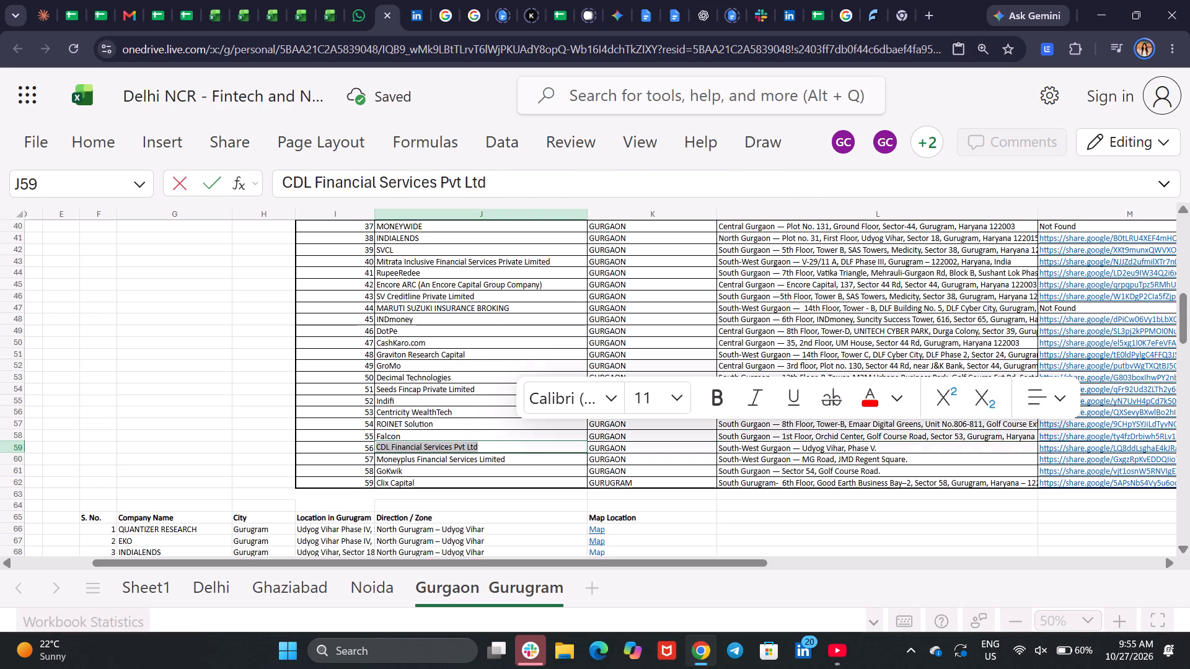
{"action": "key", "text": "ctrl+c"}
{"action": "left_click", "coordinate": [852, 9]}
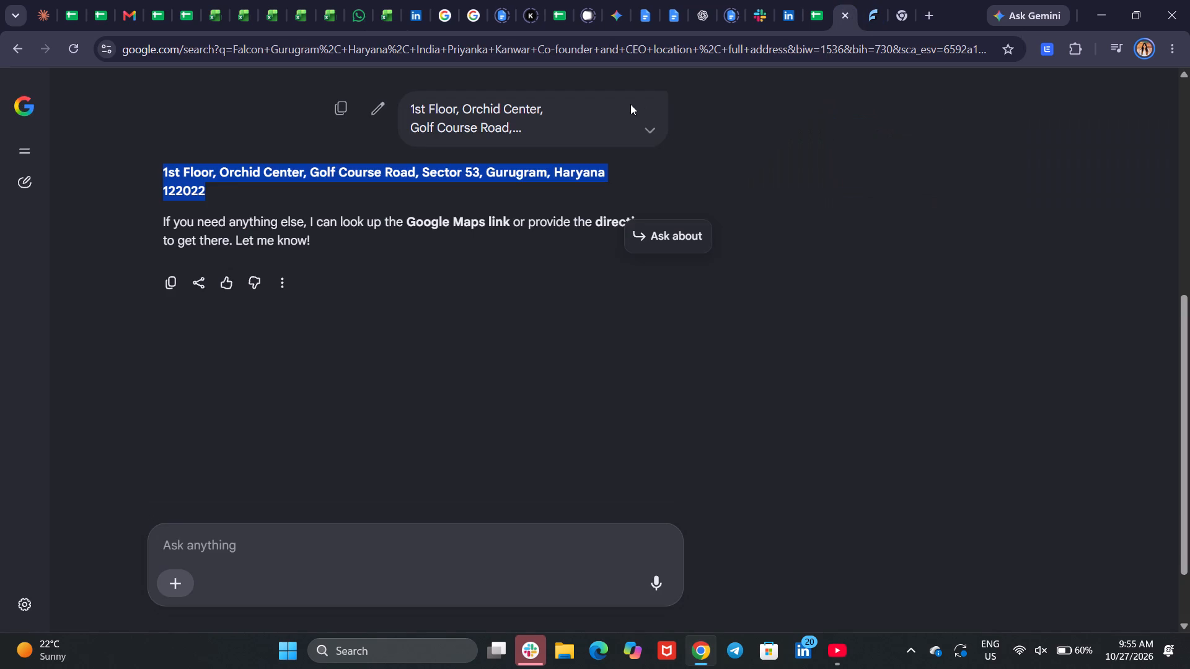
{"action": "left_click", "coordinate": [24, 44]}
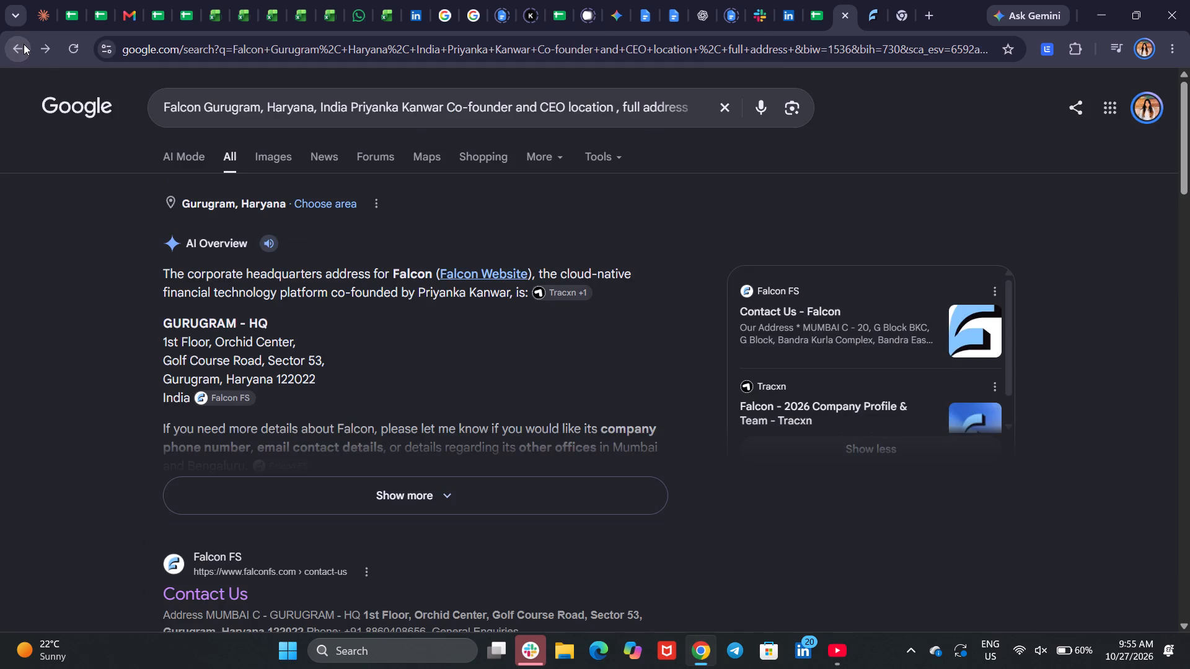
{"action": "left_click", "coordinate": [24, 44]}
{"action": "left_click", "coordinate": [722, 108]}
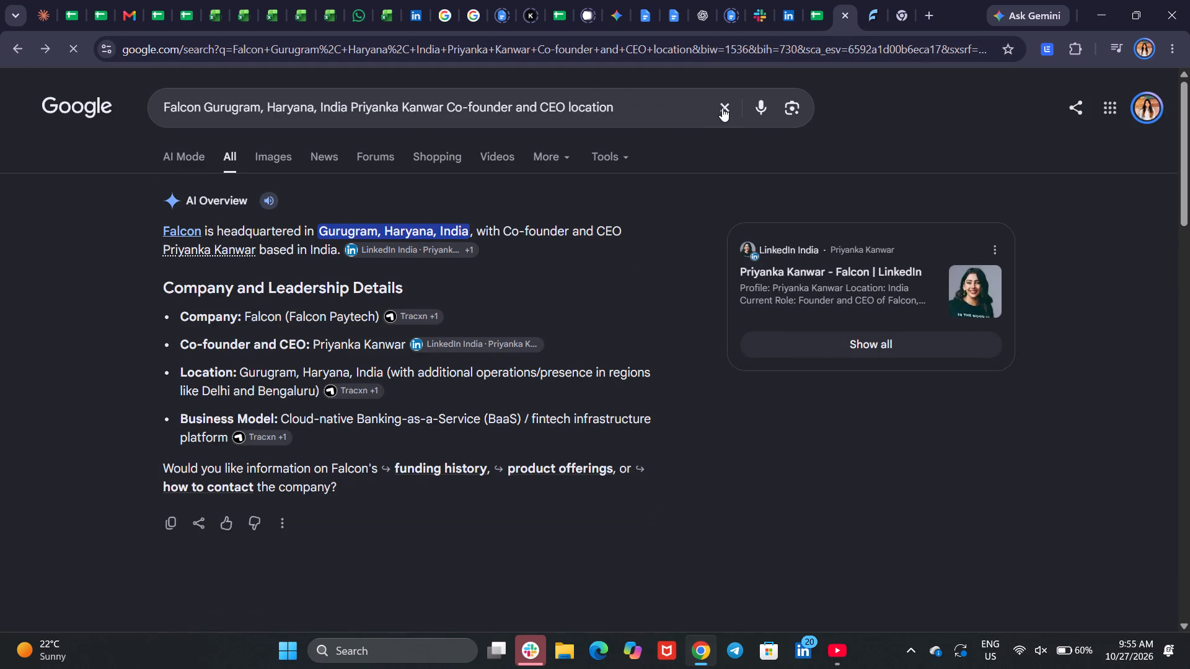
{"action": "key", "text": "ctrl+v"}
{"action": "left_click", "coordinate": [632, 133]}
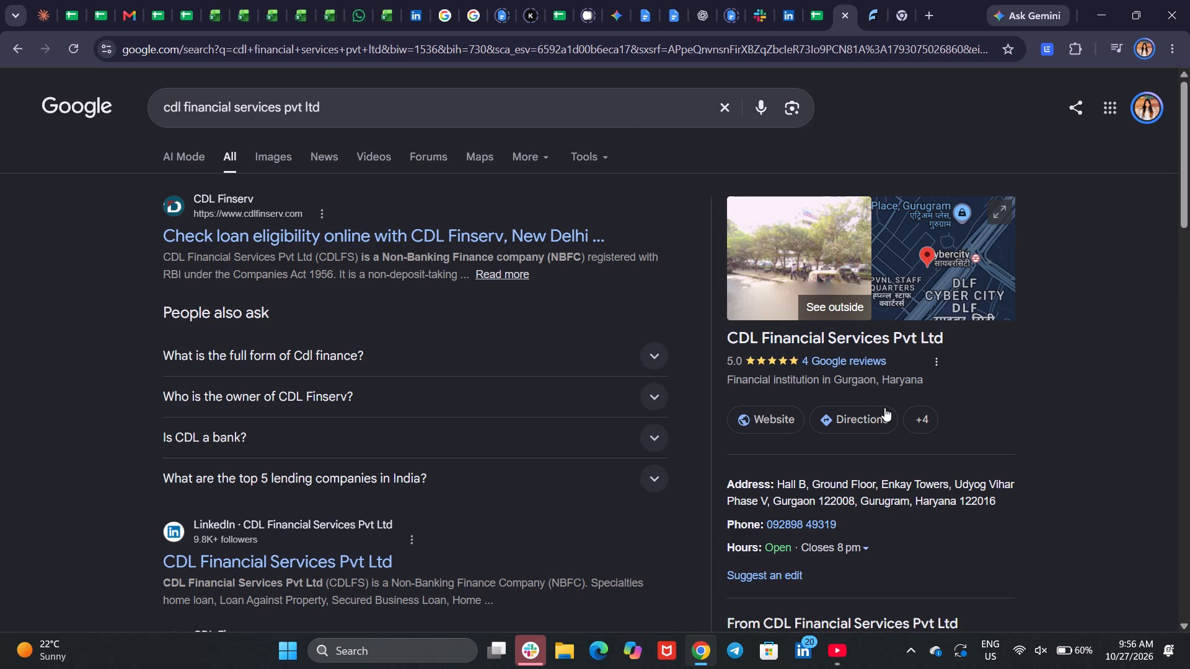
{"action": "left_click_drag", "start_coordinate": [778, 485], "coordinate": [1000, 495]}
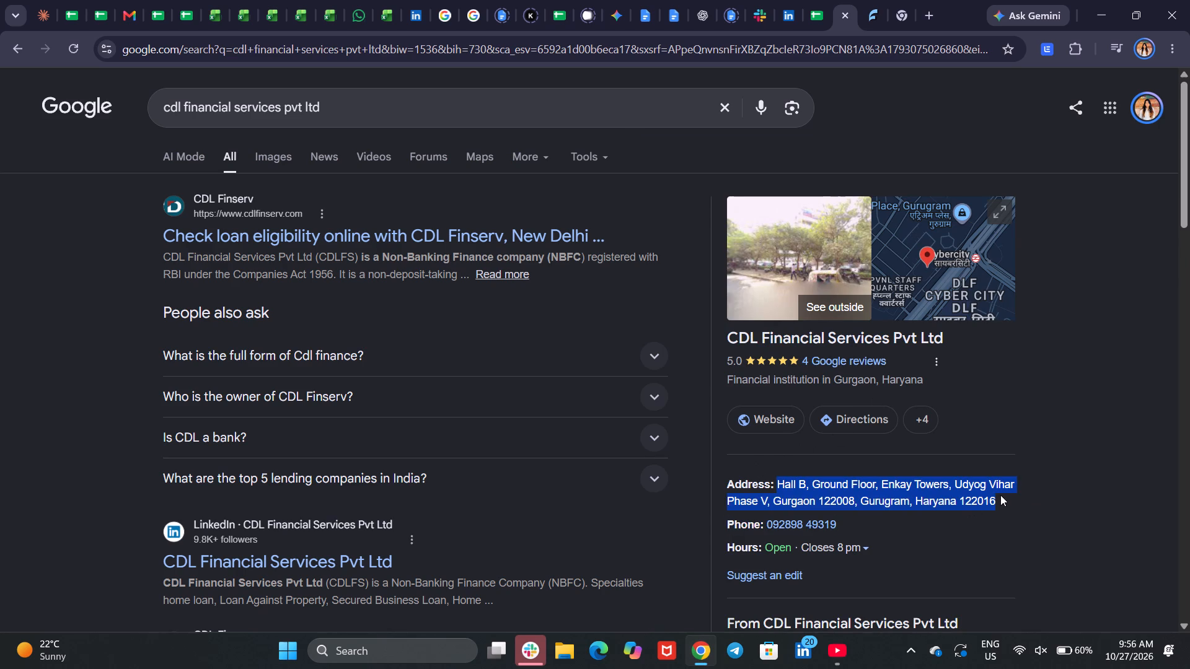
{"action": "left_click_drag", "start_coordinate": [1000, 495], "coordinate": [1001, 495]}
{"action": "key", "text": "ctrl+c"}
Replace CDL's location after "South-West Gurgaon —" with the copied address beginning "Hall B, Ground Floor, Enkay Towers, Udyog Vihar Phase V".
{"action": "left_click", "coordinate": [380, 5]}
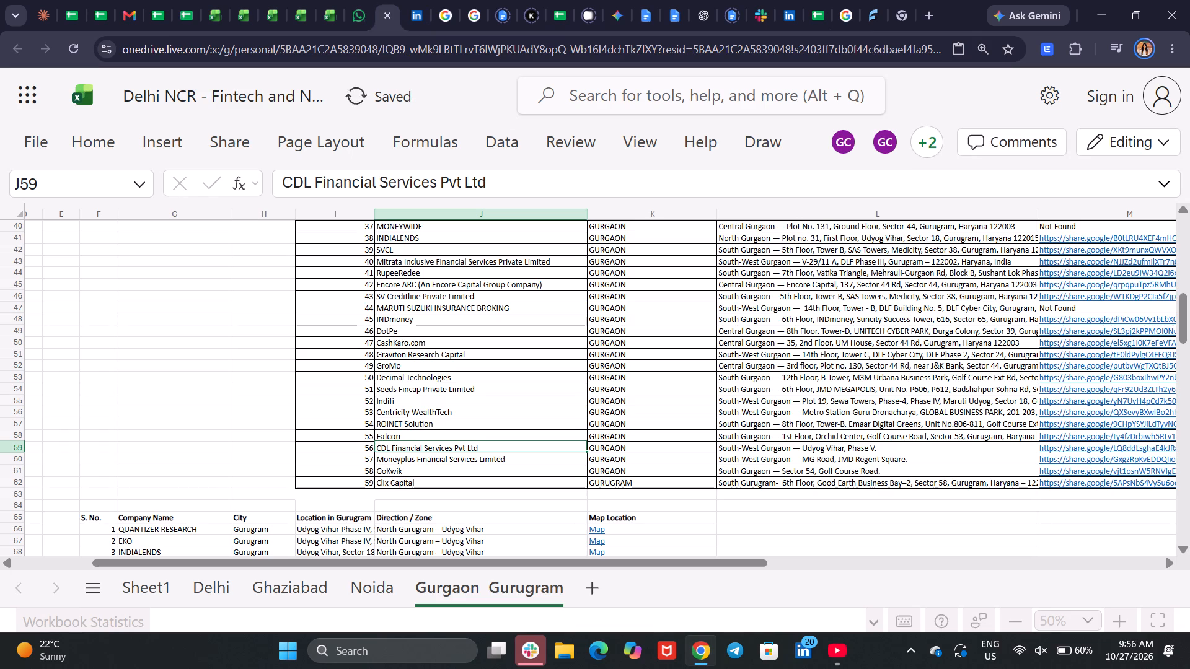
{"action": "triple_click", "coordinate": [842, 451]}
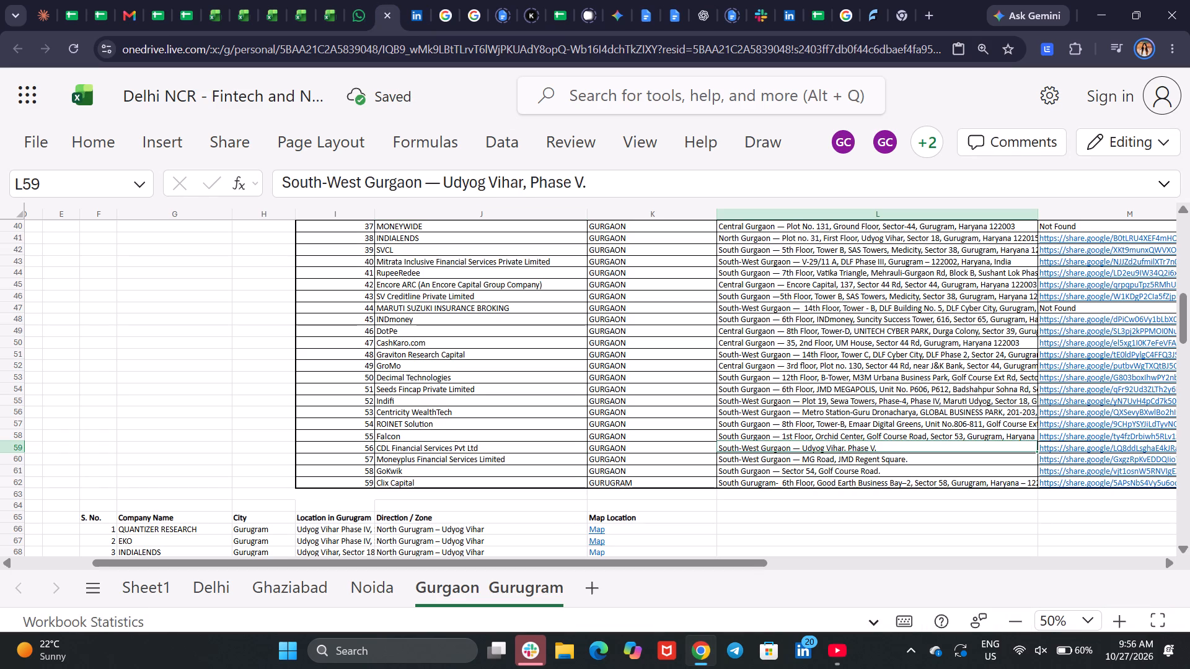
{"action": "double_click", "coordinate": [817, 447]}
{"action": "left_click_drag", "start_coordinate": [802, 447], "coordinate": [907, 461]}
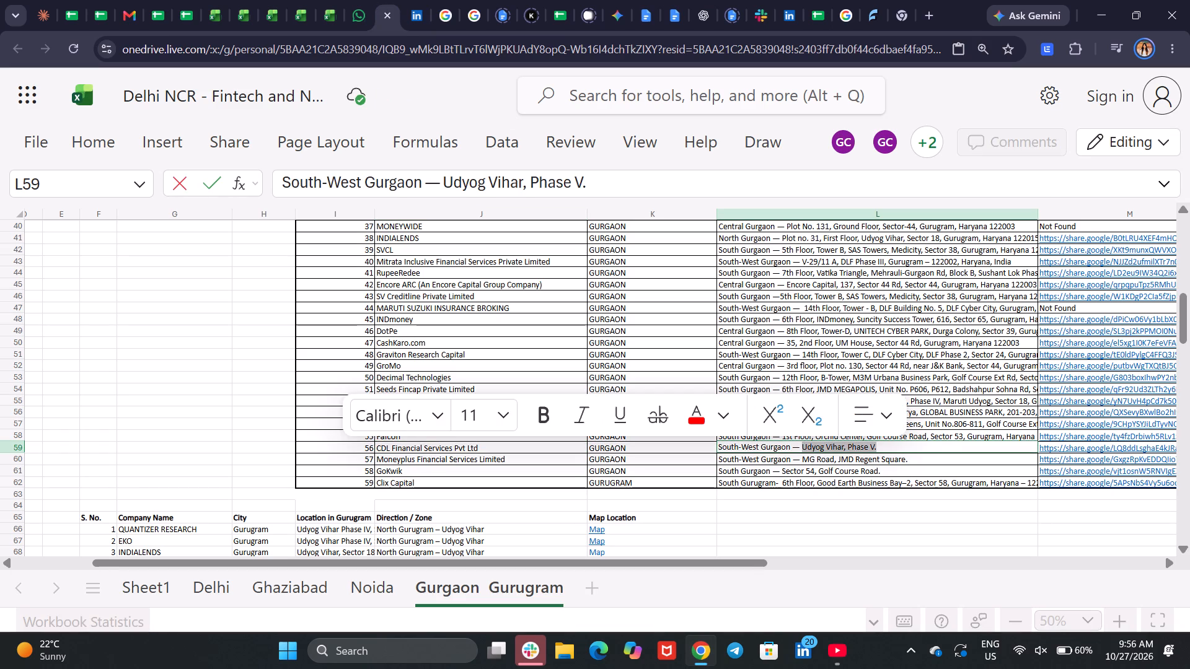
{"action": "key", "text": "ctrl+v"}
{"action": "left_click", "coordinate": [886, 455]}
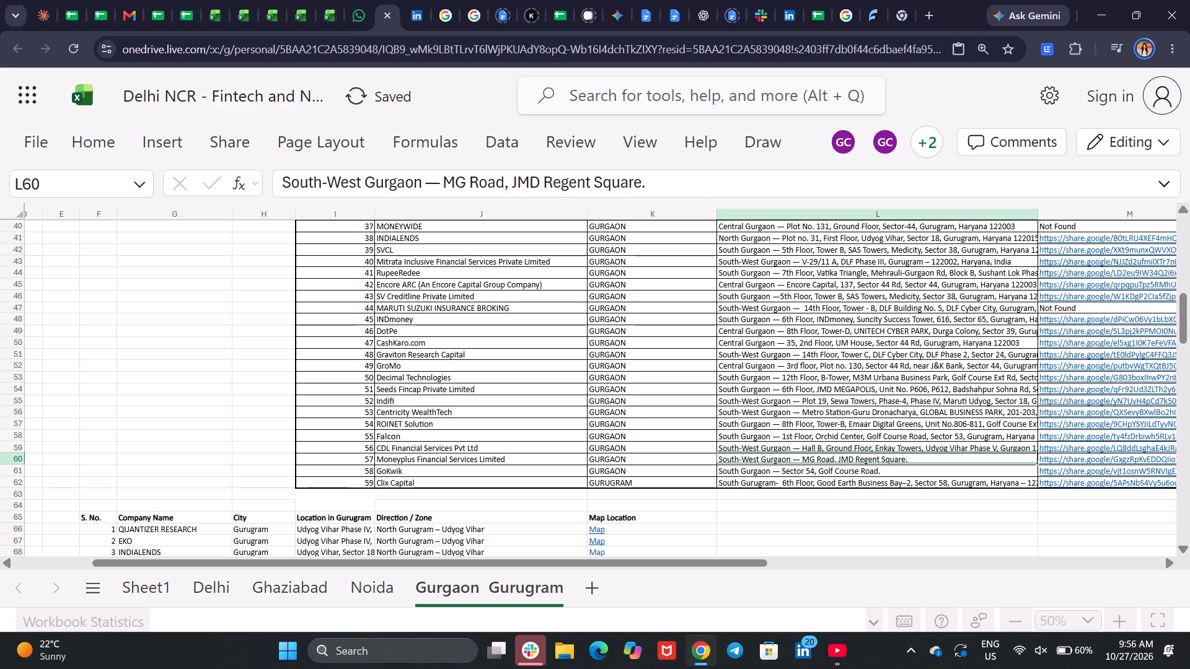
Copy the name Moneyplus Financial Services Limited from the sheet and search Google for it.
{"action": "triple_click", "coordinate": [544, 457]}
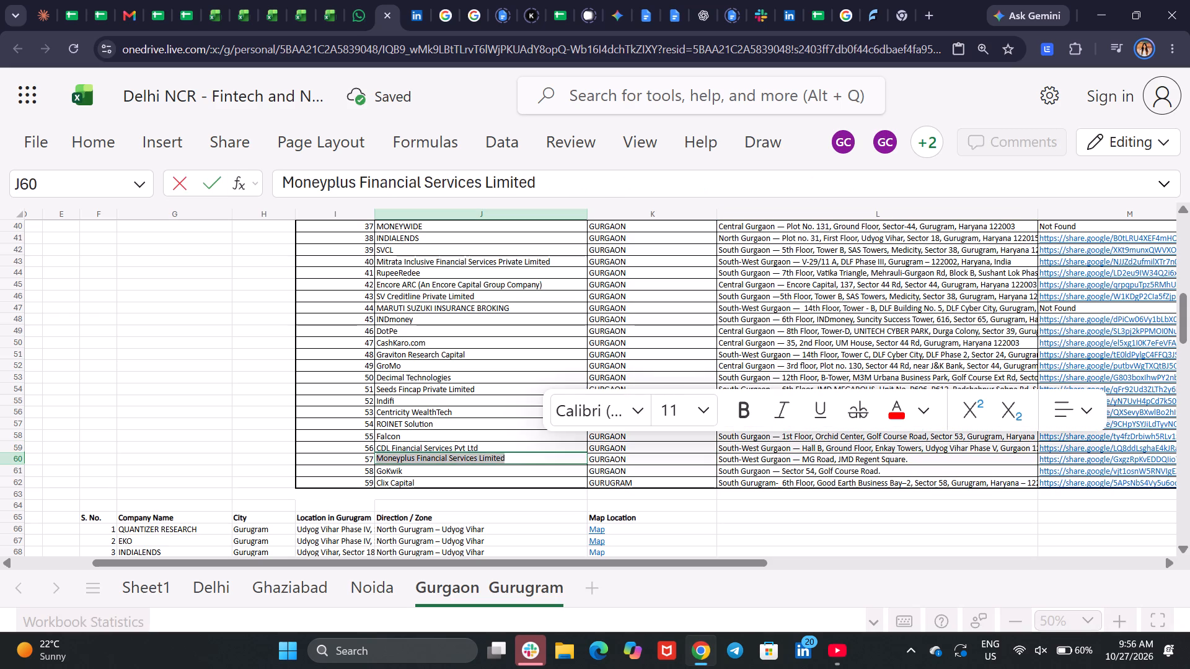
{"action": "key", "text": "ctrl+c"}
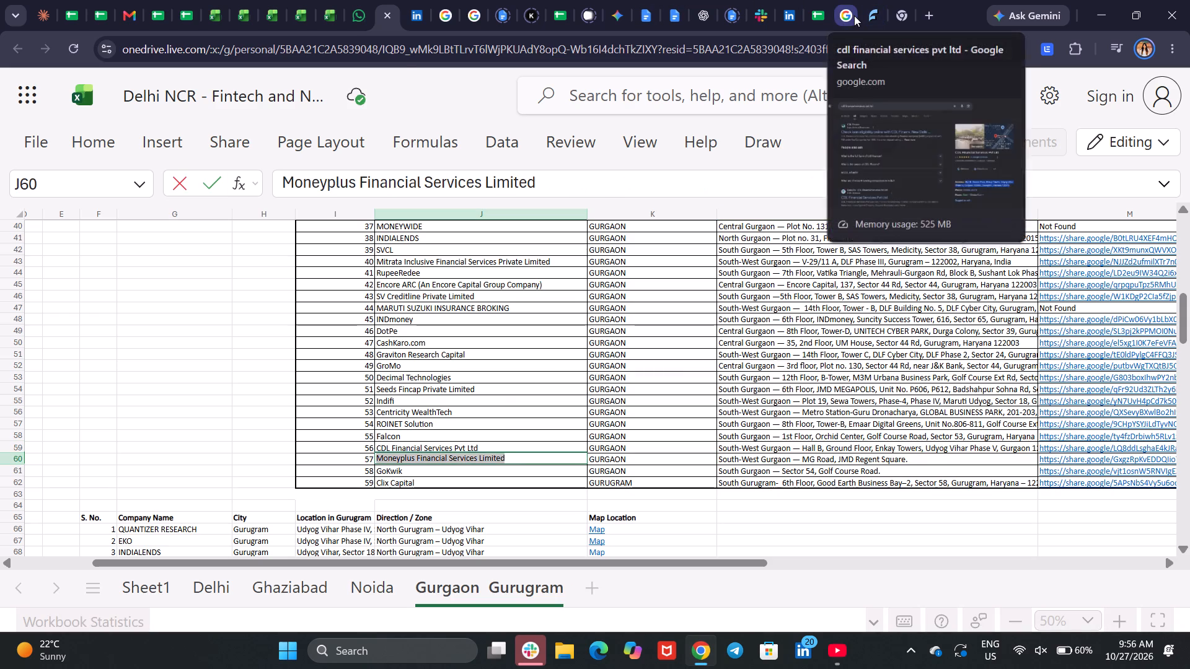
{"action": "left_click", "coordinate": [854, 15]}
{"action": "left_click", "coordinate": [721, 110]}
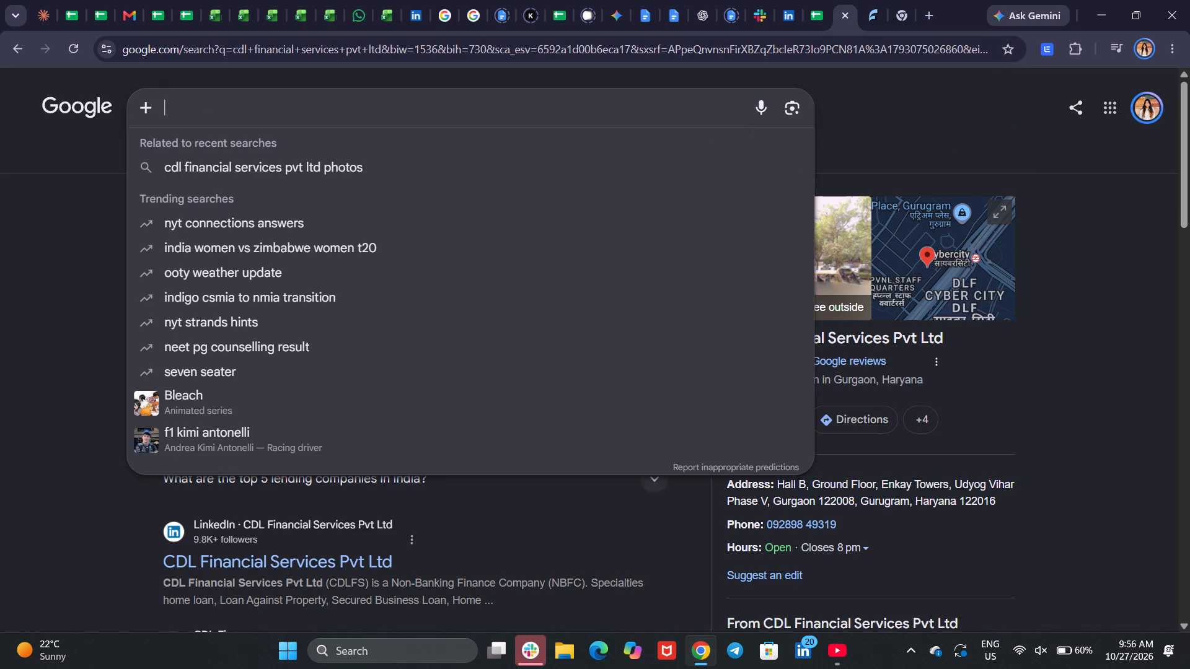
{"action": "key", "text": "ctrl+v"}
{"action": "key", "text": "Return"}
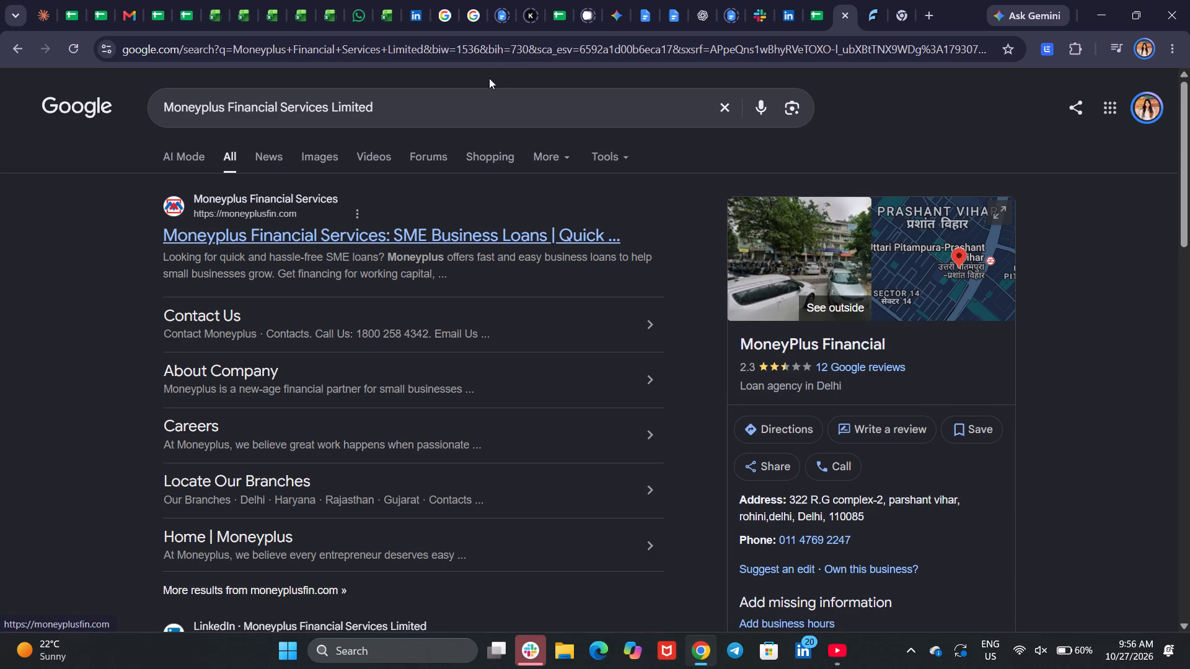
Narrow the Moneyplus search to Gurgaon and copy the headquarters address, "401–403, 4th Floor, JMD Regent Square" through "Haryana 122002", from the AI Overview.
{"action": "left_click", "coordinate": [485, 103]}
{"action": "key", "text": "space"}
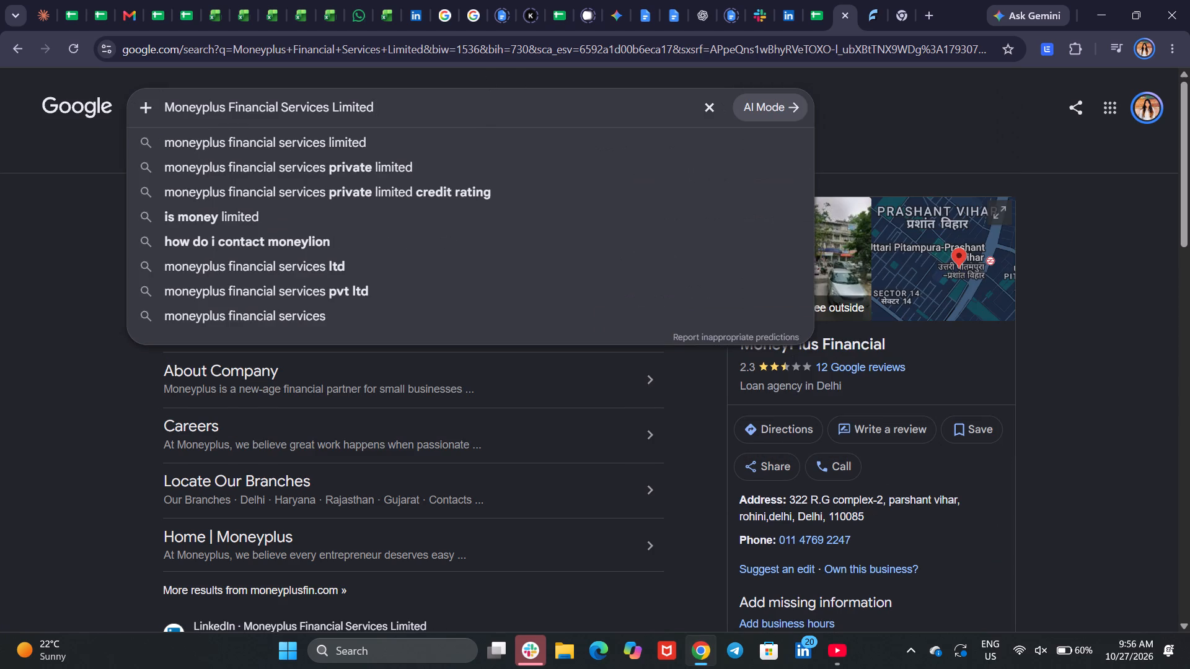
{"action": "type", "text": "gur"}
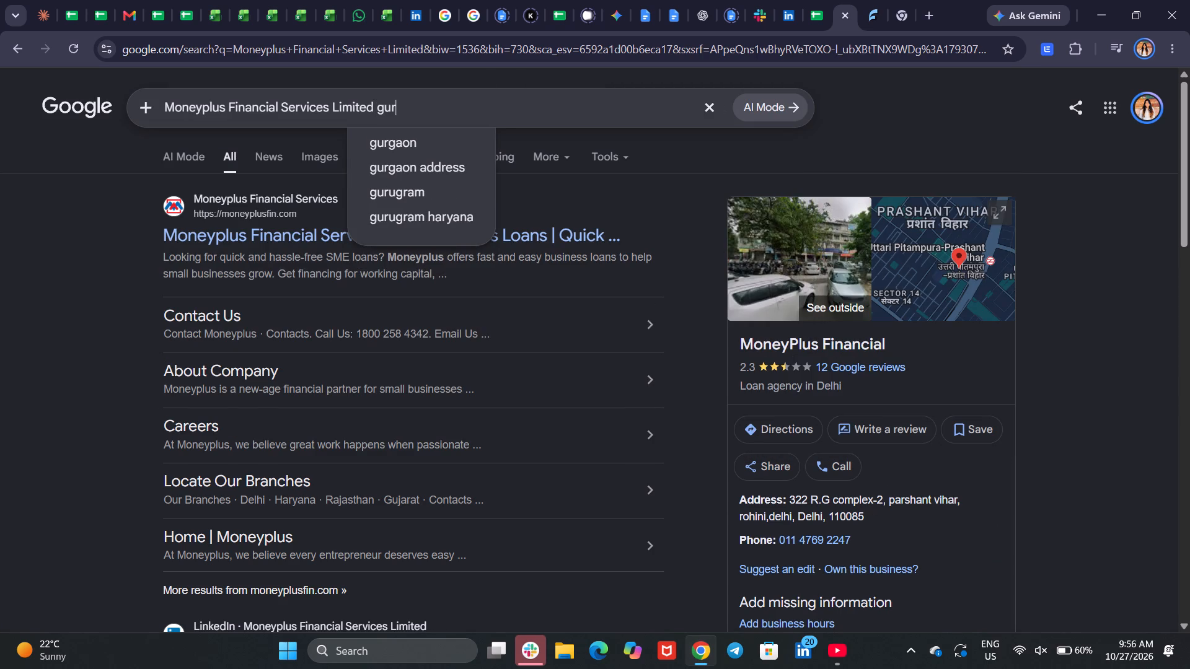
{"action": "left_click", "coordinate": [417, 150]}
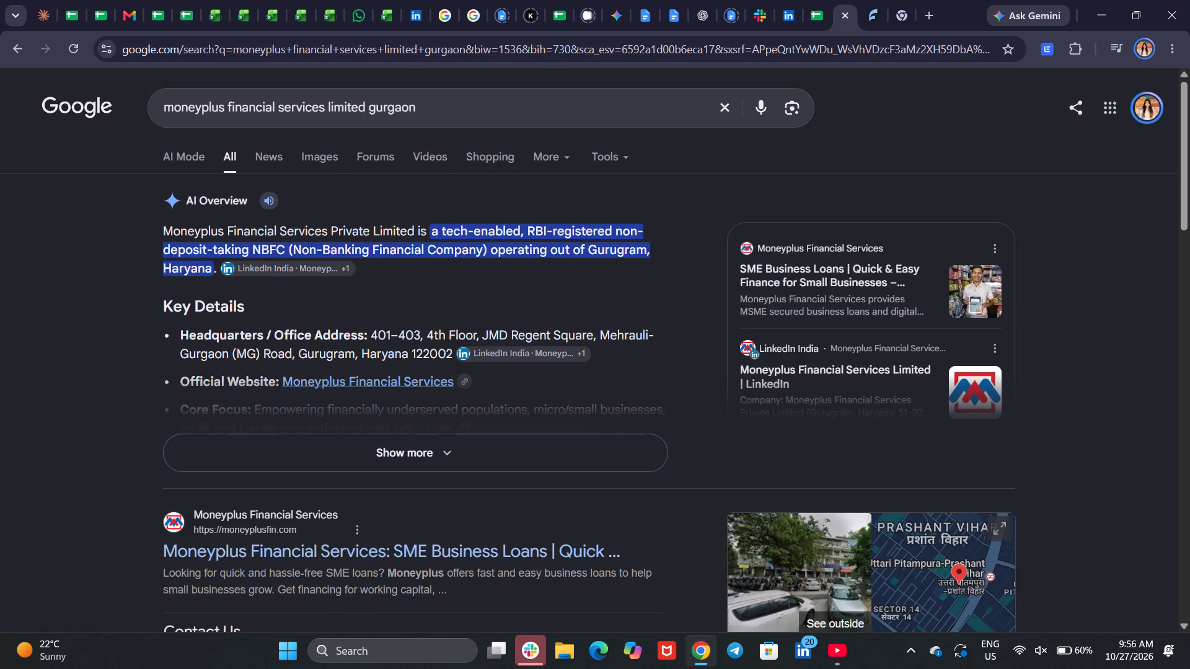
{"action": "scroll", "coordinate": [741, 395], "scroll_direction": "down", "scroll_amount": 2}
{"action": "scroll", "coordinate": [741, 395], "scroll_direction": "up", "scroll_amount": 1}
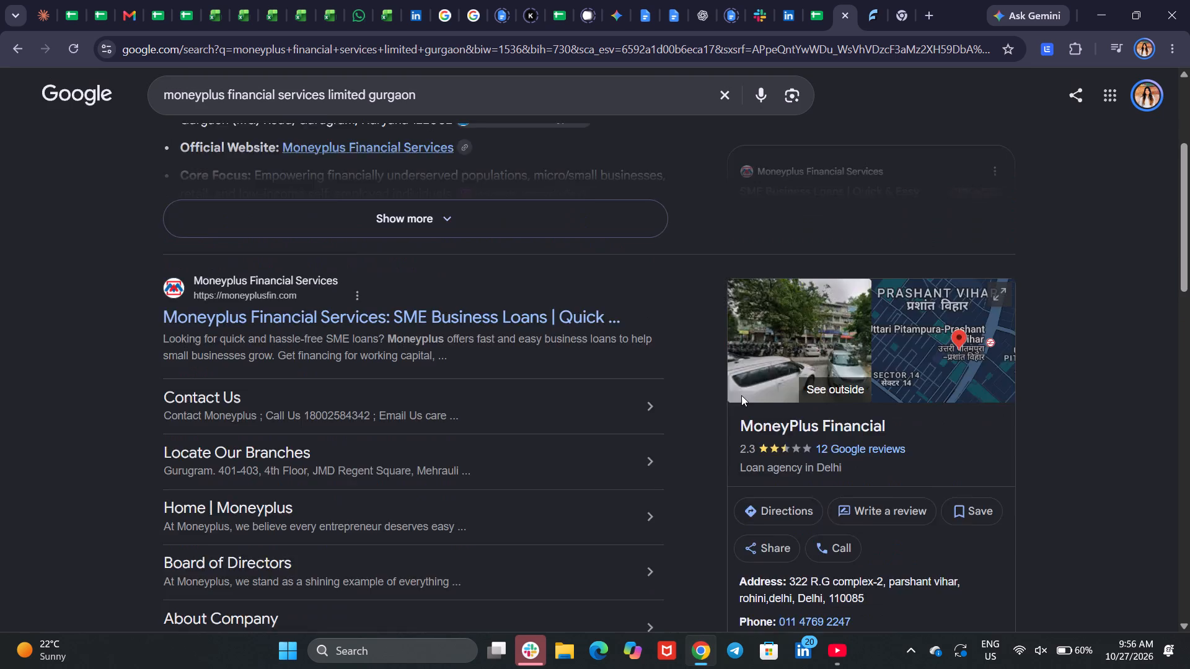
{"action": "scroll", "coordinate": [741, 395], "scroll_direction": "up", "scroll_amount": 1}
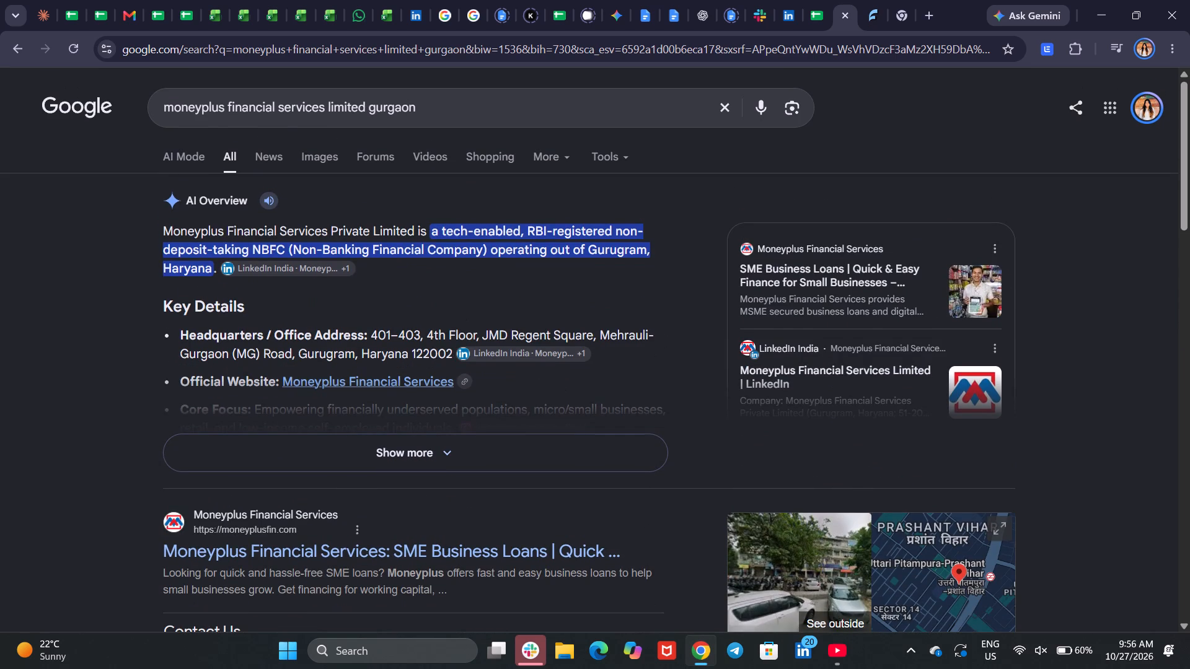
{"action": "left_click_drag", "start_coordinate": [373, 333], "coordinate": [459, 351]}
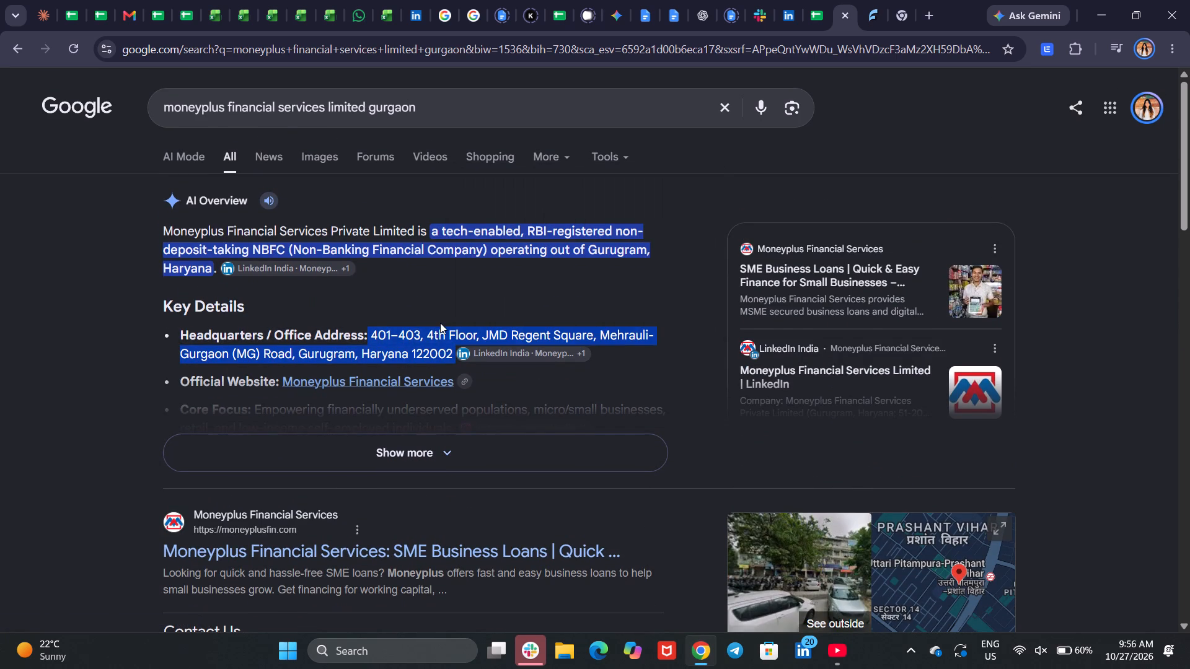
{"action": "key", "text": "ctrl+c"}
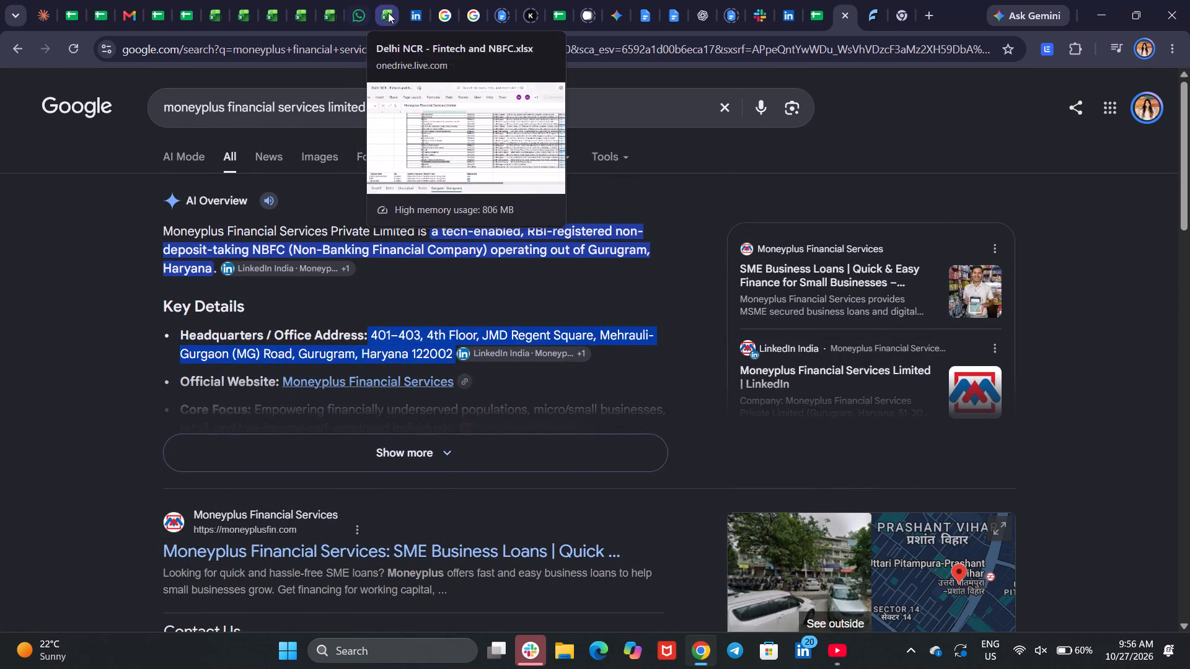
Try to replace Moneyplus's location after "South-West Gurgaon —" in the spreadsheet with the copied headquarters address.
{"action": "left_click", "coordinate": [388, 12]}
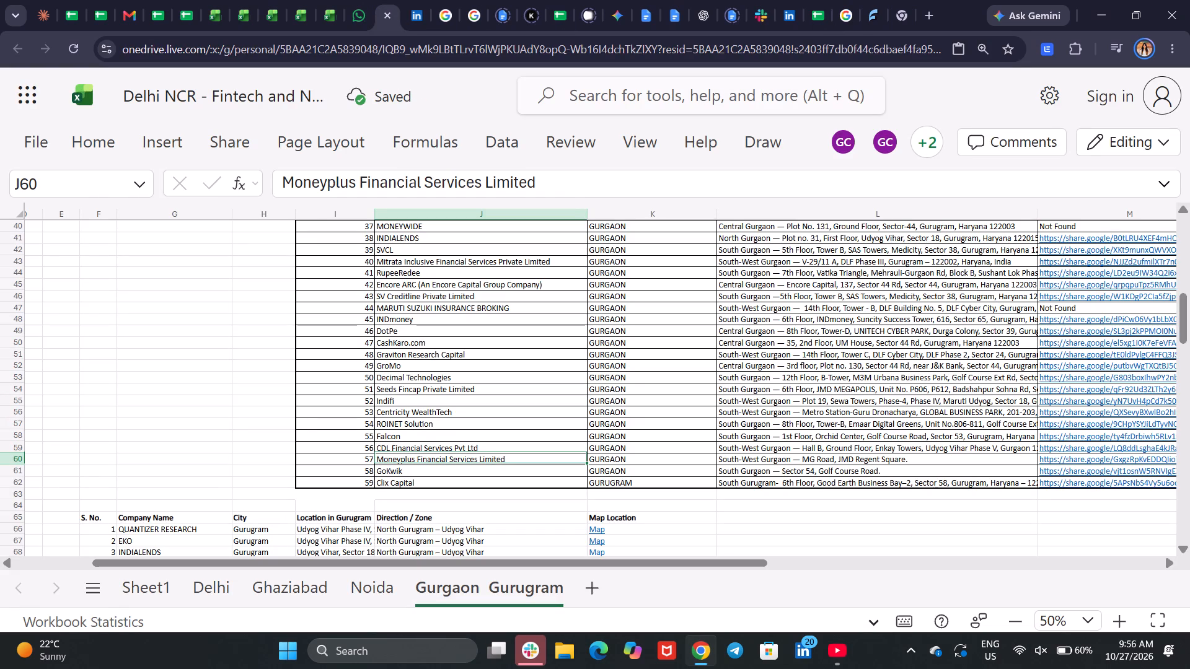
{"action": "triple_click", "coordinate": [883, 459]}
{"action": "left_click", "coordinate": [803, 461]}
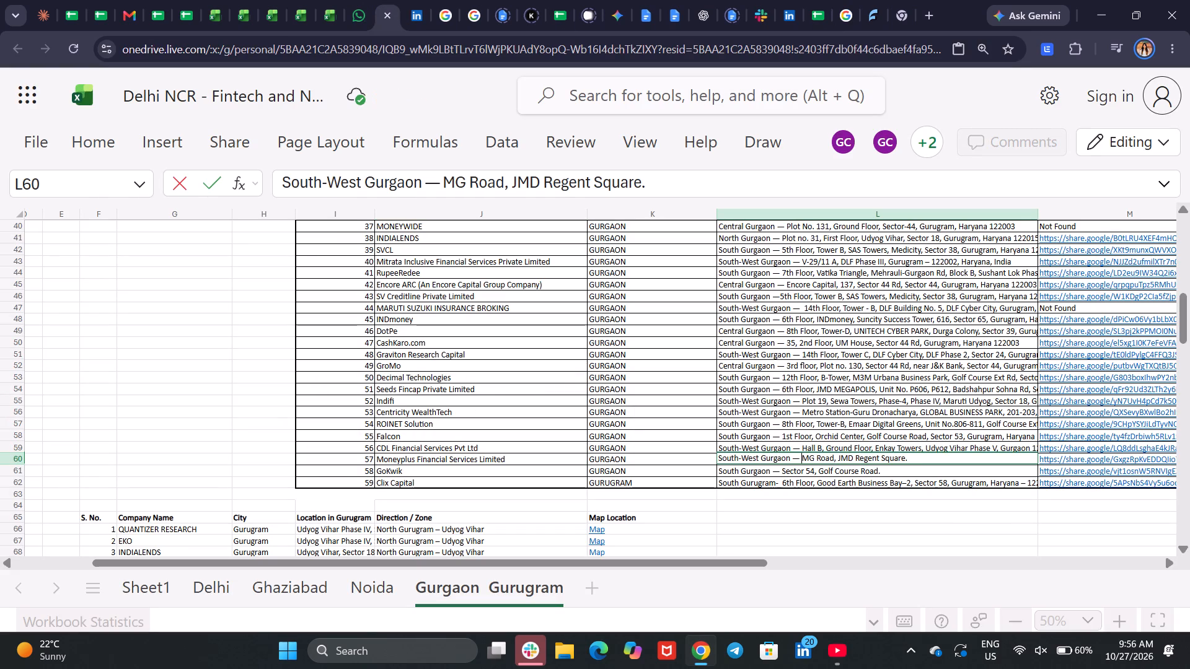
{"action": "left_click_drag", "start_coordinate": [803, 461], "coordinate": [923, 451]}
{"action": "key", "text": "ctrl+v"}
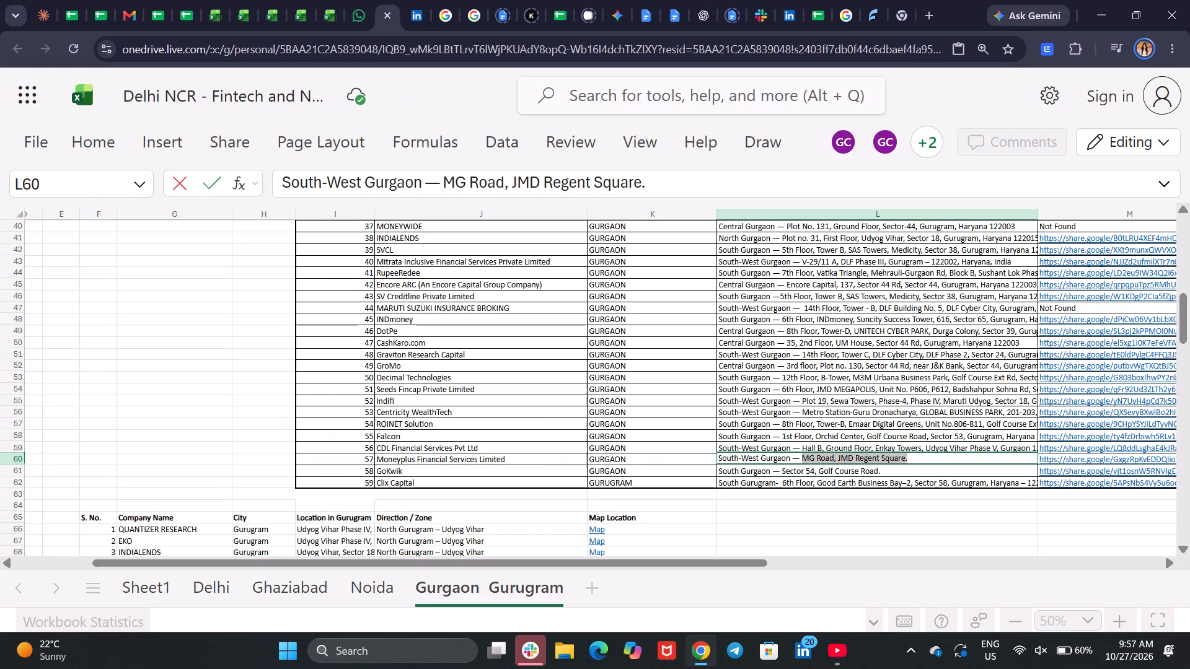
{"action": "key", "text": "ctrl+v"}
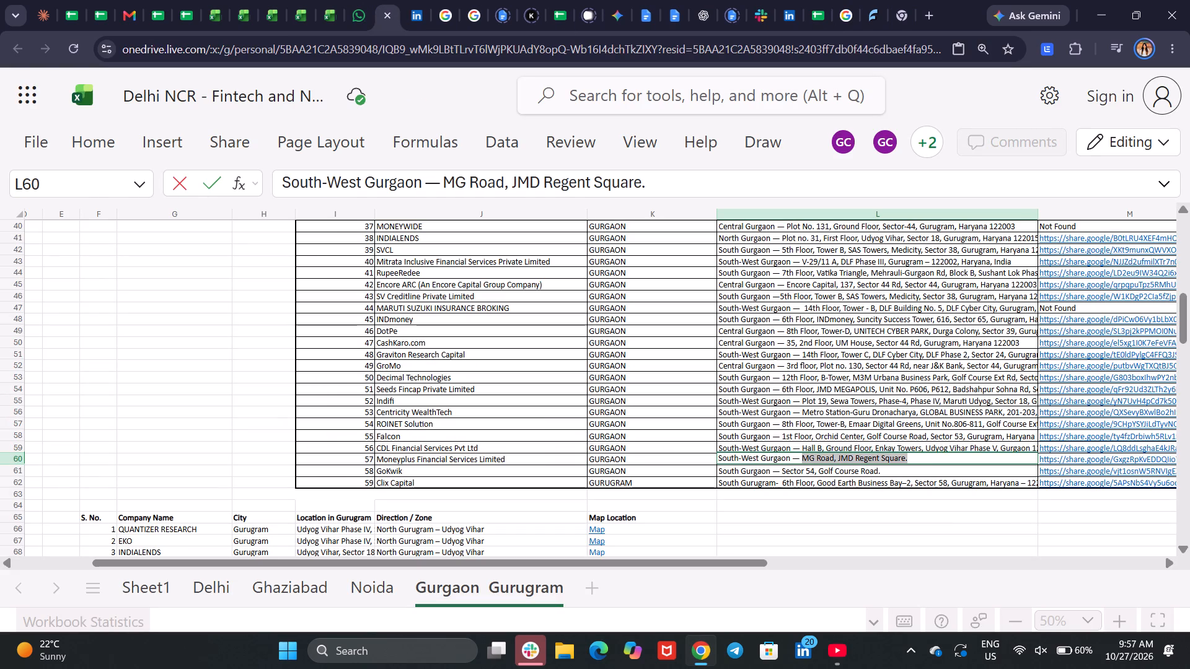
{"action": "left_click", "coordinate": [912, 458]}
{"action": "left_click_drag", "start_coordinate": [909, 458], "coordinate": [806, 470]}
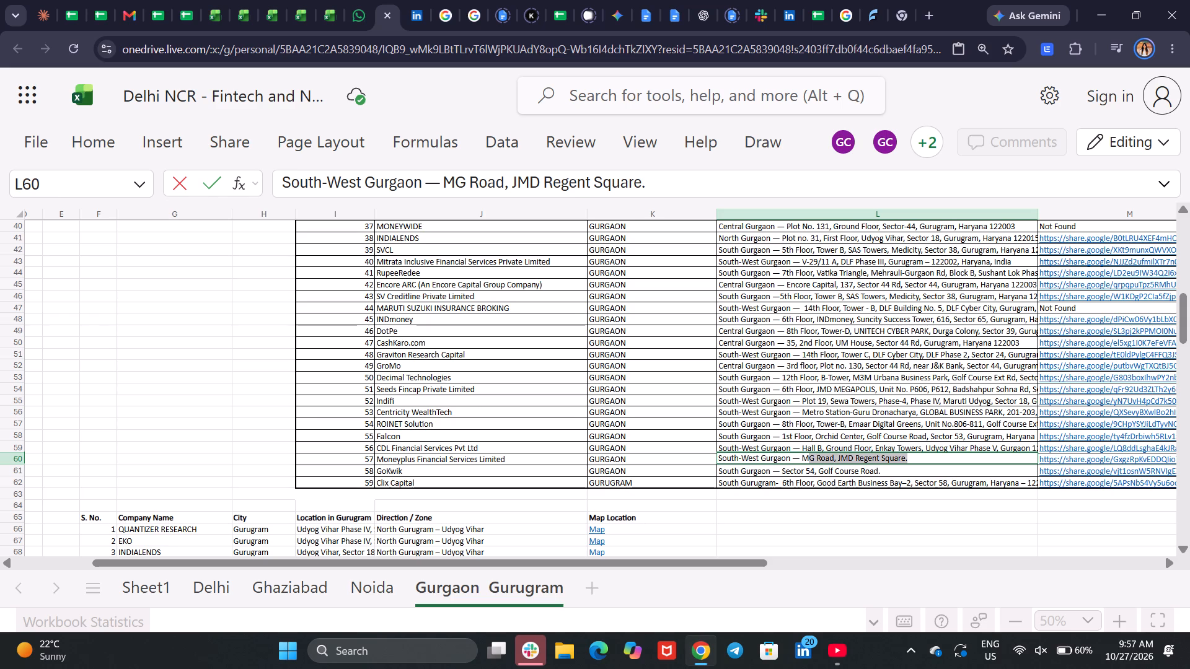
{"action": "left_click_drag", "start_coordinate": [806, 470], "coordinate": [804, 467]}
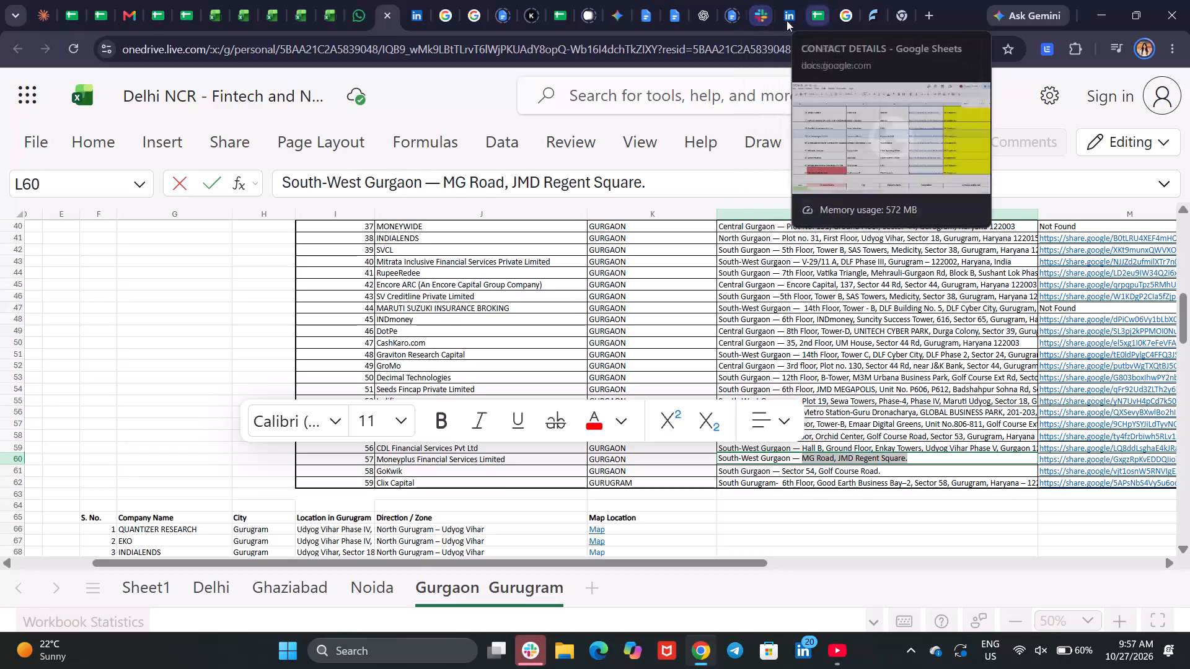
Return to the Moneyplus search results and copy the headquarters address, "401–403, 4th Floor, JMD Regent Square" through "Haryana 122002", again.
{"action": "left_click", "coordinate": [848, 10]}
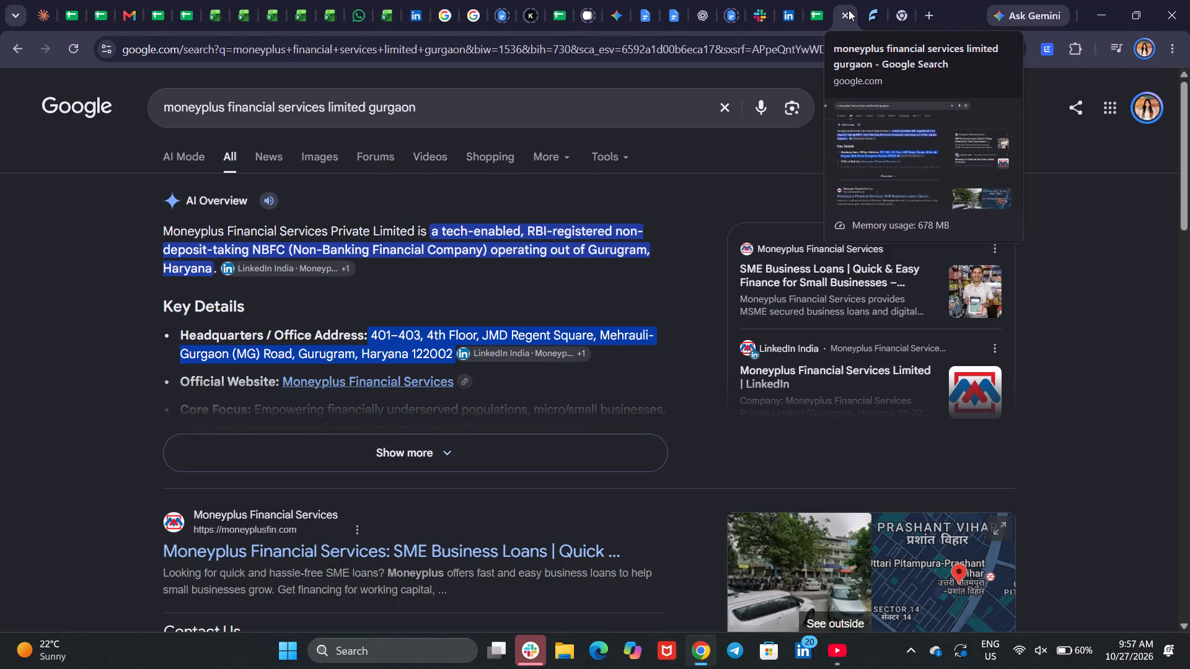
{"action": "left_click", "coordinate": [584, 299]}
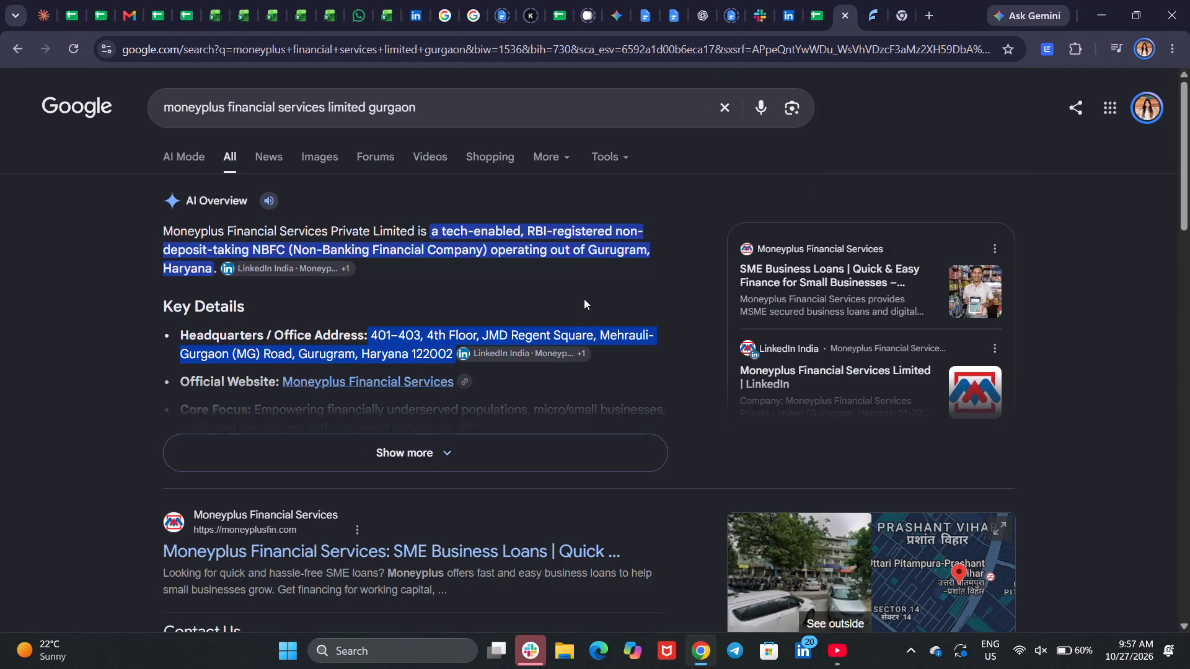
{"action": "left_click", "coordinate": [487, 281]}
{"action": "left_click_drag", "start_coordinate": [369, 331], "coordinate": [451, 352]}
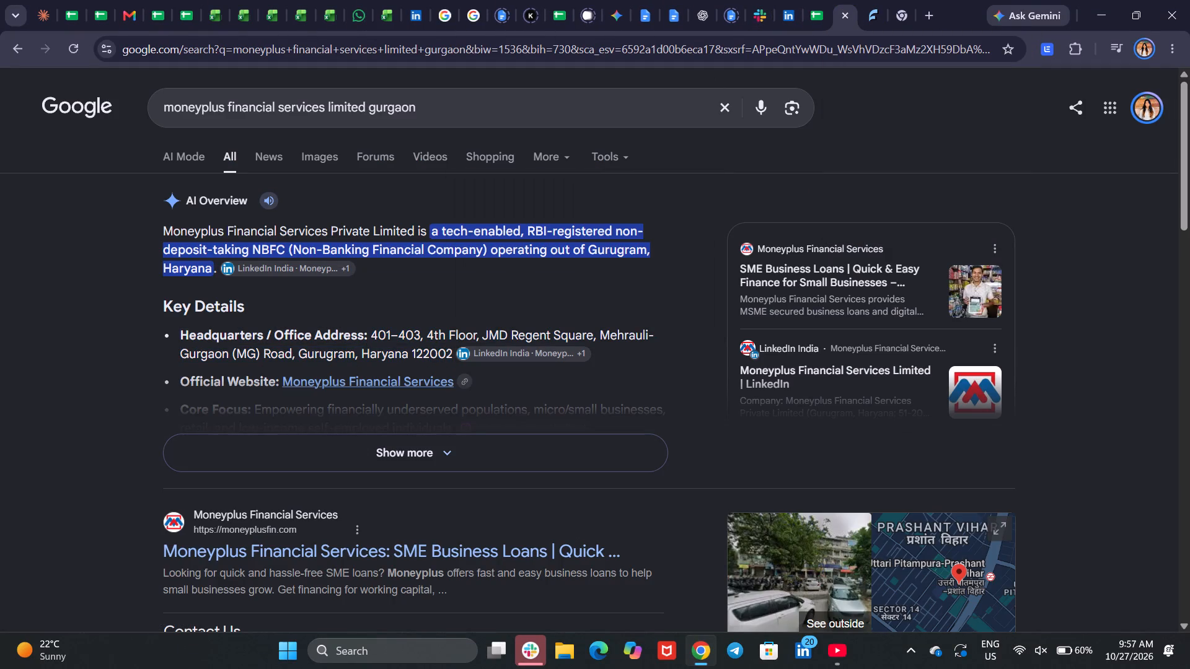
{"action": "left_click_drag", "start_coordinate": [451, 352], "coordinate": [373, 338]}
{"action": "key", "text": "ctrl+c"}
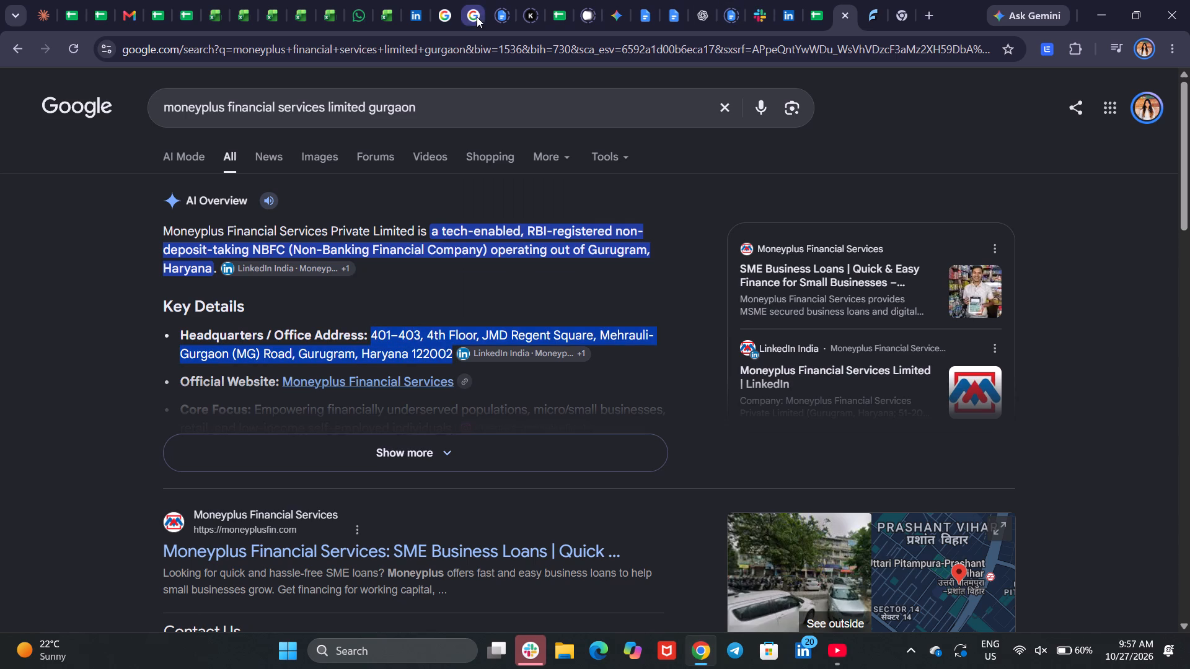
Replace Moneyplus's location after "South-West Gurgaon —" with "401–403, 4th Floor, JMD Regent Square, Mehrauli-Gurgaon (MG) Road, Gurugram, Haryana 122002".
{"action": "left_click", "coordinate": [392, 11]}
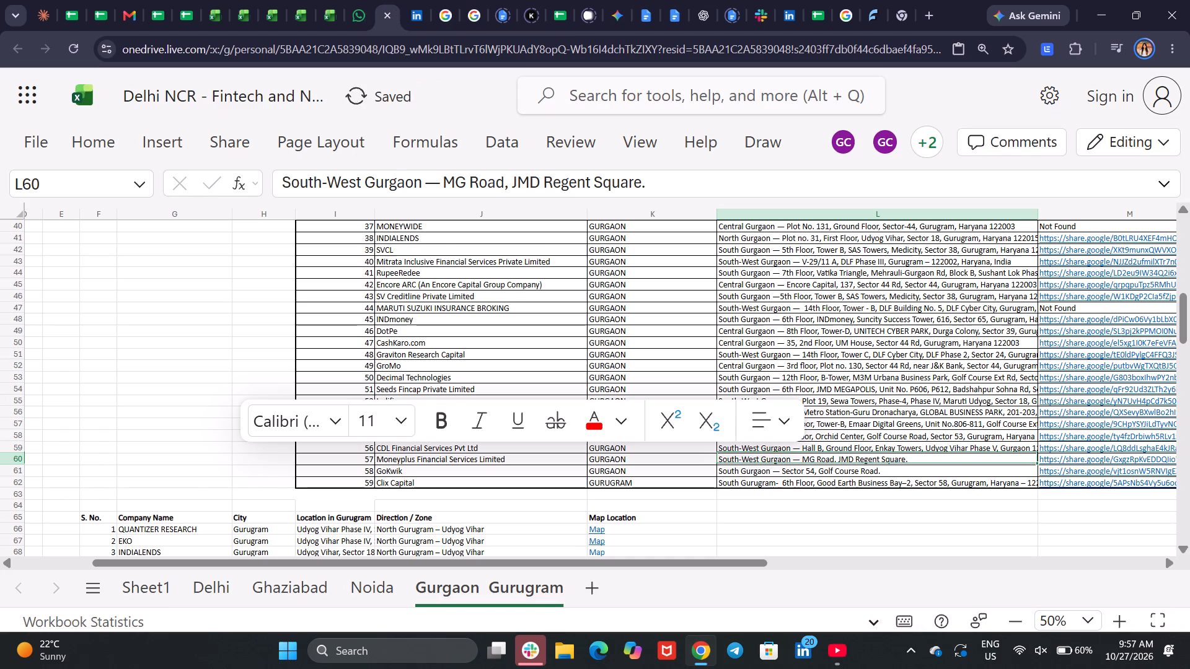
{"action": "triple_click", "coordinate": [853, 458]}
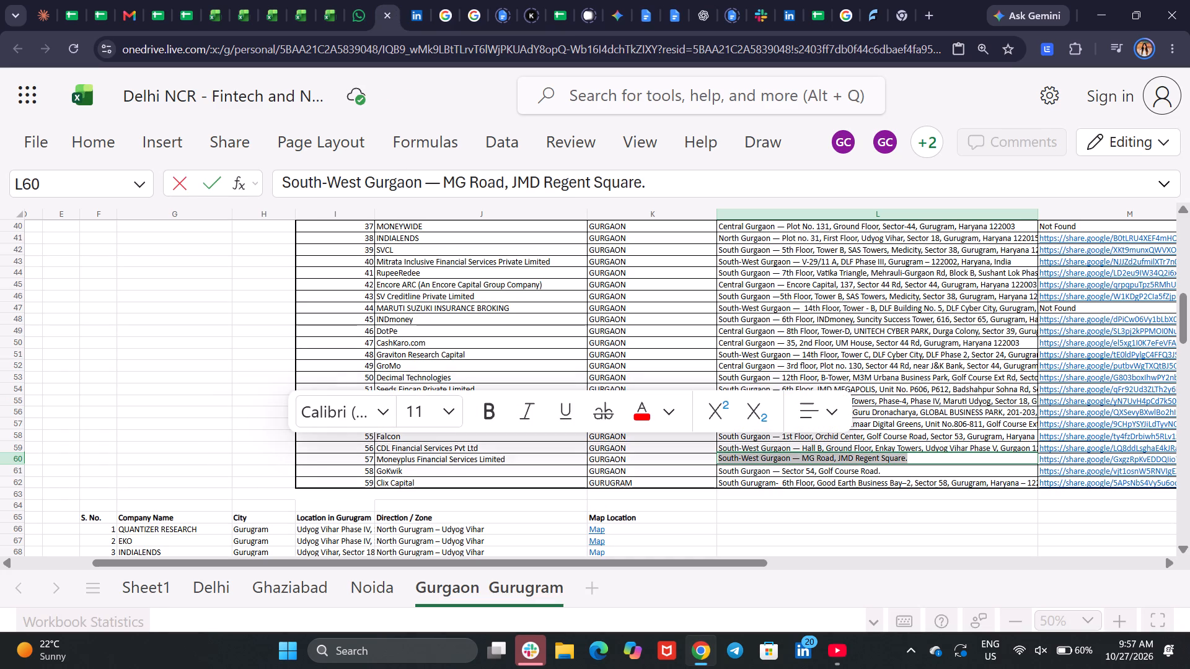
{"action": "left_click", "coordinate": [804, 460]}
{"action": "left_click_drag", "start_coordinate": [804, 460], "coordinate": [914, 457]}
{"action": "key", "text": "ctrl+v"}
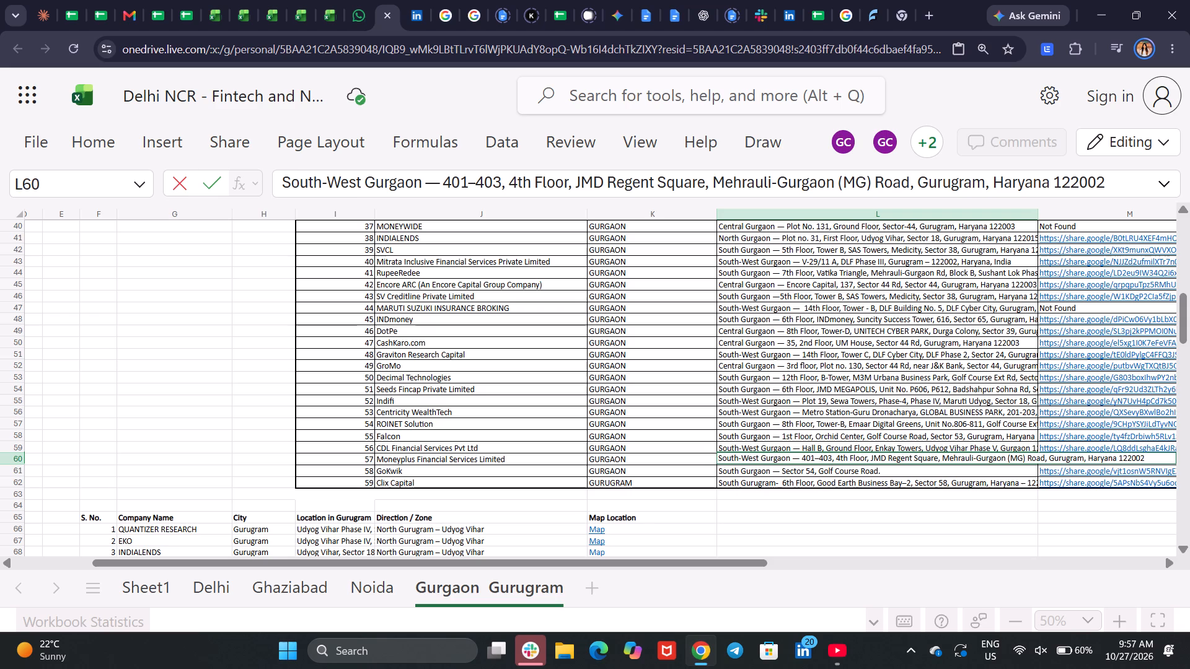
{"action": "left_click", "coordinate": [886, 472]}
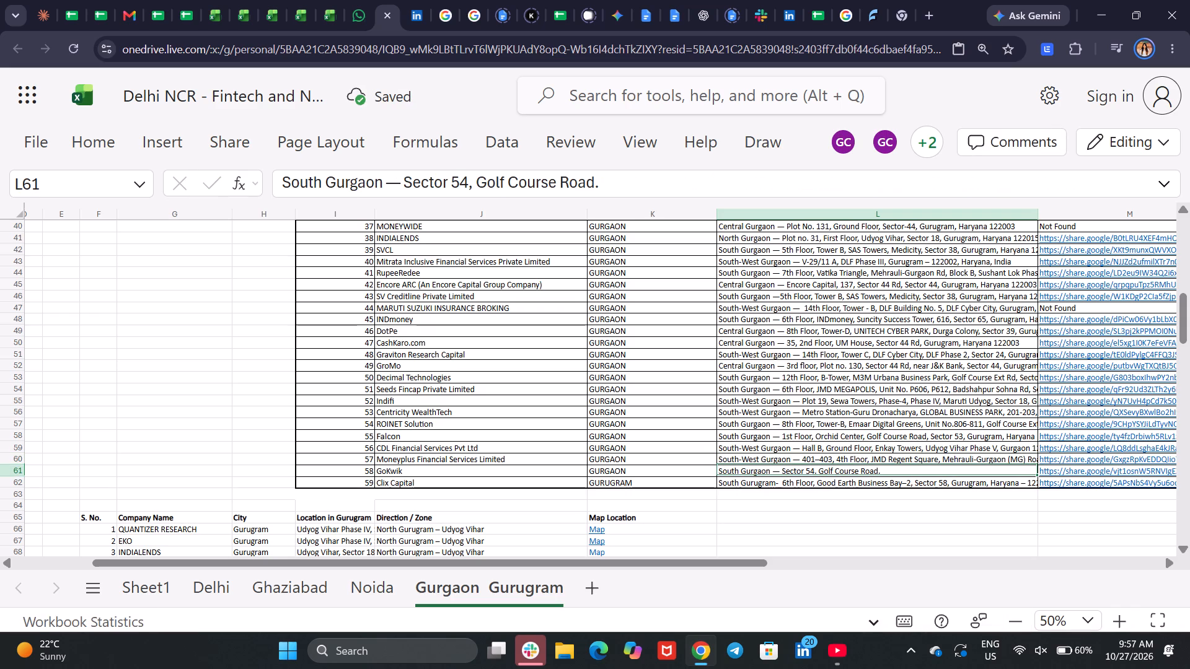
Search Google for GoKwik, using its name from the sheet, and copy the full Paras Twin Towers address from its business listing.
{"action": "triple_click", "coordinate": [467, 473]}
{"action": "key", "text": "ctrl+c"}
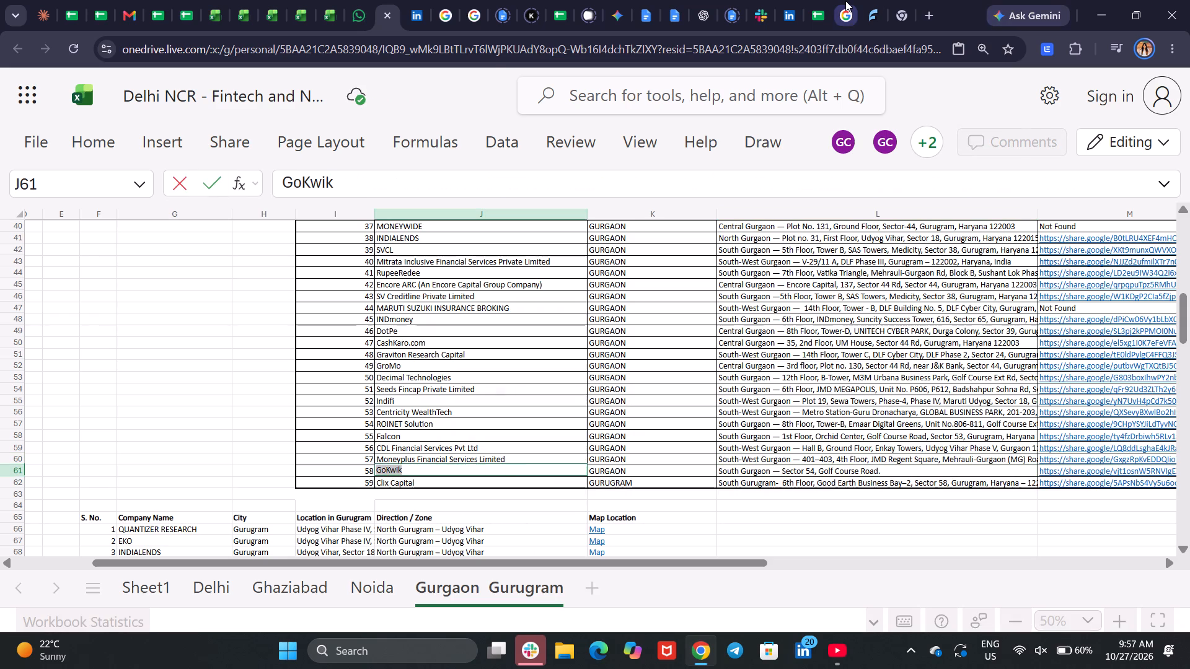
{"action": "left_click", "coordinate": [845, 1]}
{"action": "left_click", "coordinate": [728, 106]}
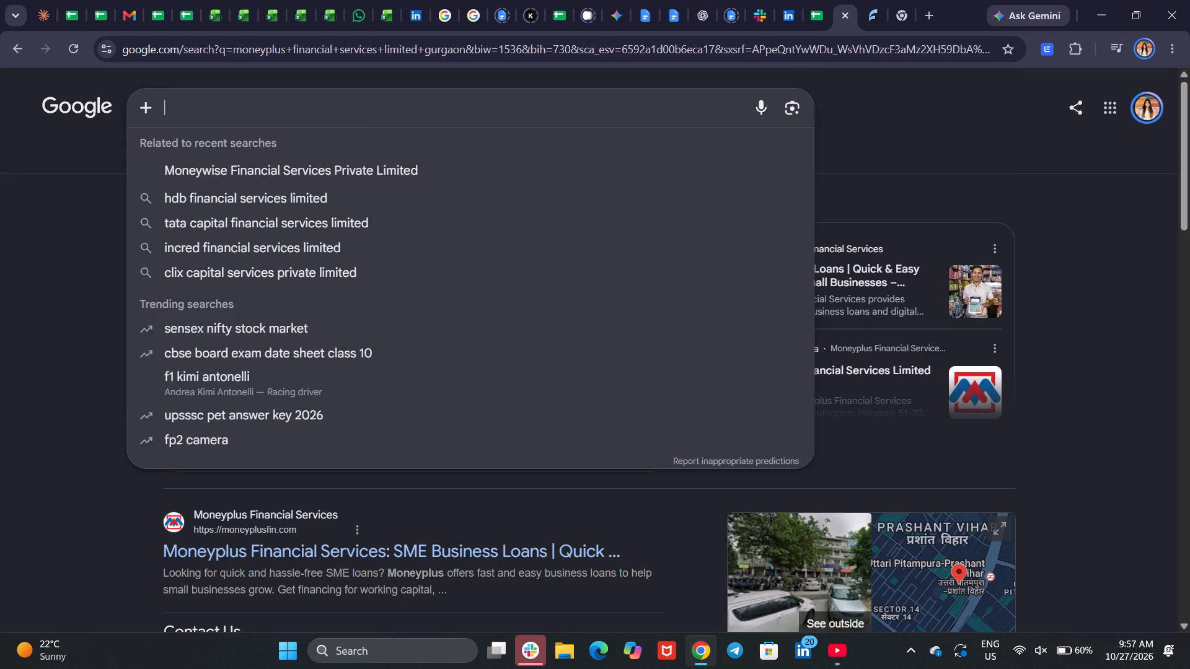
{"action": "key", "text": "ctrl+v"}
{"action": "key", "text": "Return"}
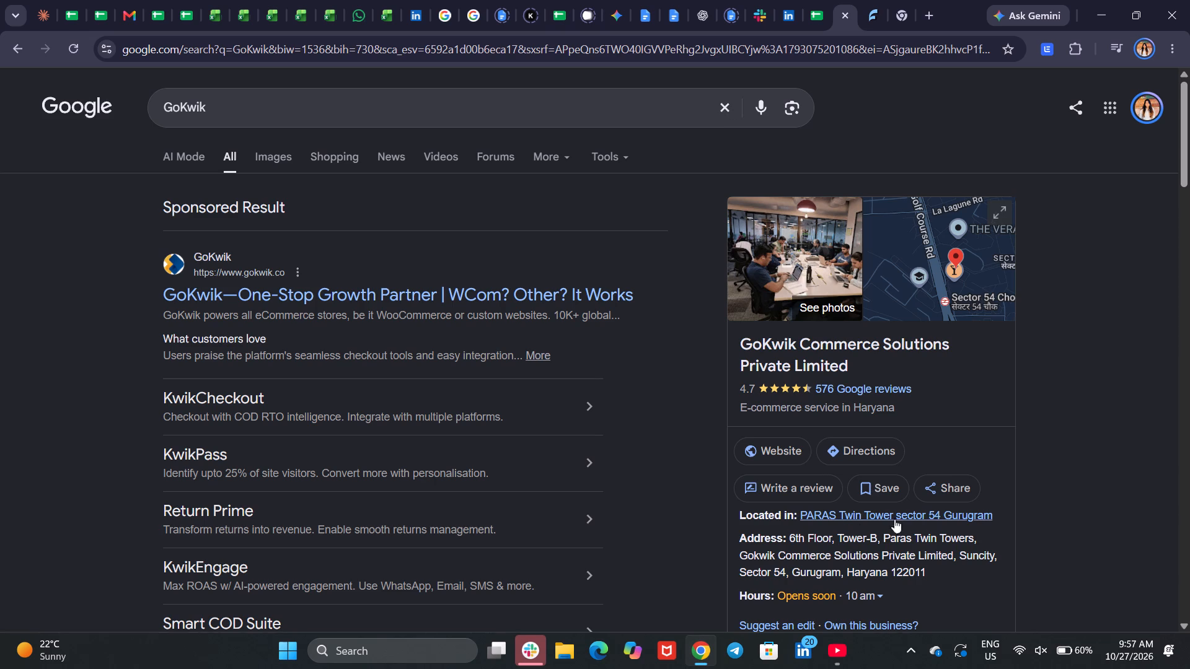
{"action": "left_click_drag", "start_coordinate": [787, 536], "coordinate": [932, 571]}
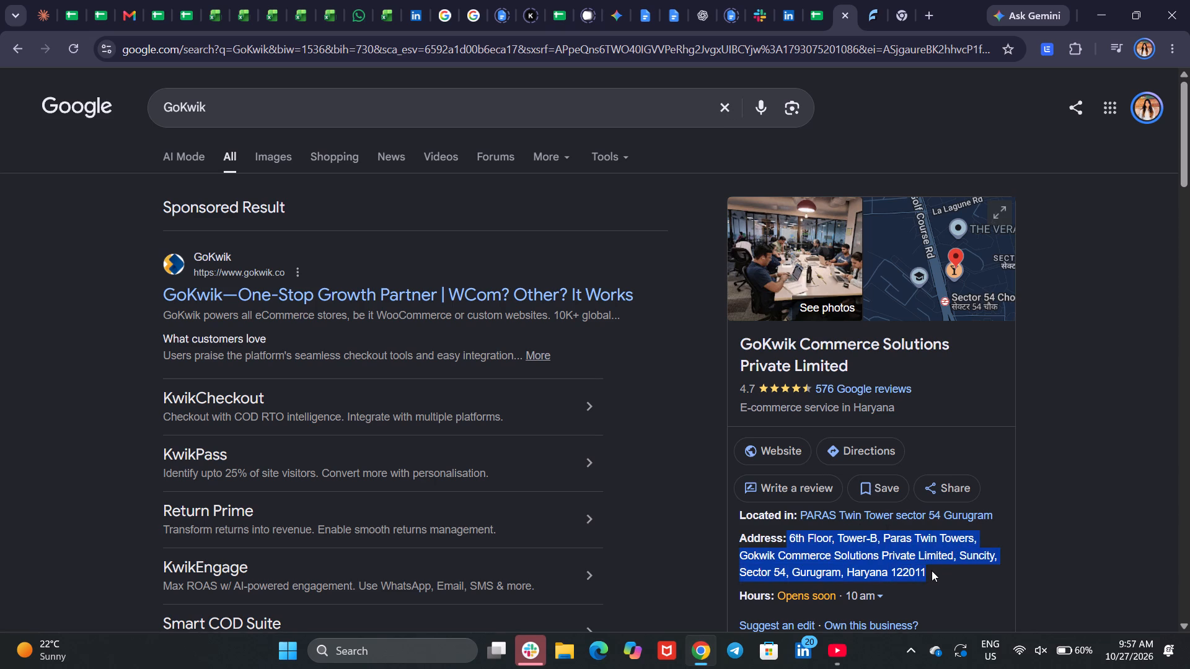
{"action": "key", "text": "ctrl+c"}
{"action": "key", "text": "ctrl+c"}
Replace GoKwik's location after "South Gurgaon —" with the copied address beginning "6th Floor, Tower-B, Paras Twin Towers".
{"action": "left_click", "coordinate": [385, 13]}
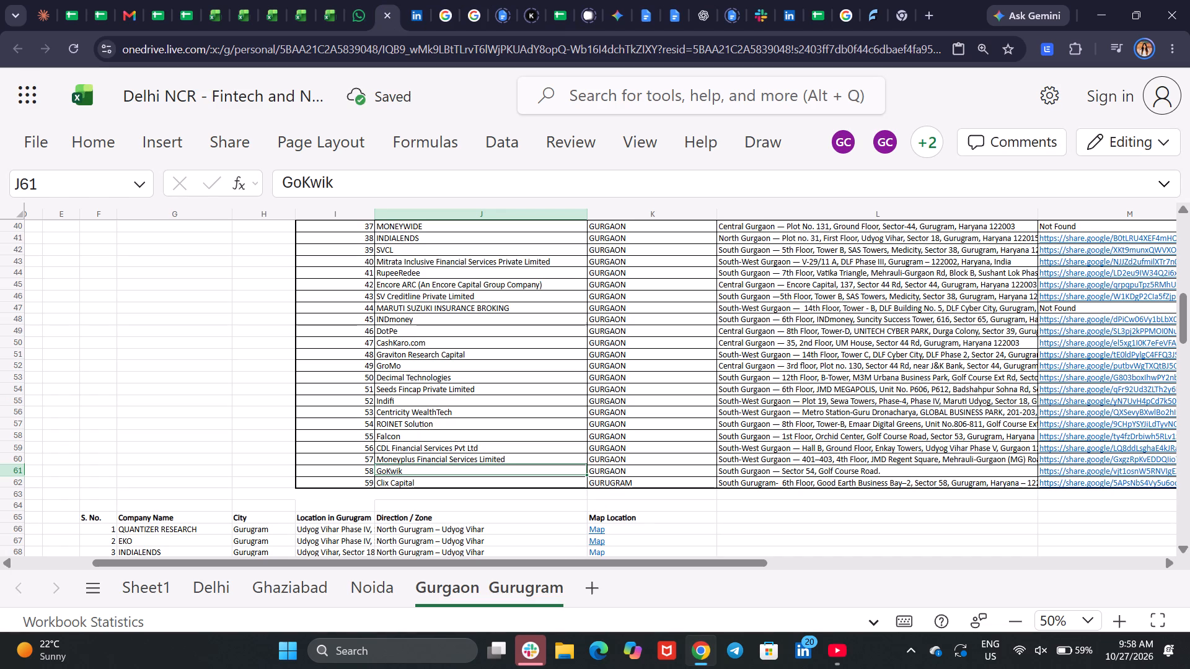
{"action": "triple_click", "coordinate": [827, 473]}
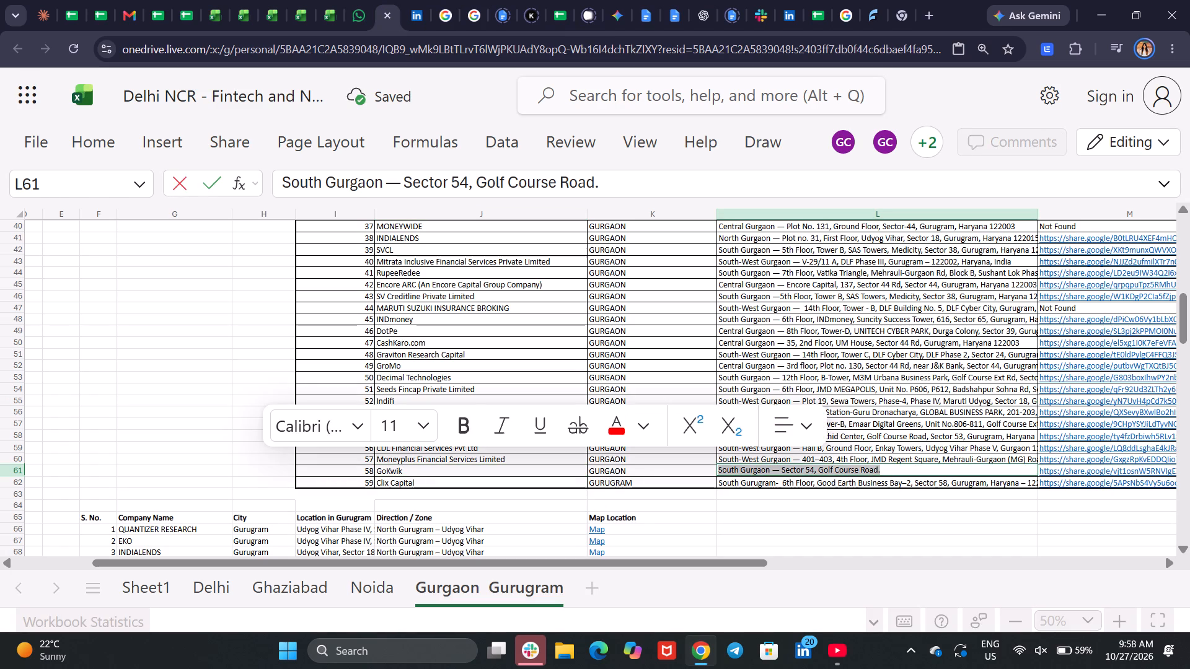
{"action": "left_click", "coordinate": [783, 473]}
{"action": "left_click_drag", "start_coordinate": [783, 473], "coordinate": [893, 474]}
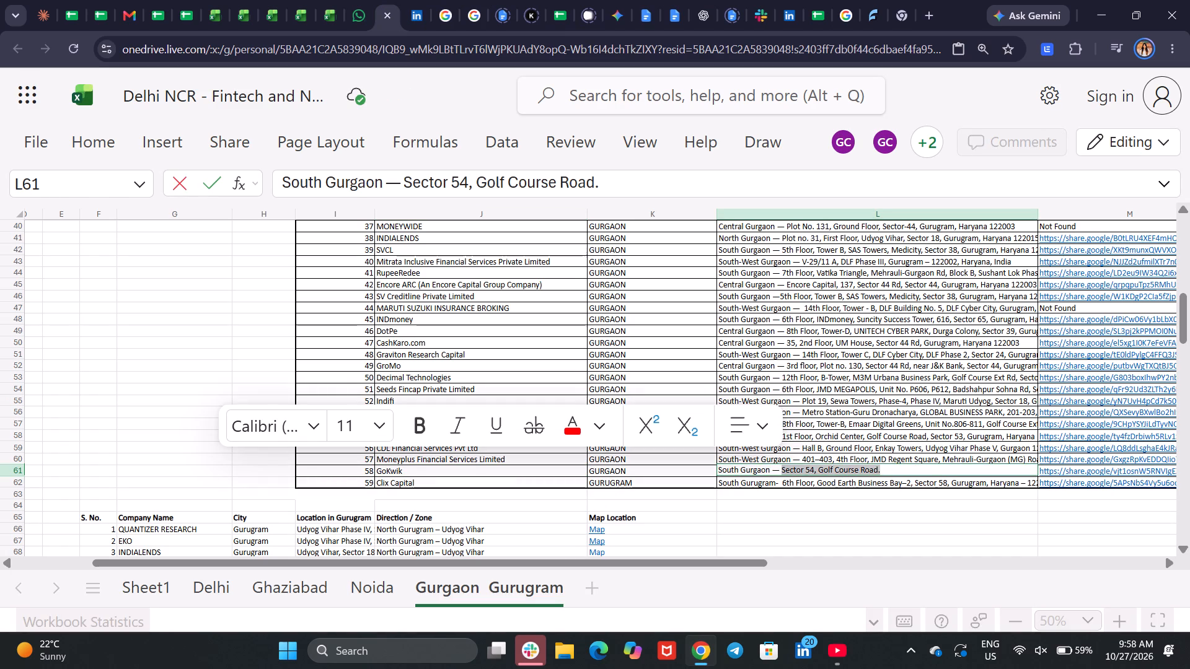
{"action": "key", "text": "ctrl+v"}
{"action": "left_click", "coordinate": [873, 507]}
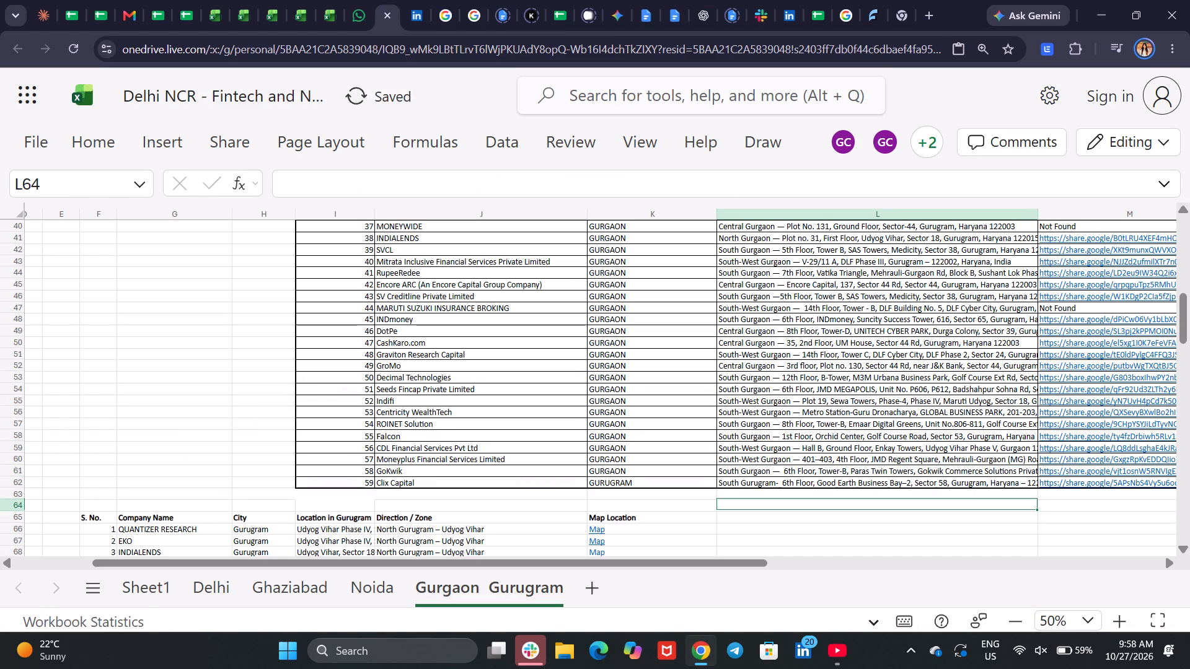
Search Google for Clix Capital, using its name from the sheet, and select the Good Earth Business Bay address in its business listing.
{"action": "left_click", "coordinate": [845, 481]}
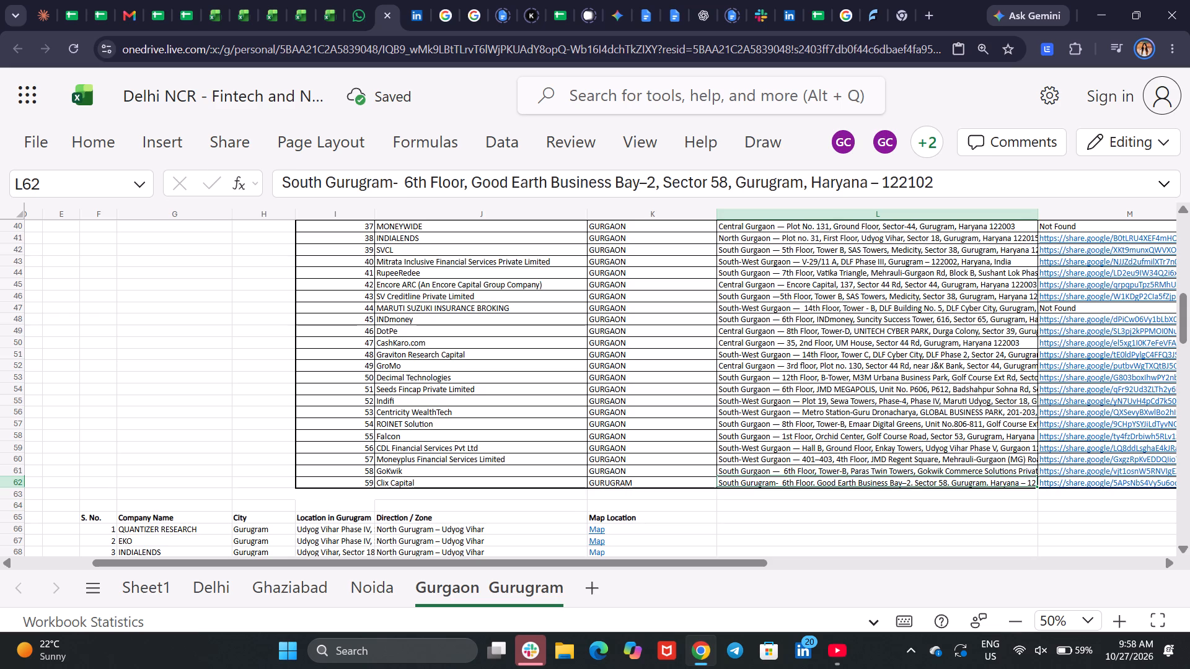
{"action": "triple_click", "coordinate": [455, 486]}
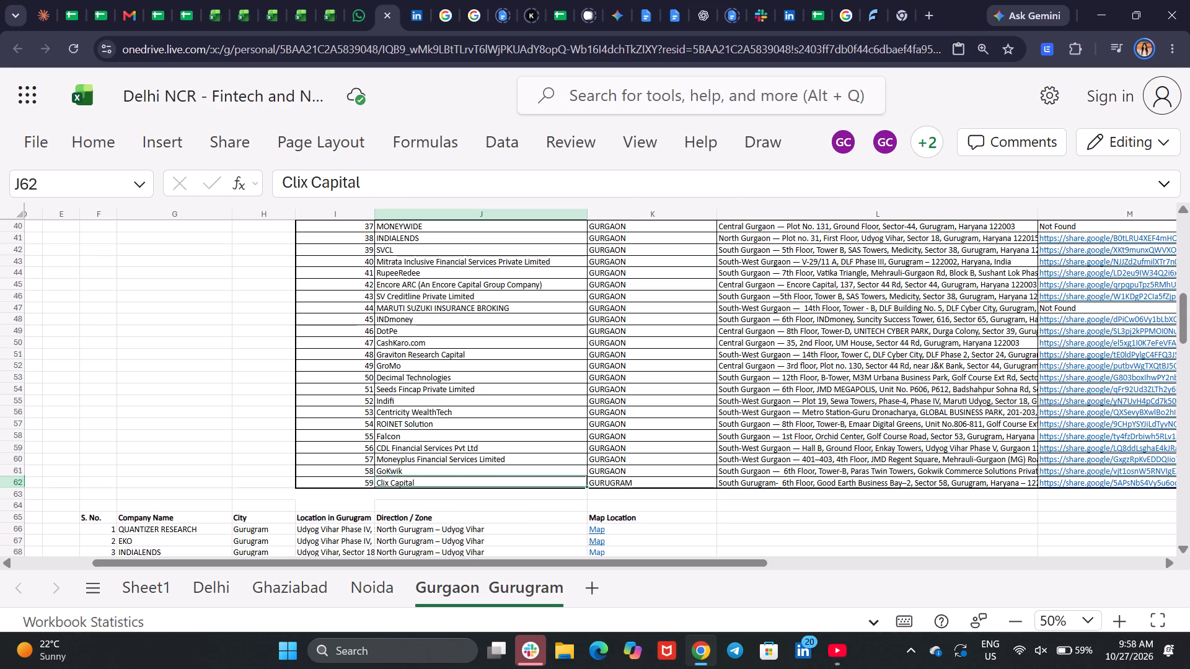
{"action": "triple_click", "coordinate": [407, 486]}
{"action": "triple_click", "coordinate": [400, 485]}
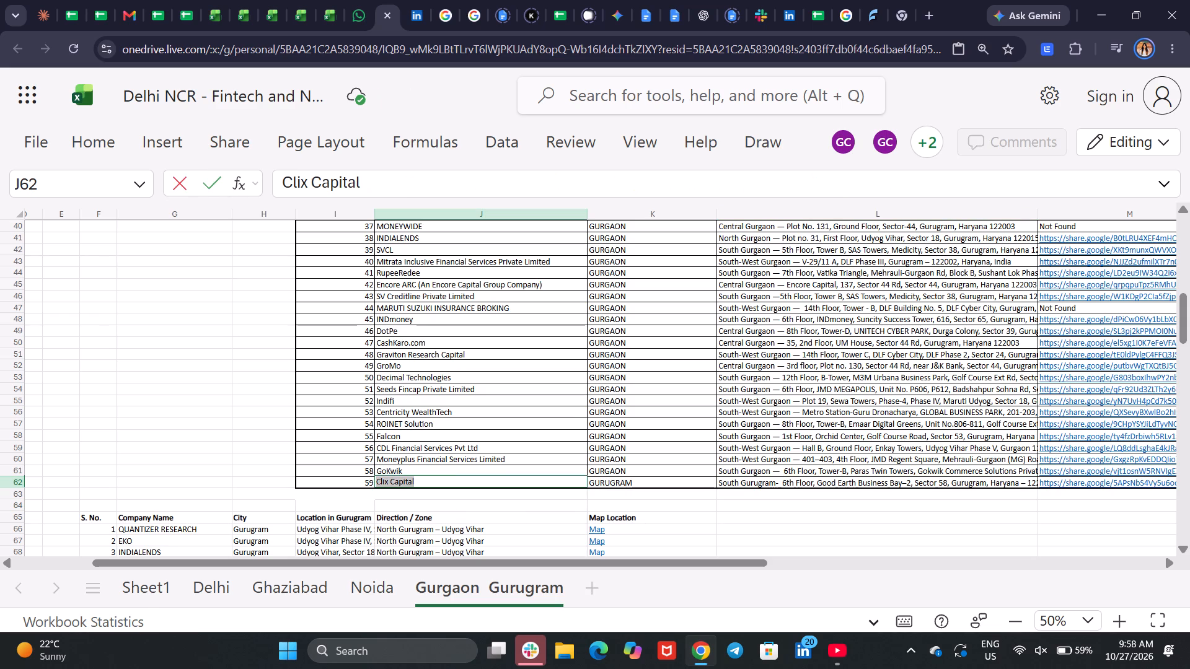
{"action": "key", "text": "ctrl+c"}
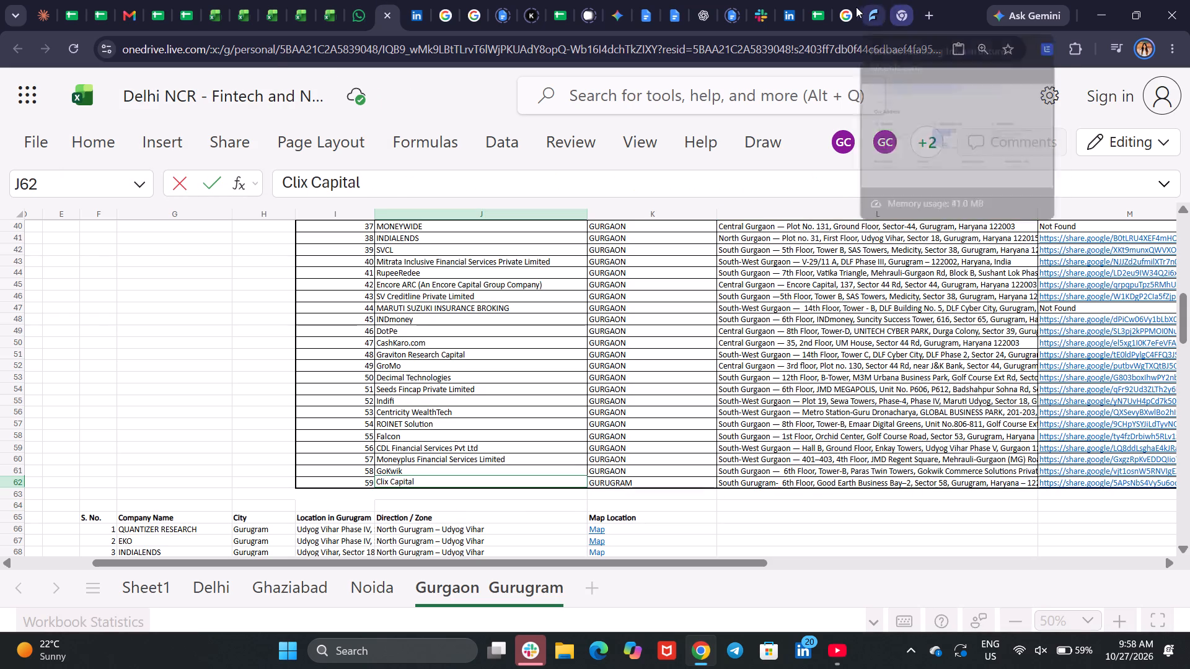
{"action": "left_click", "coordinate": [849, 7]}
{"action": "left_click", "coordinate": [727, 106]}
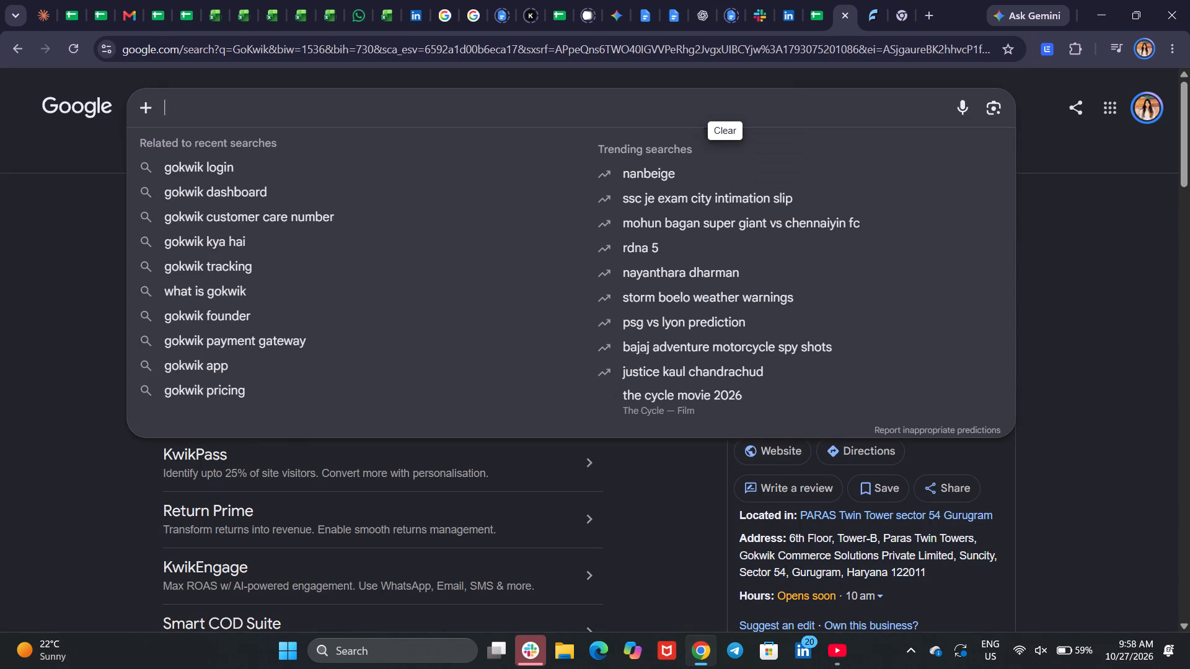
{"action": "key", "text": "ctrl+v"}
{"action": "key", "text": "Return"}
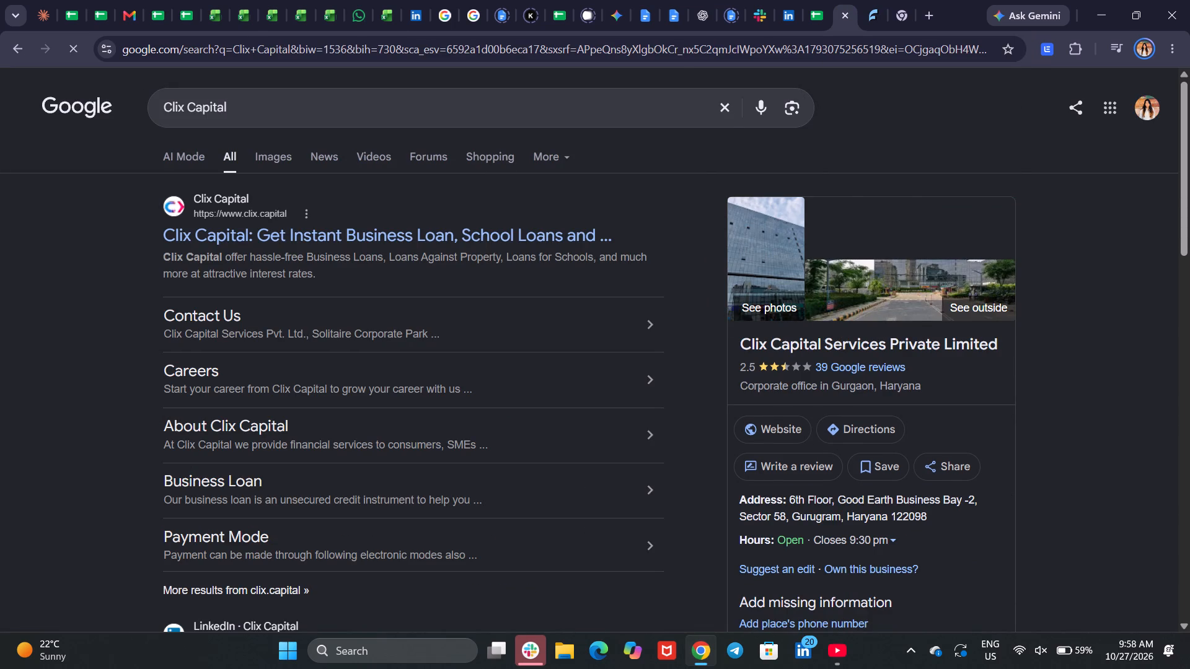
{"action": "left_click_drag", "start_coordinate": [787, 498], "coordinate": [914, 515]}
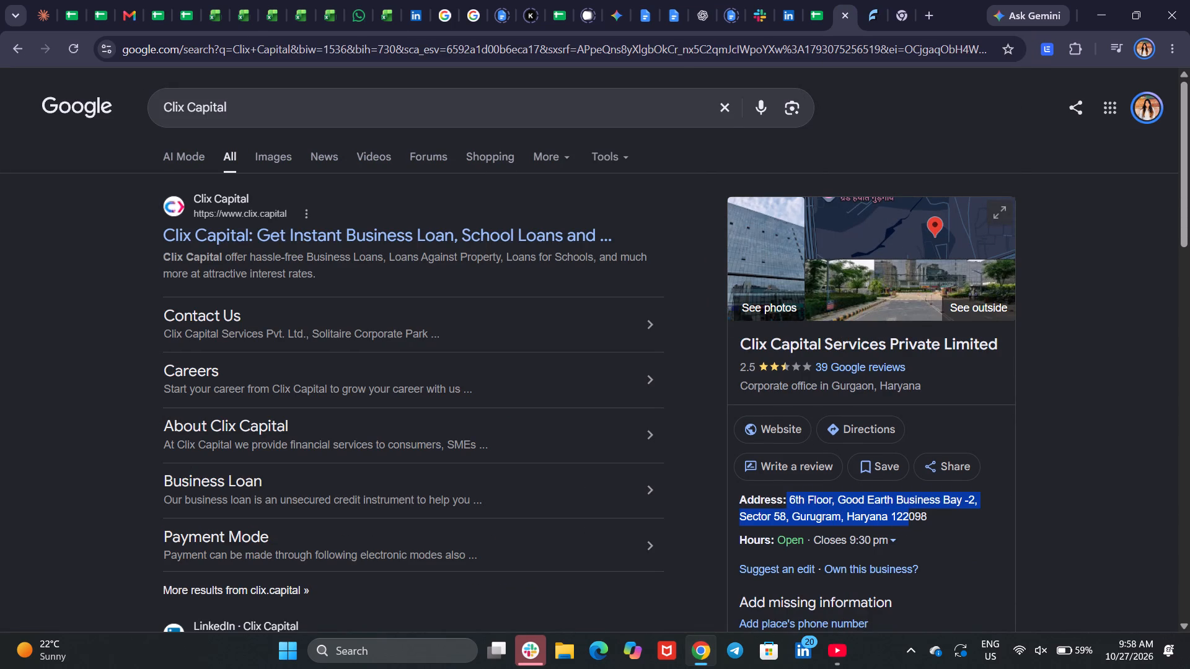
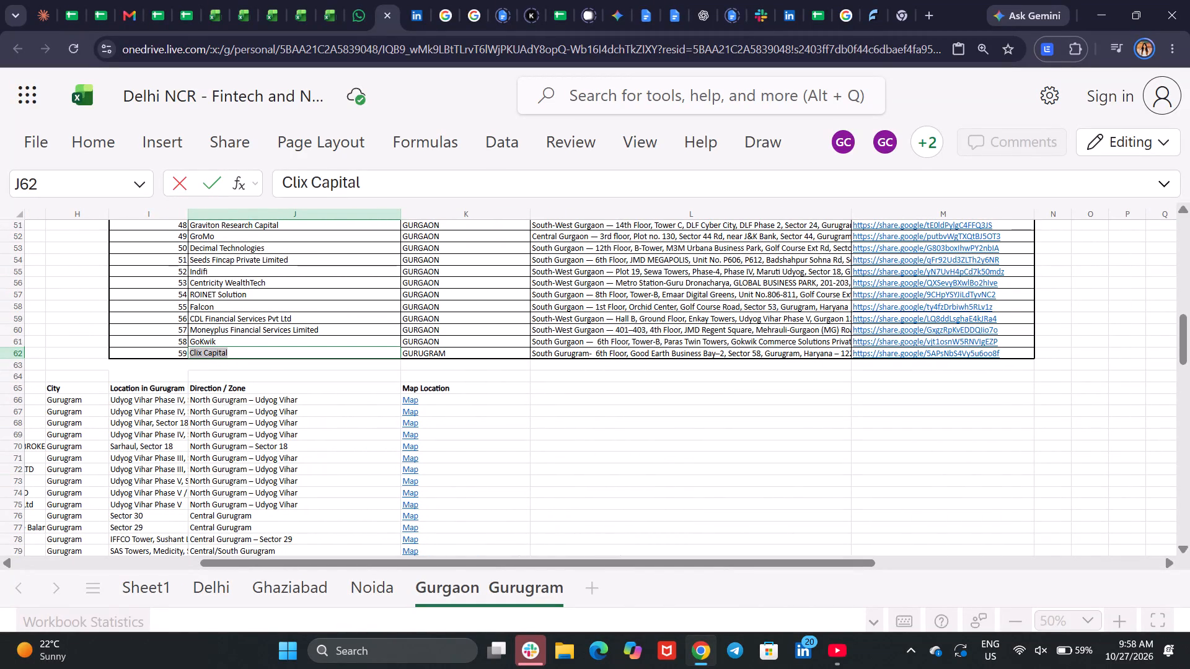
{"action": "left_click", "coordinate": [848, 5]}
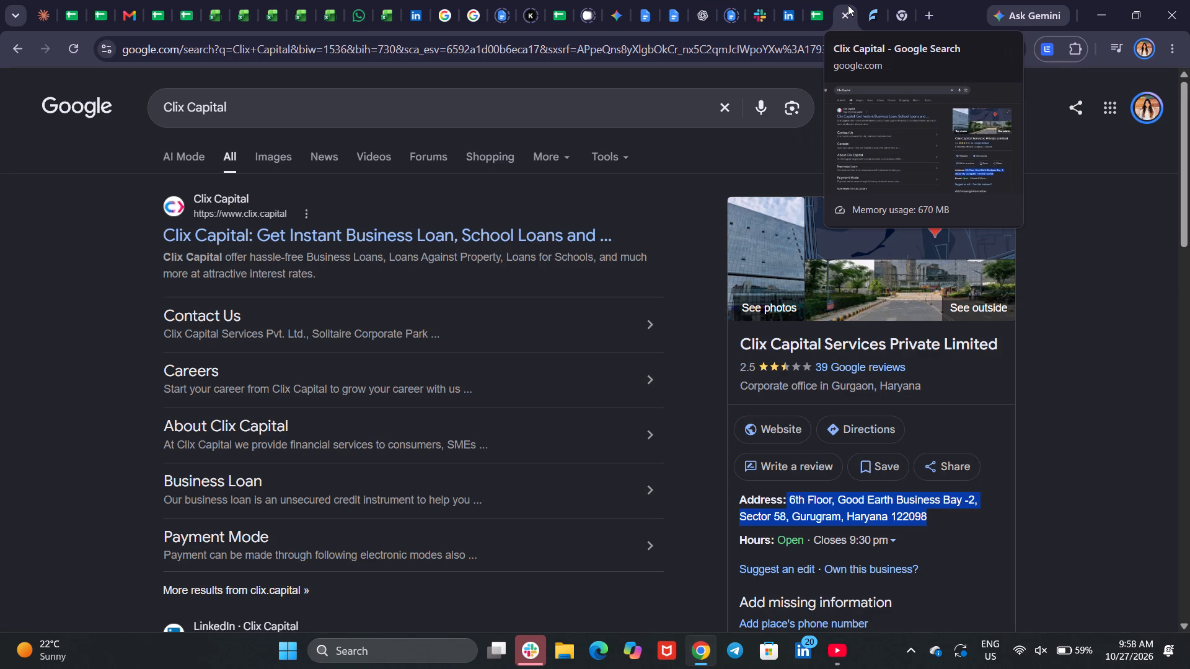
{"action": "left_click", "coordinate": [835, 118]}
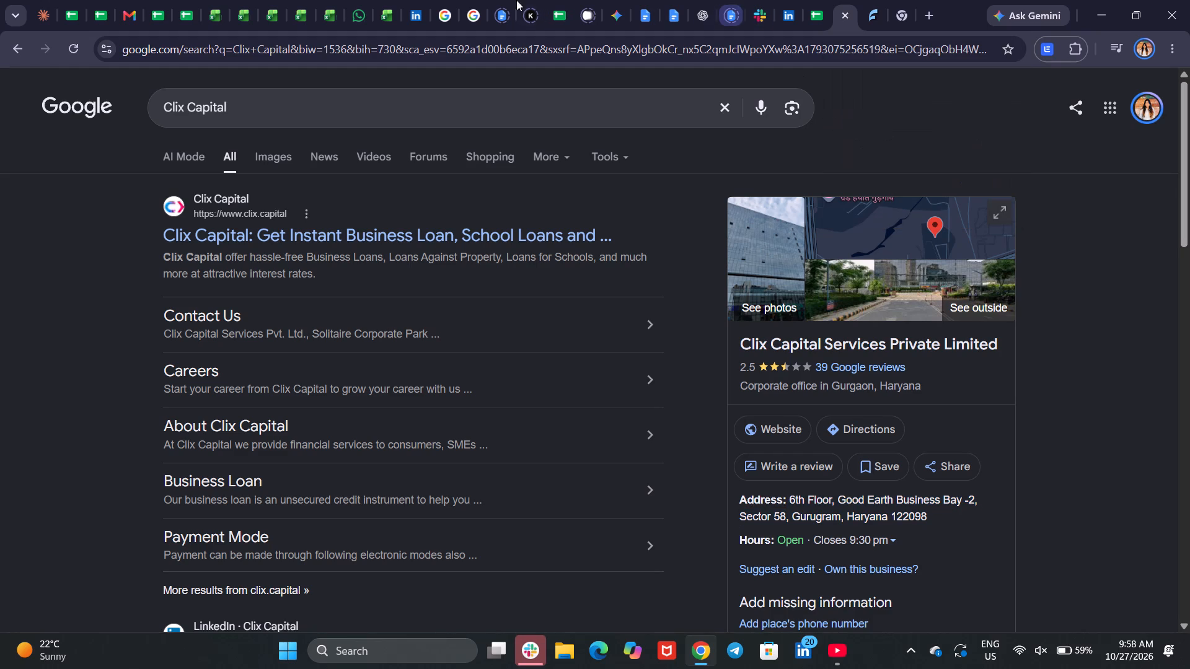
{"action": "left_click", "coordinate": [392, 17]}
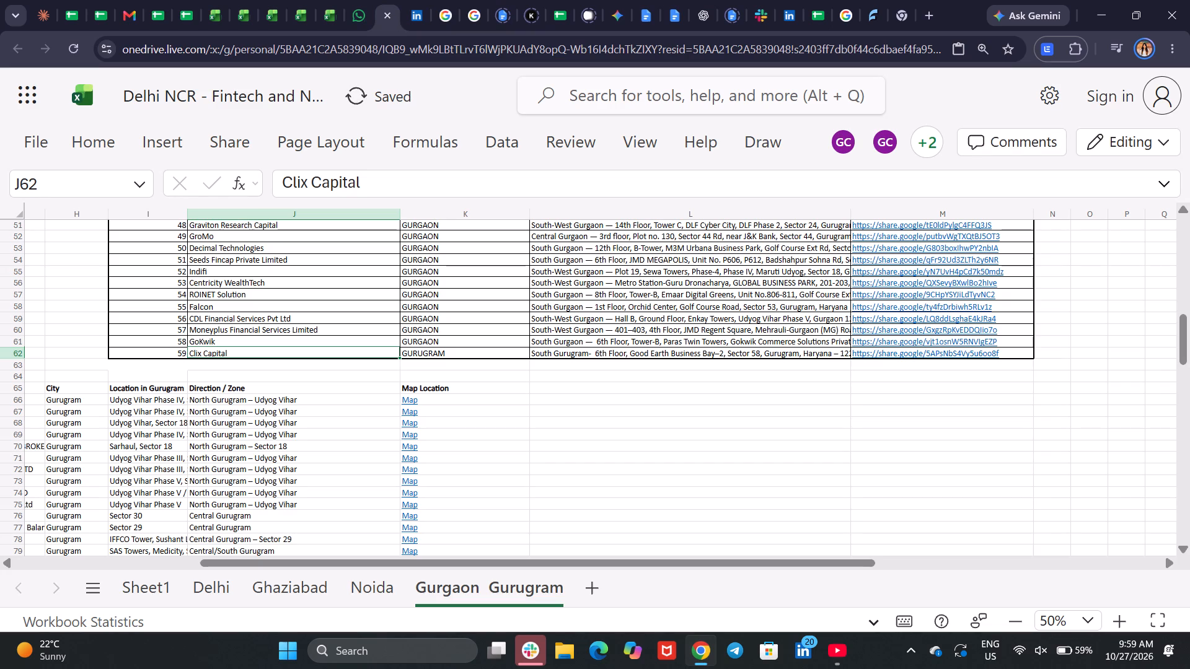
Search Google for Quicksun Technologies, using its name from the sheet's first company row, and copy the full Unitech Signature Tower address from its business listing.
{"action": "left_click", "coordinate": [731, 379]}
{"action": "scroll", "coordinate": [731, 379], "scroll_direction": "up", "scroll_amount": 4}
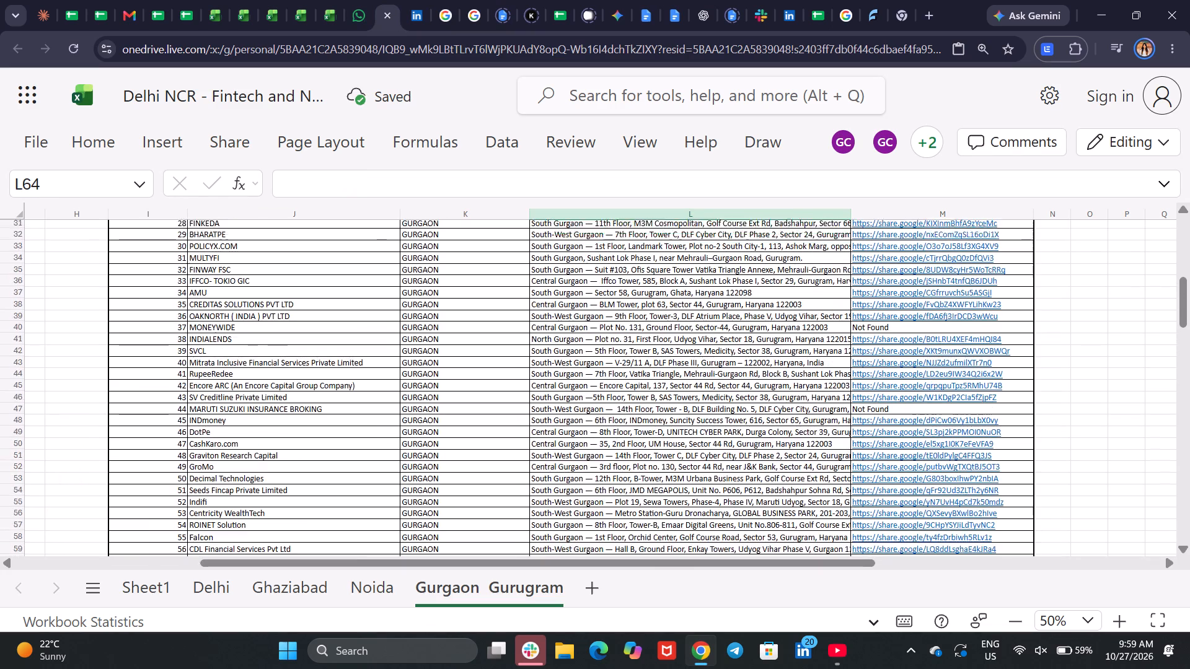
{"action": "scroll", "coordinate": [731, 379], "scroll_direction": "up", "scroll_amount": 4}
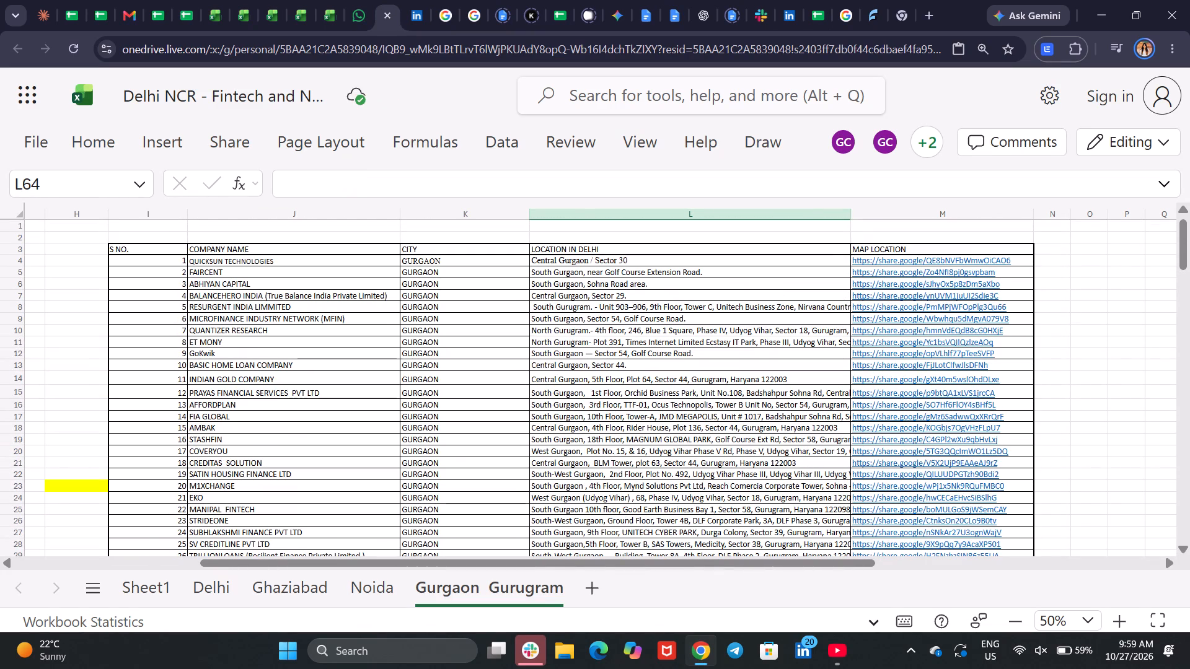
{"action": "left_click", "coordinate": [565, 261]}
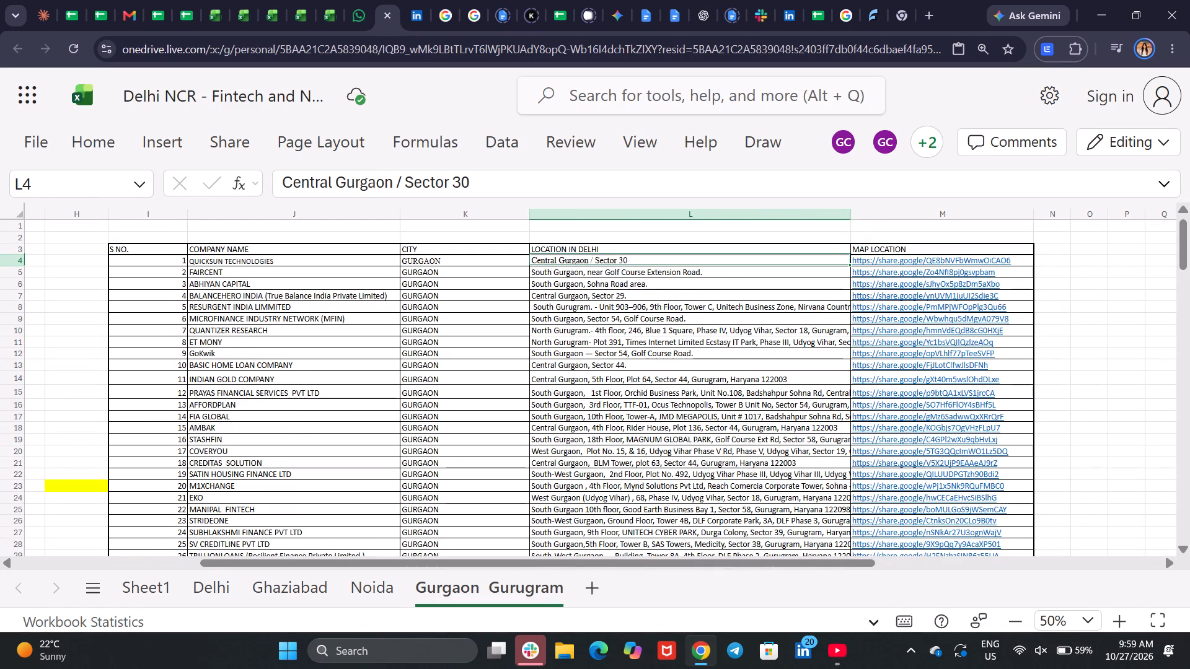
{"action": "triple_click", "coordinate": [315, 264]}
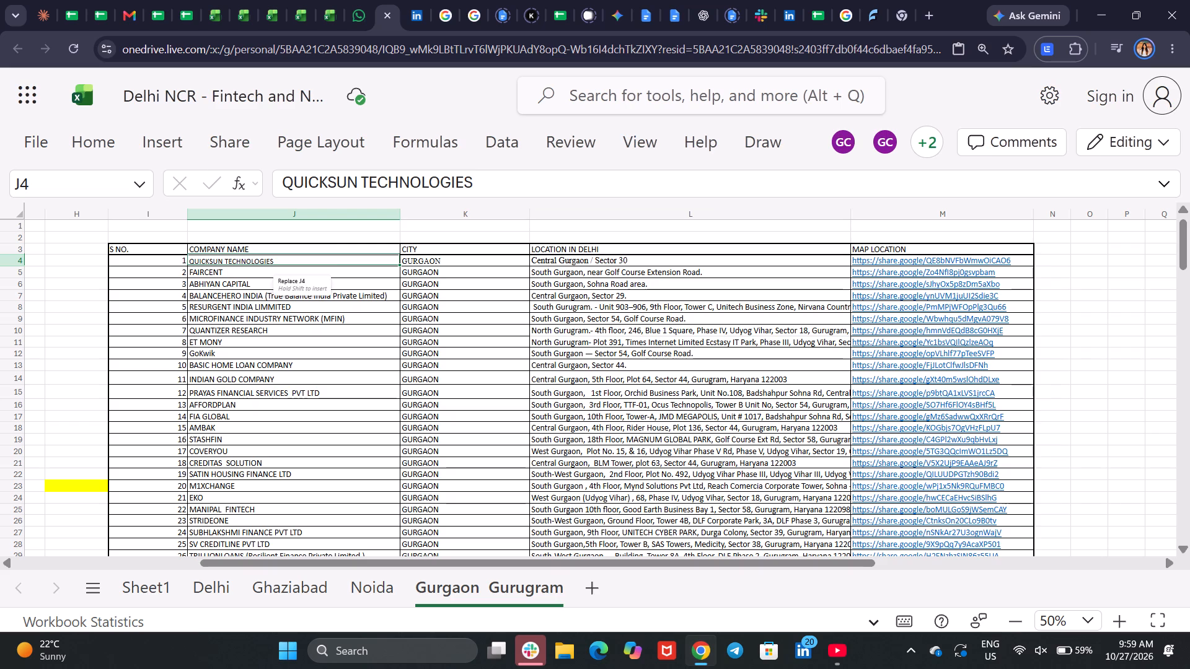
{"action": "triple_click", "coordinate": [262, 263]}
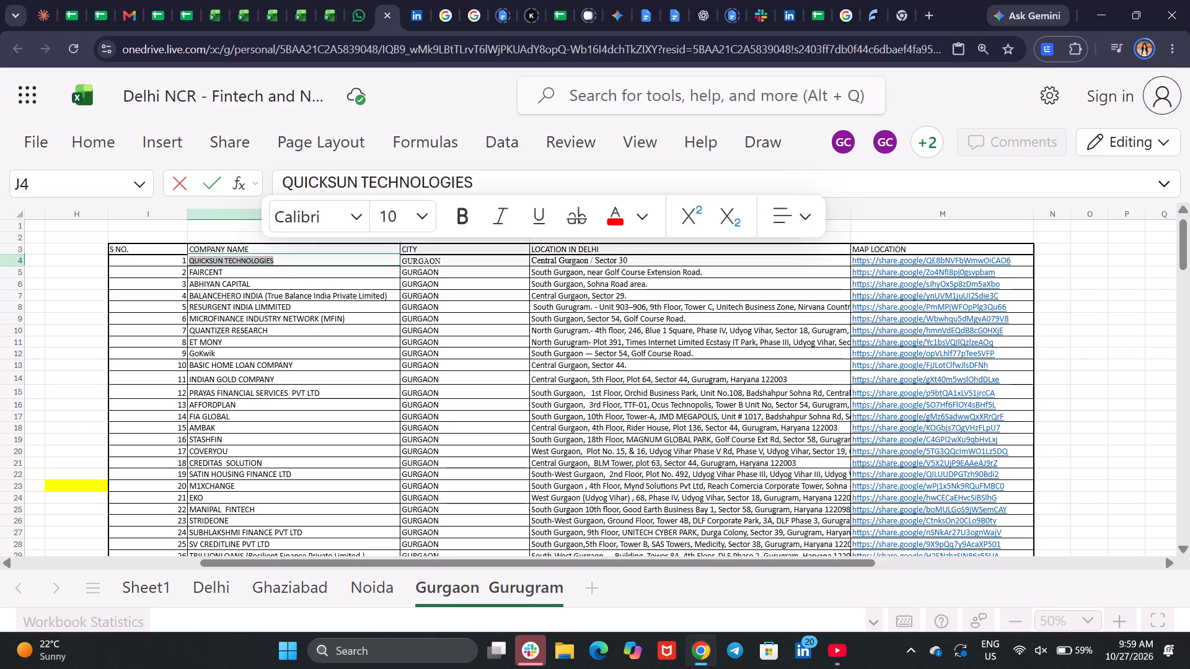
{"action": "key", "text": "ctrl+c"}
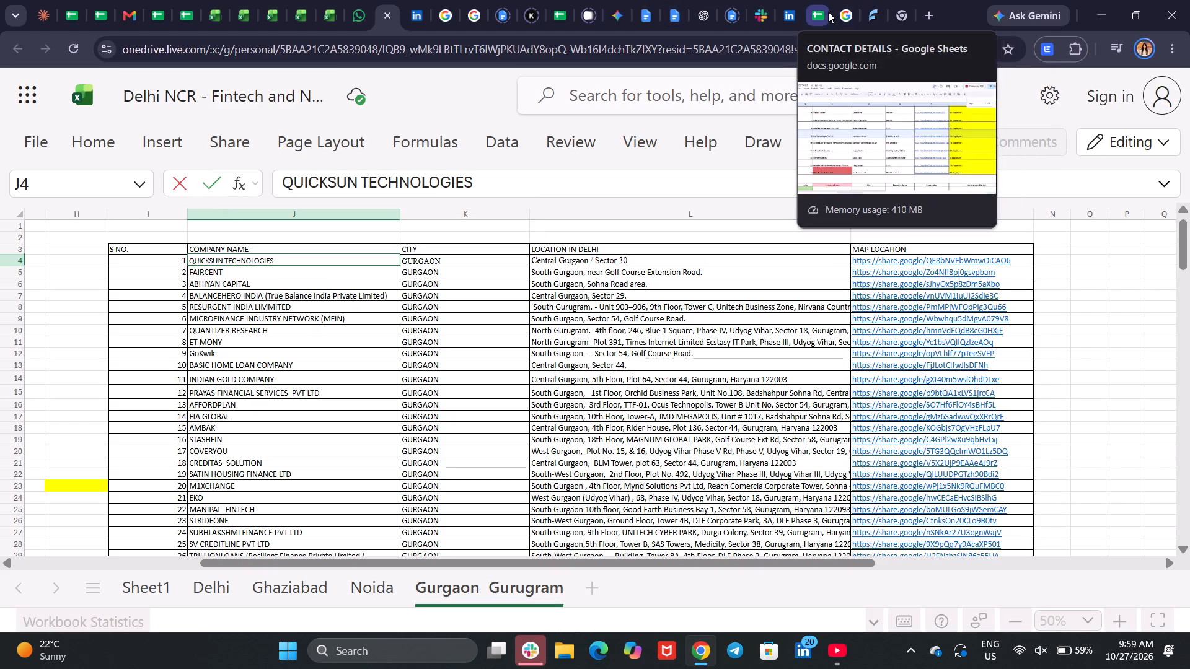
{"action": "left_click", "coordinate": [849, 17]}
{"action": "left_click", "coordinate": [729, 100]}
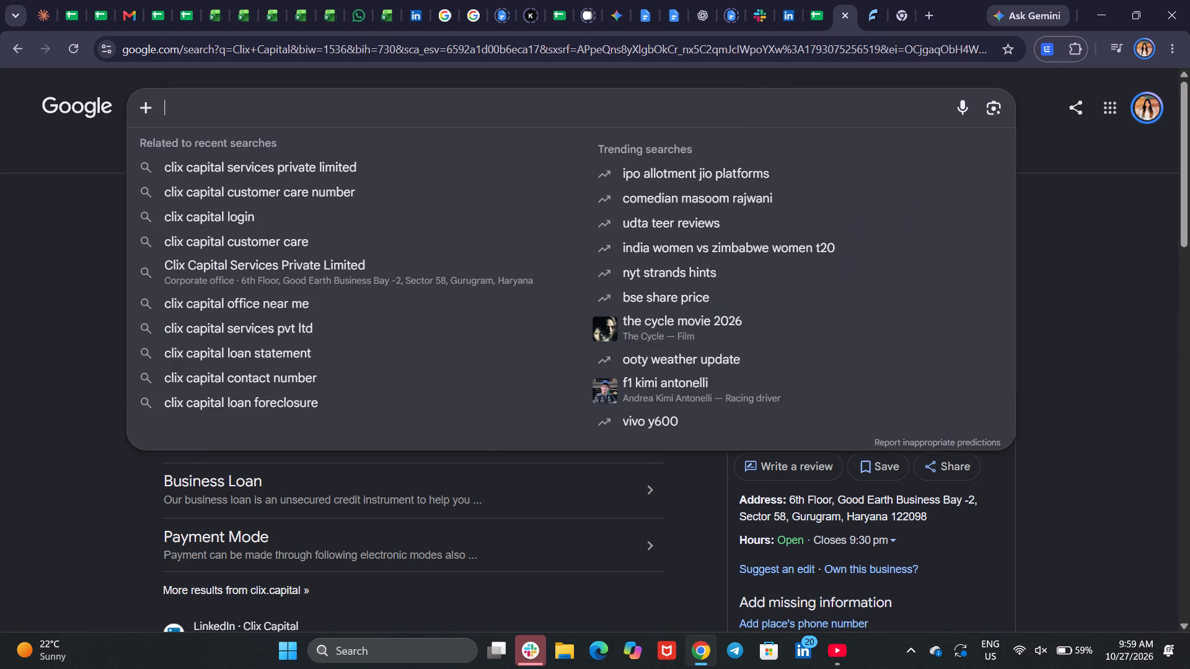
{"action": "key", "text": "ctrl+v"}
{"action": "key", "text": "Return"}
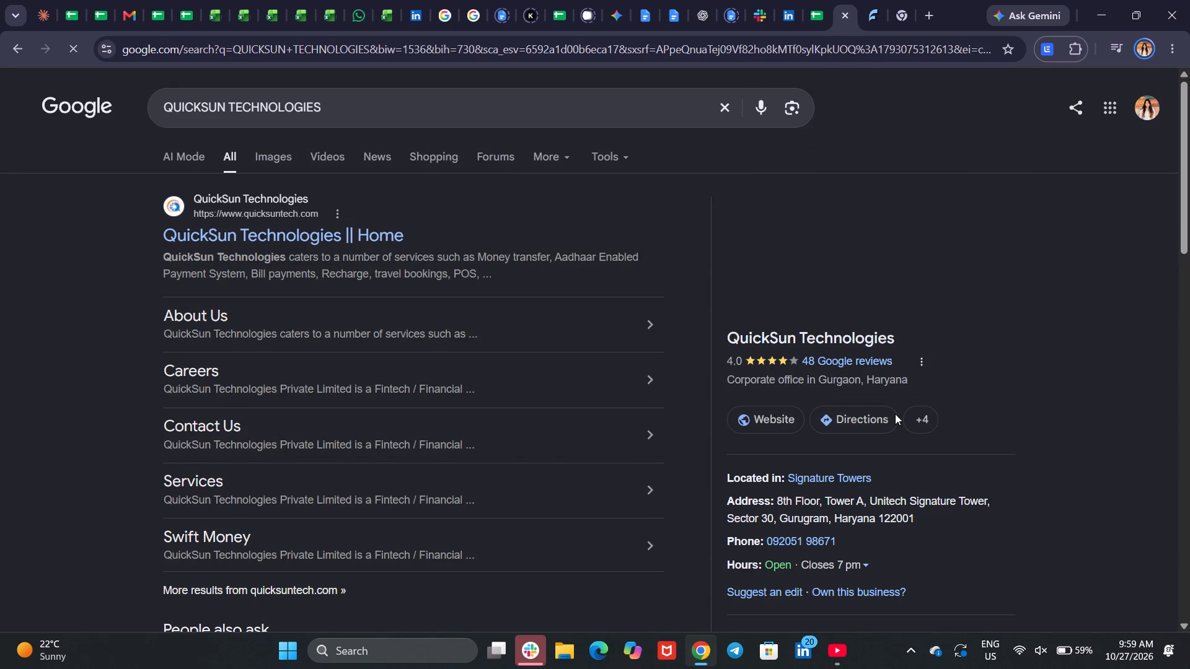
{"action": "left_click_drag", "start_coordinate": [776, 499], "coordinate": [904, 528]}
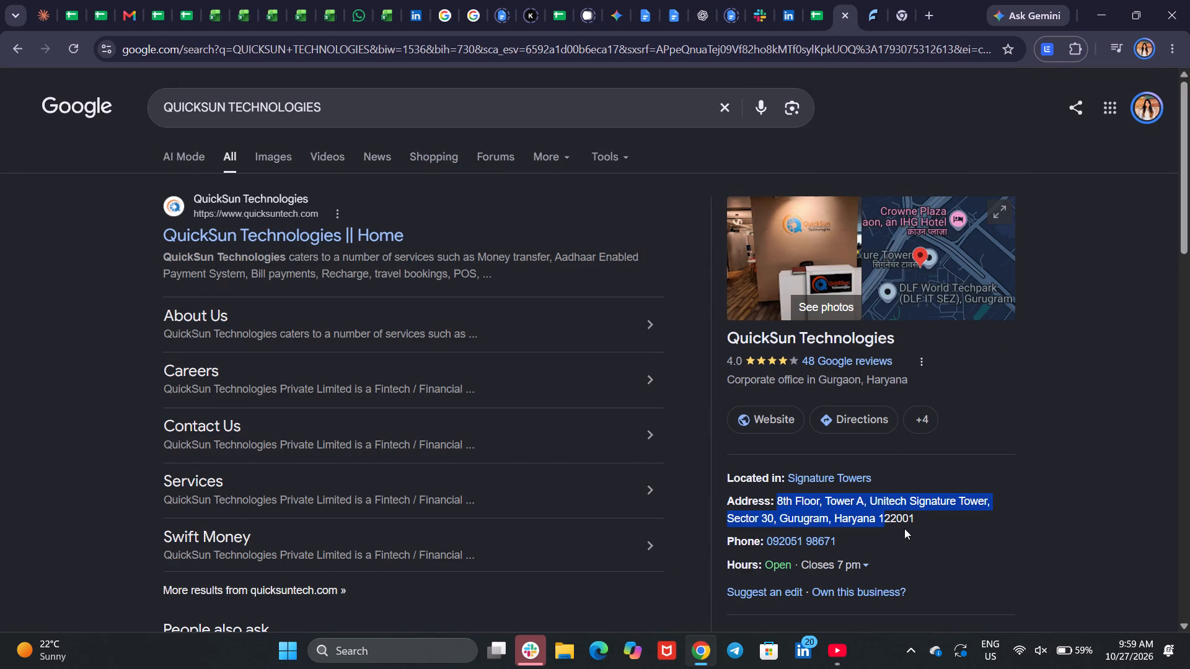
{"action": "left_click_drag", "start_coordinate": [904, 528], "coordinate": [930, 523]}
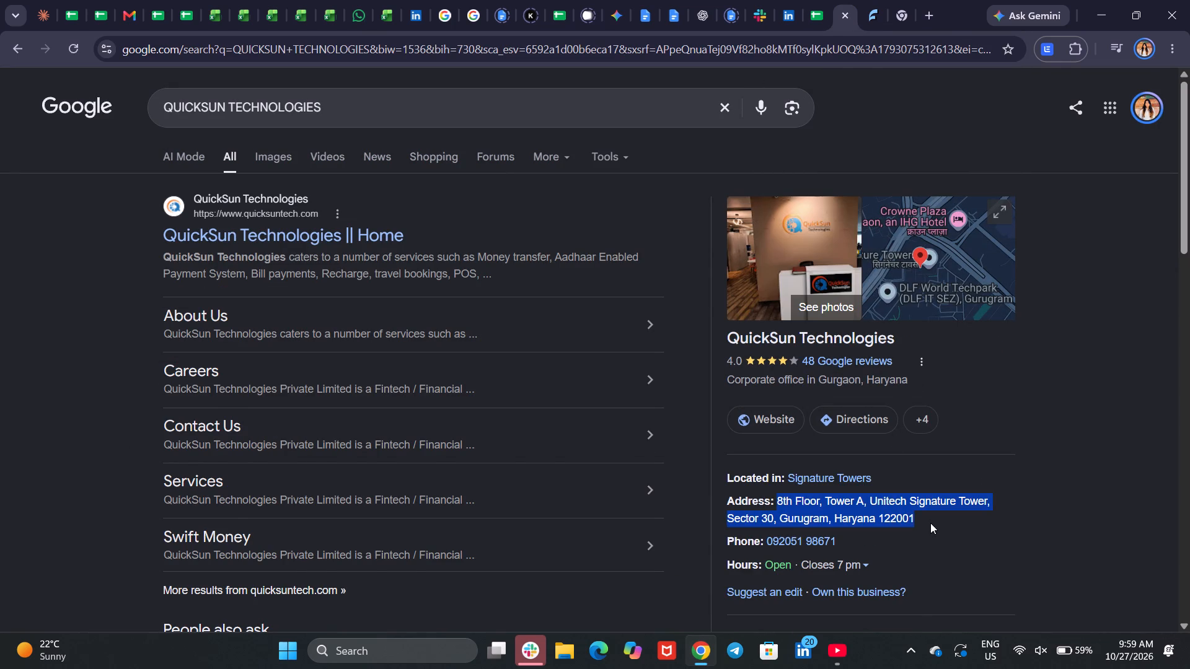
{"action": "key", "text": "ctrl+c"}
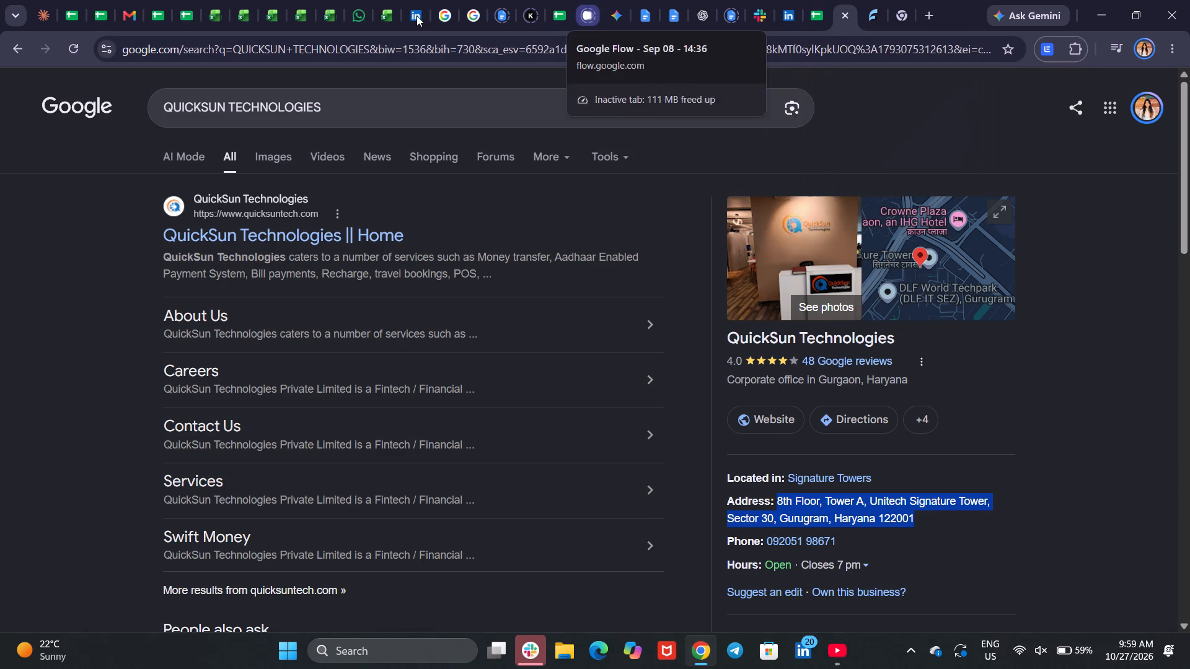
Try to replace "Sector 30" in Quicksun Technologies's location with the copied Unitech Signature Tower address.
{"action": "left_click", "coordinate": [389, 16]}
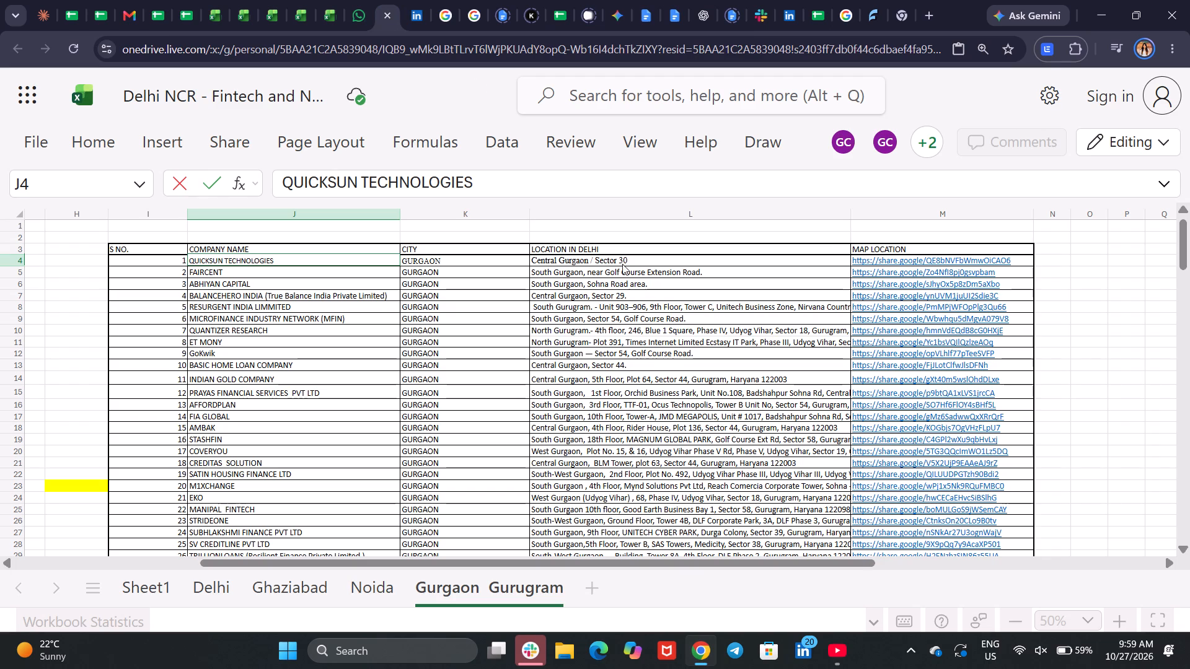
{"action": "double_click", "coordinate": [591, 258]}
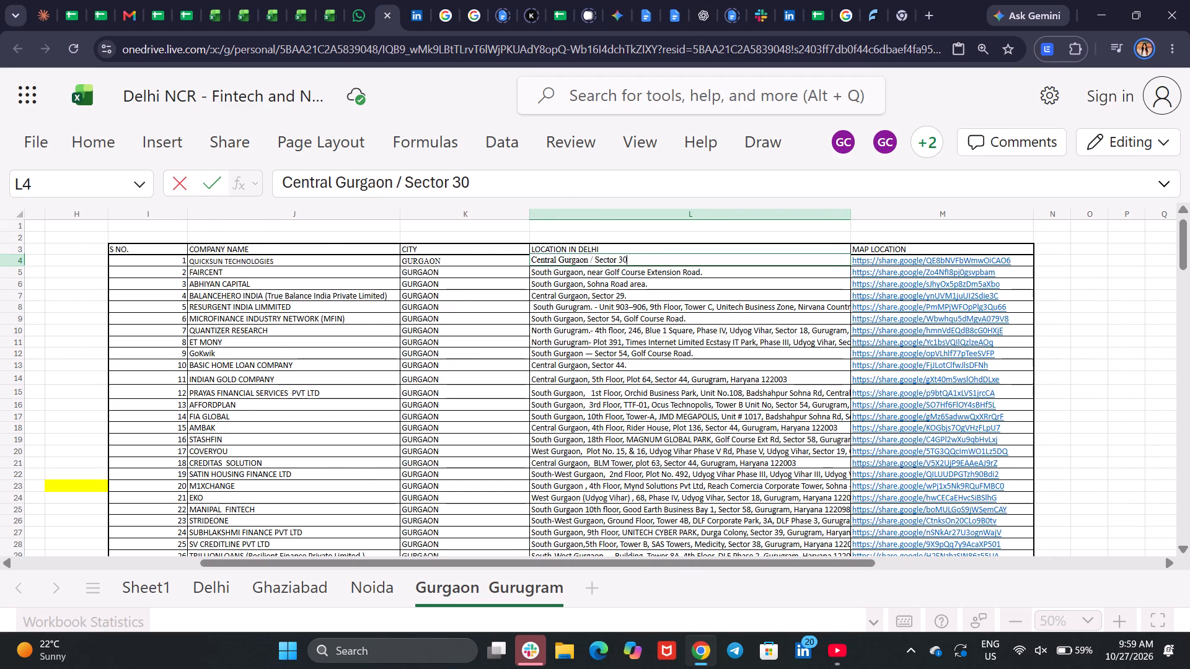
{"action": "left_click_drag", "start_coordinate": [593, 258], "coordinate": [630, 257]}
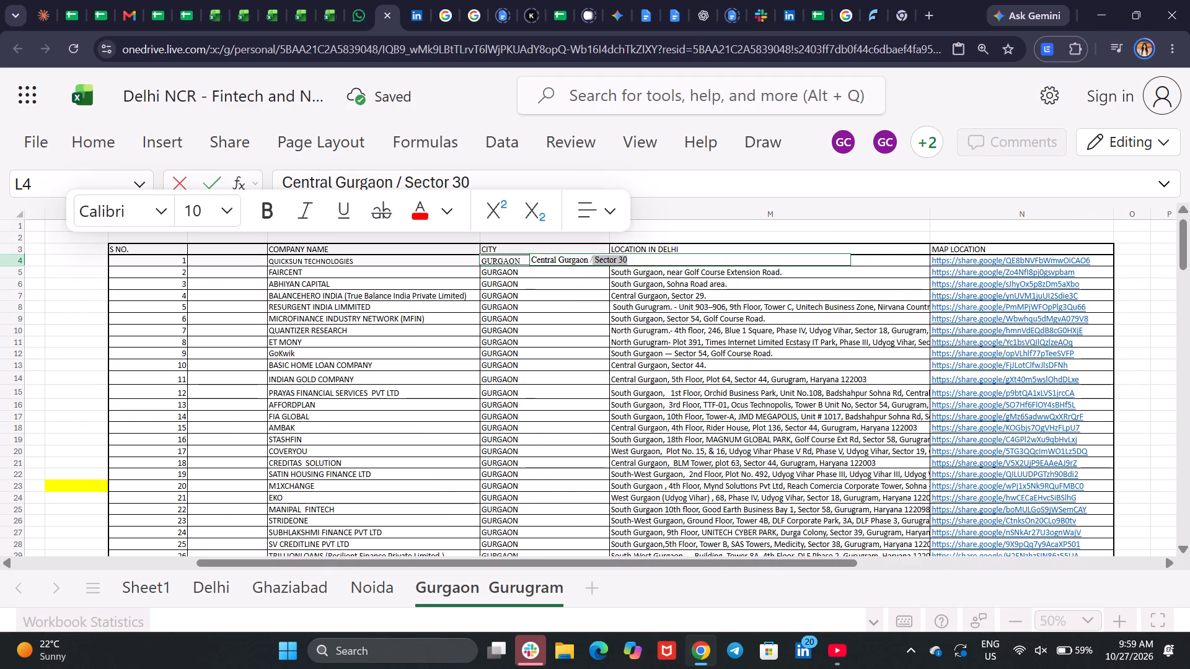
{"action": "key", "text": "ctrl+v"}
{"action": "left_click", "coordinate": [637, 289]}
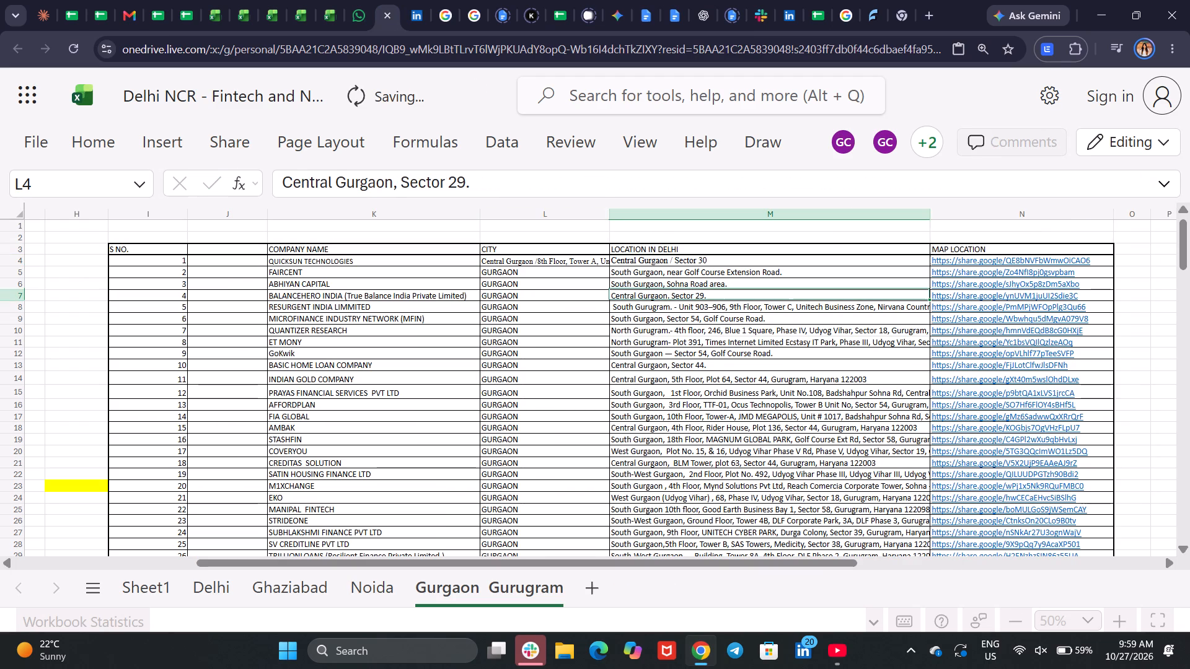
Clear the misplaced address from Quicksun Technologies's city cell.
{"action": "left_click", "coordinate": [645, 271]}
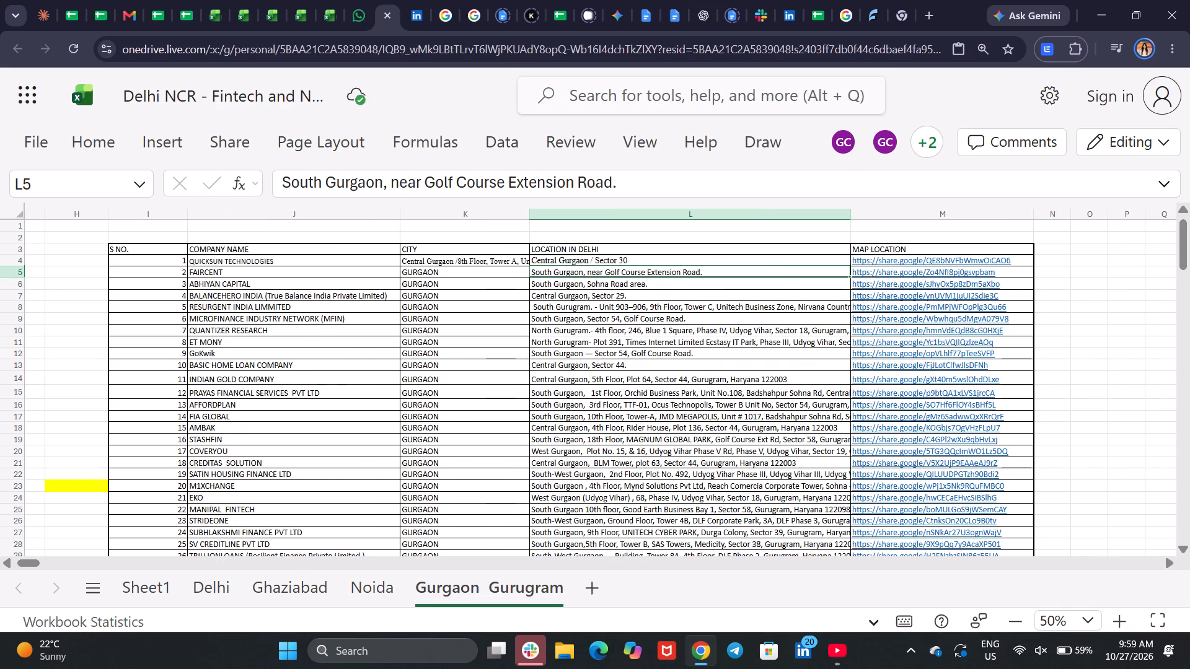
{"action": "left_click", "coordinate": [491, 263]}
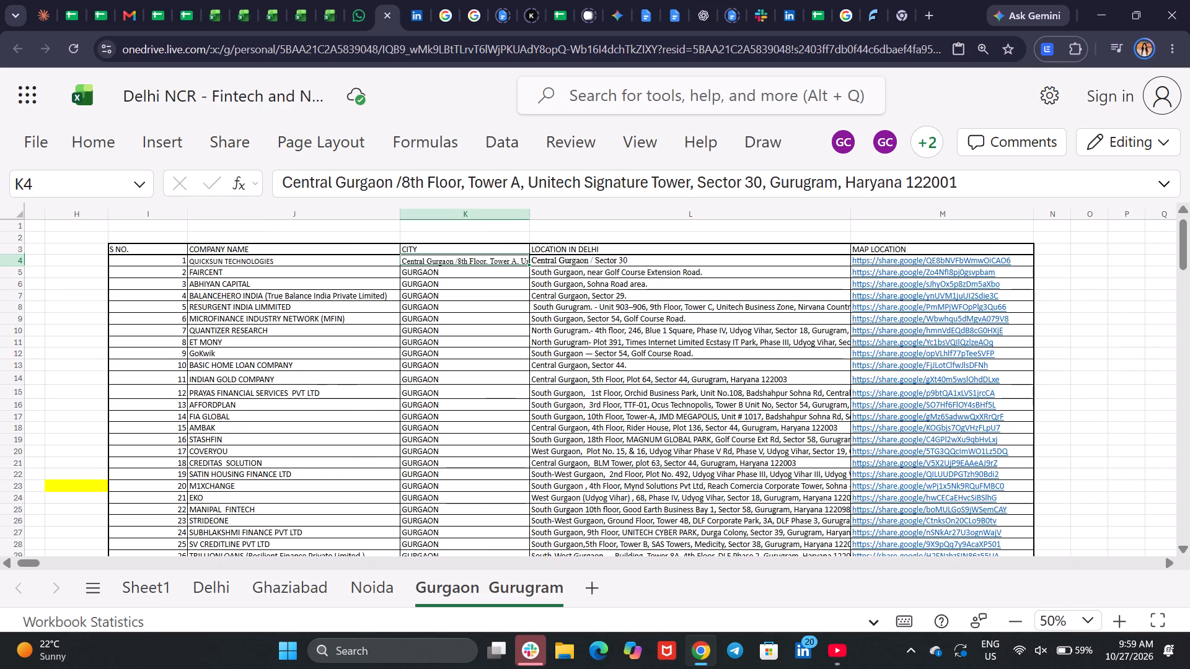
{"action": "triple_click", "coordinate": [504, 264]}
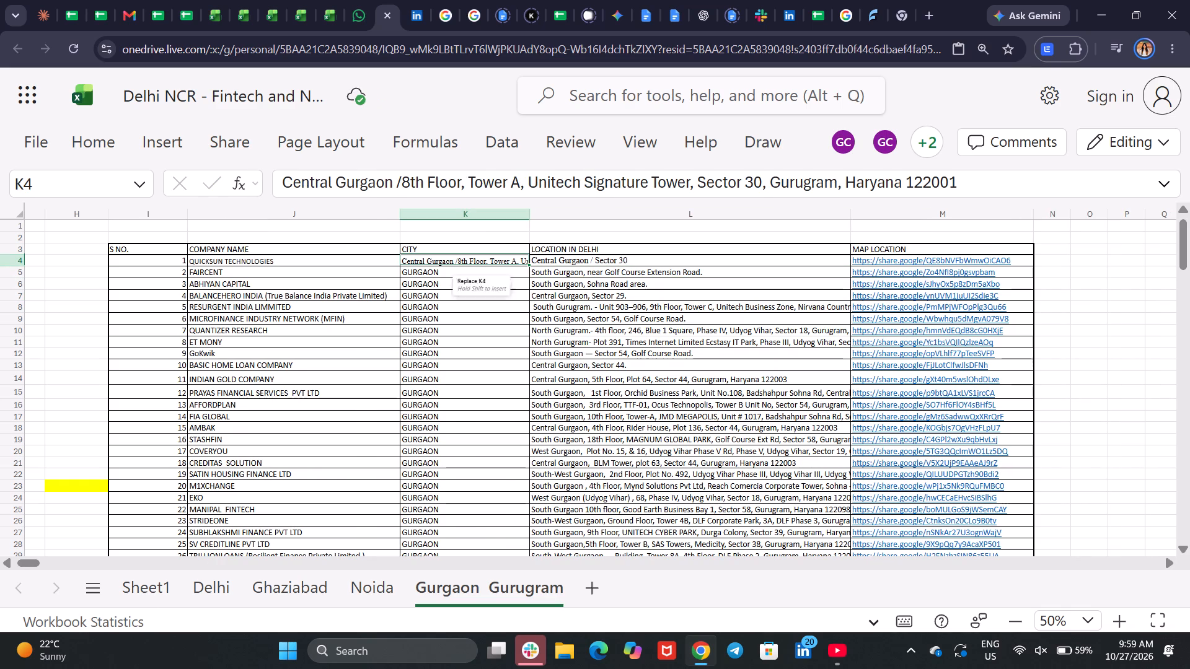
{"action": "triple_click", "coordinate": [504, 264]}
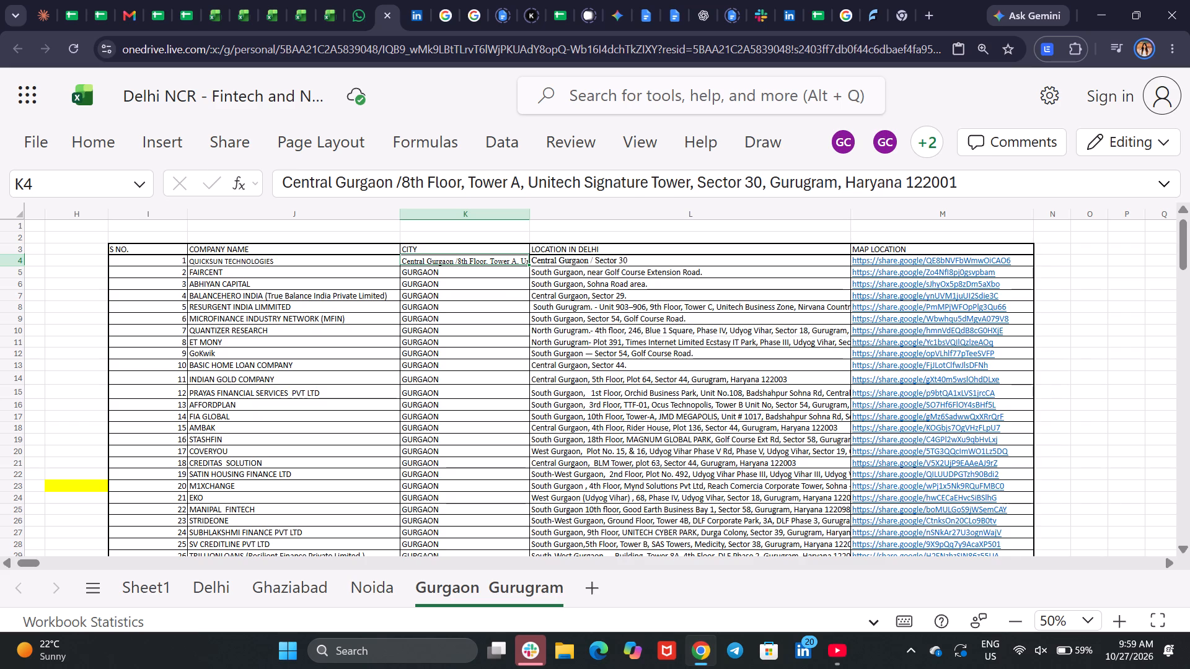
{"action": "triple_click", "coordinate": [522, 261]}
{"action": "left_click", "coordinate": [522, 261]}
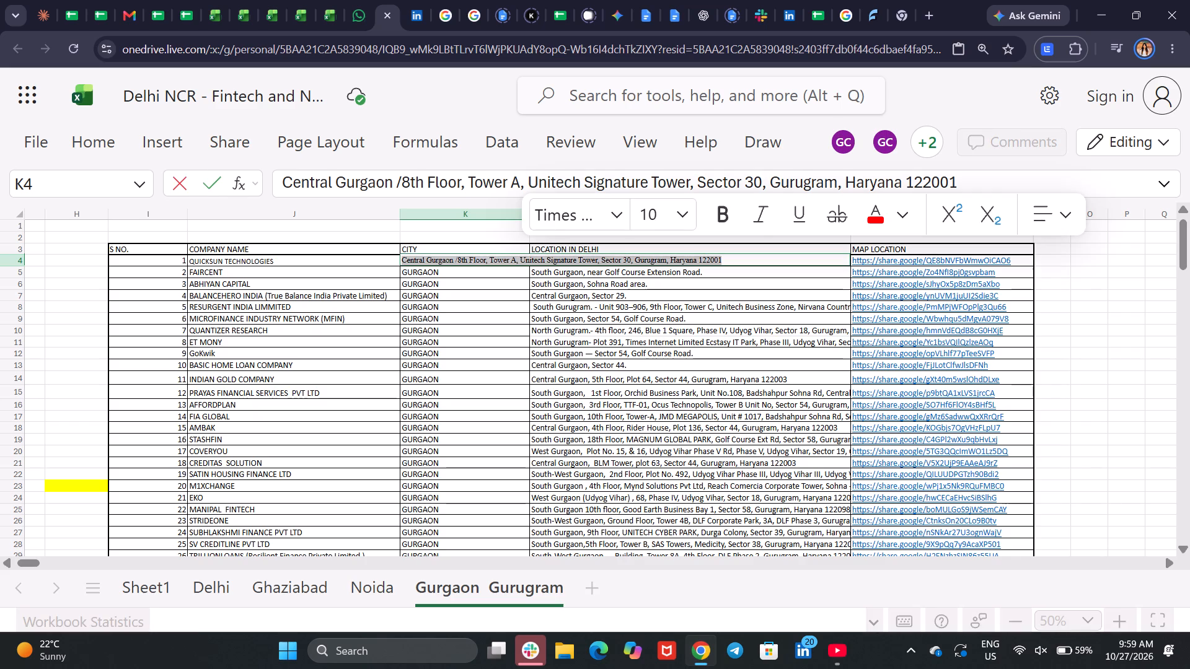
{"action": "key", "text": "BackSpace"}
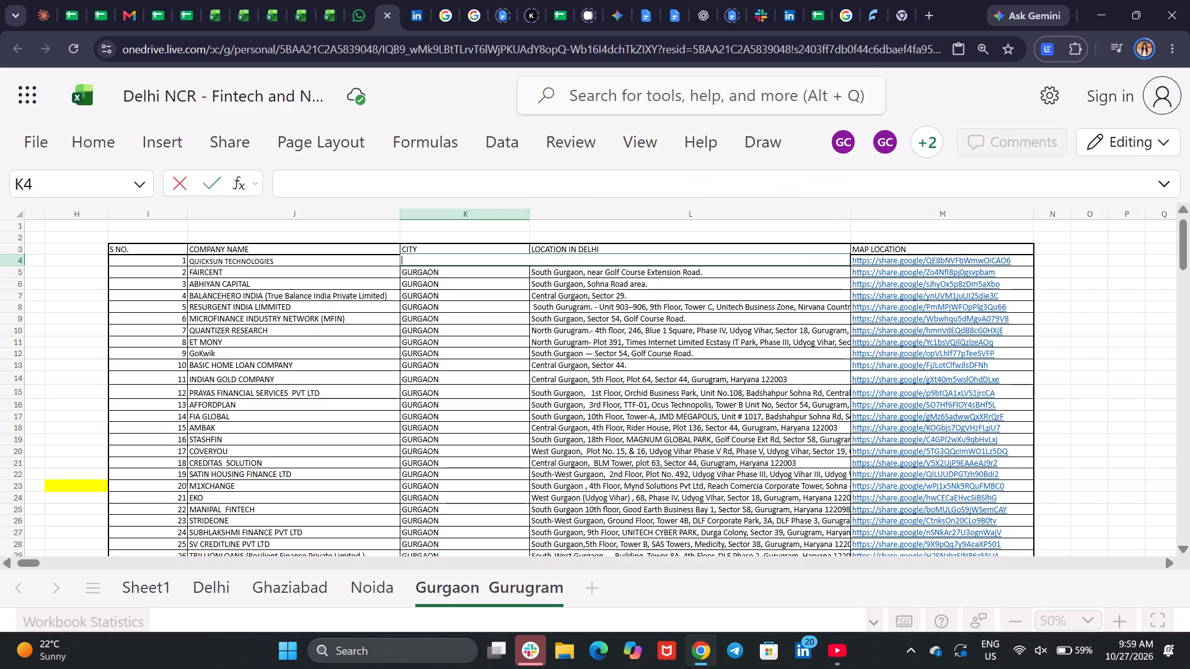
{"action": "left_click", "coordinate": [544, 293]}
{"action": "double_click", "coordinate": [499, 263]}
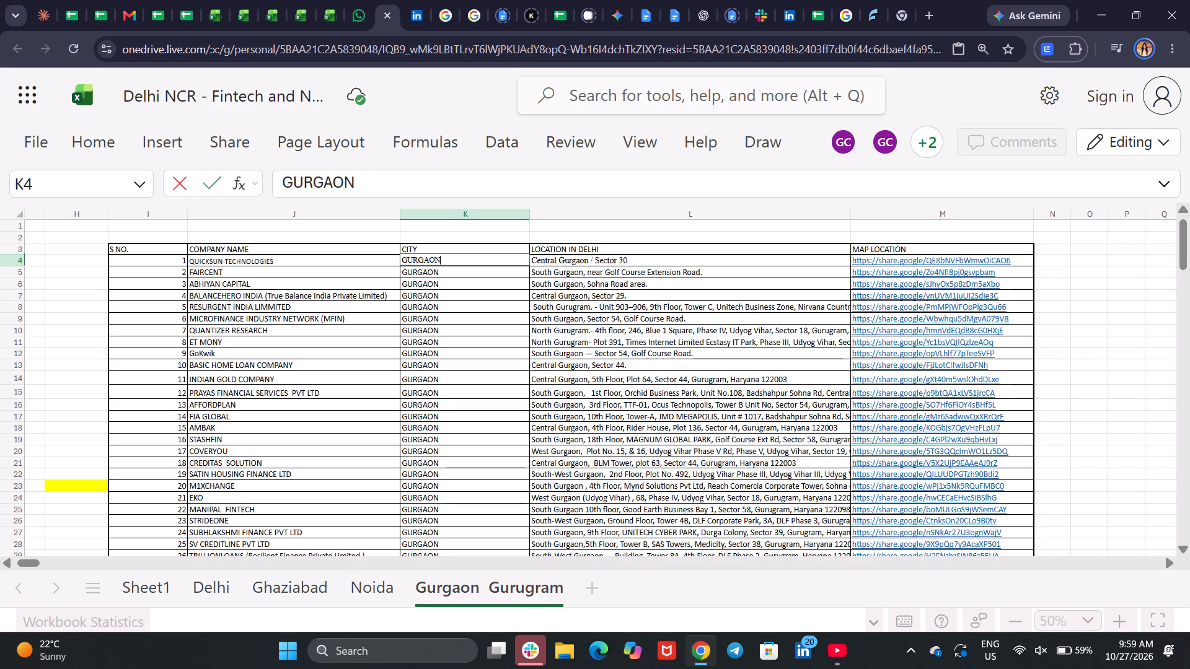
Replace "Sector 30" after "Central Gurgaon /" in Quicksun Technologies's location with "8th Floor, Tower A, Unitech Signature Tower, Sector 30, Gurugram, Haryana 122001".
{"action": "left_click", "coordinate": [576, 259]}
{"action": "triple_click", "coordinate": [604, 260]}
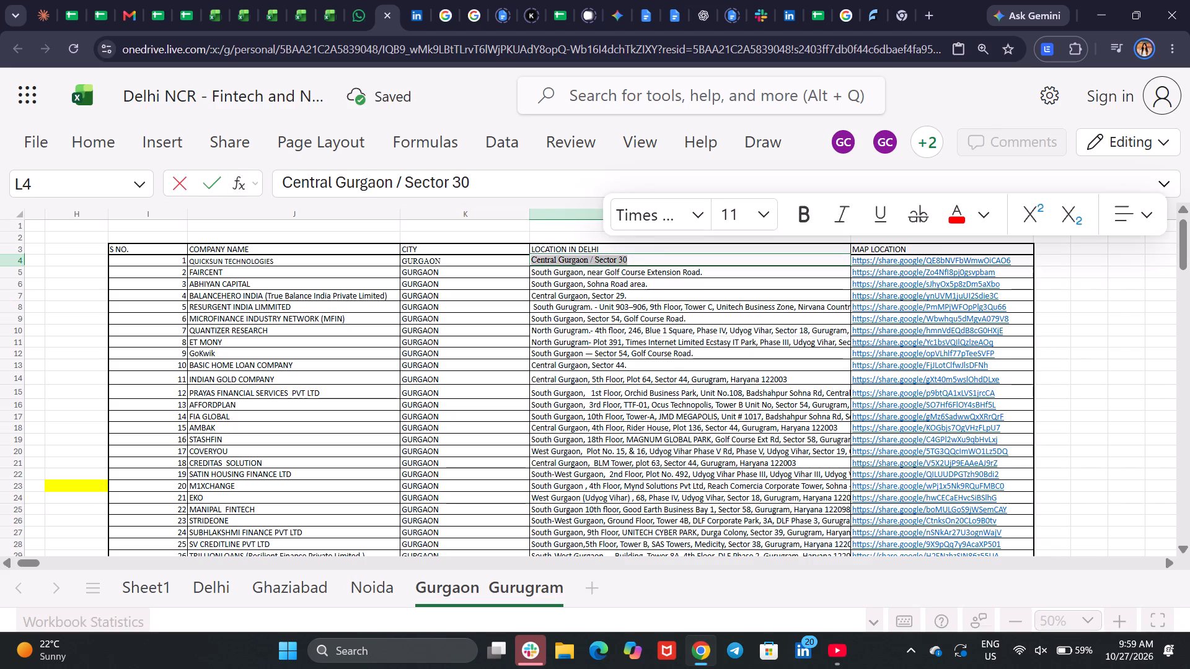
{"action": "left_click", "coordinate": [627, 260]}
{"action": "left_click_drag", "start_coordinate": [627, 260], "coordinate": [601, 260]}
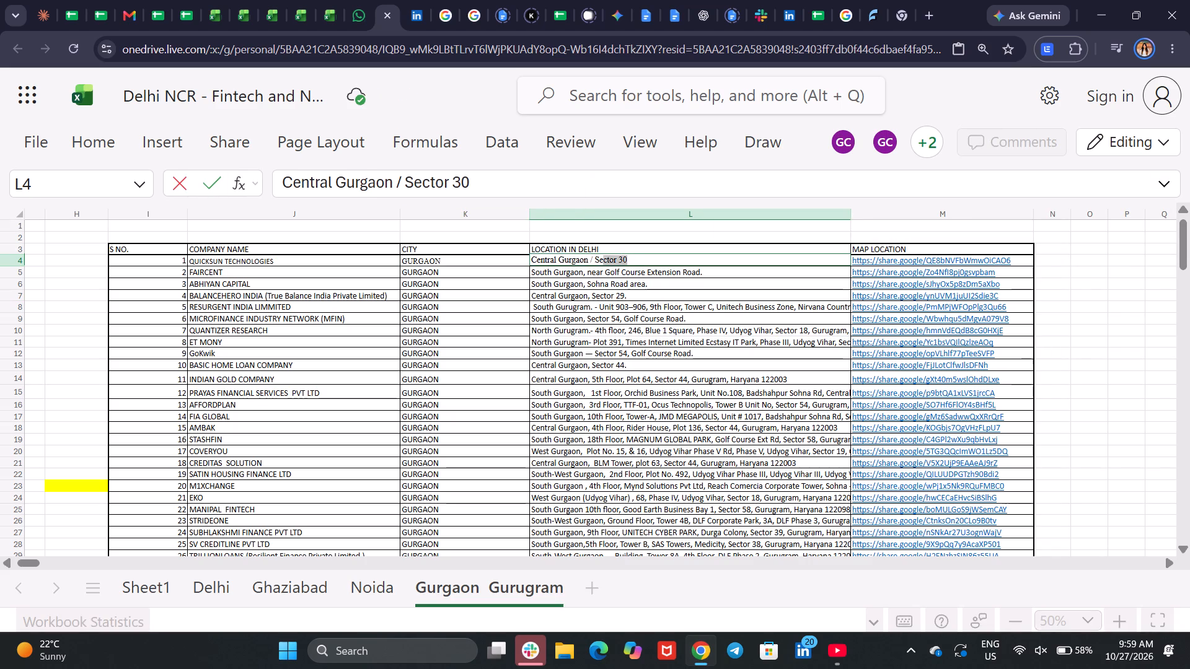
{"action": "left_click_drag", "start_coordinate": [601, 260], "coordinate": [596, 260]}
{"action": "key", "text": "ctrl+v"}
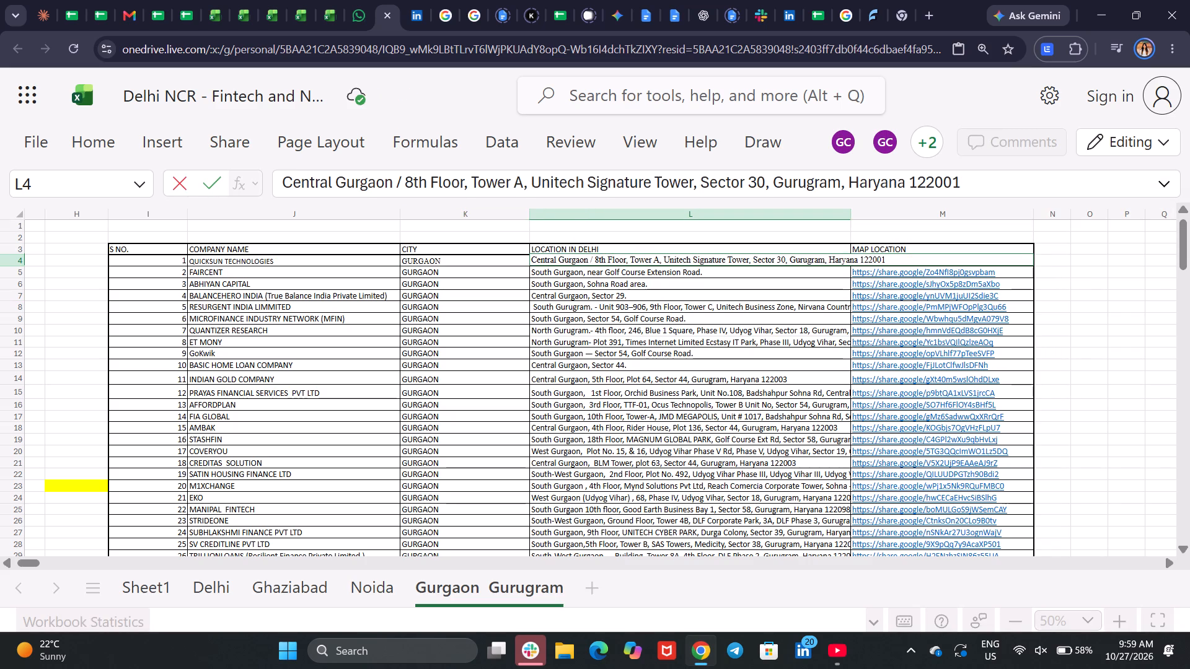
{"action": "left_click", "coordinate": [645, 286]}
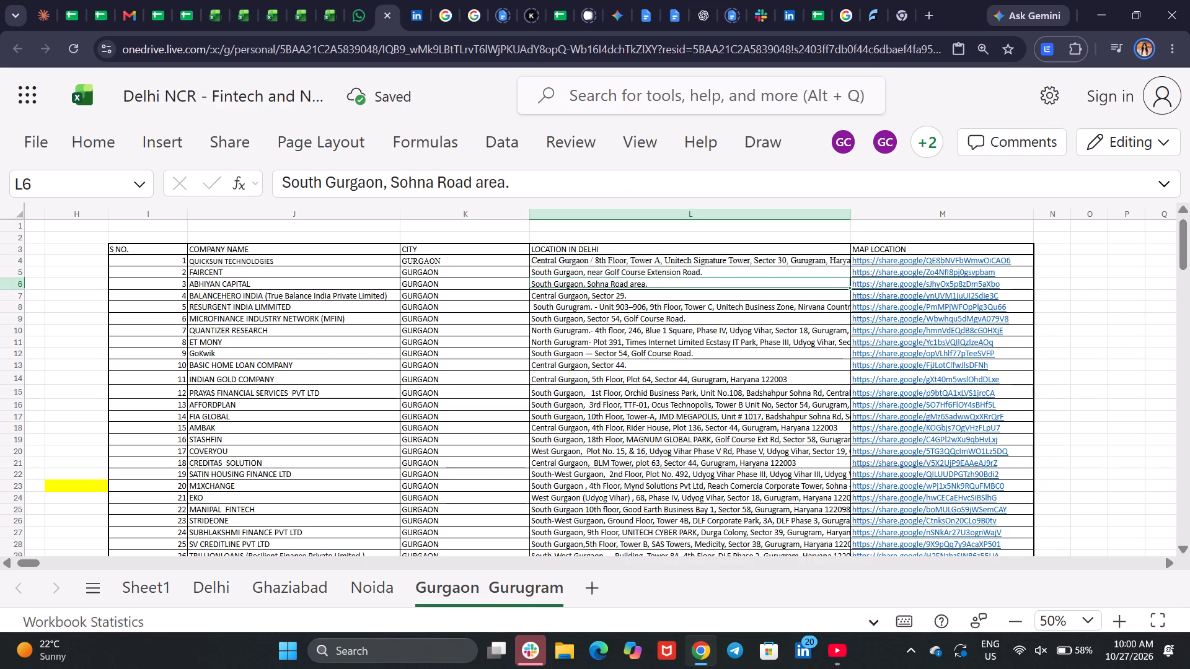
Search Google for Faircent, using its name from the sheet, and bring the full Lemon Tree Hotel address from its business listing back to the spreadsheet.
{"action": "triple_click", "coordinate": [211, 272]}
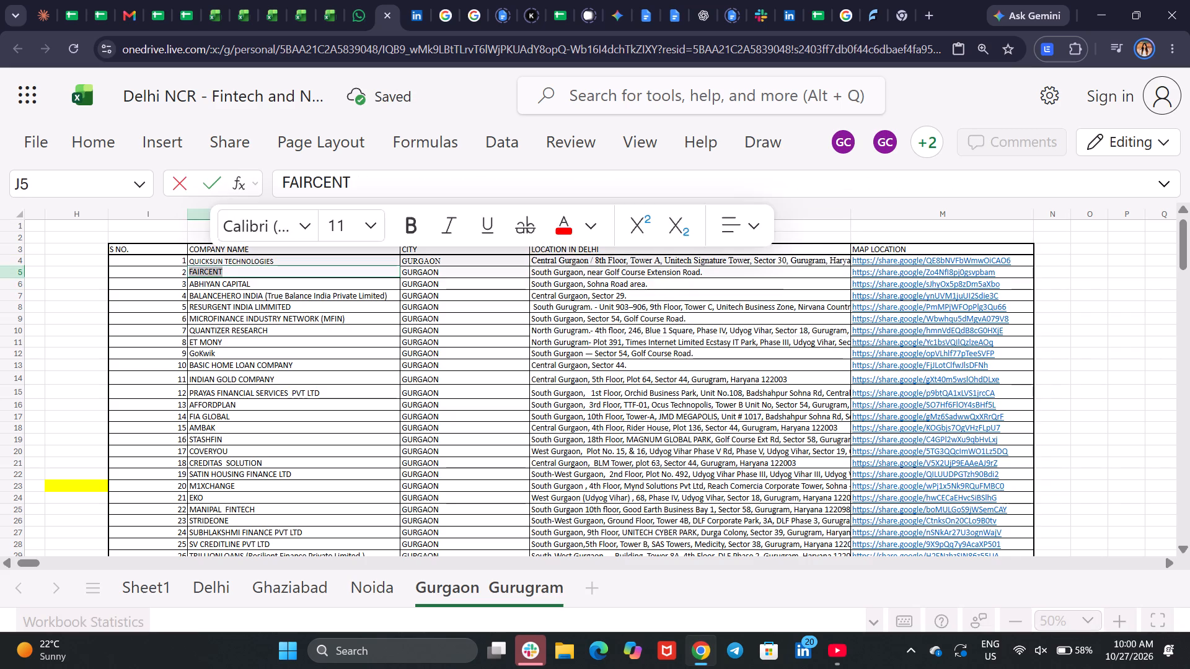
{"action": "key", "text": "ctrl+c"}
{"action": "left_click", "coordinate": [839, 8]}
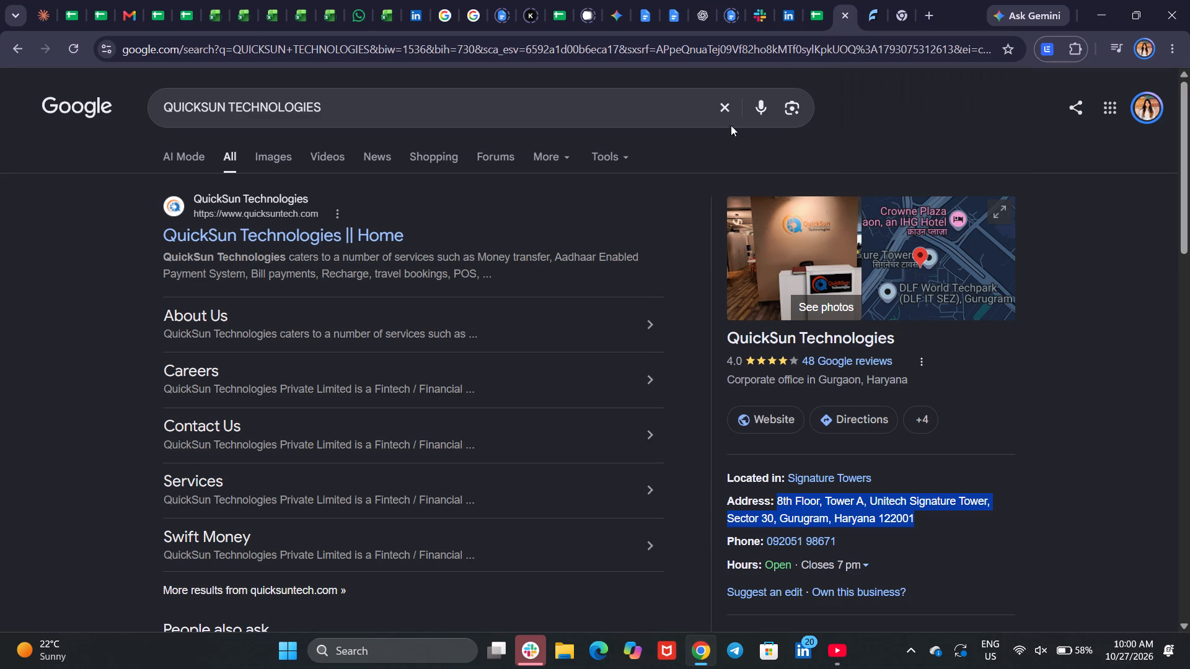
{"action": "left_click", "coordinate": [728, 111]}
{"action": "key", "text": "ctrl+v"}
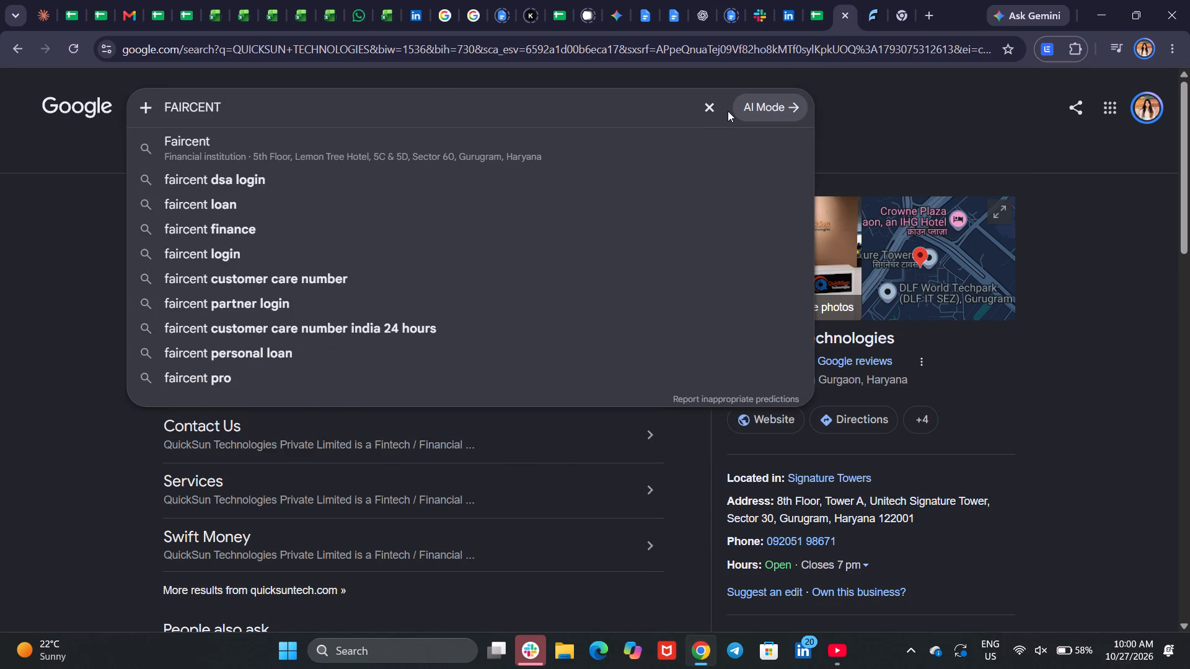
{"action": "key", "text": "Return"}
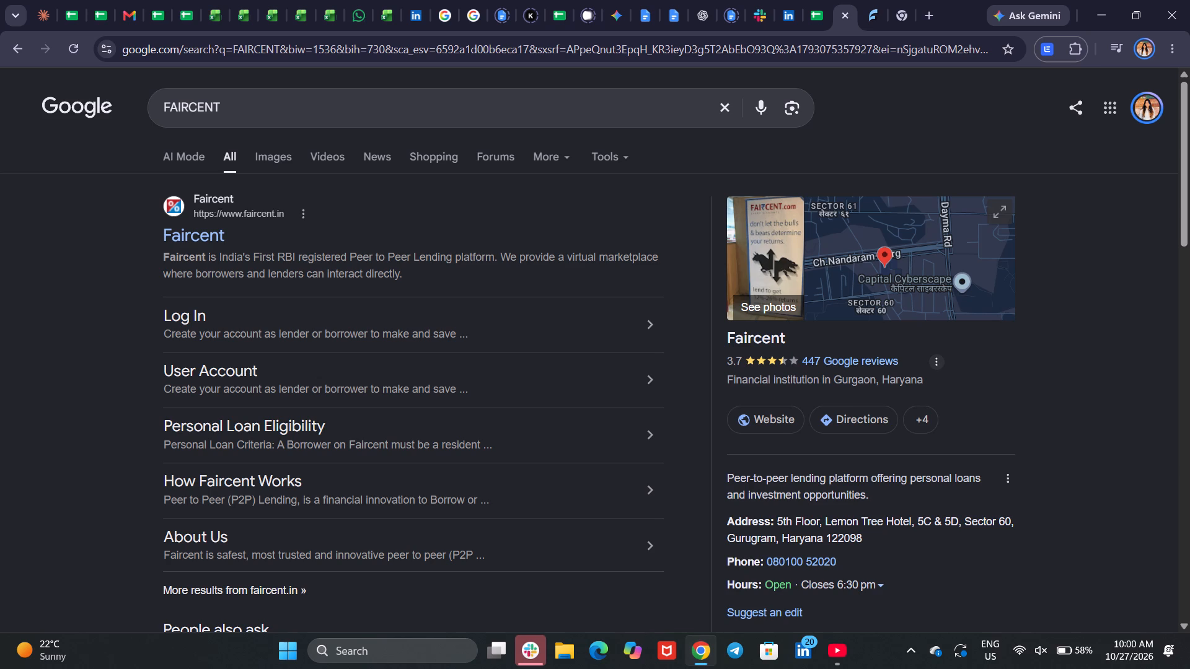
{"action": "left_click_drag", "start_coordinate": [777, 520], "coordinate": [869, 541]}
{"action": "key", "text": "ctrl+c"}
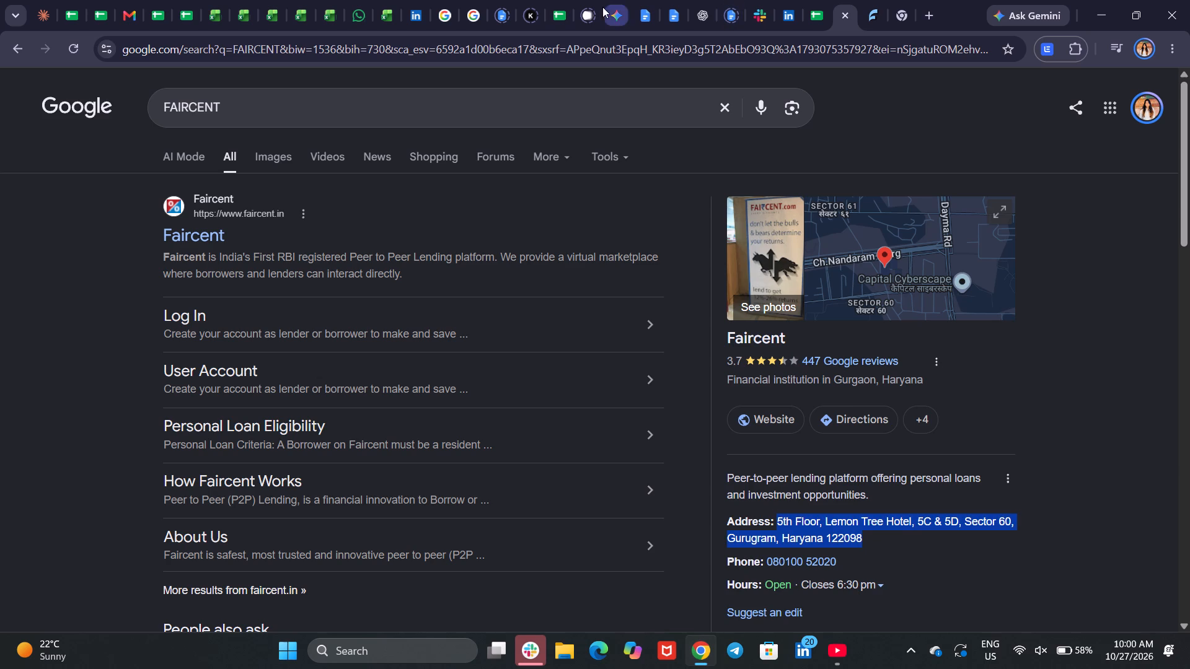
{"action": "left_click", "coordinate": [387, 11]}
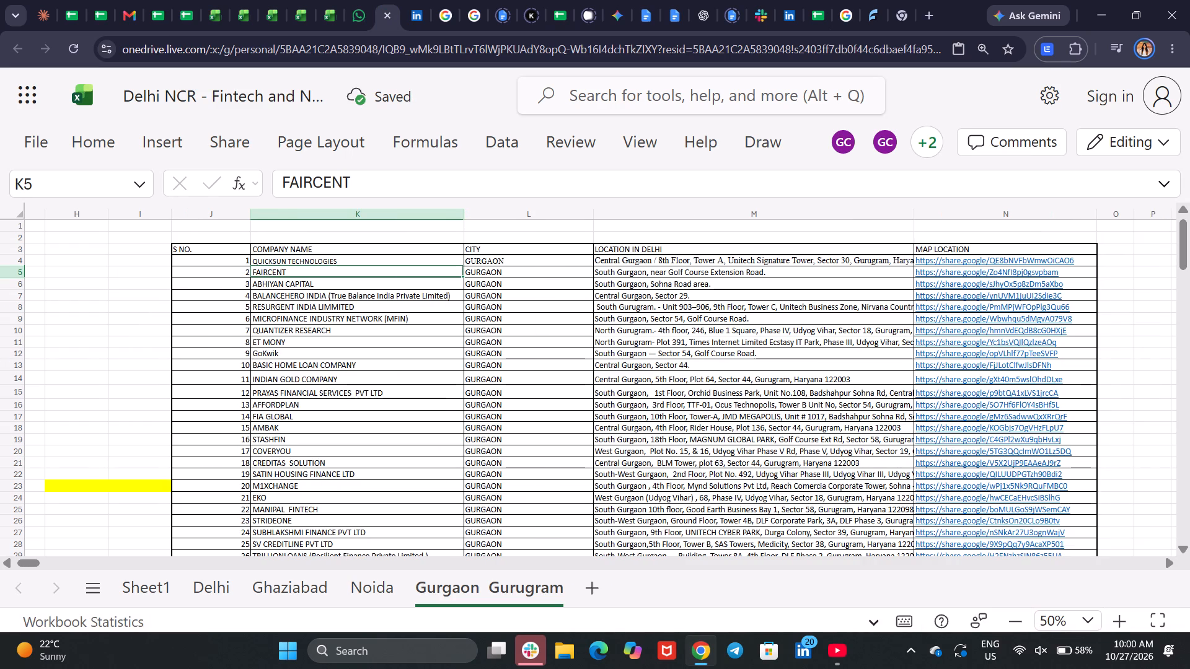
Replace the text after "South Gurgaon," in Faircent's location with "5th Floor, Lemon Tree Hotel, 5C & 5D, Sector 60, Gurugram, Haryana 122098".
{"action": "triple_click", "coordinate": [684, 273]}
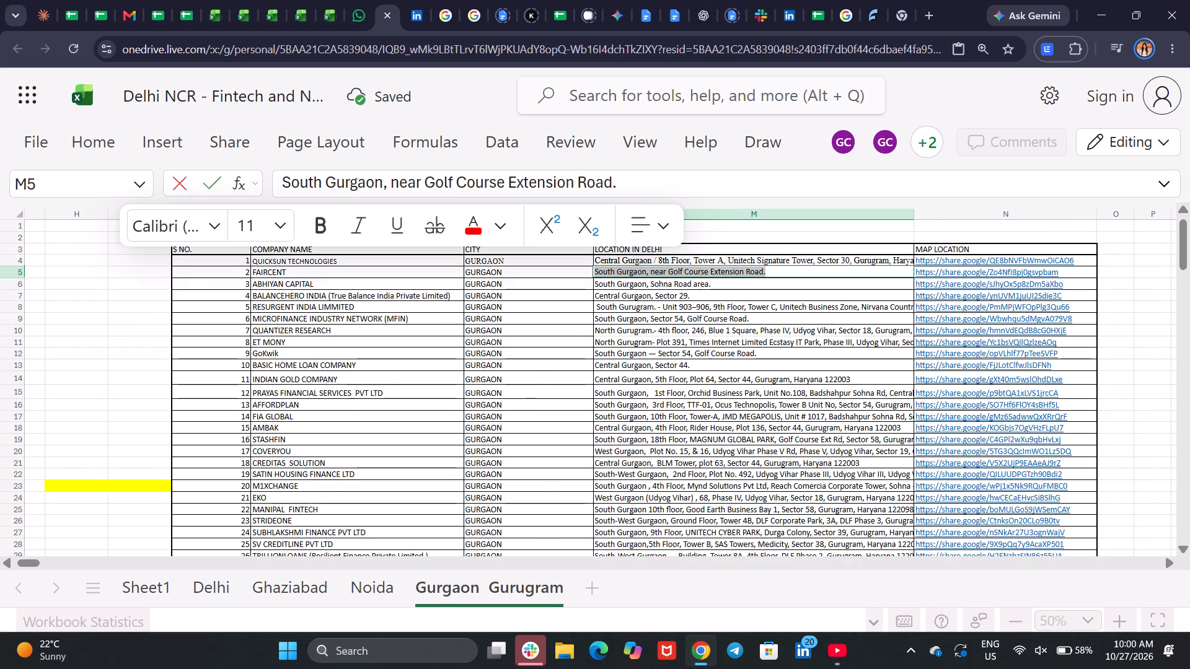
{"action": "left_click", "coordinate": [653, 269]}
{"action": "left_click_drag", "start_coordinate": [650, 269], "coordinate": [768, 273]}
{"action": "key", "text": "ctrl+v"}
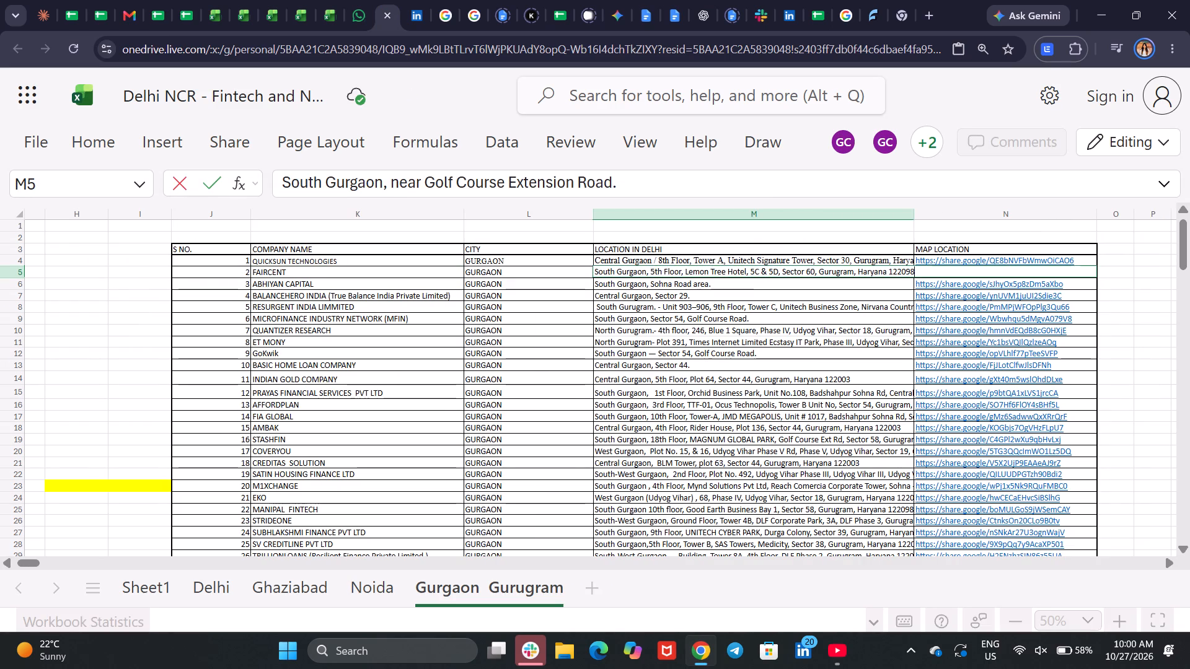
{"action": "left_click", "coordinate": [754, 284]}
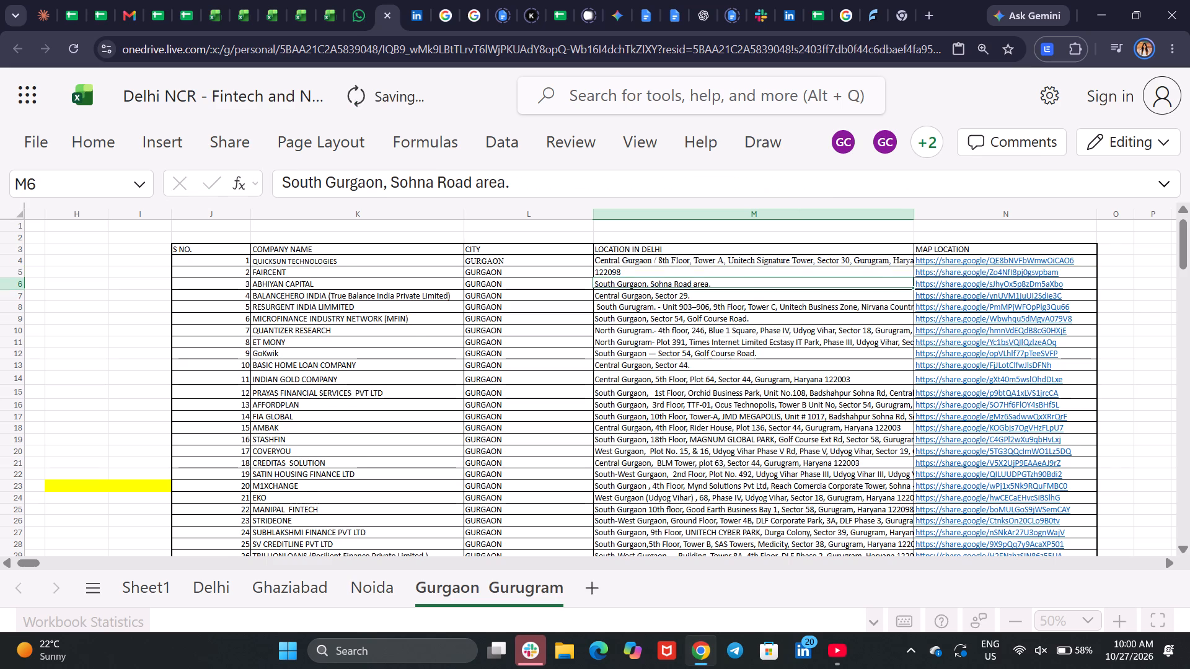
{"action": "left_click", "coordinate": [686, 301]}
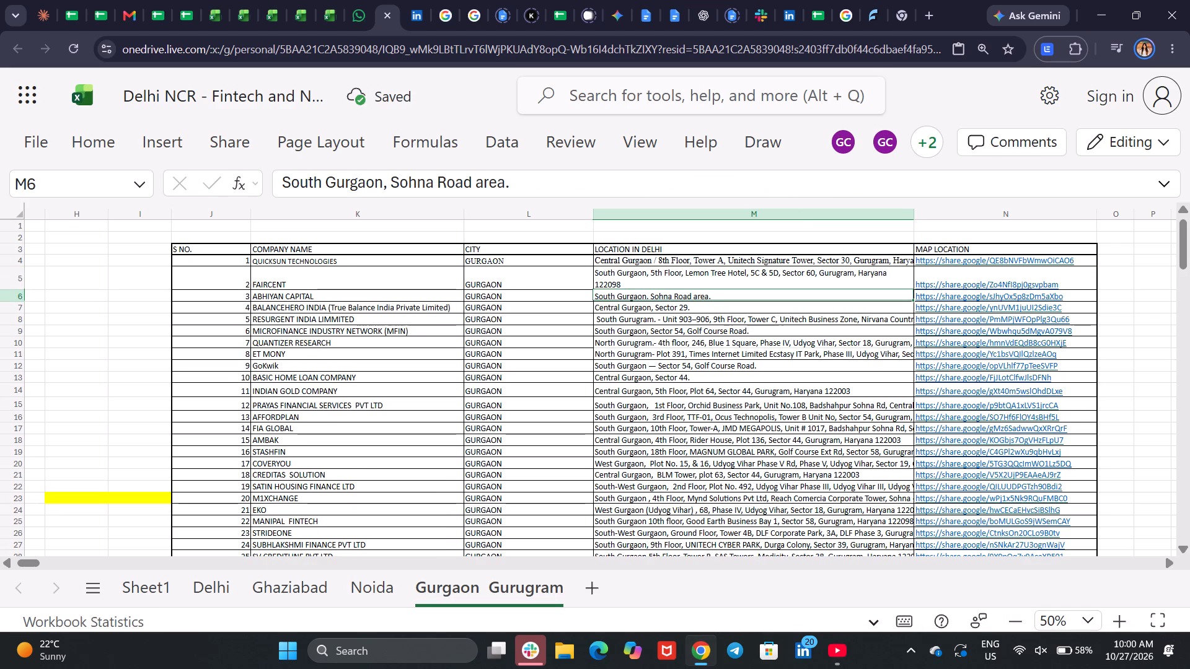
Search Google for Abhiyan Capital, using its company name copied from the sheet.
{"action": "triple_click", "coordinate": [304, 299]}
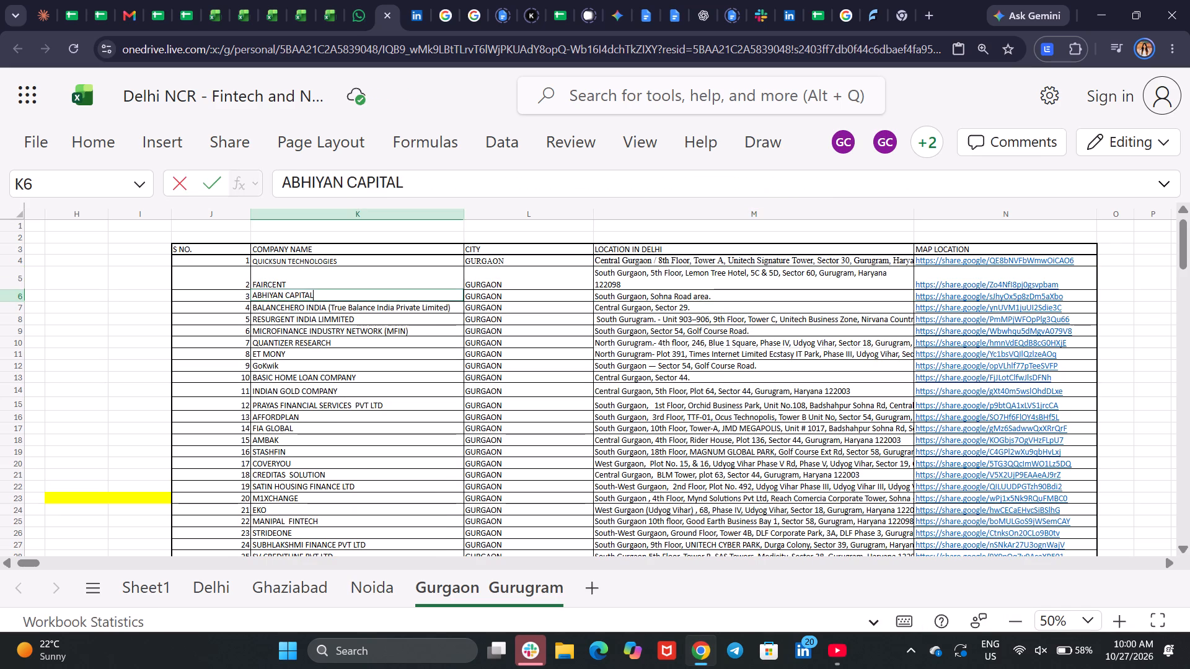
{"action": "key", "text": "ctrl+c"}
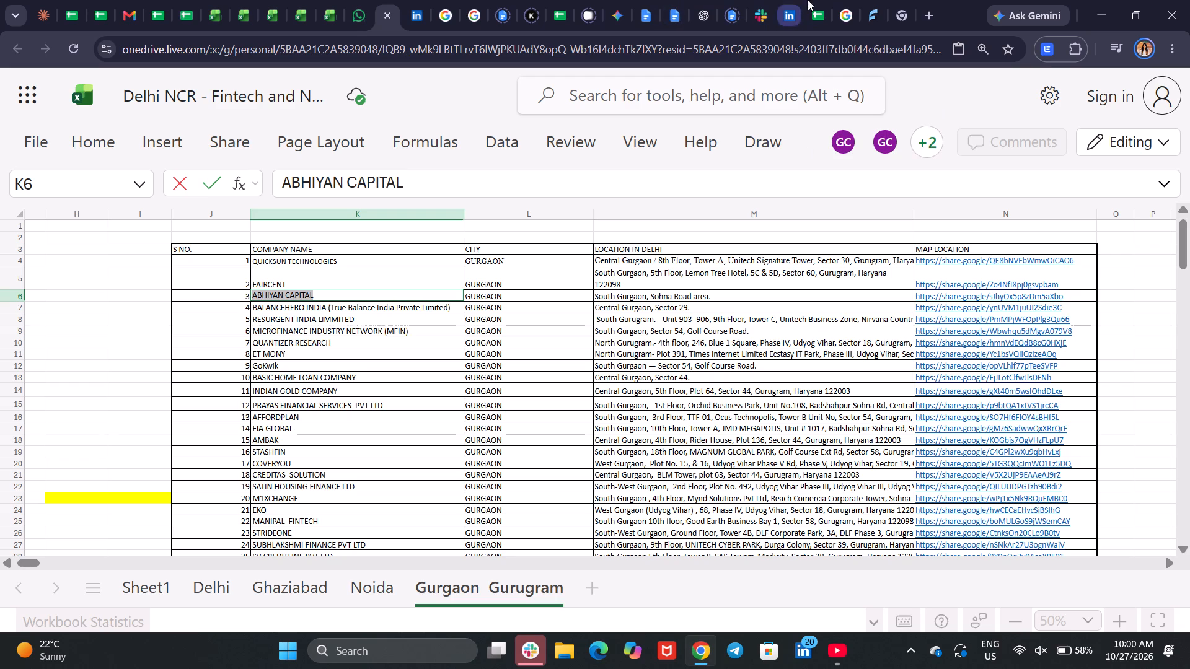
{"action": "left_click", "coordinate": [843, 22]}
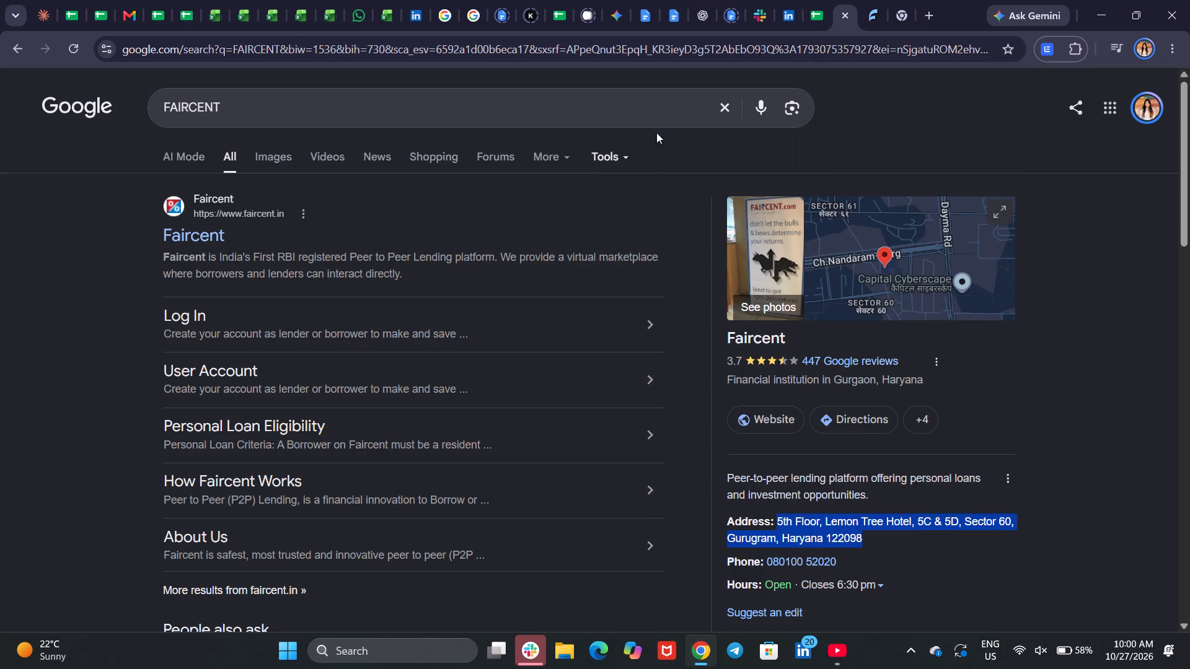
{"action": "left_click", "coordinate": [729, 98]}
{"action": "key", "text": "ctrl+v"}
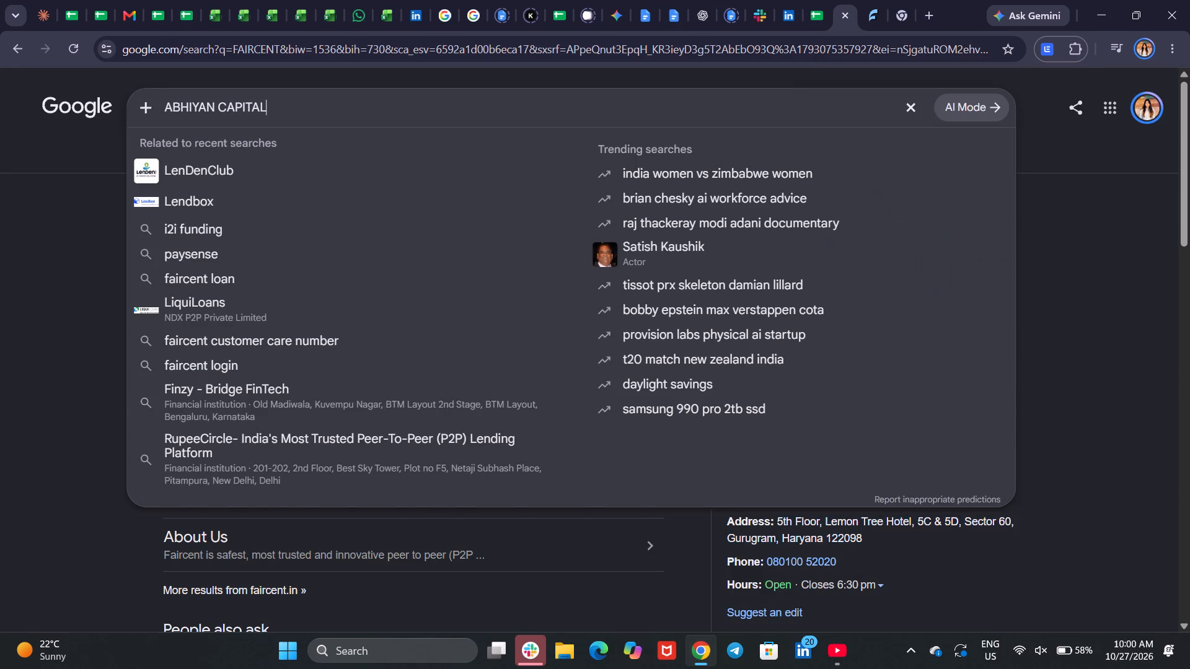
{"action": "key", "text": "Return"}
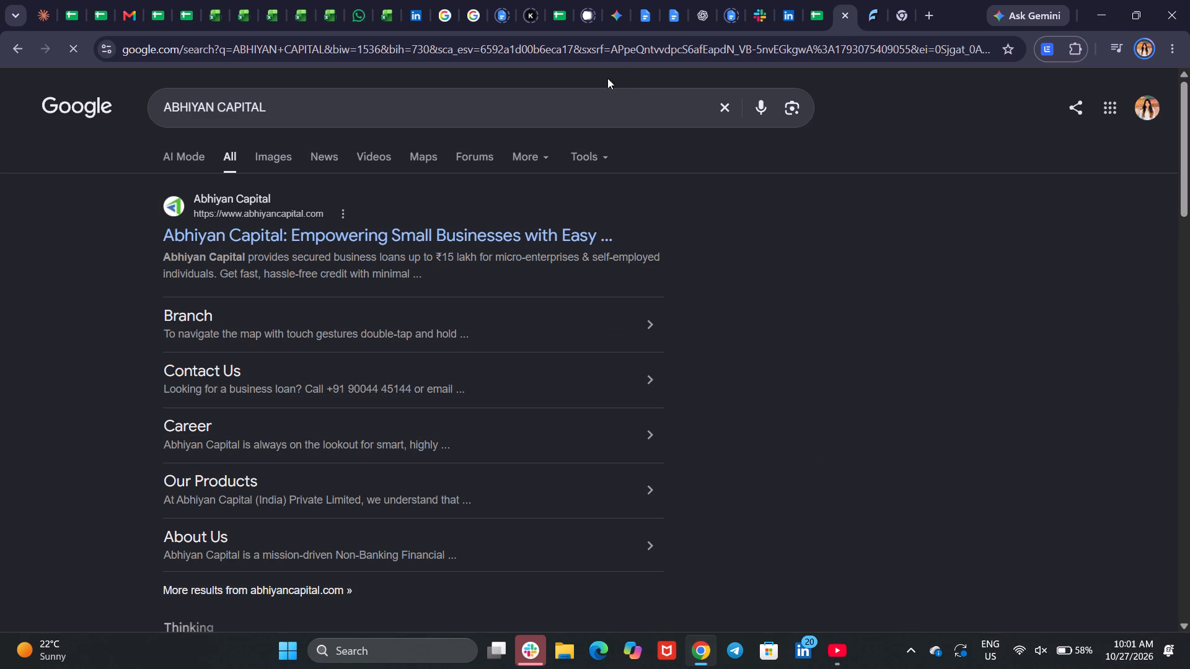
Refine the search to "abhiyan capital gurgaon office" and bring the full Spaze Platinum Tower address from the AI Overview back to the spreadsheet.
{"action": "left_click", "coordinate": [575, 129]}
{"action": "left_click", "coordinate": [570, 107]}
{"action": "key", "text": "space"}
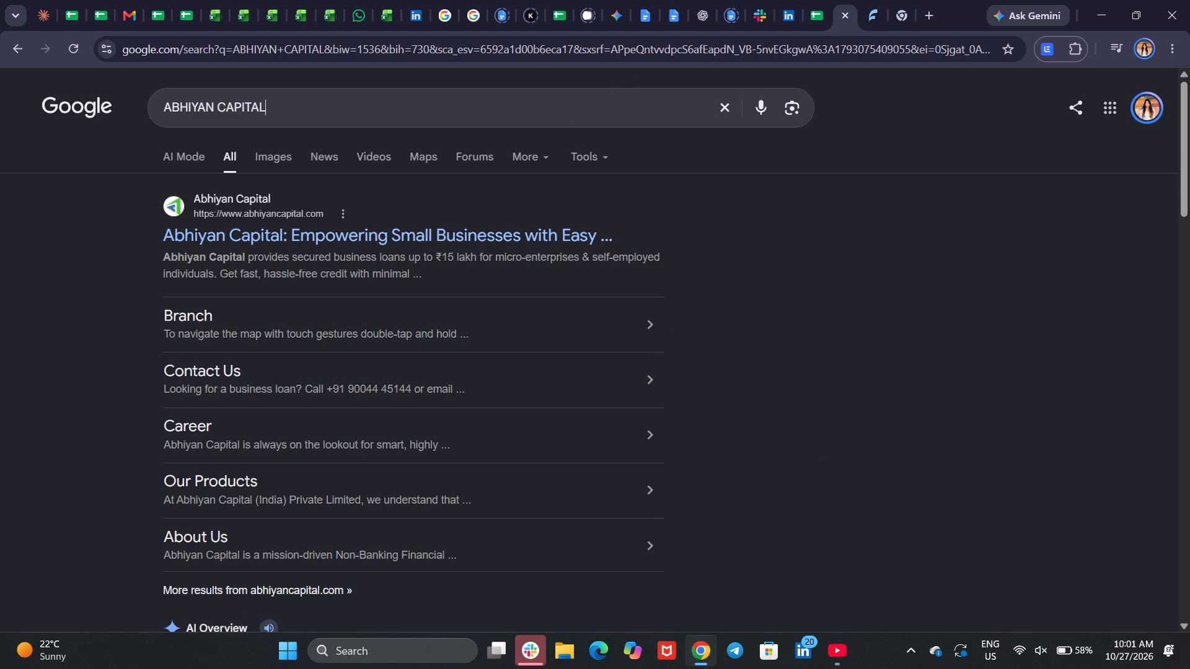
{"action": "type", "text": "gu"}
{"action": "left_click", "coordinate": [423, 158]}
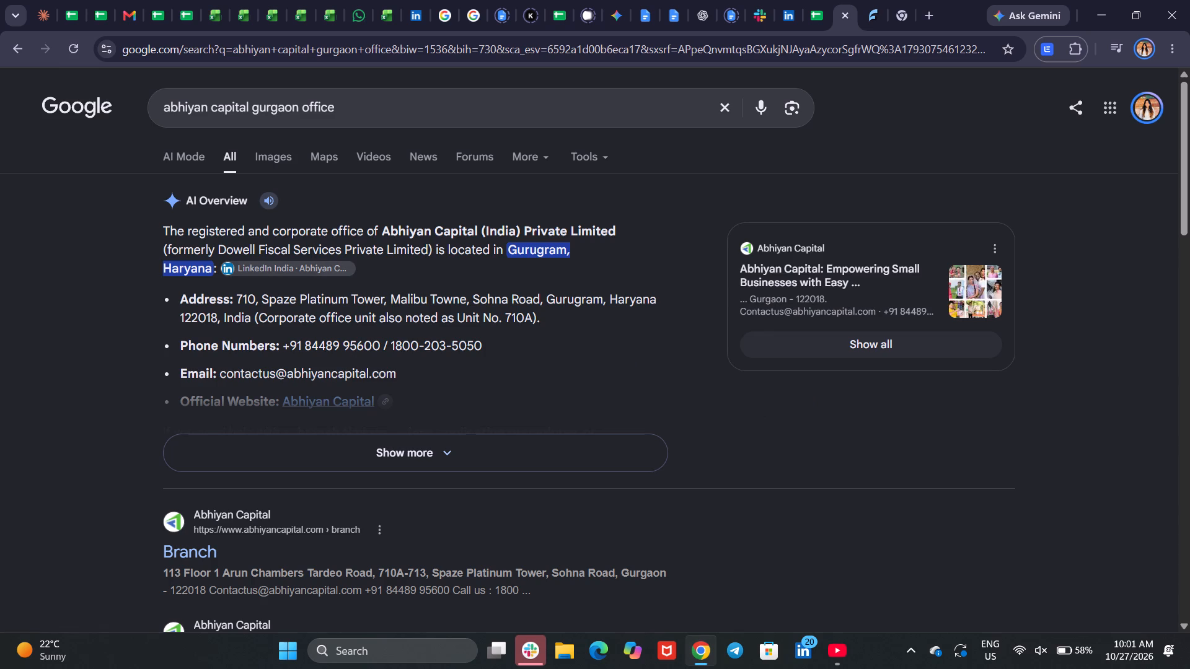
{"action": "left_click_drag", "start_coordinate": [236, 295], "coordinate": [252, 318]}
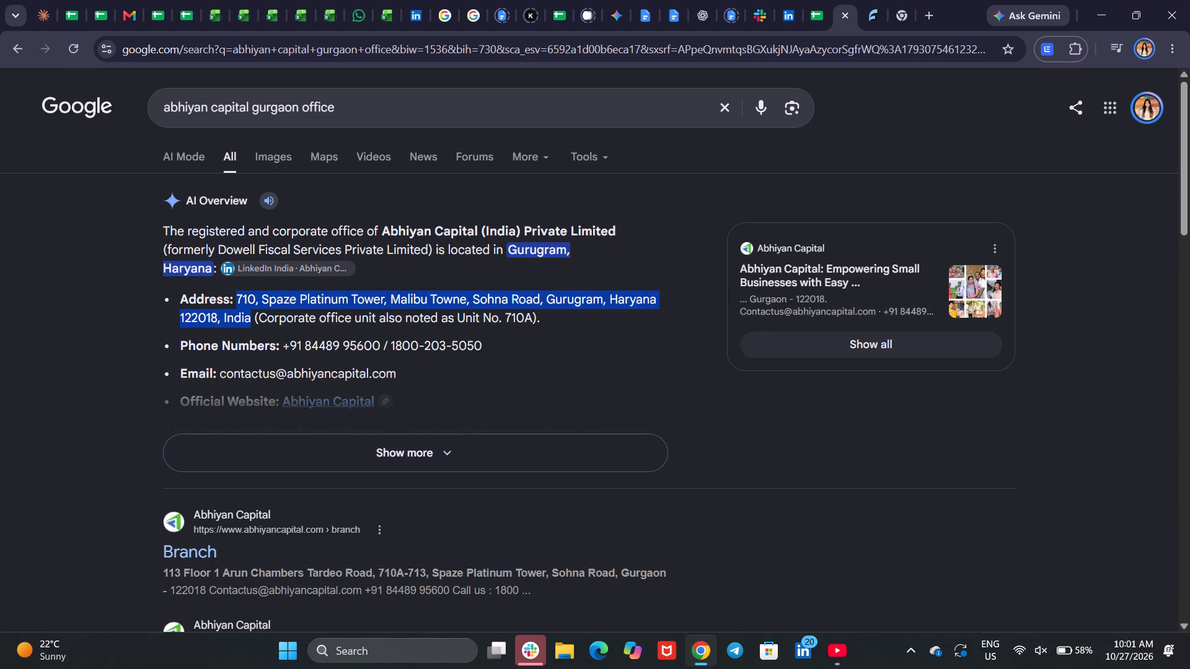
{"action": "key", "text": "ctrl+c"}
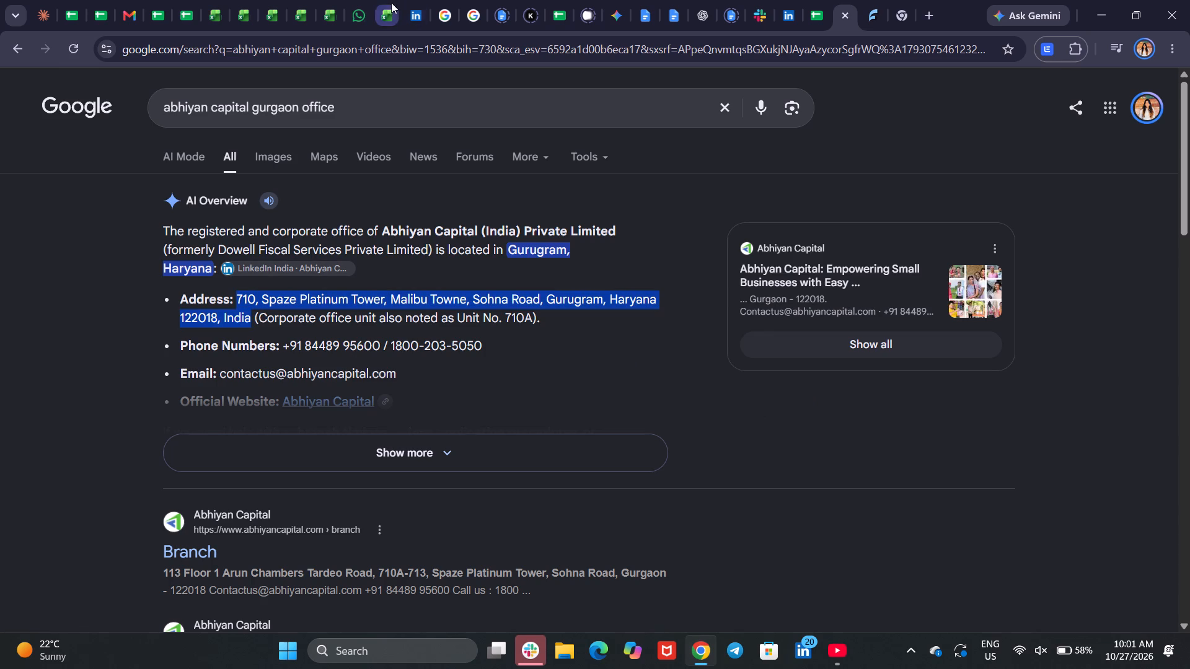
{"action": "left_click", "coordinate": [390, 4]}
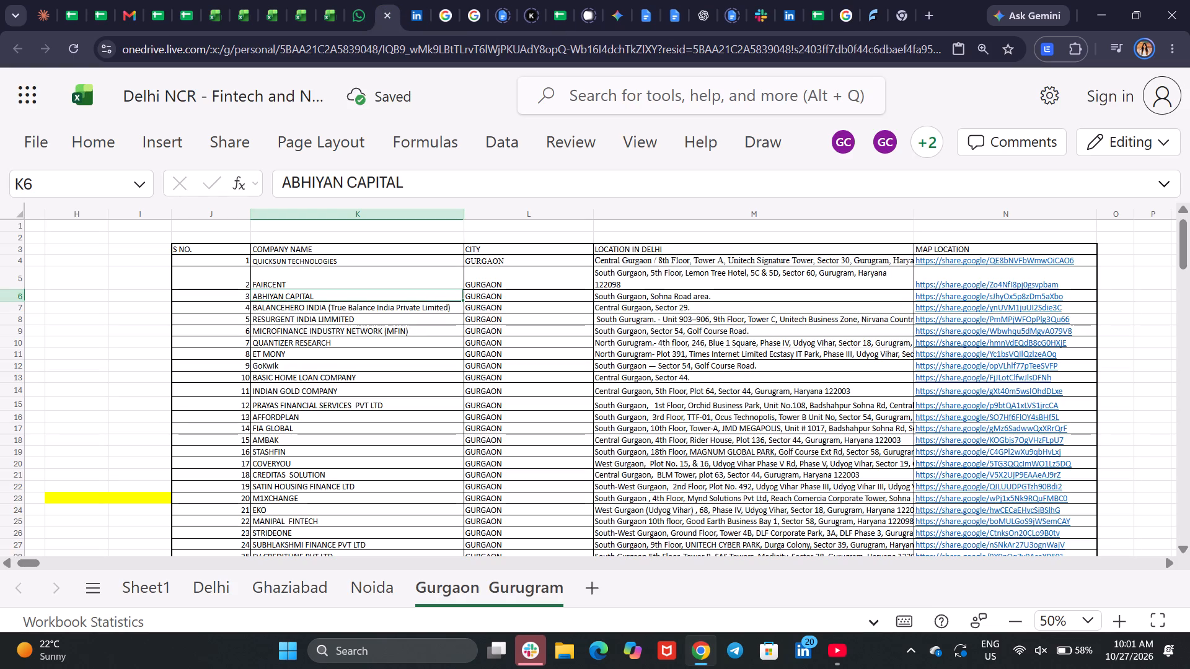
Replace the text after "South Gurgaon," in Abhiyan Capital's location with "710, Spaze Platinum Tower, Malibu Towne, Sohna Road, Gurugram, Haryana 122018, India".
{"action": "triple_click", "coordinate": [642, 298]}
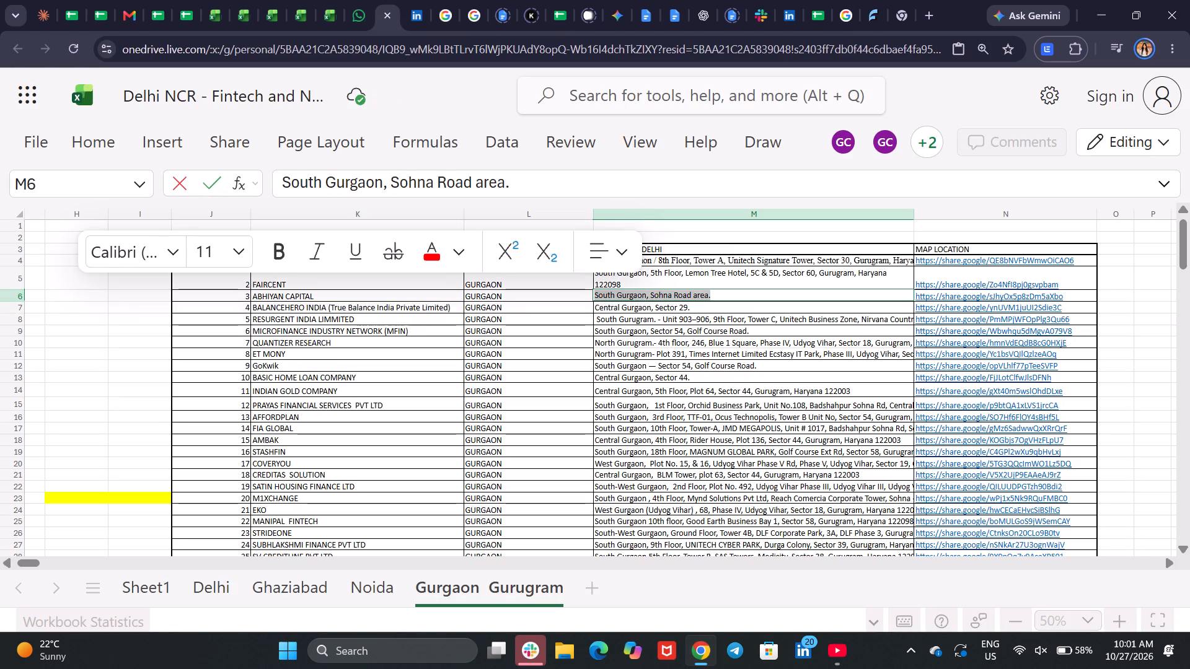
{"action": "left_click_drag", "start_coordinate": [646, 292], "coordinate": [700, 292]}
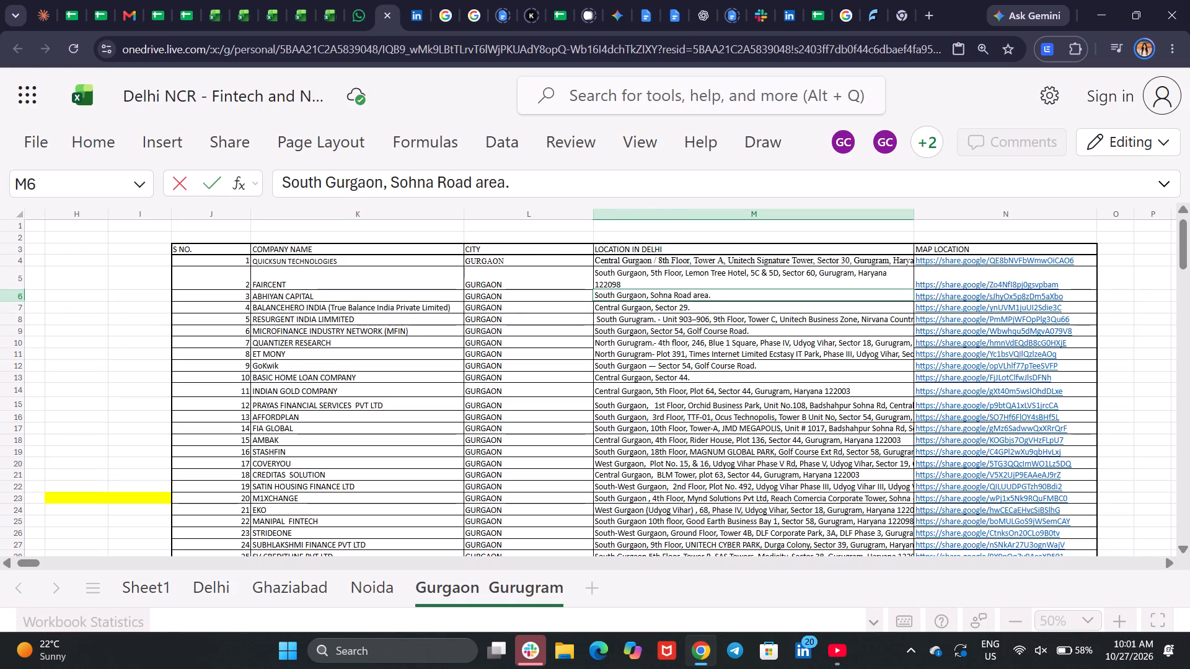
{"action": "left_click_drag", "start_coordinate": [651, 294], "coordinate": [715, 288]}
{"action": "key", "text": "ctrl+v"}
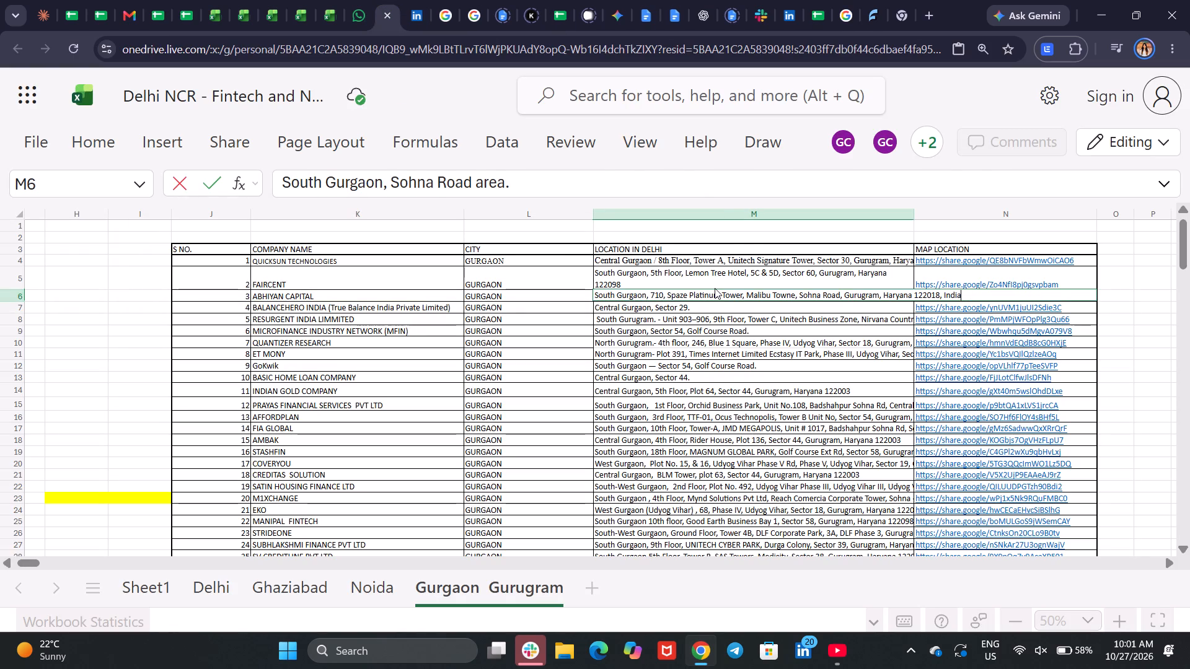
{"action": "left_click", "coordinate": [721, 308]}
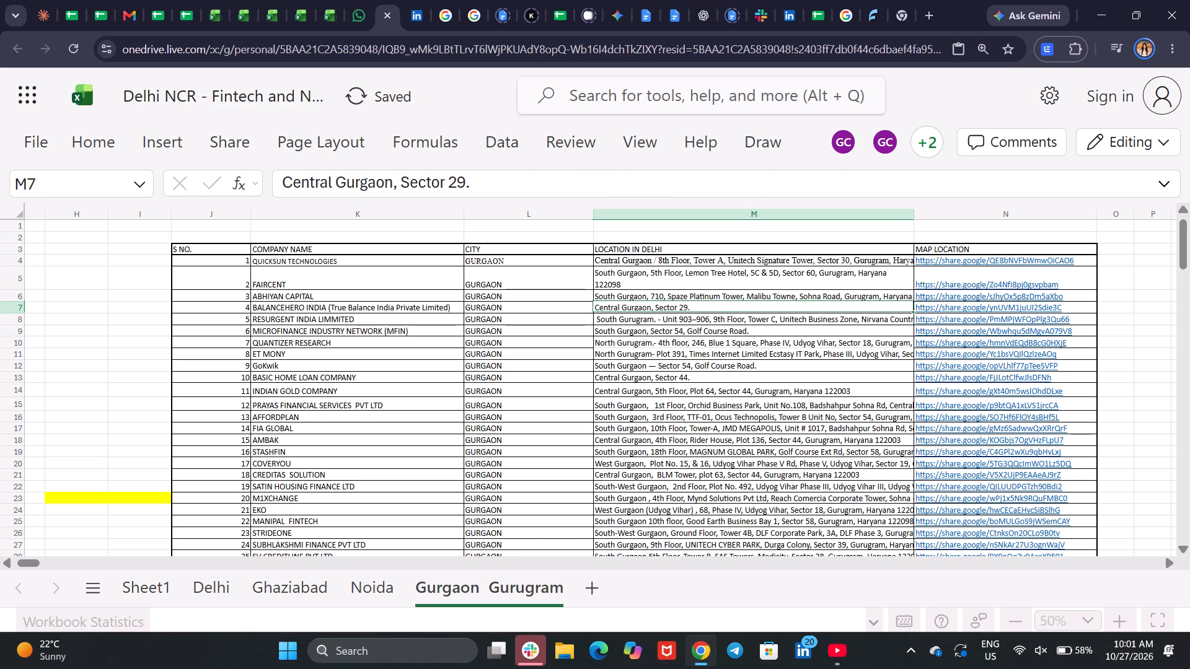
Search Google for Balancehero India, using its name from the sheet, and bring the Sector 29 address from its business listing back to the spreadsheet.
{"action": "triple_click", "coordinate": [416, 306]}
{"action": "key", "text": "ctrl+c"}
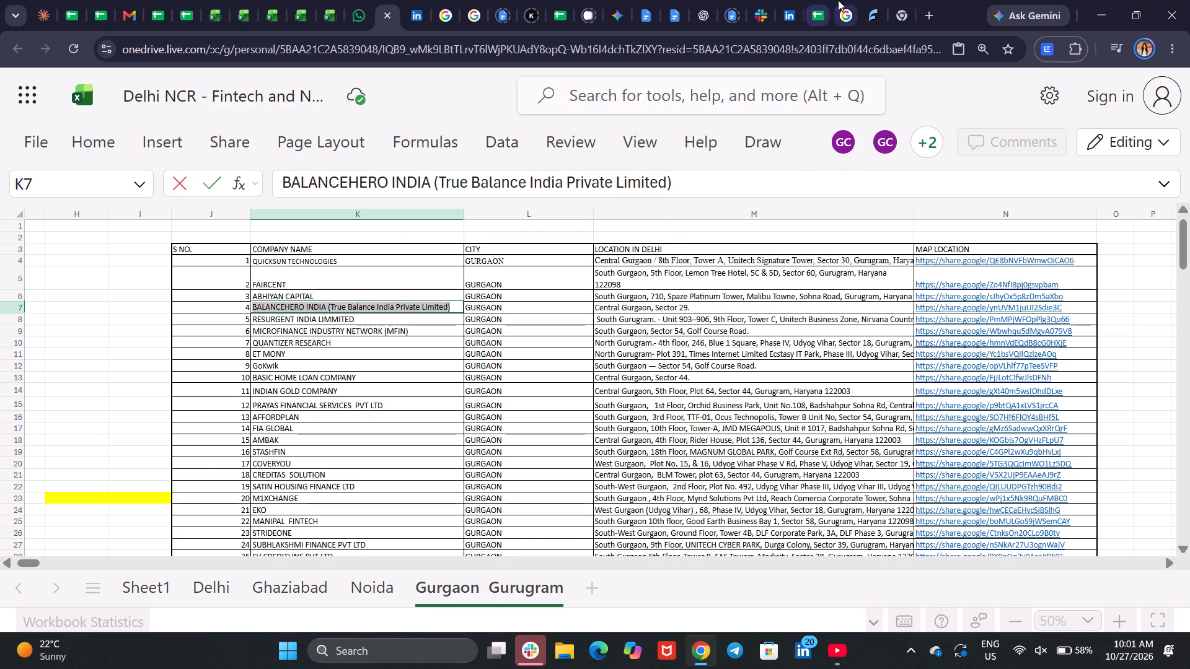
{"action": "left_click", "coordinate": [849, 1]}
{"action": "left_click", "coordinate": [726, 107]}
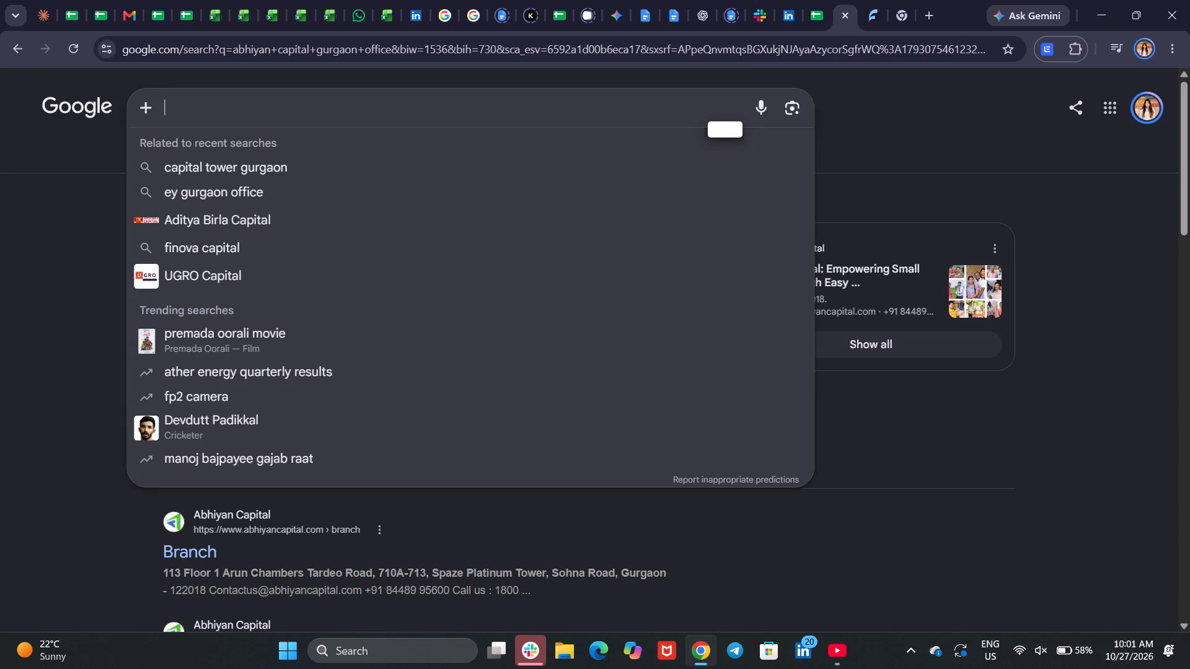
{"action": "key", "text": "ctrl+v"}
{"action": "key", "text": "Return"}
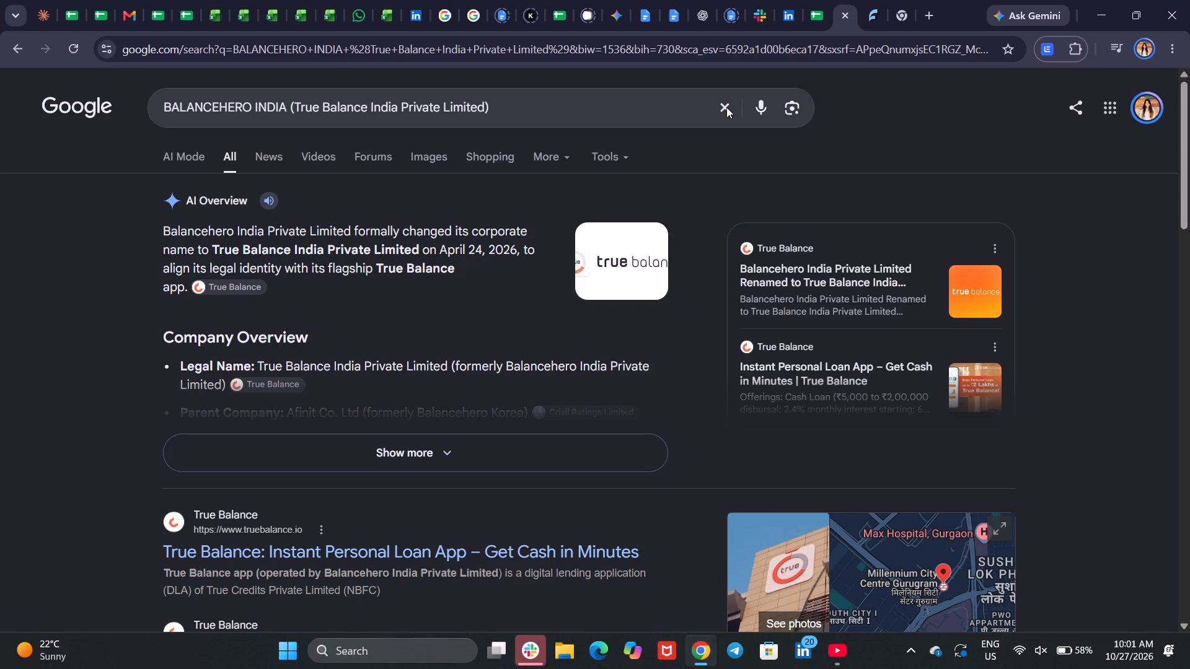
{"action": "scroll", "coordinate": [914, 388], "scroll_direction": "down", "scroll_amount": 5}
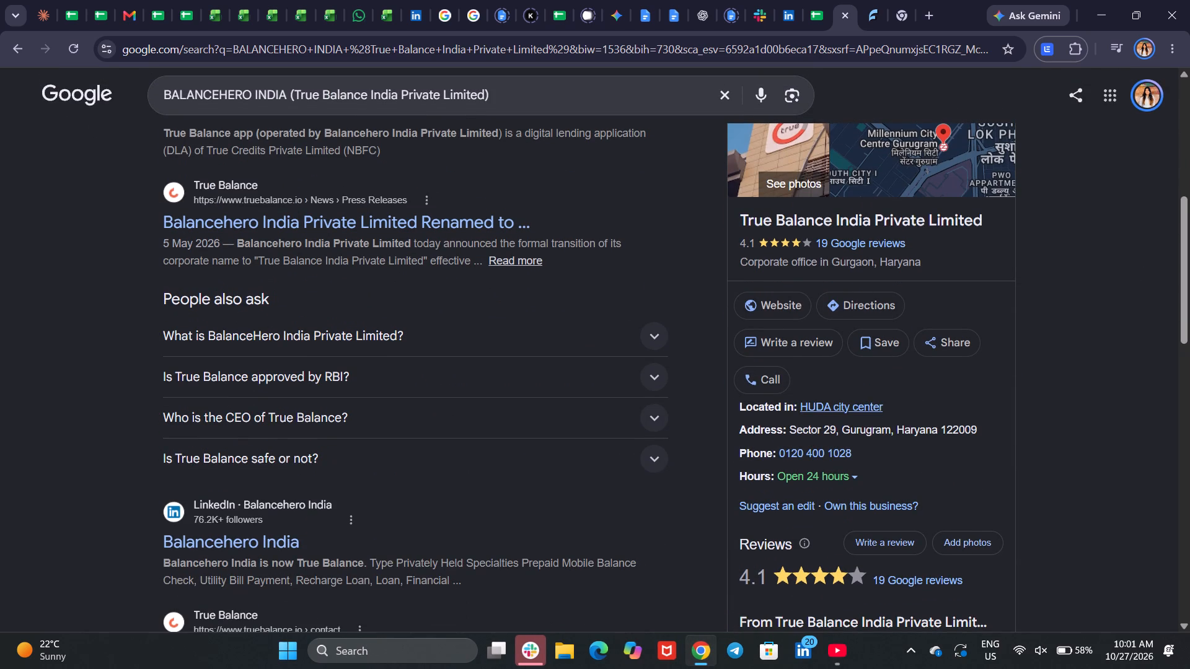
{"action": "left_click_drag", "start_coordinate": [791, 431], "coordinate": [980, 428]}
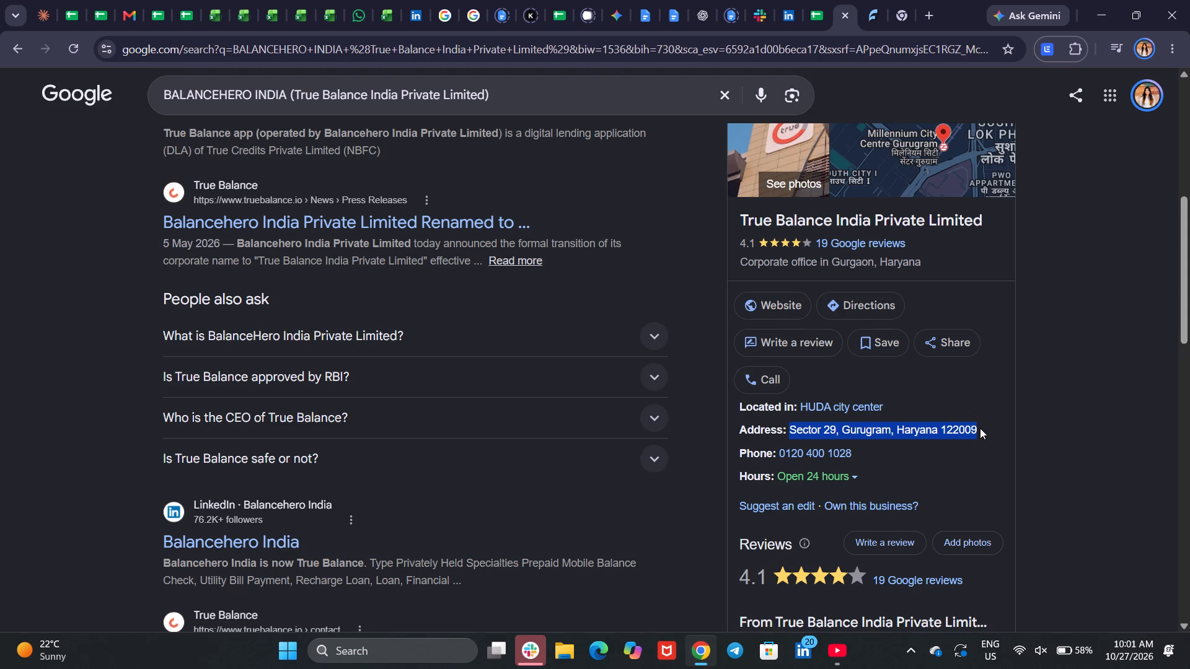
{"action": "key", "text": "ctrl+c"}
{"action": "left_click", "coordinate": [383, 15]}
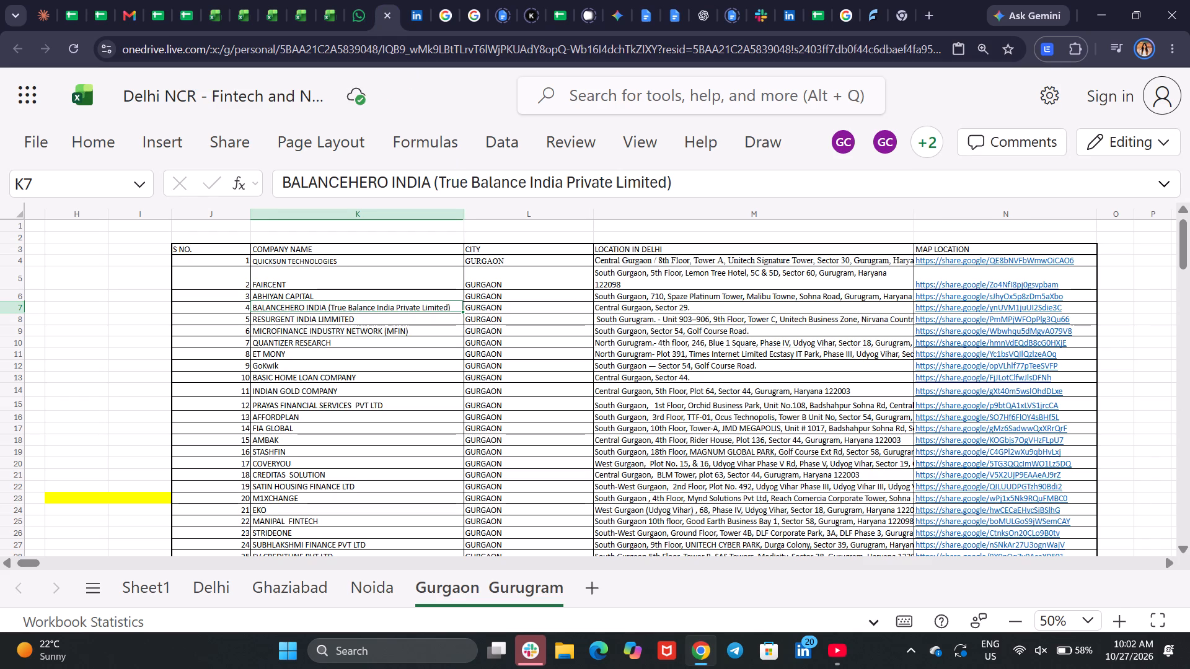
Replace the text after "Central Gurgaon," in Balancehero India's location with "Sector 29, Gurugram, Haryana 122009".
{"action": "triple_click", "coordinate": [719, 310]}
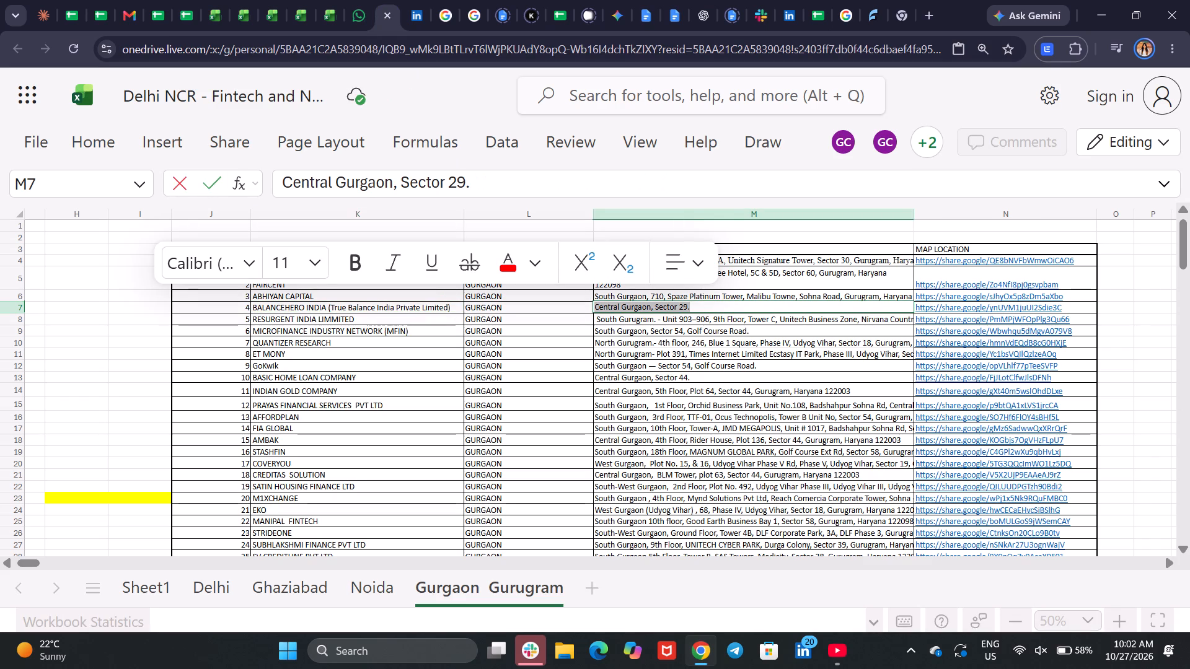
{"action": "left_click", "coordinate": [654, 306]}
{"action": "left_click_drag", "start_coordinate": [654, 306], "coordinate": [702, 313]}
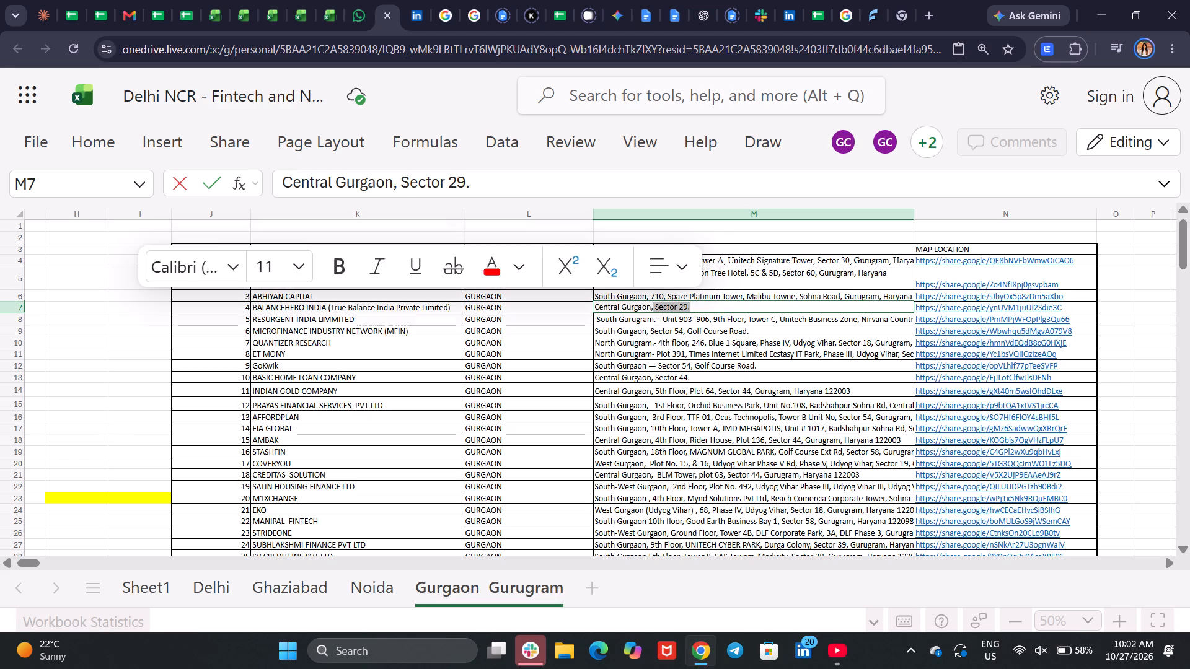
{"action": "key", "text": "ctrl+v"}
{"action": "left_click", "coordinate": [699, 321]}
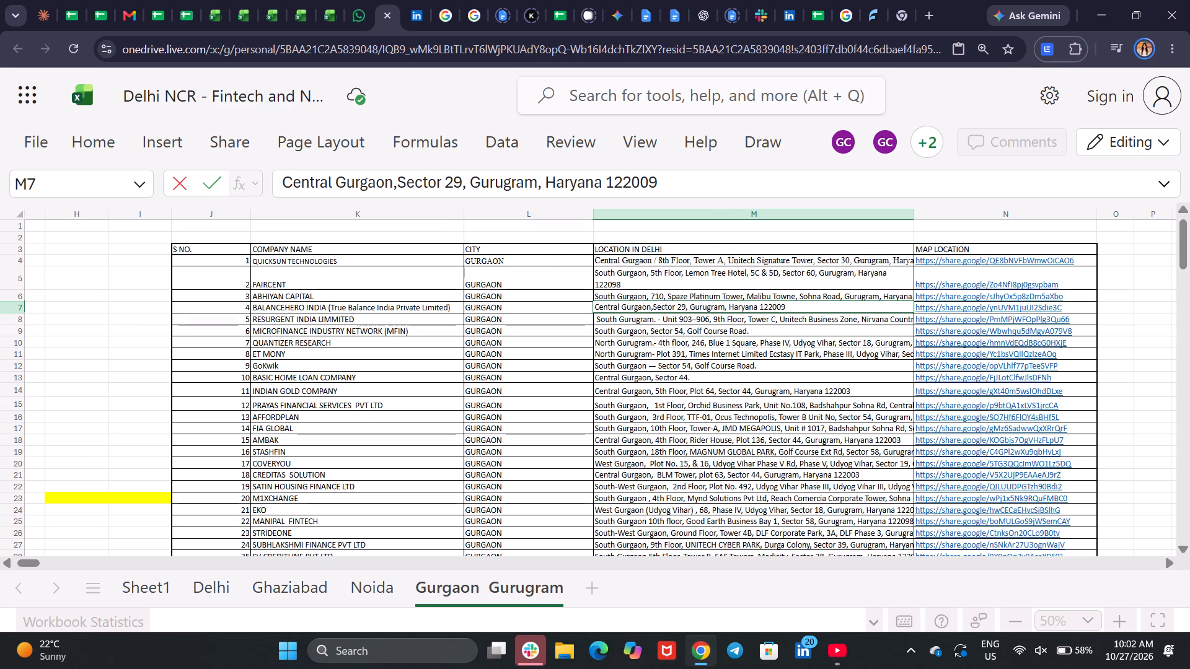
Search Google for Microfinance Industry Network (MFIN), using its name from the sheet, and bring the Emaar Palm Spring Plaza address from its business listing back to the spreadsheet.
{"action": "left_click", "coordinate": [696, 337]}
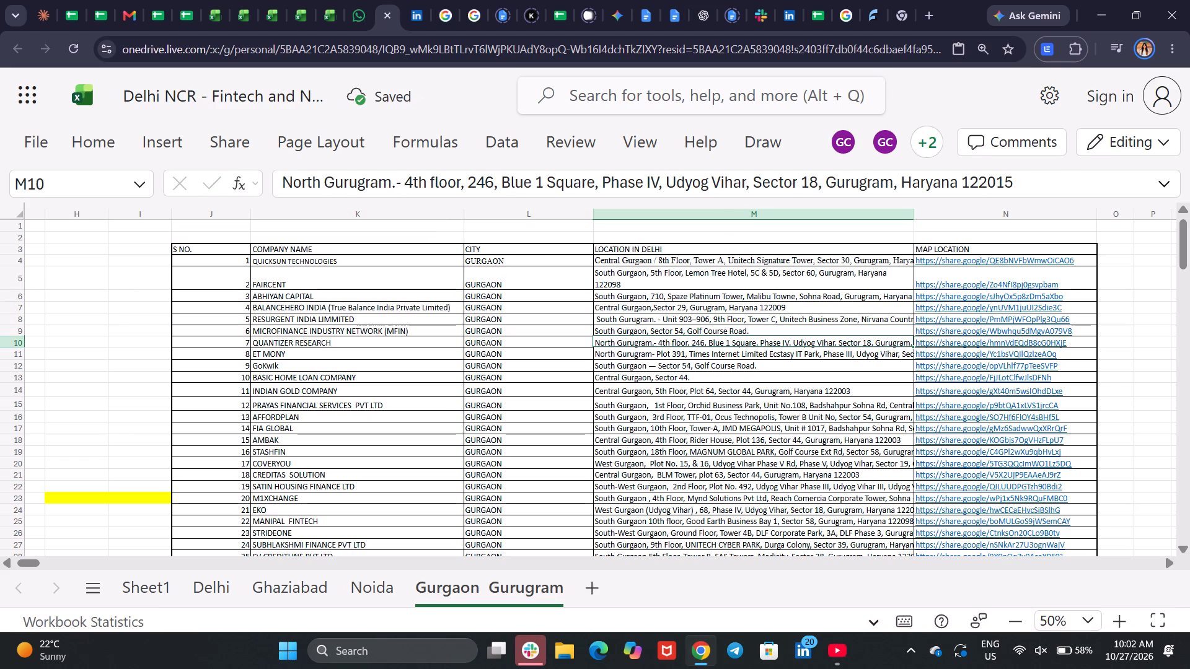
{"action": "left_click", "coordinate": [694, 328]}
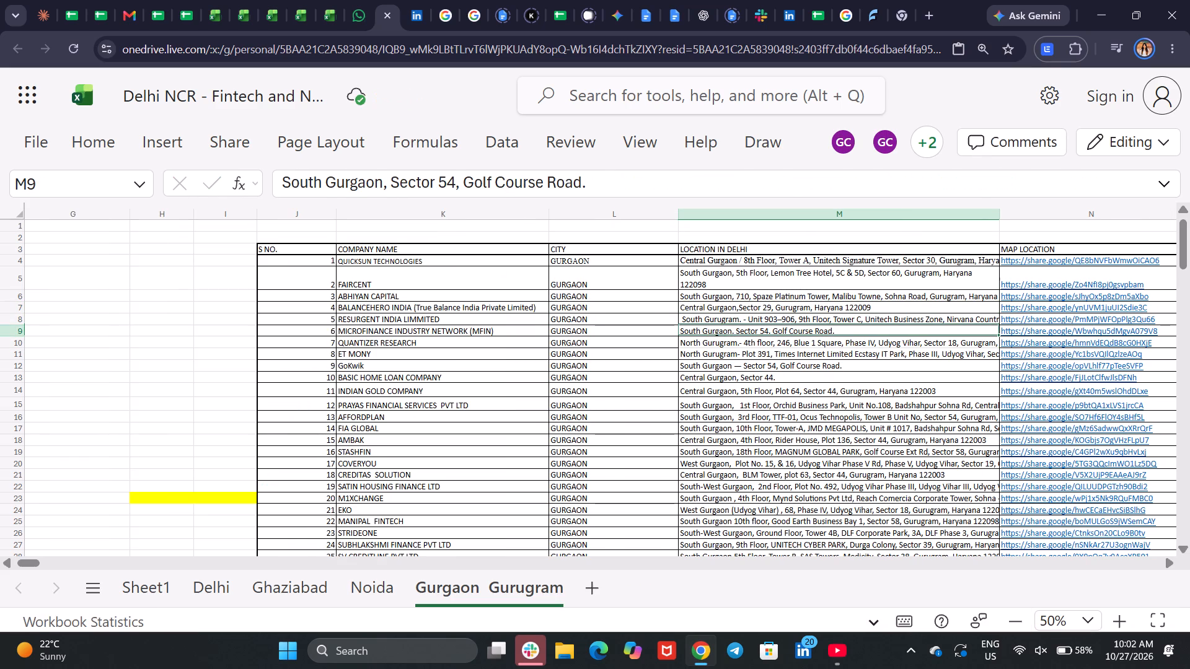
{"action": "triple_click", "coordinate": [462, 331]}
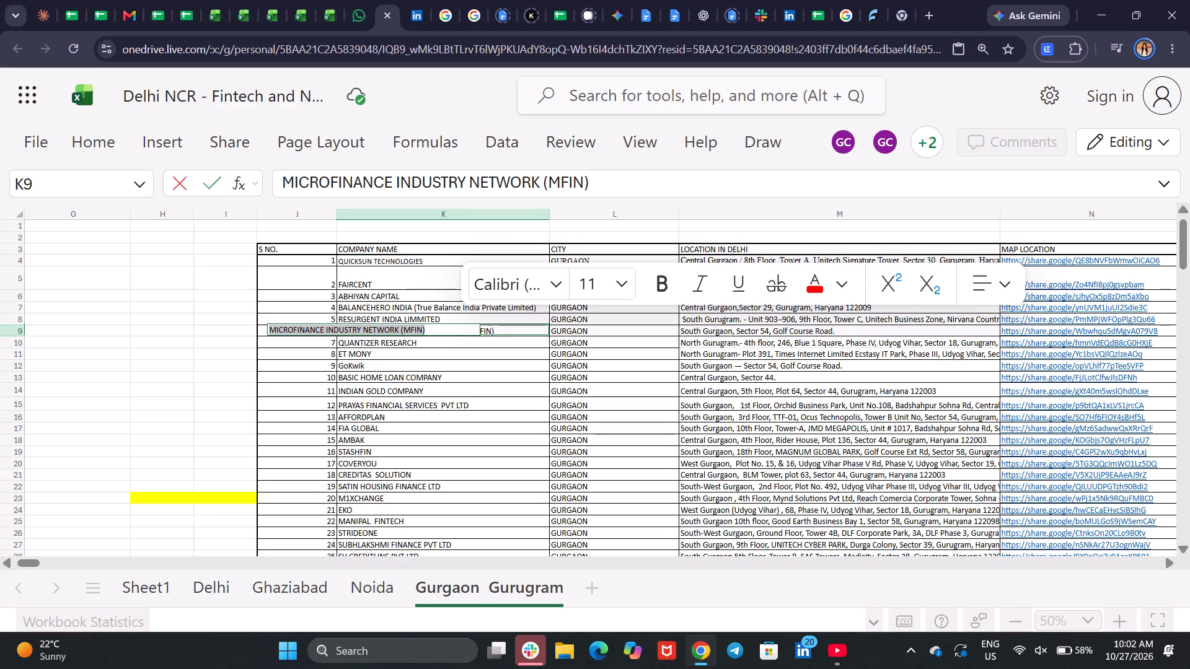
{"action": "key", "text": "ctrl+c"}
{"action": "left_click", "coordinate": [851, 11]}
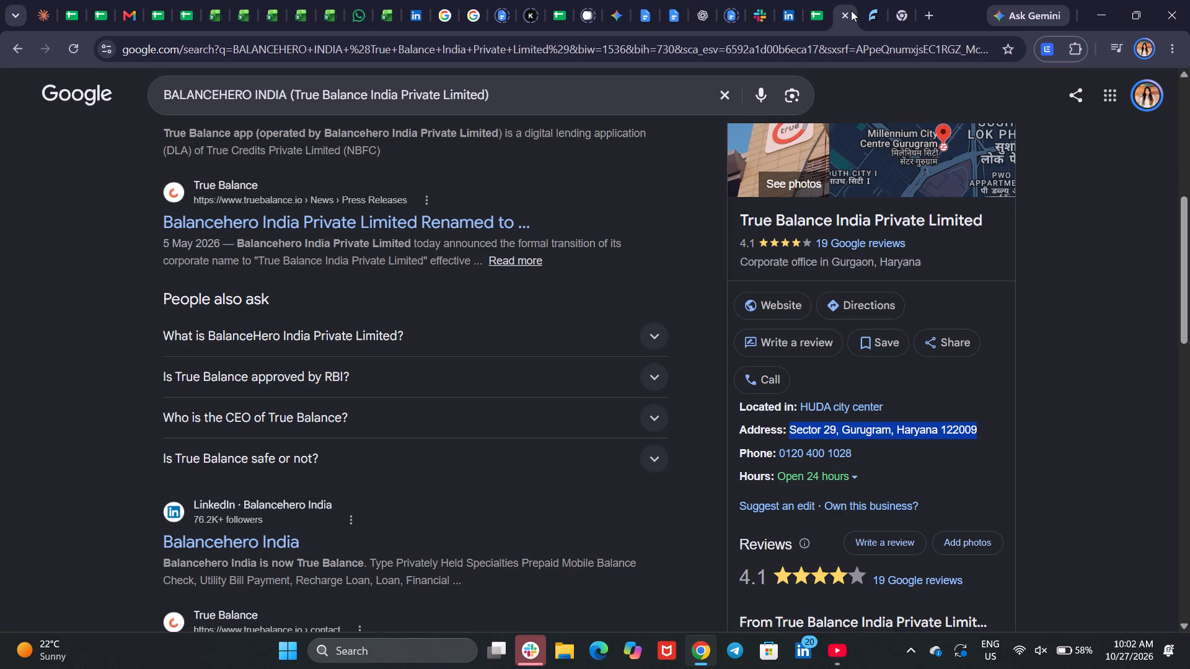
{"action": "left_click", "coordinate": [727, 92]}
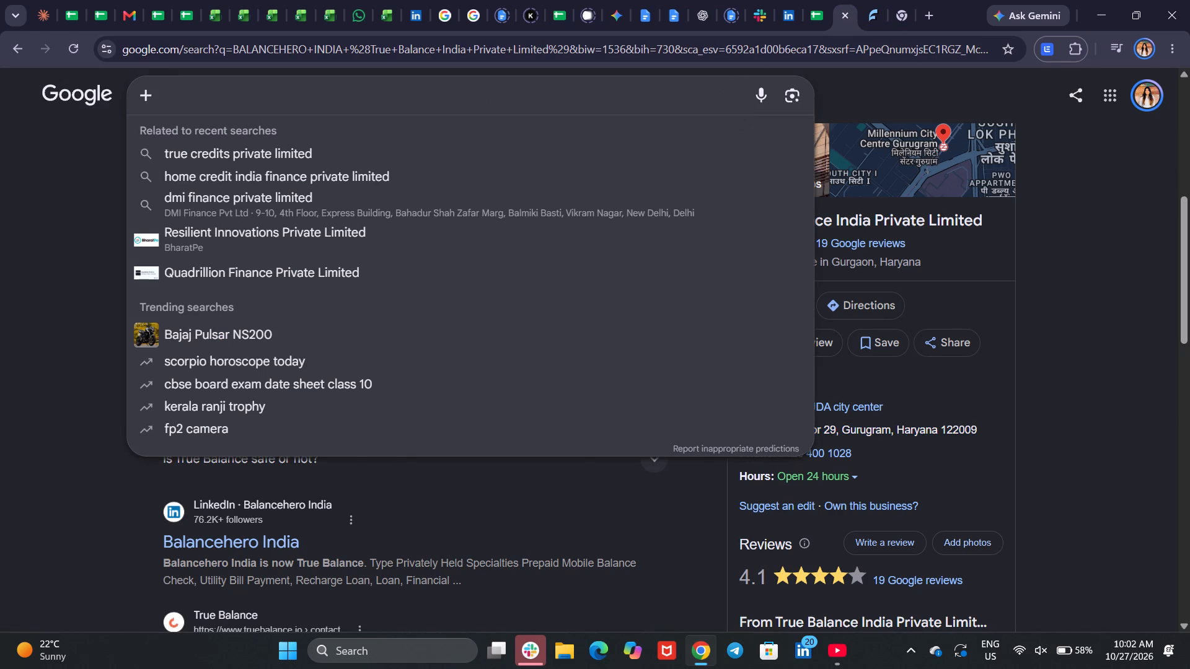
{"action": "key", "text": "ctrl+v"}
{"action": "key", "text": "Return"}
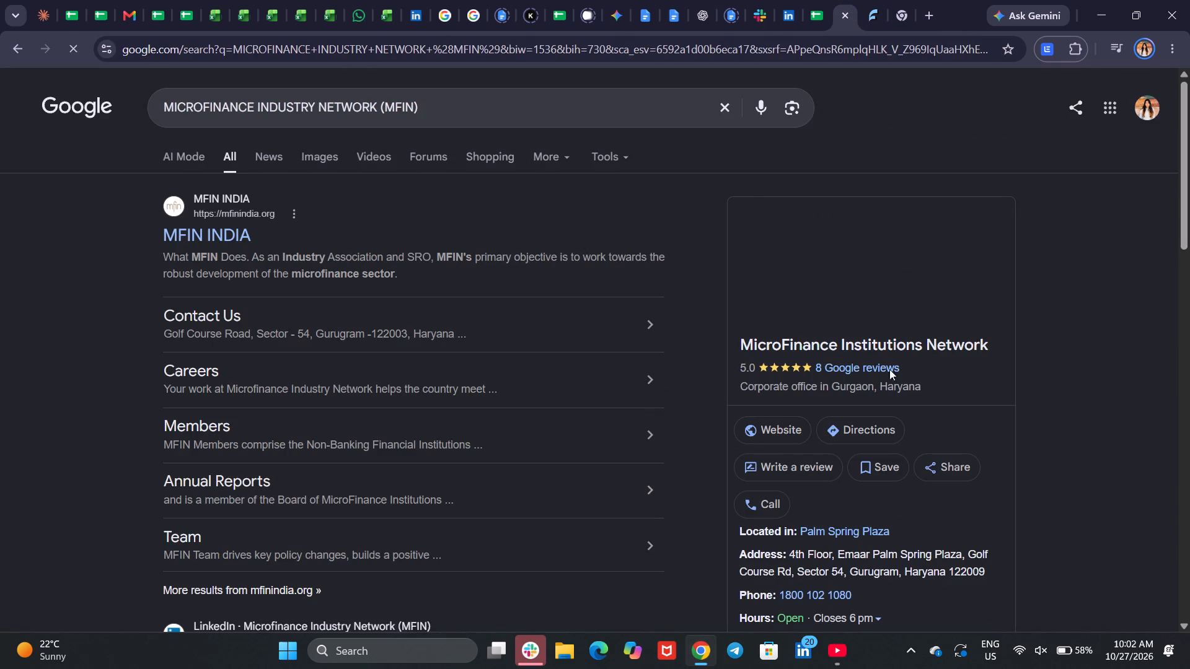
{"action": "scroll", "coordinate": [873, 452], "scroll_direction": "down", "scroll_amount": 1}
{"action": "left_click_drag", "start_coordinate": [790, 442], "coordinate": [831, 442]}
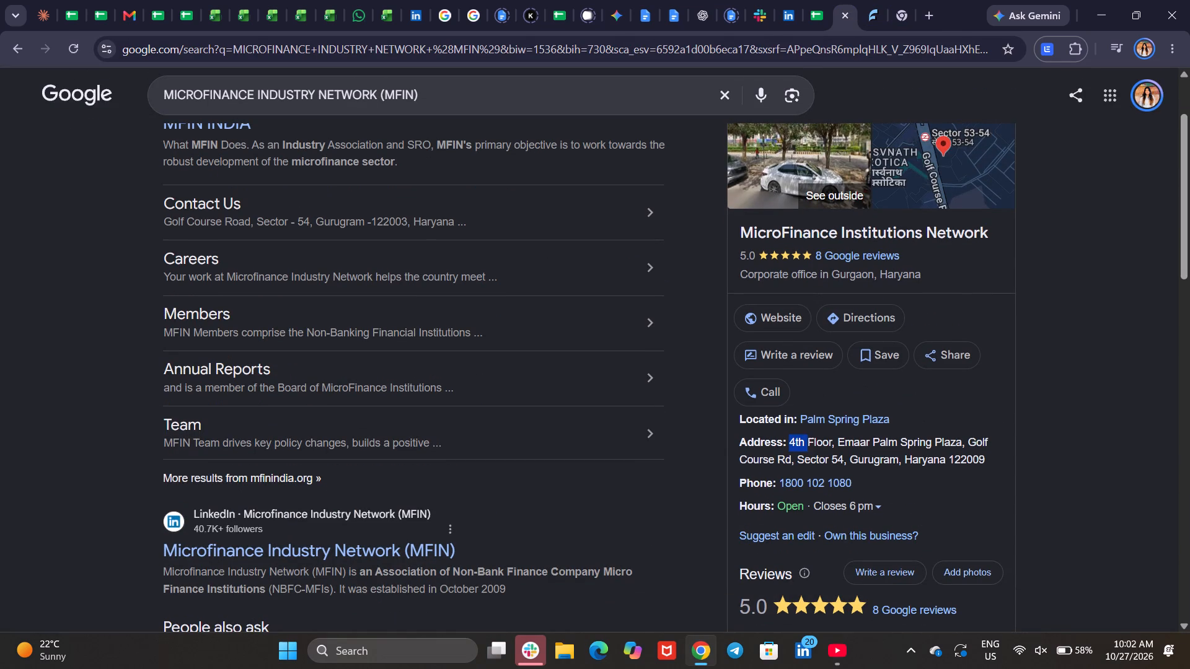
{"action": "left_click_drag", "start_coordinate": [831, 442], "coordinate": [998, 455]}
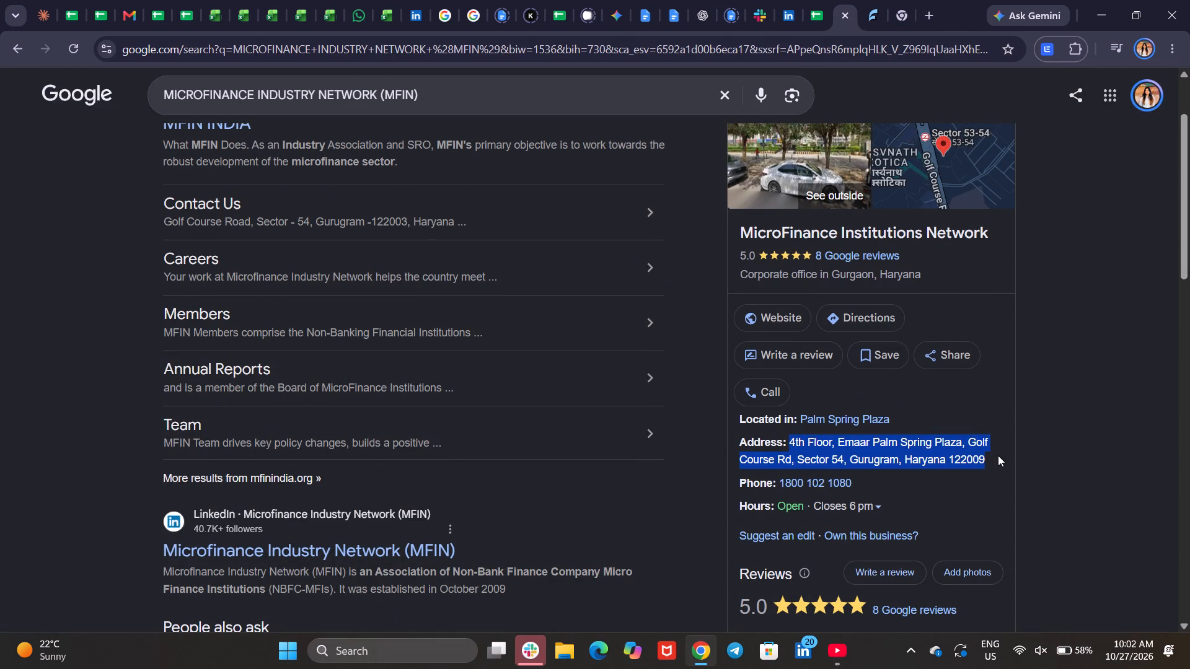
{"action": "key", "text": "ctrl+c"}
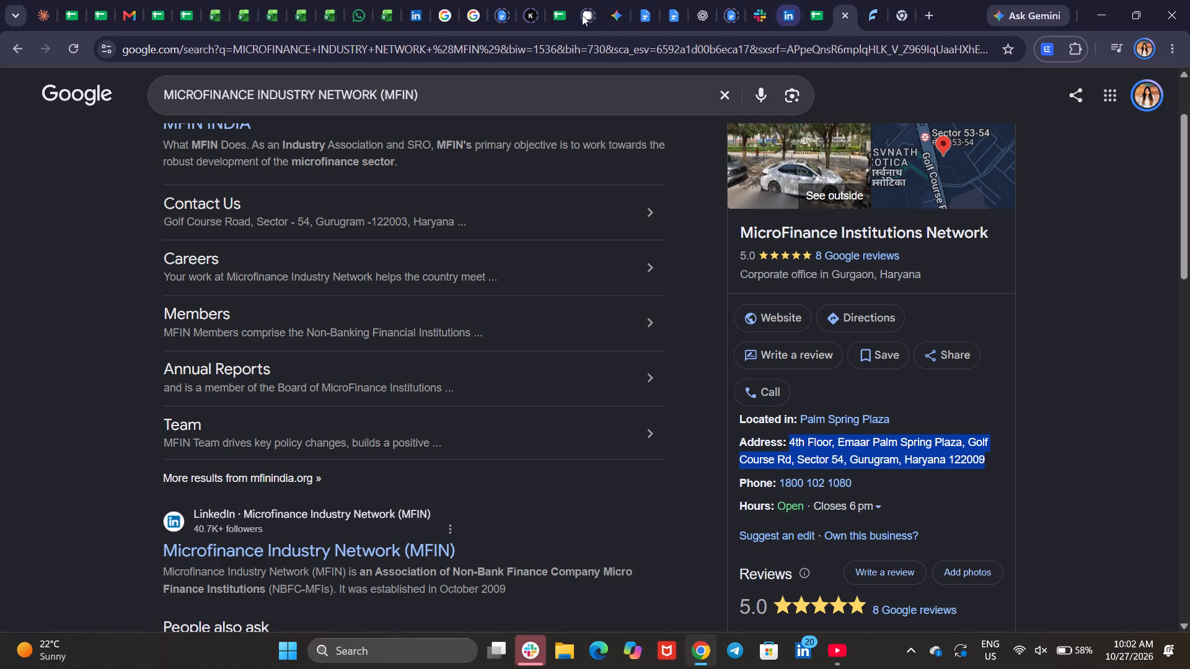
{"action": "left_click", "coordinate": [381, 15]}
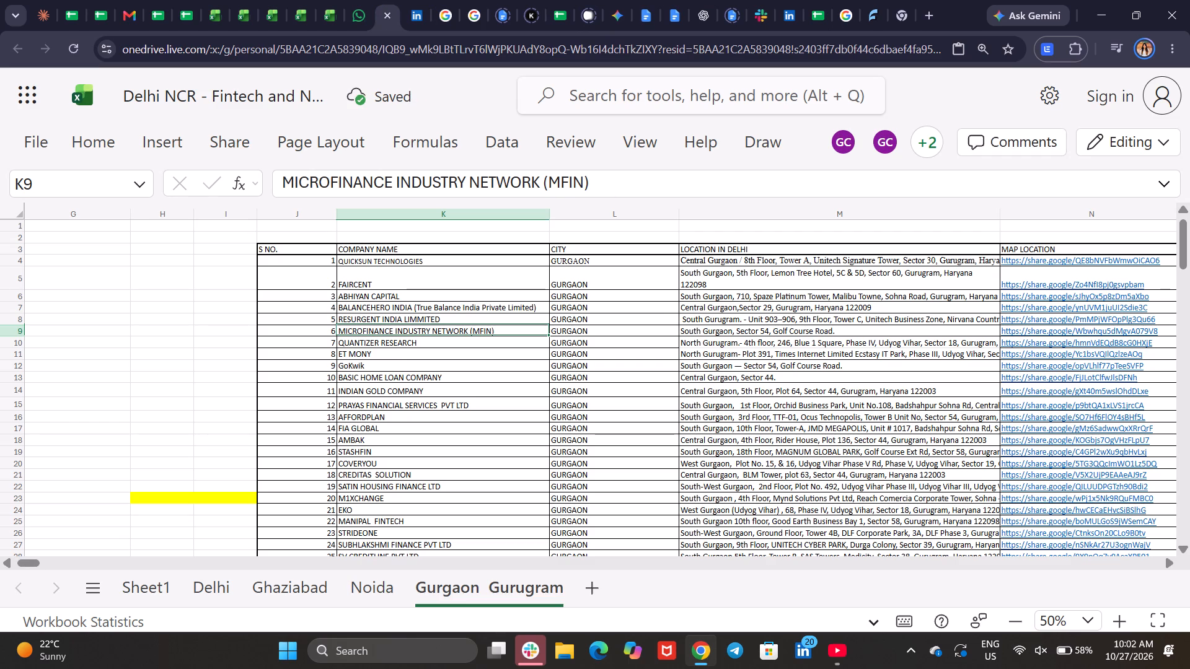
Replace the text after "South Gurgaon," in MFIN's location with "4th Floor, Emaar Palm Spring Plaza, Golf Course Rd, Sector 54, Gurugram, Haryana 122009".
{"action": "triple_click", "coordinate": [788, 331]}
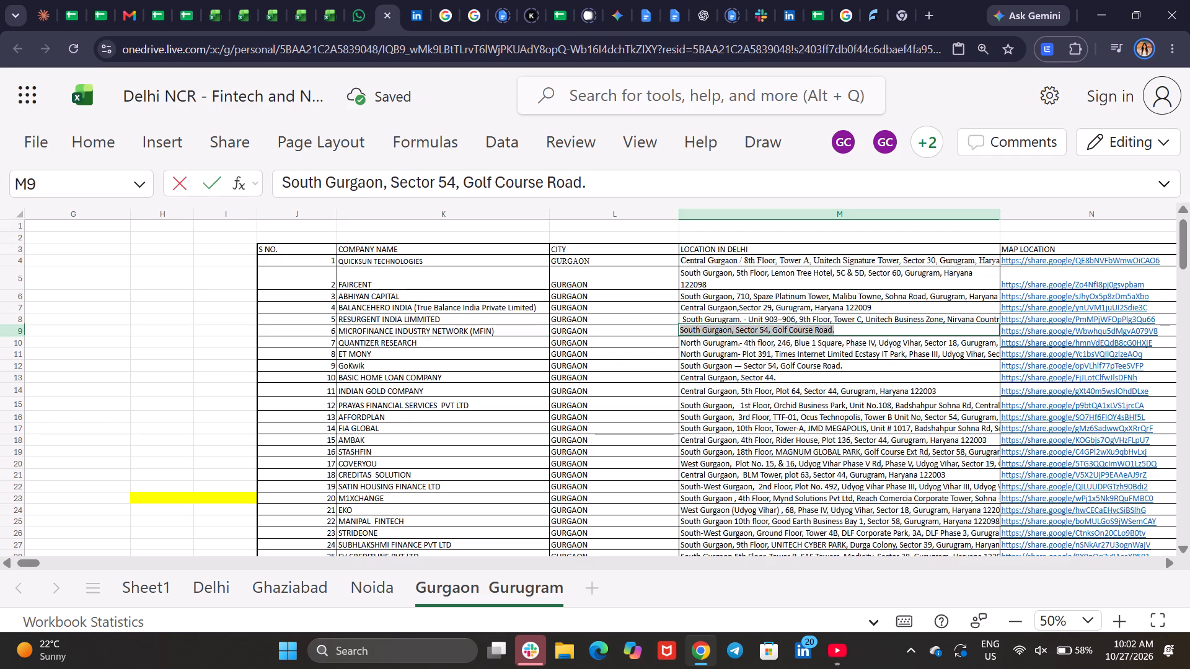
{"action": "left_click", "coordinate": [736, 331]}
{"action": "left_click_drag", "start_coordinate": [736, 331], "coordinate": [741, 331]}
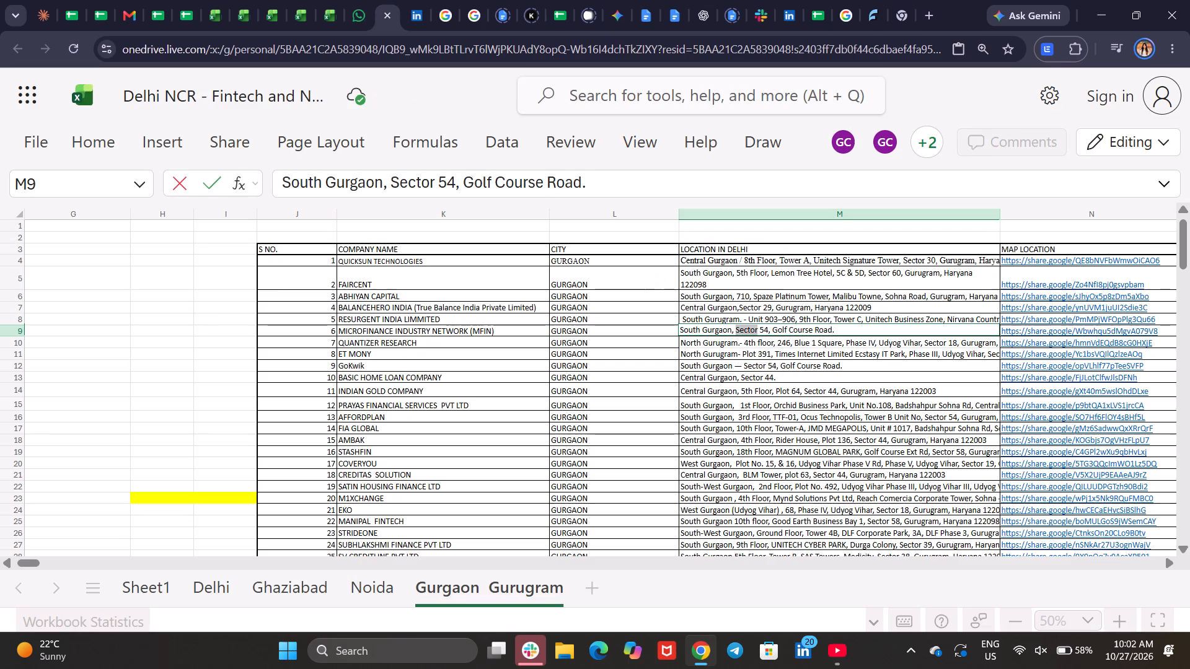
{"action": "left_click_drag", "start_coordinate": [741, 331], "coordinate": [845, 326]}
{"action": "key", "text": "ctrl+v"}
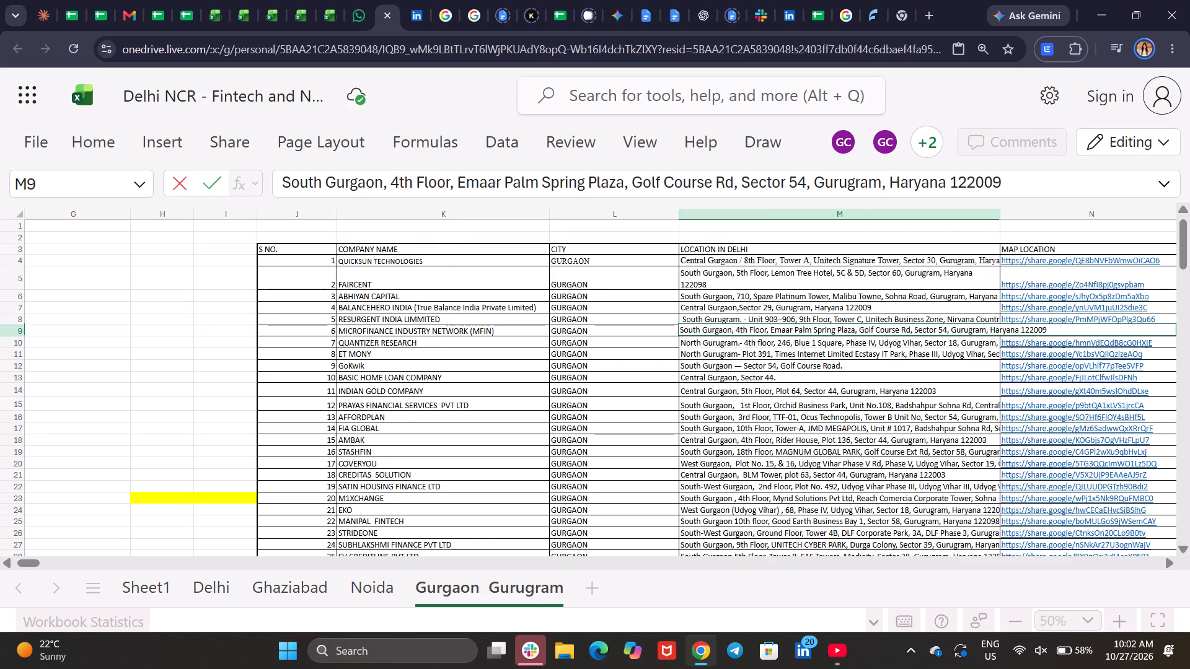
{"action": "left_click", "coordinate": [815, 365]}
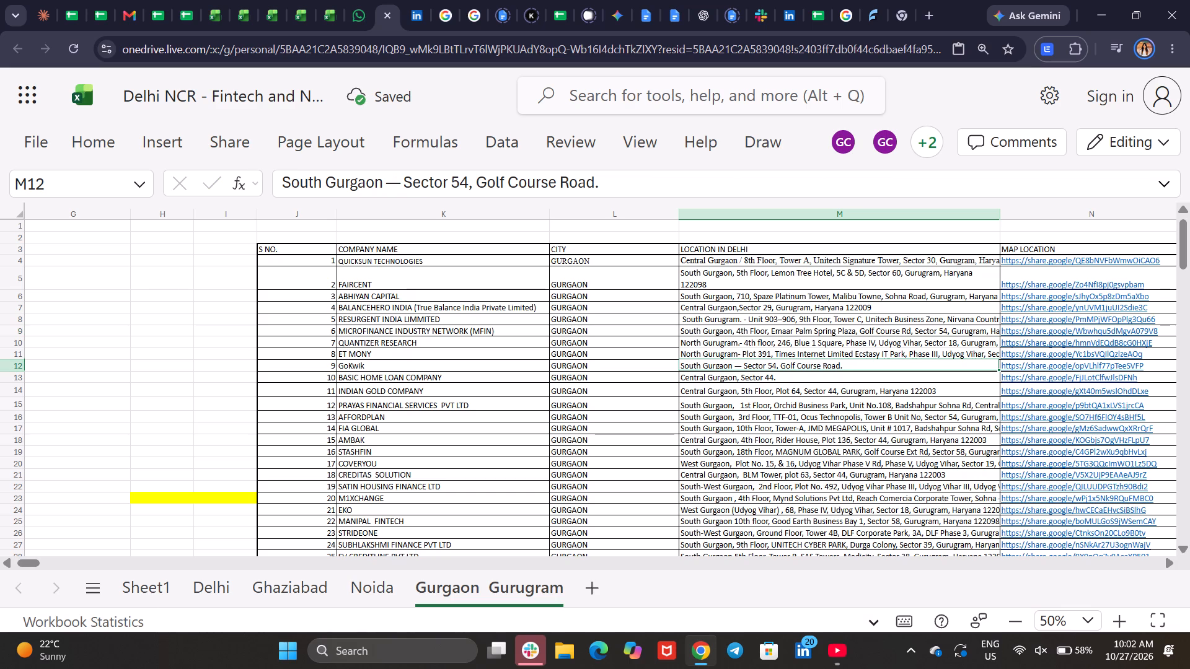
Check the company list for a repeated GoKwik entry and delete the whole row of the first one, serial number 9.
{"action": "left_click", "coordinate": [445, 367]}
{"action": "scroll", "coordinate": [445, 367], "scroll_direction": "down", "scroll_amount": 4}
{"action": "scroll", "coordinate": [445, 367], "scroll_direction": "up", "scroll_amount": 1}
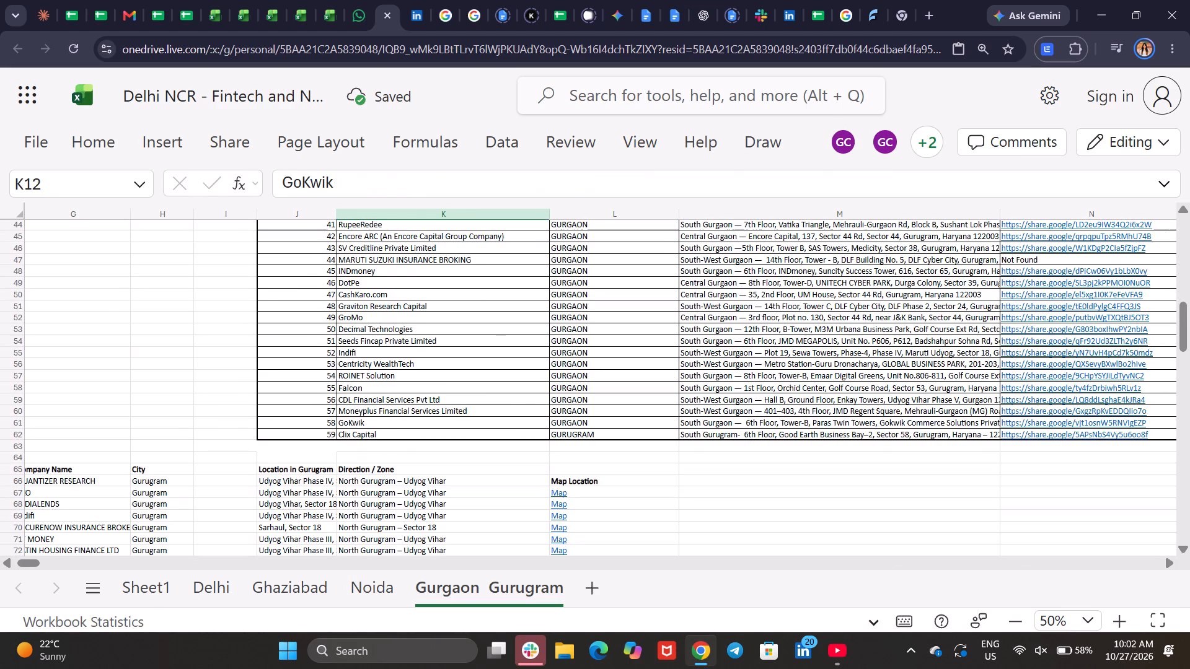
{"action": "scroll", "coordinate": [445, 367], "scroll_direction": "up", "scroll_amount": 2}
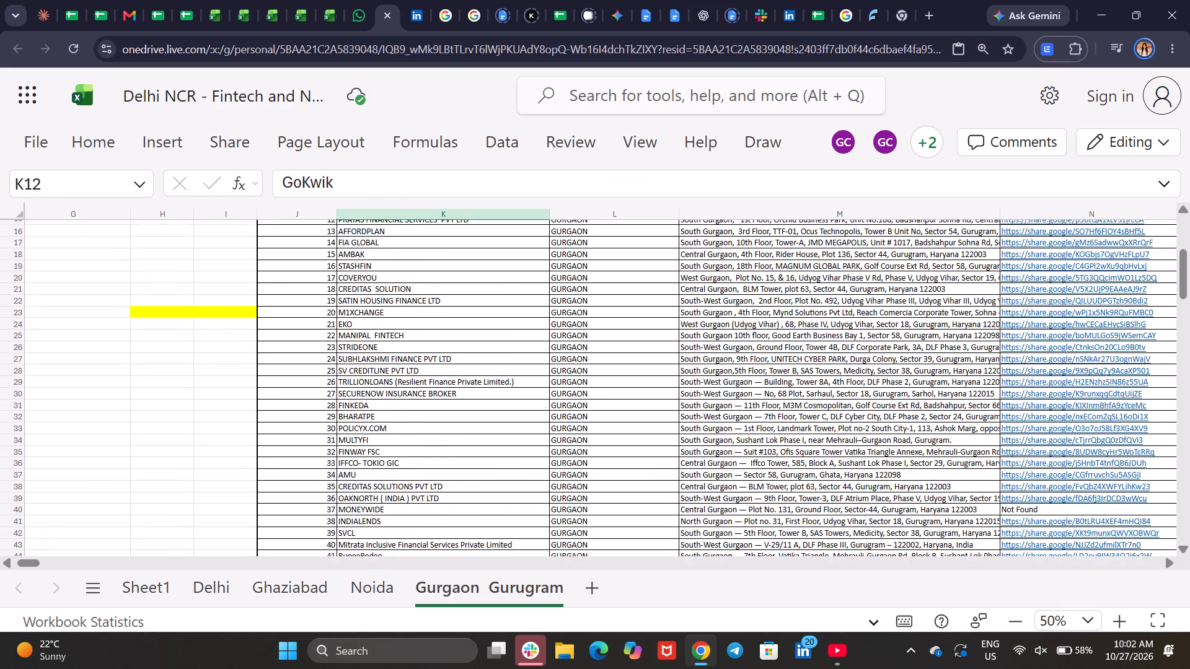
{"action": "scroll", "coordinate": [445, 367], "scroll_direction": "up", "scroll_amount": 1}
{"action": "right_click", "coordinate": [314, 365]}
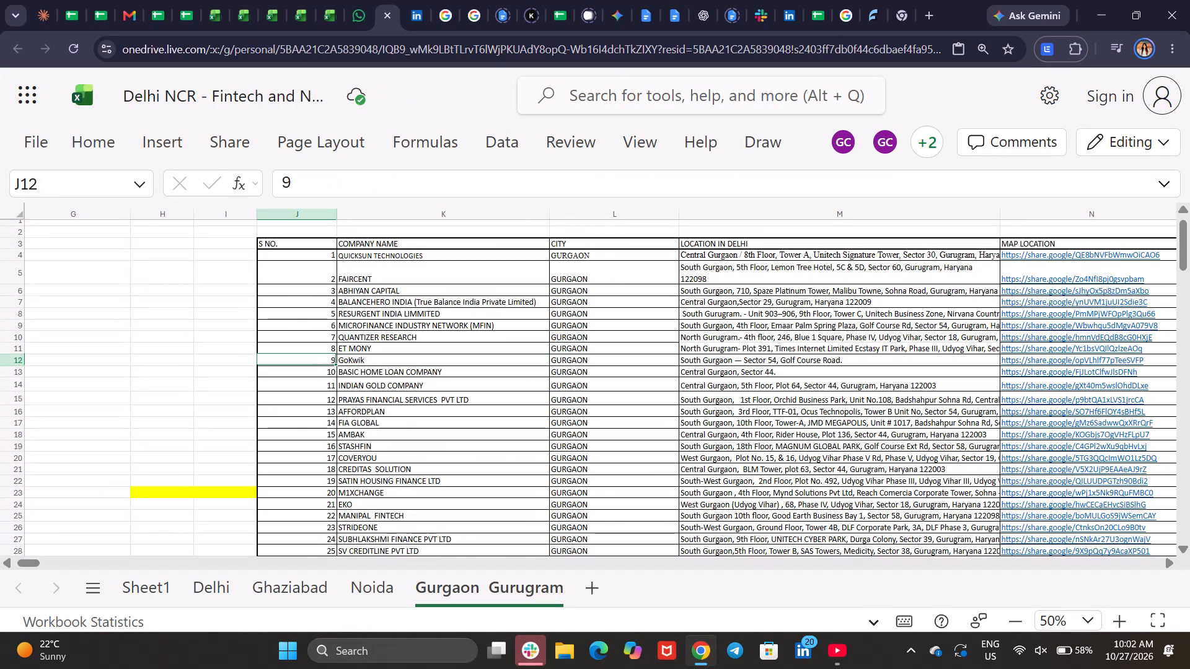
{"action": "left_click", "coordinate": [381, 284]}
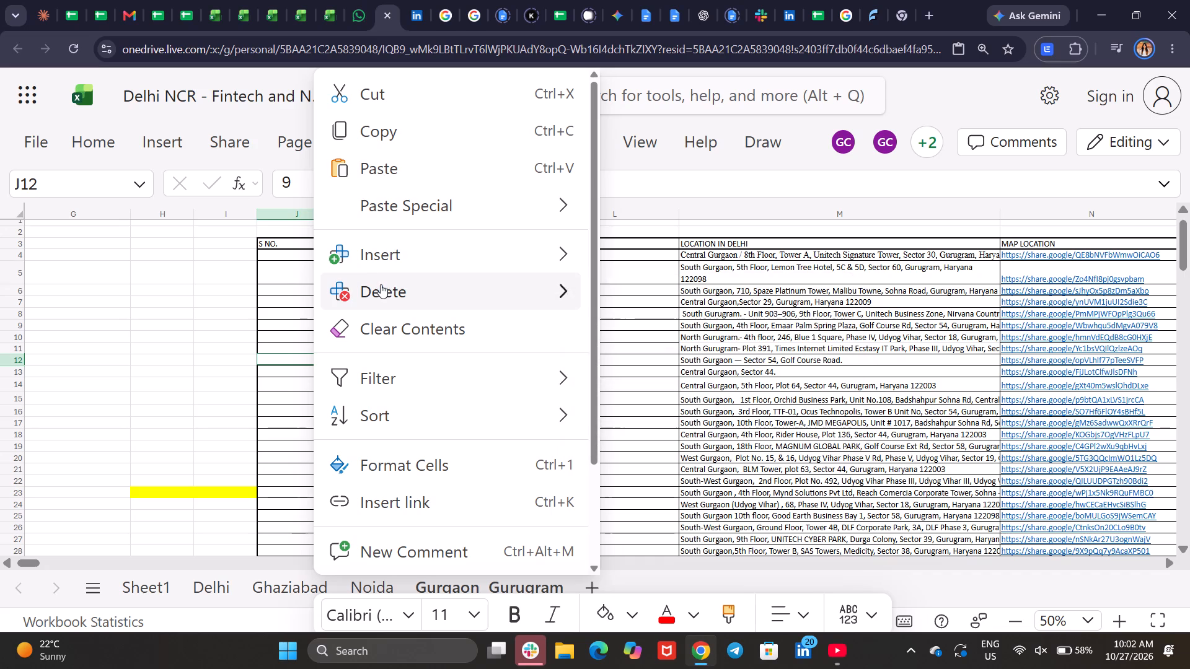
{"action": "left_click", "coordinate": [17, 360]}
{"action": "right_click", "coordinate": [17, 360]}
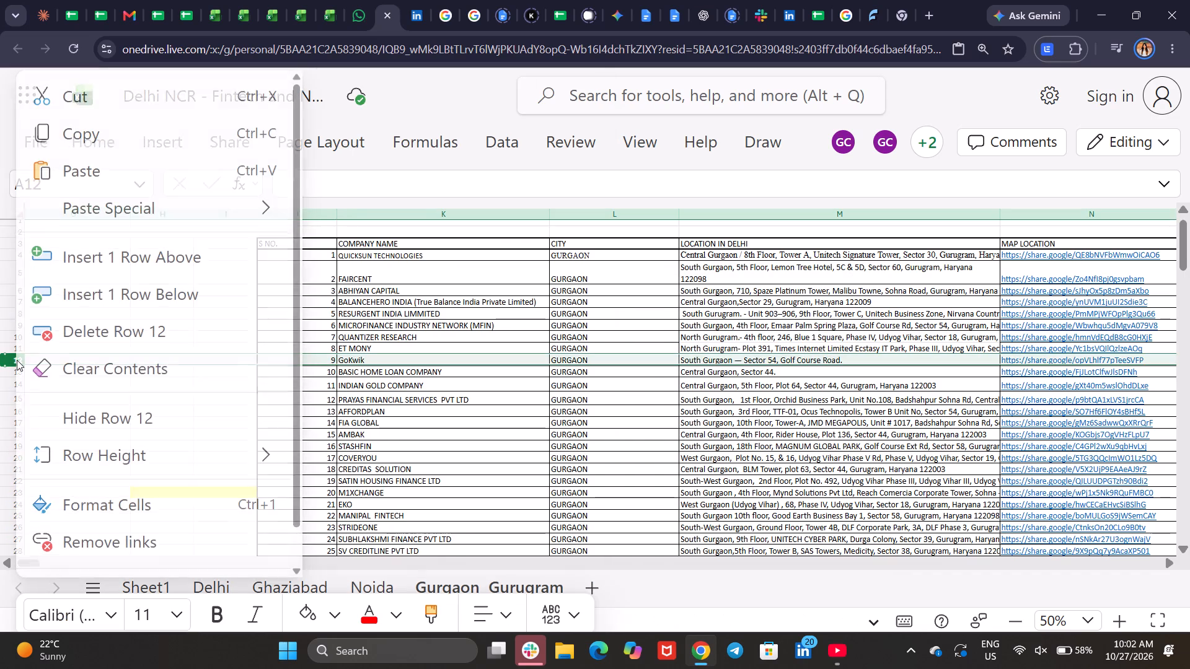
{"action": "left_click", "coordinate": [130, 338]}
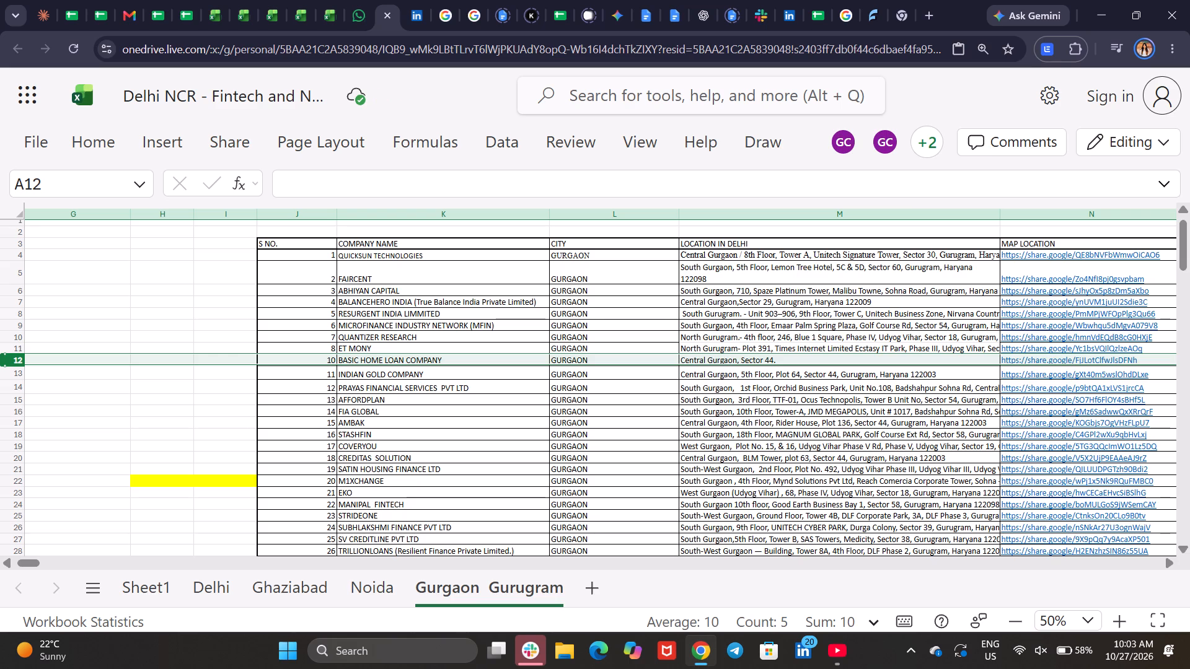
Search Google for Basic Home Loan Company, using its name from the sheet, and bring the Plot No - 97 address from its business listing back to the spreadsheet.
{"action": "triple_click", "coordinate": [397, 364]}
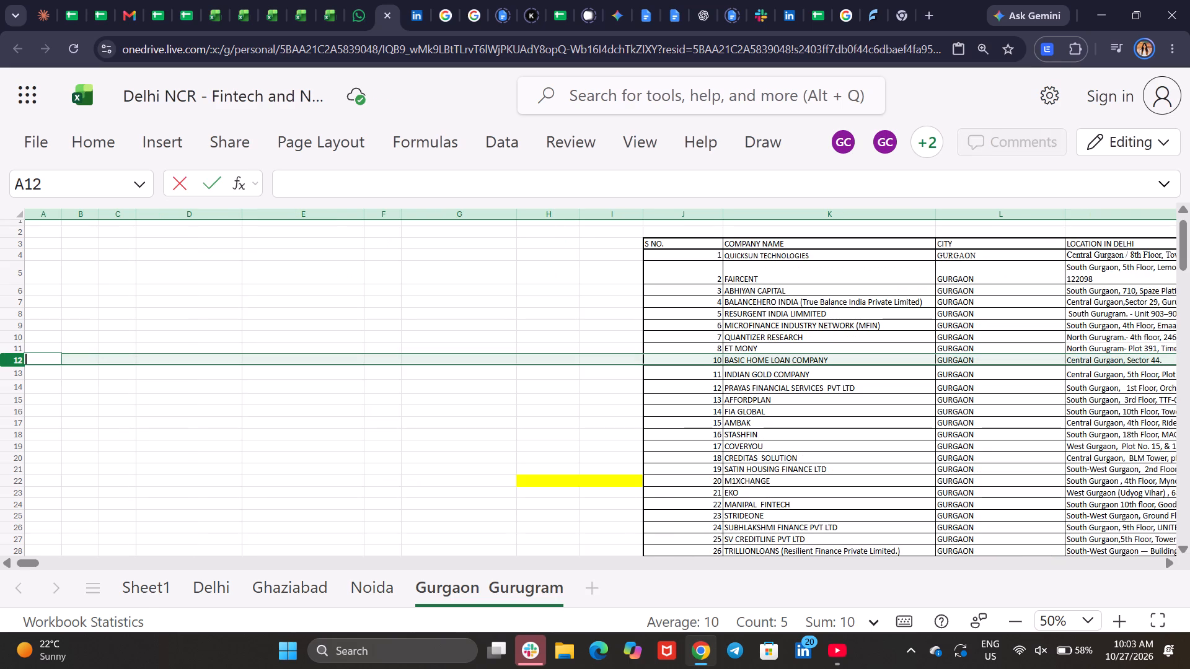
{"action": "left_click_drag", "start_coordinate": [809, 390], "coordinate": [797, 355]}
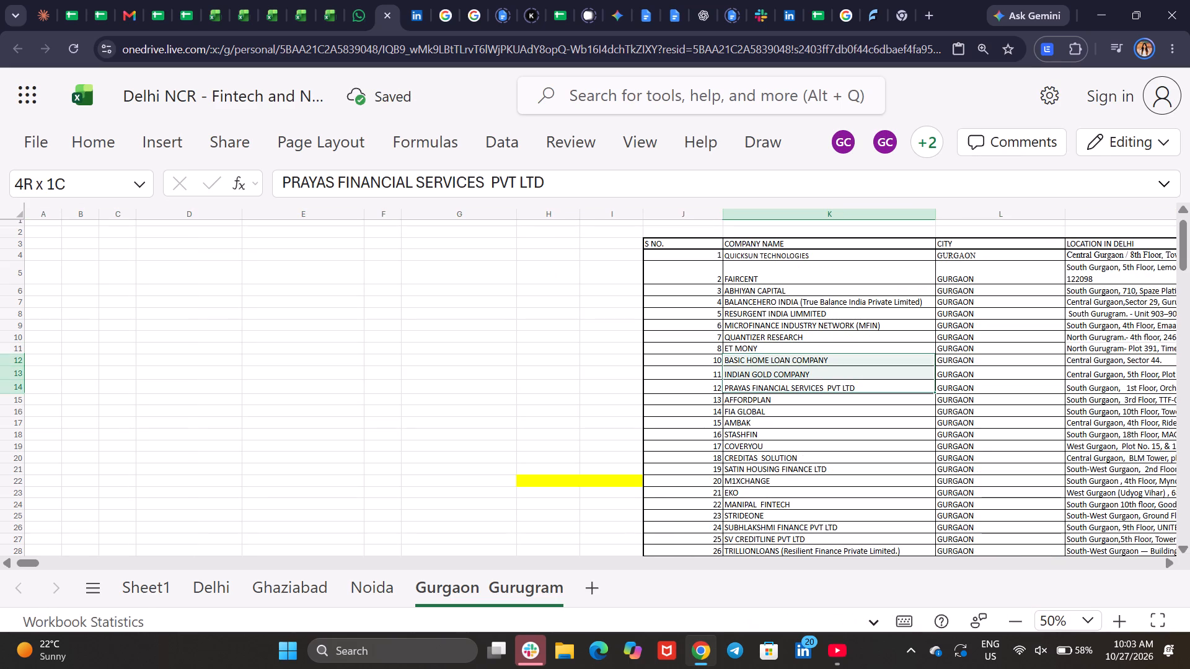
{"action": "left_click_drag", "start_coordinate": [797, 355], "coordinate": [796, 362]}
{"action": "triple_click", "coordinate": [796, 362]}
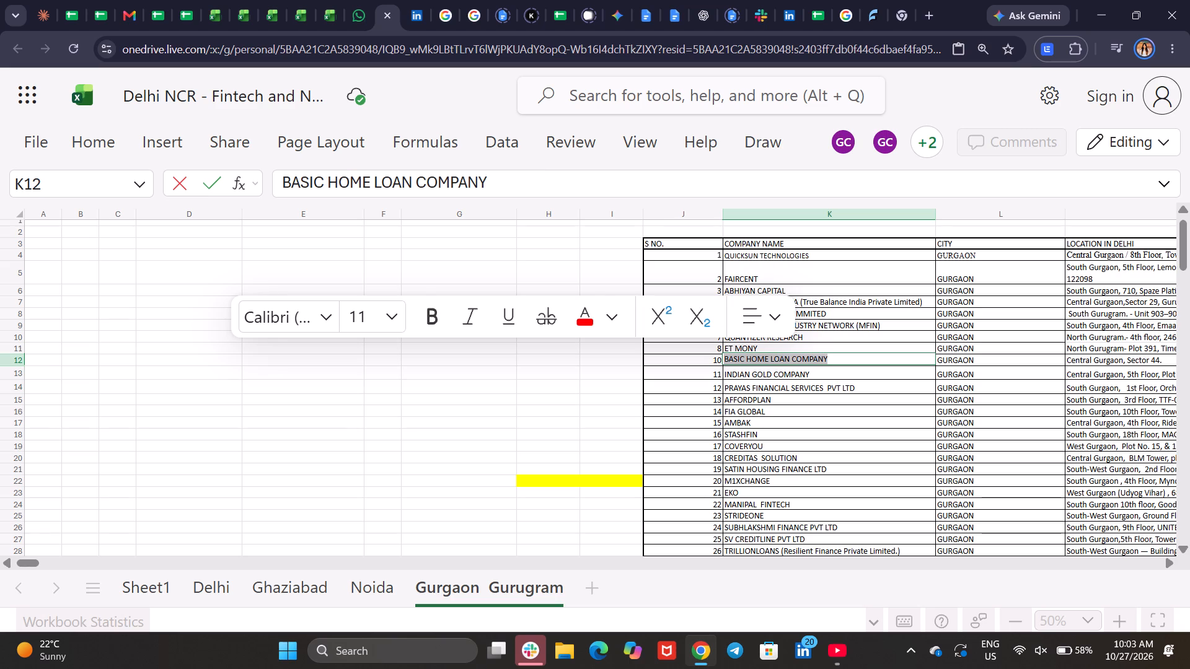
{"action": "key", "text": "ctrl+c"}
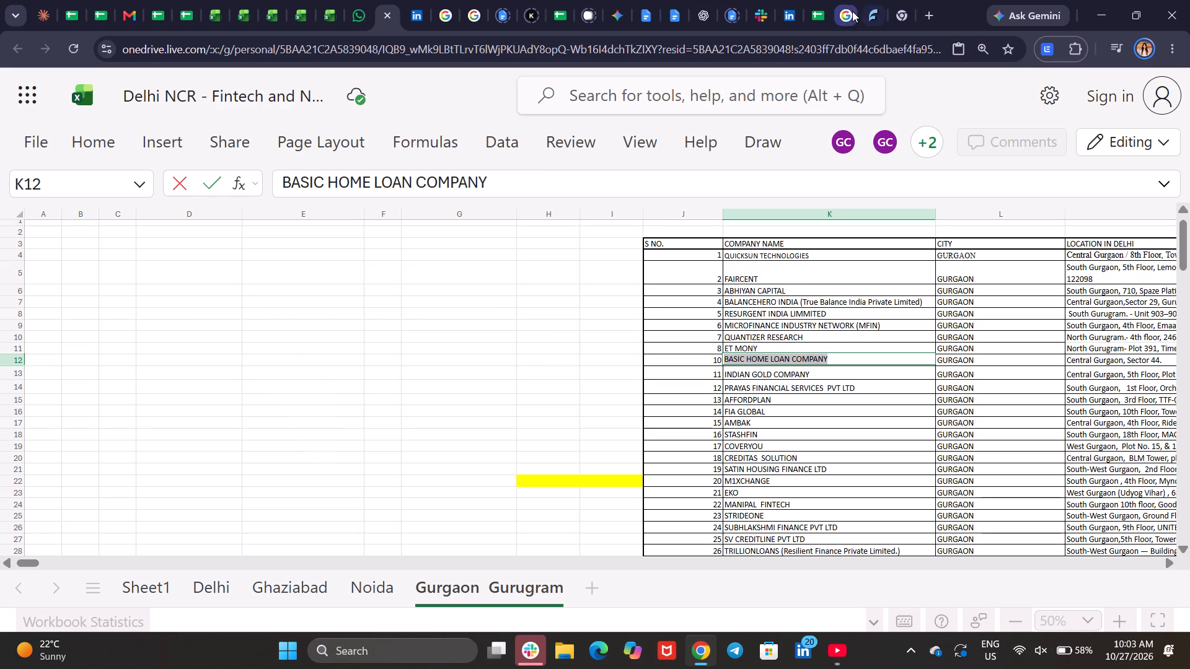
{"action": "left_click", "coordinate": [852, 11]}
{"action": "left_click", "coordinate": [716, 93]}
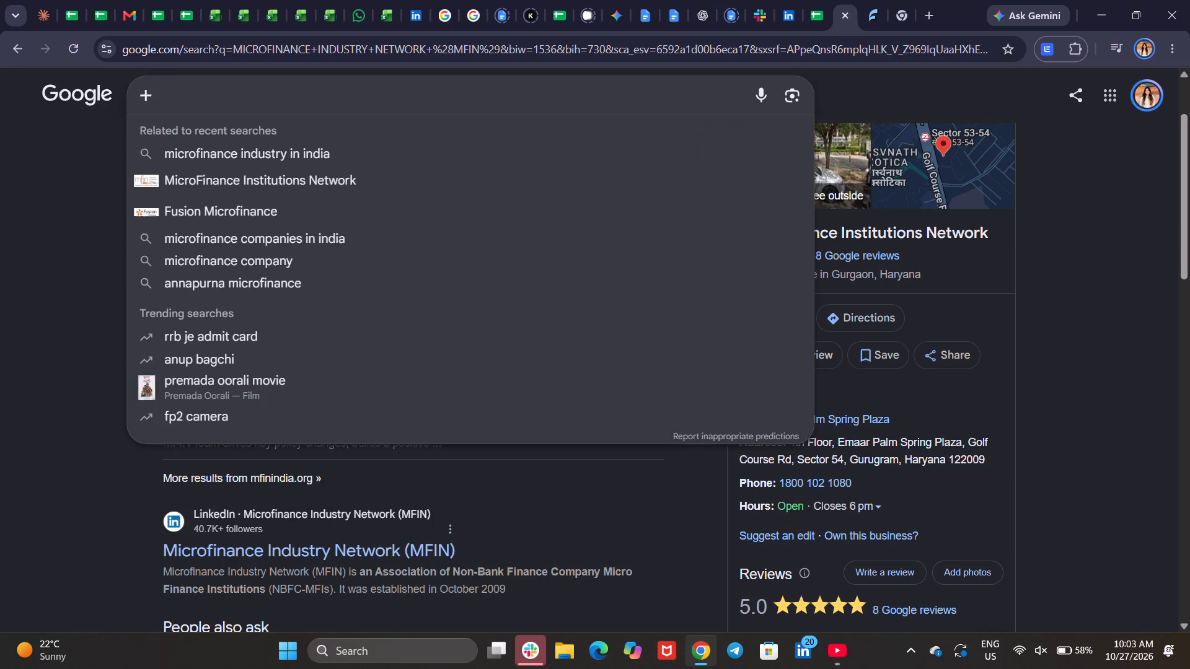
{"action": "key", "text": "ctrl+v"}
{"action": "key", "text": "Return"}
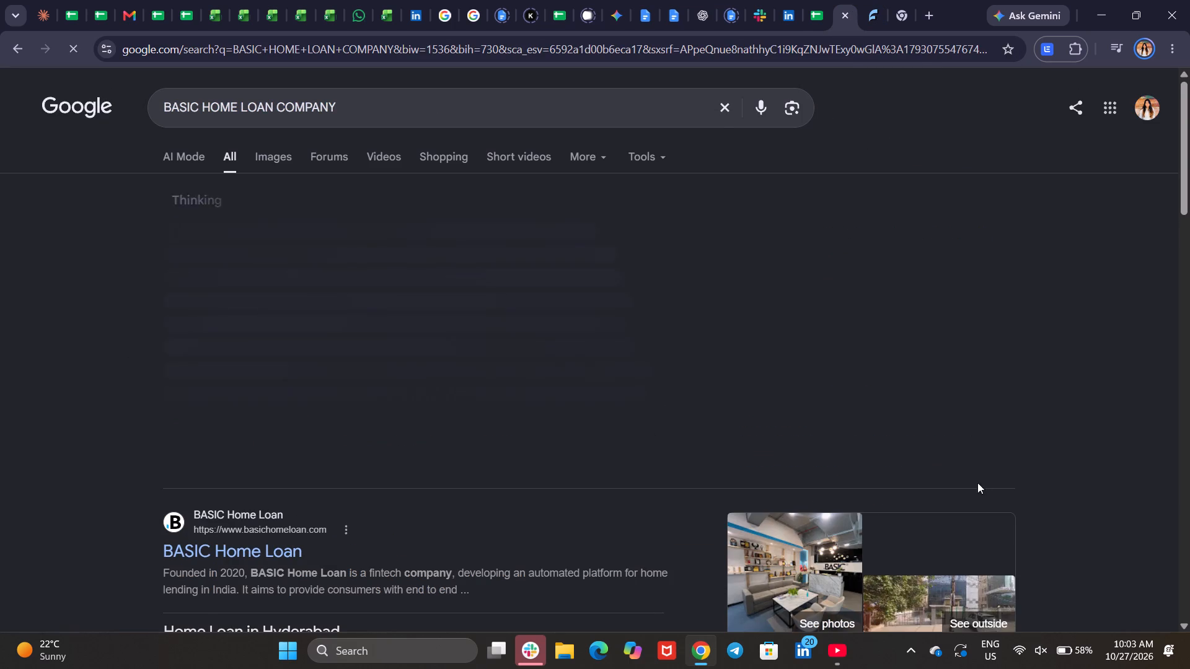
{"action": "scroll", "coordinate": [950, 447], "scroll_direction": "down", "scroll_amount": 3}
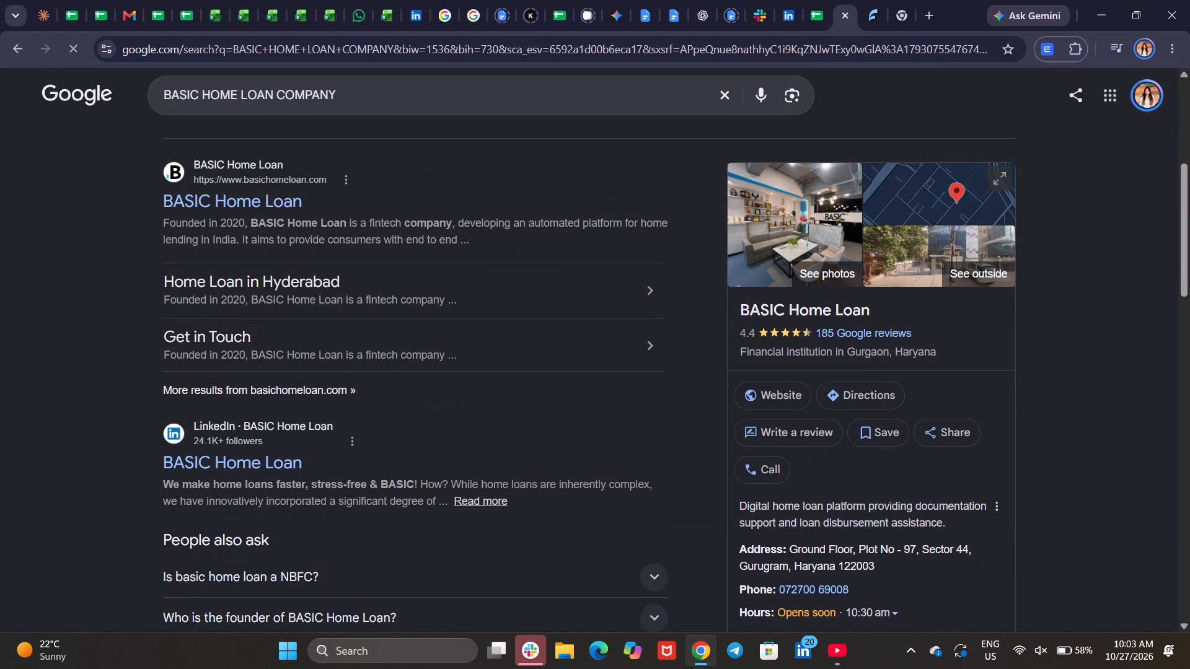
{"action": "left_click_drag", "start_coordinate": [791, 547], "coordinate": [875, 563]}
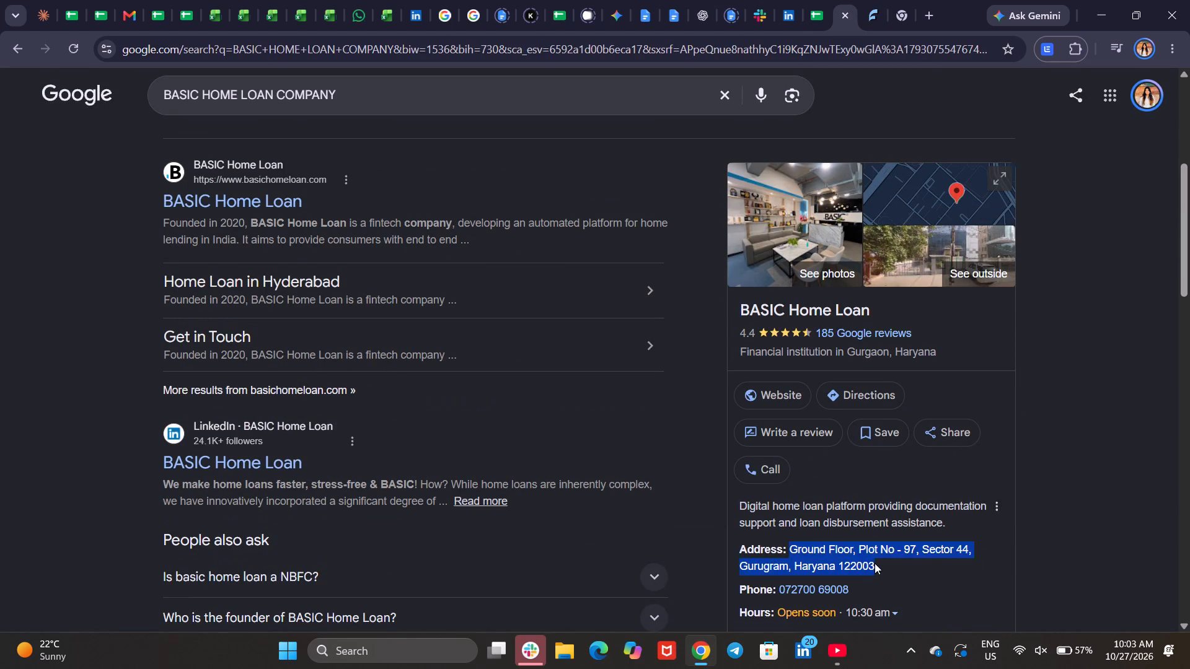
{"action": "key", "text": "ctrl+c"}
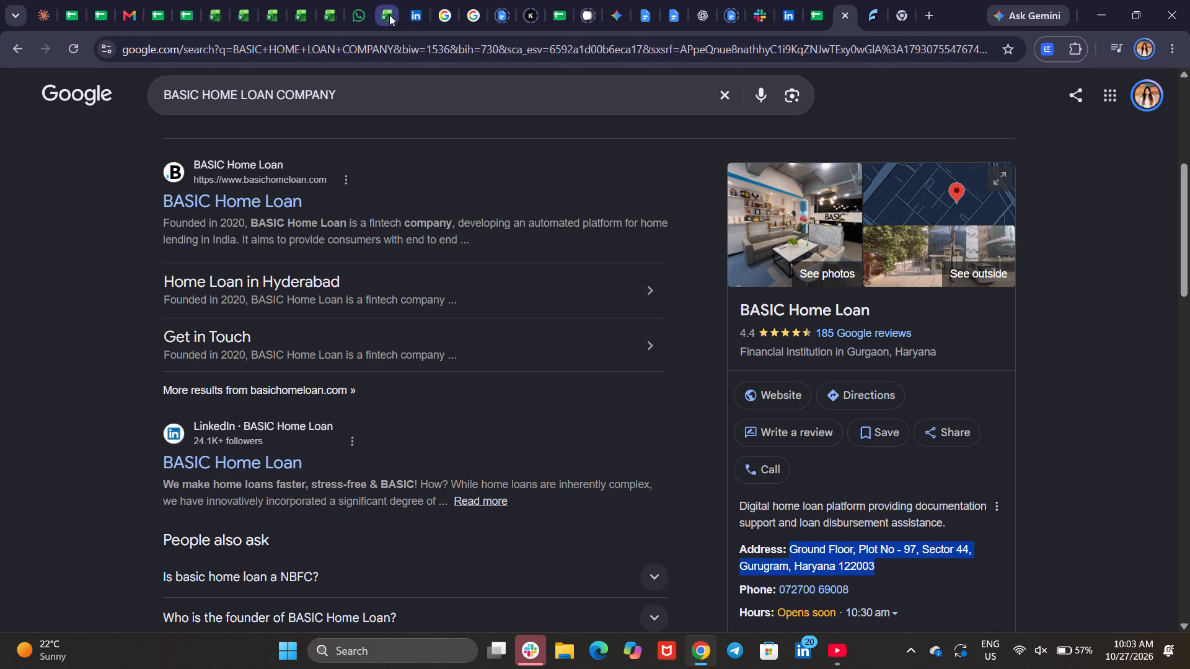
{"action": "left_click", "coordinate": [389, 15]}
Replace the text after "Central Gurgaon," in Basic Home Loan Company's location with "Ground Floor, Plot No - 97, Sector 44, Gurugram, Haryana 122003".
{"action": "scroll", "coordinate": [883, 348], "scroll_direction": "left", "scroll_amount": 2}
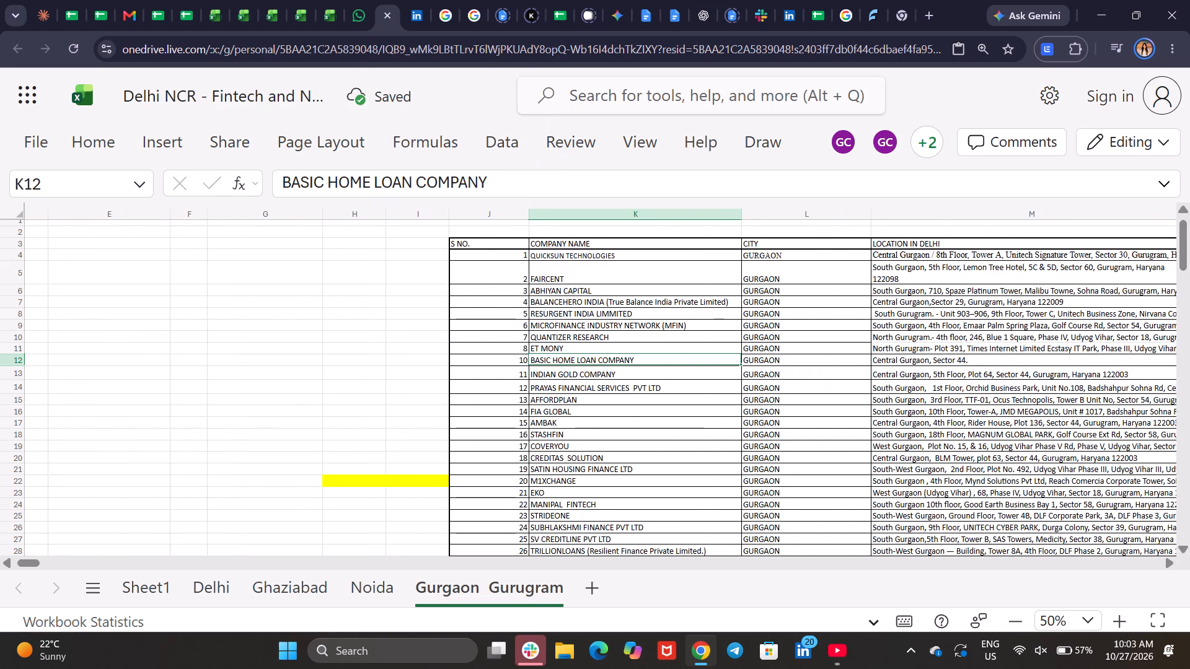
{"action": "scroll", "coordinate": [883, 348], "scroll_direction": "left", "scroll_amount": 1}
{"action": "double_click", "coordinate": [898, 362]}
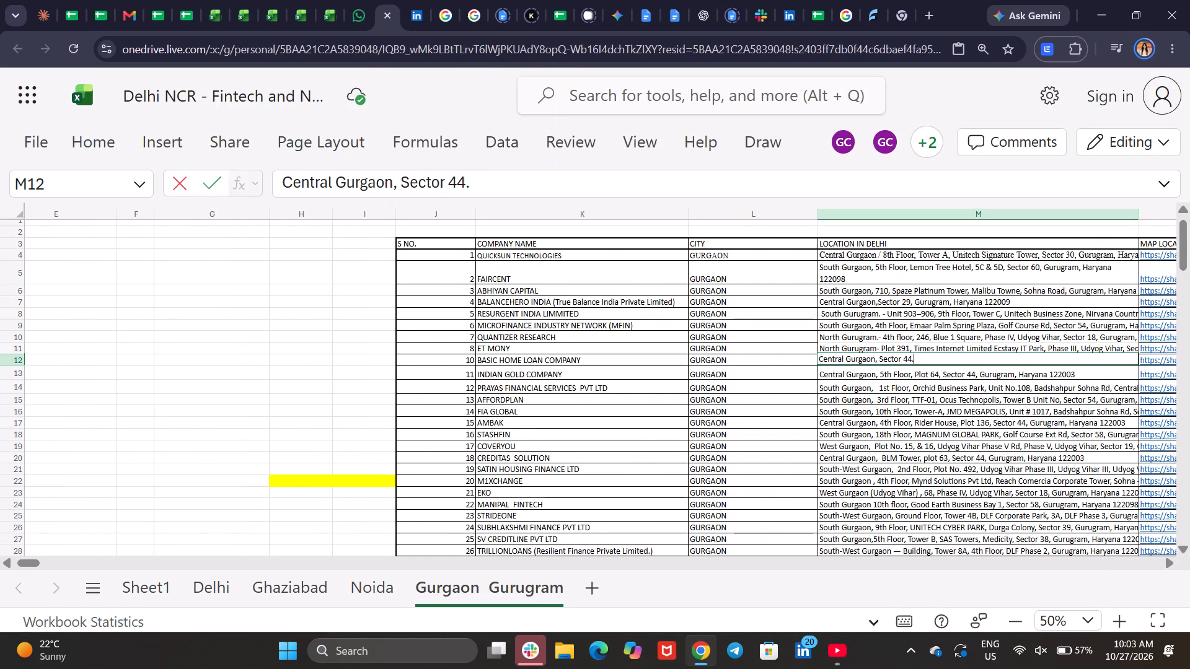
{"action": "left_click_drag", "start_coordinate": [879, 359], "coordinate": [923, 359]}
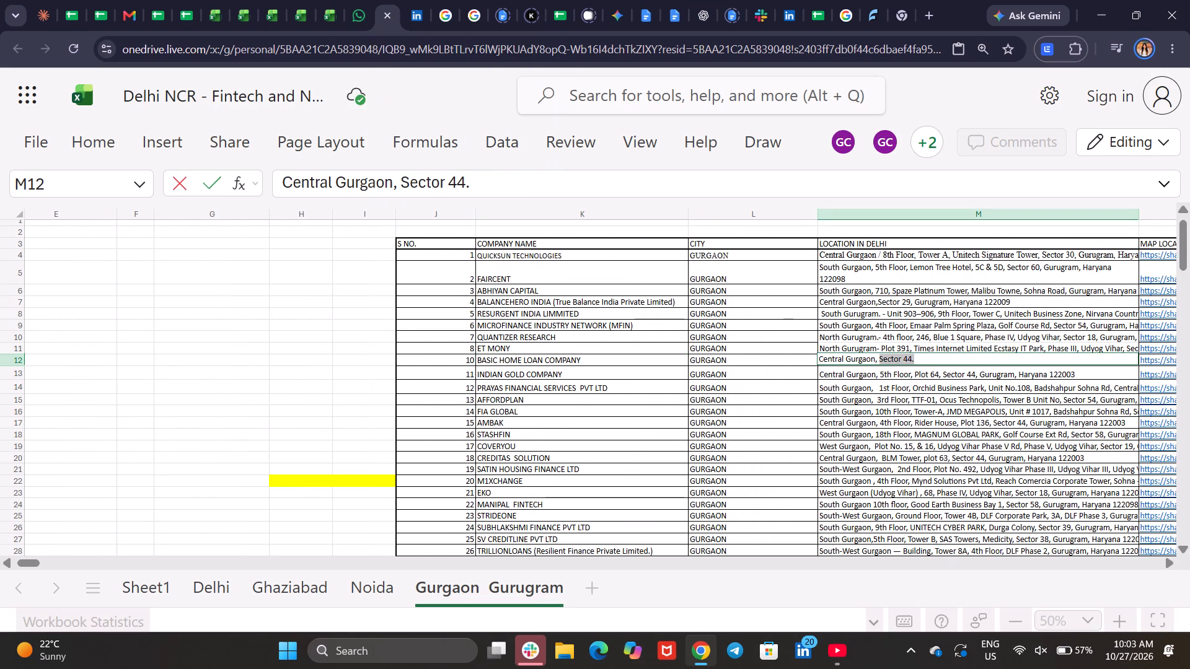
{"action": "left_click_drag", "start_coordinate": [923, 359], "coordinate": [924, 359]}
{"action": "key", "text": "ctrl+v"}
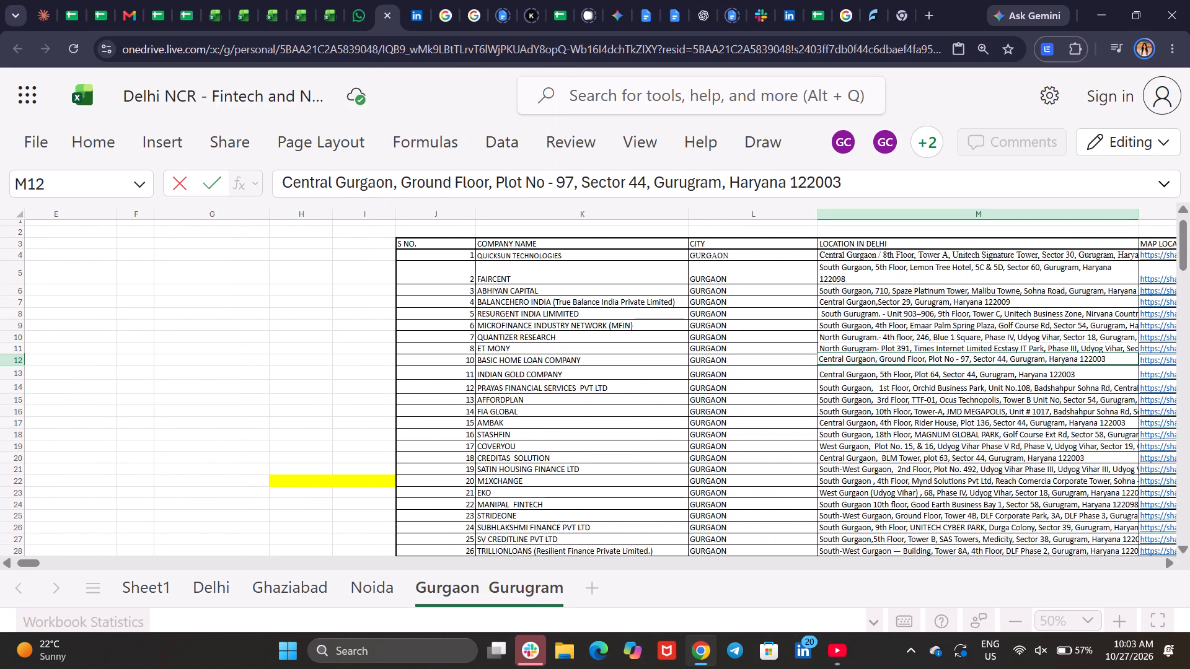
{"action": "left_click", "coordinate": [936, 383]}
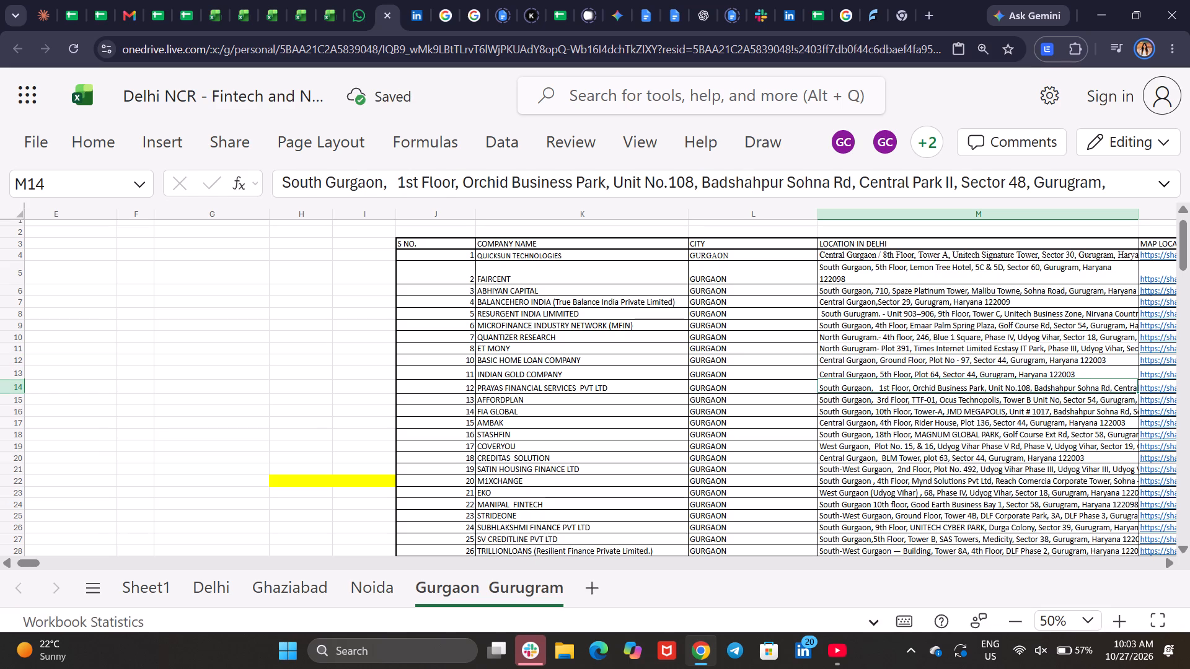
{"action": "left_click", "coordinate": [927, 380]}
Look through the Gurgaon company list to review the location entries.
{"action": "scroll", "coordinate": [927, 380], "scroll_direction": "left", "scroll_amount": 1}
{"action": "scroll", "coordinate": [927, 380], "scroll_direction": "down", "scroll_amount": 2}
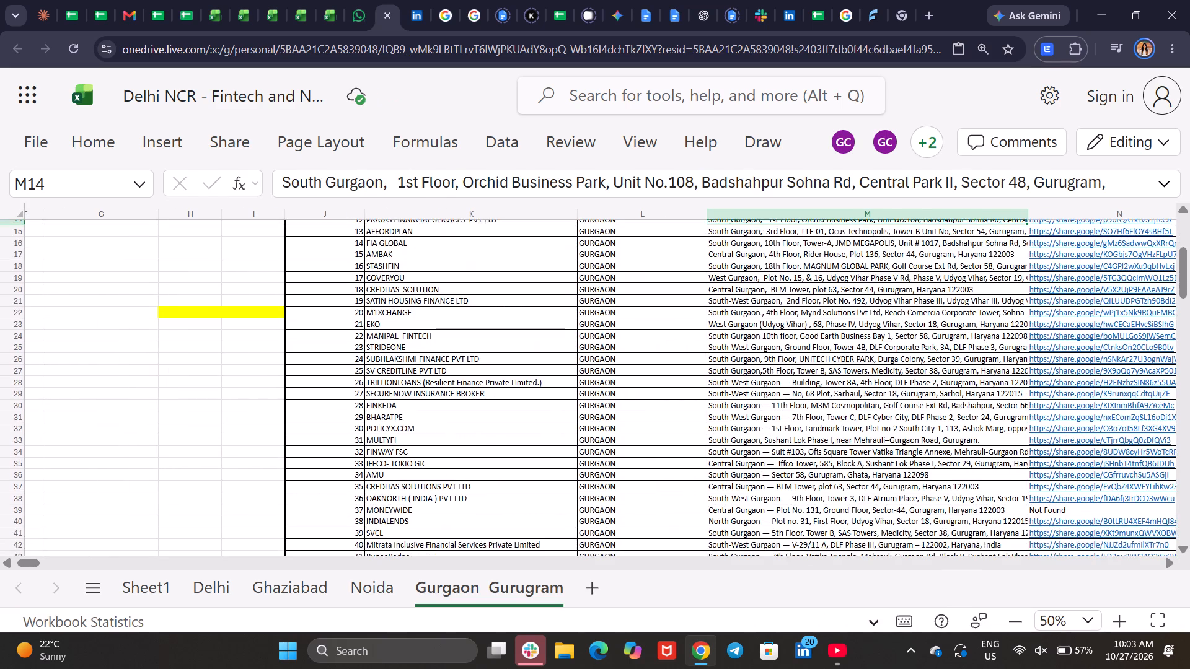
{"action": "scroll", "coordinate": [927, 380], "scroll_direction": "down", "scroll_amount": 1}
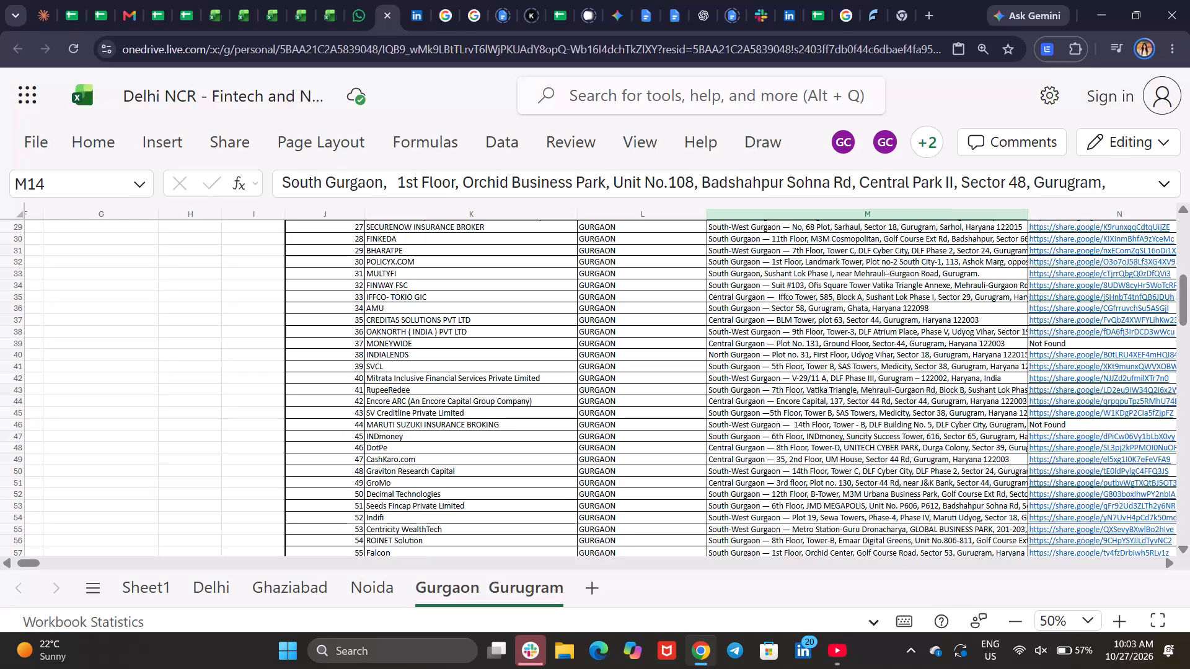
{"action": "scroll", "coordinate": [927, 380], "scroll_direction": "down", "scroll_amount": 2}
{"action": "scroll", "coordinate": [927, 380], "scroll_direction": "up", "scroll_amount": 3}
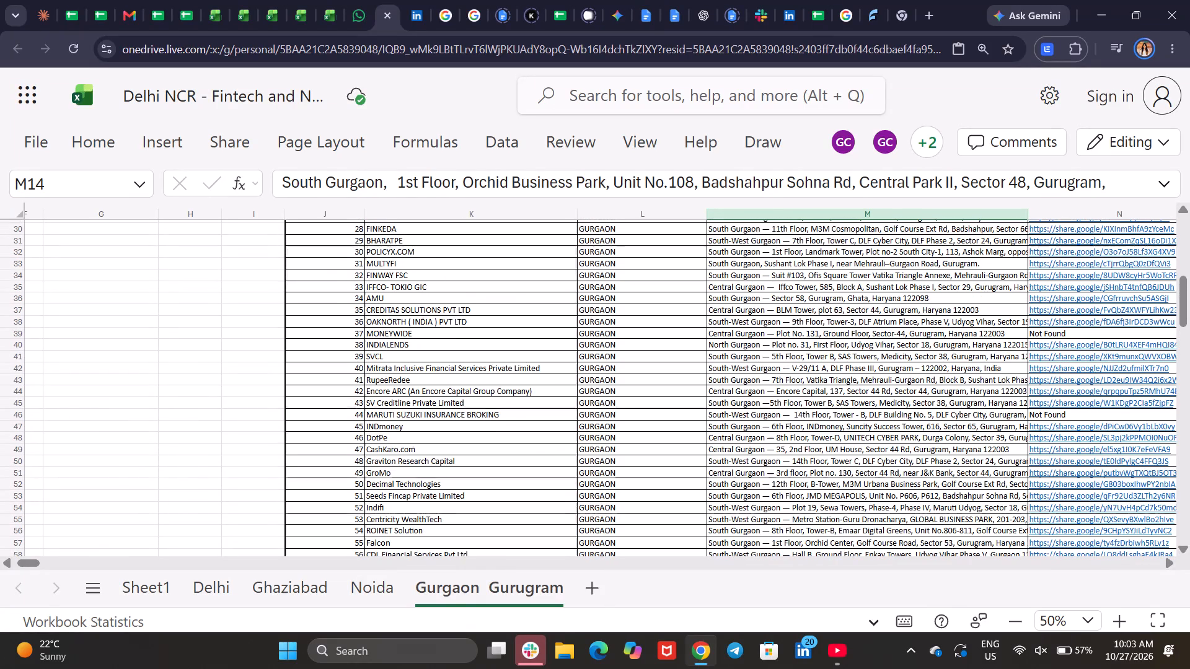
{"action": "scroll", "coordinate": [1018, 423], "scroll_direction": "up", "scroll_amount": 1}
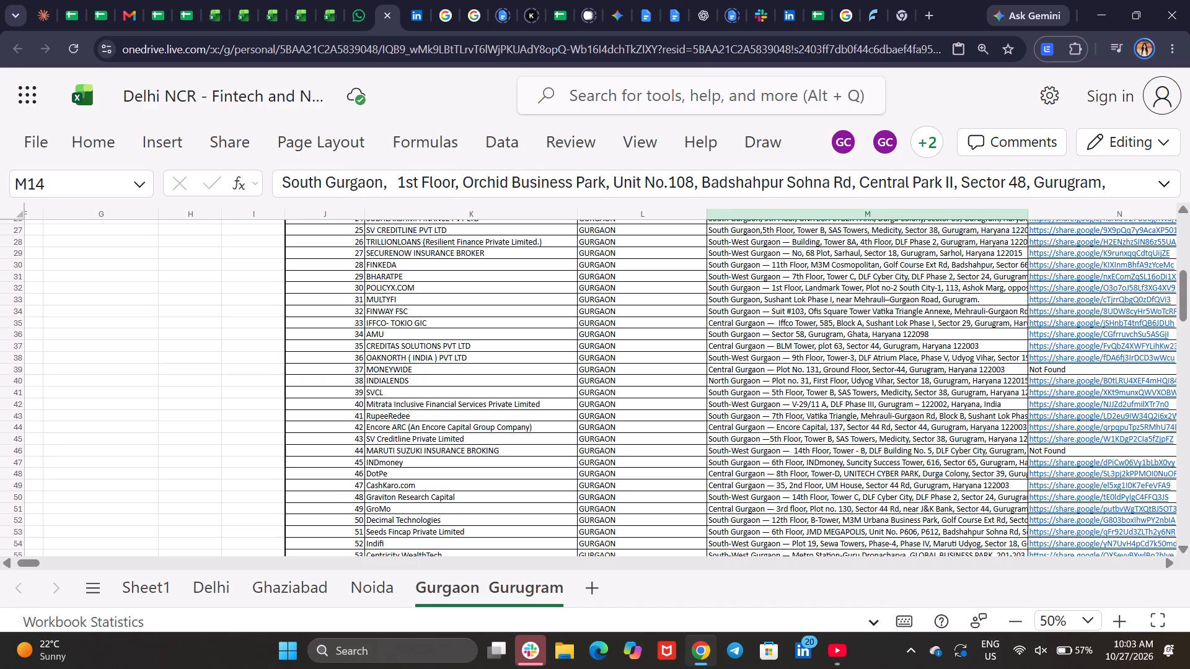
{"action": "scroll", "coordinate": [1018, 423], "scroll_direction": "up", "scroll_amount": 4}
{"action": "scroll", "coordinate": [1018, 423], "scroll_direction": "down", "scroll_amount": 2}
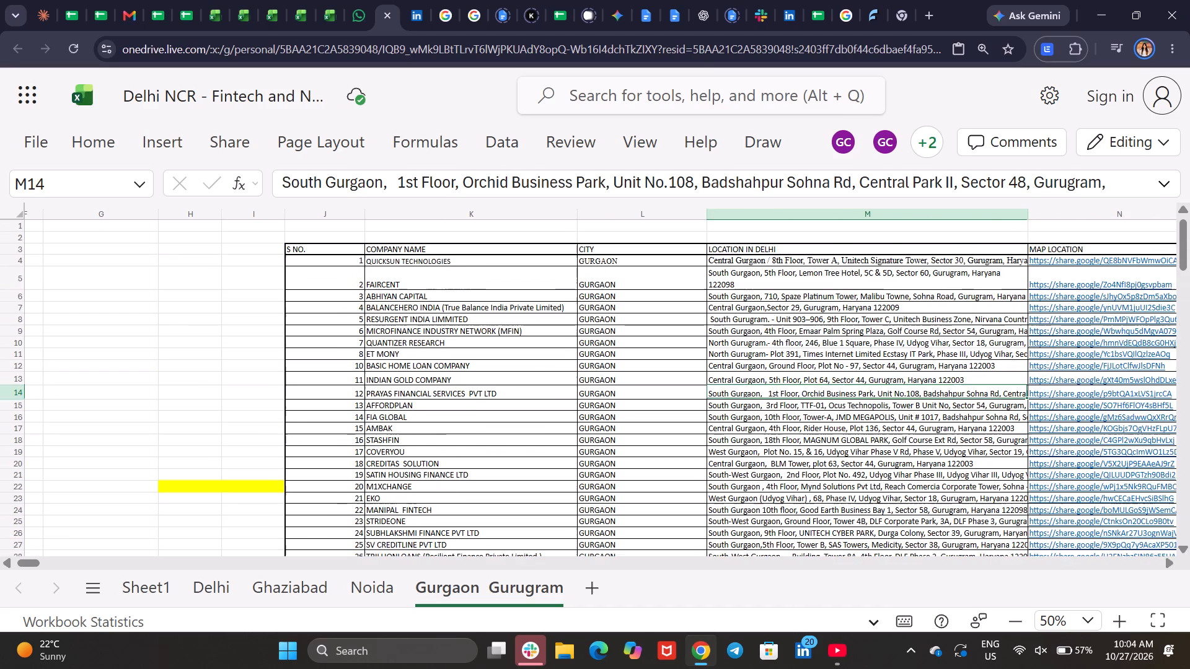
{"action": "scroll", "coordinate": [1018, 423], "scroll_direction": "down", "scroll_amount": 3}
{"action": "scroll", "coordinate": [1018, 423], "scroll_direction": "up", "scroll_amount": 4}
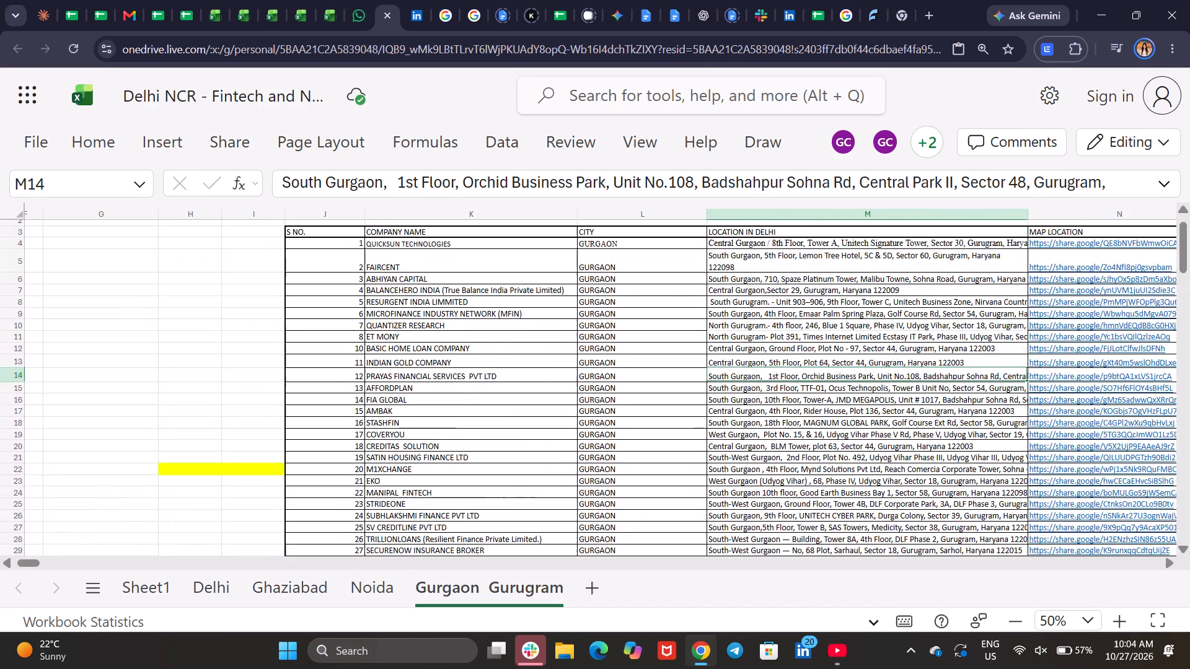
{"action": "scroll", "coordinate": [1018, 423], "scroll_direction": "down", "scroll_amount": 1}
{"action": "scroll", "coordinate": [1018, 423], "scroll_direction": "up", "scroll_amount": 2}
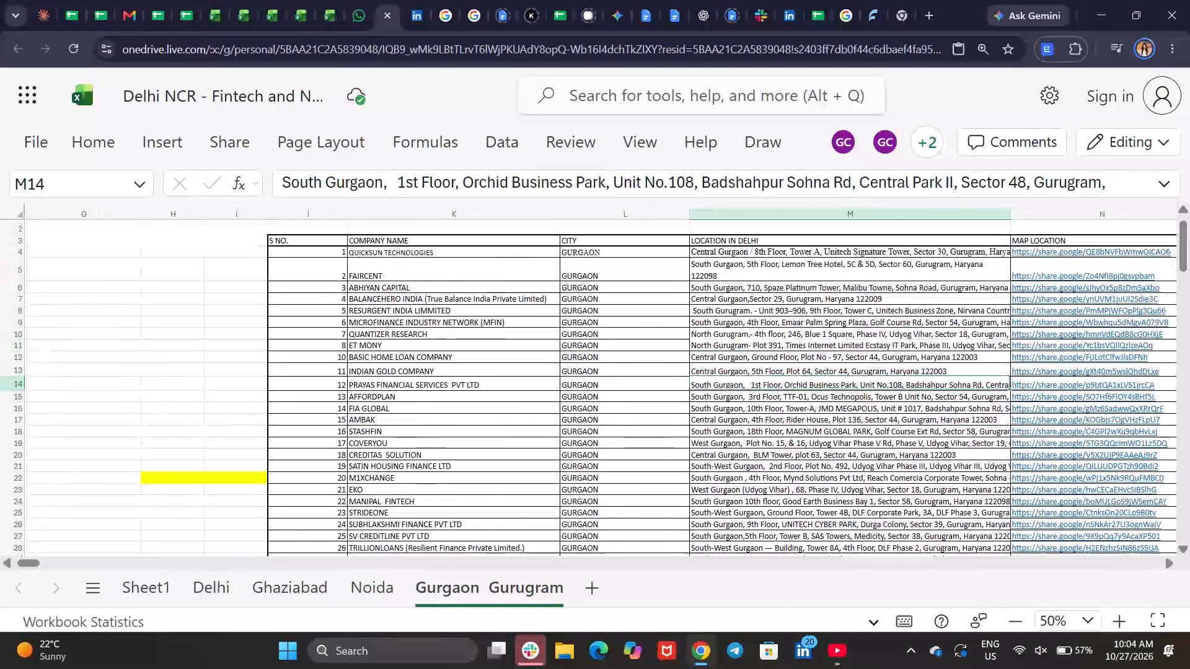
{"action": "scroll", "coordinate": [1018, 423], "scroll_direction": "up", "scroll_amount": 1}
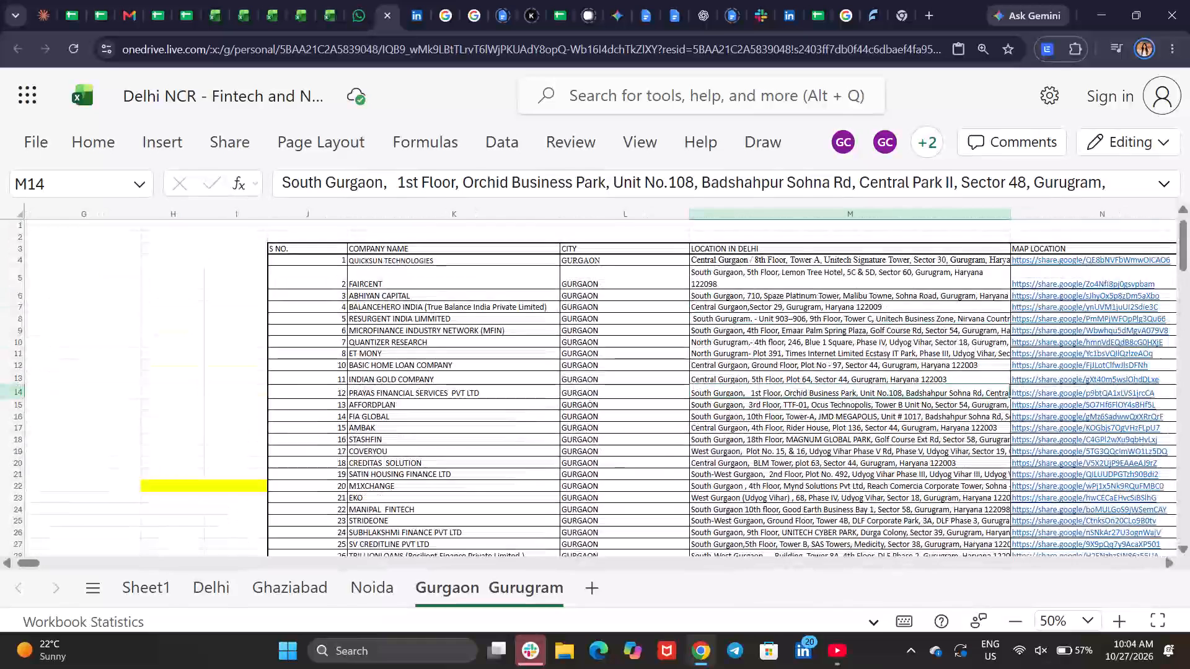
Turn on text wrapping for the location cells of Quicksun Technologies and Abhiyan Capital.
{"action": "left_click", "coordinate": [877, 261]}
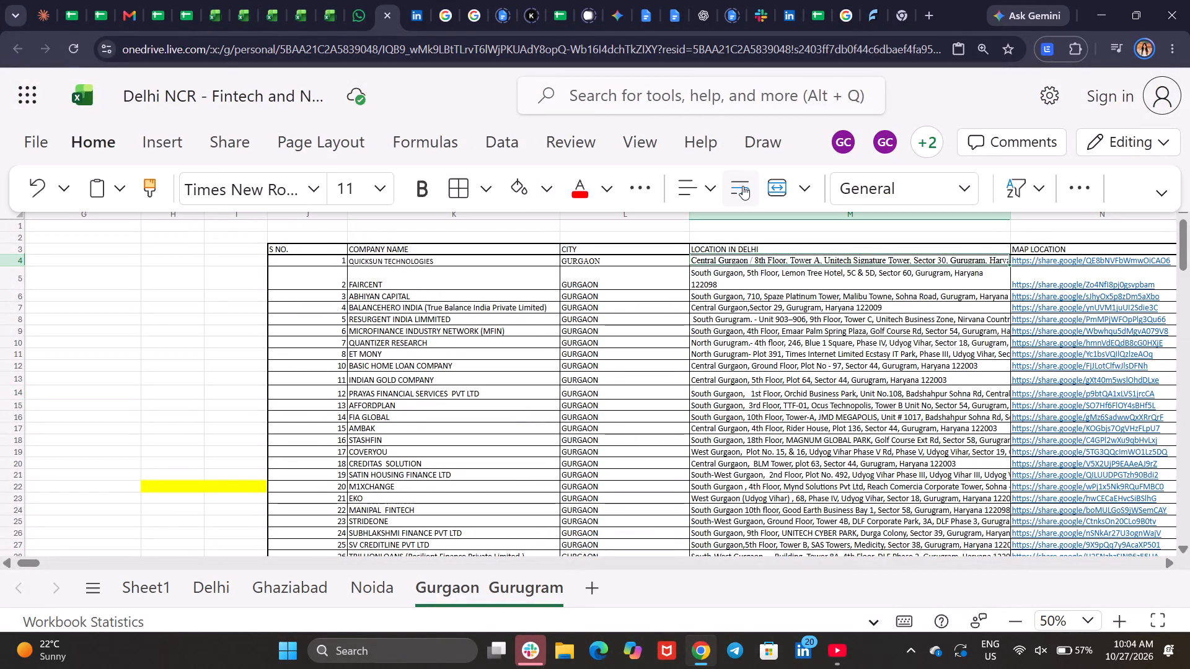
{"action": "left_click", "coordinate": [743, 186]}
{"action": "left_click", "coordinate": [758, 308]}
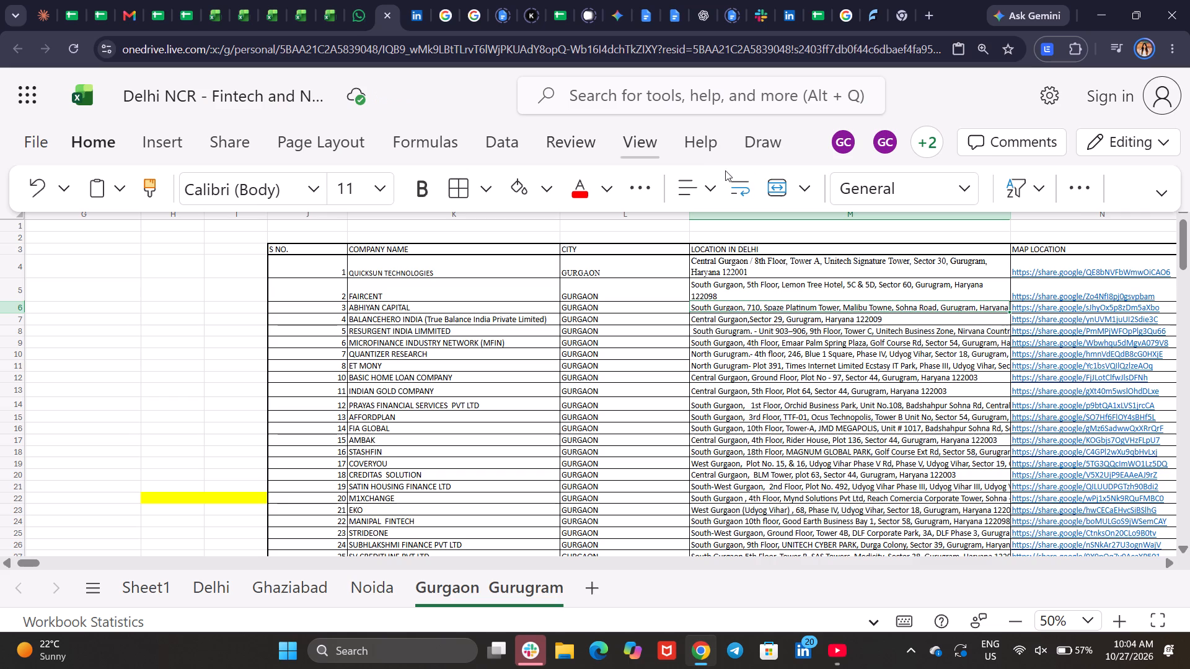
{"action": "left_click", "coordinate": [751, 183]}
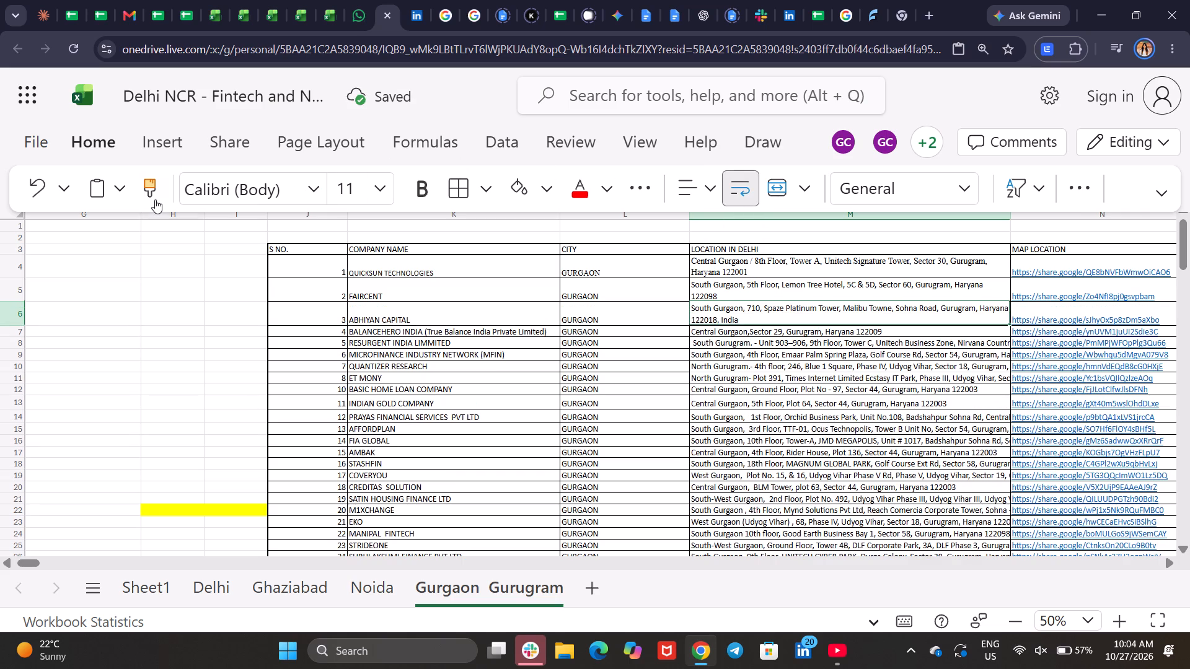
Copy Abhiyan Capital's location formatting to BalanceHero India's, wrap the text there, and copy that formatting to Resurgent India's location cell.
{"action": "left_click", "coordinate": [156, 199]}
{"action": "left_click", "coordinate": [145, 183]}
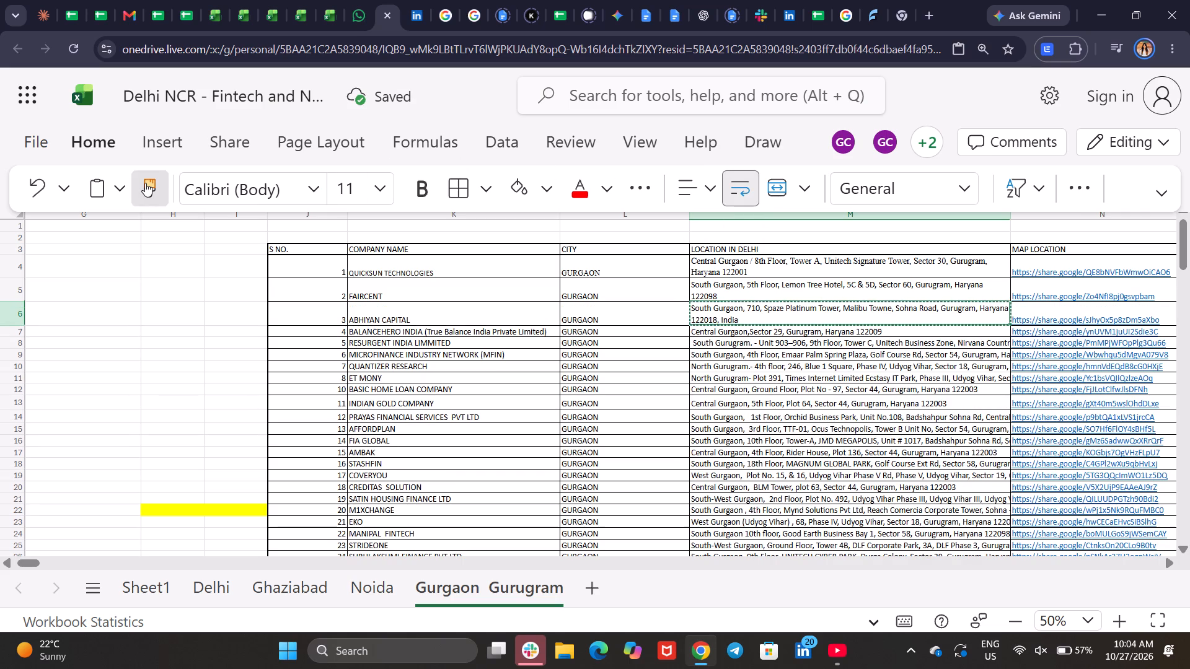
{"action": "left_click", "coordinate": [755, 331]}
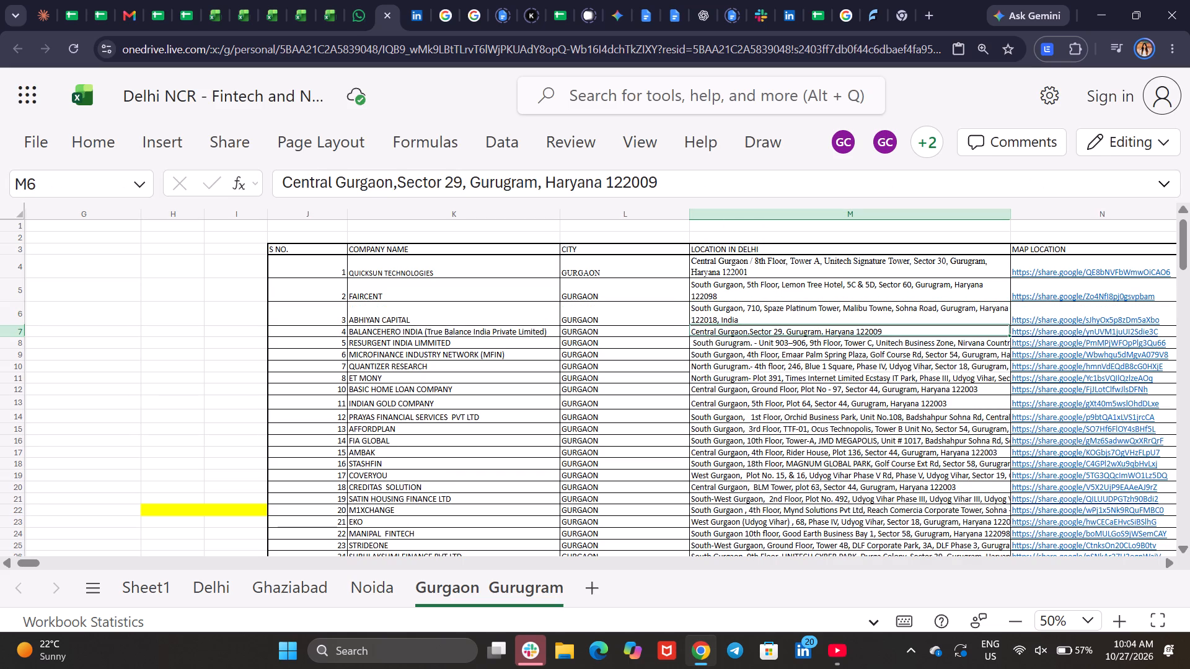
{"action": "left_click", "coordinate": [755, 331]}
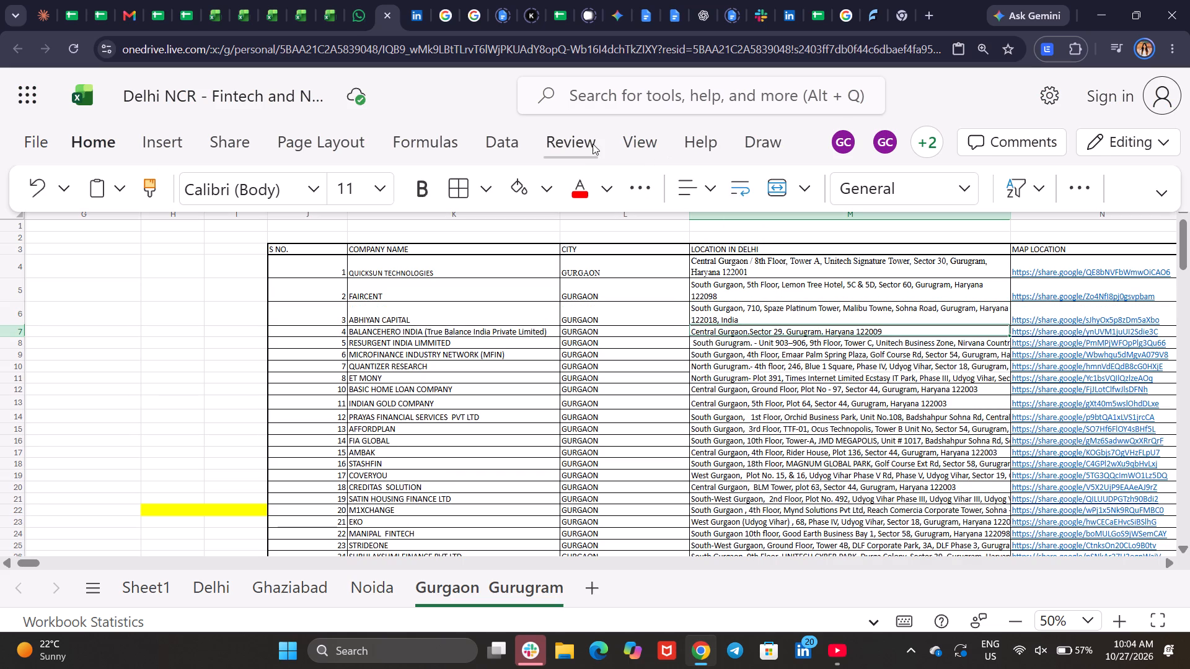
{"action": "left_click", "coordinate": [744, 188]}
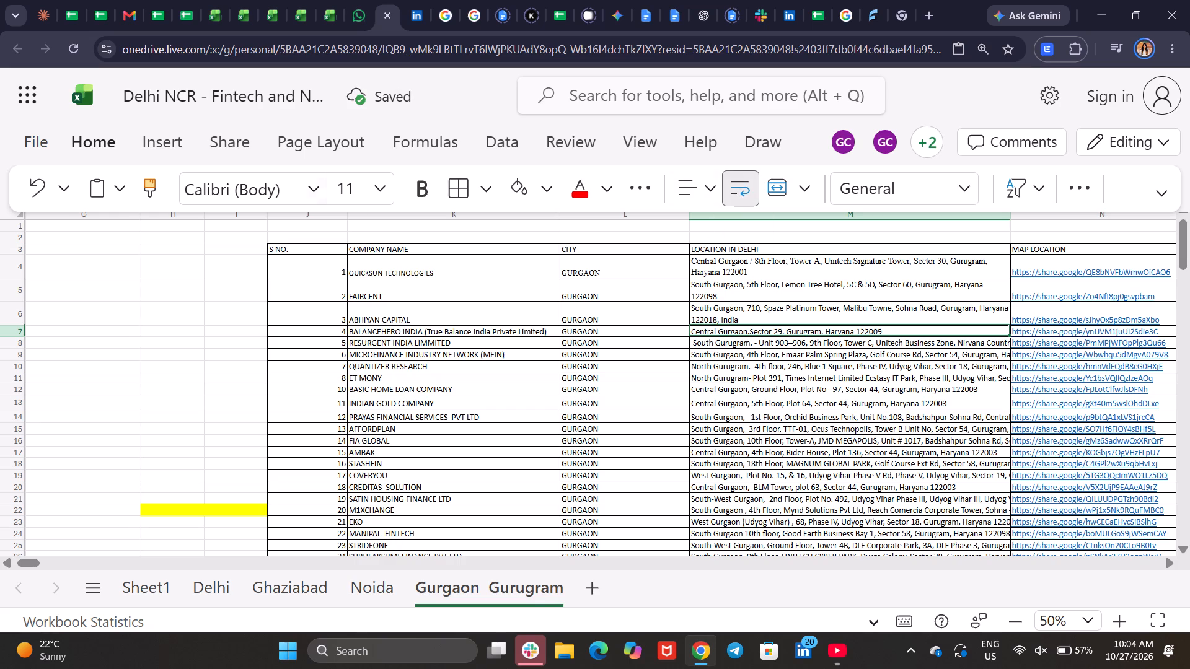
{"action": "left_click", "coordinate": [155, 182]}
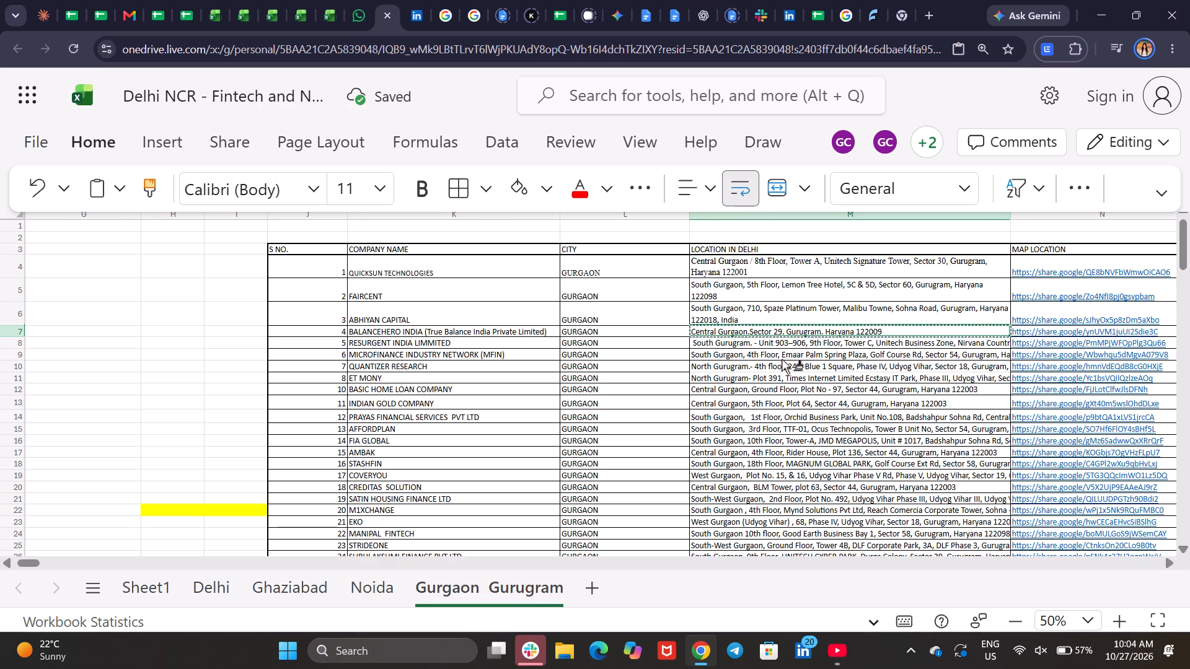
{"action": "left_click", "coordinate": [790, 344]}
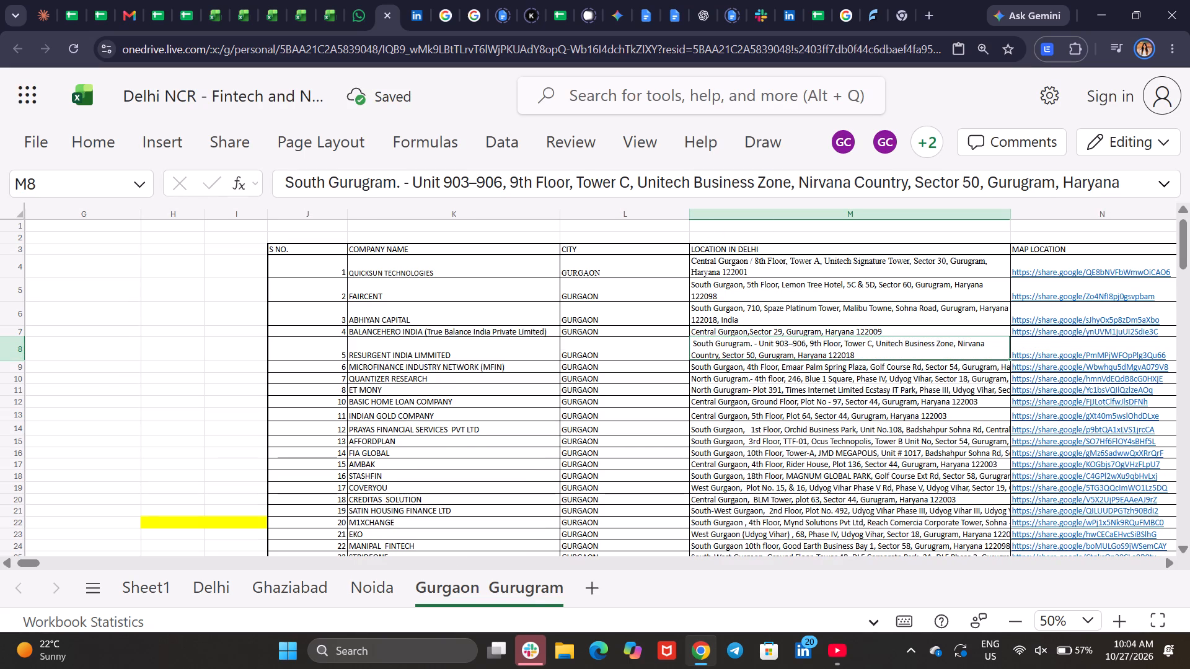
Turn on text wrapping for the location cells of Microfinance Industry Network (MFIN), Quantizer Research and ET Mony.
{"action": "left_click", "coordinate": [808, 372]}
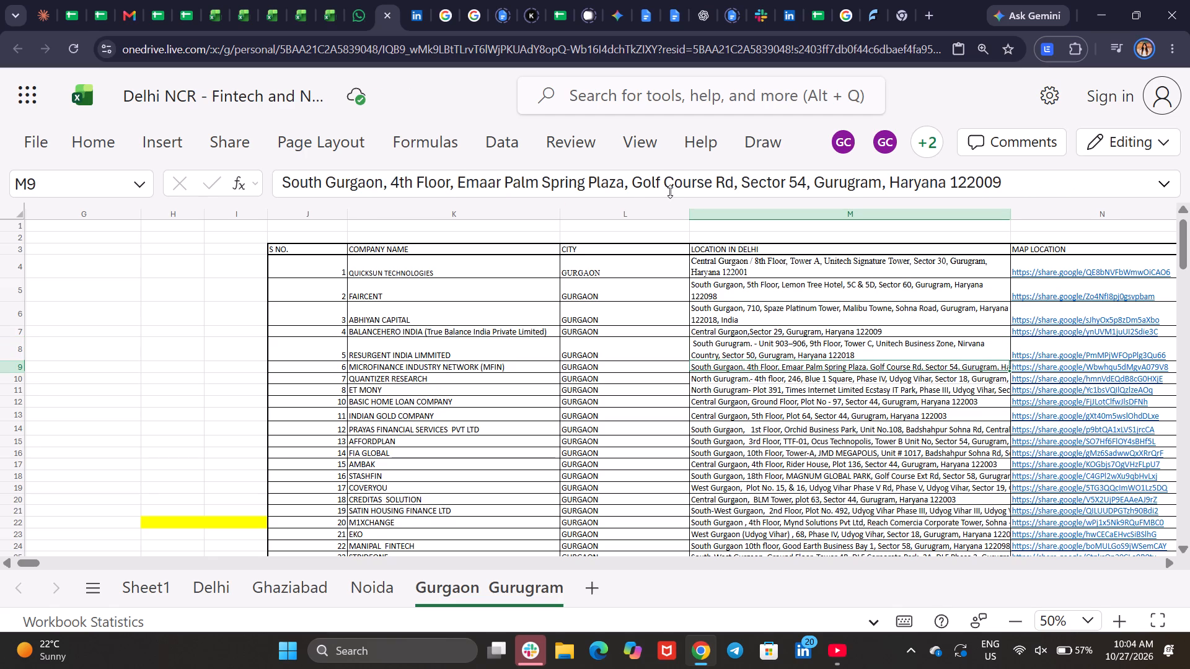
{"action": "left_click", "coordinate": [746, 185]}
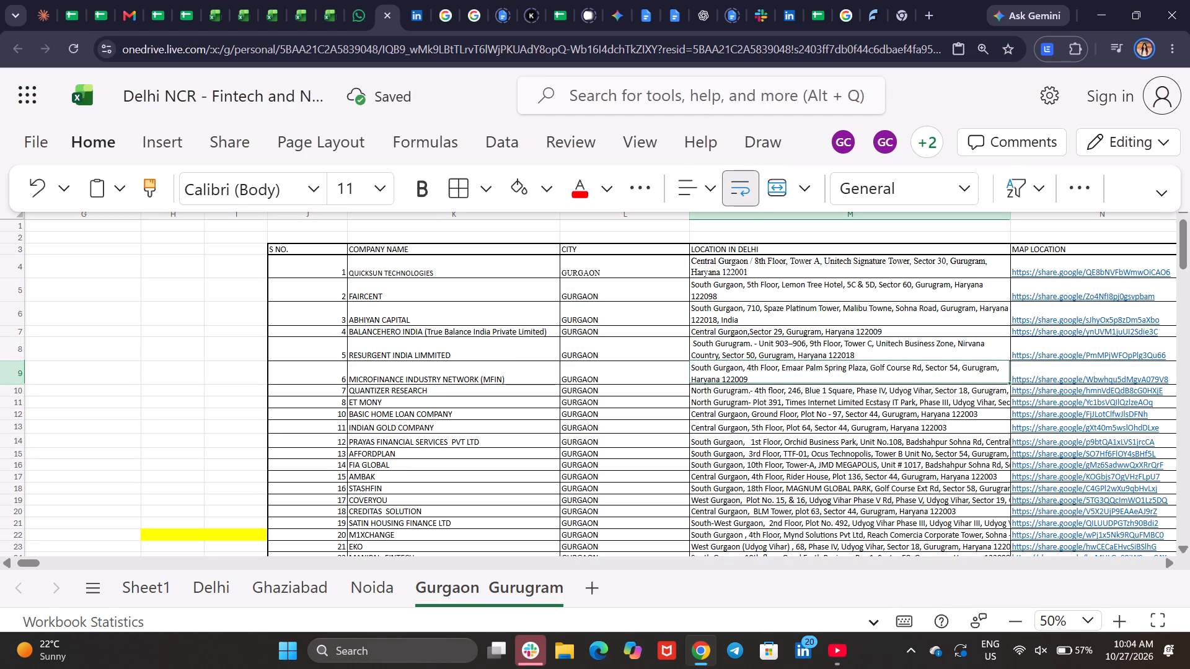
{"action": "left_click", "coordinate": [752, 390]}
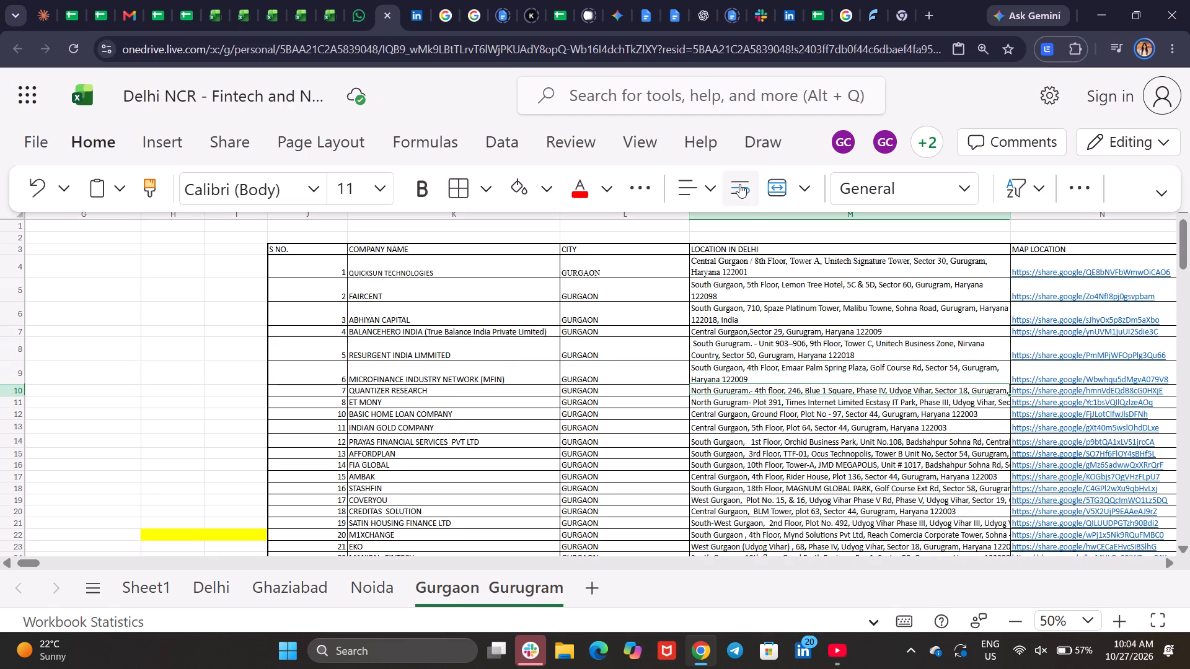
{"action": "left_click", "coordinate": [739, 184]}
{"action": "left_click", "coordinate": [757, 419]}
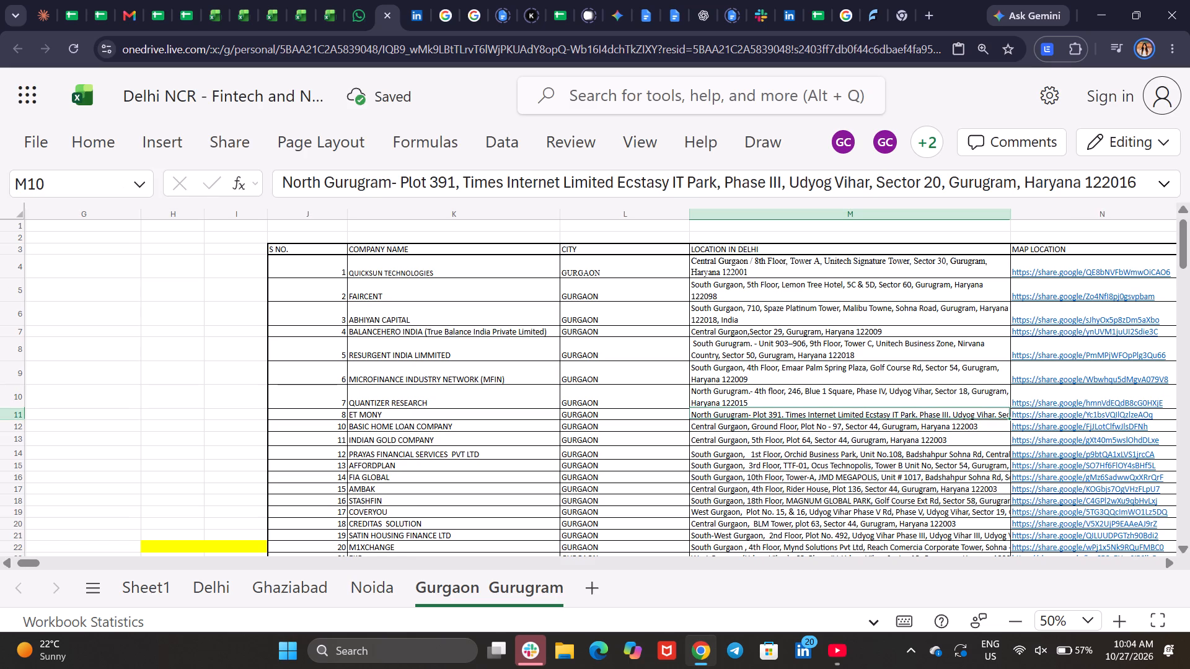
{"action": "left_click", "coordinate": [741, 197]}
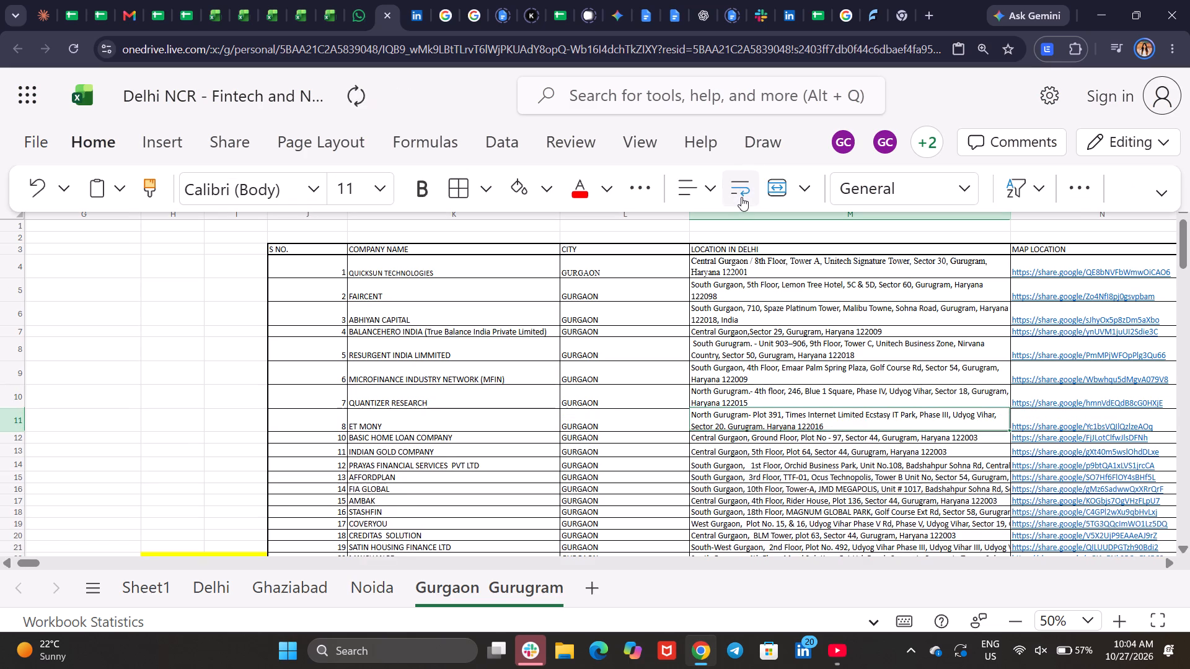
Turn on text wrapping for the location cell of Prayas Financial Services Pvt Ltd.
{"action": "left_click", "coordinate": [760, 437]}
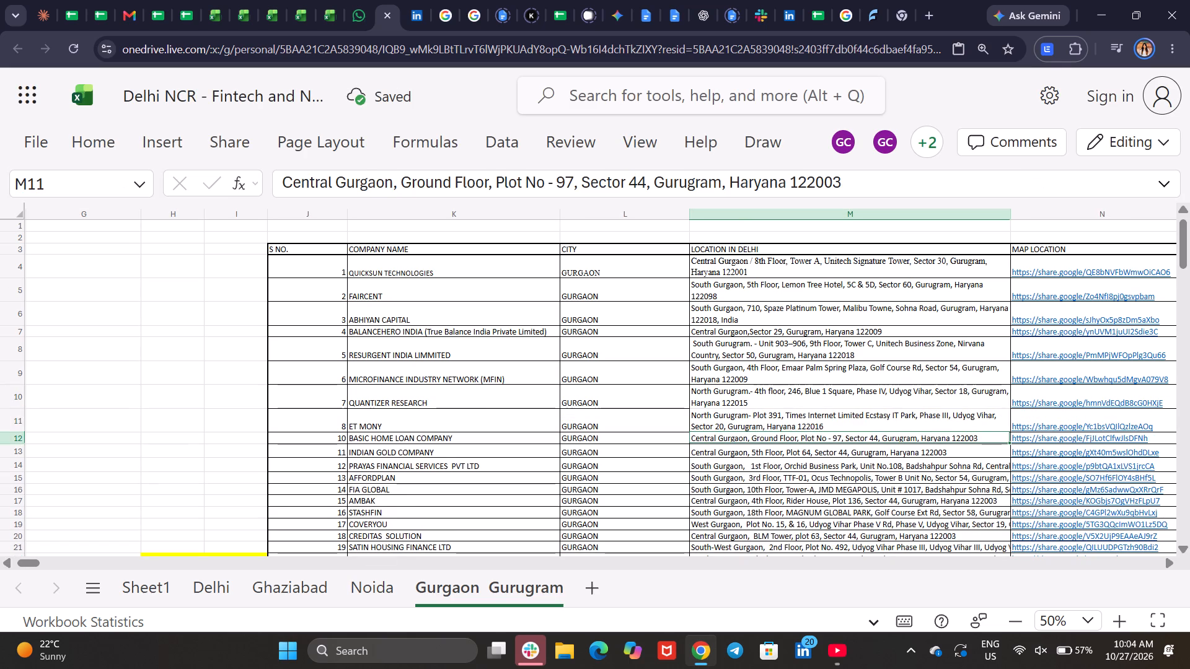
{"action": "left_click", "coordinate": [757, 453]}
{"action": "left_click", "coordinate": [755, 470]}
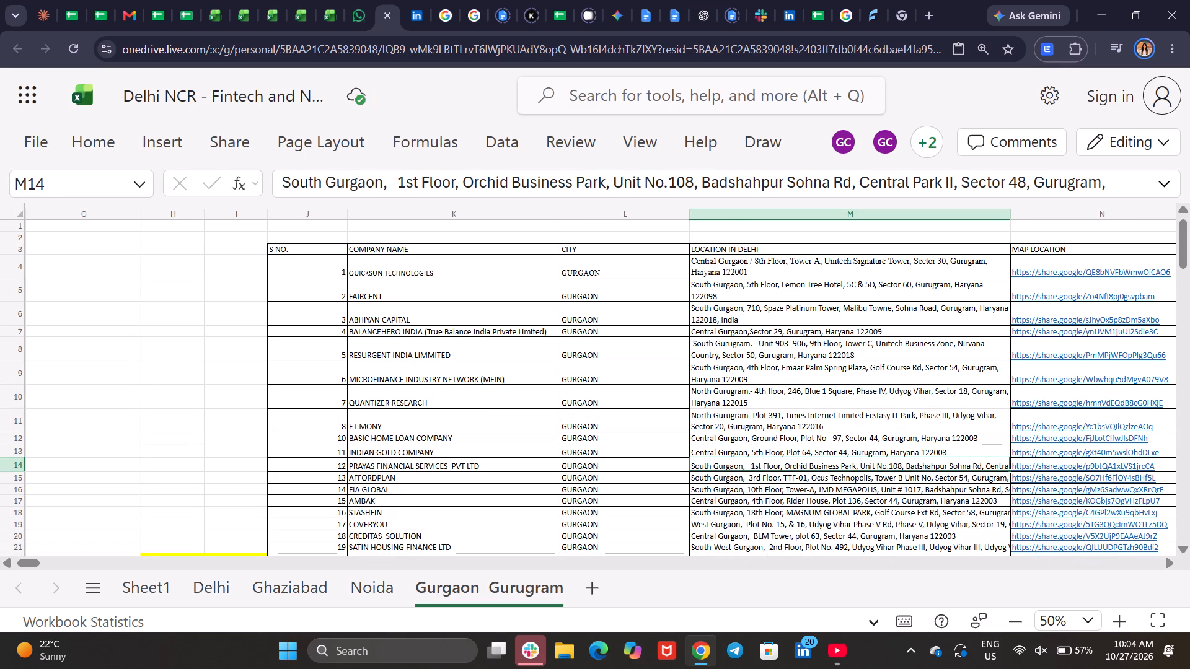
{"action": "left_click", "coordinate": [744, 186]}
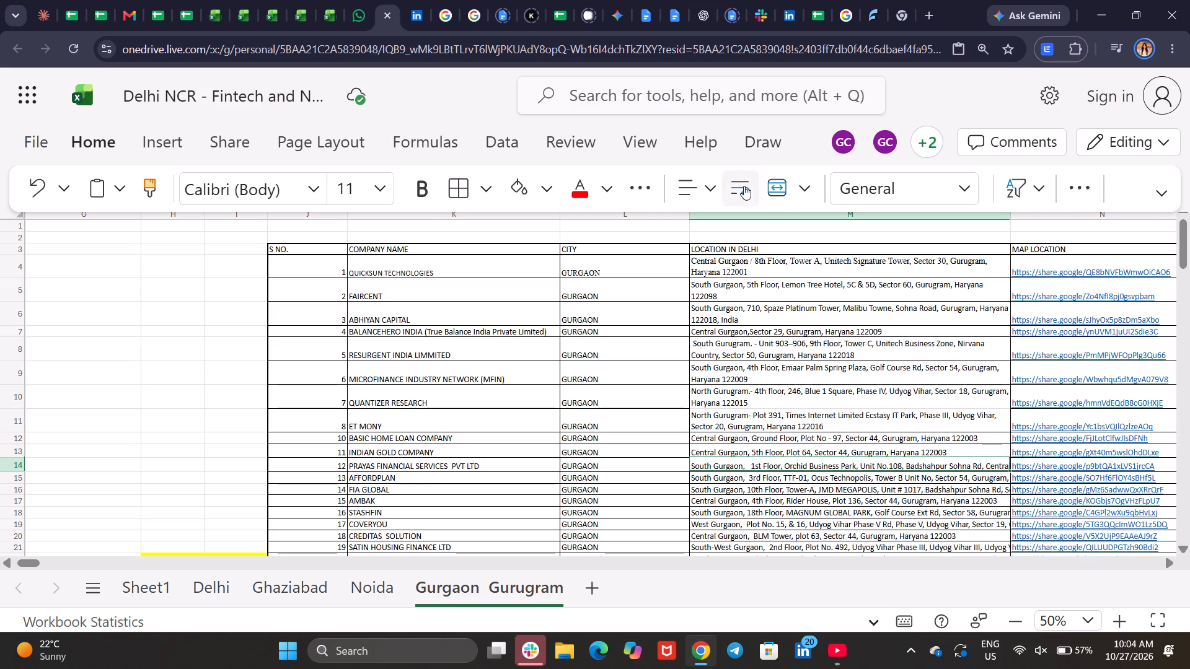
Search Google for Prayas Financial Services Pvt Ltd, using its name from the sheet, and bring its listing's Orchid Business Park address back to the spreadsheet.
{"action": "scroll", "coordinate": [839, 308], "scroll_direction": "down", "scroll_amount": 1}
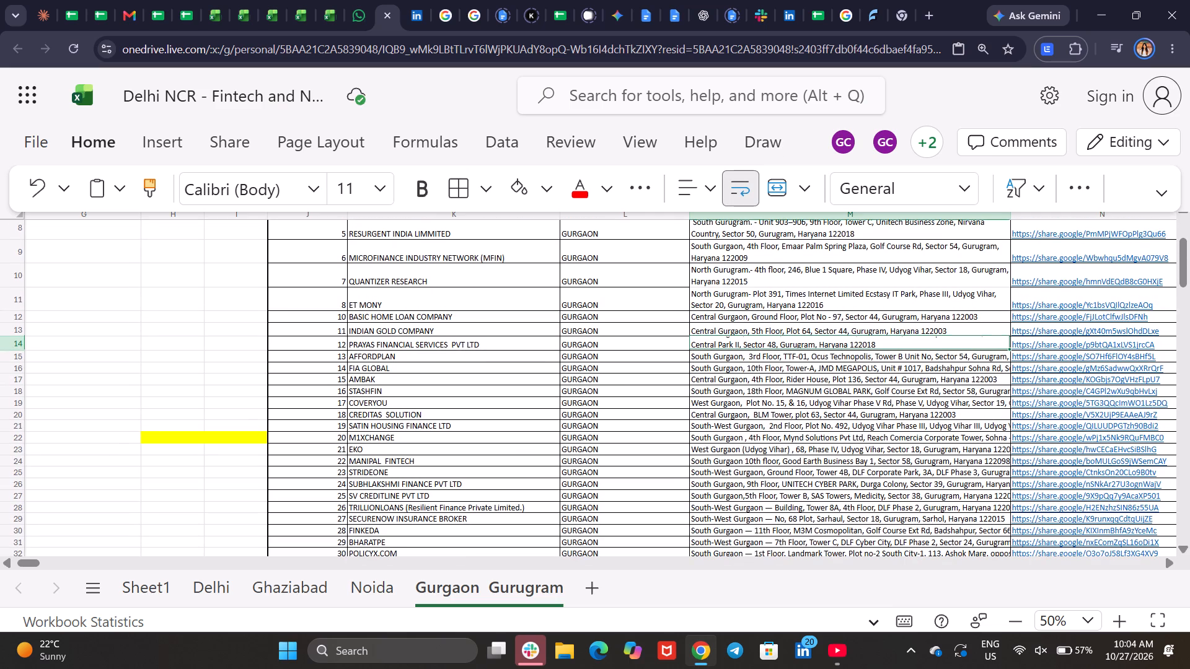
{"action": "triple_click", "coordinate": [480, 346]}
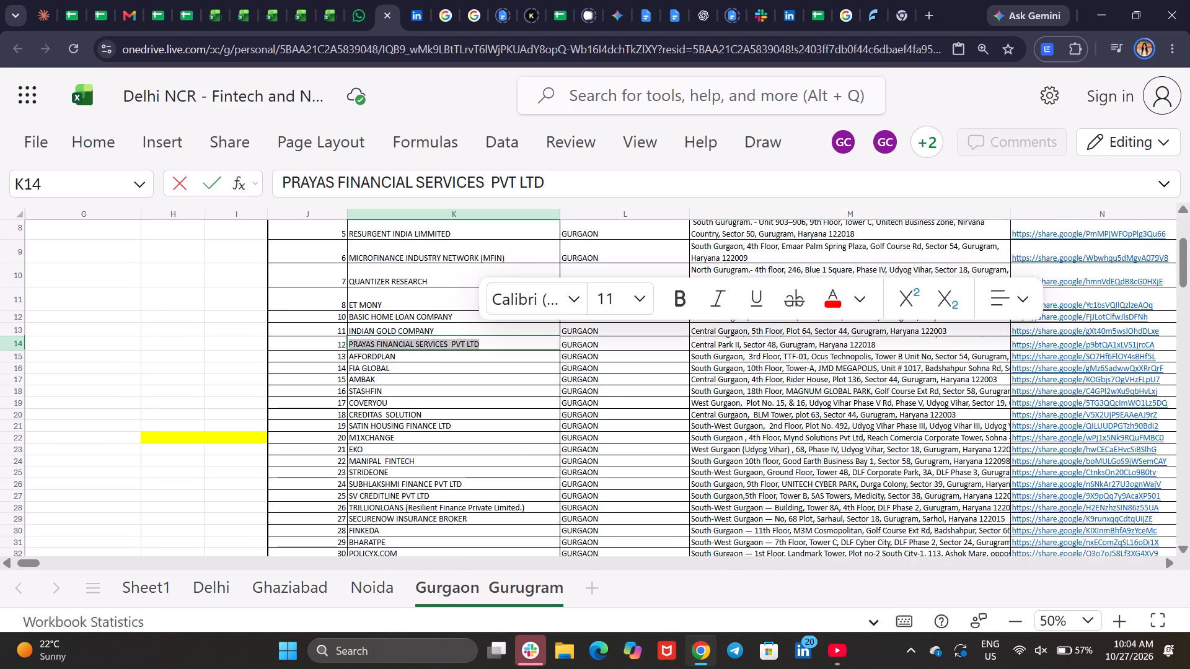
{"action": "key", "text": "ctrl+c"}
{"action": "left_click", "coordinate": [840, 2]}
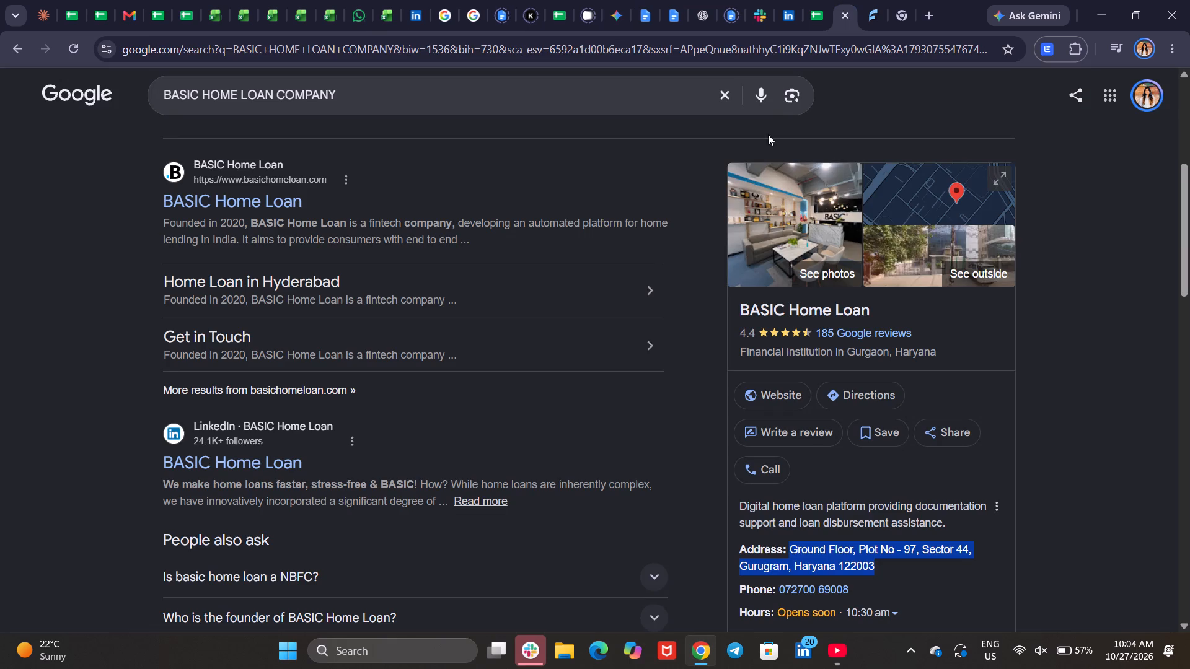
{"action": "left_click", "coordinate": [728, 91]}
{"action": "key", "text": "ctrl+v"}
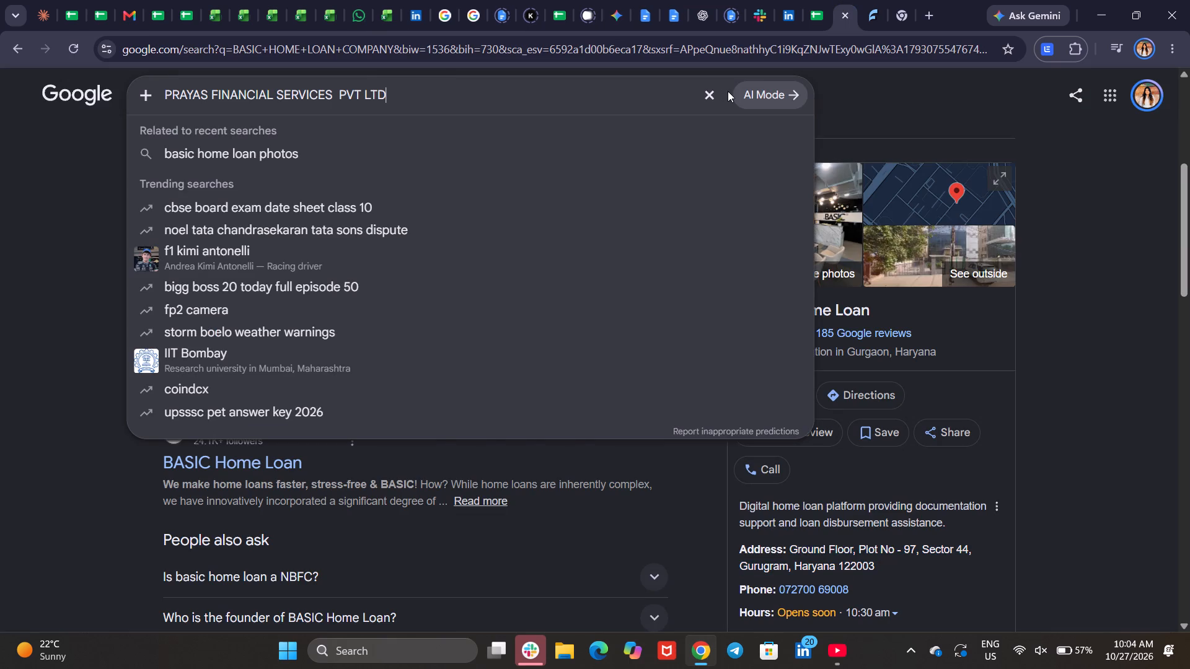
{"action": "key", "text": "Return"}
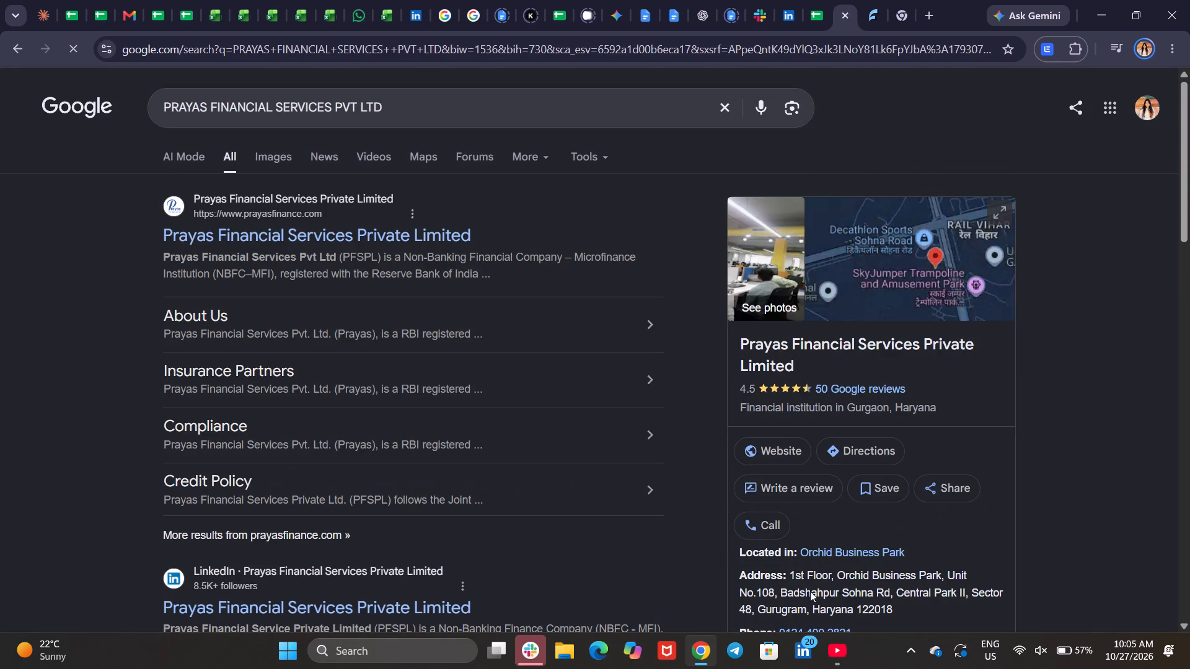
{"action": "left_click_drag", "start_coordinate": [791, 573], "coordinate": [900, 614]}
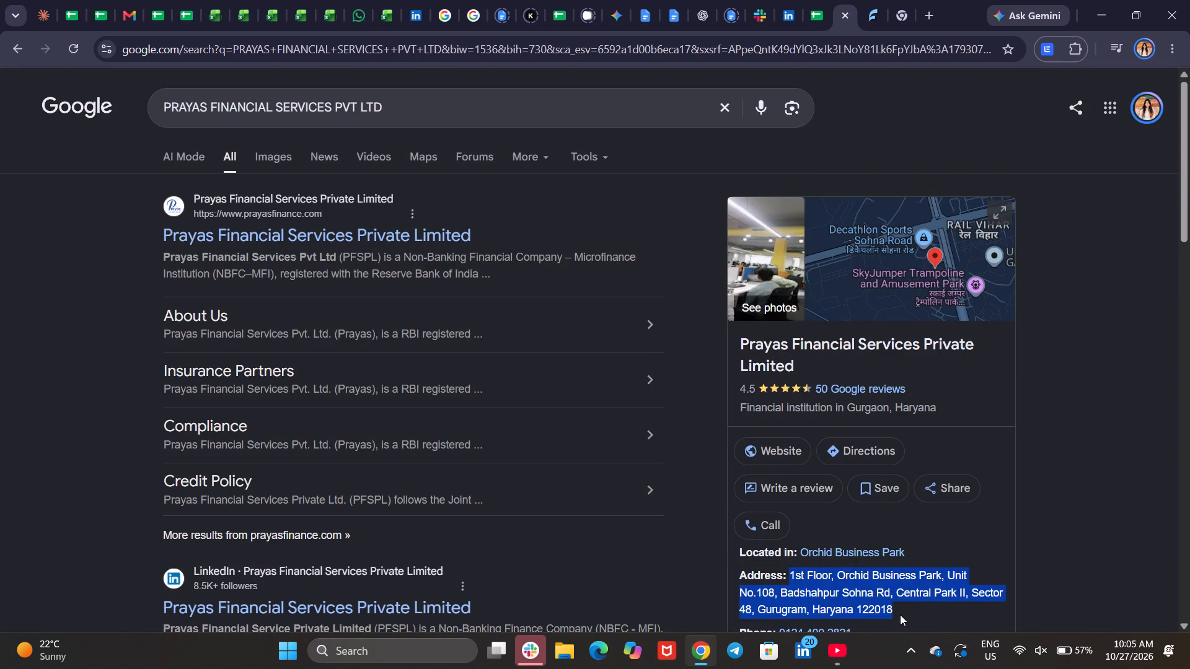
{"action": "left_click_drag", "start_coordinate": [900, 614], "coordinate": [901, 613]}
{"action": "key", "text": "ctrl+c"}
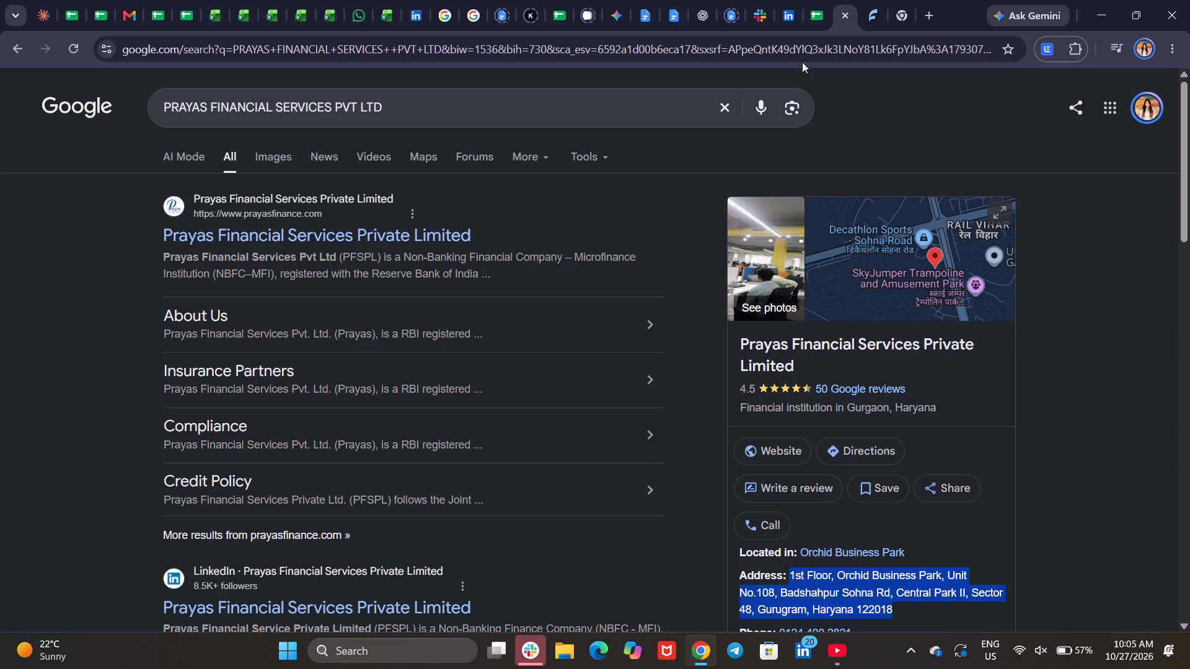
{"action": "left_click", "coordinate": [390, 6]}
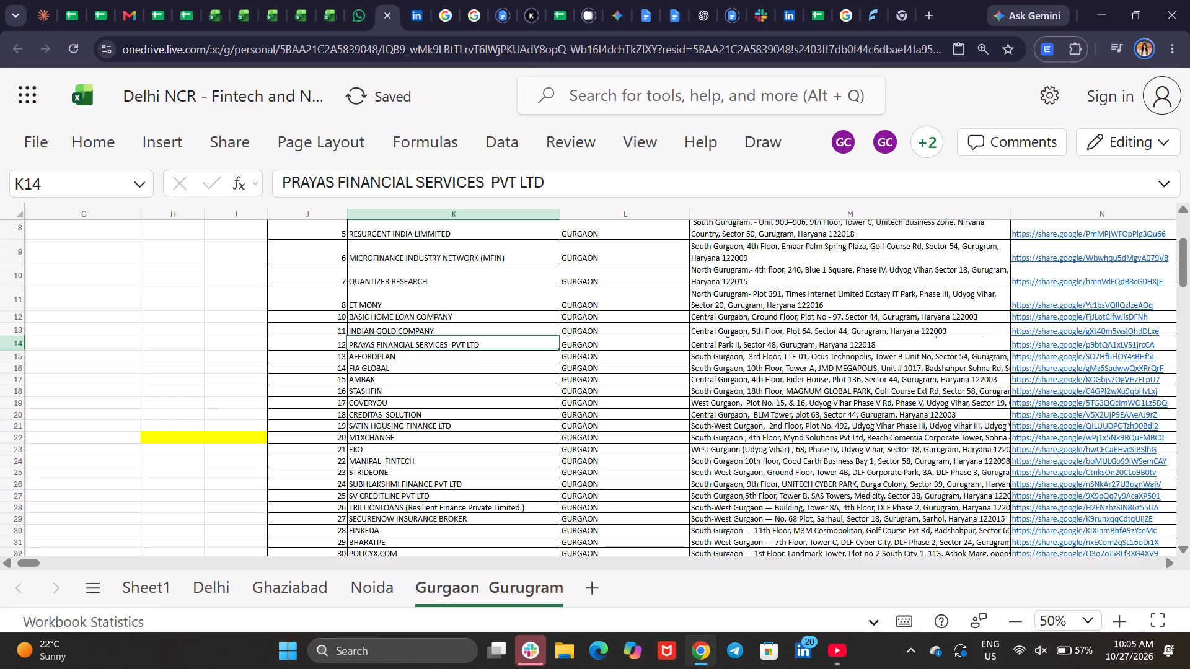
Replace the address after "South Gurgaon," in Prayas Financial Services' location cell with the copied Orchid Business Park, Unit No.108, Sector 48 address.
{"action": "triple_click", "coordinate": [787, 348]}
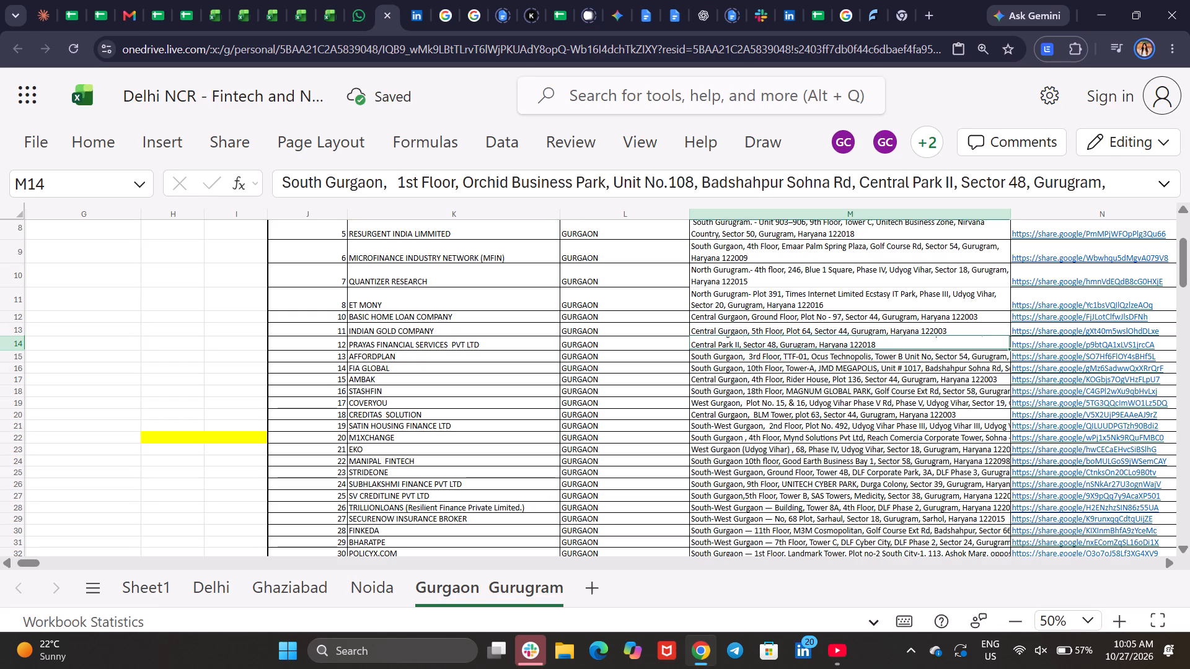
{"action": "left_click", "coordinate": [753, 344]}
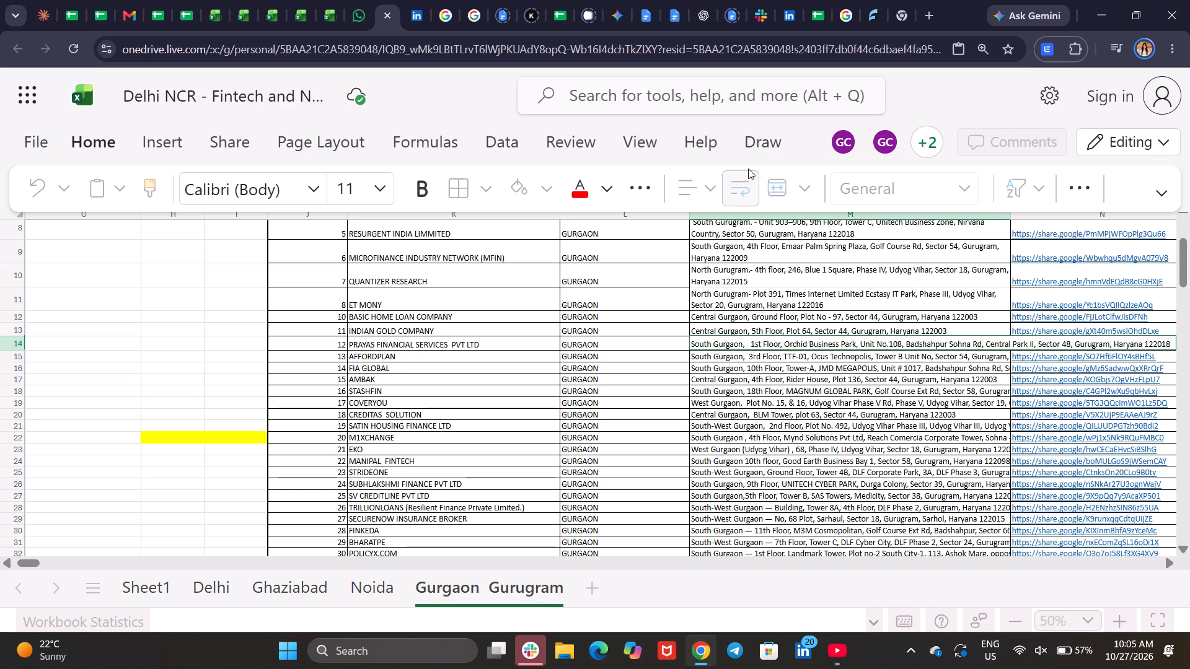
{"action": "left_click", "coordinate": [742, 178]}
{"action": "left_click", "coordinate": [780, 356]}
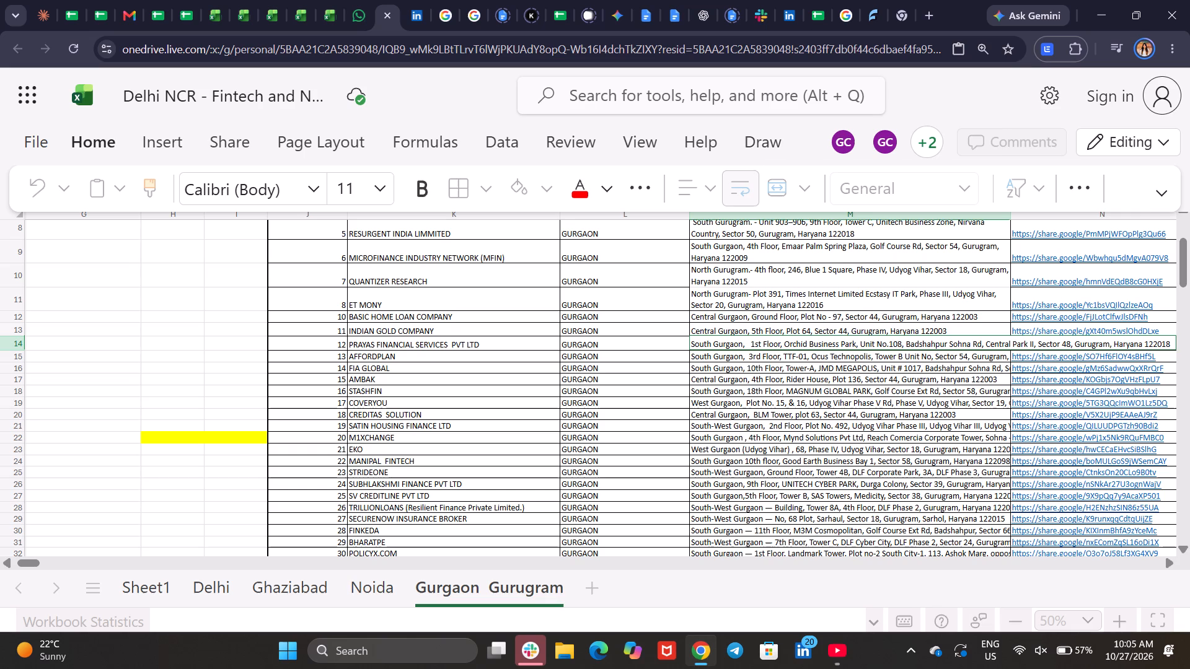
{"action": "triple_click", "coordinate": [776, 345]}
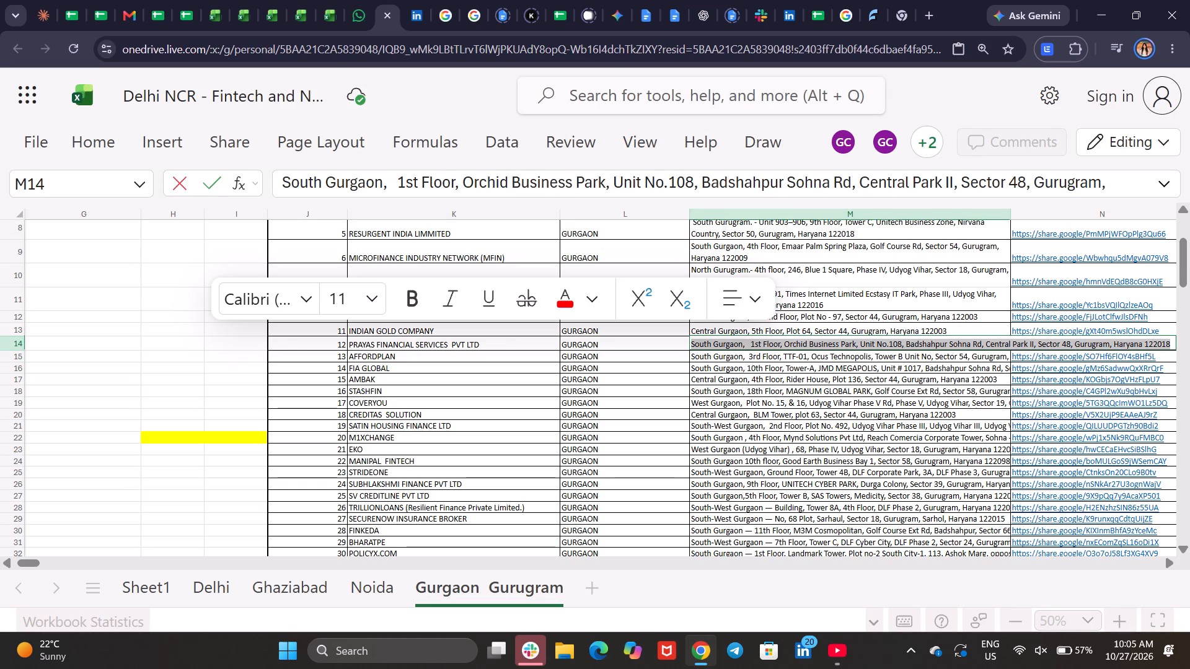
{"action": "left_click", "coordinate": [750, 349]}
{"action": "left_click", "coordinate": [749, 344]}
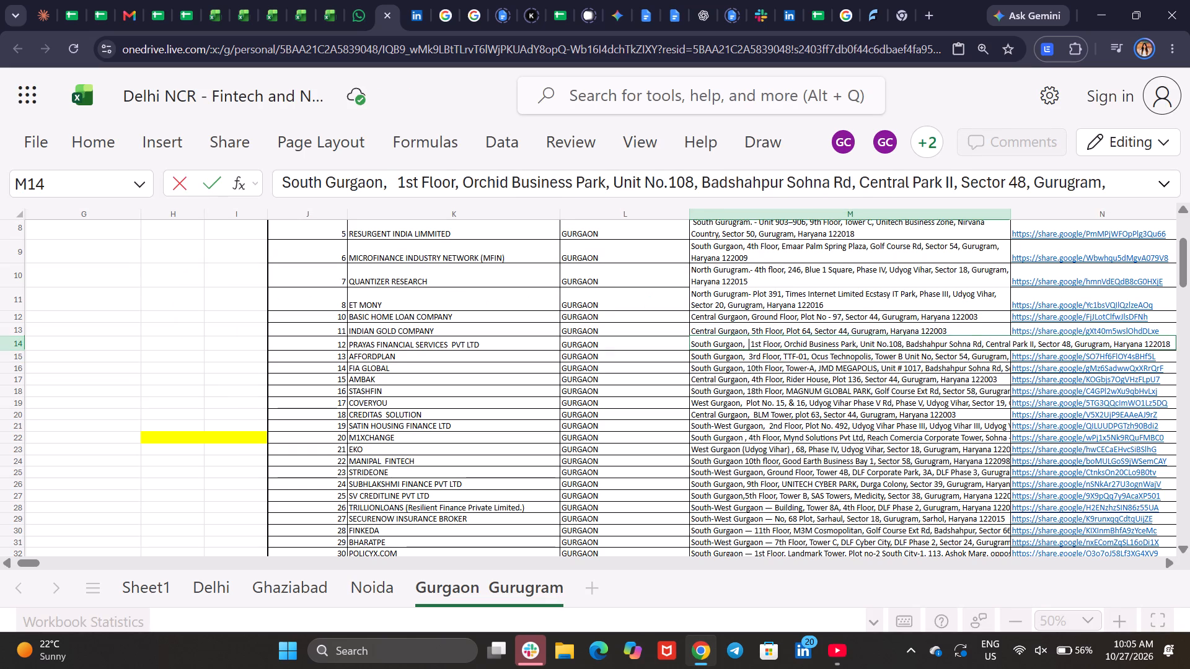
{"action": "left_click_drag", "start_coordinate": [749, 344], "coordinate": [1181, 341]}
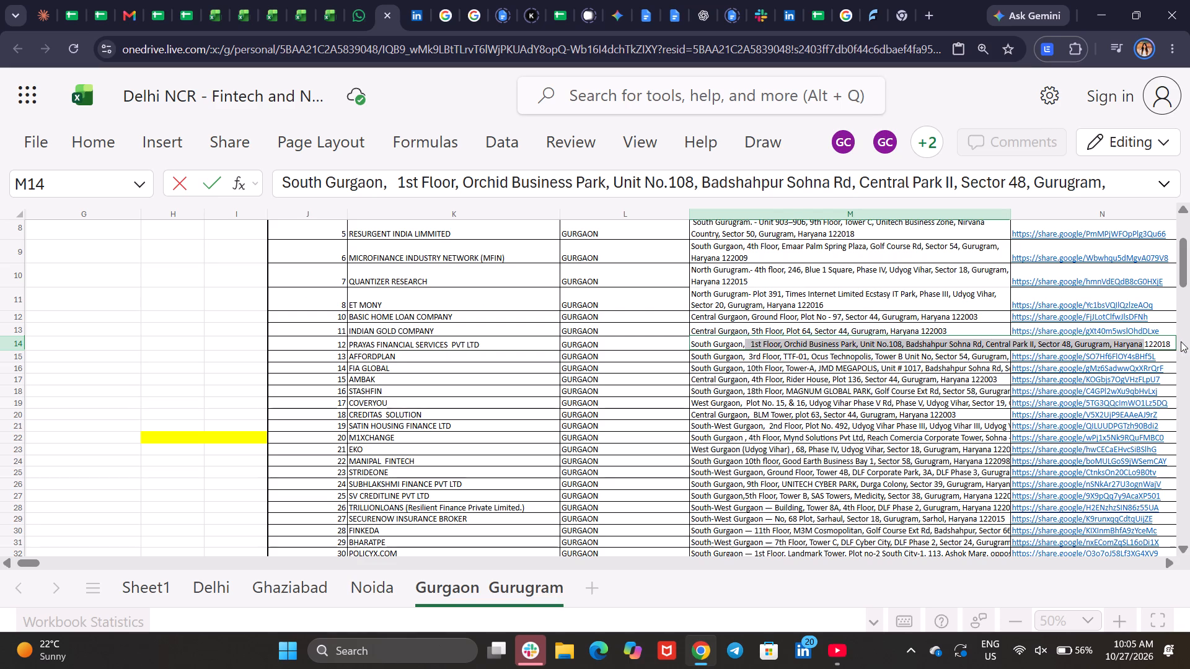
{"action": "left_click_drag", "start_coordinate": [1181, 341], "coordinate": [1186, 342]}
{"action": "key", "text": "ctrl+v"}
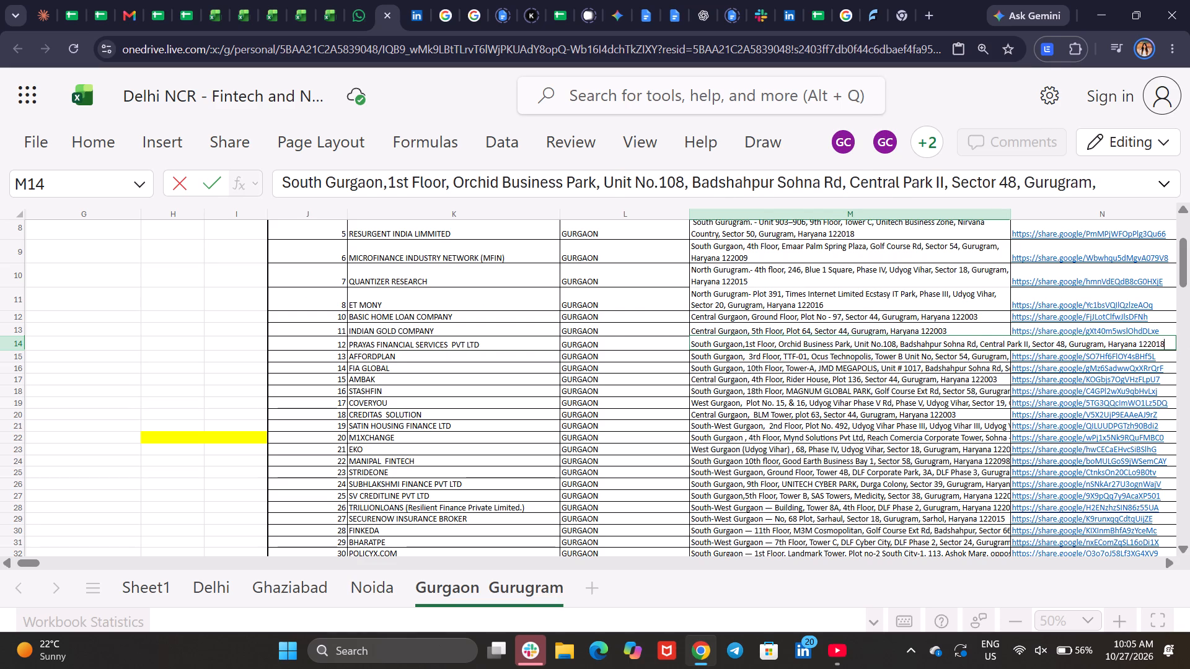
{"action": "left_click", "coordinate": [962, 380]}
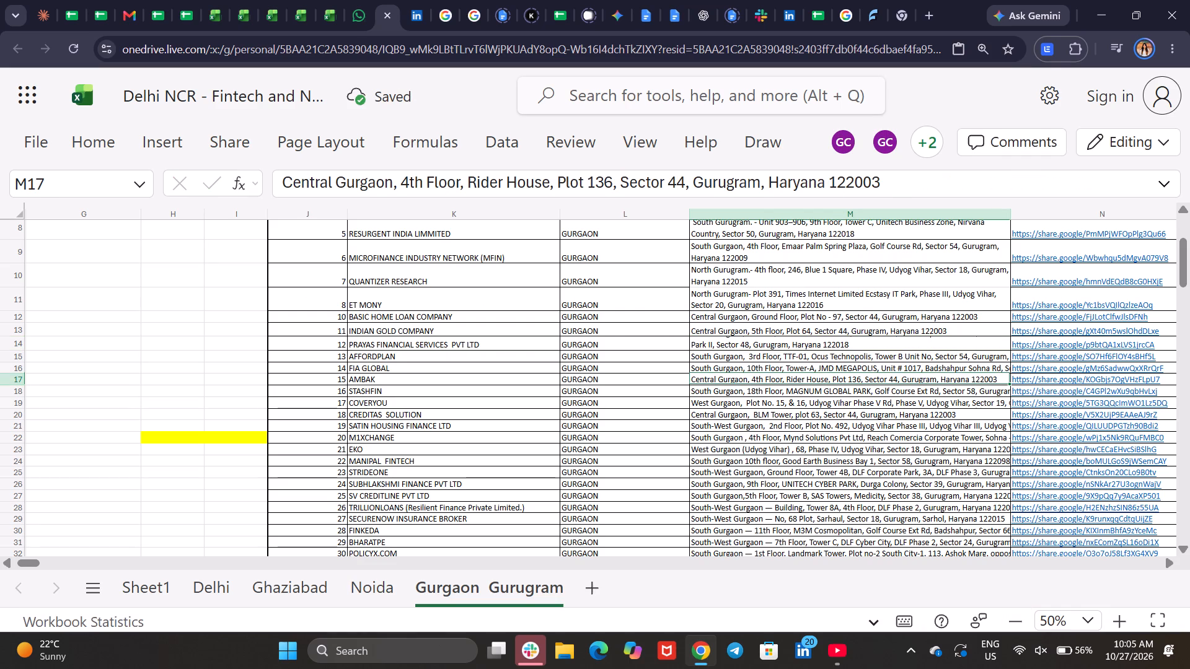
Reapply text wrapping to Prayas Financial Services' location cell and make row 14 tall enough for both address lines.
{"action": "left_click", "coordinate": [878, 344]}
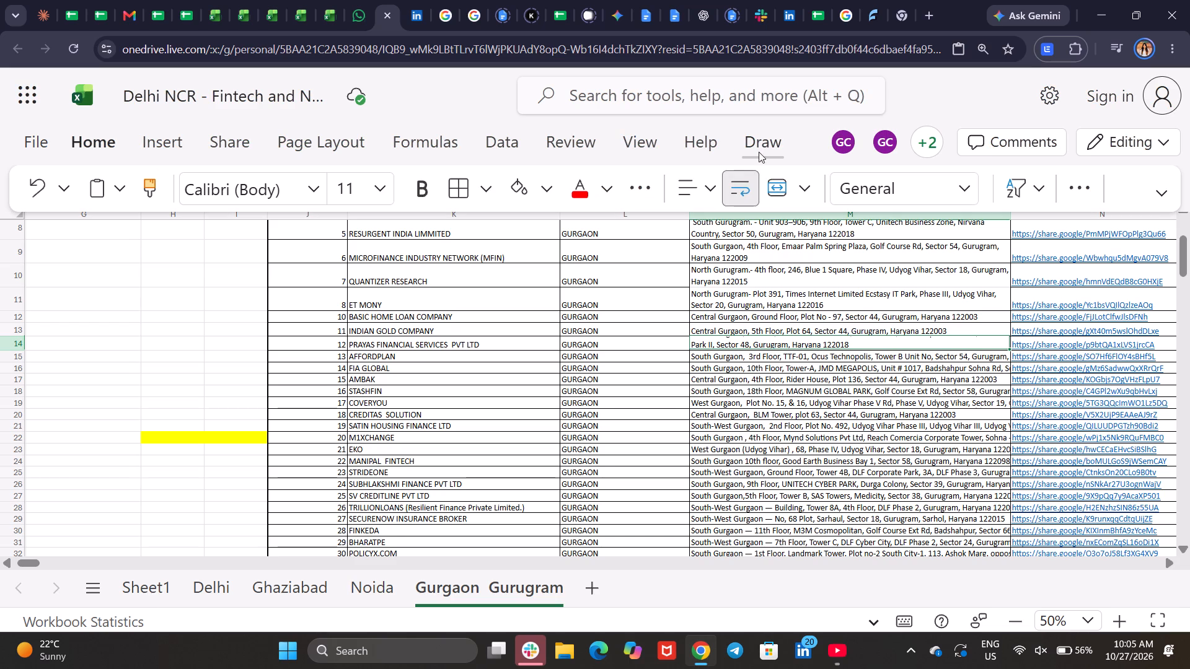
{"action": "left_click", "coordinate": [747, 188]}
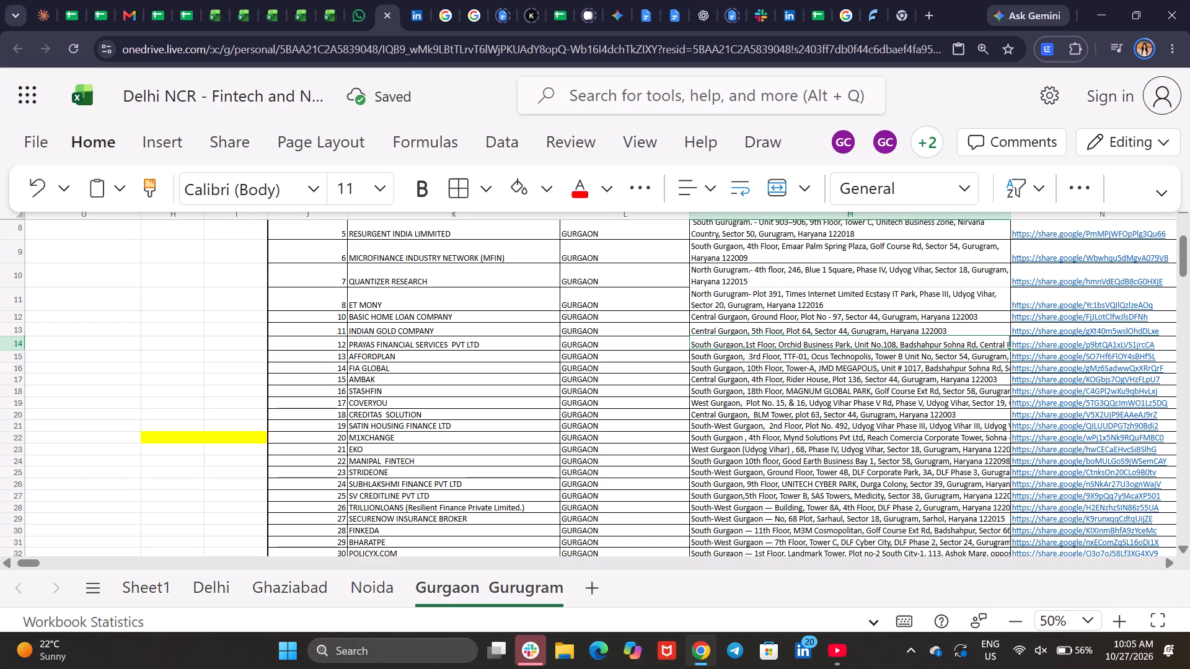
{"action": "left_click", "coordinate": [736, 190]}
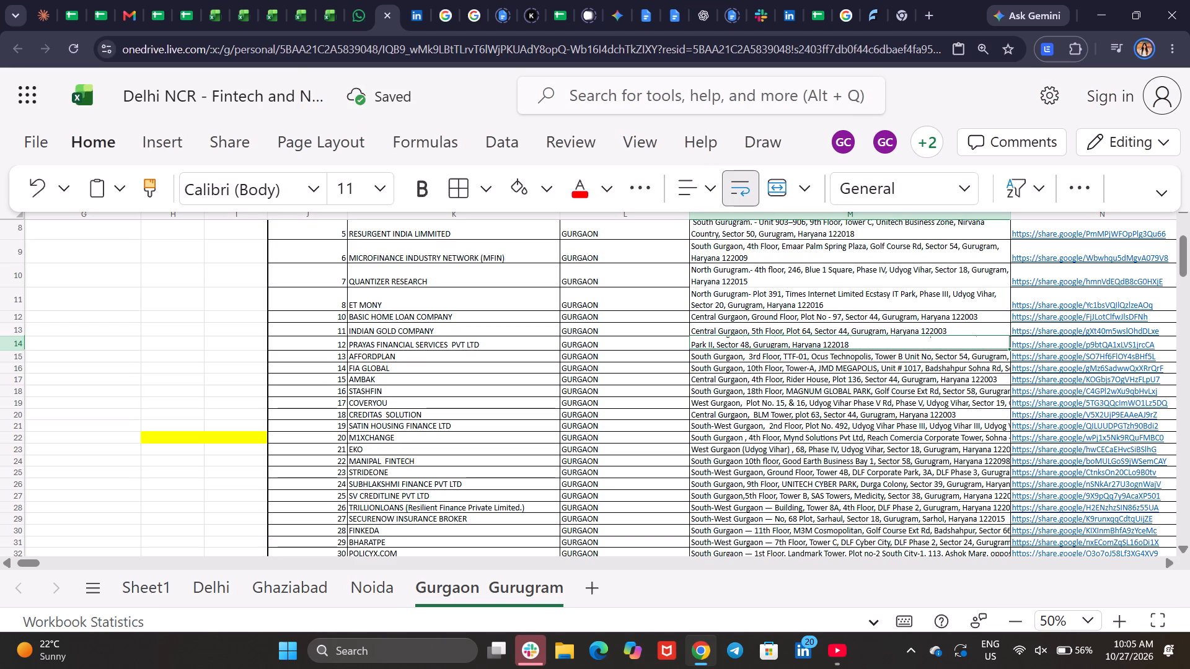
{"action": "left_click", "coordinate": [709, 341]}
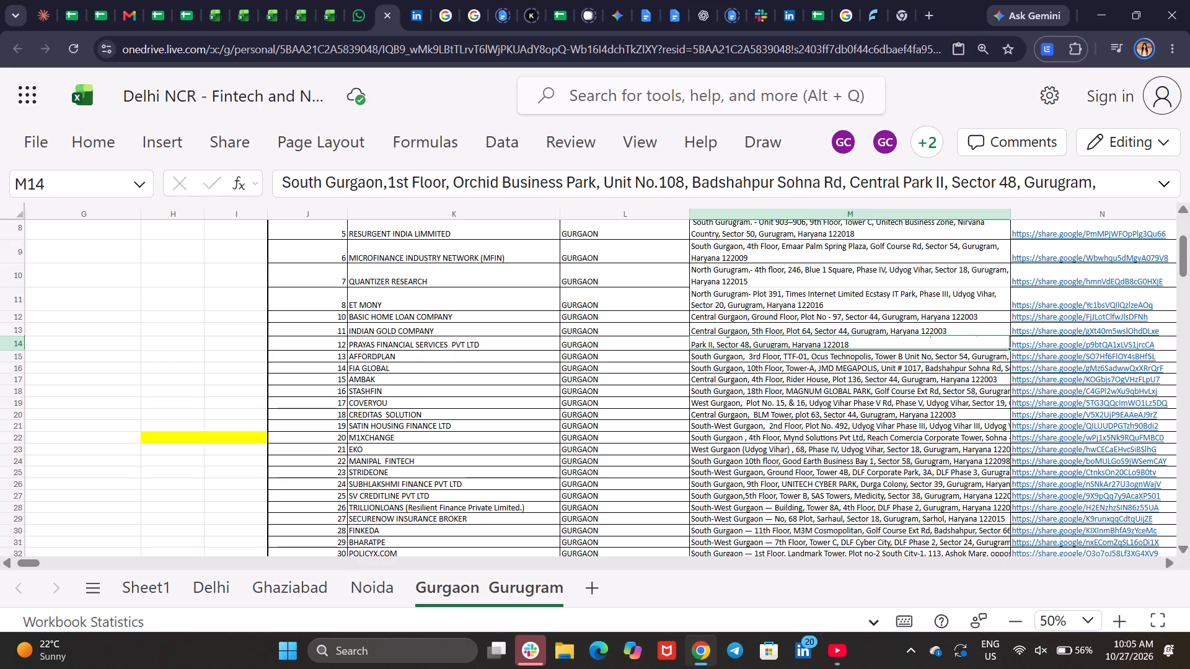
{"action": "left_click", "coordinate": [709, 348]}
{"action": "left_click", "coordinate": [16, 348]}
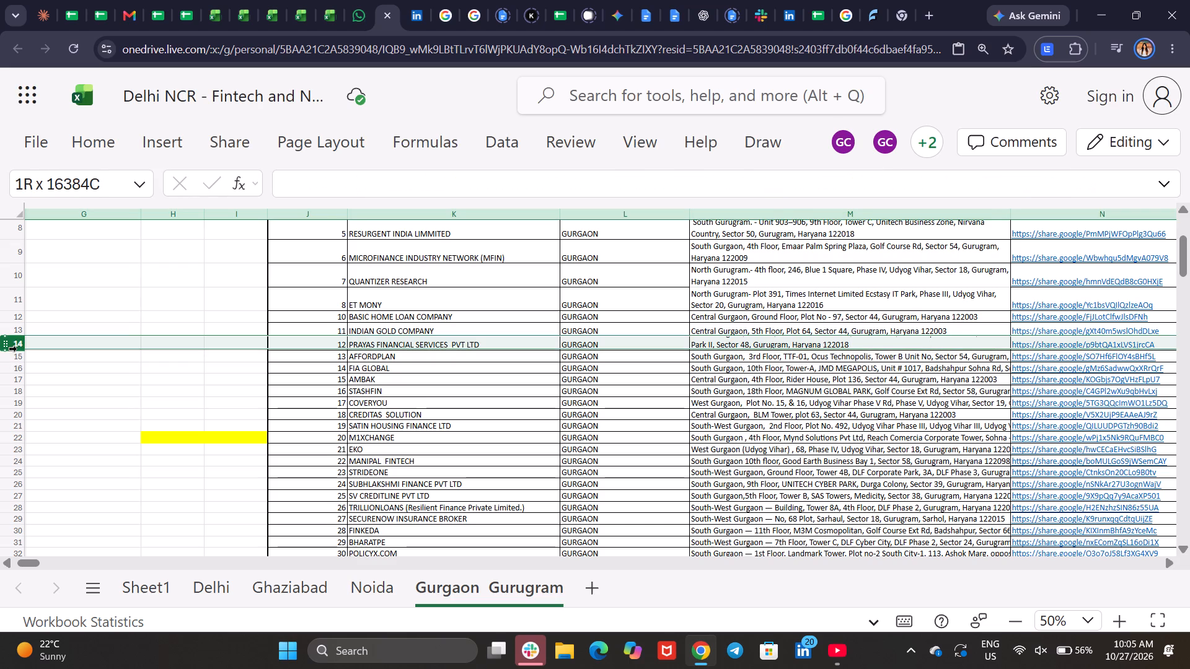
{"action": "left_click", "coordinate": [18, 352]}
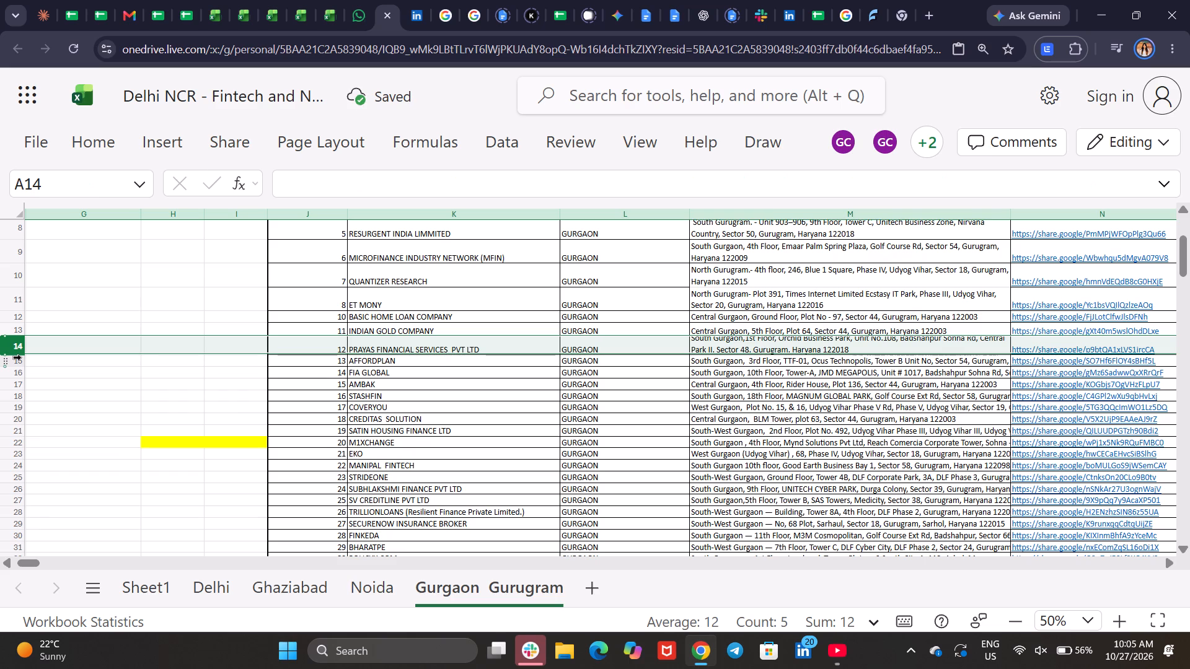
{"action": "left_click_drag", "start_coordinate": [20, 353], "coordinate": [20, 362]}
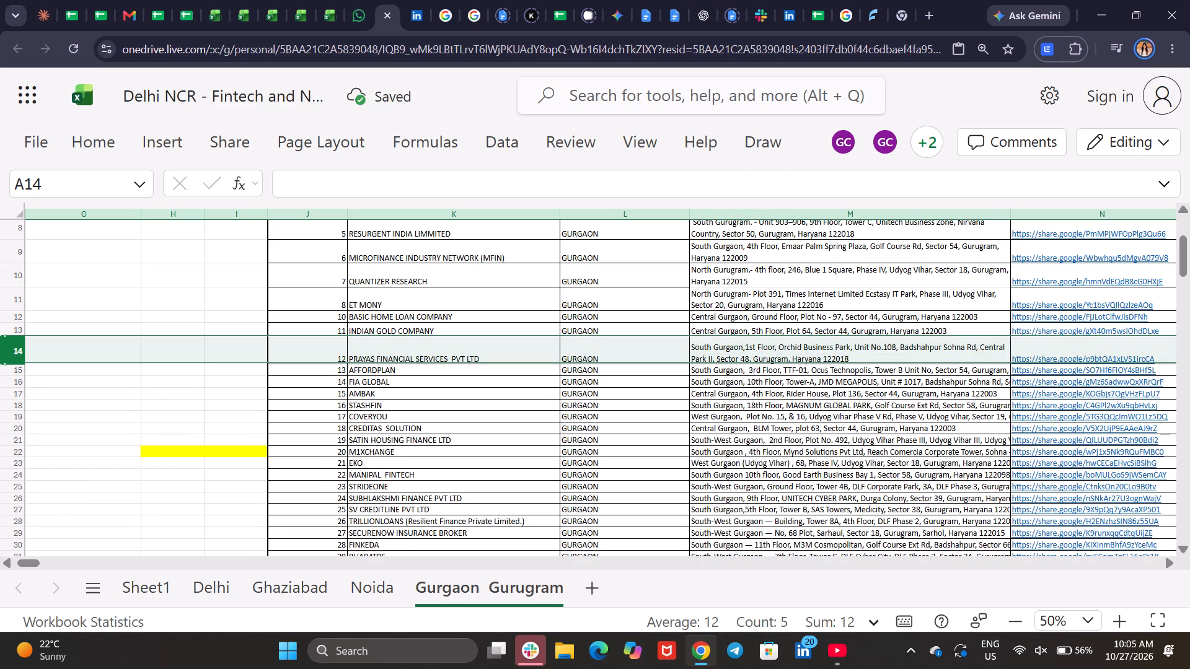
Turn on text wrapping for the location cells of Affordplan, FIA Global, Ambak, Stashfin and CoverYou.
{"action": "left_click", "coordinate": [801, 370]}
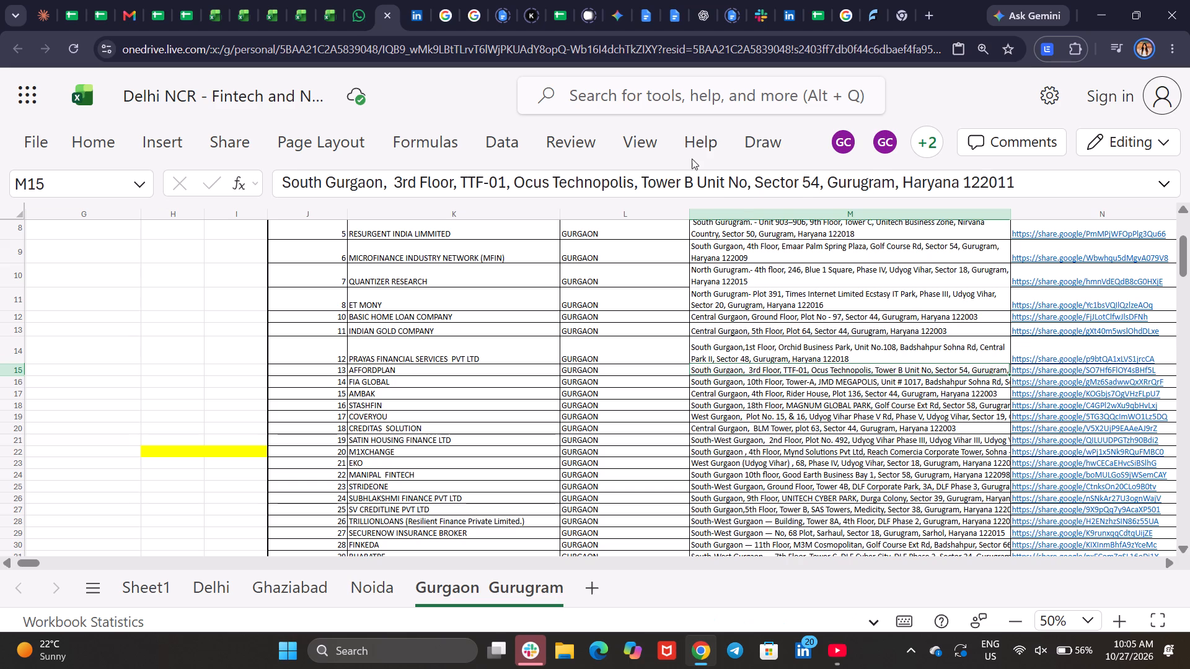
{"action": "left_click", "coordinate": [737, 185]}
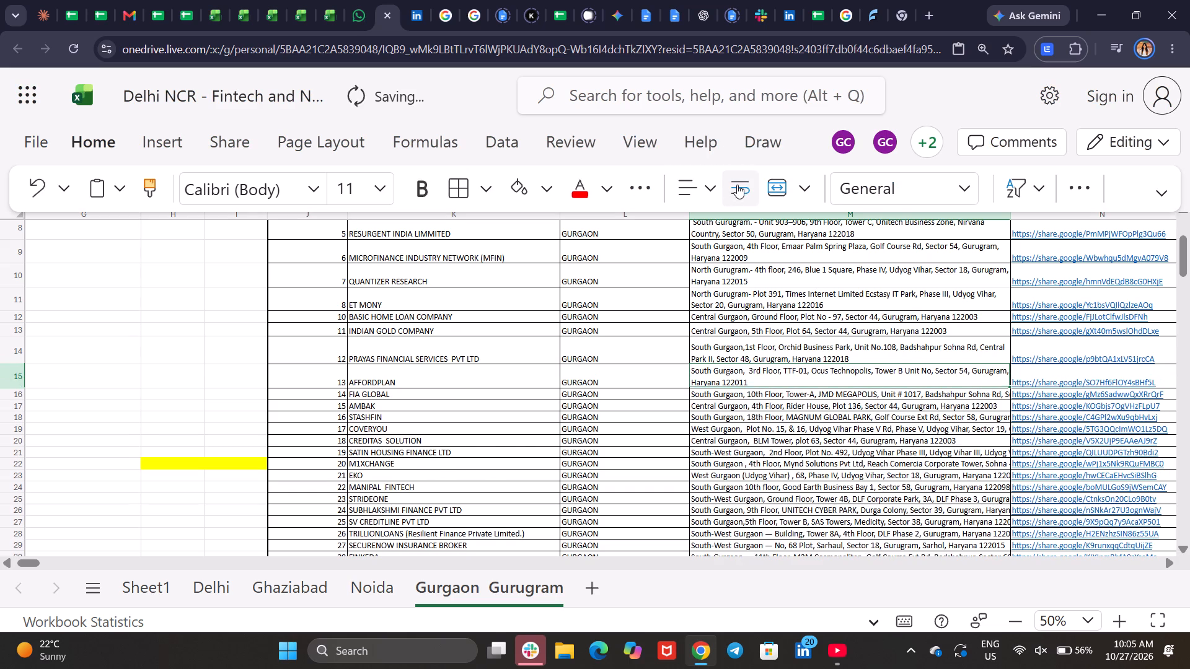
{"action": "left_click", "coordinate": [804, 396]}
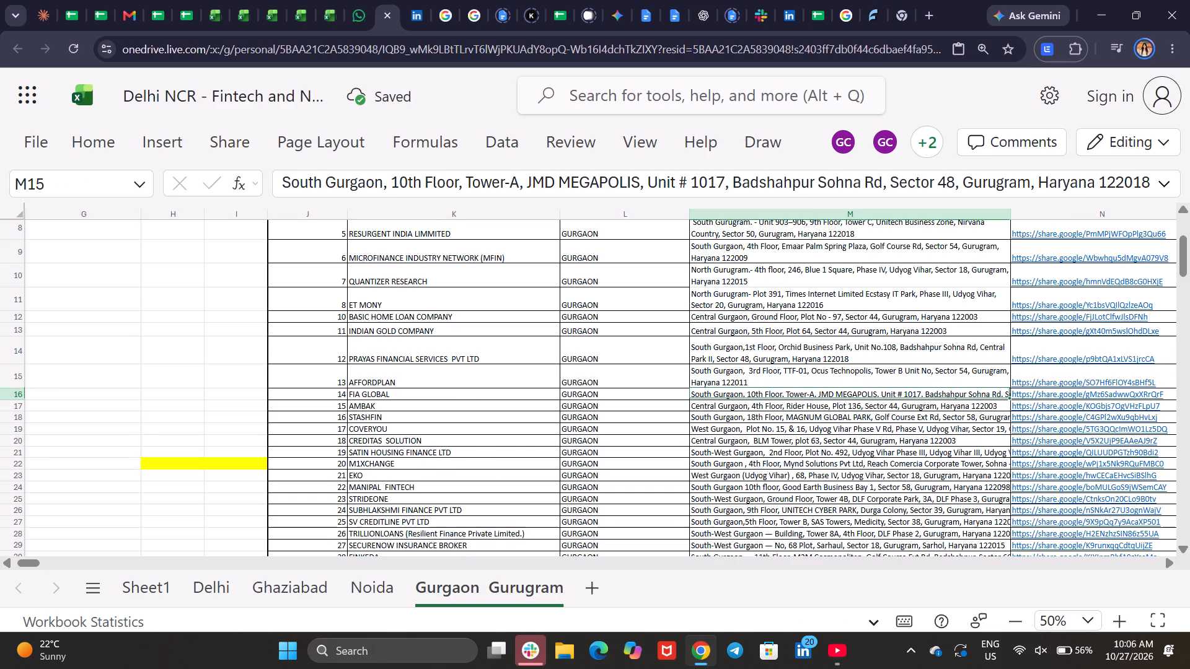
{"action": "left_click", "coordinate": [741, 196]}
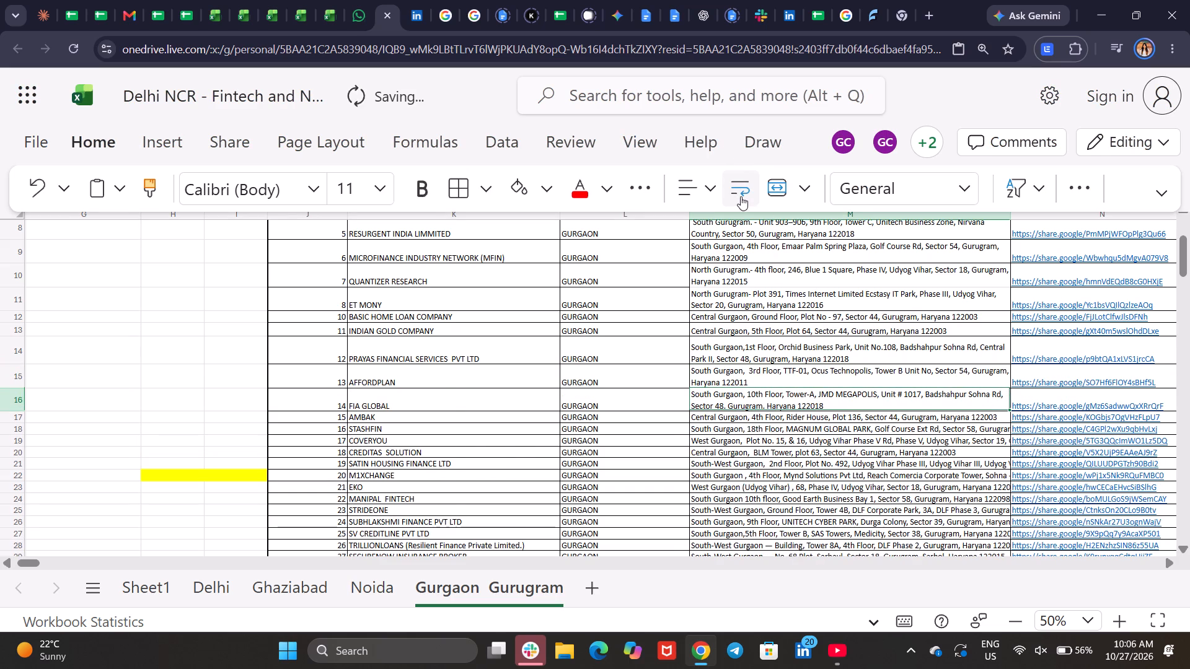
{"action": "left_click", "coordinate": [783, 421]}
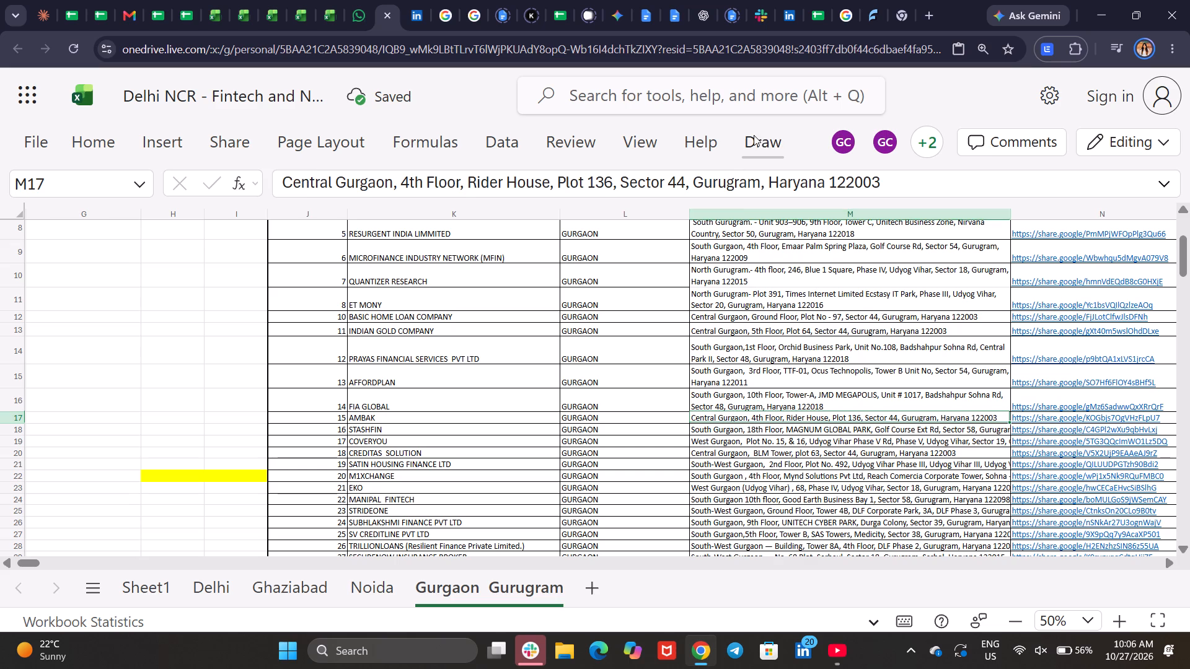
{"action": "left_click", "coordinate": [729, 191]}
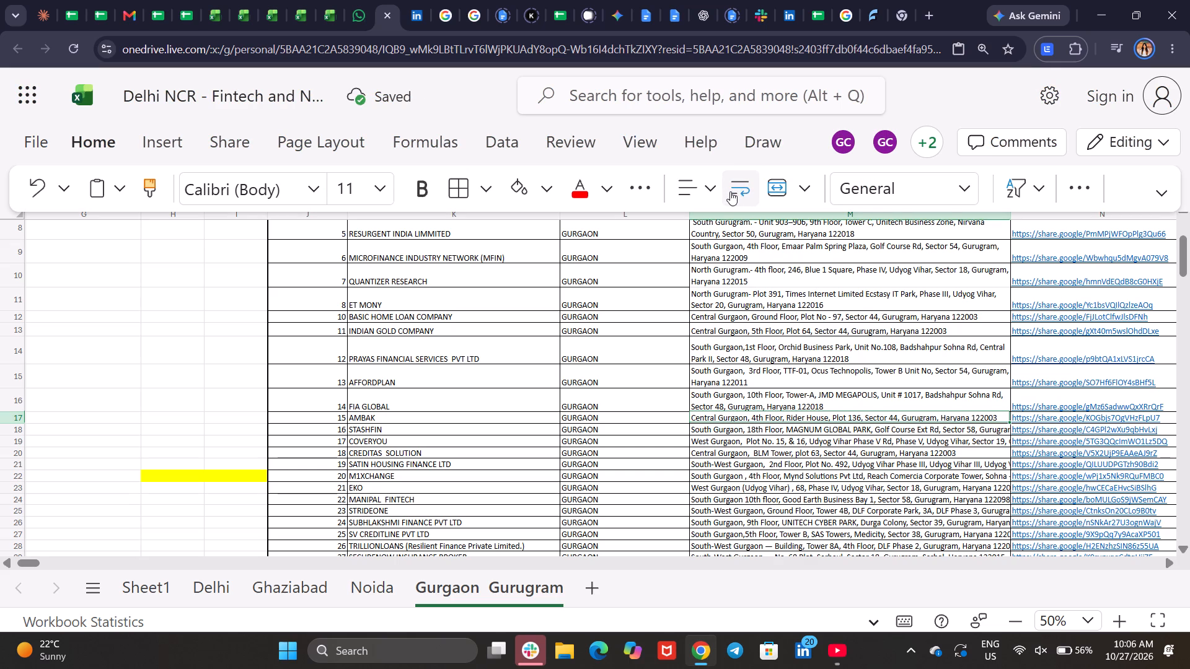
{"action": "left_click", "coordinate": [738, 187]}
{"action": "left_click", "coordinate": [738, 187]}
{"action": "left_click", "coordinate": [785, 432]}
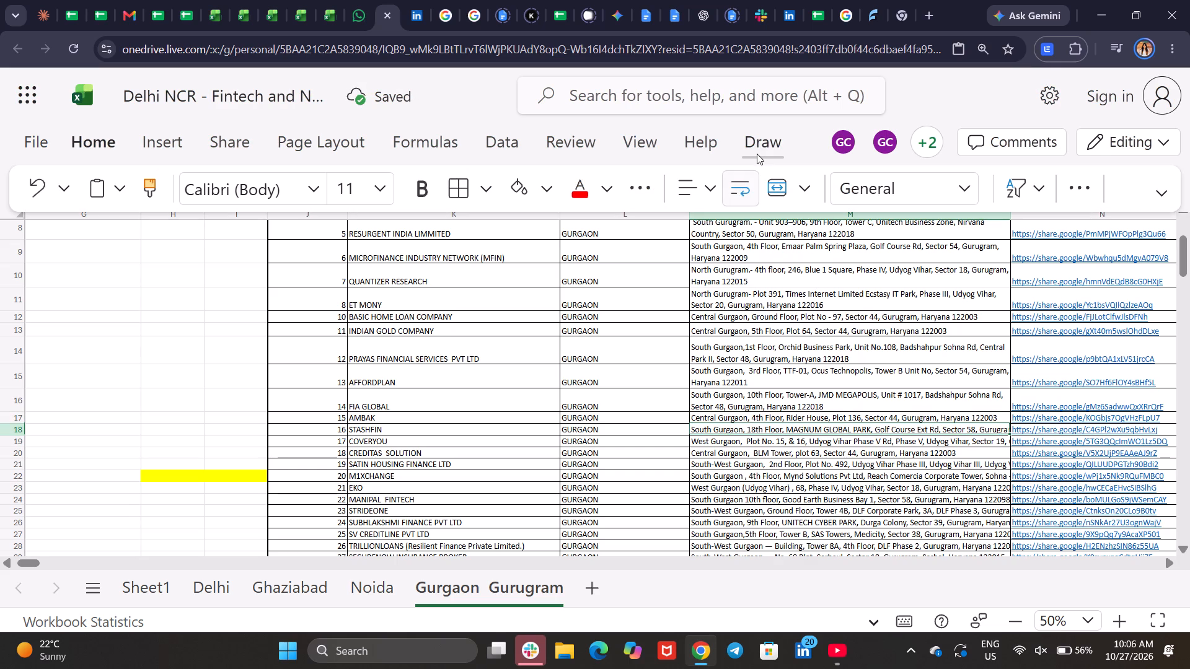
{"action": "left_click", "coordinate": [738, 190]}
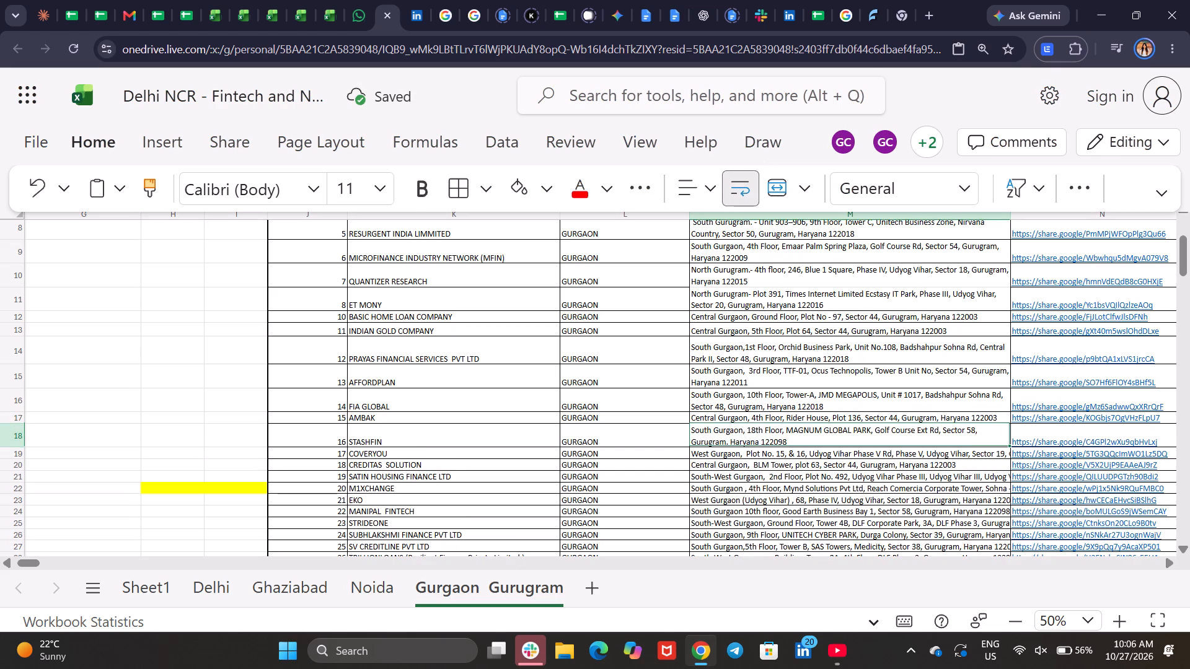
{"action": "left_click", "coordinate": [756, 455]}
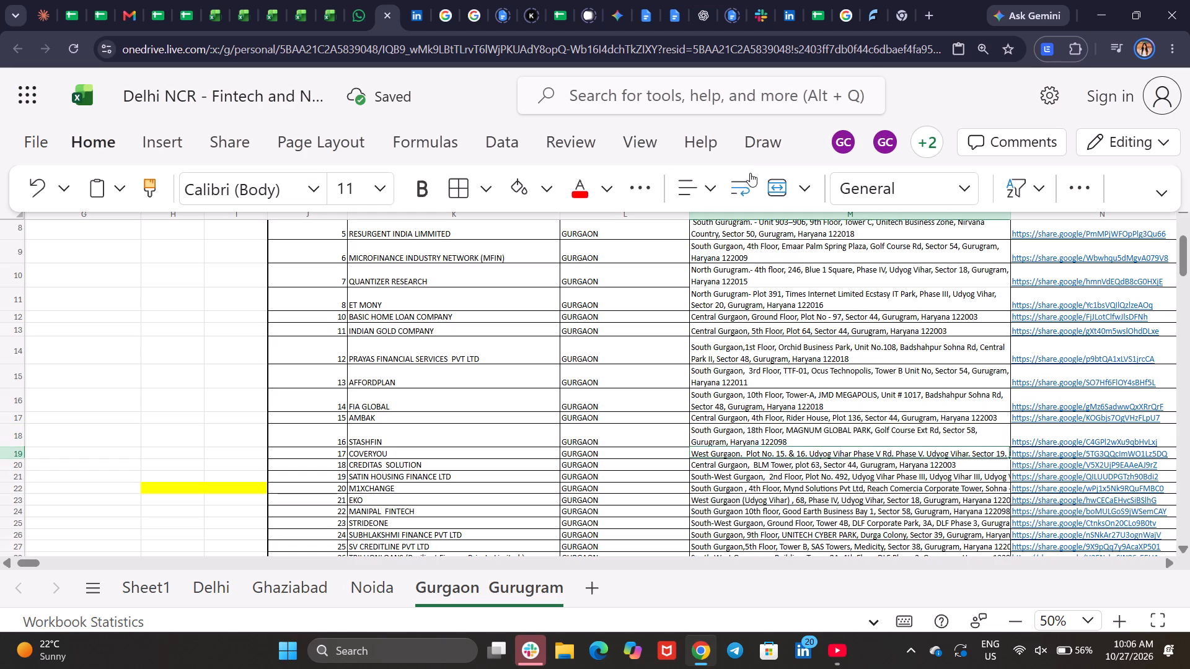
{"action": "left_click", "coordinate": [740, 177]}
Turn on text wrapping for the location cells of Satin Housing Finance, M1xchange and Eko.
{"action": "scroll", "coordinate": [853, 394], "scroll_direction": "down", "scroll_amount": 1}
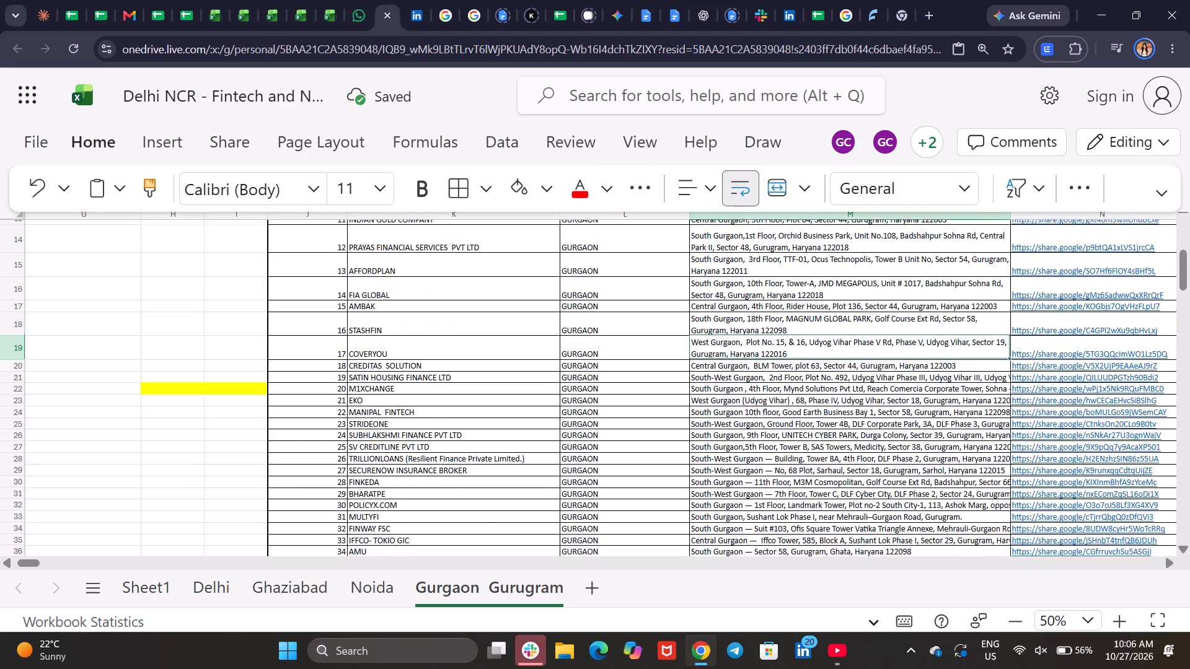
{"action": "scroll", "coordinate": [853, 394], "scroll_direction": "down", "scroll_amount": 2}
{"action": "left_click", "coordinate": [804, 299]}
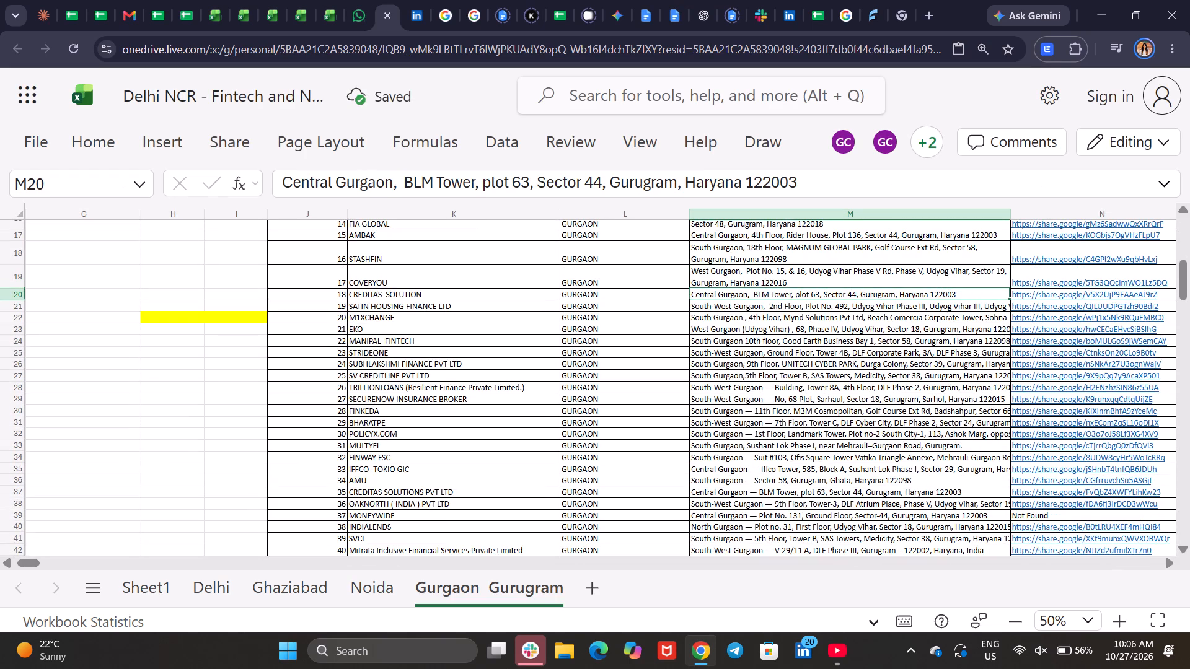
{"action": "left_click", "coordinate": [804, 308]}
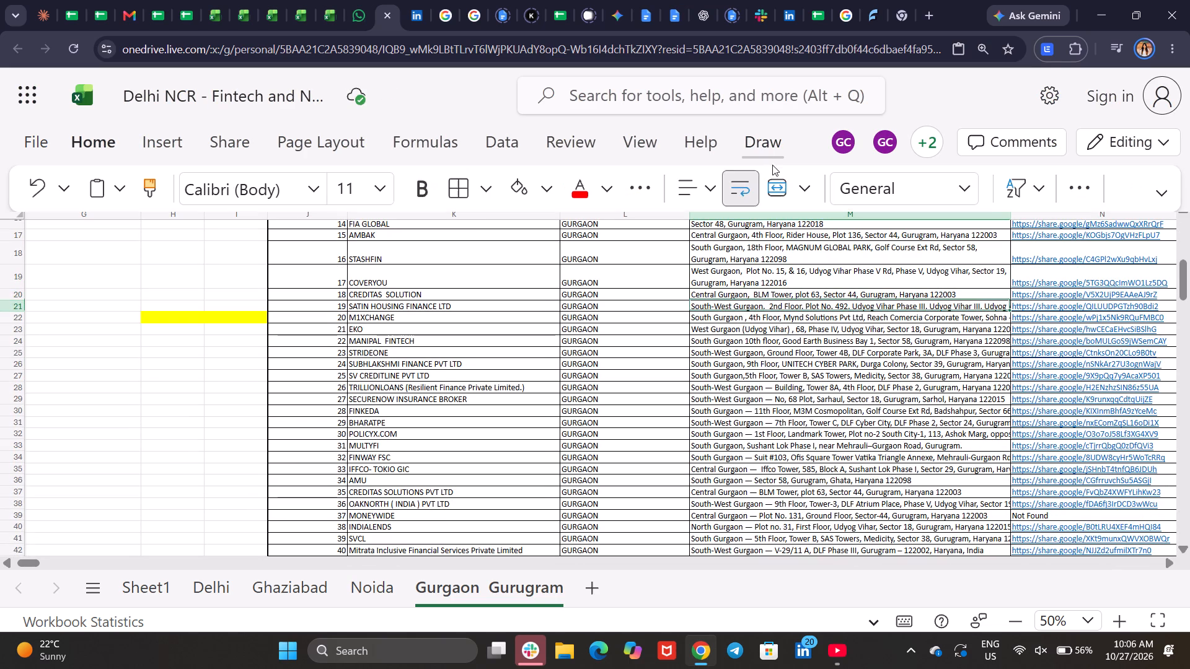
{"action": "left_click", "coordinate": [743, 190]}
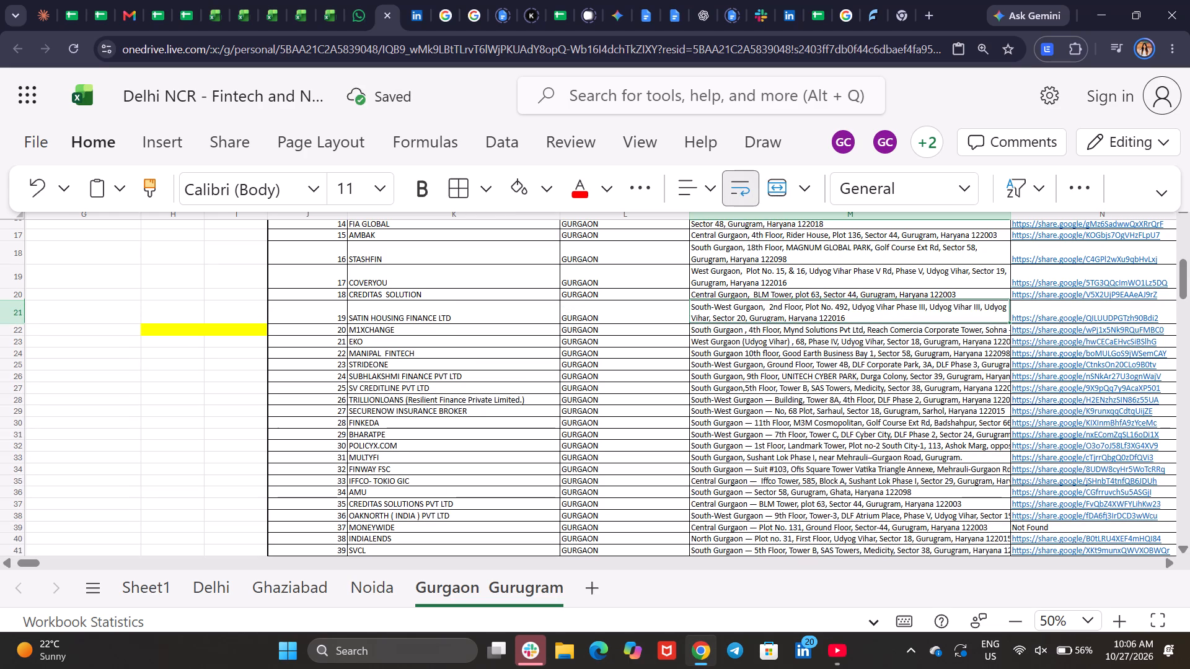
{"action": "left_click", "coordinate": [760, 331]}
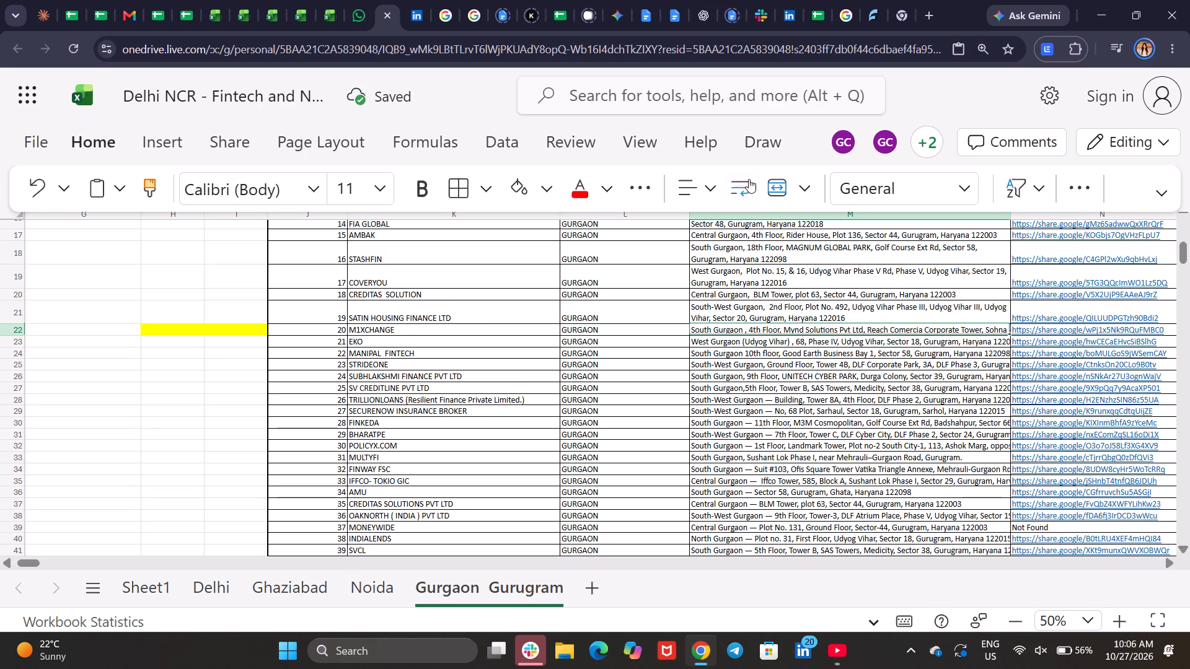
{"action": "left_click", "coordinate": [743, 190]}
{"action": "left_click", "coordinate": [808, 357]}
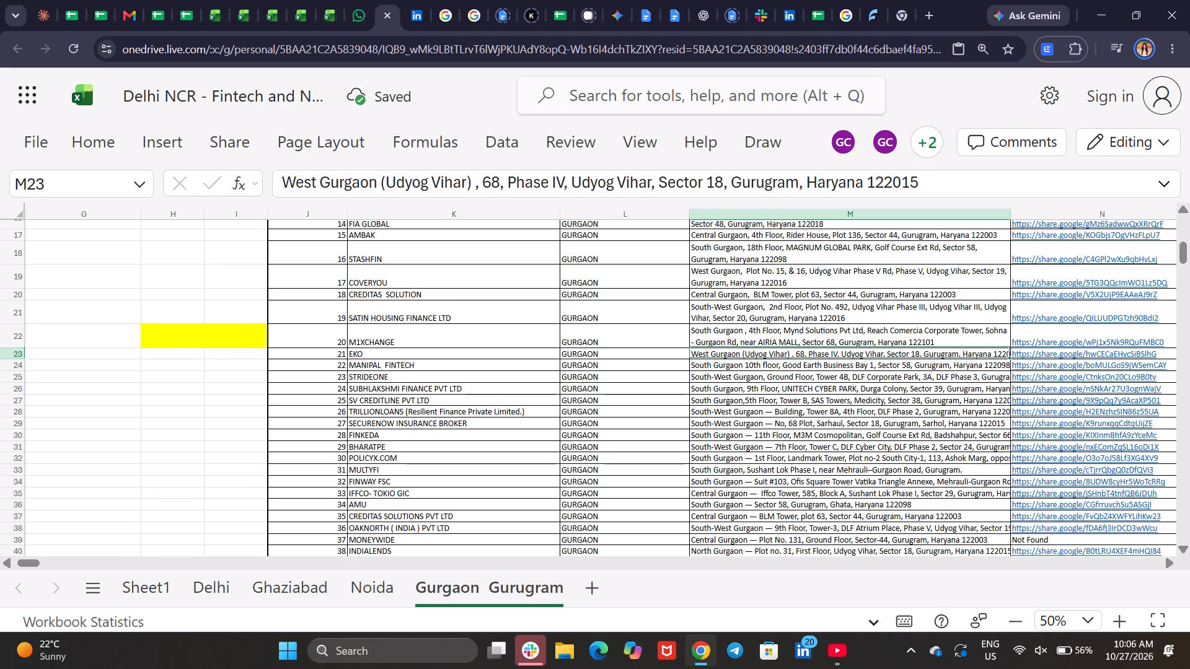
{"action": "left_click", "coordinate": [748, 193]}
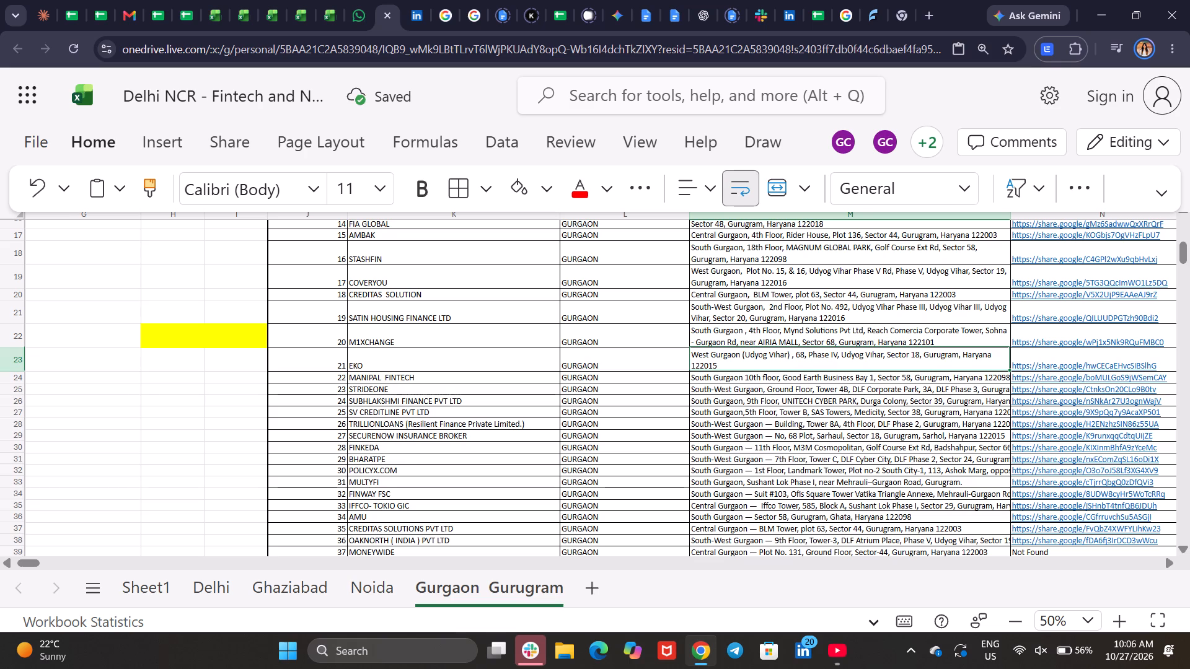
Turn on text wrapping for the location cells of Manipal Fintech, Strideone, Subhlakshmi Finance and SV Creditline in rows 24 to 27.
{"action": "left_click", "coordinate": [768, 377]}
{"action": "left_click", "coordinate": [738, 188]}
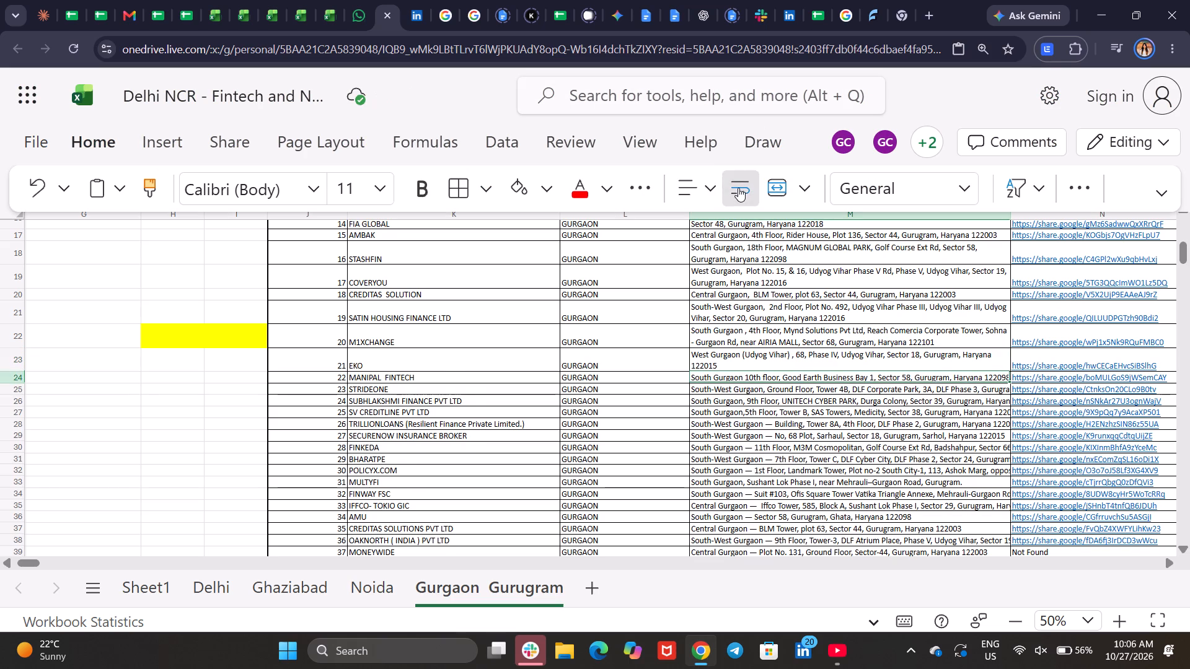
{"action": "left_click", "coordinate": [777, 400]}
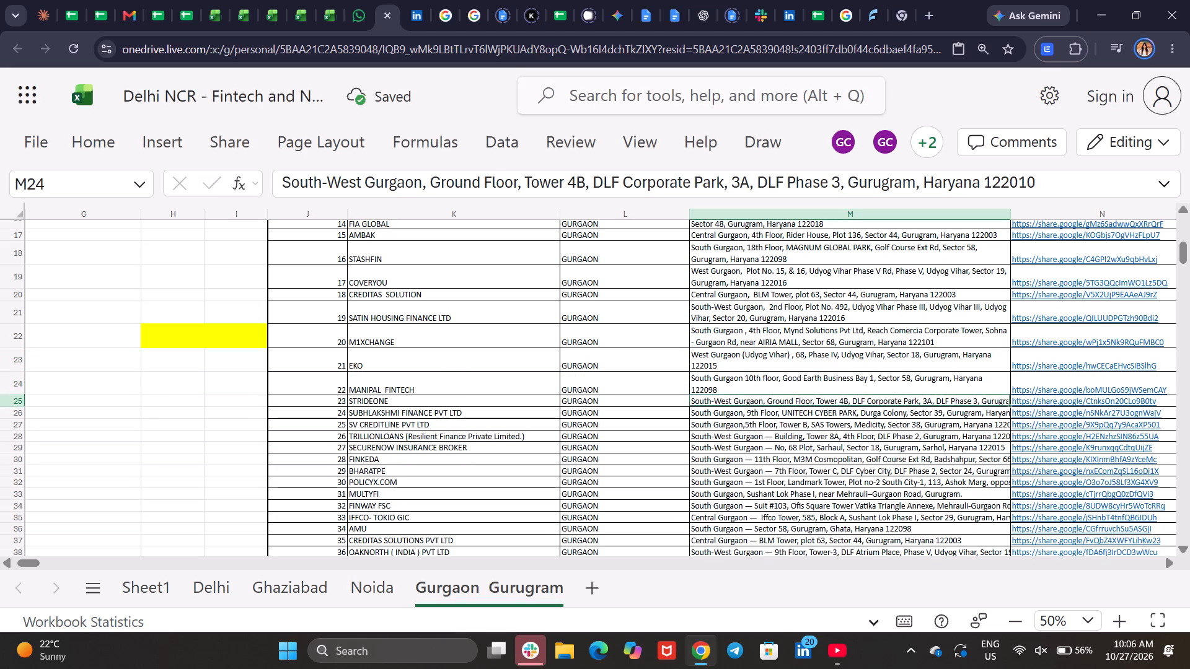
{"action": "left_click", "coordinate": [746, 190]}
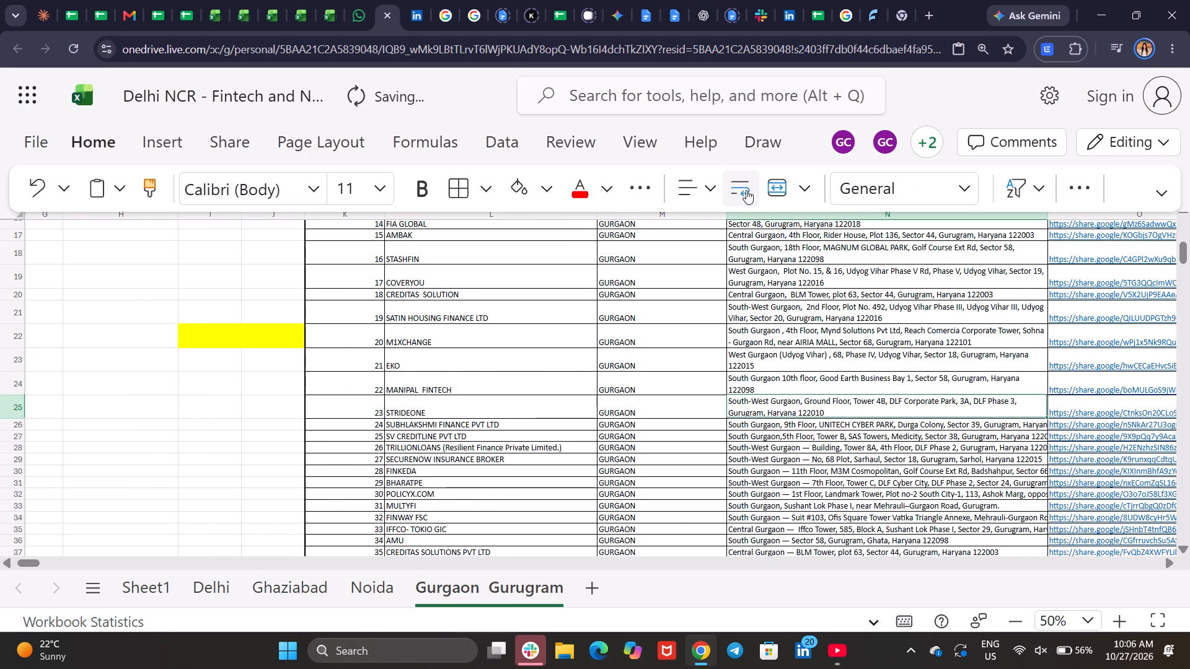
{"action": "left_click", "coordinate": [800, 424]}
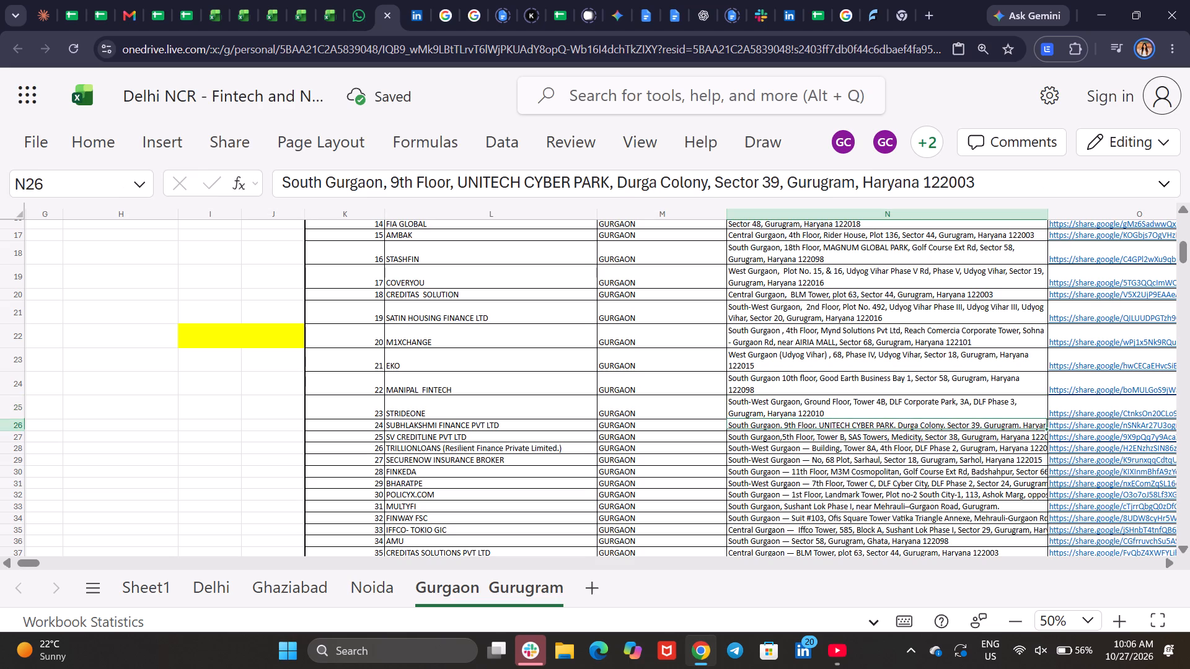
{"action": "left_click", "coordinate": [745, 198]}
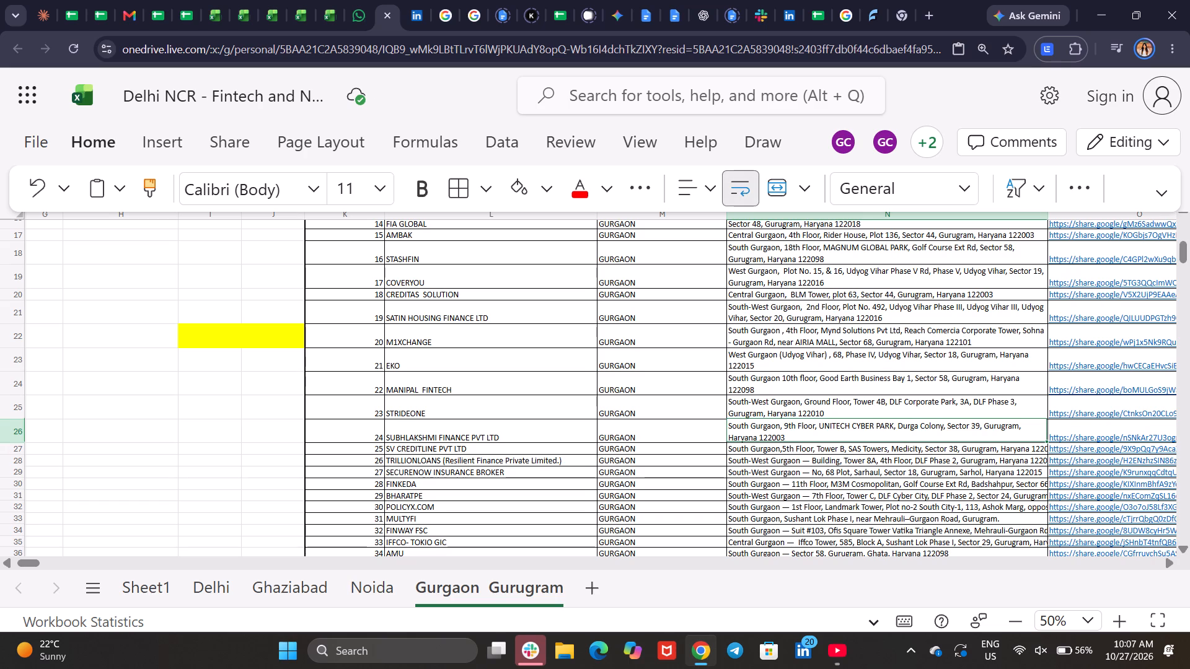
{"action": "scroll", "coordinate": [931, 444], "scroll_direction": "left", "scroll_amount": 1}
{"action": "scroll", "coordinate": [931, 444], "scroll_direction": "down", "scroll_amount": 1}
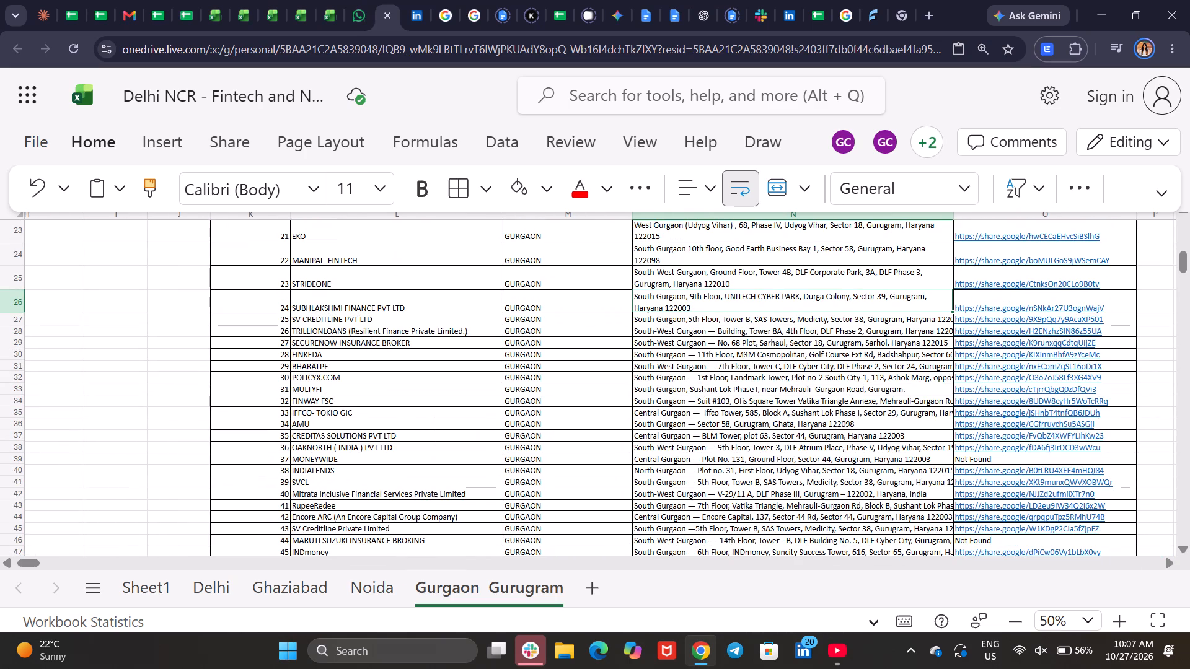
{"action": "left_click", "coordinate": [853, 319]}
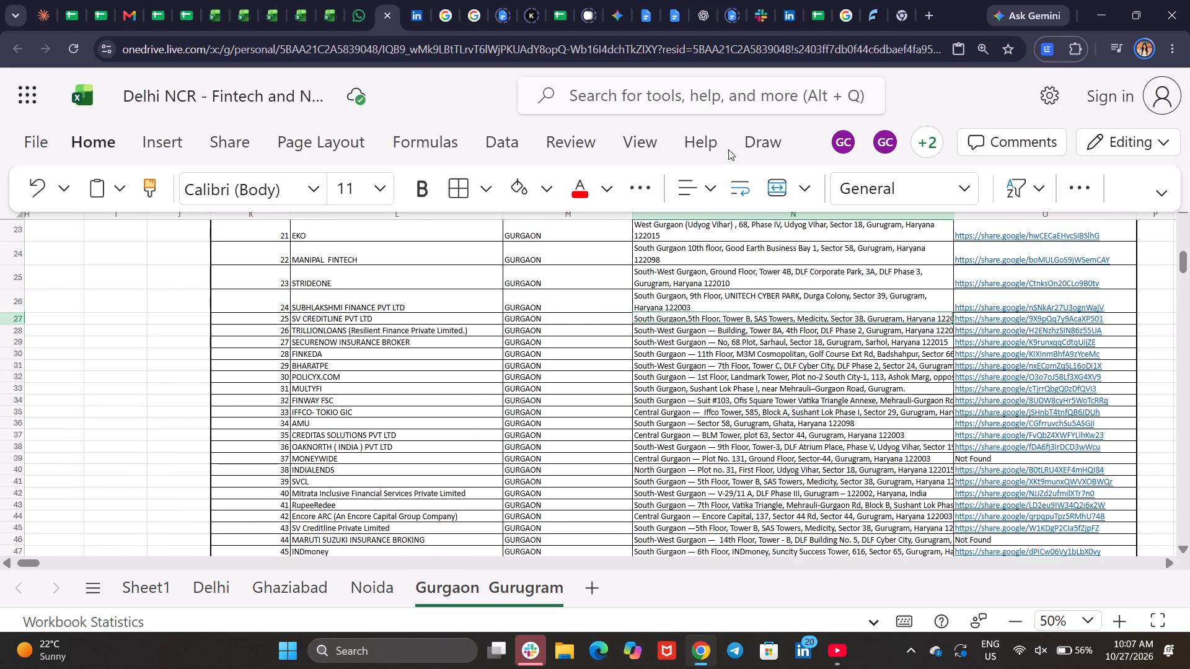
{"action": "left_click", "coordinate": [744, 190]}
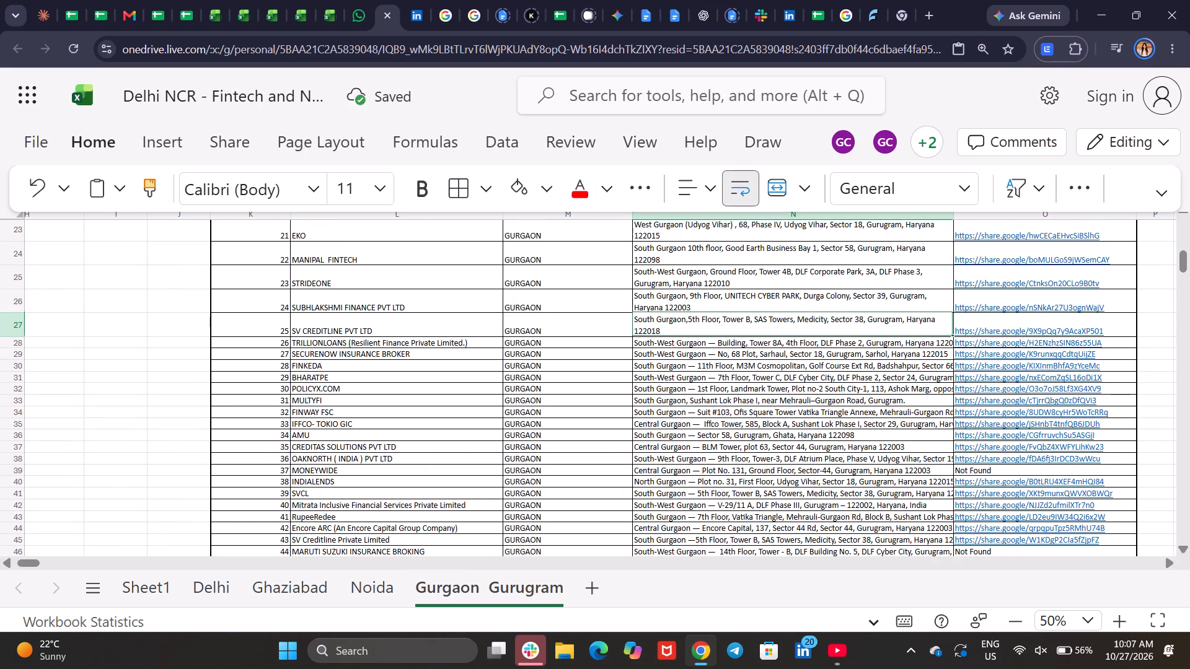
Turn on text wrapping for the location cells of Trillionloans, Securenow Insurance Broker, Finkeda, BharatPe, PolicyX.com and Multyfi.
{"action": "key", "text": "Down"}
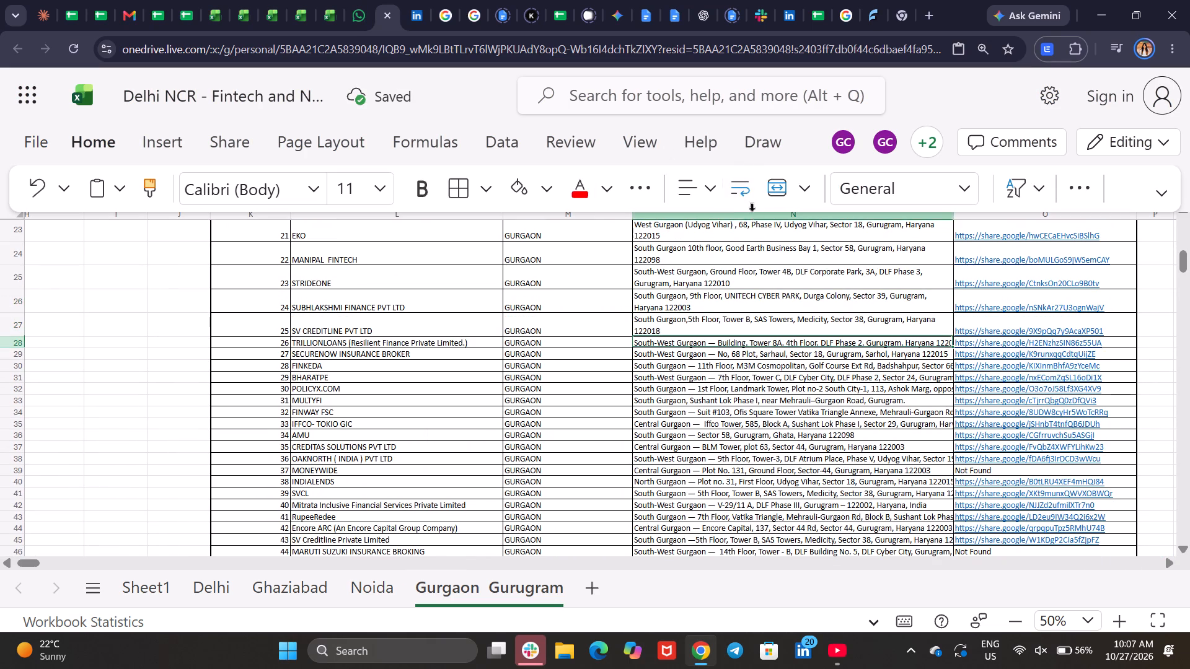
{"action": "left_click", "coordinate": [740, 190]}
{"action": "key", "text": "Down"}
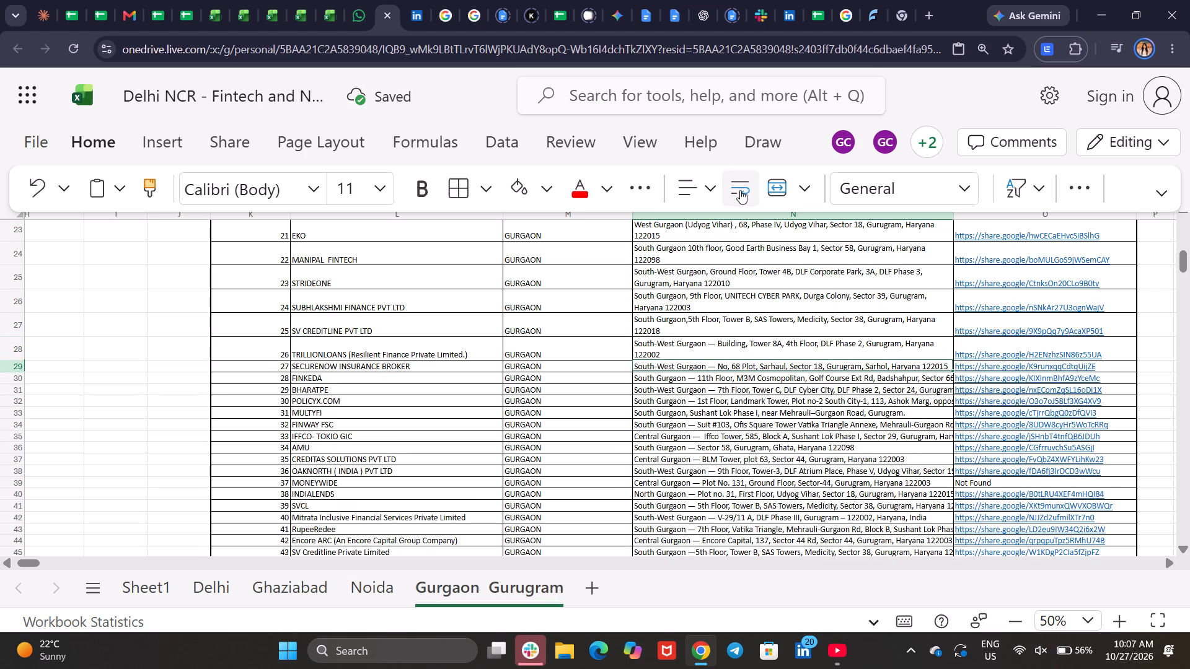
{"action": "left_click", "coordinate": [740, 190]}
{"action": "key", "text": "Down"}
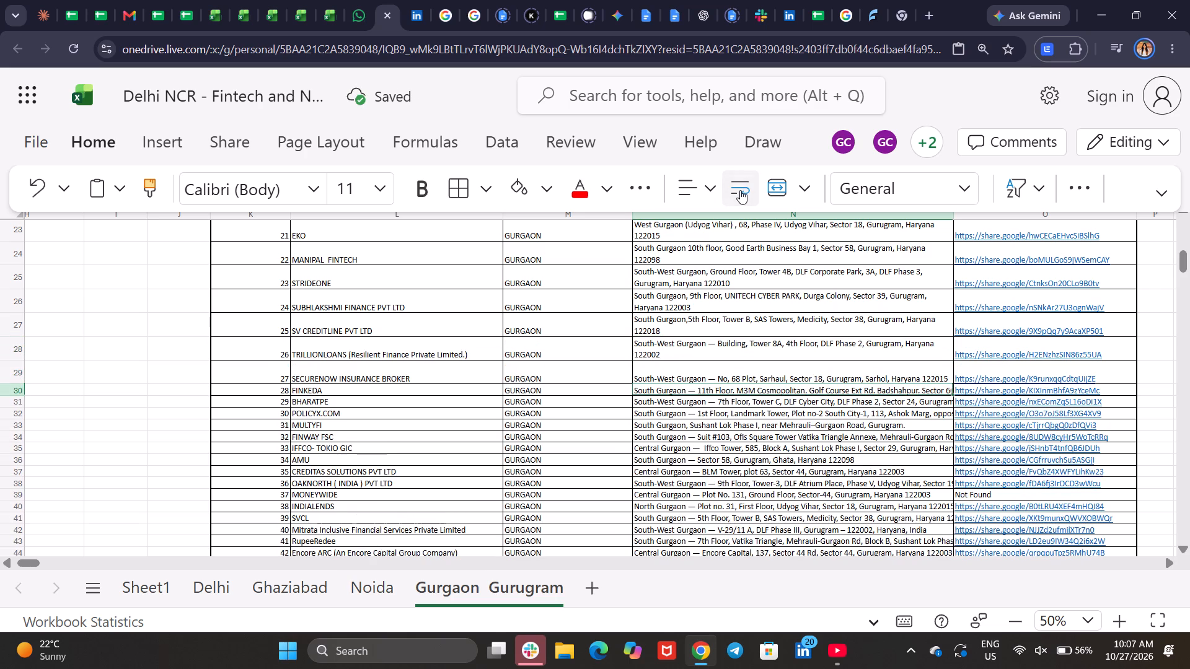
{"action": "left_click", "coordinate": [740, 190]}
{"action": "key", "text": "Down"}
{"action": "left_click", "coordinate": [740, 190]}
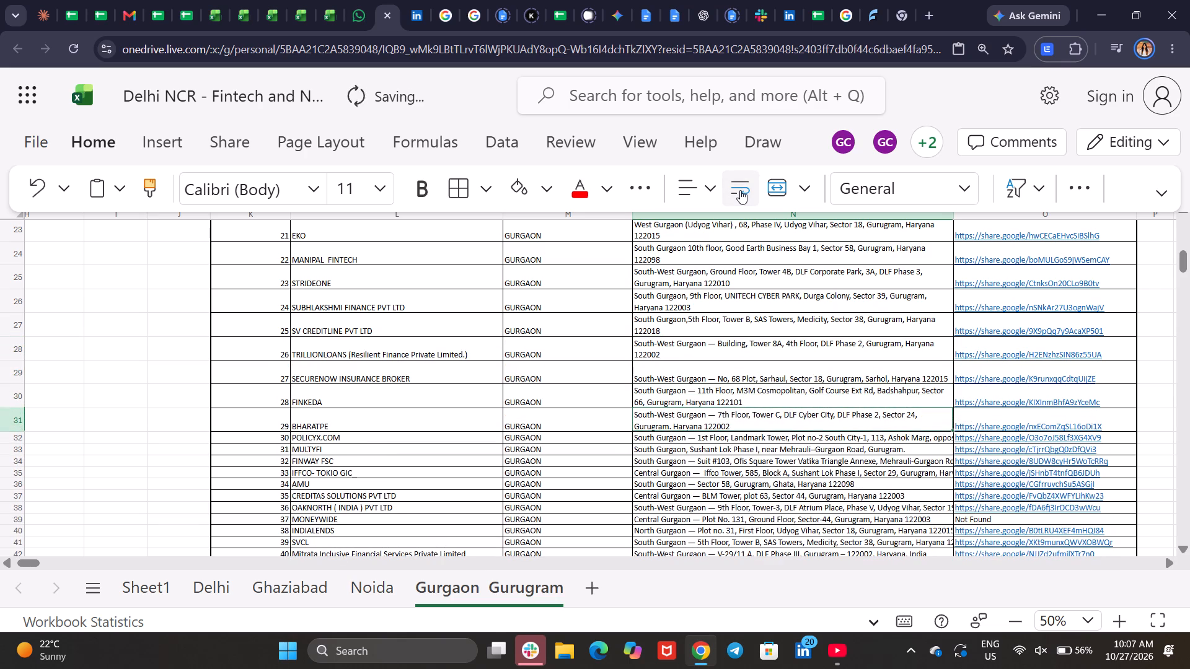
{"action": "key", "text": "Down"}
{"action": "left_click", "coordinate": [740, 190]}
{"action": "key", "text": "Down"}
{"action": "left_click", "coordinate": [740, 190]}
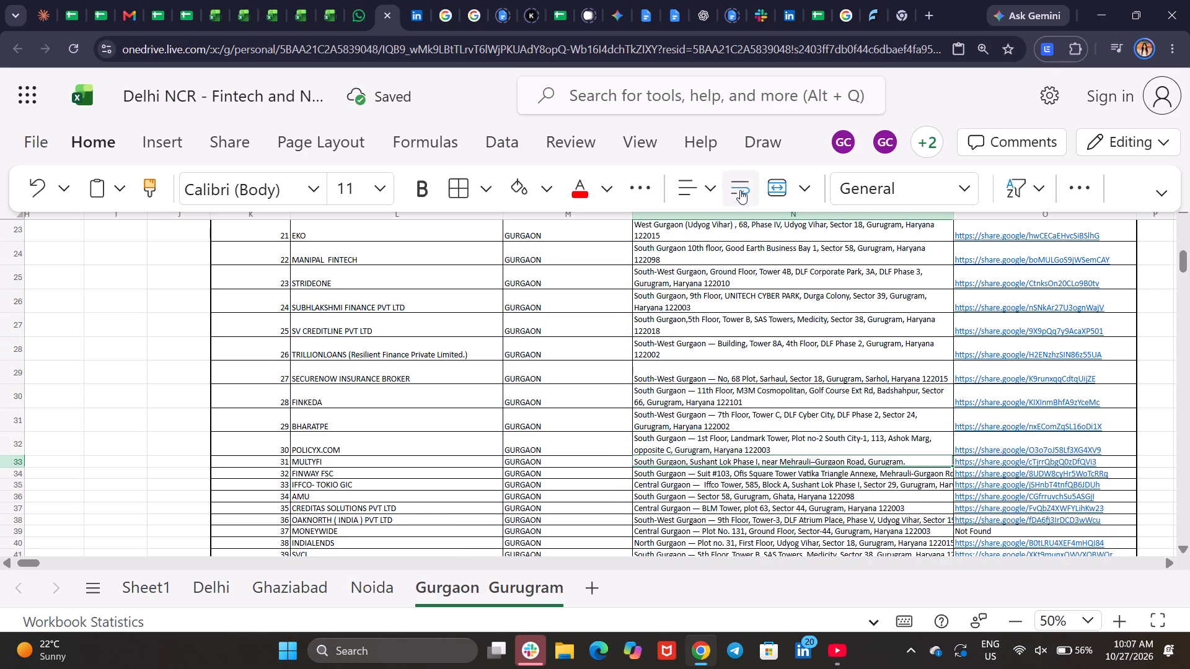
Turn on text wrapping for the location cells of Finway FSC, IFFCO-Tokio GIC and OakNorth (India), skipping AMU and Creditas Solutions.
{"action": "key", "text": "Down"}
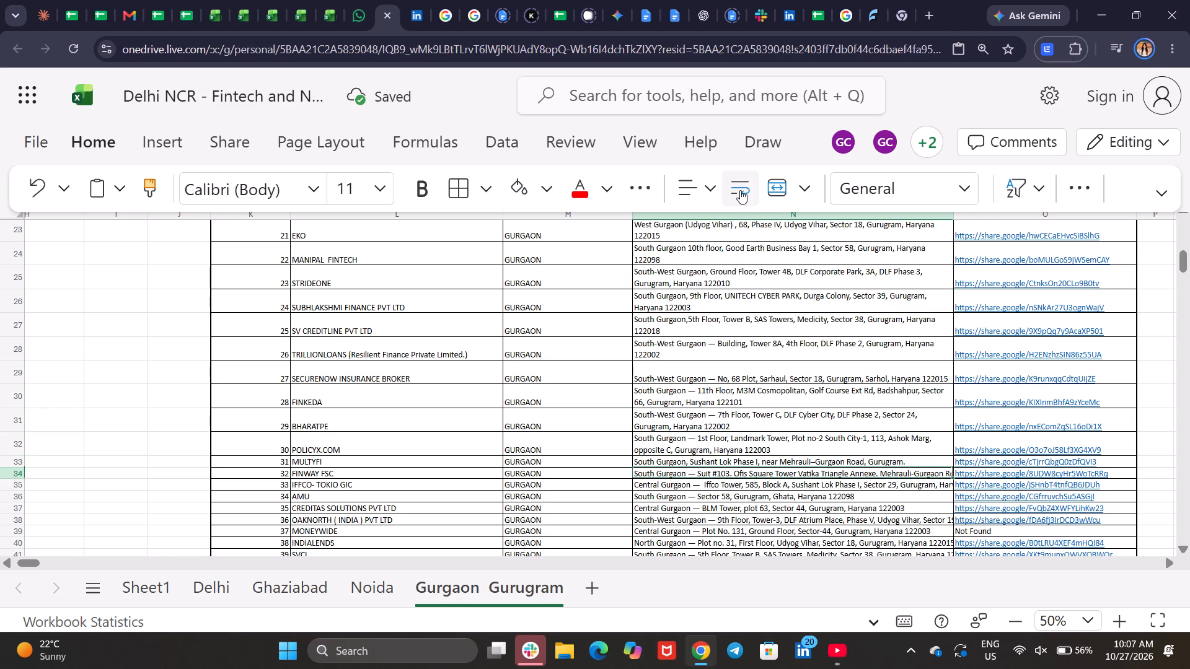
{"action": "left_click", "coordinate": [740, 190]}
{"action": "key", "text": "Down"}
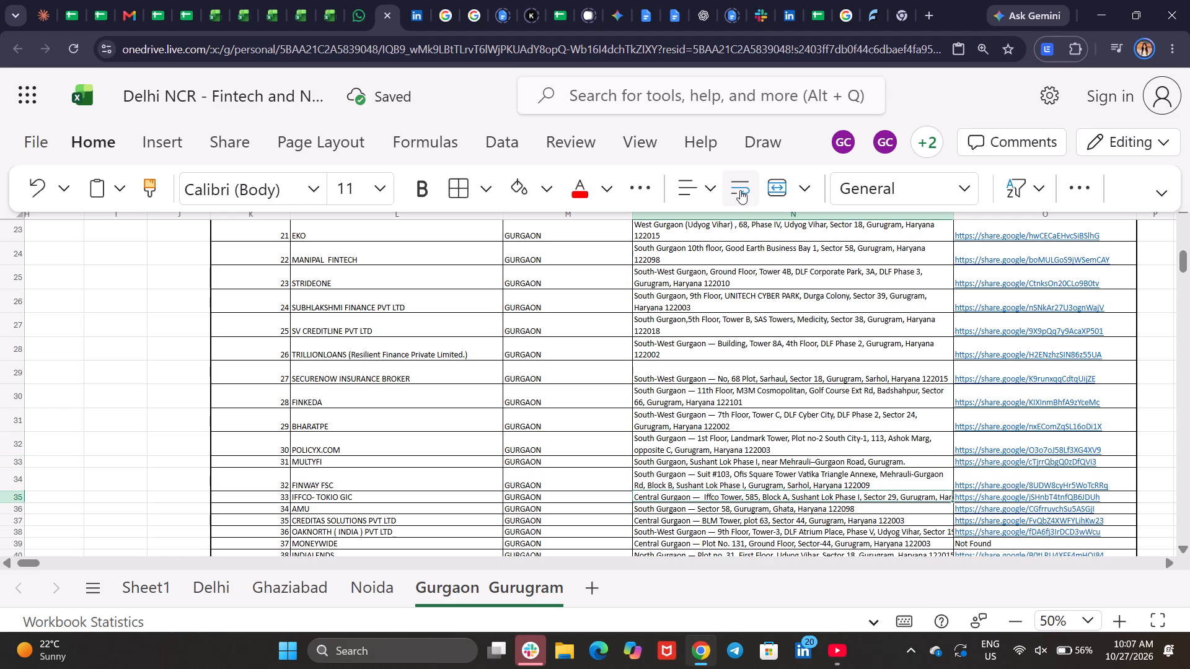
{"action": "double_click", "coordinate": [740, 190]}
{"action": "left_click", "coordinate": [740, 190]}
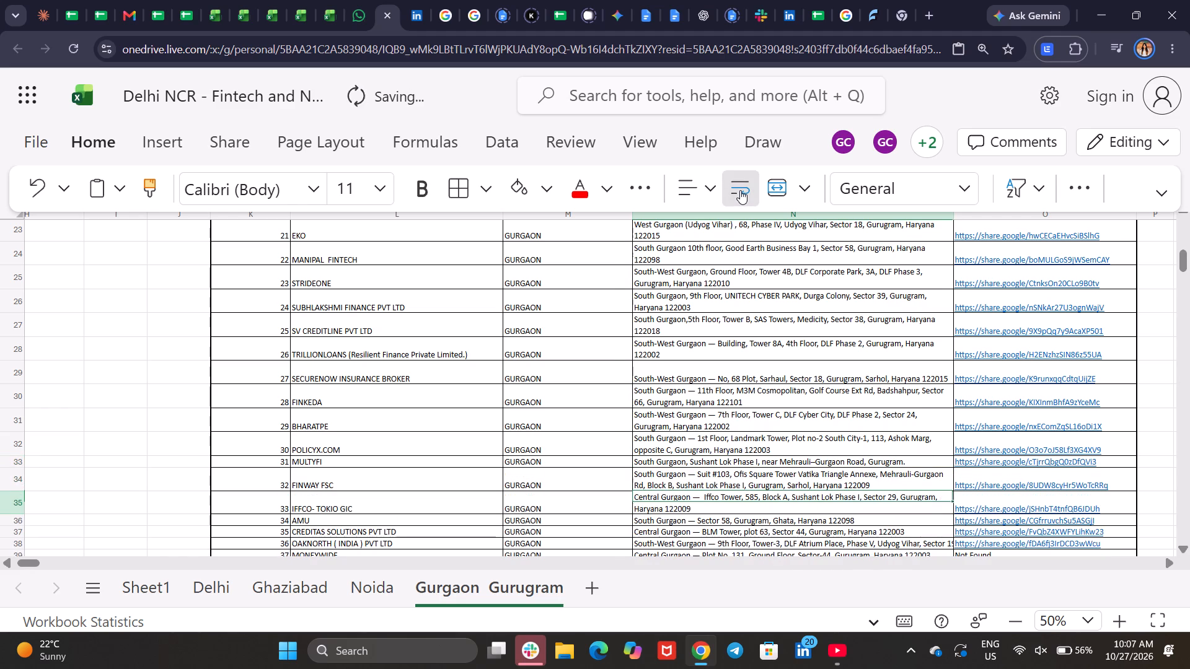
{"action": "key", "text": "Down"}
{"action": "key", "text": "Down"}
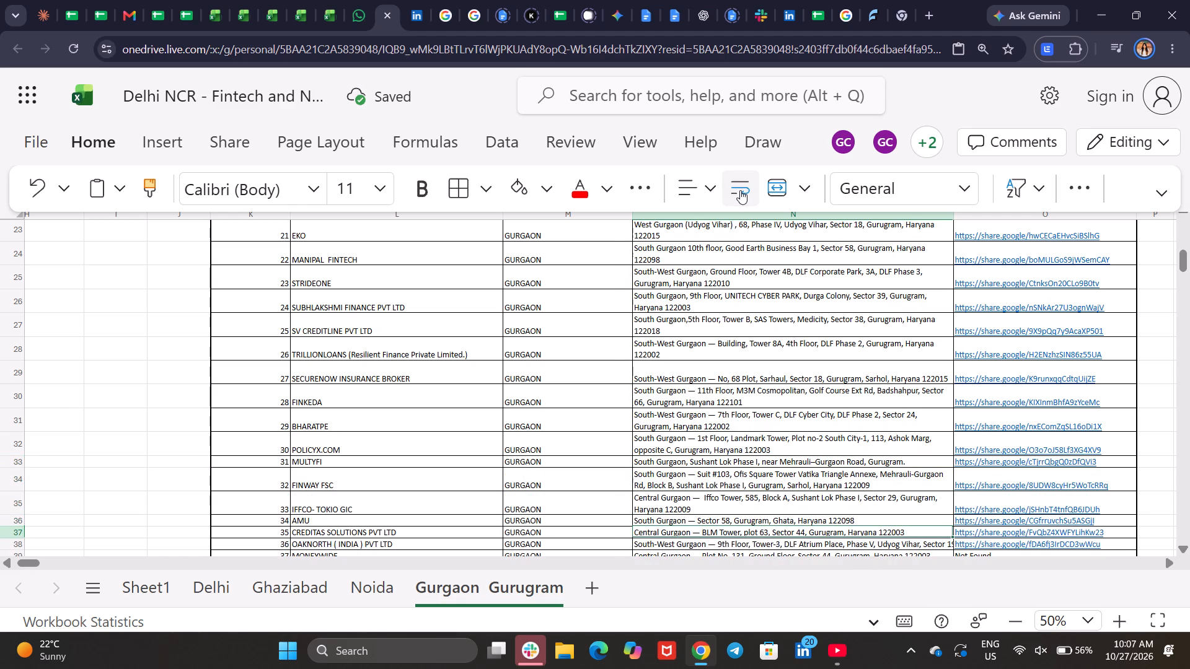
{"action": "key", "text": "Down"}
{"action": "left_click", "coordinate": [740, 190]}
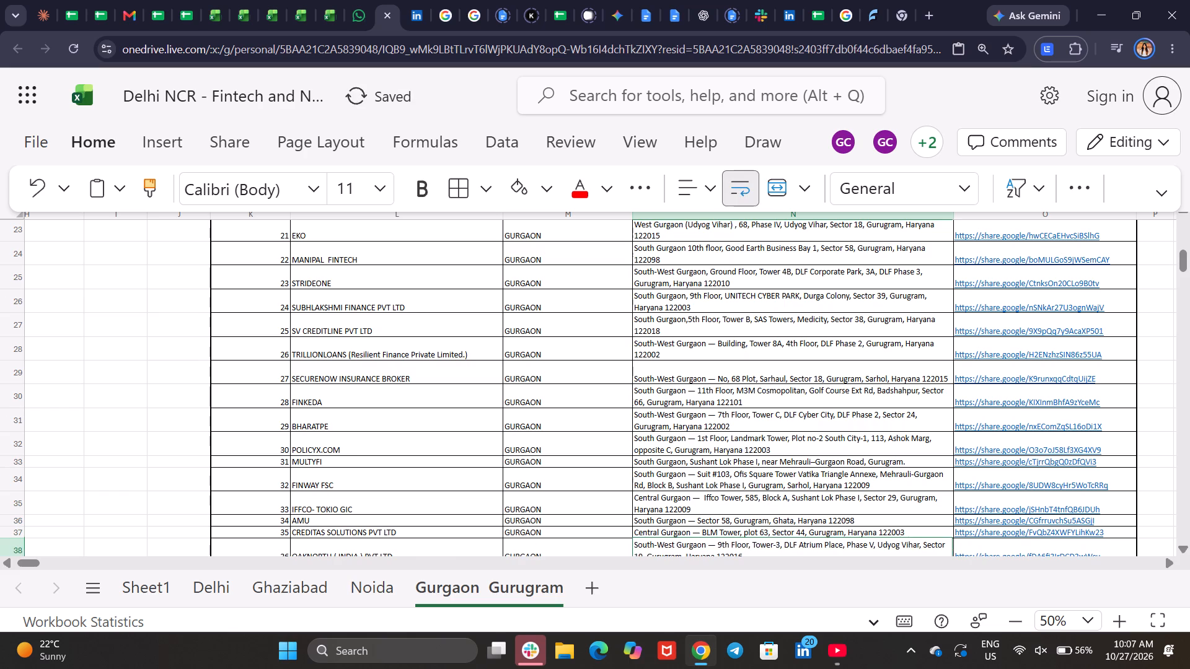
Turn on text wrapping for the location cells of IndiaLends, SVCL, Mitrata Inclusive Financial Services and RupeeRedee, skipping Moneywide.
{"action": "scroll", "coordinate": [759, 374], "scroll_direction": "down", "scroll_amount": 5}
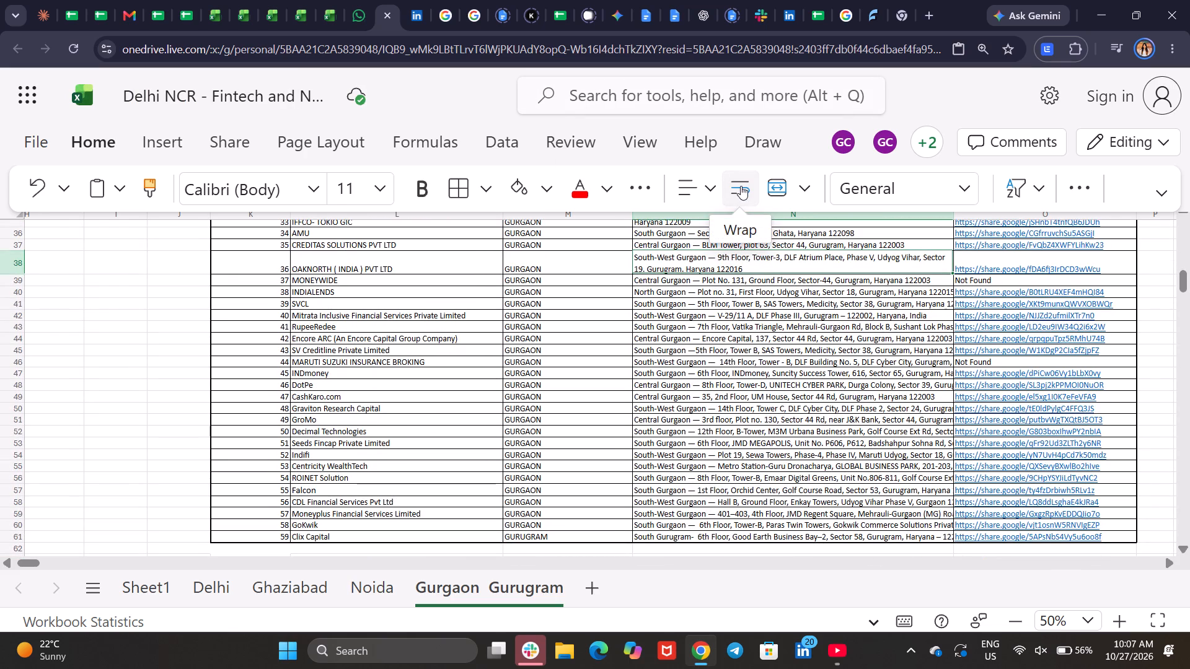
{"action": "key", "text": "Down"}
{"action": "key", "text": "Down"}
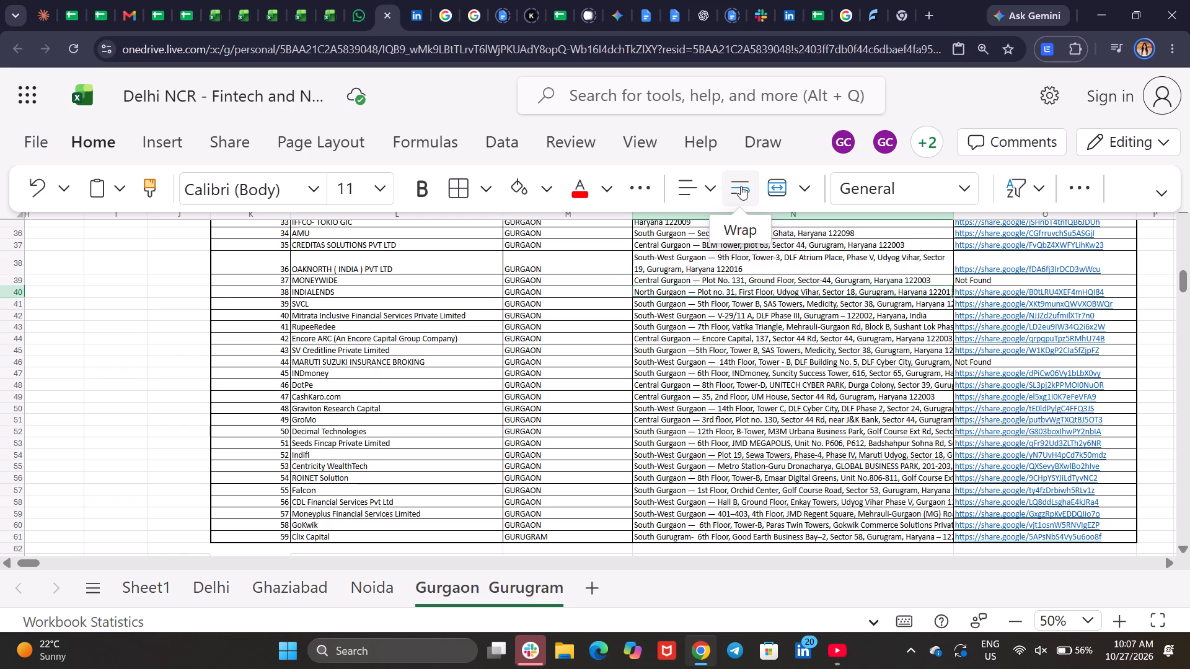
{"action": "left_click", "coordinate": [741, 186]}
{"action": "left_click", "coordinate": [741, 186]}
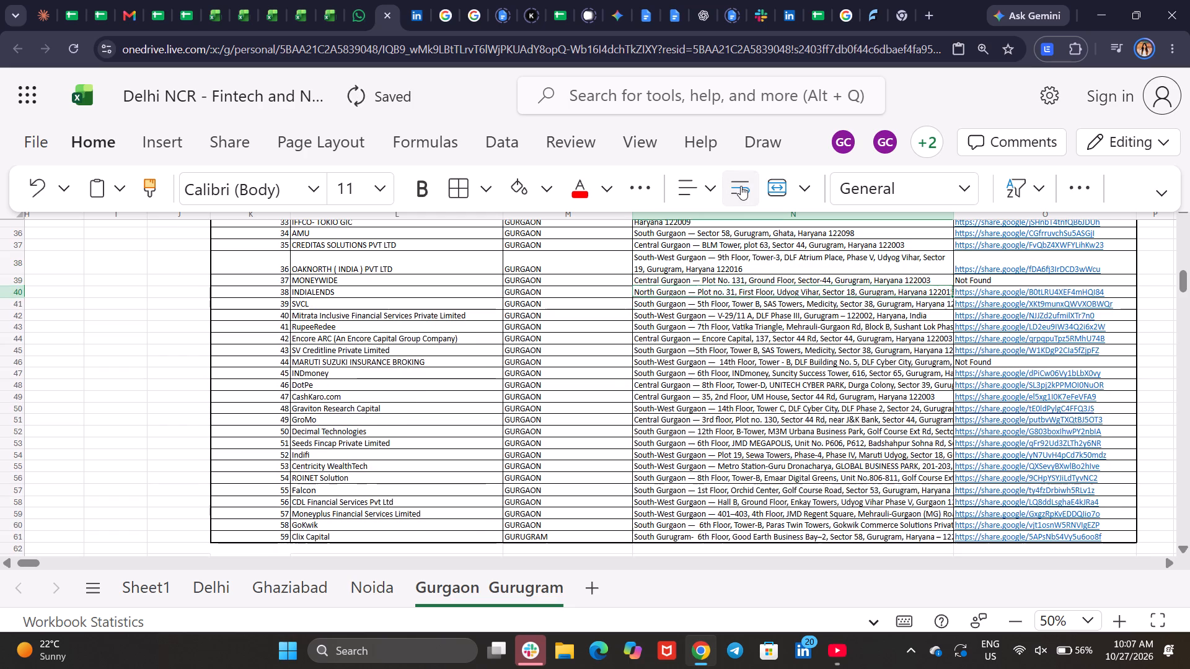
{"action": "left_click", "coordinate": [741, 186]}
{"action": "key", "text": "Down"}
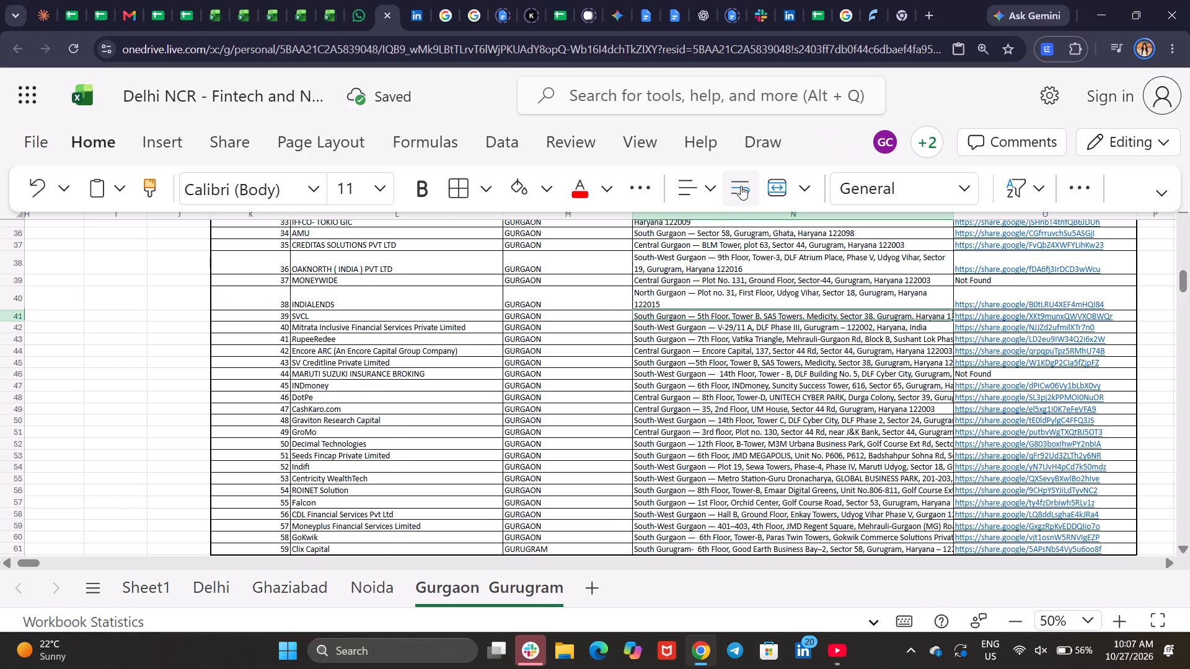
{"action": "left_click", "coordinate": [741, 186]}
{"action": "key", "text": "Down"}
{"action": "left_click", "coordinate": [741, 186]}
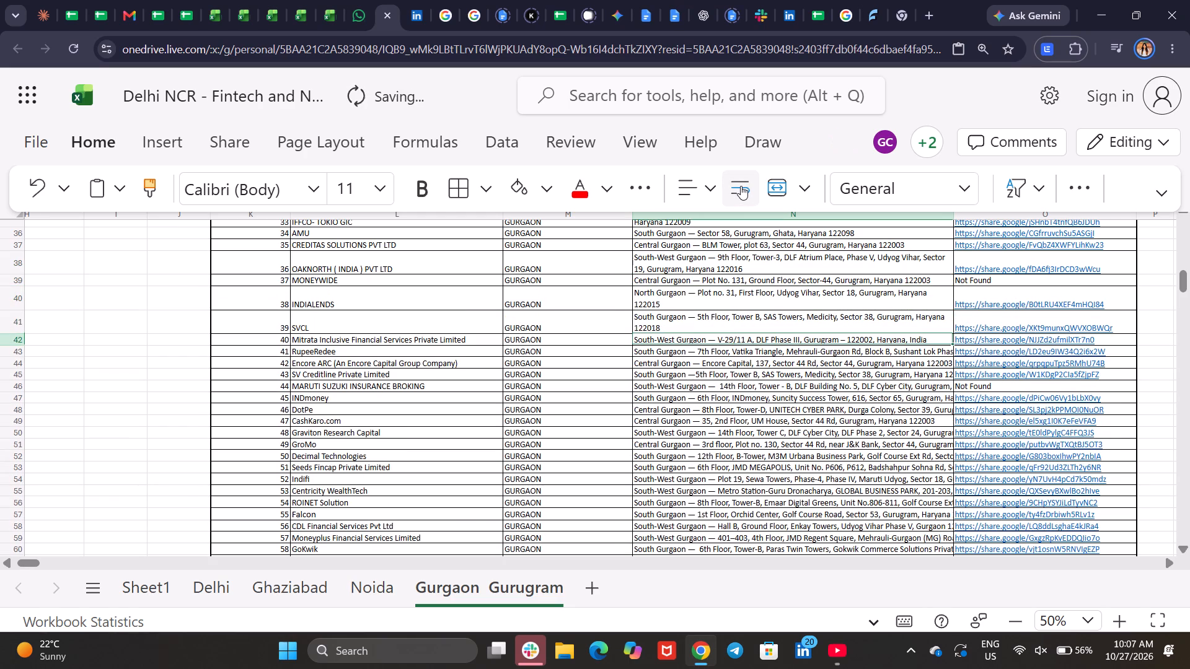
{"action": "key", "text": "Down"}
{"action": "left_click", "coordinate": [741, 186]}
Turn on text wrapping for the location cells of Encore ARC, SV Creditline Private Limited, Maruti Suzuki Insurance Broking and INDmoney.
{"action": "key", "text": "Down"}
{"action": "left_click", "coordinate": [741, 186]}
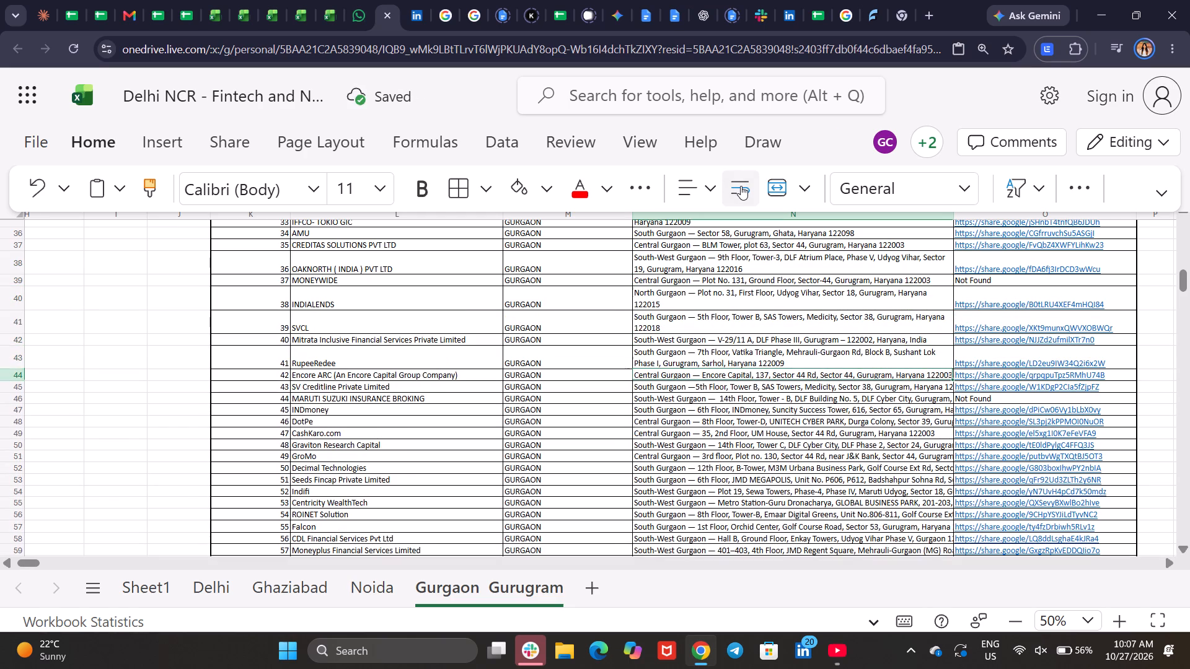
{"action": "key", "text": "Down"}
{"action": "left_click", "coordinate": [741, 186]}
{"action": "key", "text": "Down"}
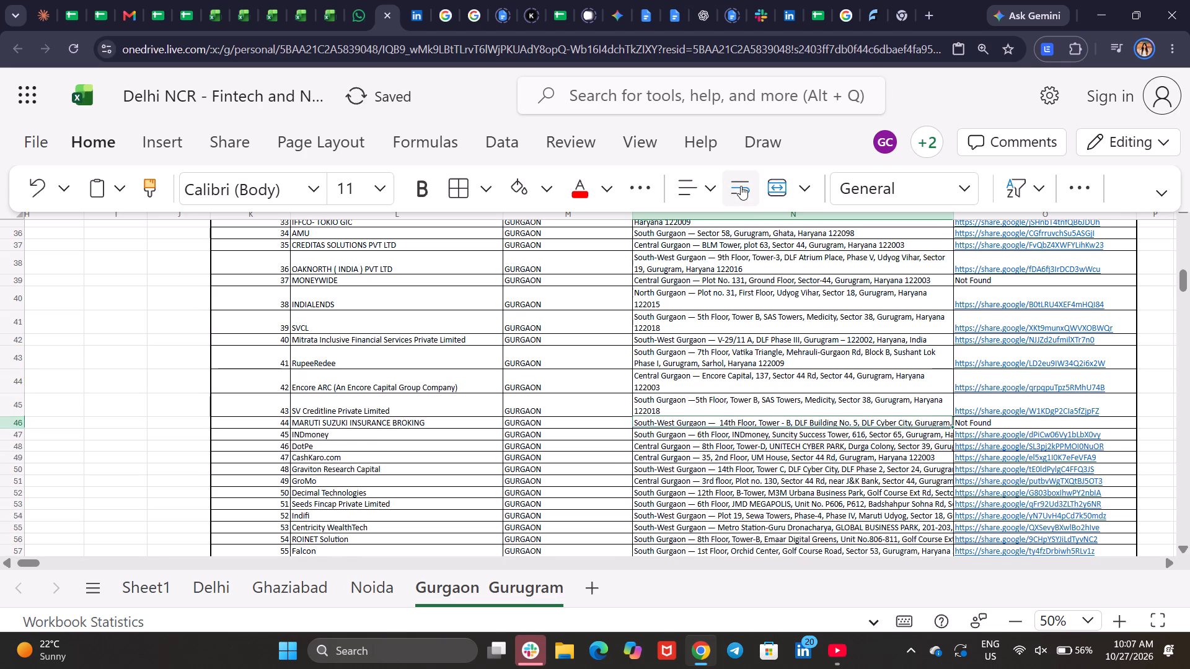
{"action": "left_click", "coordinate": [741, 186]}
{"action": "key", "text": "Down"}
{"action": "left_click", "coordinate": [741, 186]}
Turn on text wrapping for the location cells of DotPe and Graviton Research Capital.
{"action": "key", "text": "Down"}
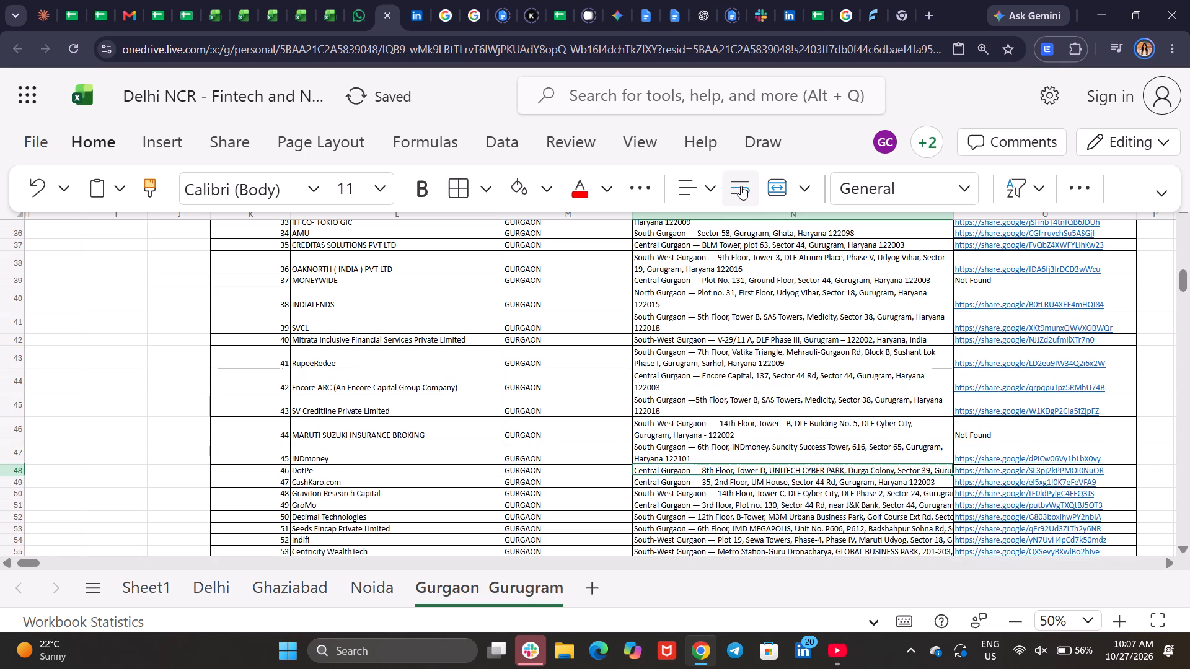
{"action": "left_click", "coordinate": [741, 186]}
{"action": "key", "text": "Down"}
{"action": "left_click", "coordinate": [741, 186]}
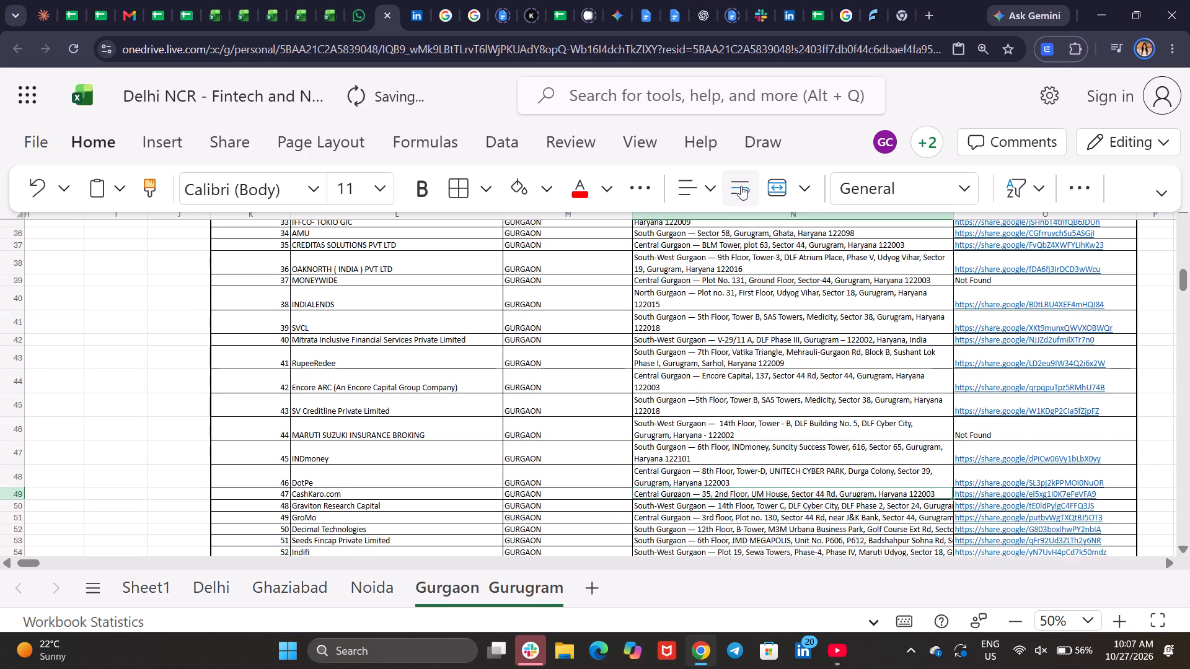
{"action": "left_click", "coordinate": [741, 186]}
{"action": "key", "text": "Down"}
{"action": "left_click", "coordinate": [741, 186]}
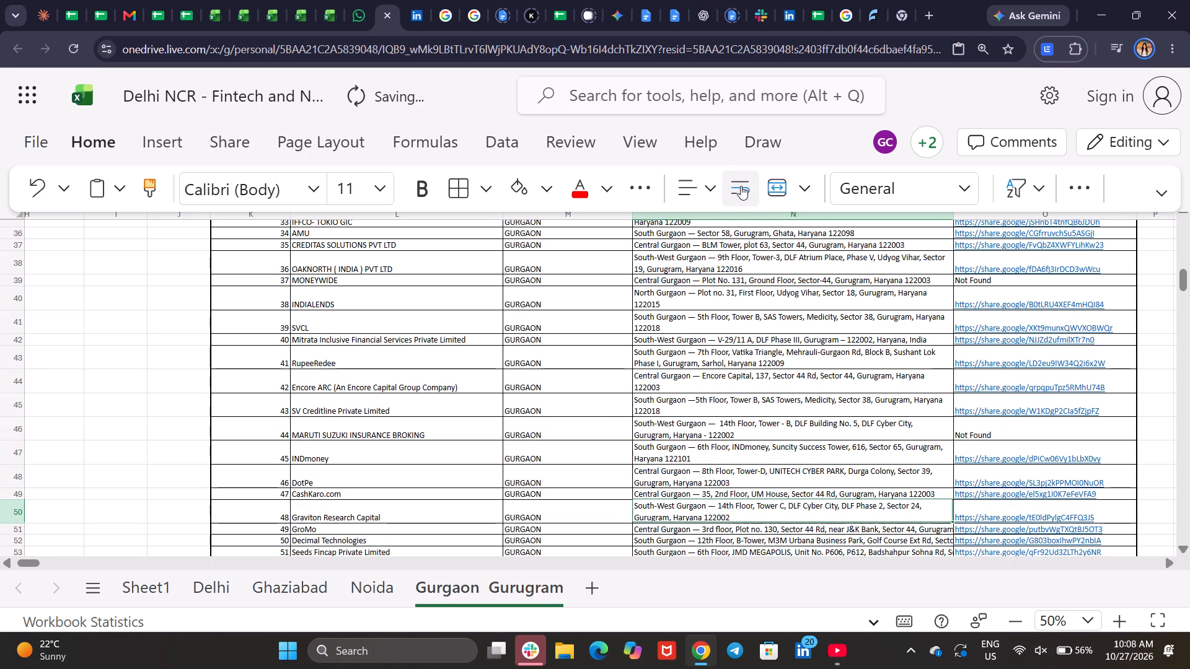
Turn on text wrapping for the location cells of GroMo, Decimal Technologies, Seeds Fincap Private Limited and Indifi.
{"action": "scroll", "coordinate": [741, 186], "scroll_direction": "down", "scroll_amount": 3}
{"action": "scroll", "coordinate": [709, 354], "scroll_direction": "down", "scroll_amount": 1}
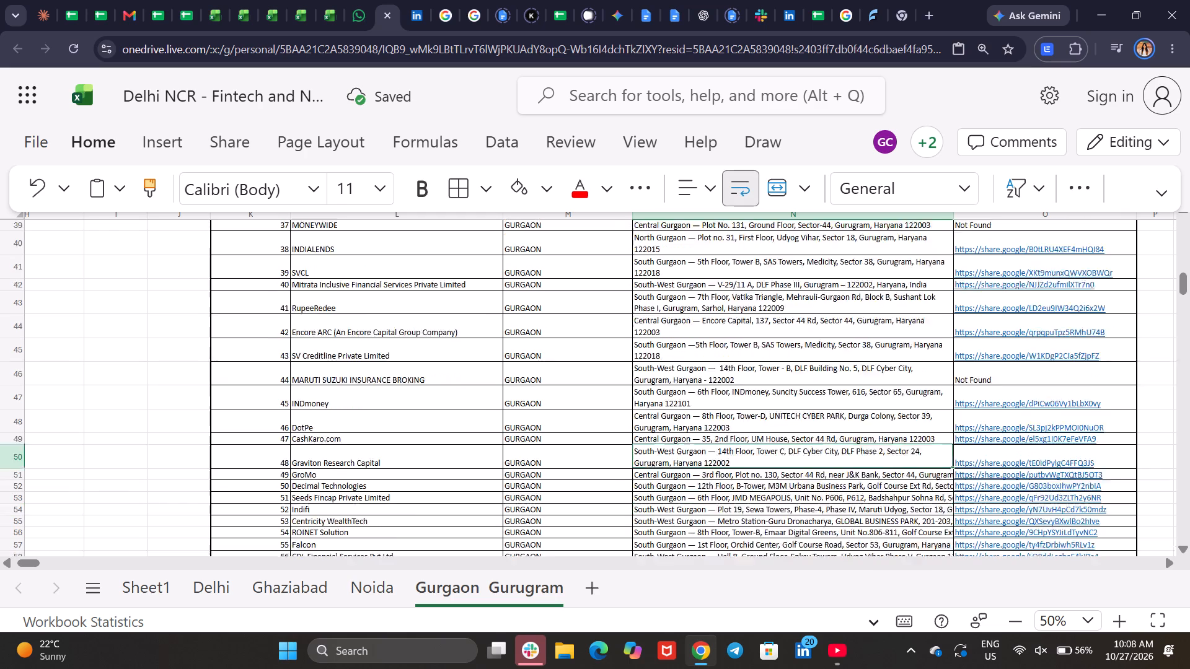
{"action": "scroll", "coordinate": [709, 354], "scroll_direction": "down", "scroll_amount": 2}
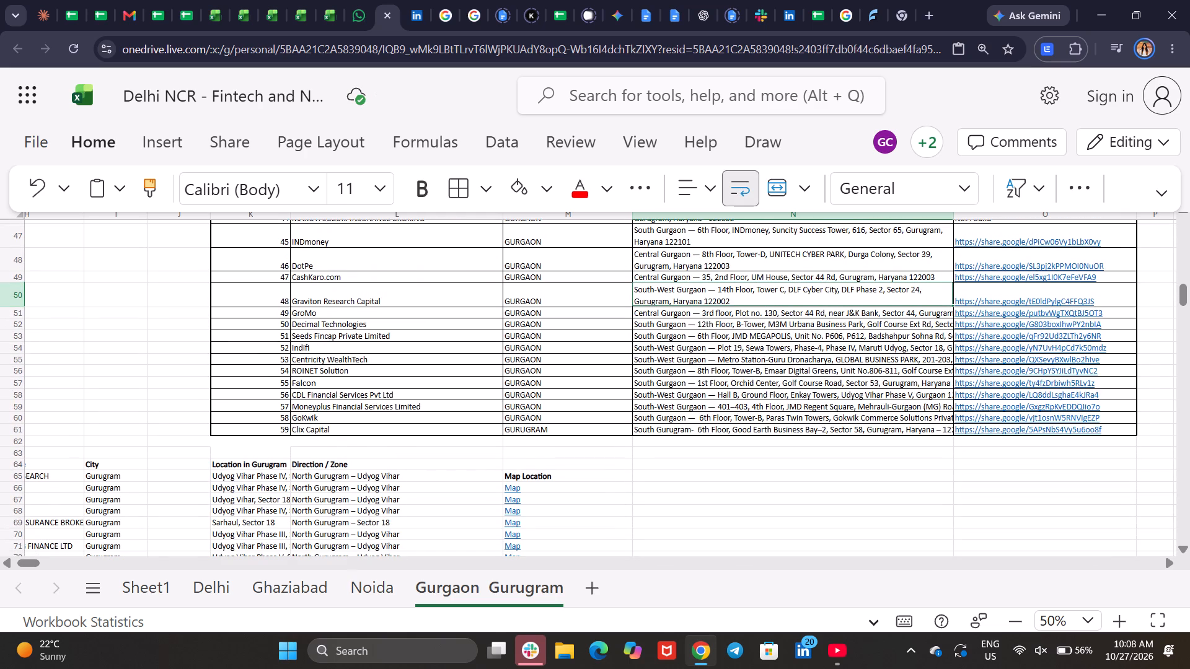
{"action": "key", "text": "Down"}
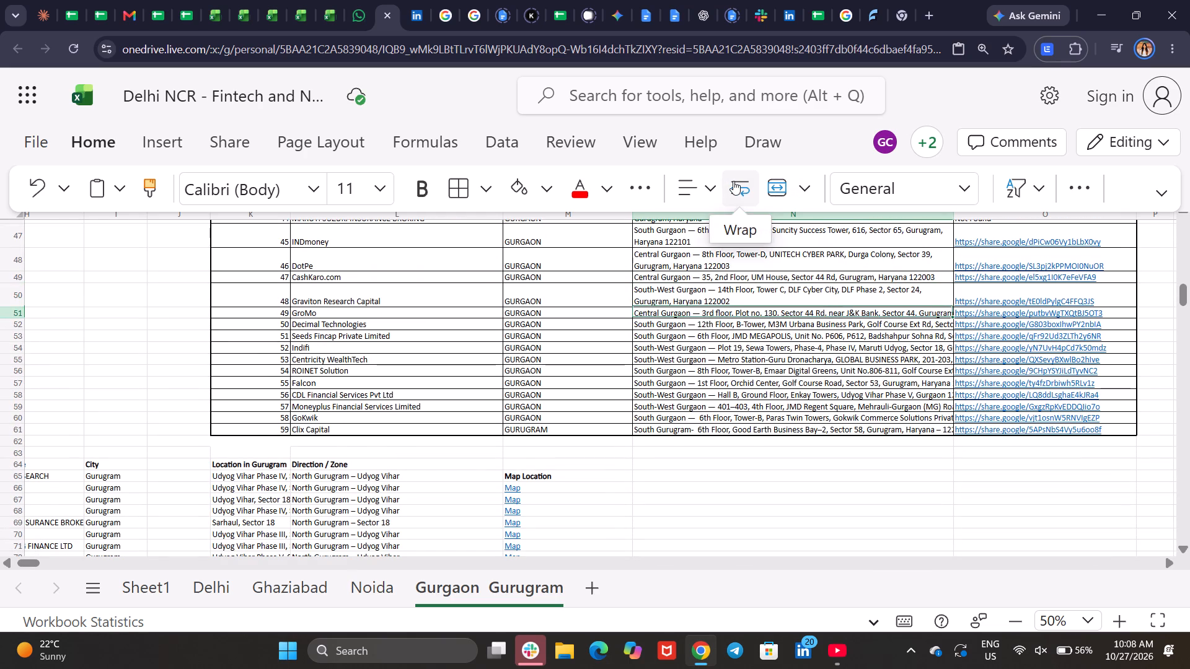
{"action": "left_click", "coordinate": [733, 181]}
{"action": "key", "text": "Down"}
{"action": "left_click", "coordinate": [733, 181]}
{"action": "key", "text": "Down"}
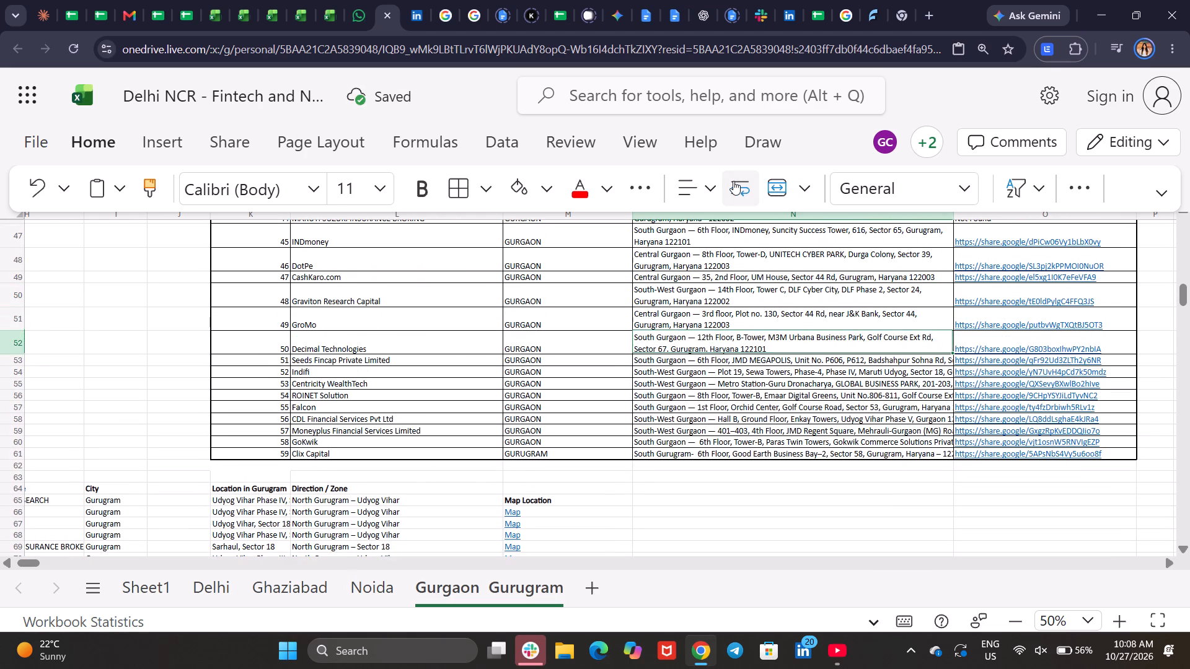
{"action": "left_click", "coordinate": [733, 181]}
{"action": "key", "text": "Down"}
{"action": "left_click", "coordinate": [733, 181]}
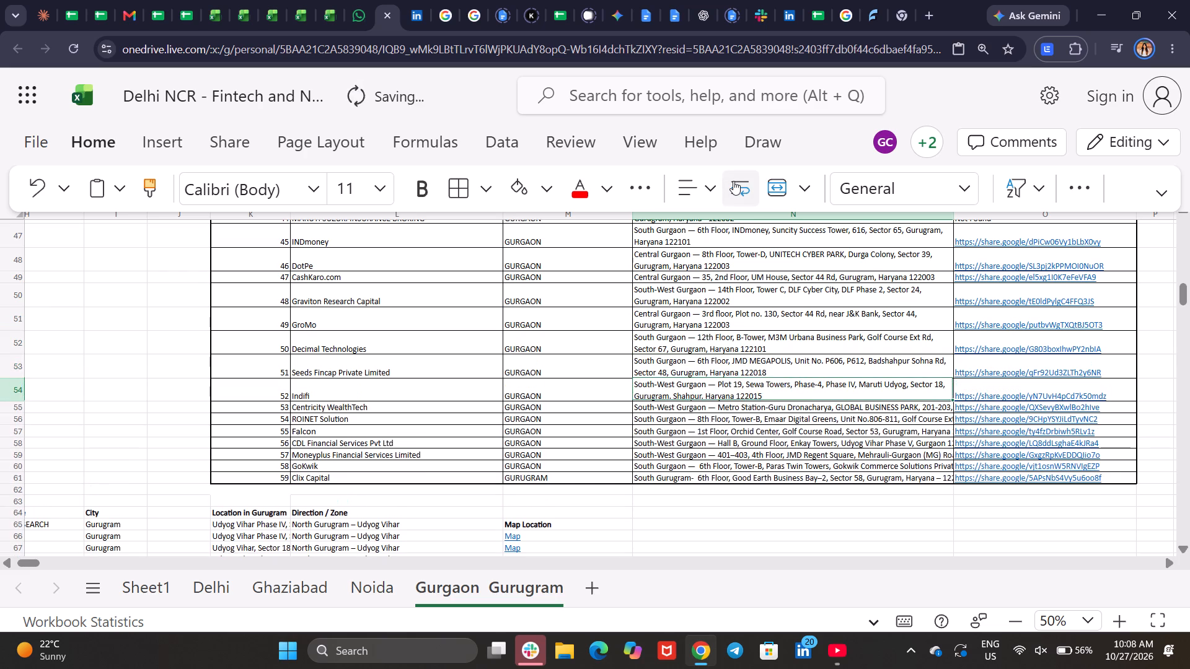
Turn on text wrapping for the location cells of Centricity WealthTech, ROINET Solution, Falcon and CDL Financial Services.
{"action": "key", "text": "Down"}
{"action": "left_click", "coordinate": [733, 181]}
{"action": "key", "text": "Down"}
{"action": "left_click", "coordinate": [733, 181]}
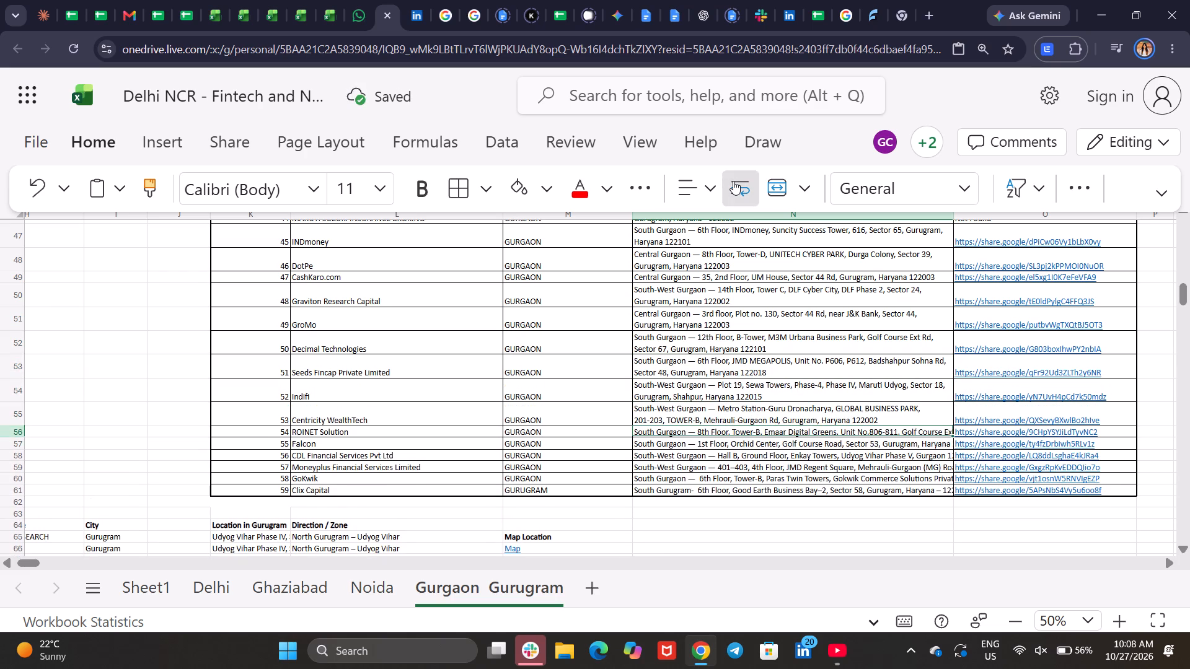
{"action": "key", "text": "Down"}
{"action": "left_click", "coordinate": [733, 181]}
{"action": "key", "text": "Down"}
{"action": "left_click", "coordinate": [733, 181]}
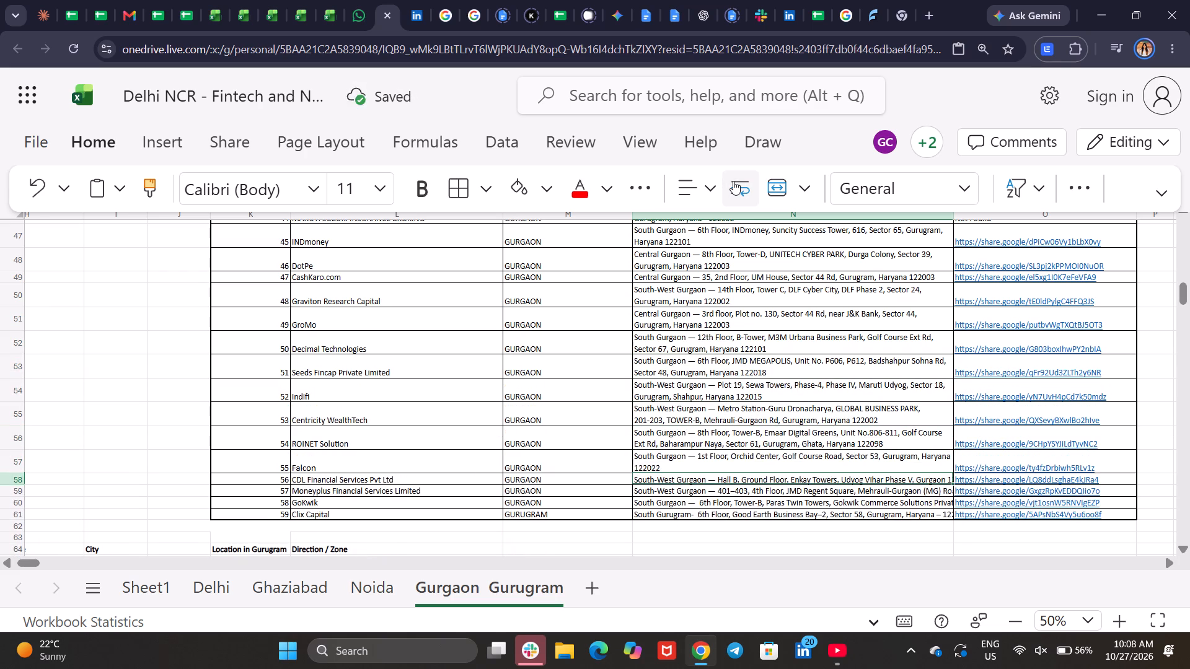
Turn on text wrapping for the location cells of Moneyplus Financial Services Limited, GoKwik and Clix Capital.
{"action": "key", "text": "Down"}
{"action": "left_click", "coordinate": [733, 181]}
{"action": "key", "text": "Down"}
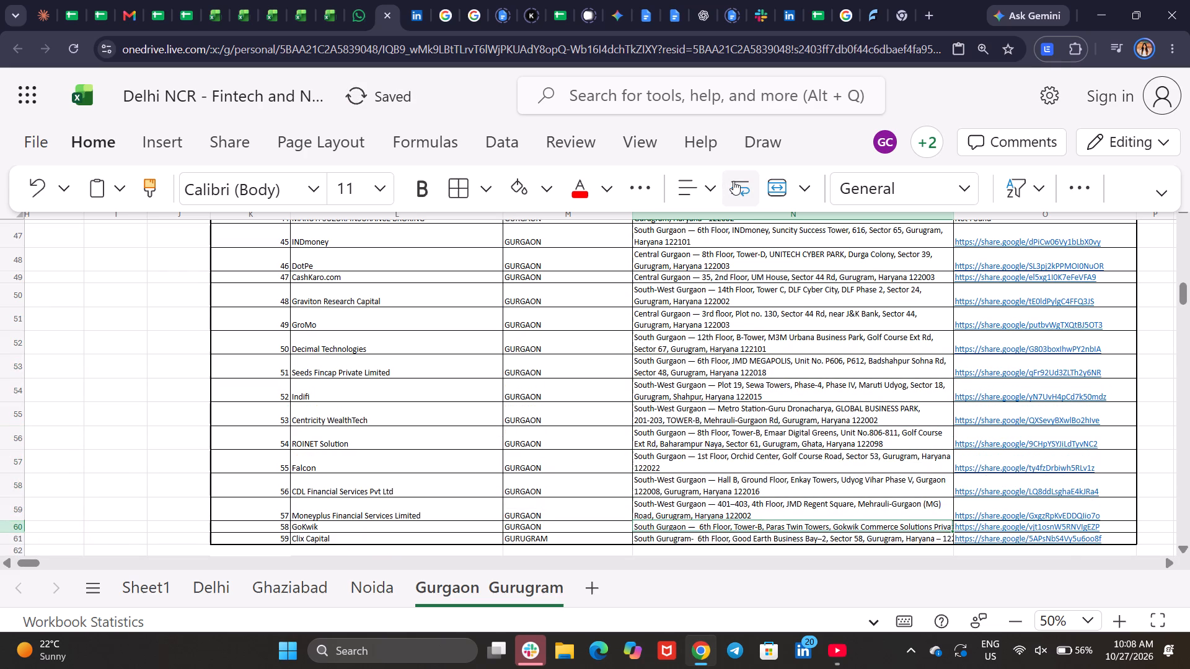
{"action": "left_click", "coordinate": [733, 181]}
{"action": "key", "text": "Down"}
{"action": "left_click", "coordinate": [733, 181]}
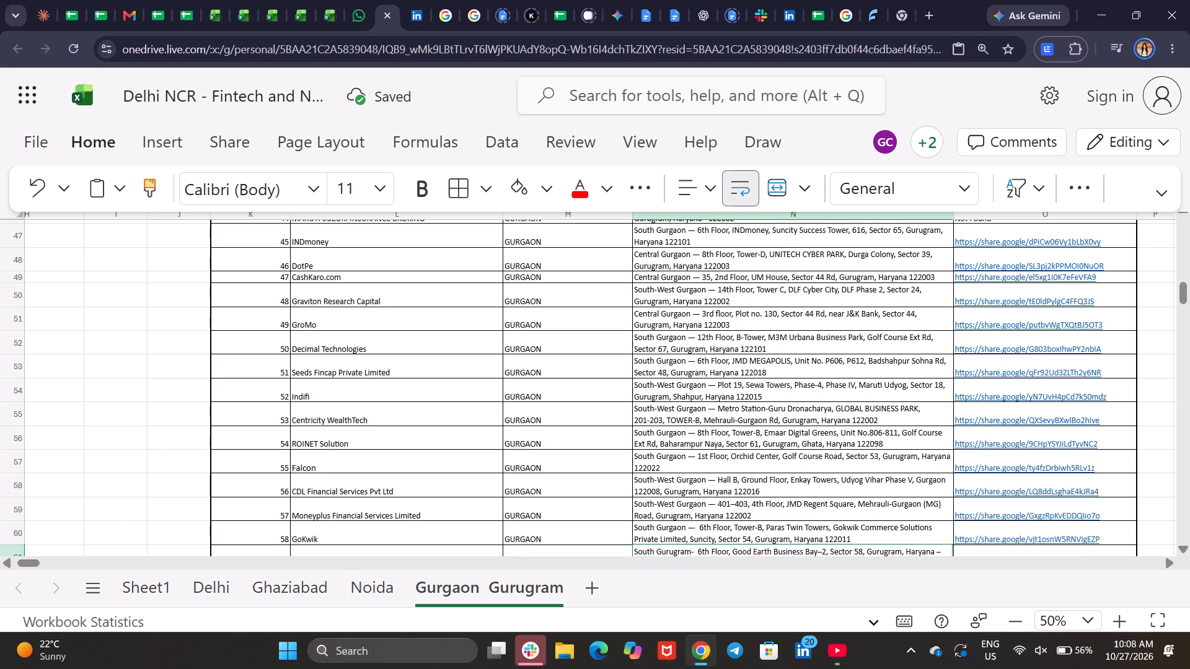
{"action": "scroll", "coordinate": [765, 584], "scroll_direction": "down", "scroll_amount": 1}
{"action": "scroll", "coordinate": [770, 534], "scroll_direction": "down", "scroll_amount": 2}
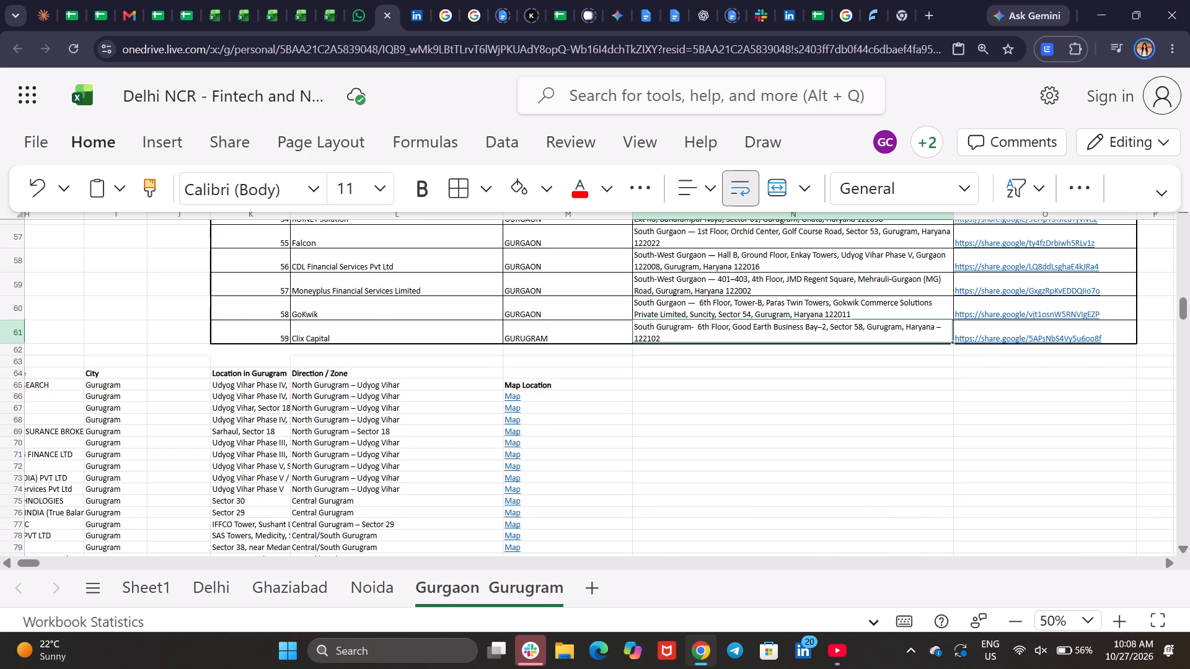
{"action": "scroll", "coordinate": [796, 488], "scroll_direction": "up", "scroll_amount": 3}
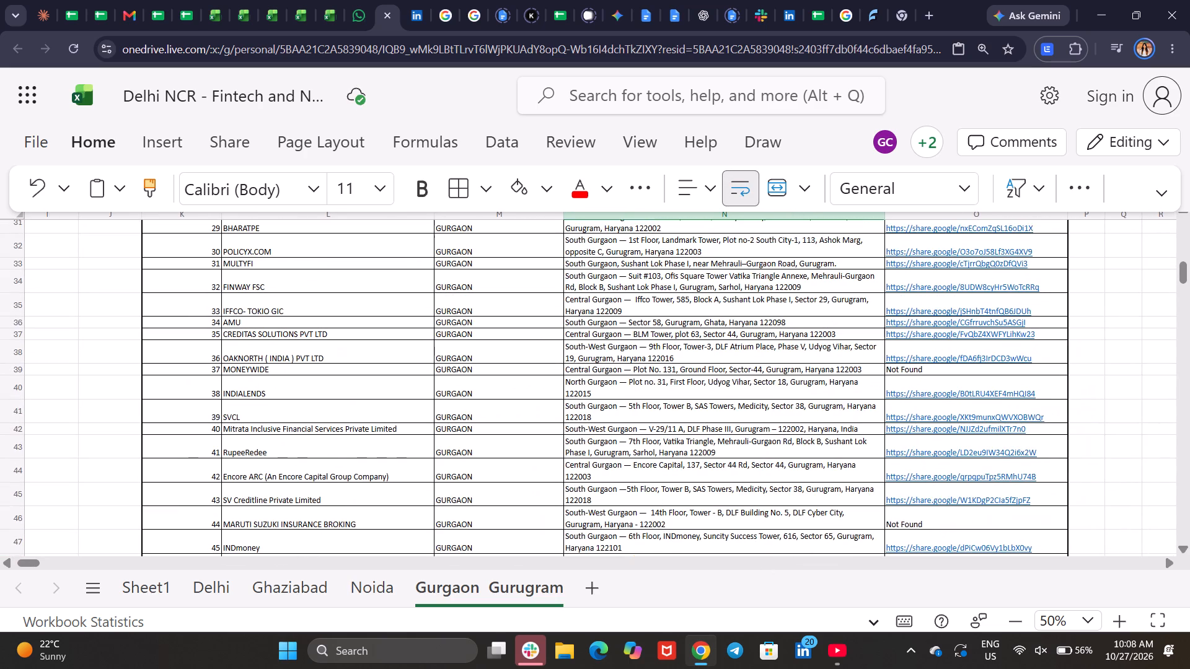
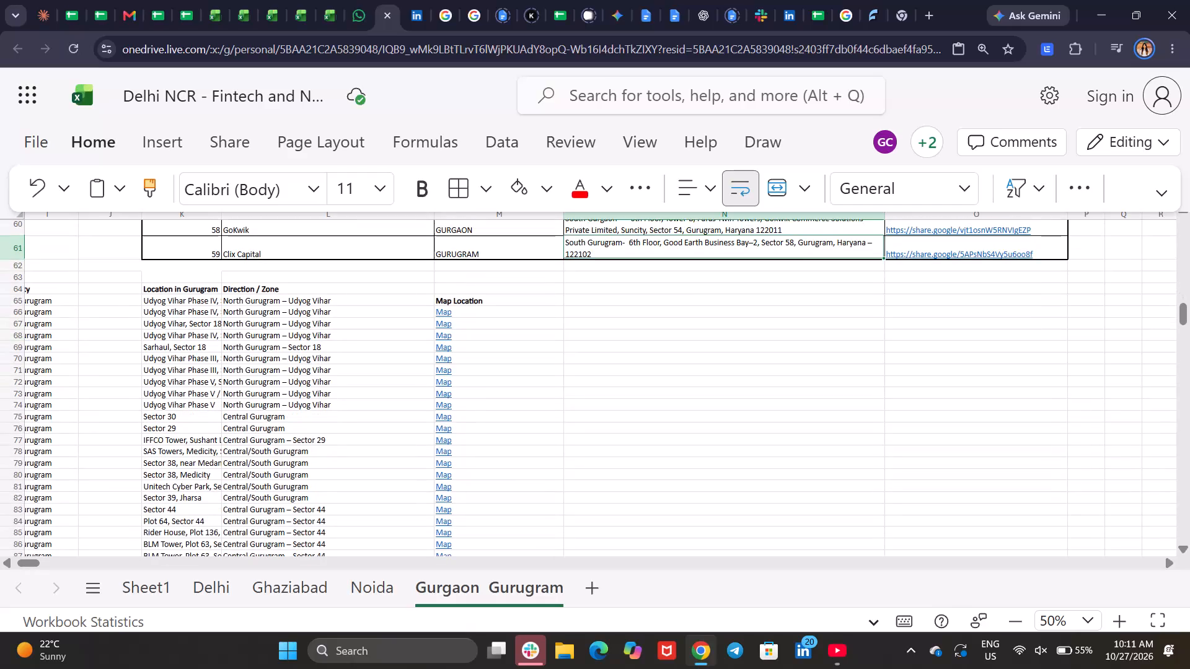
Apply a border to the ET MONY location cell, N11, in the main Gurgaon company table.
{"action": "scroll", "coordinate": [715, 307], "scroll_direction": "down", "scroll_amount": 1}
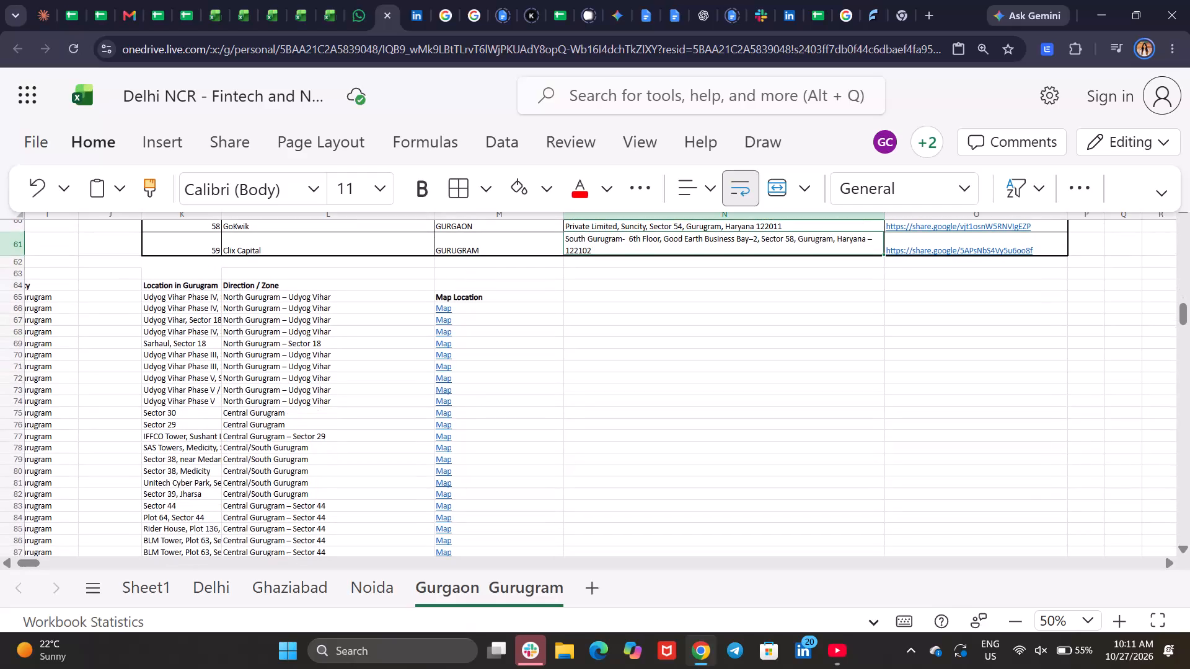
{"action": "scroll", "coordinate": [715, 307], "scroll_direction": "up", "scroll_amount": 10}
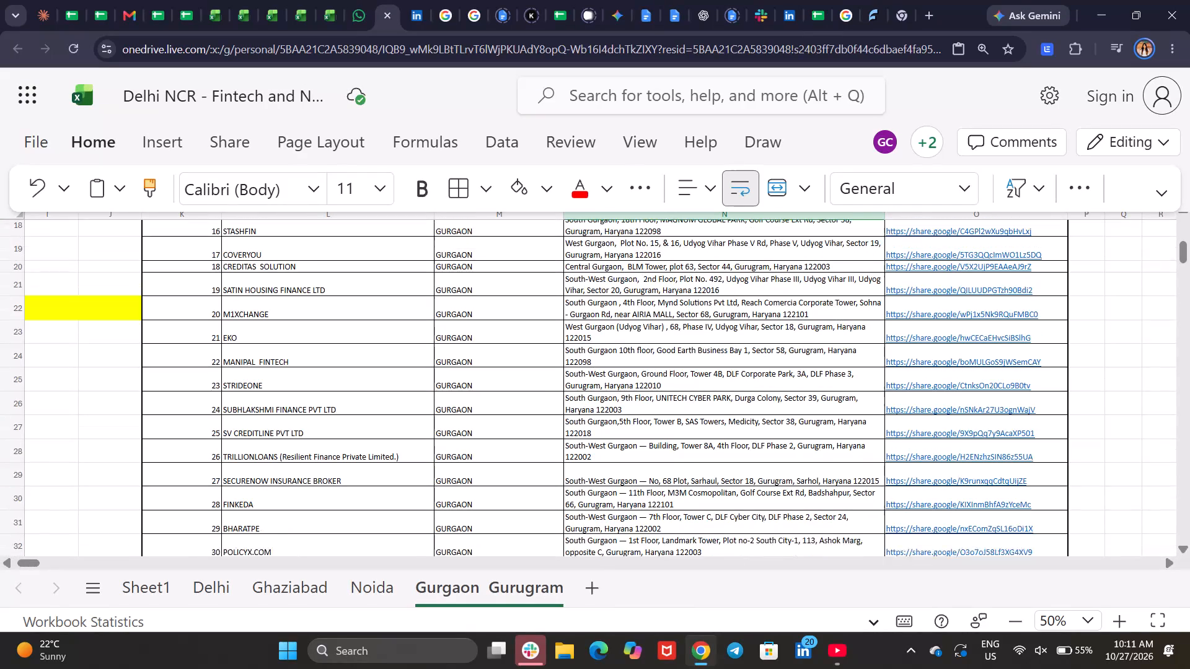
{"action": "scroll", "coordinate": [715, 307], "scroll_direction": "up", "scroll_amount": 5}
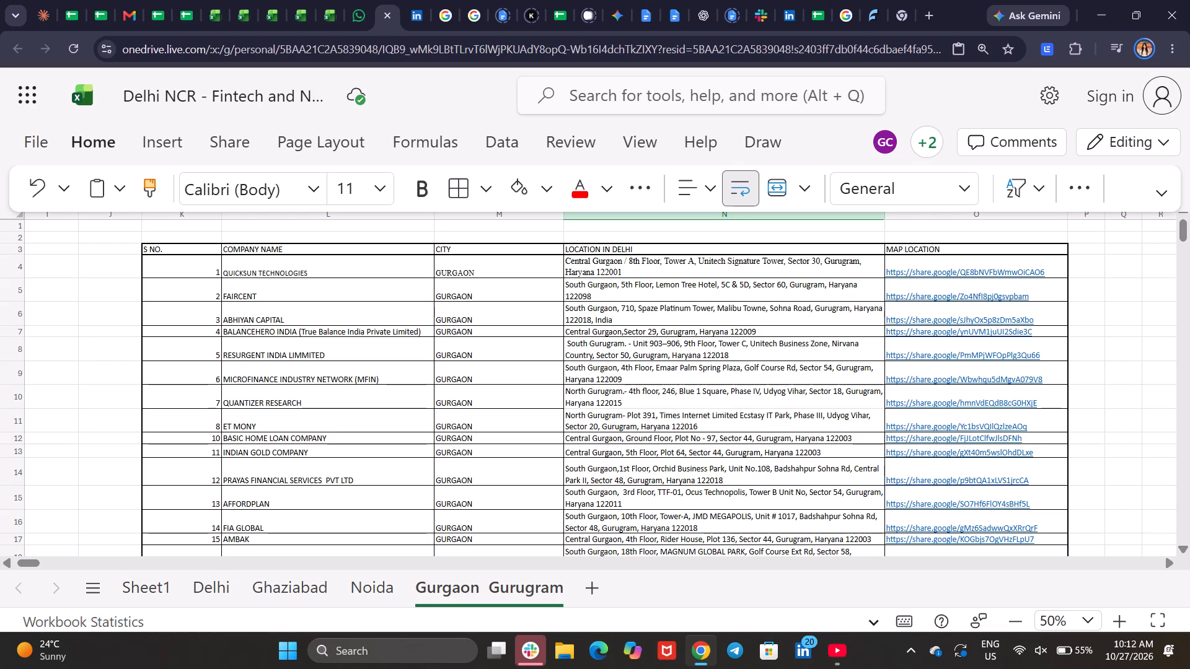
{"action": "left_click", "coordinate": [764, 421]}
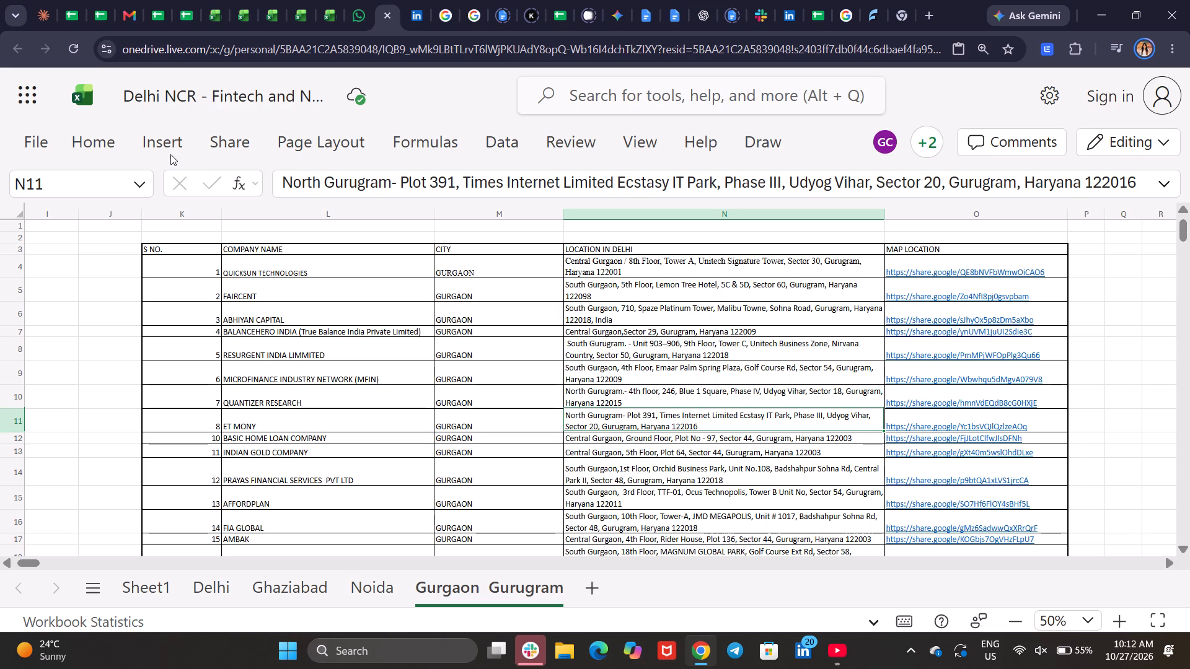
{"action": "left_click", "coordinate": [457, 184]}
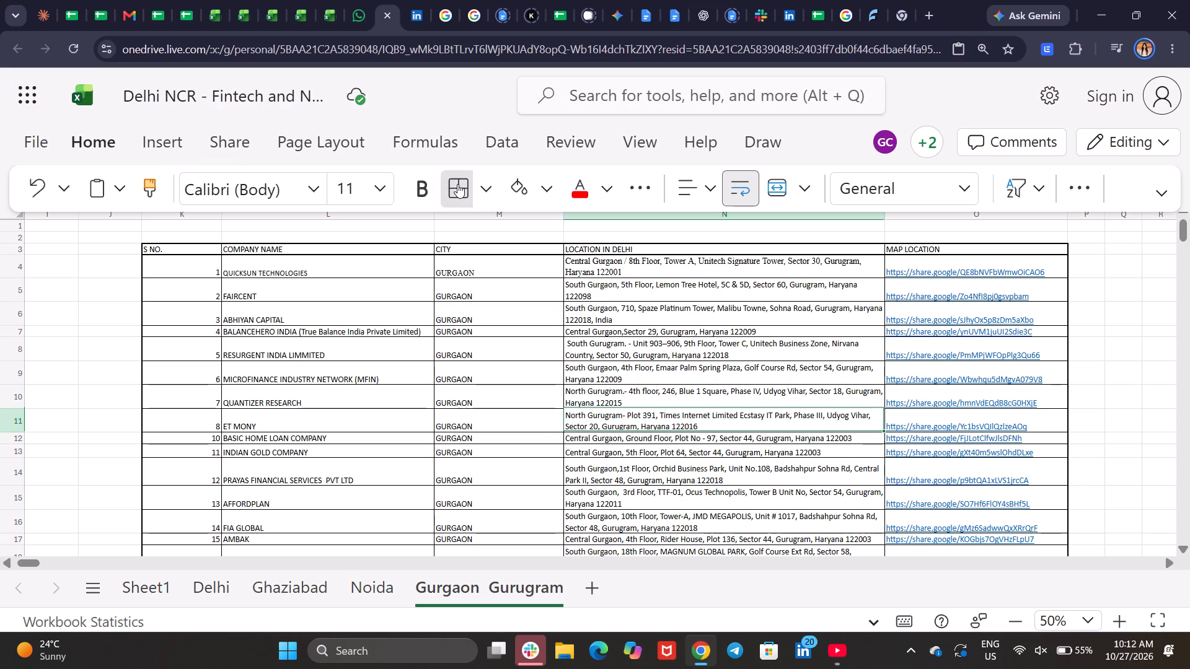
Examine the company names, office locations and map links in the main Gurgaon company table.
{"action": "left_click", "coordinate": [684, 457]}
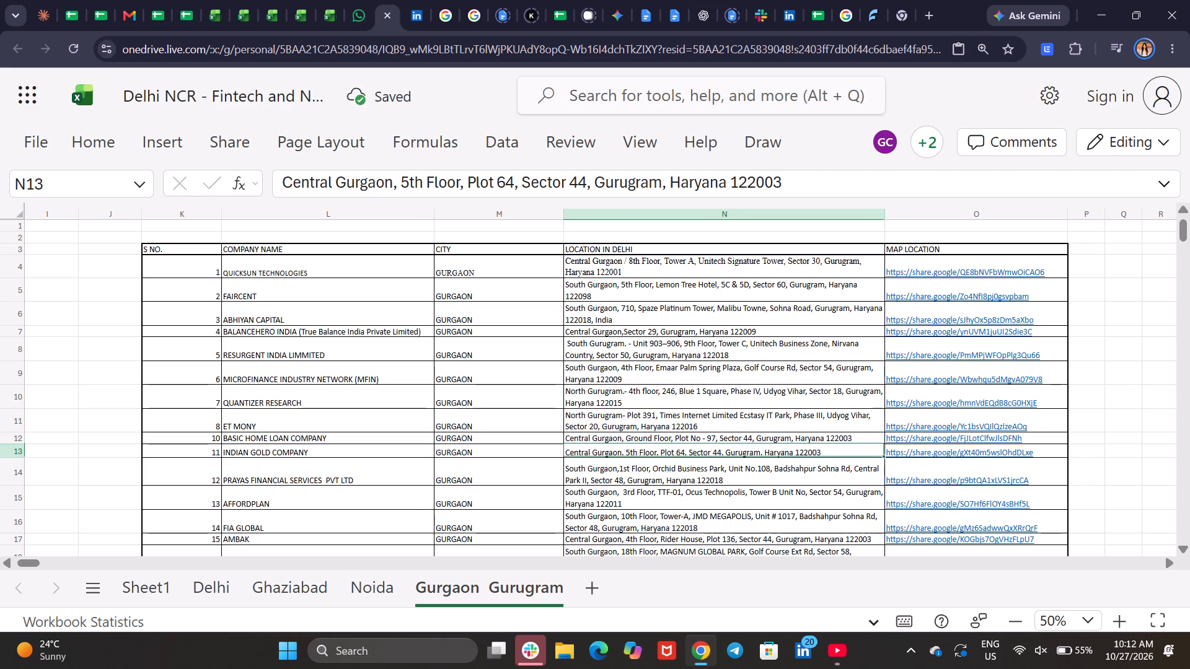
{"action": "left_click", "coordinate": [713, 501]}
{"action": "scroll", "coordinate": [713, 501], "scroll_direction": "down", "scroll_amount": 2}
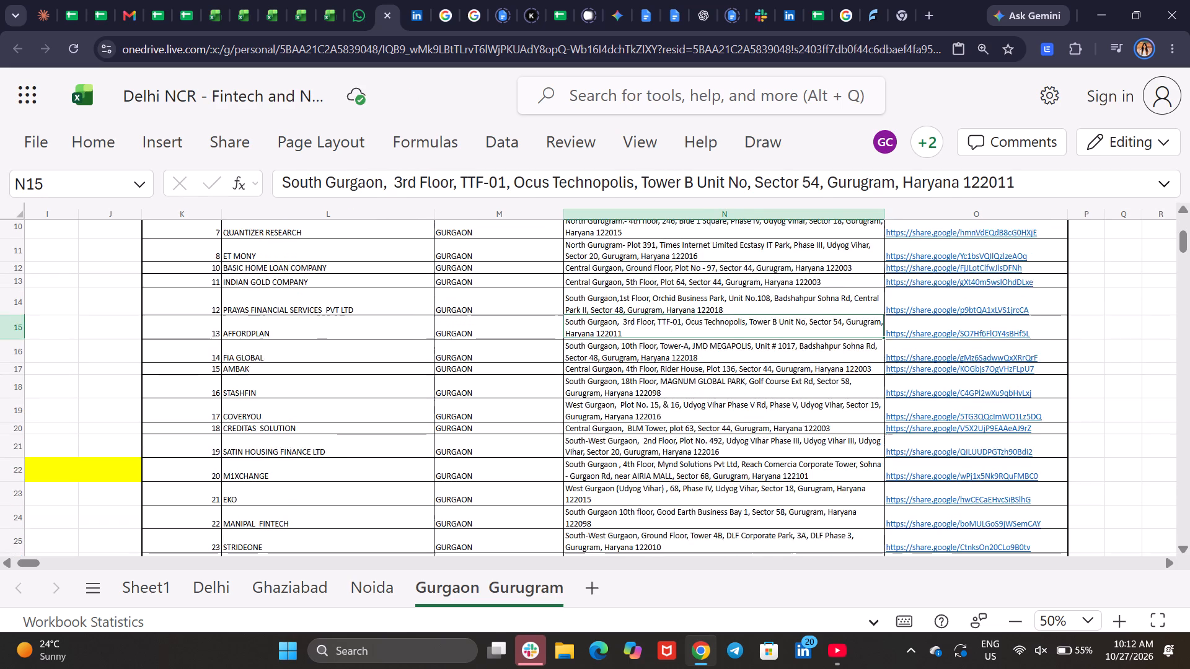
{"action": "scroll", "coordinate": [713, 501], "scroll_direction": "down", "scroll_amount": 4}
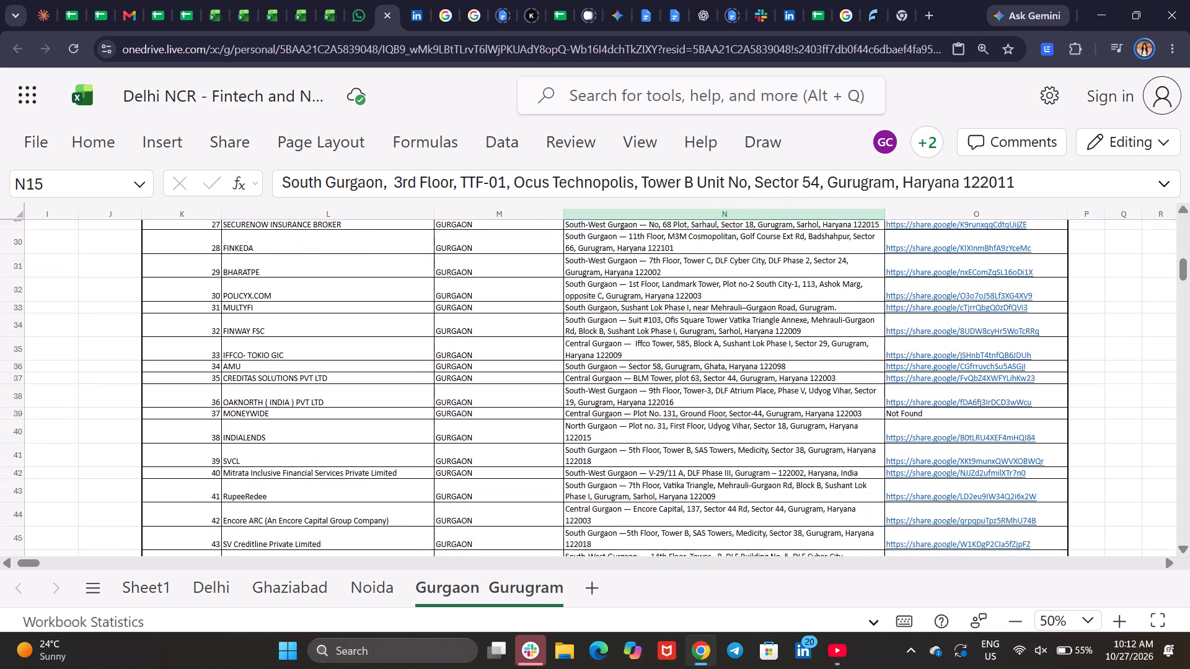
{"action": "scroll", "coordinate": [713, 501], "scroll_direction": "down", "scroll_amount": 6}
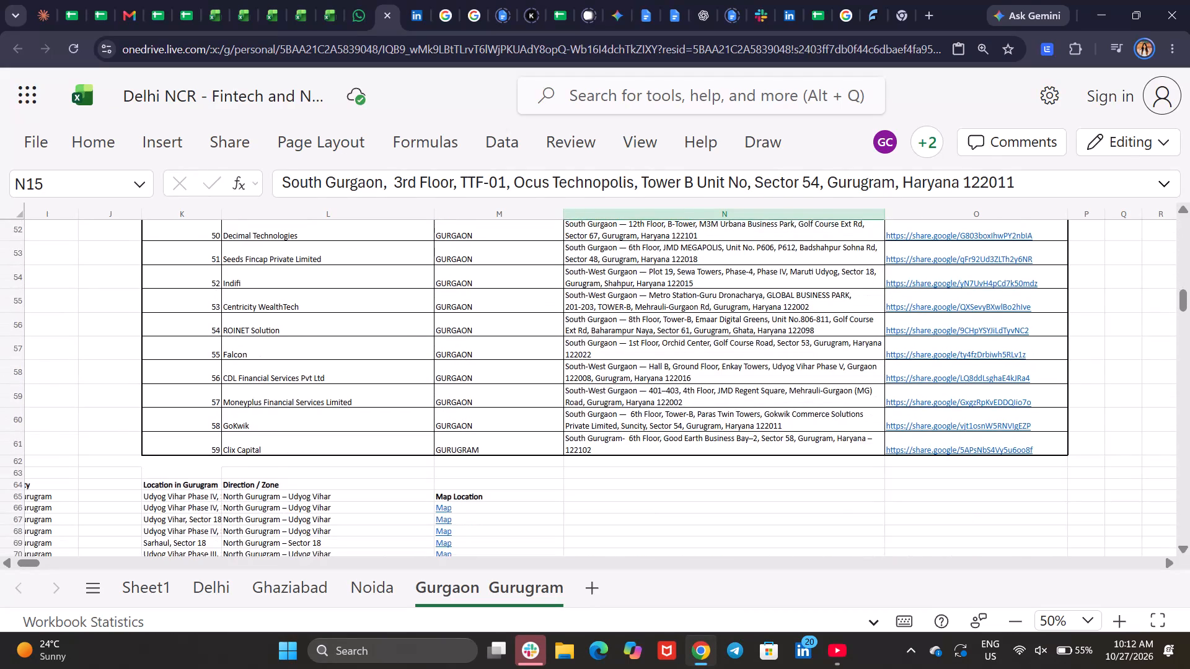
{"action": "scroll", "coordinate": [713, 501], "scroll_direction": "up", "scroll_amount": 4}
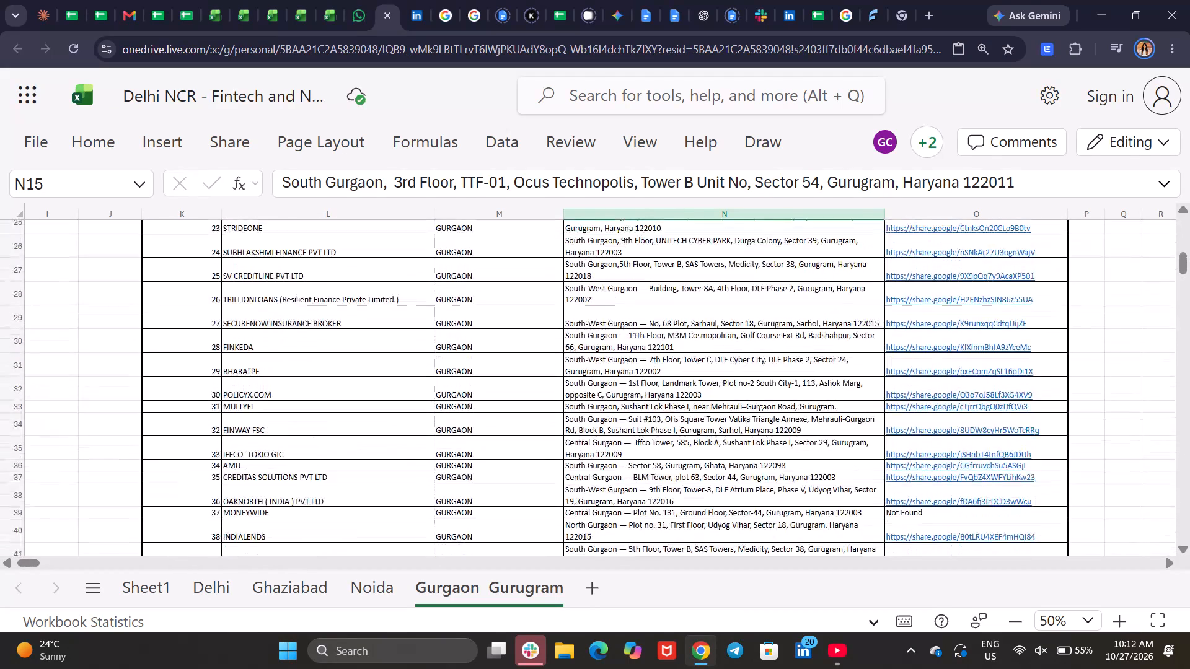
{"action": "scroll", "coordinate": [713, 501], "scroll_direction": "up", "scroll_amount": 3}
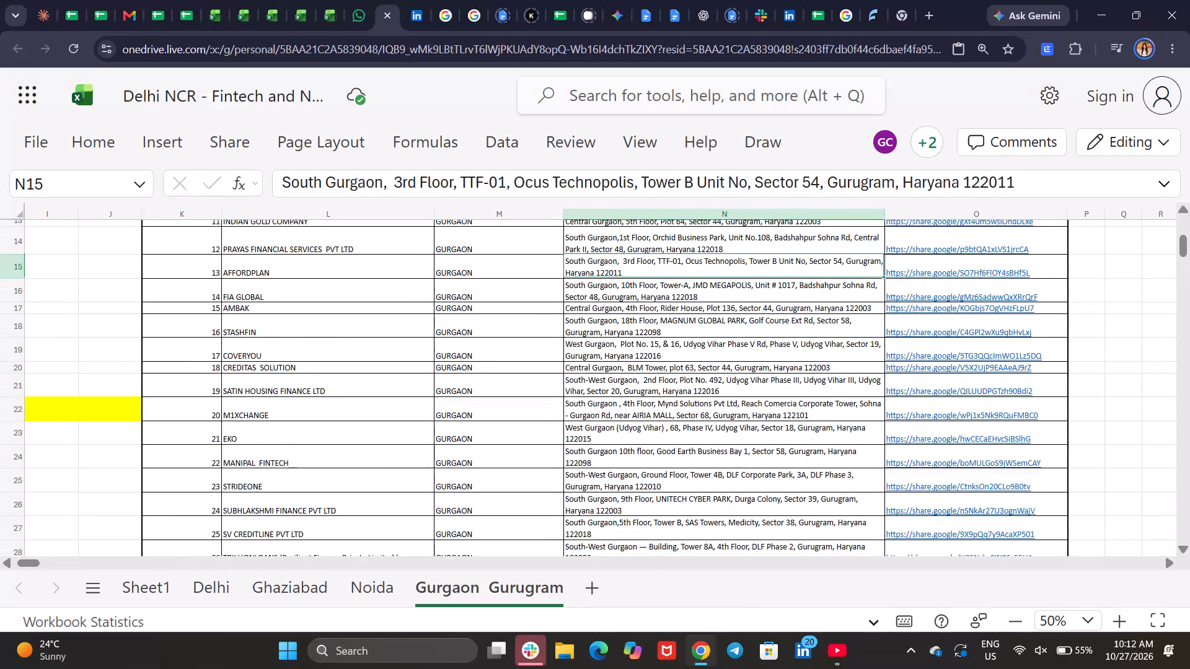
Examine the second Gurugram company list, grouped by direction and zone, beneath the main table.
{"action": "scroll", "coordinate": [713, 501], "scroll_direction": "down", "scroll_amount": 1}
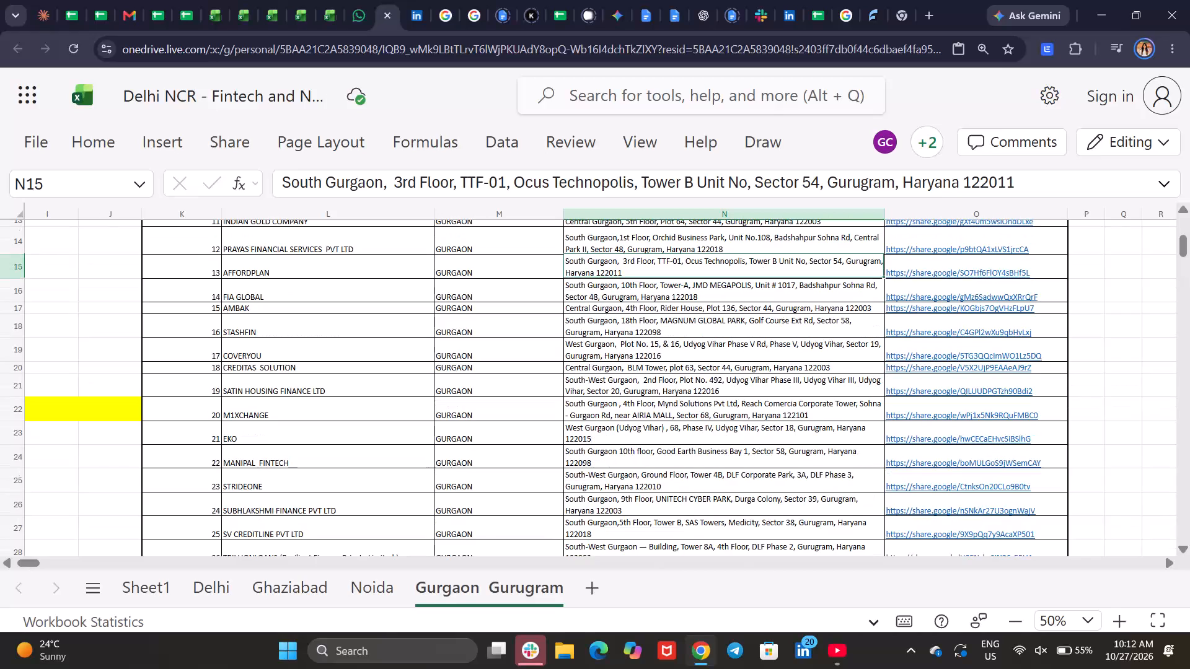
{"action": "scroll", "coordinate": [713, 501], "scroll_direction": "down", "scroll_amount": 10}
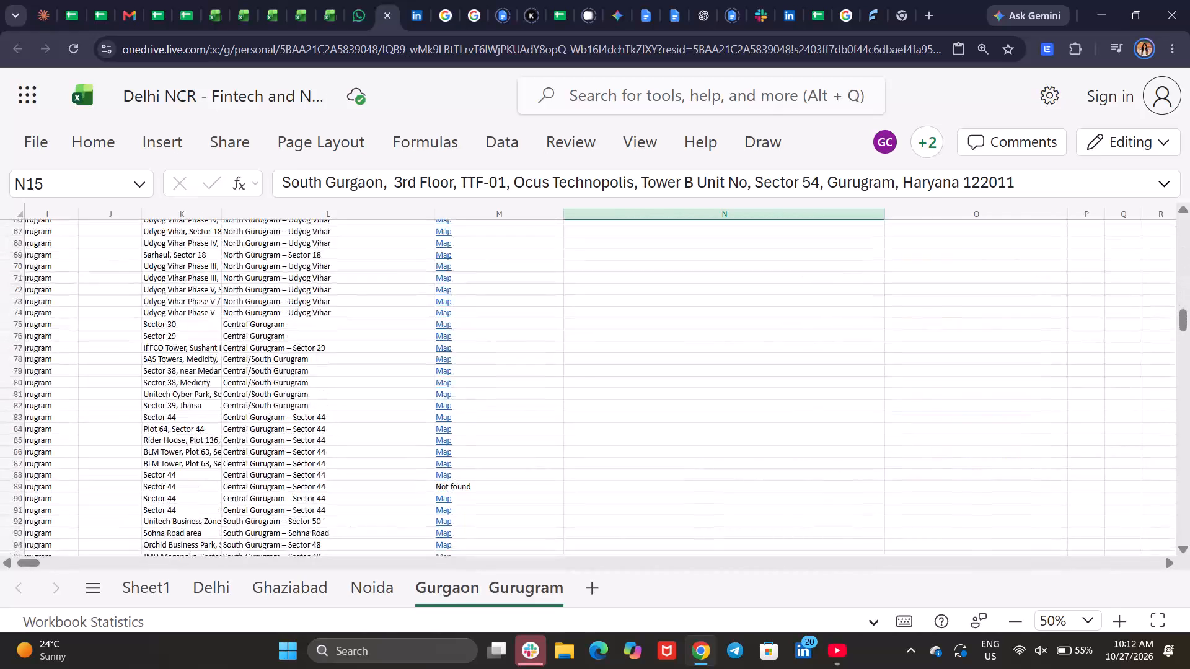
{"action": "scroll", "coordinate": [713, 501], "scroll_direction": "down", "scroll_amount": 2}
{"action": "scroll", "coordinate": [713, 501], "scroll_direction": "up", "scroll_amount": 3}
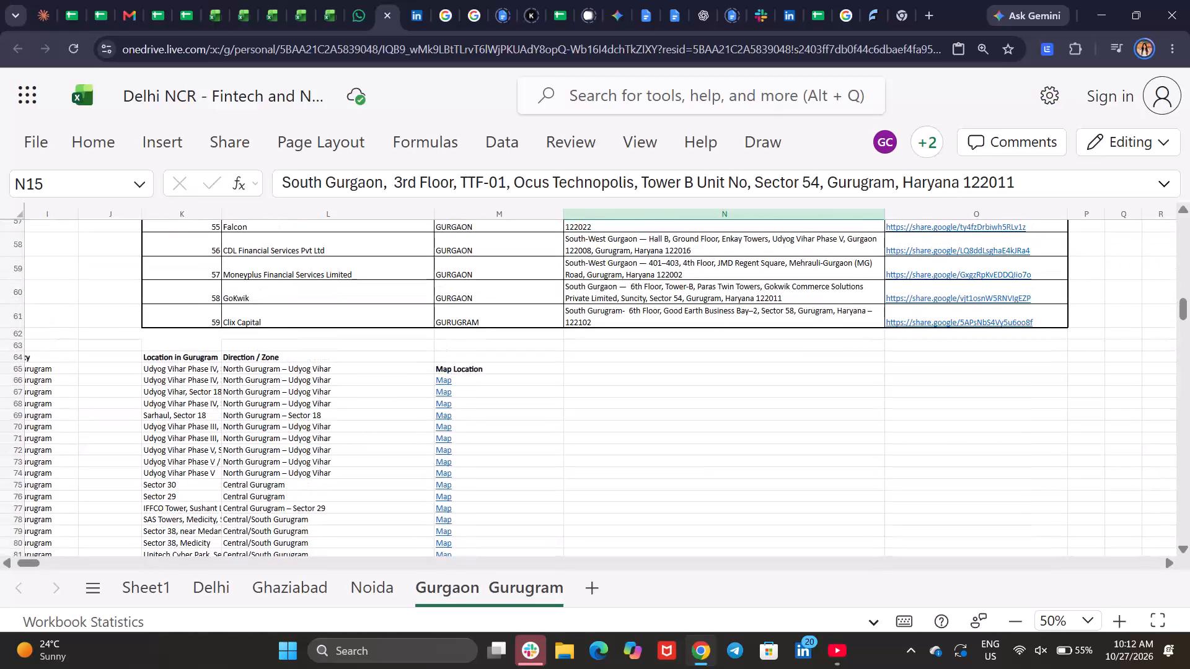
{"action": "scroll", "coordinate": [713, 501], "scroll_direction": "down", "scroll_amount": 2}
{"action": "scroll", "coordinate": [713, 501], "scroll_direction": "up", "scroll_amount": 2}
{"action": "scroll", "coordinate": [713, 501], "scroll_direction": "right", "scroll_amount": 4}
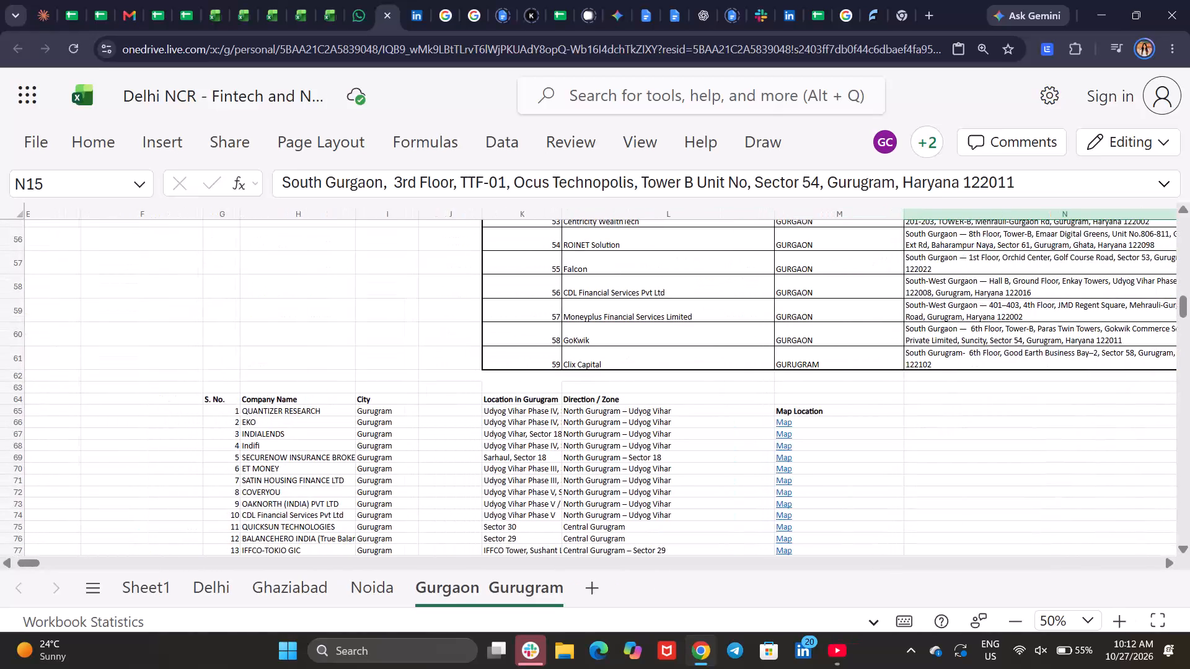
{"action": "scroll", "coordinate": [713, 501], "scroll_direction": "down", "scroll_amount": 2}
{"action": "scroll", "coordinate": [713, 501], "scroll_direction": "up", "scroll_amount": 2}
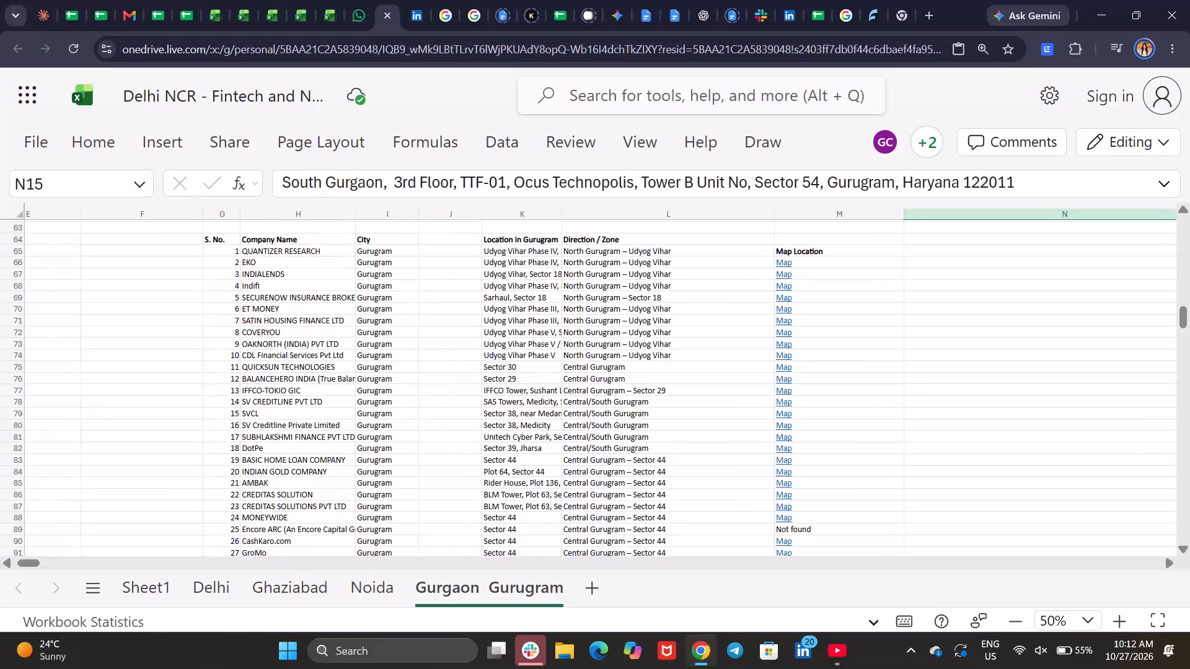
{"action": "scroll", "coordinate": [713, 501], "scroll_direction": "up", "scroll_amount": 1}
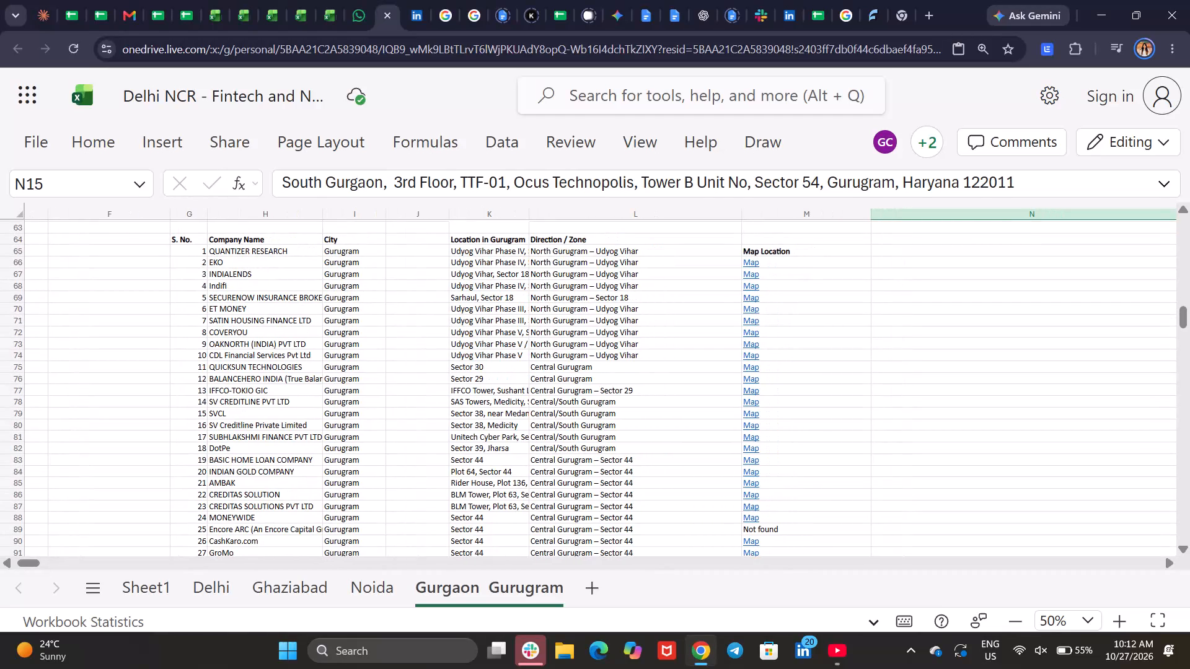
{"action": "scroll", "coordinate": [689, 431], "scroll_direction": "down", "scroll_amount": 1}
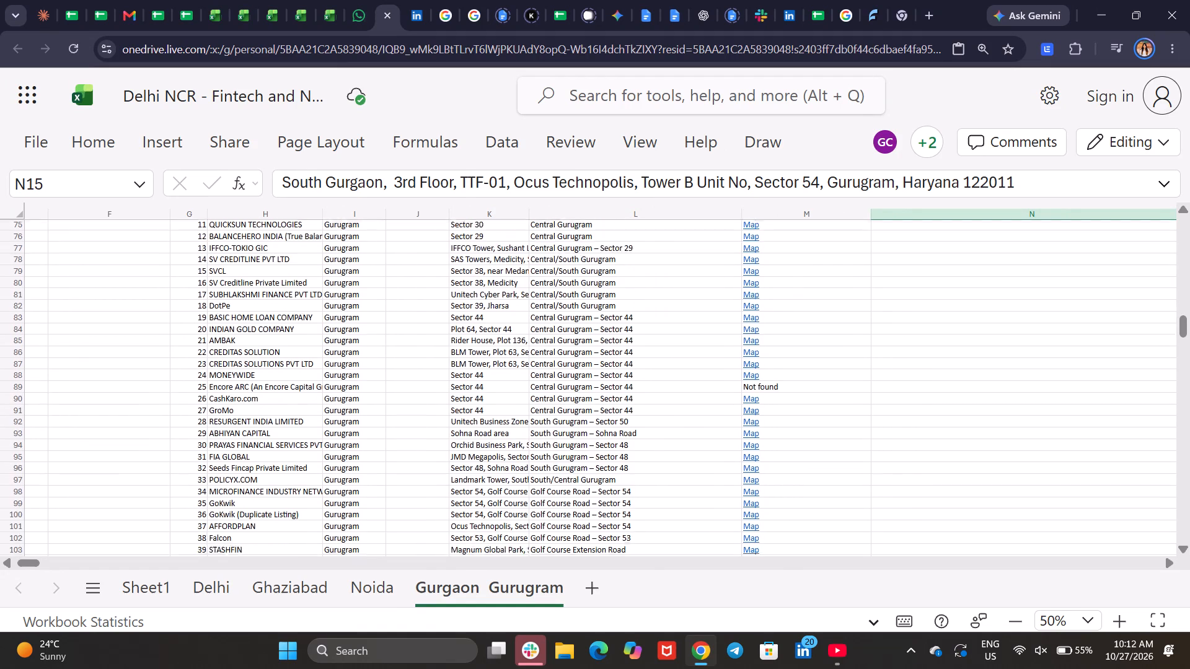
{"action": "scroll", "coordinate": [689, 431], "scroll_direction": "down", "scroll_amount": 3}
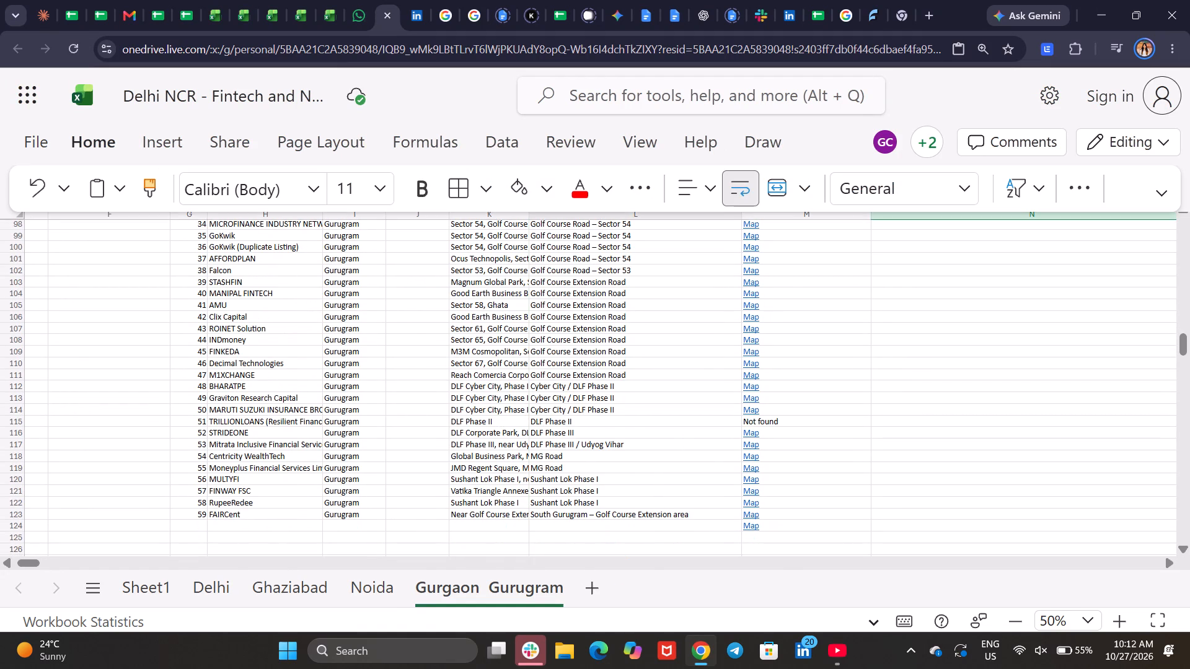
Examine the bordered company list with full addresses further down the sheet, and return to the main table.
{"action": "scroll", "coordinate": [539, 301], "scroll_direction": "up", "scroll_amount": 5}
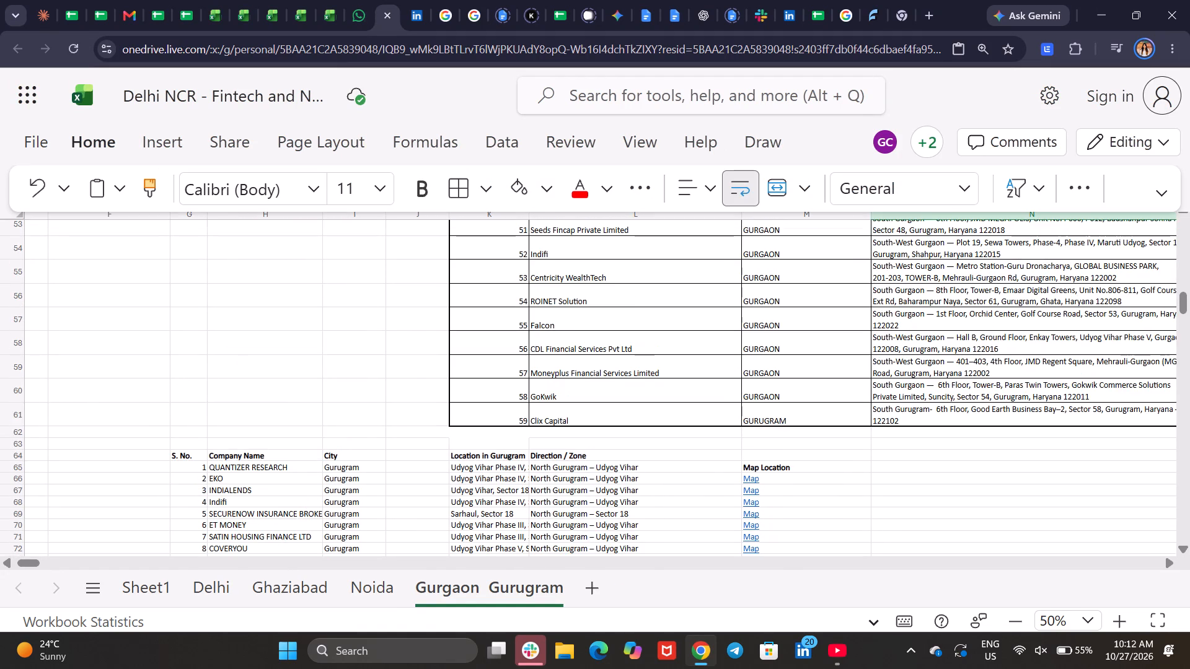
{"action": "scroll", "coordinate": [536, 278], "scroll_direction": "up", "scroll_amount": 3}
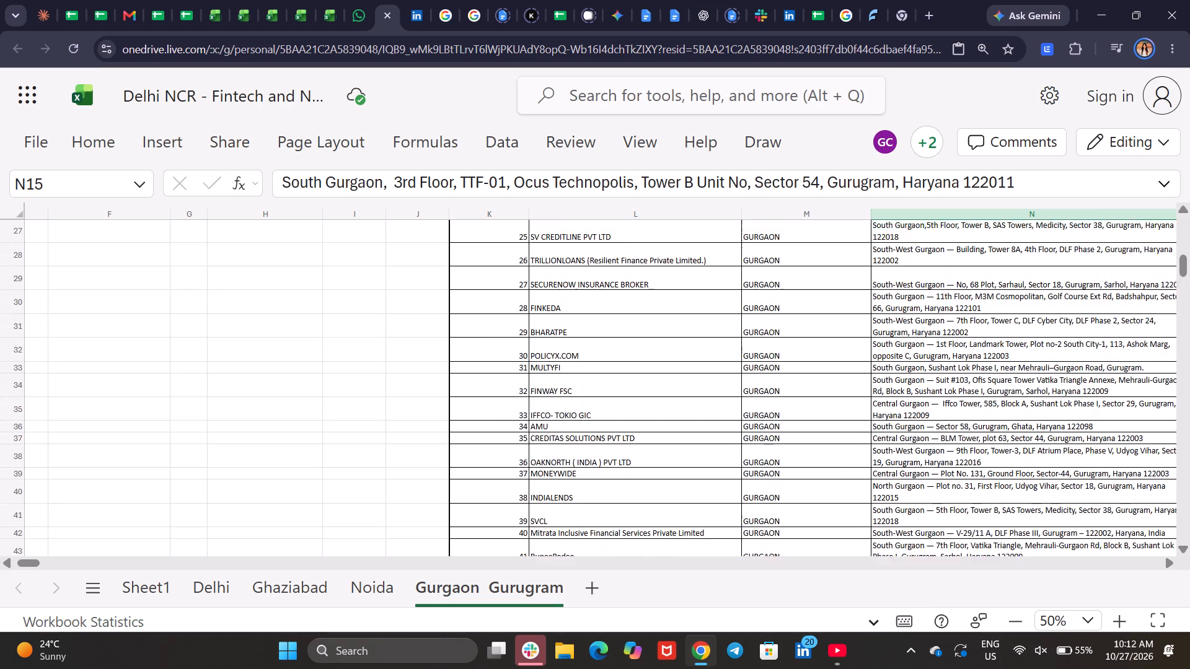
{"action": "scroll", "coordinate": [536, 278], "scroll_direction": "up", "scroll_amount": 6}
{"action": "scroll", "coordinate": [536, 278], "scroll_direction": "down", "scroll_amount": 14}
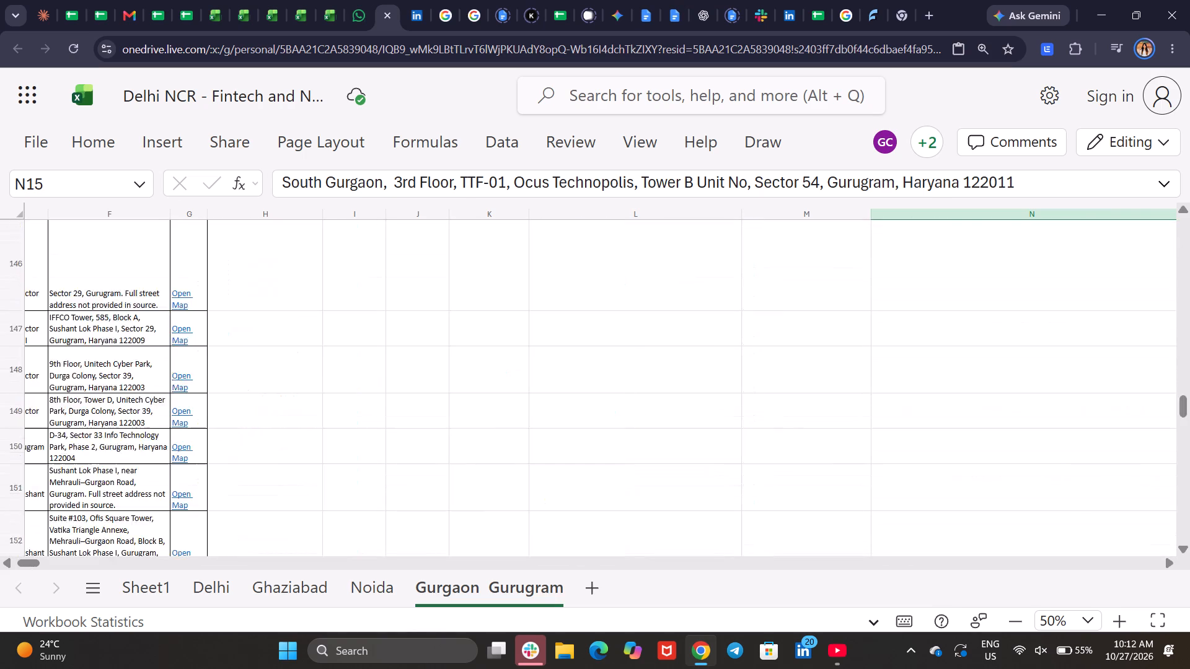
{"action": "scroll", "coordinate": [536, 278], "scroll_direction": "right", "scroll_amount": 4}
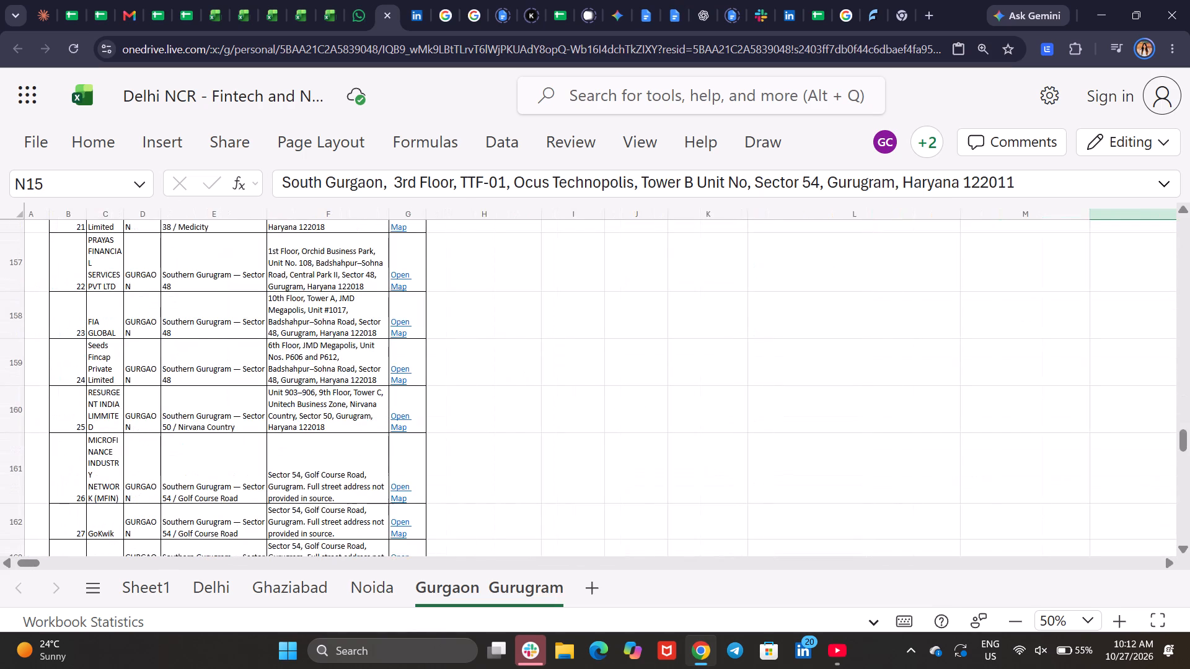